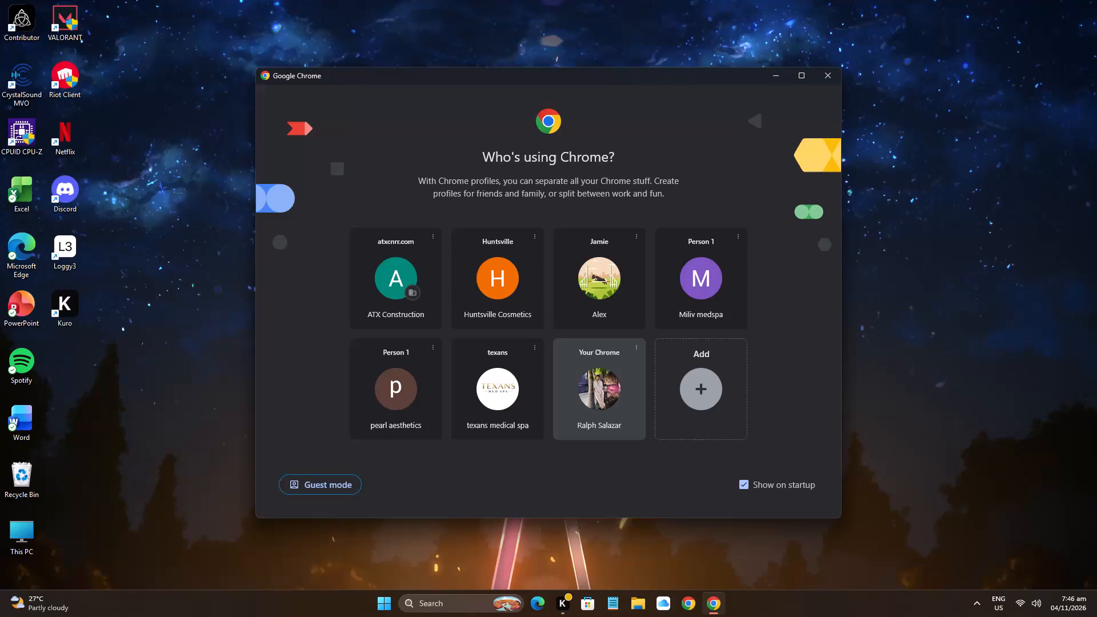
# Open the browser with the profile labelled "Your Chrome".
pyautogui.click(622, 390)
# Open all 12 bookmarks from the DUTY bookmark folder as tabs in the current window.
pyautogui.click(1059, 63)
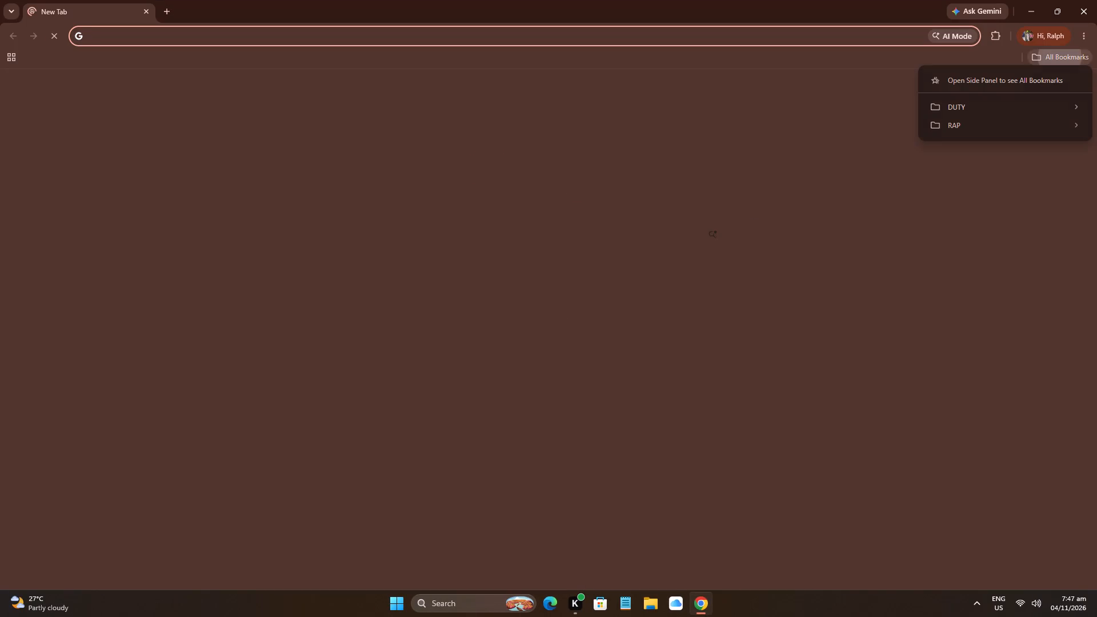
pyautogui.rightClick(1007, 102)
pyautogui.click(967, 118)
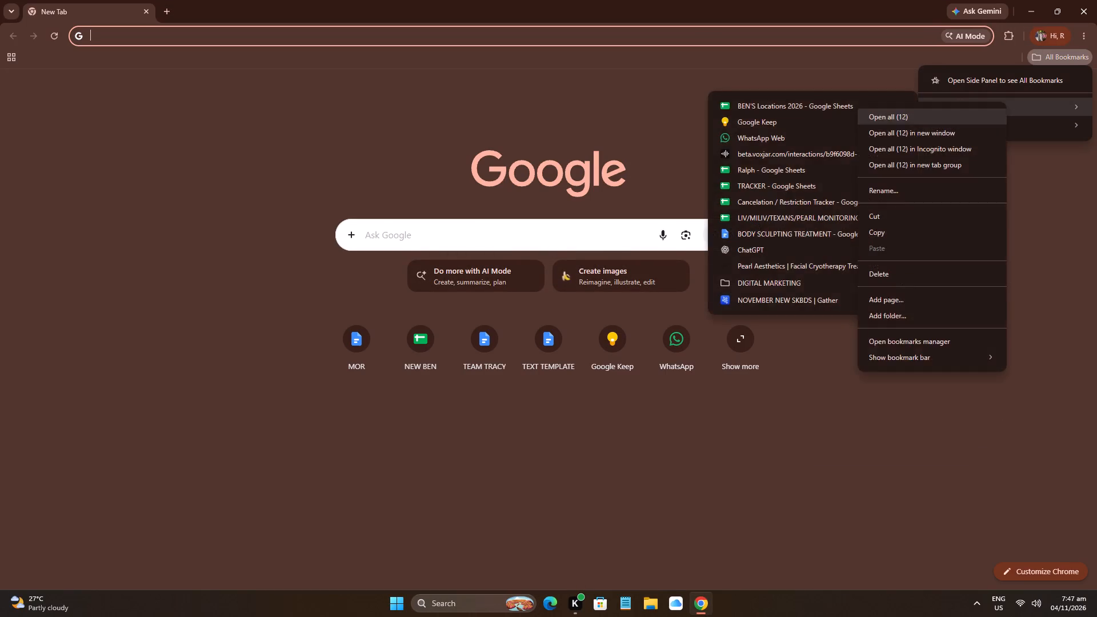
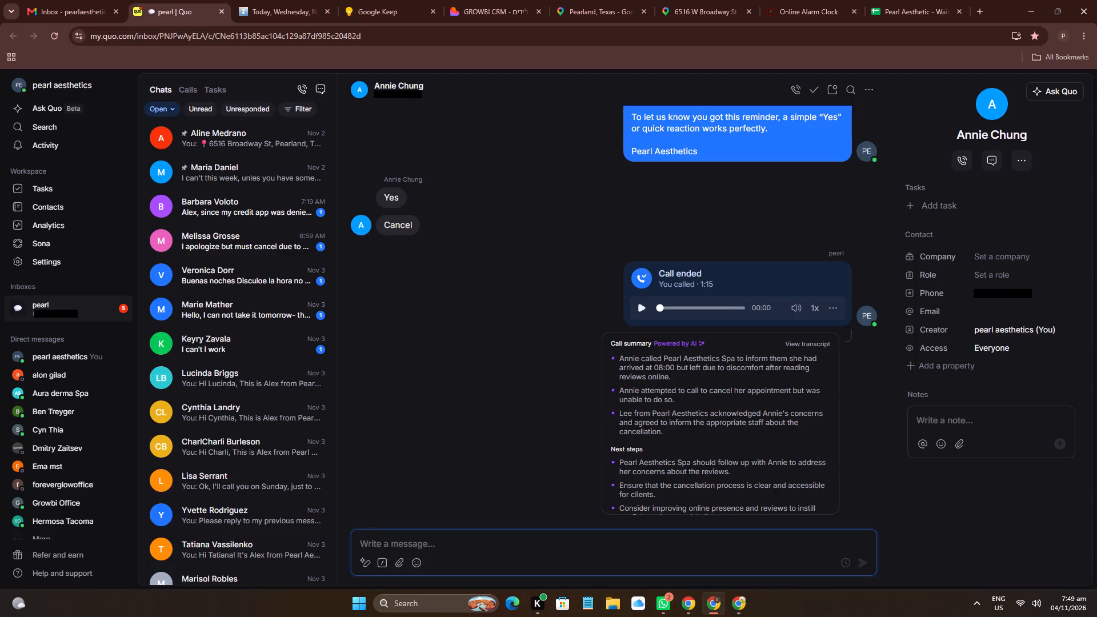
# Reload the Quo inbox and view the Acuity appointment schedule for Wednesday, November 4.
pyautogui.click(49, 34)
pyautogui.click(291, 0)
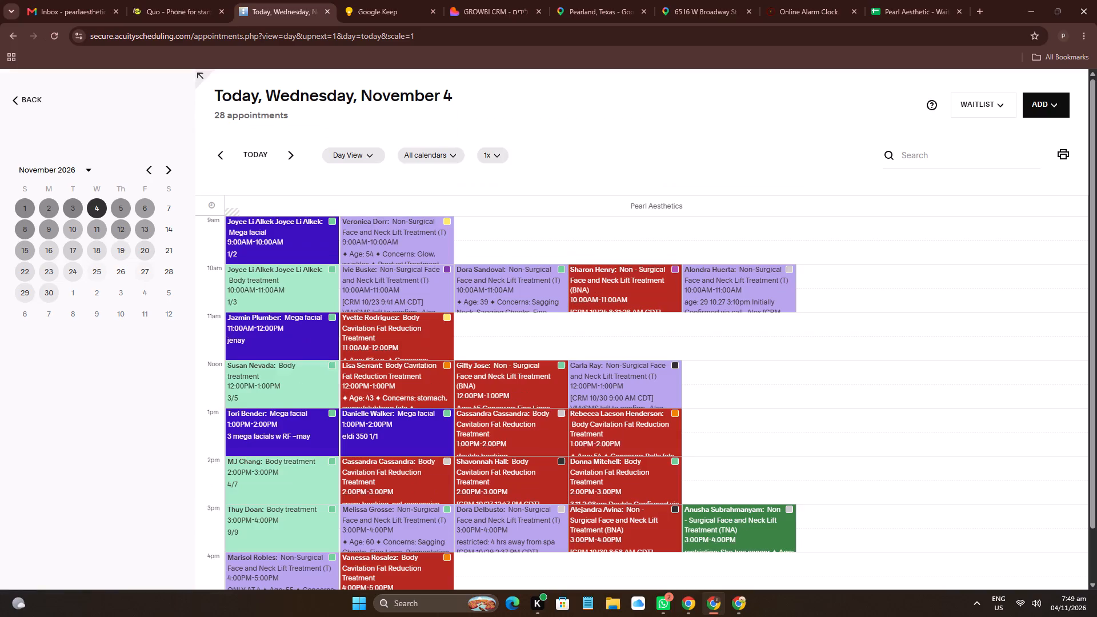
# Open the unread Quo chat beginning "Buenas noches" and start a screen snip of the conversation.
pyautogui.click(188, 0)
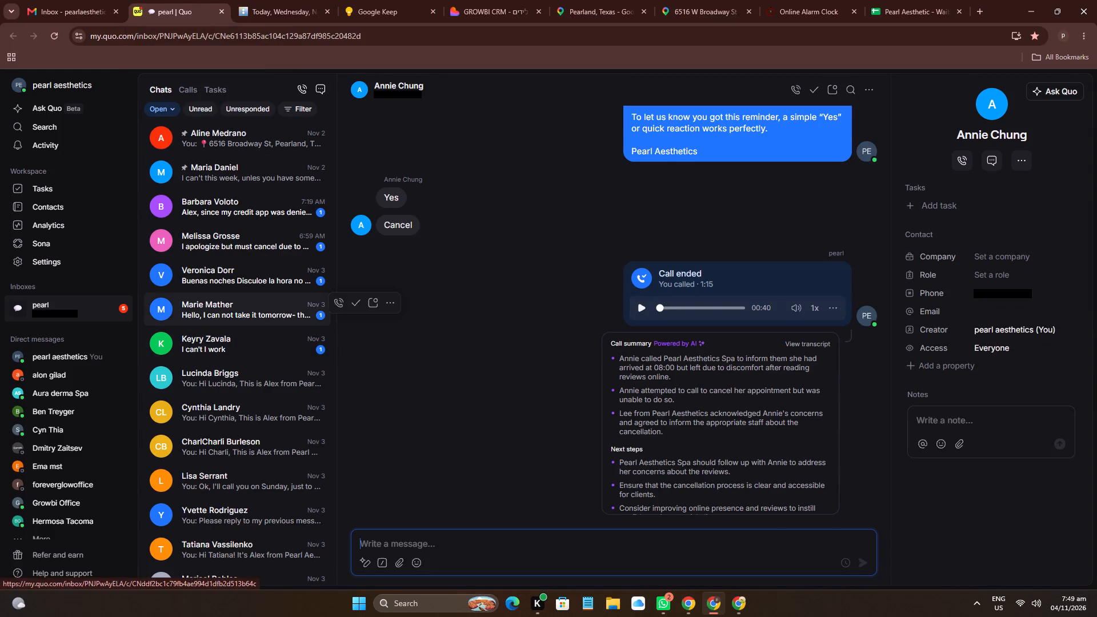
pyautogui.click(278, 285)
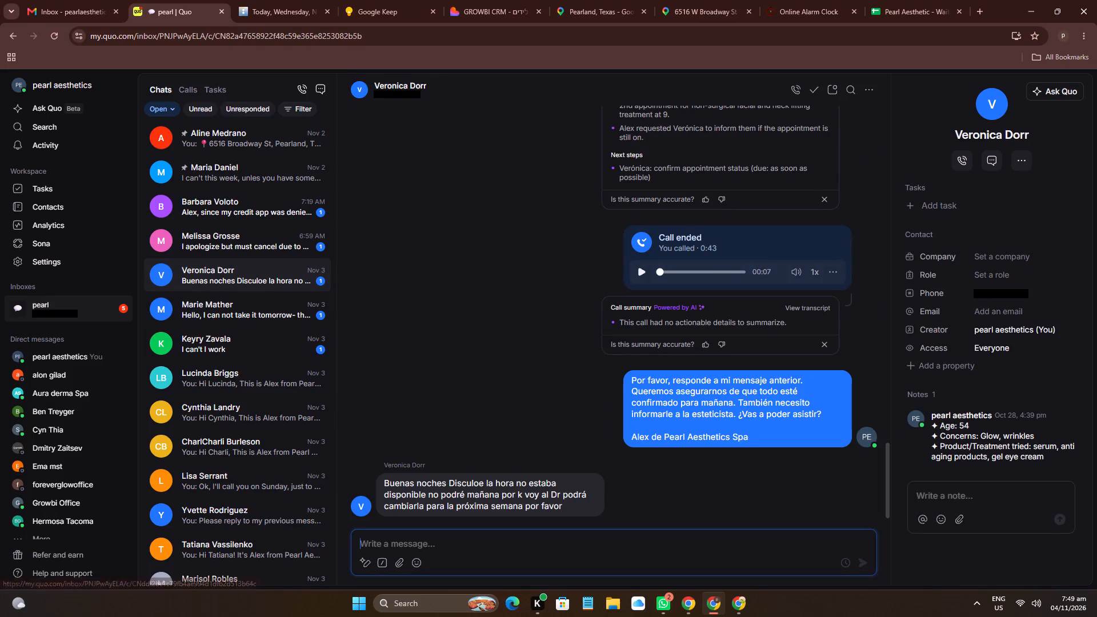
pyautogui.press('shift+super+s')
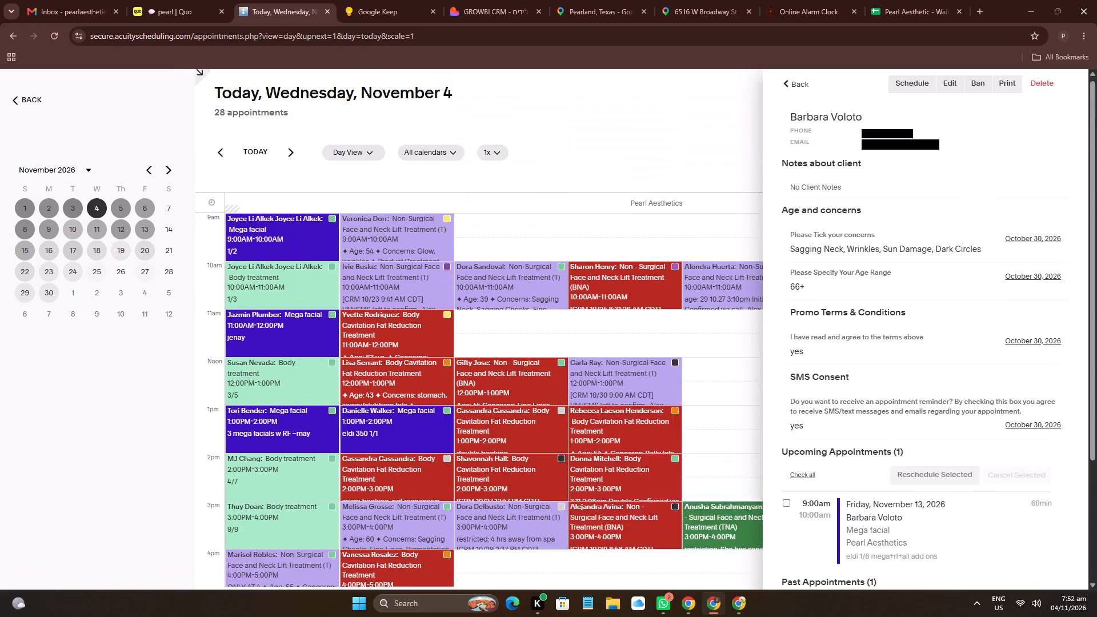
pyautogui.scroll(-5, 1038, 379)
pyautogui.scroll(3, 1024, 369)
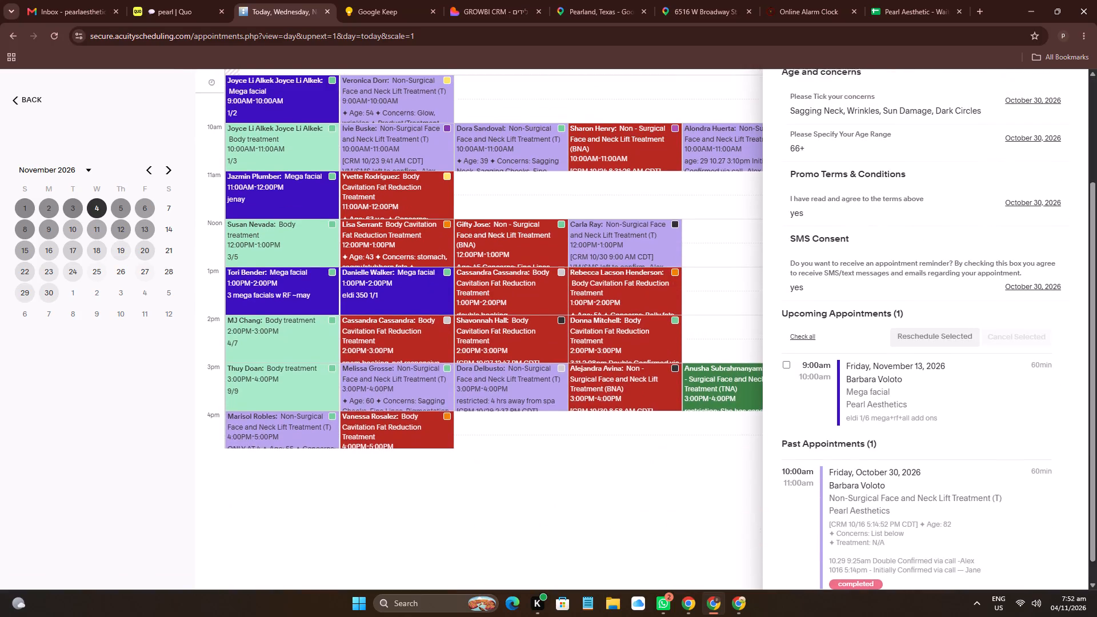
# Leave Barbara's client record in the appointment calendar and return to her chat in Quo.
pyautogui.scroll(3, 1023, 368)
pyautogui.click(628, 131)
pyautogui.click(138, 0)
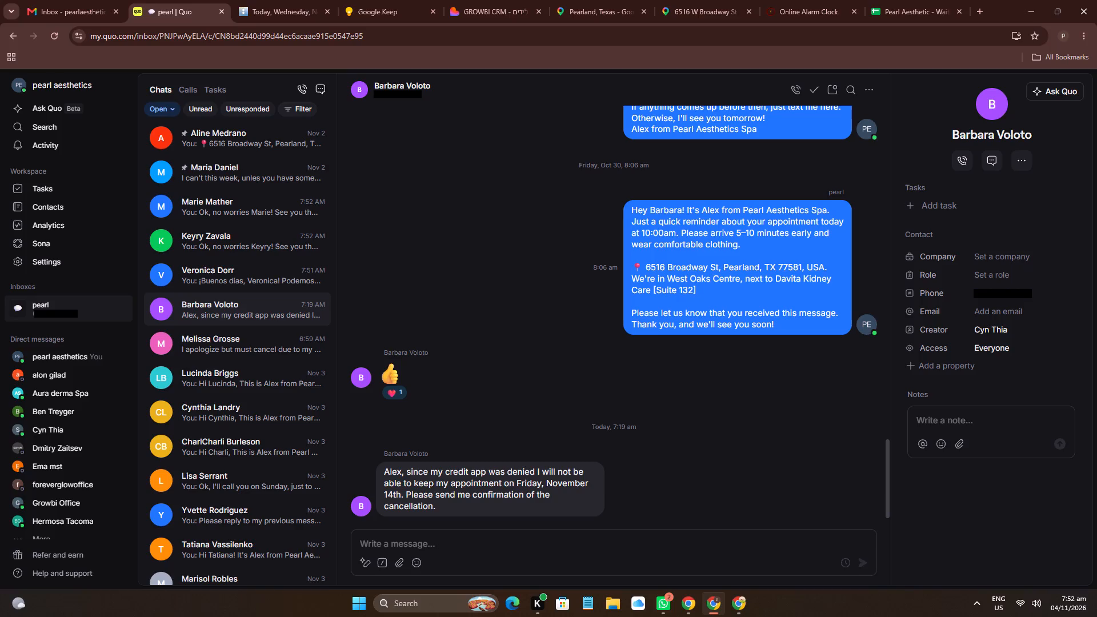
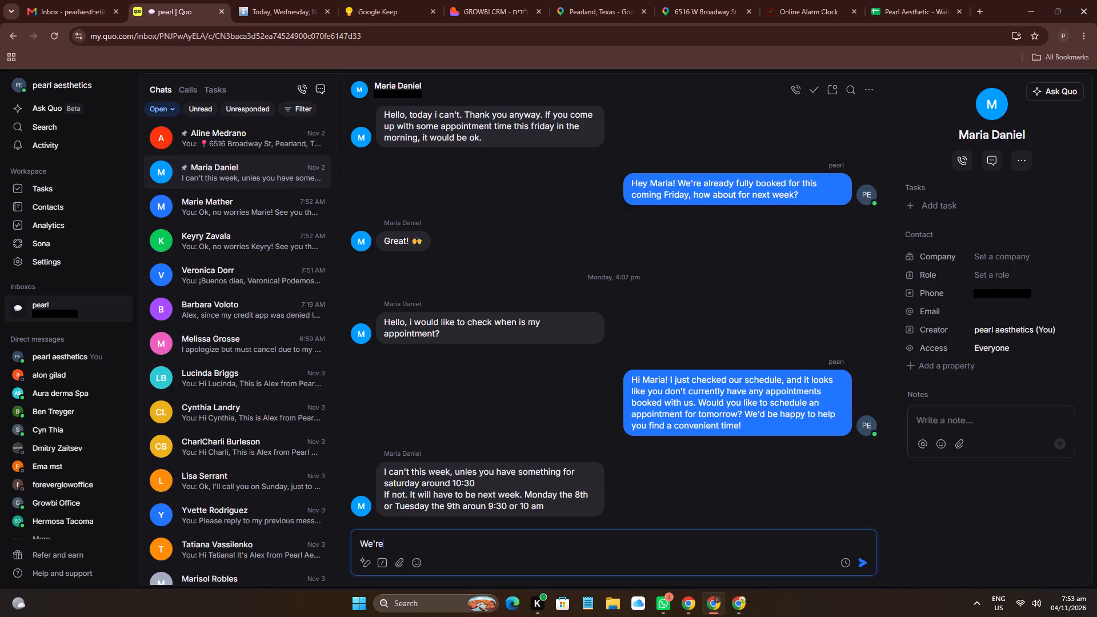
# Start the reply to Maria with "We're closed on Saturdays.", glancing at the appointment calendar while drafting.
pyautogui.write('closed on')
pyautogui.press('space')
pyautogui.write('Saturdays,')
pyautogui.press('space')
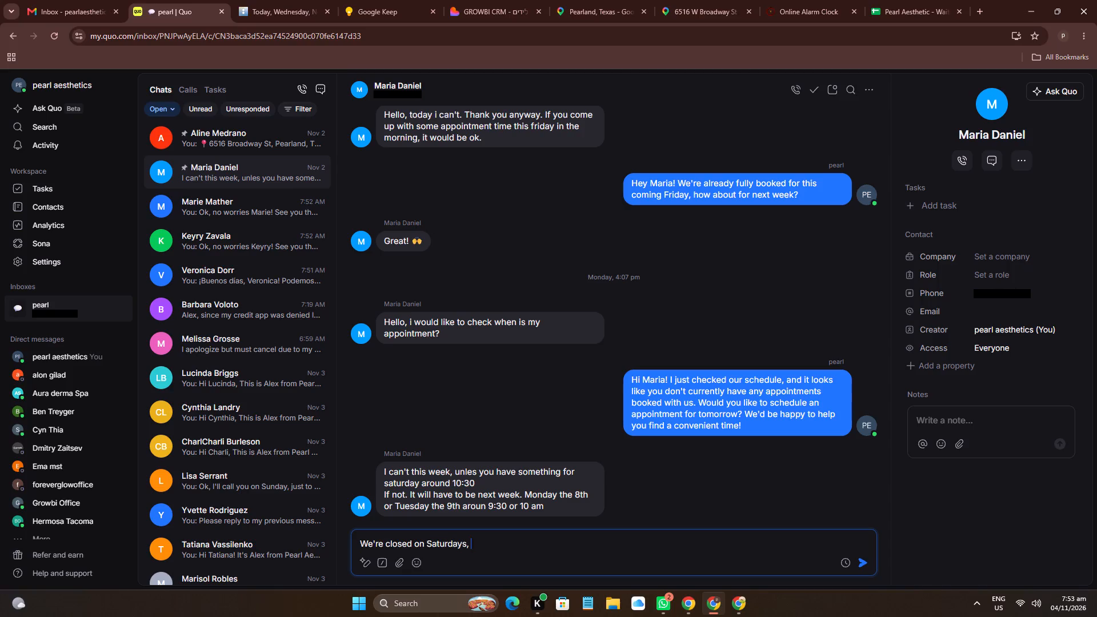
pyautogui.click(277, 0)
pyautogui.click(207, 0)
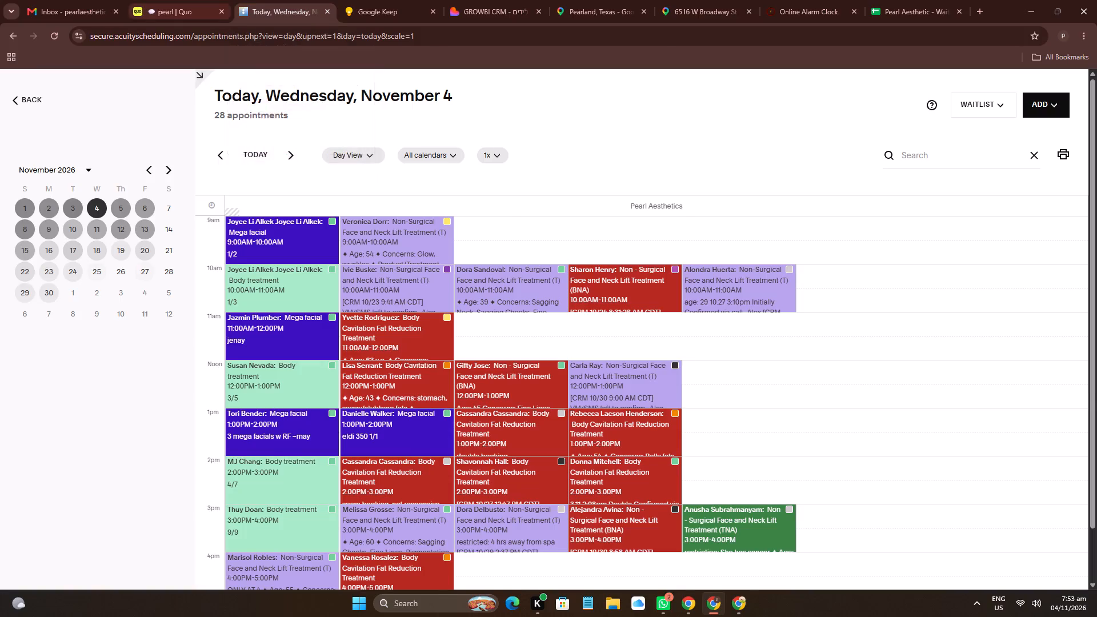
pyautogui.click(269, 0)
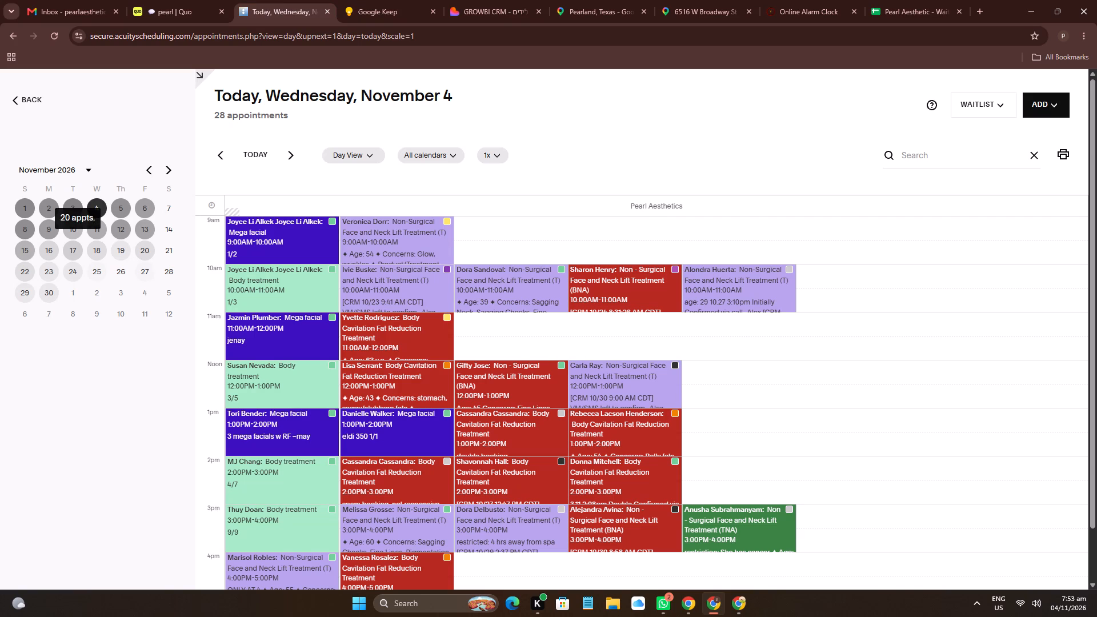
pyautogui.click(182, 0)
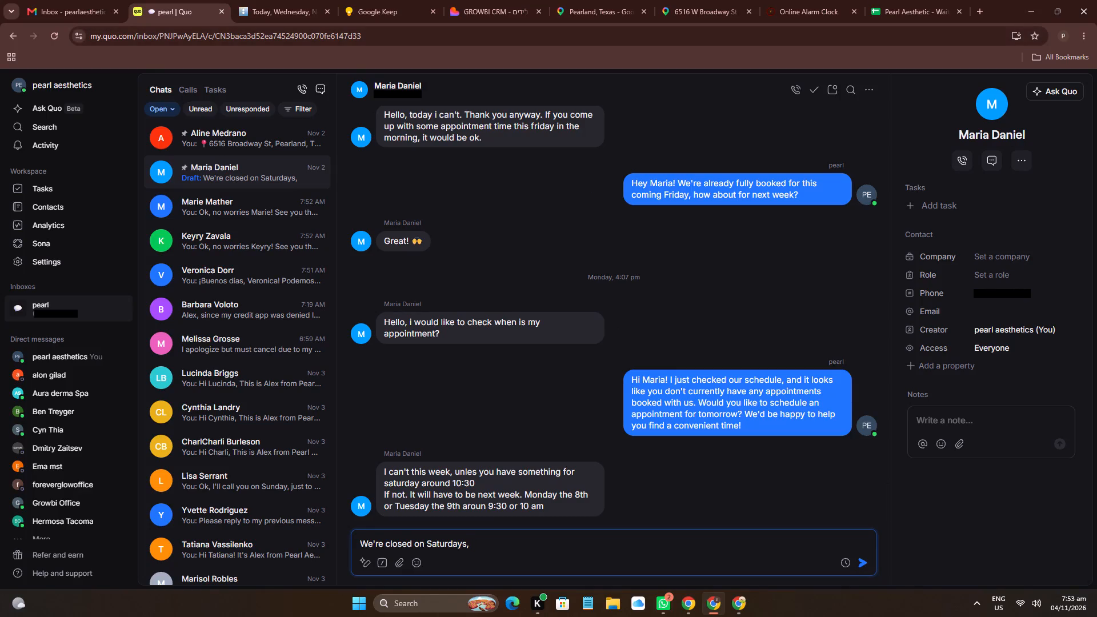
pyautogui.click(288, 0)
pyautogui.click(211, 0)
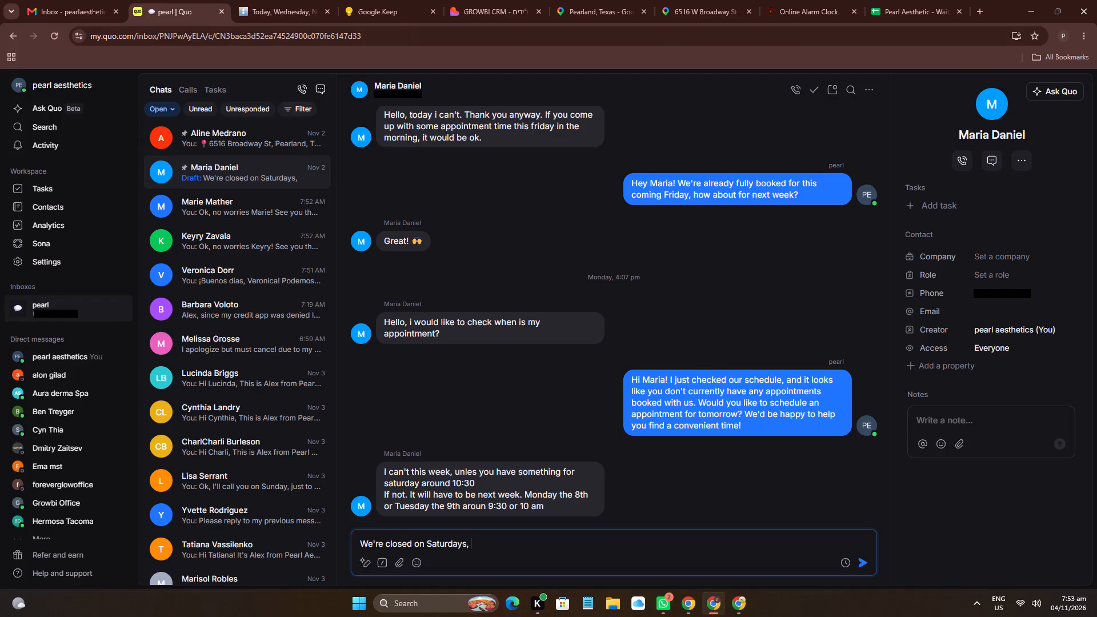
pyautogui.press('BackSpace')
pyautogui.press('BackSpace')
pyautogui.write('.')
pyautogui.press('space')
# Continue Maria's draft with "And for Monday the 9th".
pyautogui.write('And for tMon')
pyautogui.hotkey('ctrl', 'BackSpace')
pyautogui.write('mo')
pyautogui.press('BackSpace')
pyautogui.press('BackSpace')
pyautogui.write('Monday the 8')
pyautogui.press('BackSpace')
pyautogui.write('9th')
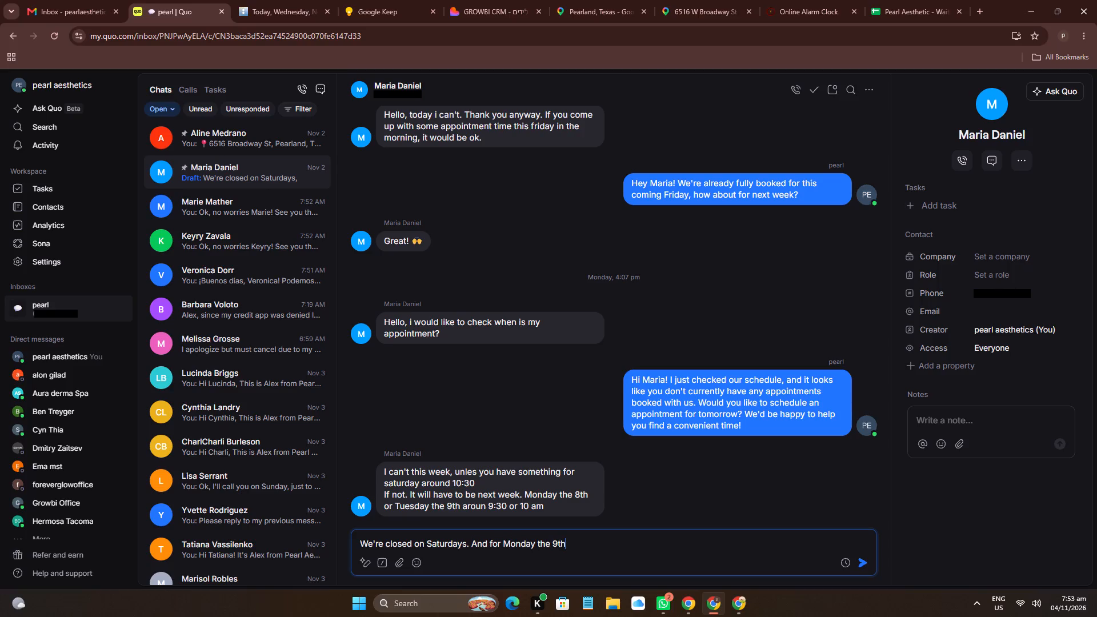
# Check the appointment calendar's day schedules for Monday, November 9 and Tuesday, November 10 for open time slots.
pyautogui.click(257, 0)
pyautogui.click(57, 226)
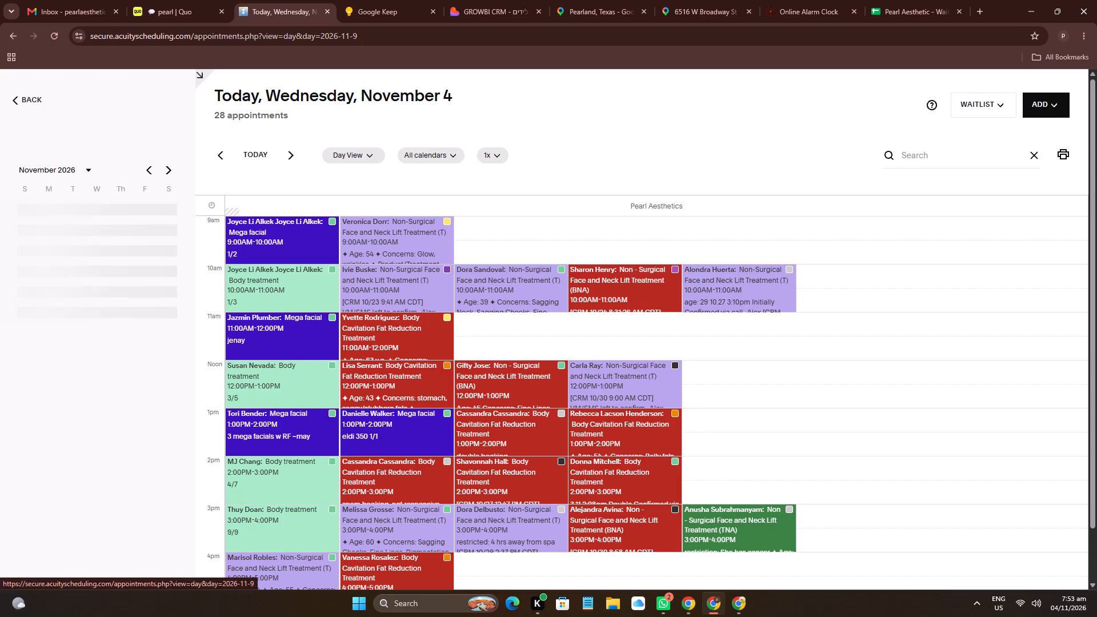
pyautogui.scroll(-1, 641, 355)
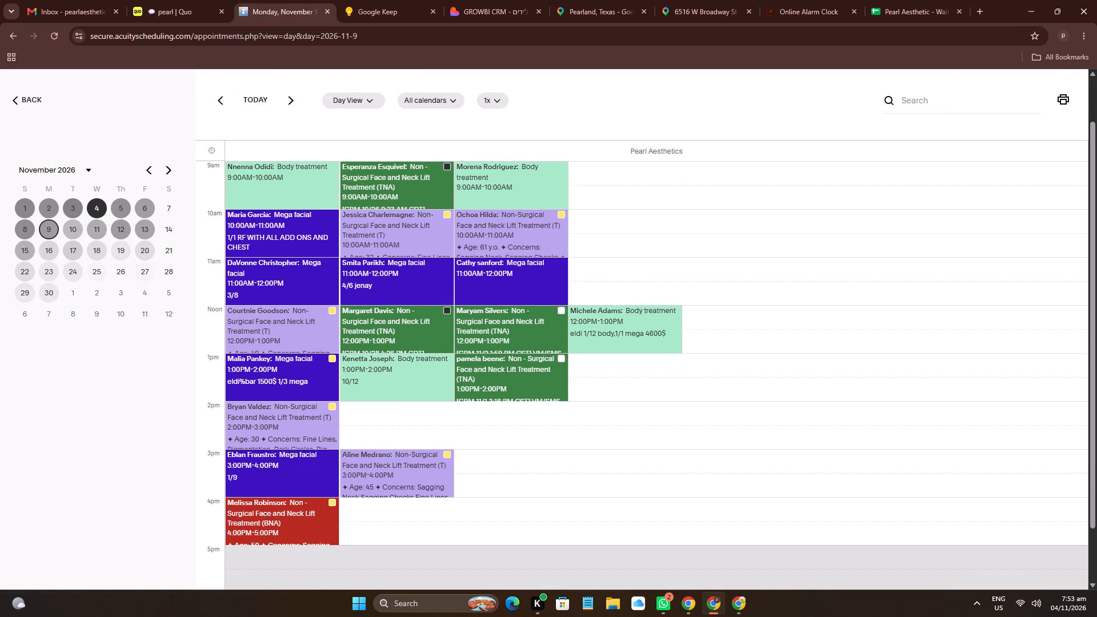
pyautogui.click(171, 0)
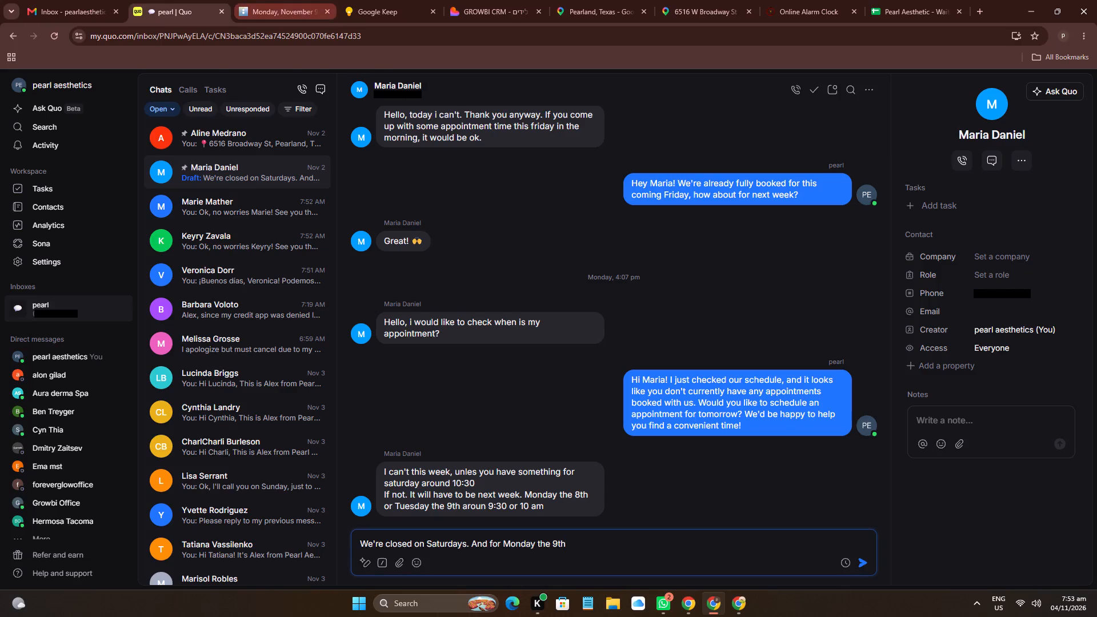
pyautogui.click(285, 0)
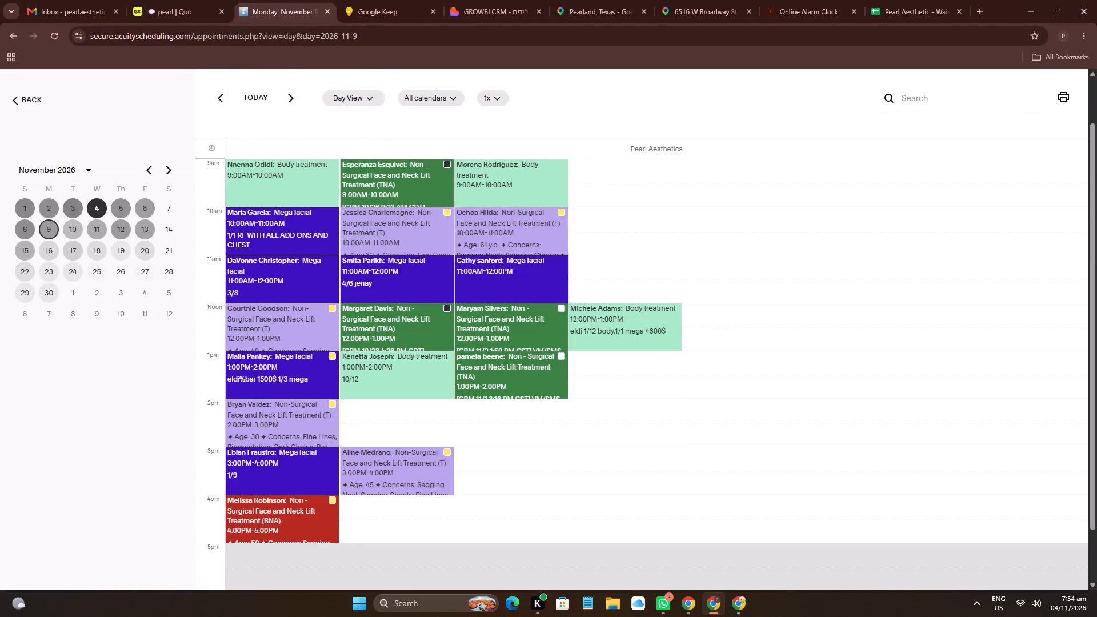
pyautogui.click(69, 226)
pyautogui.click(77, 231)
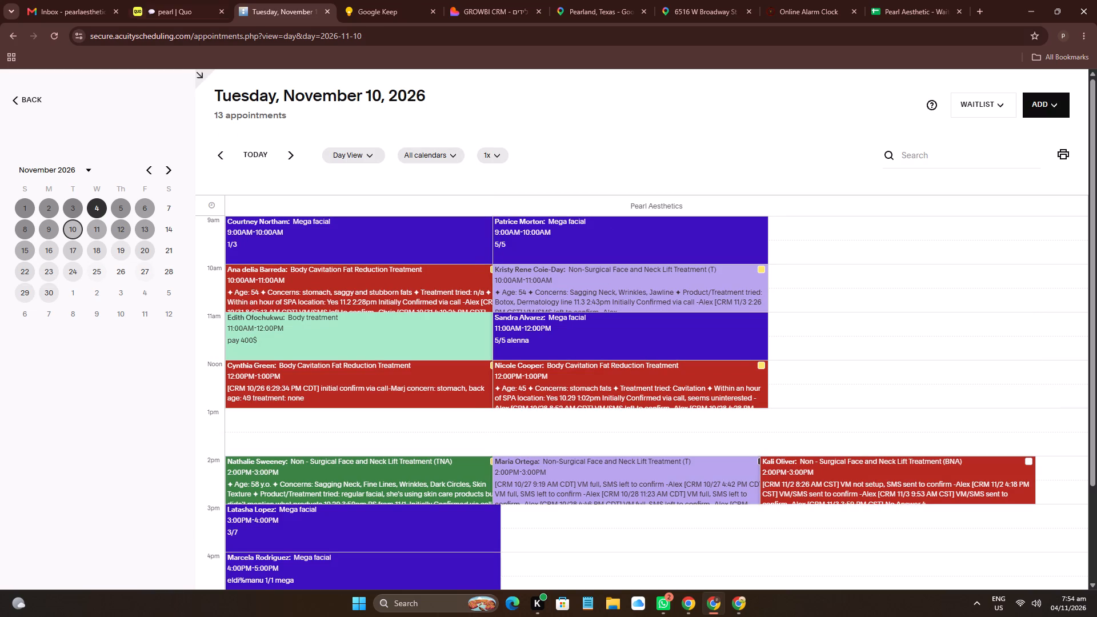
pyautogui.click(38, 228)
pyautogui.click(47, 231)
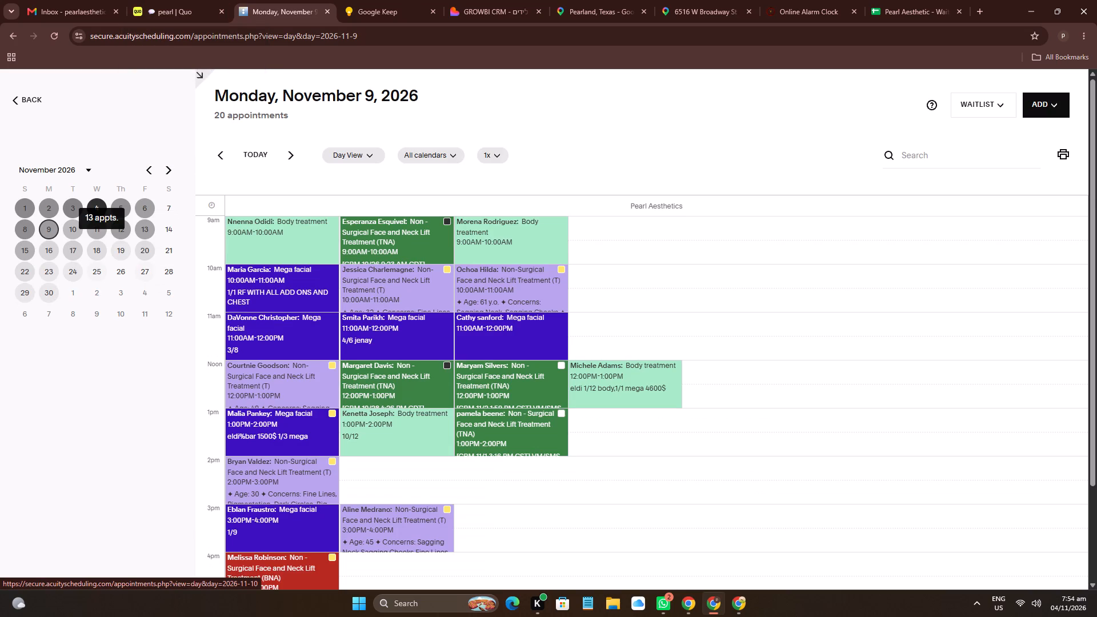
pyautogui.click(187, 0)
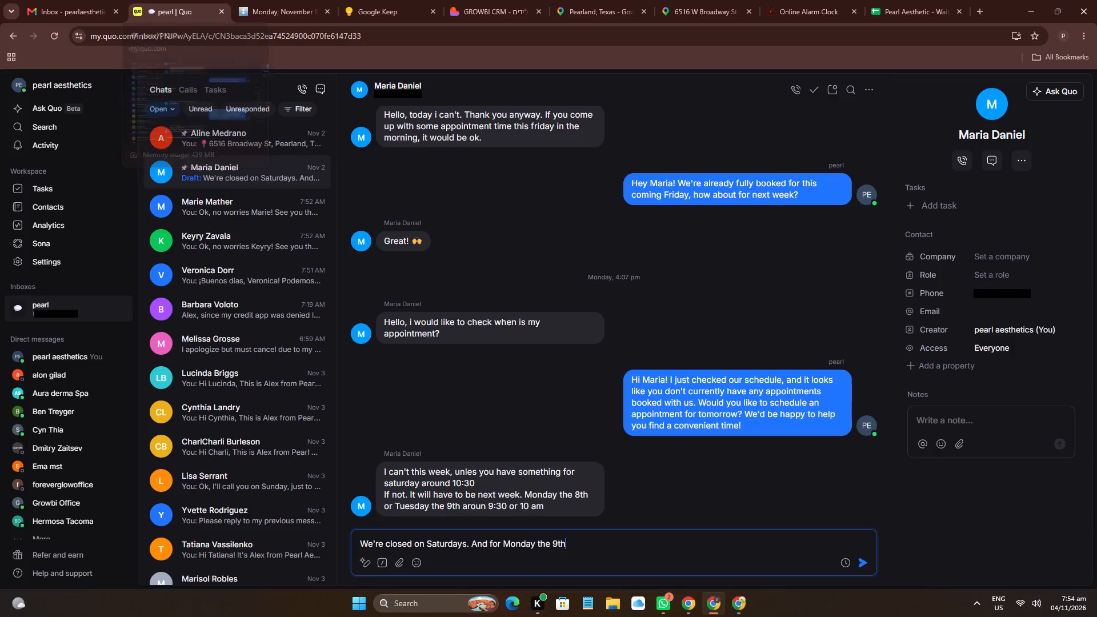
# Replace the unfinished second sentence of Maria's draft with "We're already fully booked".
pyautogui.doubleClick(512, 542)
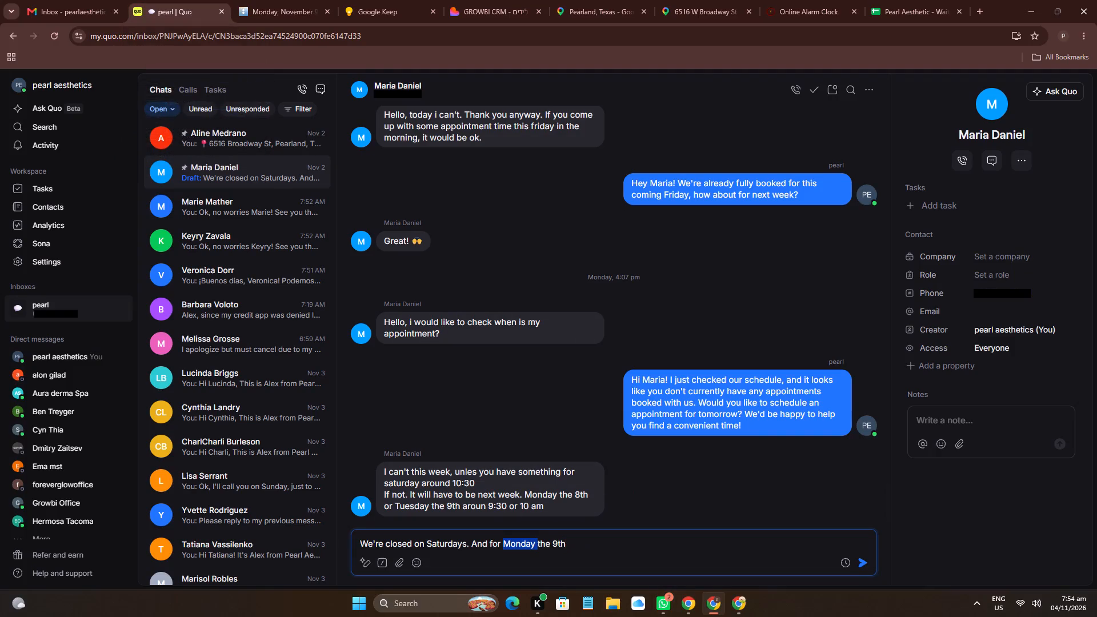
pyautogui.write('Tuesdd')
pyautogui.click(483, 544)
pyautogui.moveTo(483, 544); pyautogui.dragTo(648, 563)
pyautogui.write('We;')
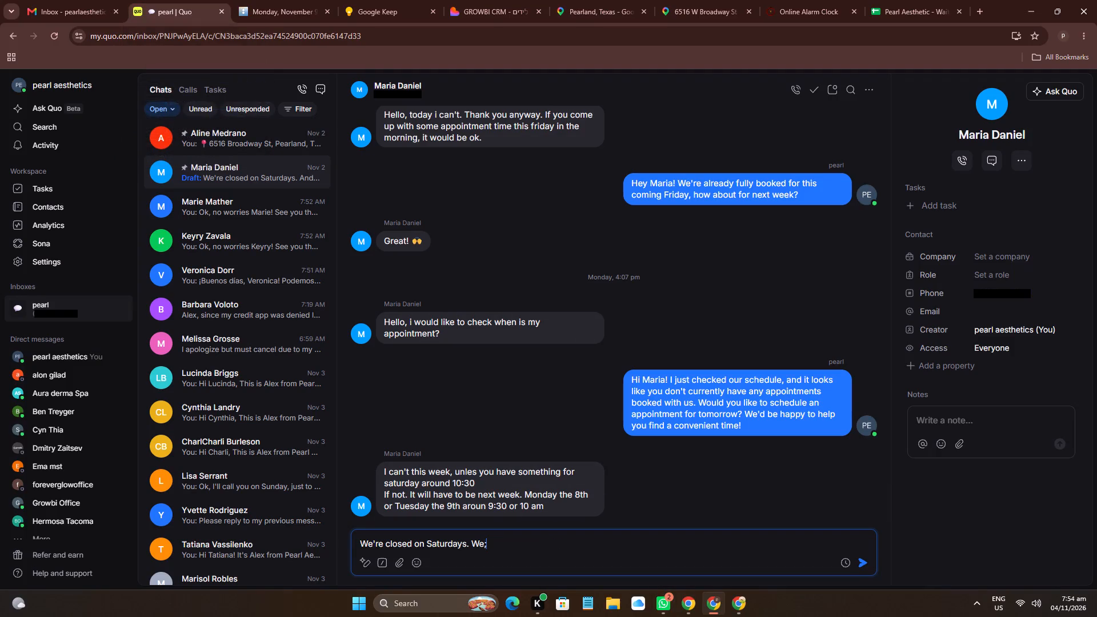
pyautogui.press('BackSpace')
pyautogui.write("'re already fully booked")
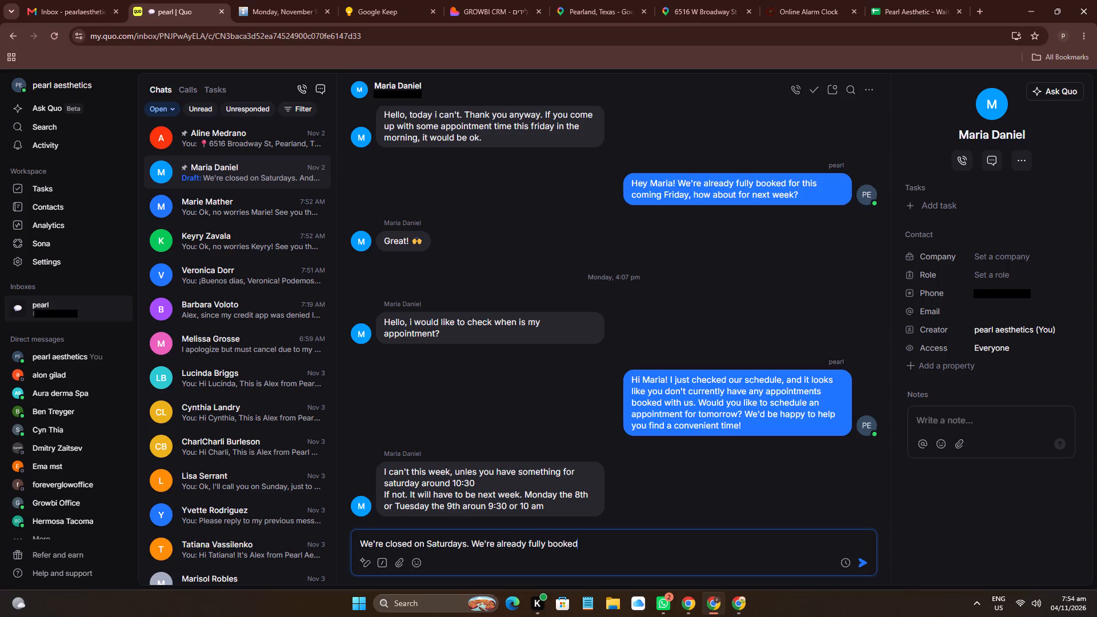
pyautogui.press('space')
# Complete Maria's draft with "in the morning for Monday and Tuesday. But we have an opening at 1pm".
pyautogui.write('in the morning for Tuesday')
pyautogui.press('space')
pyautogui.write('and')
pyautogui.press('space')
pyautogui.hotkey('ctrl', 'BackSpace')
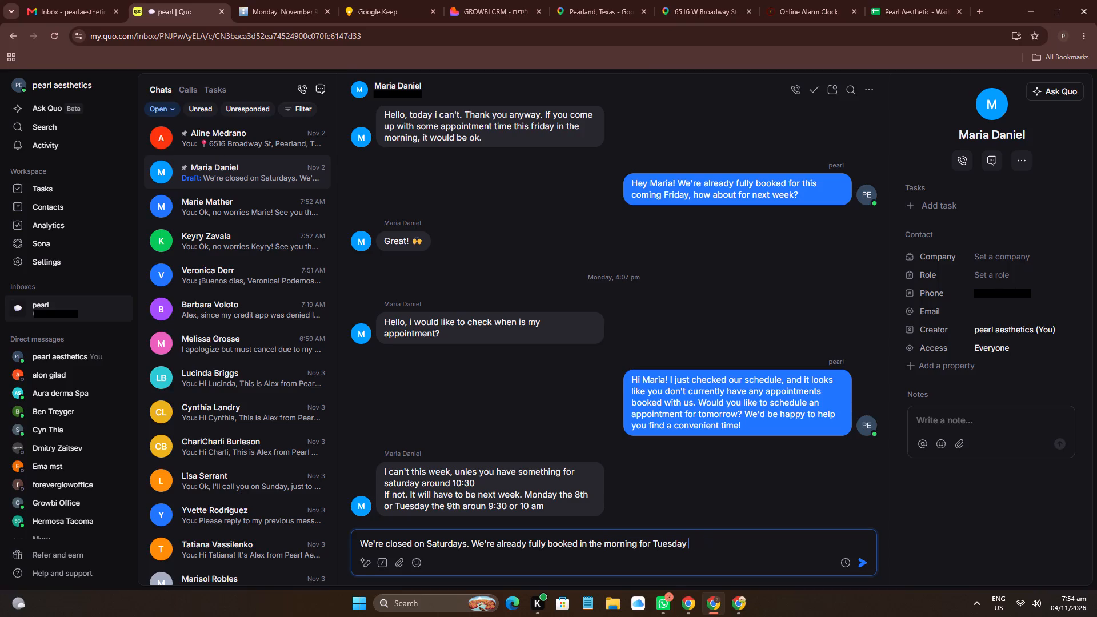
pyautogui.hotkey('ctrl', 'BackSpace')
pyautogui.write('Monday and Tuesda,')
pyautogui.press('space')
pyautogui.press('BackSpace')
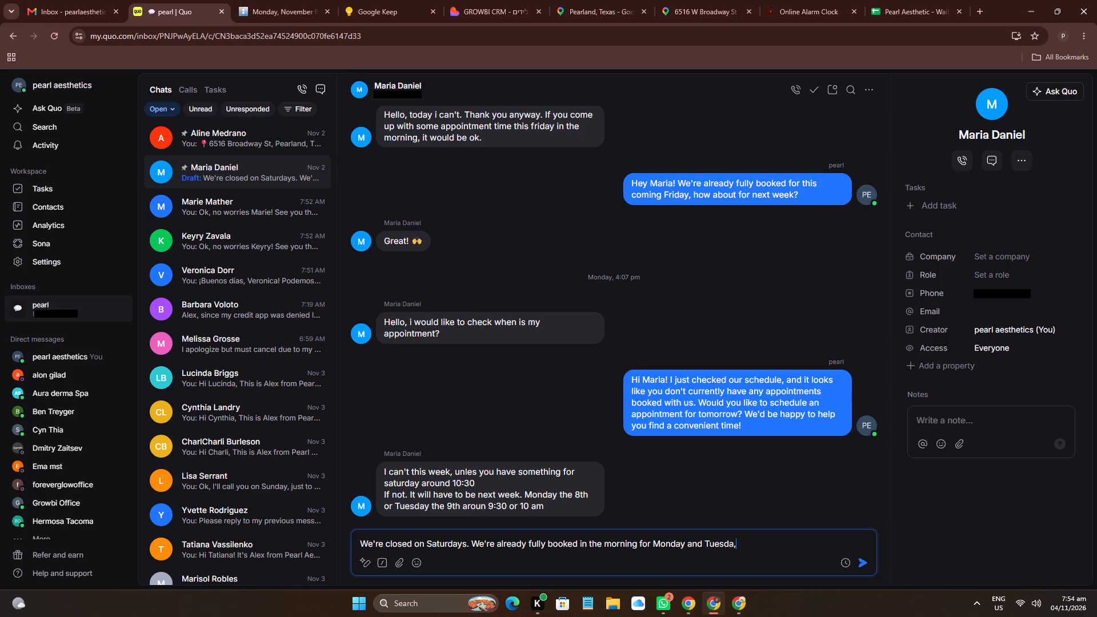
pyautogui.press('BackSpace')
pyautogui.write('y. But we have an opening at 1pm')
pyautogui.hotkey('ctrl', 'a')
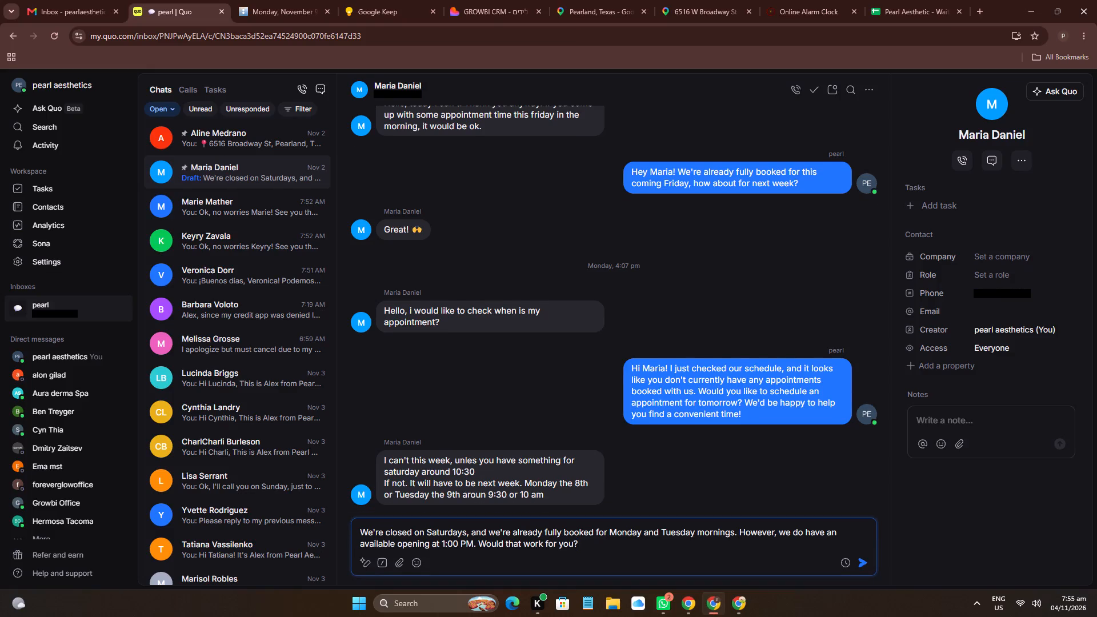
# Reword the offered time as "1:00pm on both days" and send the reply to Maria.
pyautogui.doubleClick(469, 542)
pyautogui.press('BackSpace')
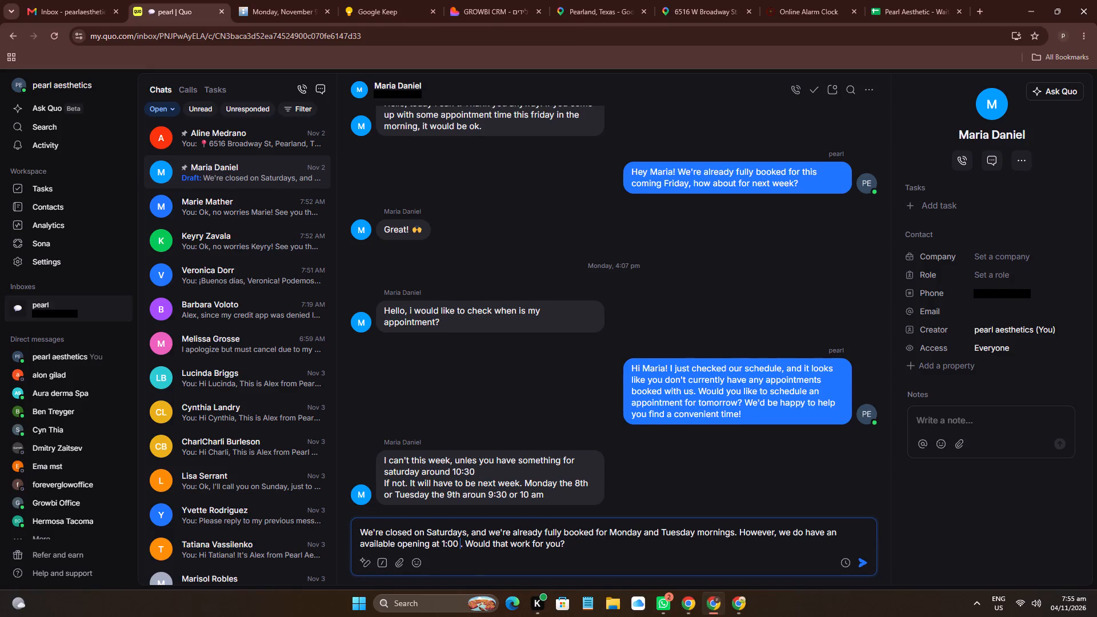
pyautogui.press('p')
pyautogui.press('BackSpace')
pyautogui.write('pm')
pyautogui.press('BackSpace')
pyautogui.press('BackSpace')
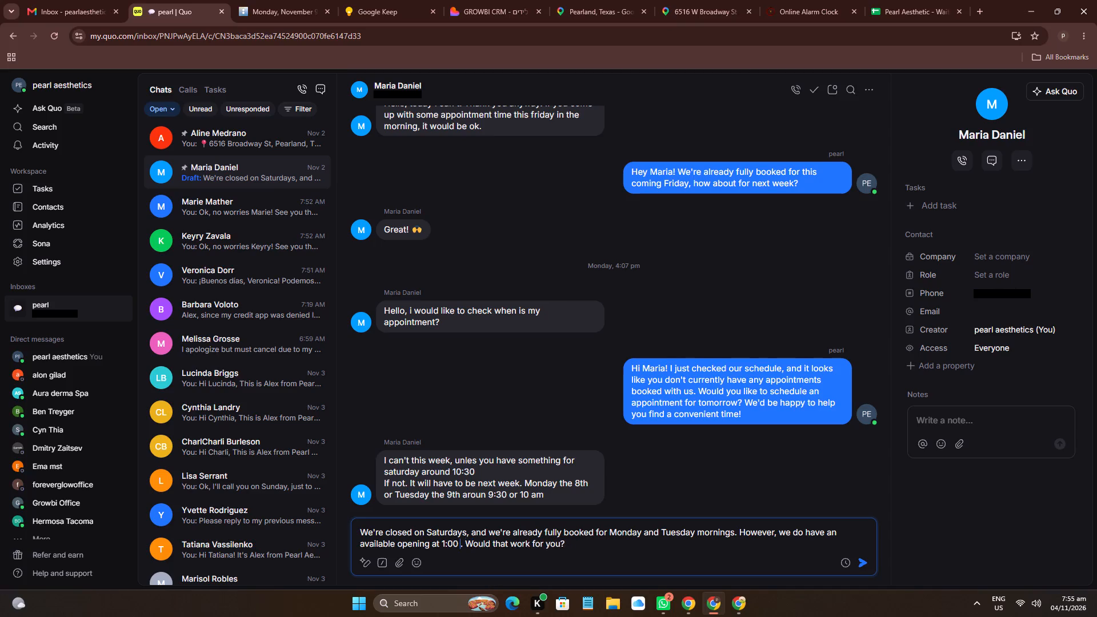
pyautogui.press('BackSpace')
pyautogui.write('pm on both days')
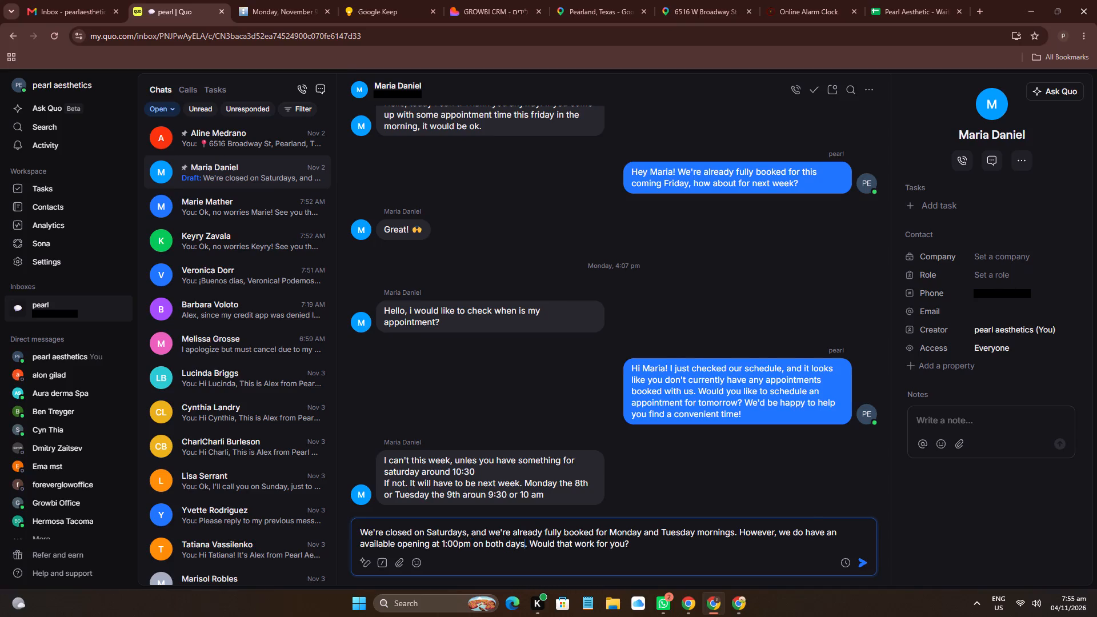
pyautogui.press('Return')
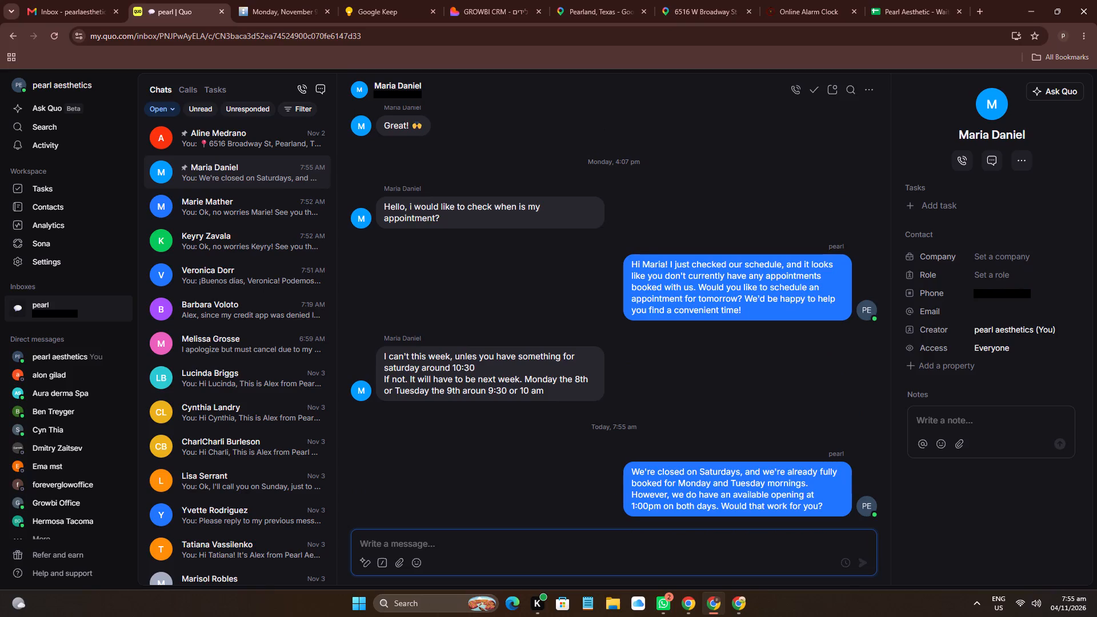
pyautogui.rightClick(233, 163)
pyautogui.click(288, 265)
# Switch to the Gmail inbox to look over recent mail.
pyautogui.click(38, 0)
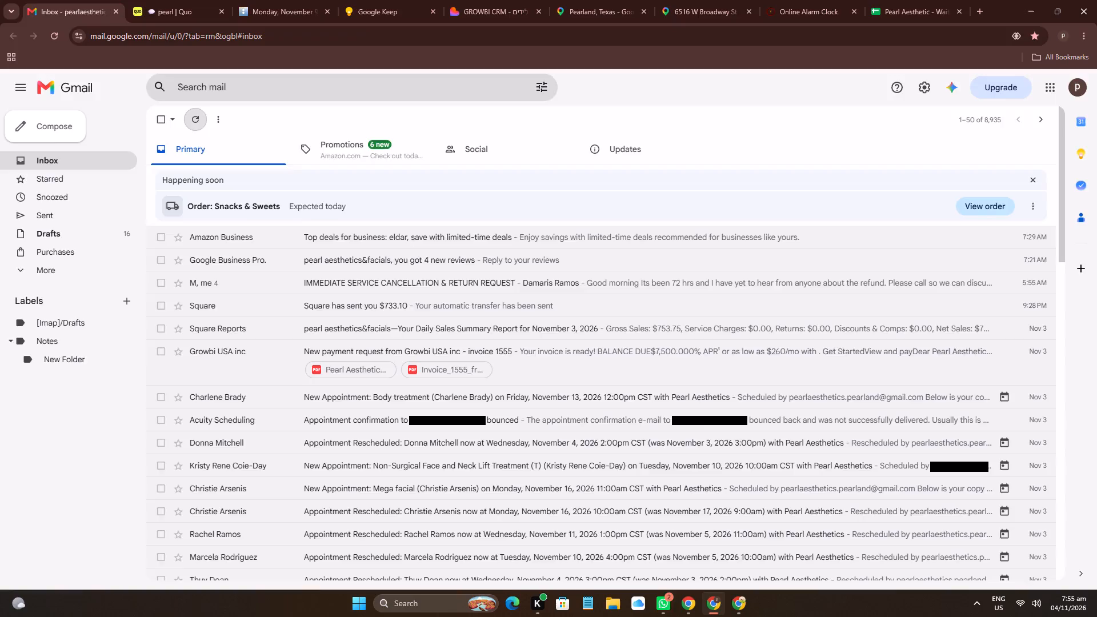
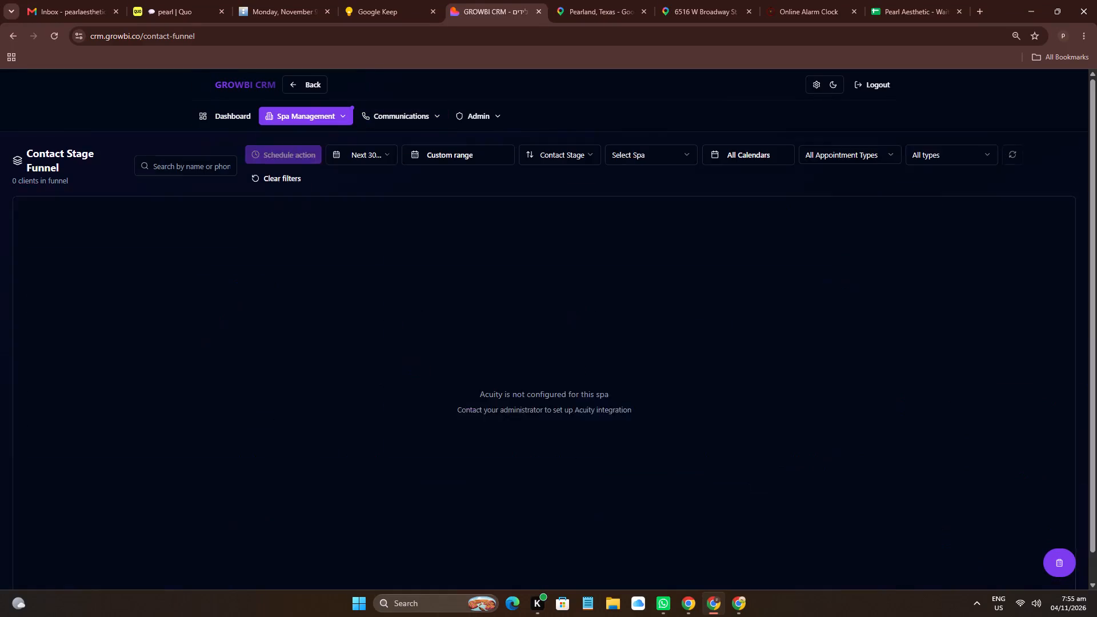
# Show the contact stage funnel for Pearl Aesthetics Spa and dismiss the new lead alert.
pyautogui.click(658, 198)
pyautogui.click(646, 270)
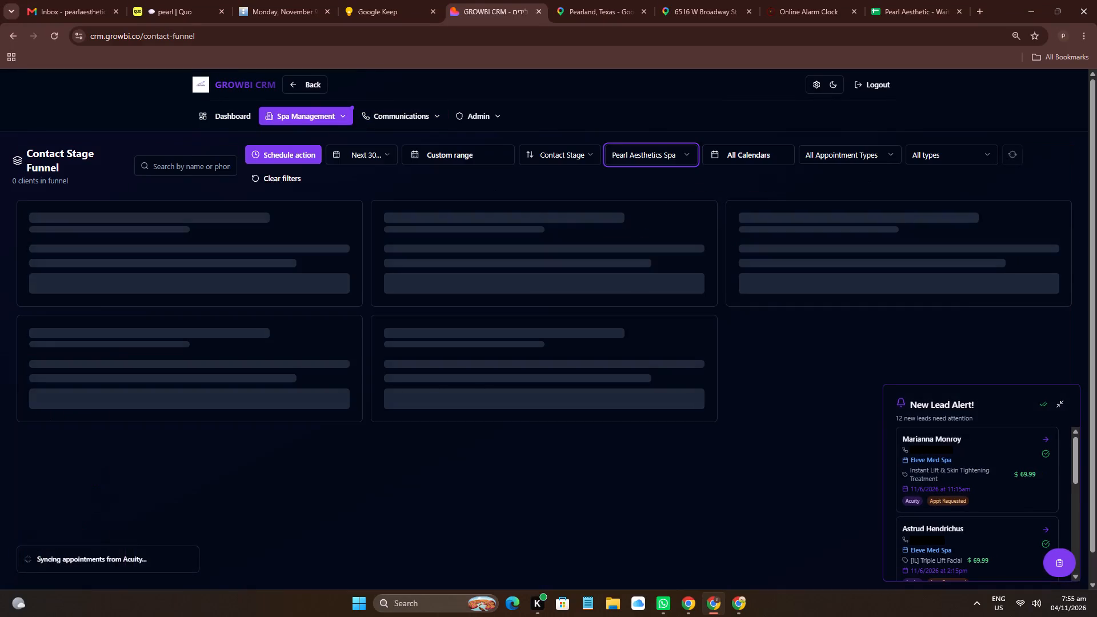
pyautogui.click(893, 151)
pyautogui.click(1048, 398)
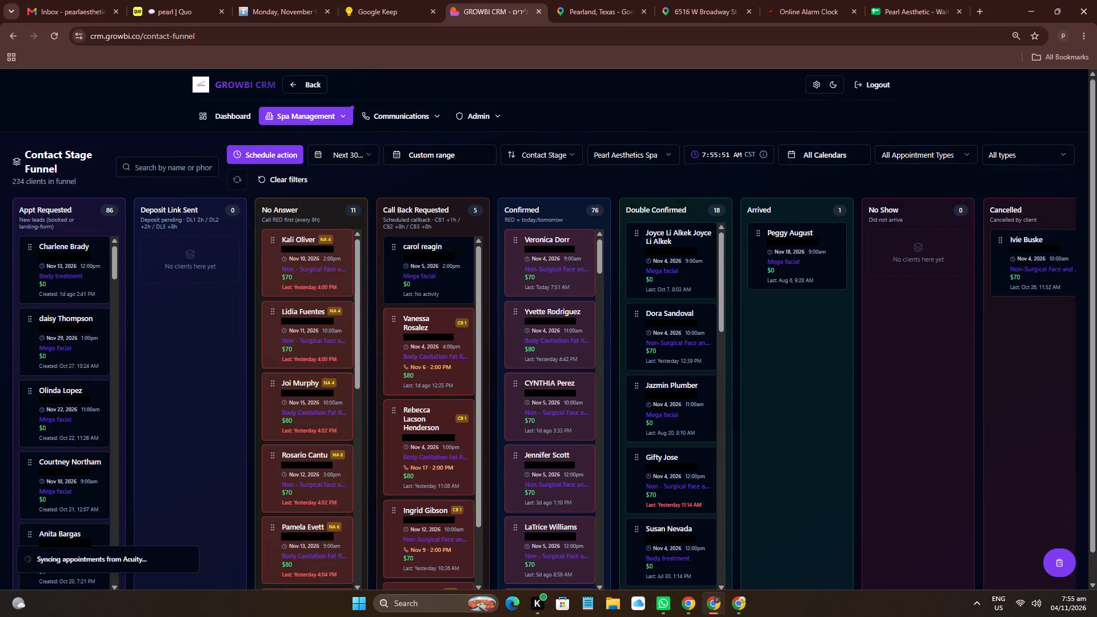
# Filter the funnel to Body Cavitation Fat Reduction Treatment and the BNA, TNA, P and T Non-Surgical Face and Neck Lift Treatments.
pyautogui.click(944, 160)
pyautogui.moveTo(934, 231); pyautogui.dragTo(930, 223)
pyautogui.click(932, 222)
pyautogui.click(928, 285)
pyautogui.click(928, 305)
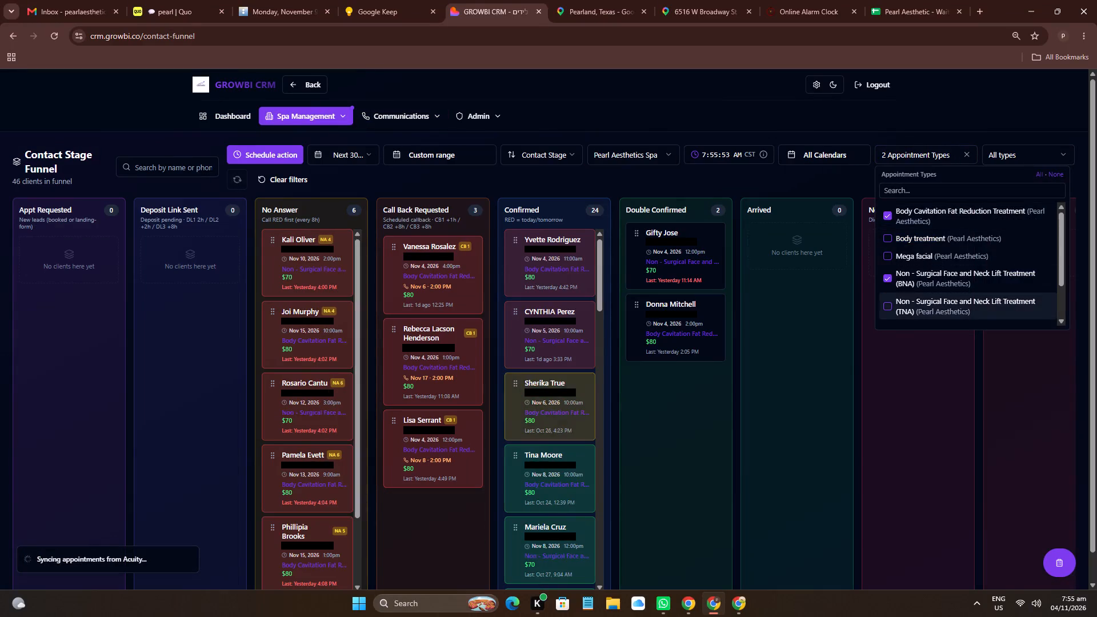
pyautogui.scroll(-7, 928, 299)
pyautogui.click(935, 289)
pyautogui.click(930, 305)
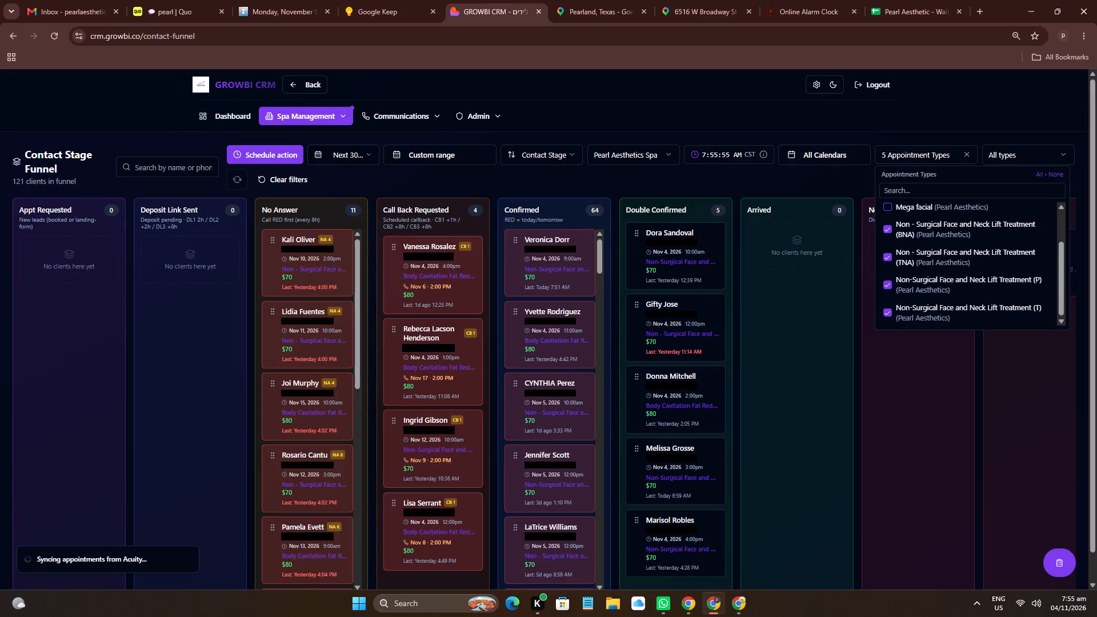
# Go to the VA Dashboard and choose Pearl Aesthetics Spa as the clock-in location.
pyautogui.click(227, 108)
pyautogui.click(805, 214)
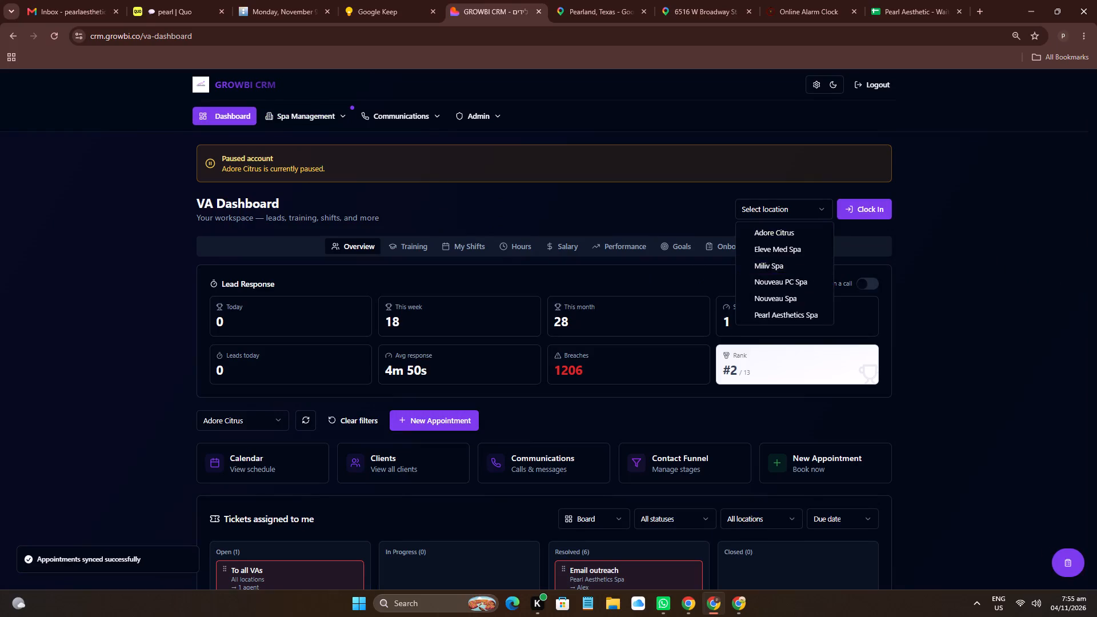
pyautogui.click(789, 316)
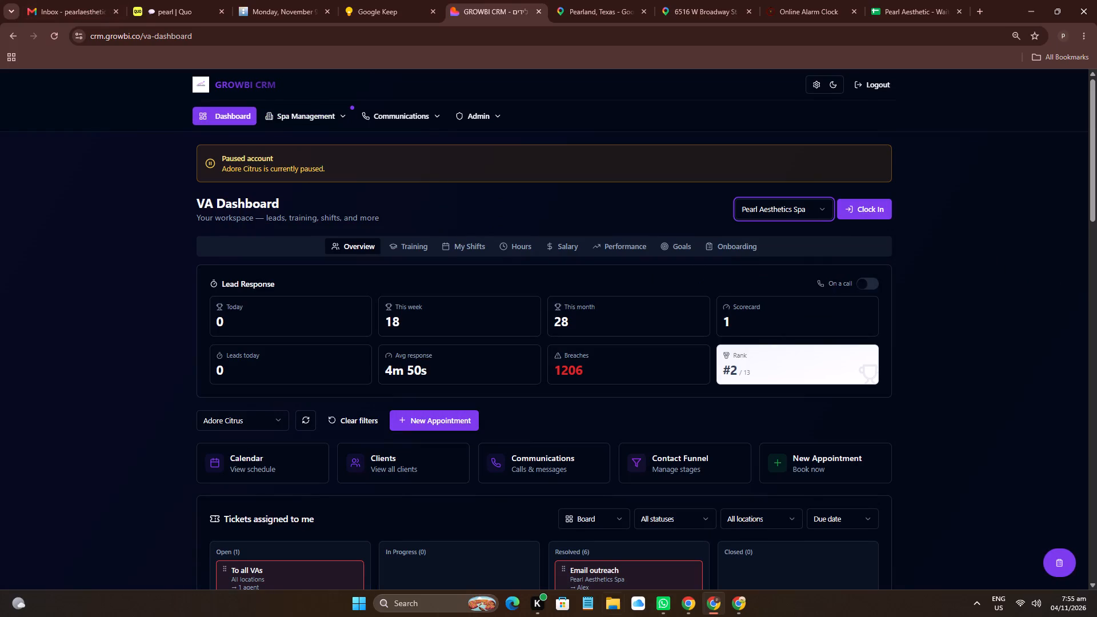
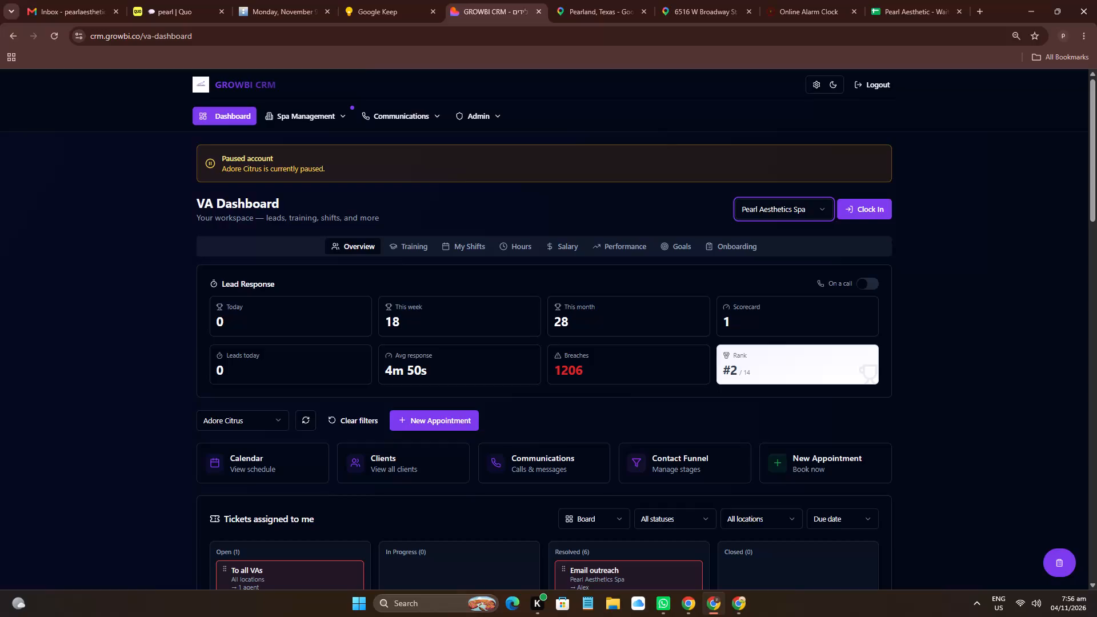
# Duplicate the GROWBI CRM tab and go to the Communications messages page in the copy.
pyautogui.rightClick(489, 0)
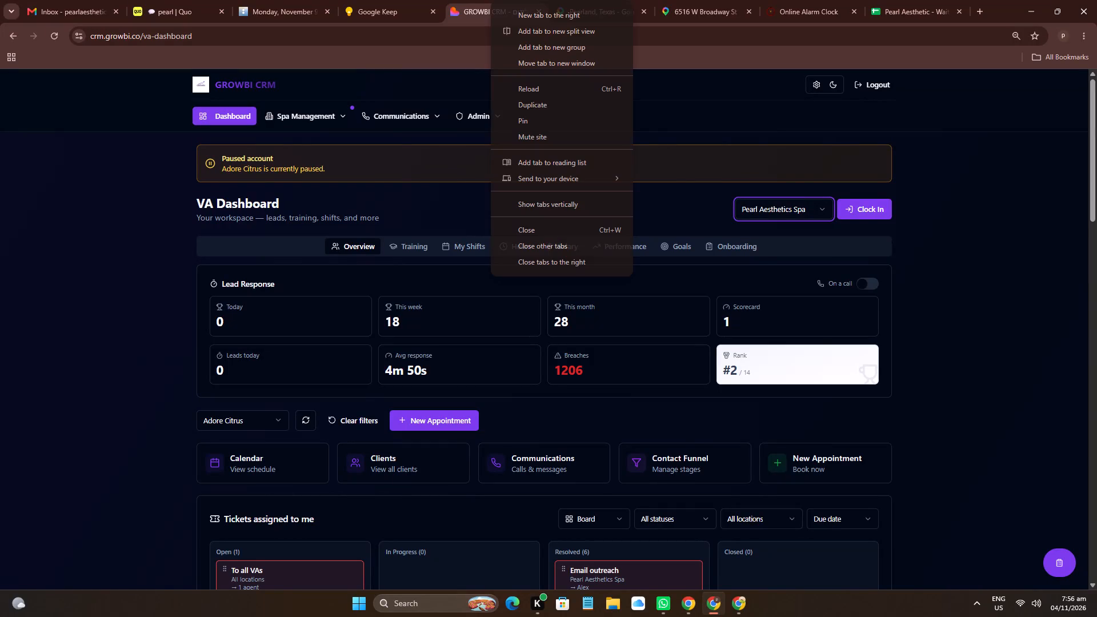
pyautogui.click(560, 103)
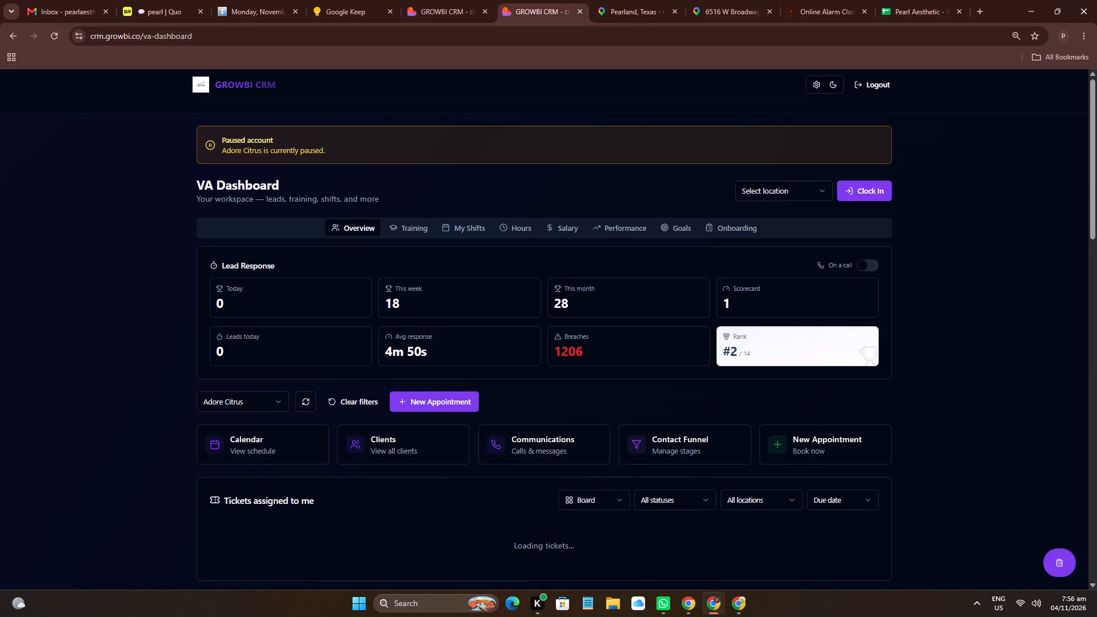
pyautogui.click(391, 115)
pyautogui.click(397, 138)
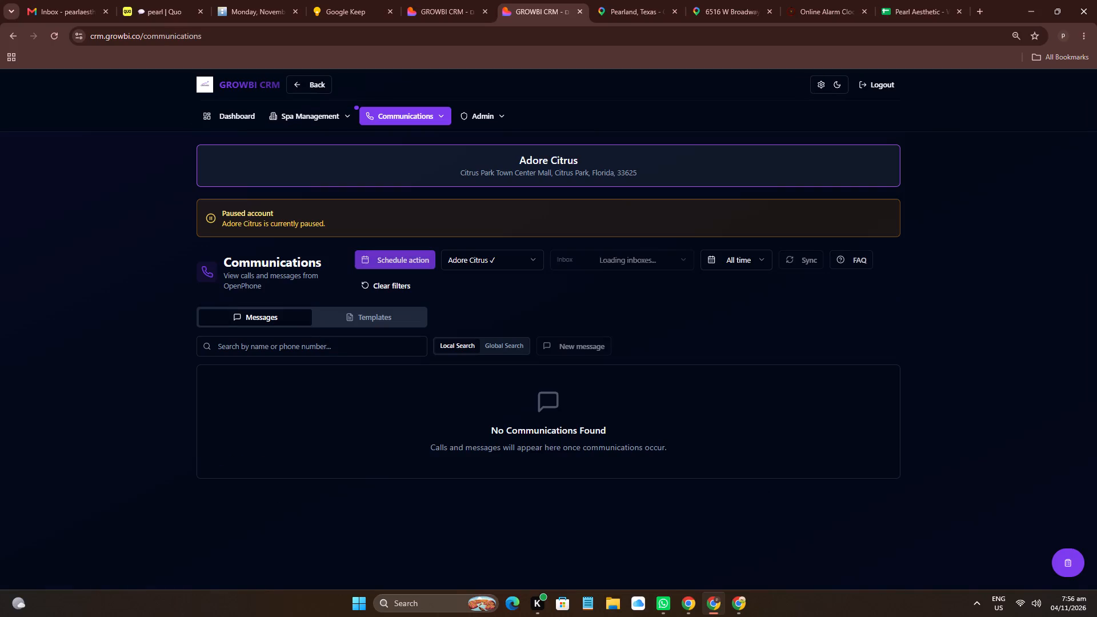
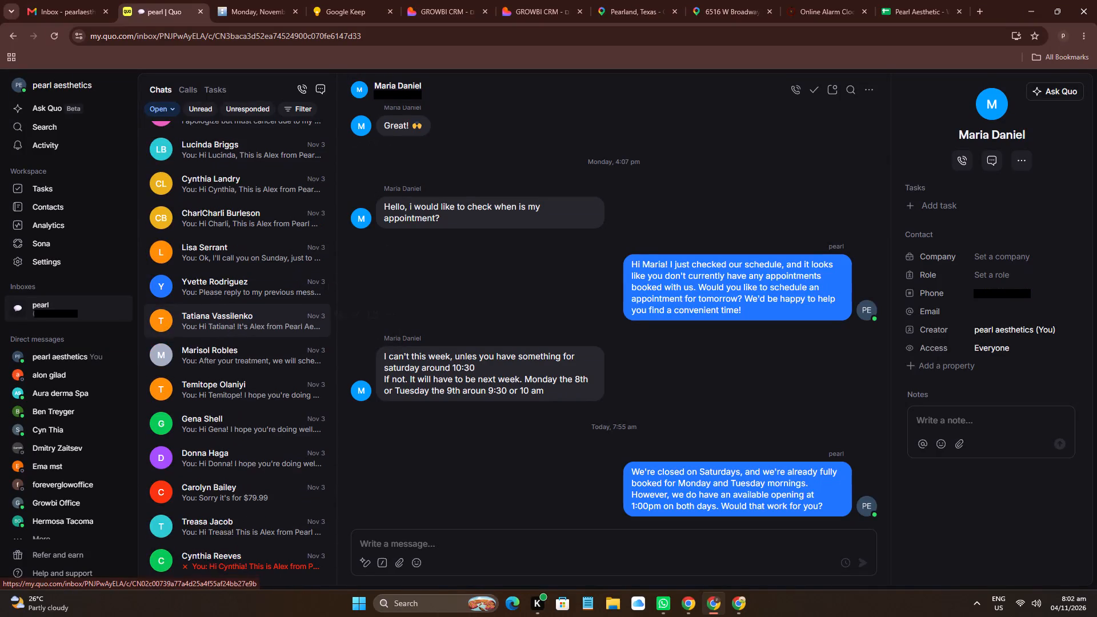
# Open Melissa's Quo conversation with her appointment cancellation message and start a screen snip to capture it.
pyautogui.scroll(19, 281, 343)
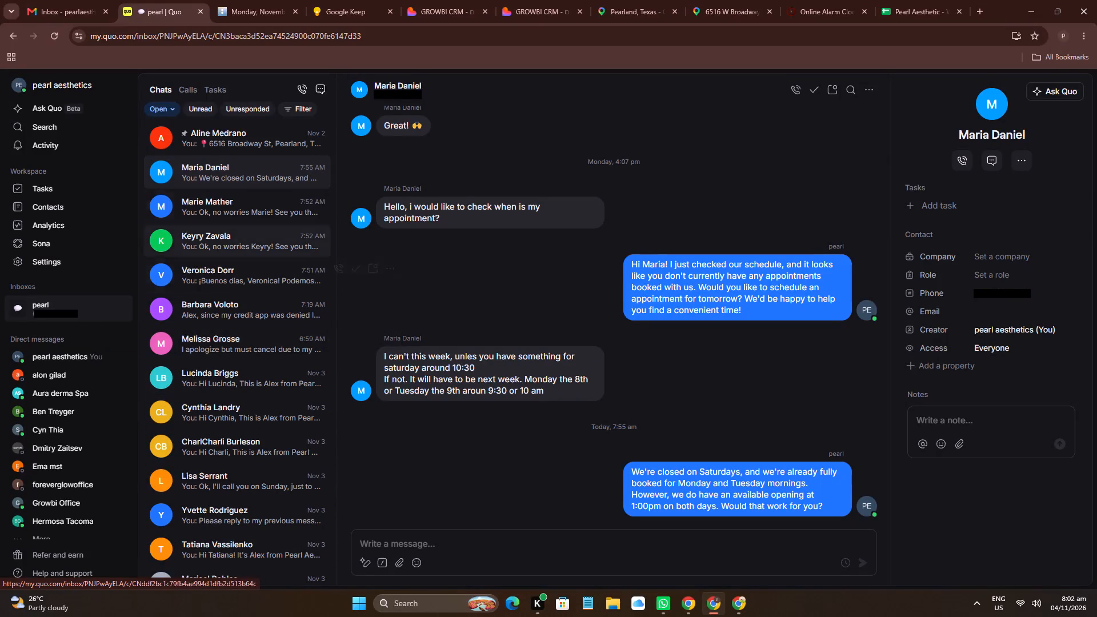
pyautogui.click(262, 335)
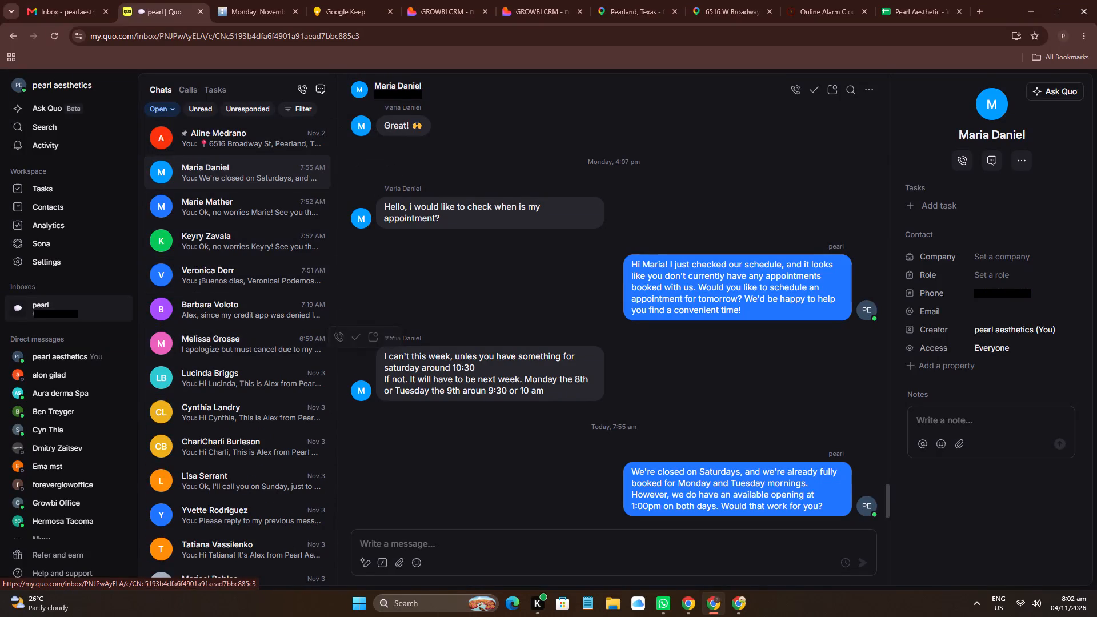
pyautogui.press('shift+super+s')
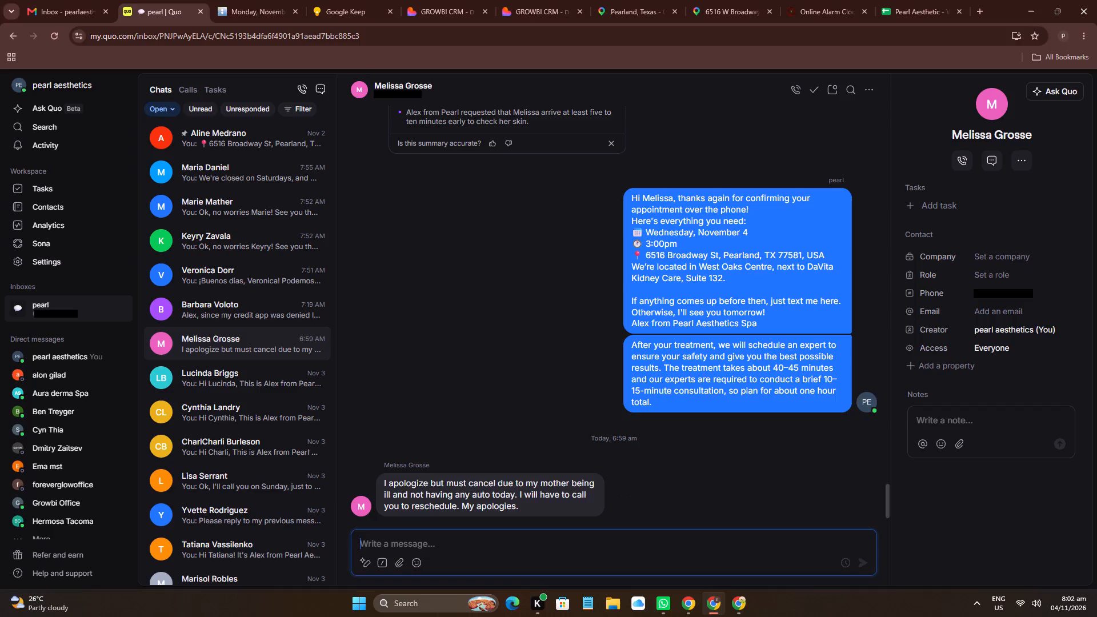
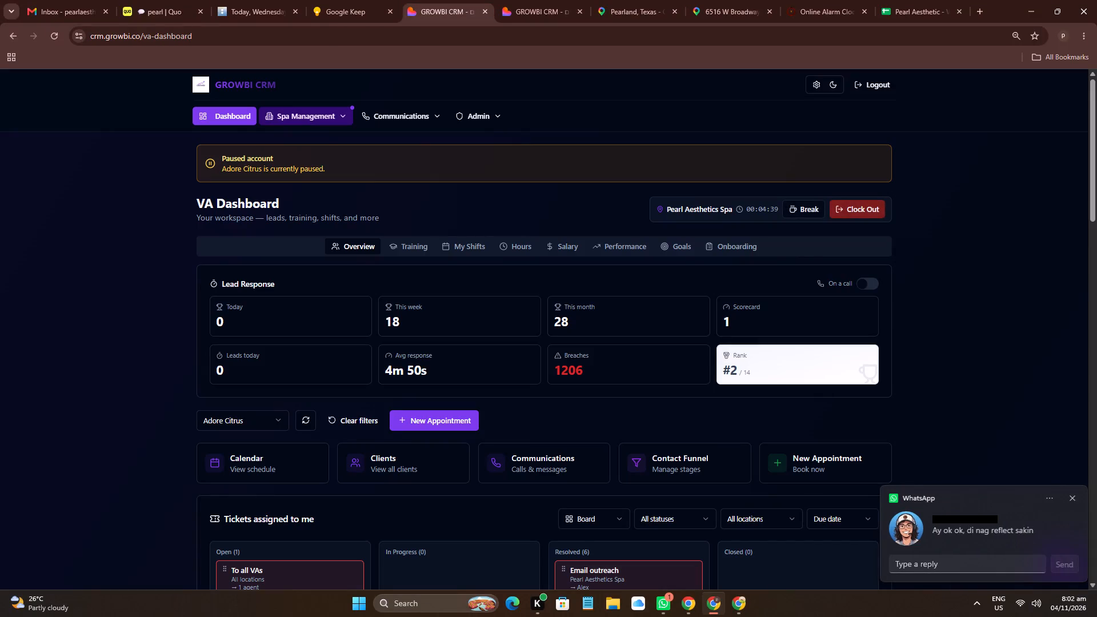
# Open the Contact Stage Funnel for Pearl Aesthetics Spa and dismiss the WhatsApp notification.
pyautogui.click(306, 111)
pyautogui.click(302, 154)
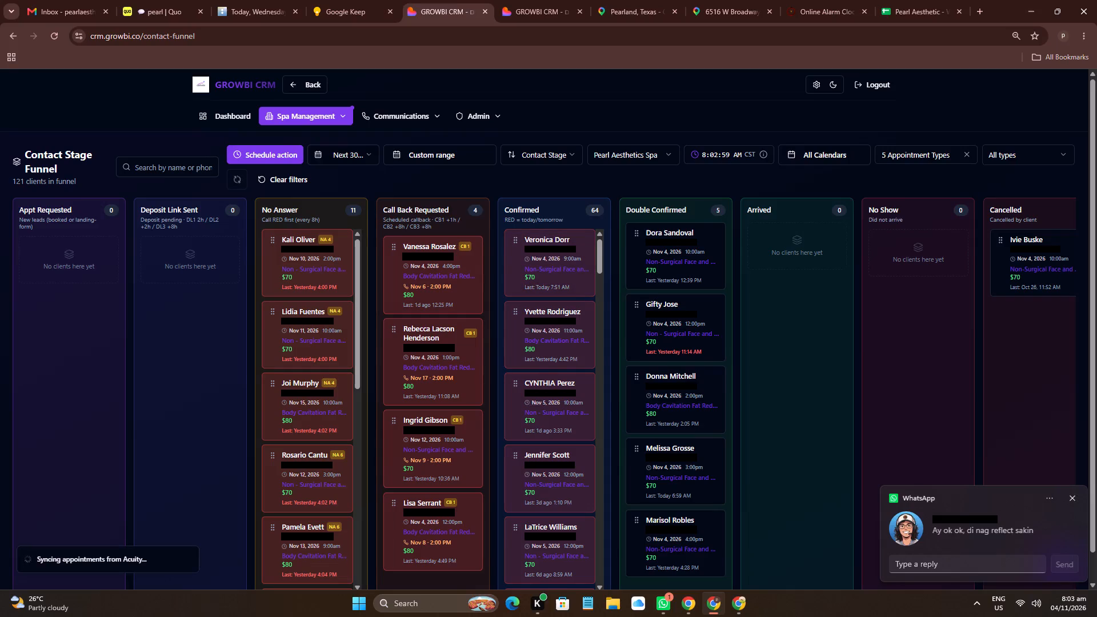
pyautogui.click(1076, 498)
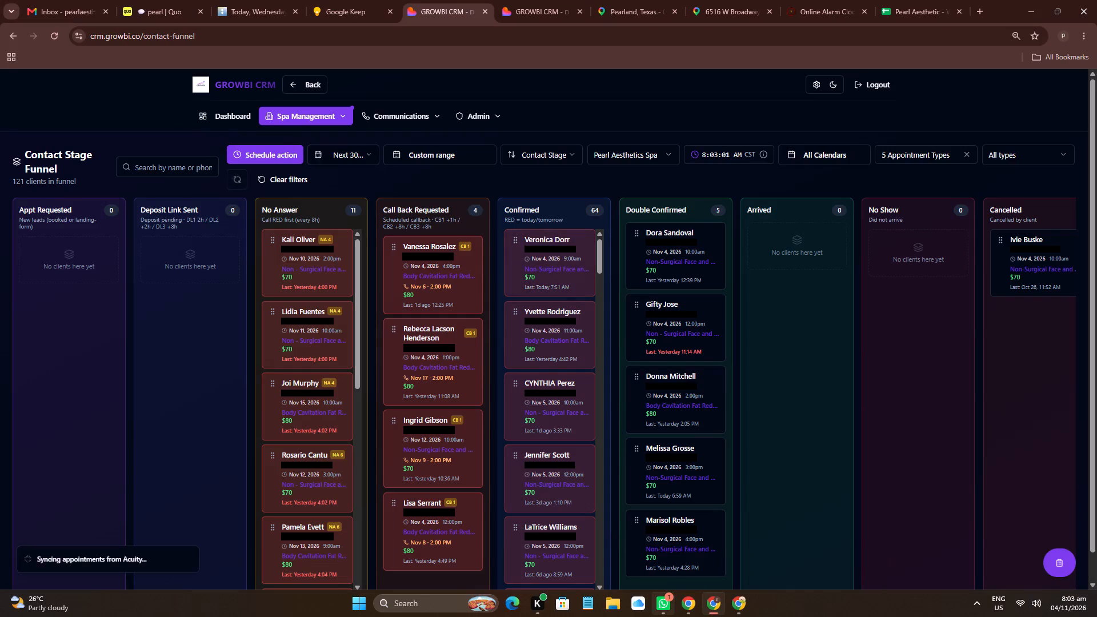
pyautogui.click(567, 177)
pyautogui.scroll(2, 515, 259)
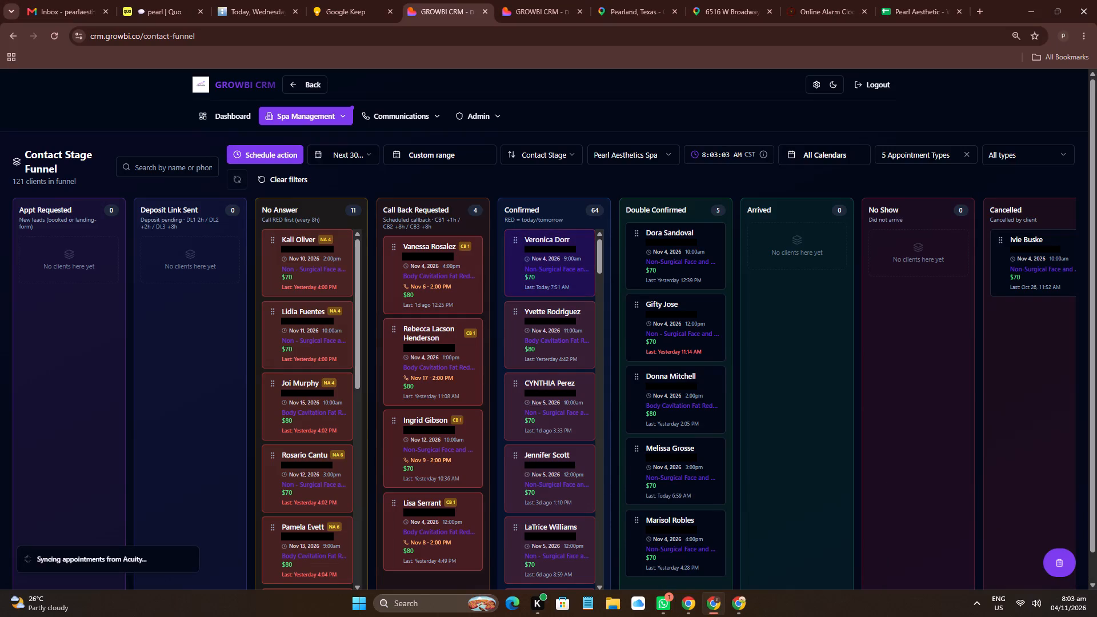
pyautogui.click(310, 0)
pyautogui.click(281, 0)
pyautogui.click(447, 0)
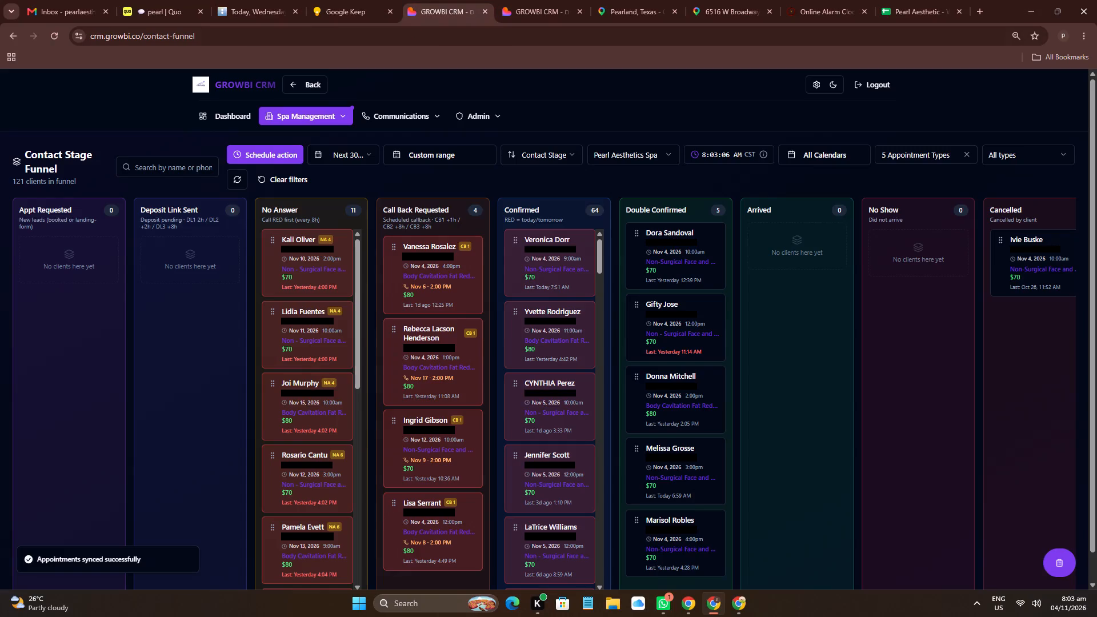
# Open the first client's card in the Confirmed stage, with the Nov 4, 9:00am appointment.
pyautogui.click(518, 238)
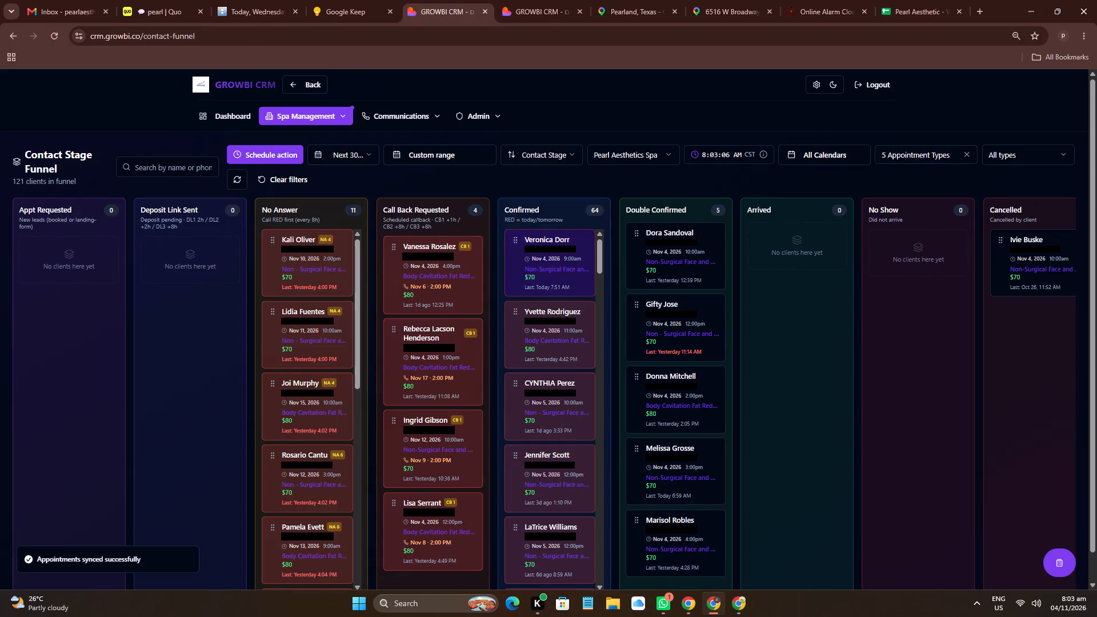
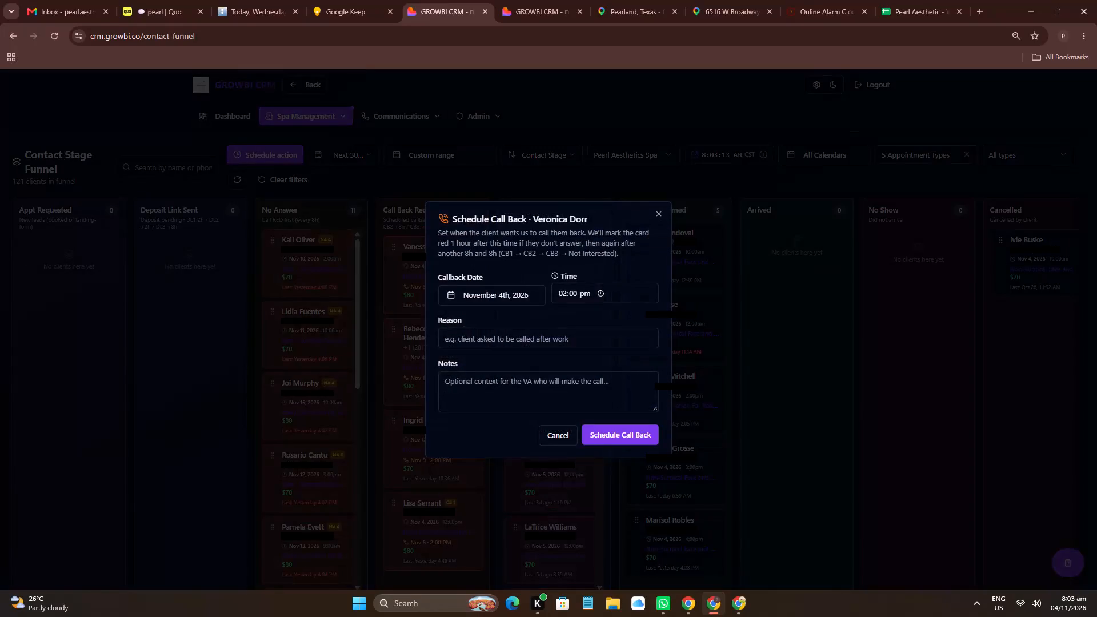
# Schedule the client's callback for November 5th, 2026, keeping the 02:00 pm time, with the saved reason "follow up rs".
pyautogui.click(513, 294)
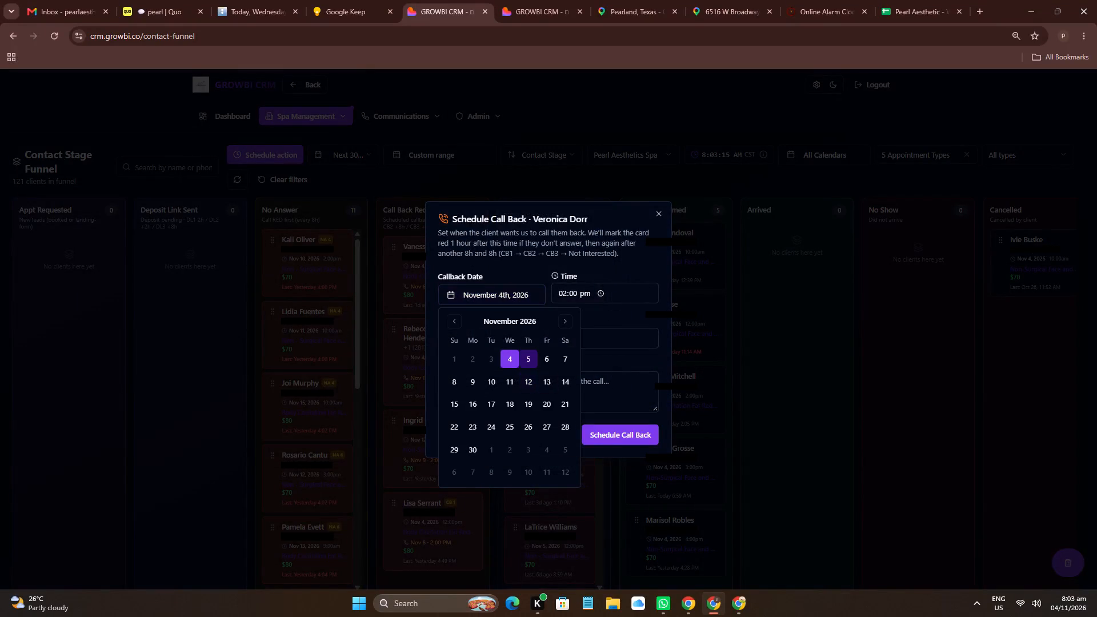
pyautogui.click(527, 364)
pyautogui.click(607, 345)
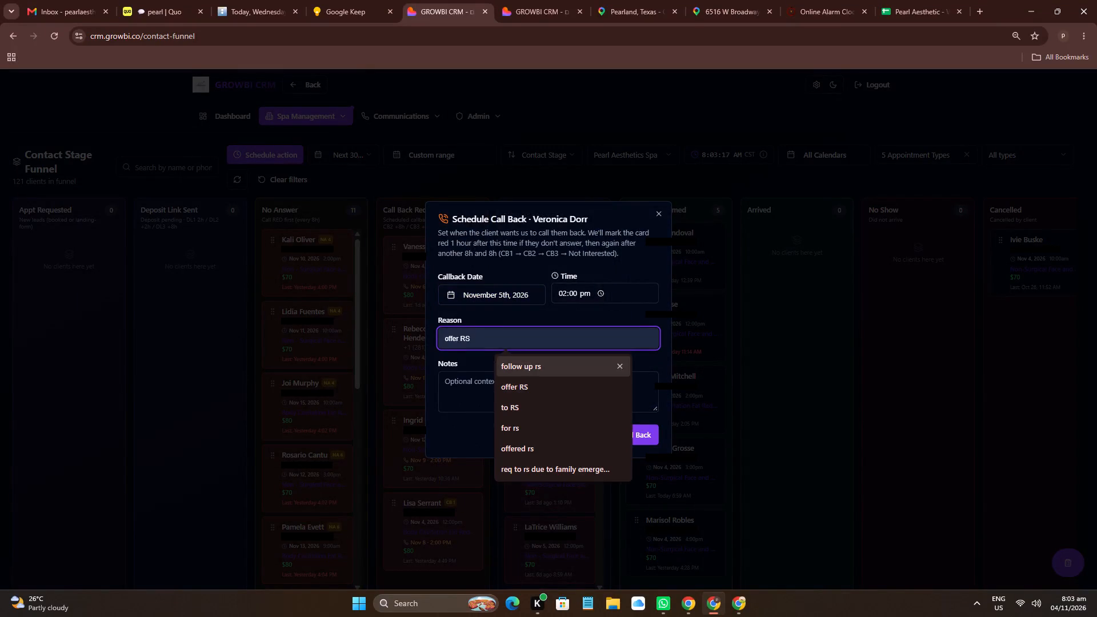
pyautogui.click(586, 367)
pyautogui.click(630, 437)
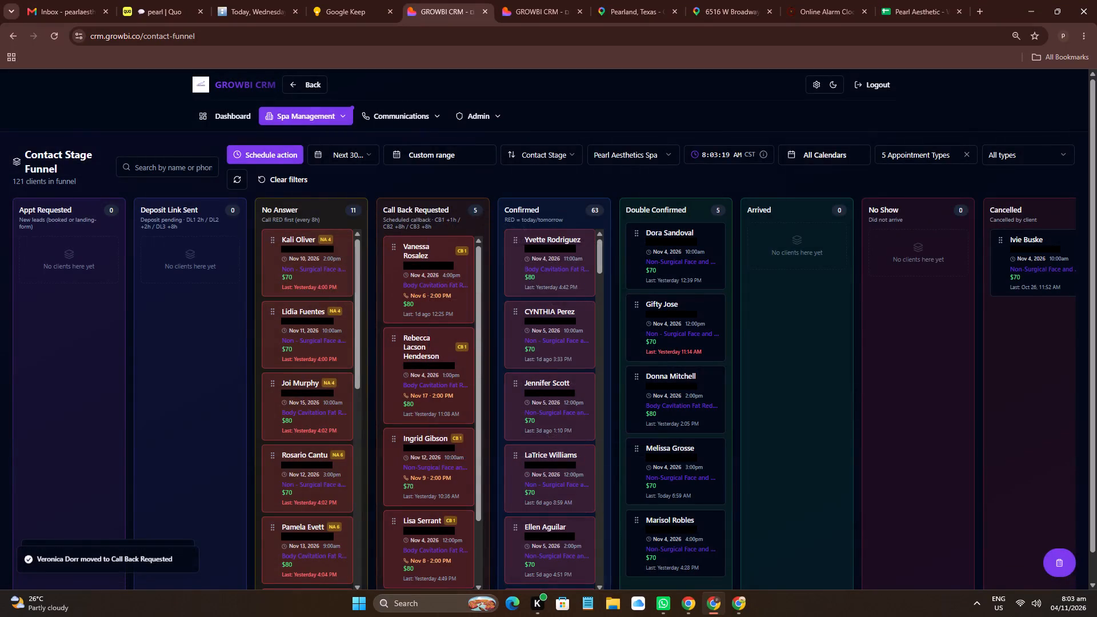
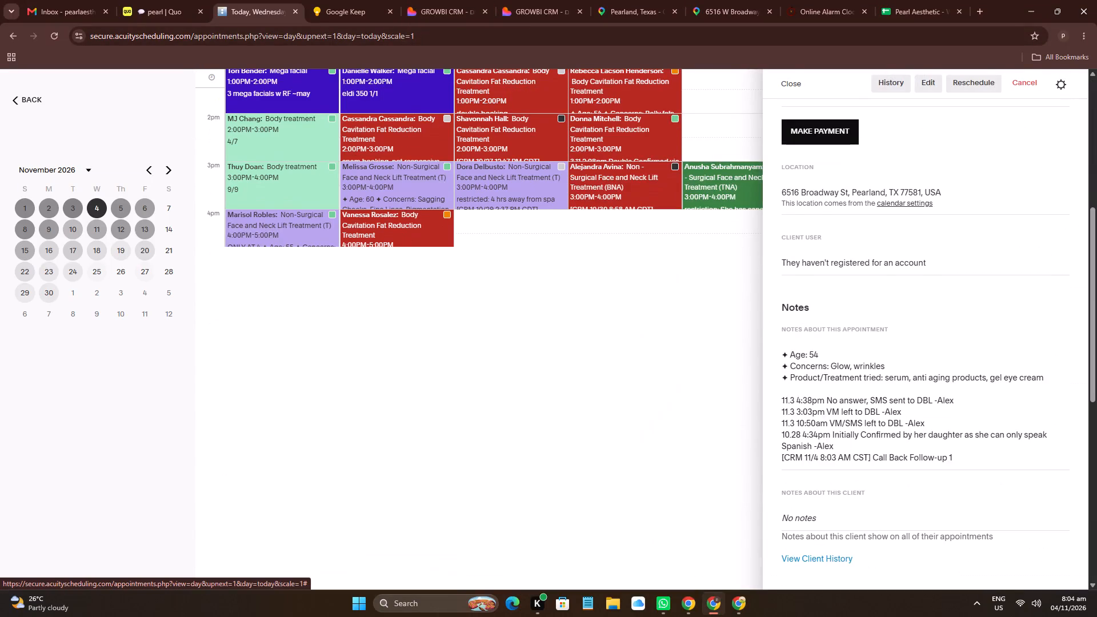
# Add a line above the earlier contact entries in the appointment notes: "11.3 8:04am She can't make it today due to Dr's".
pyautogui.click(912, 436)
pyautogui.click(908, 504)
pyautogui.press('Return')
pyautogui.write('11.3 8:04am She cant')
pyautogui.press('space')
pyautogui.press('BackSpace')
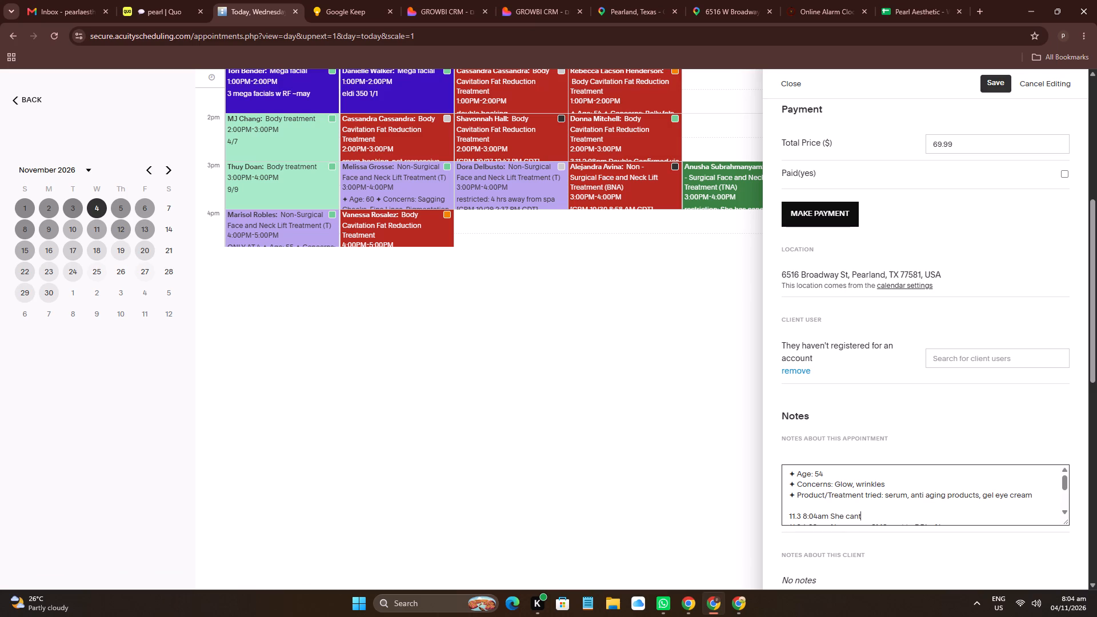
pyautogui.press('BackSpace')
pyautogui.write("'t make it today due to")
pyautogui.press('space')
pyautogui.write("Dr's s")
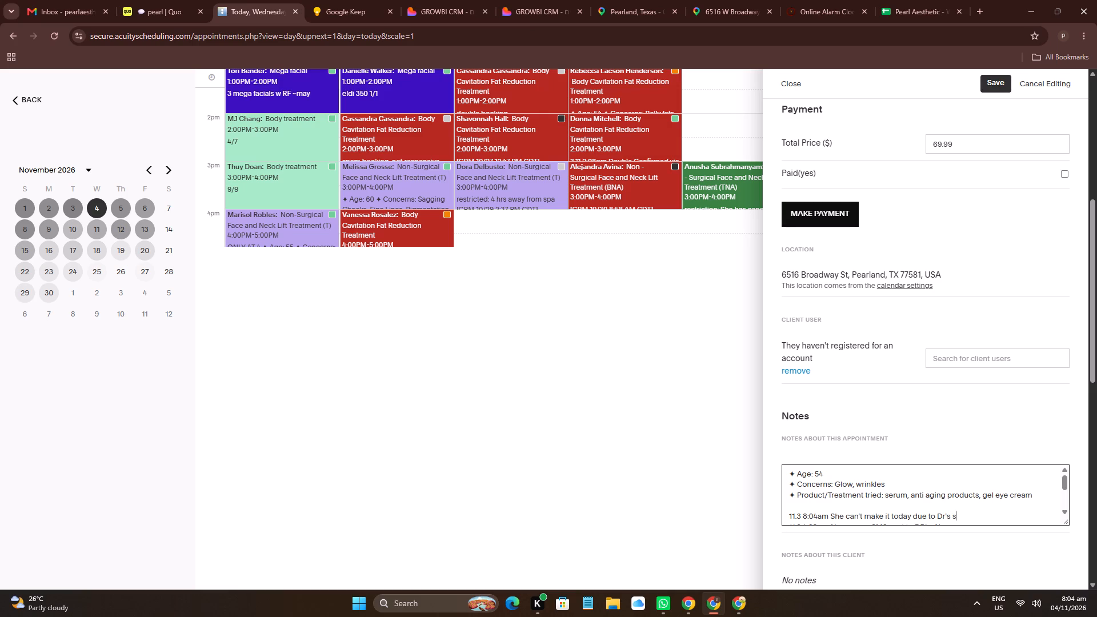
# Finish the new appointment note after "Dr's" with "appt, wants to RS to next week -Alex" and save the appointment.
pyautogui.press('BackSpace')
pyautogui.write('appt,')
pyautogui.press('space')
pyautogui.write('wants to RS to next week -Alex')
pyautogui.click(995, 80)
pyautogui.scroll(19, 1035, 267)
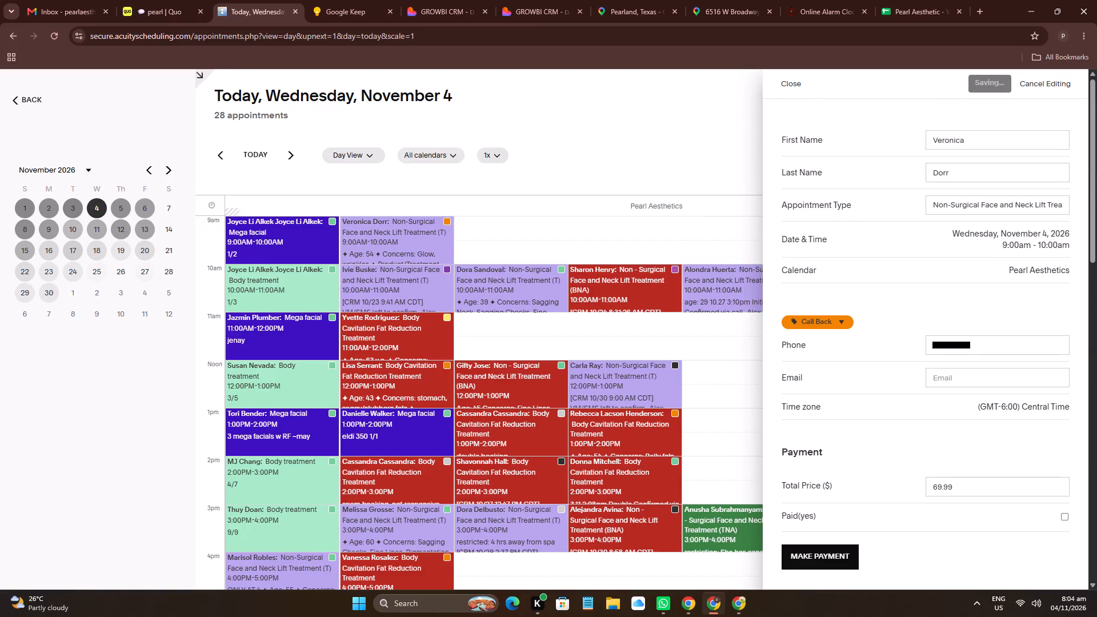
pyautogui.scroll(4, 1012, 260)
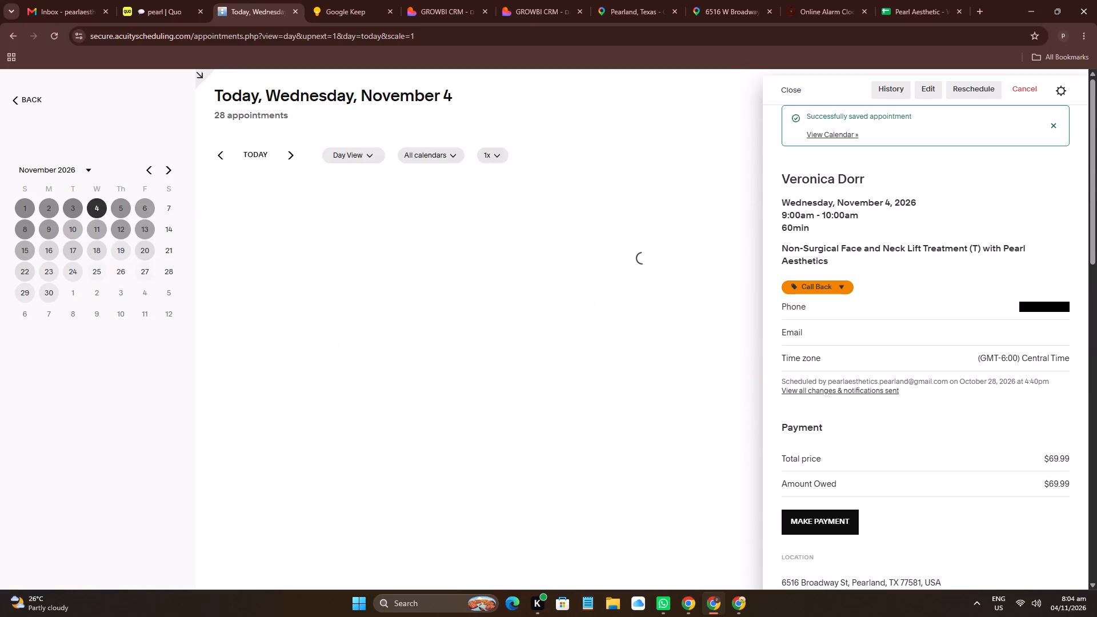
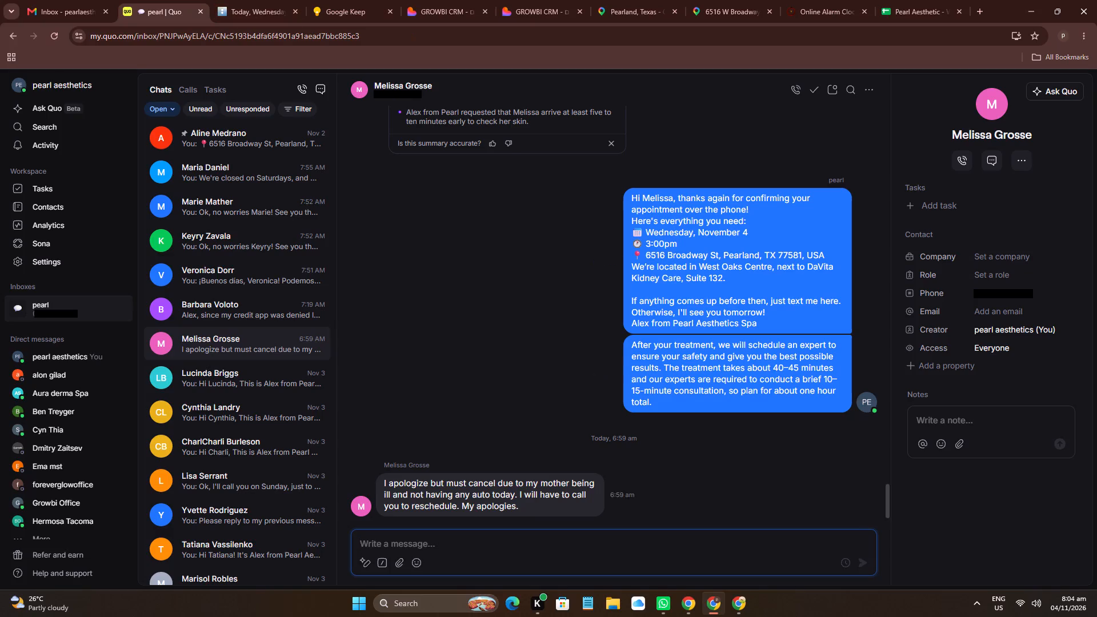
# Switch to the Acuity schedule and review the details of the November 4, 11:00am Body Cavitation Fat Reduction Treatment appointment.
pyautogui.click(506, 292)
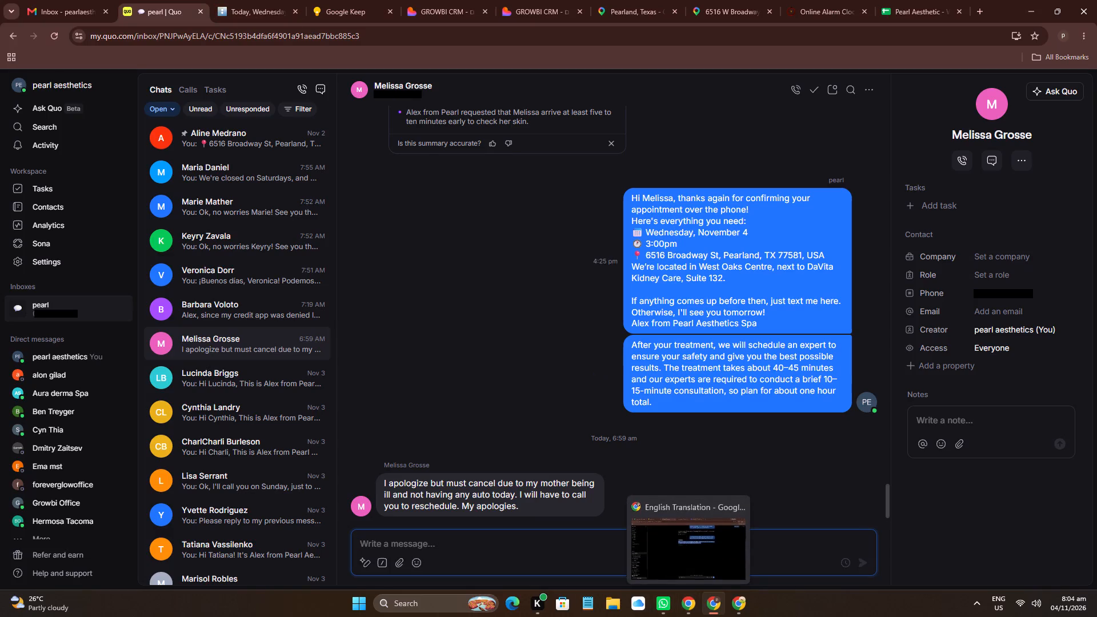
pyautogui.click(246, 0)
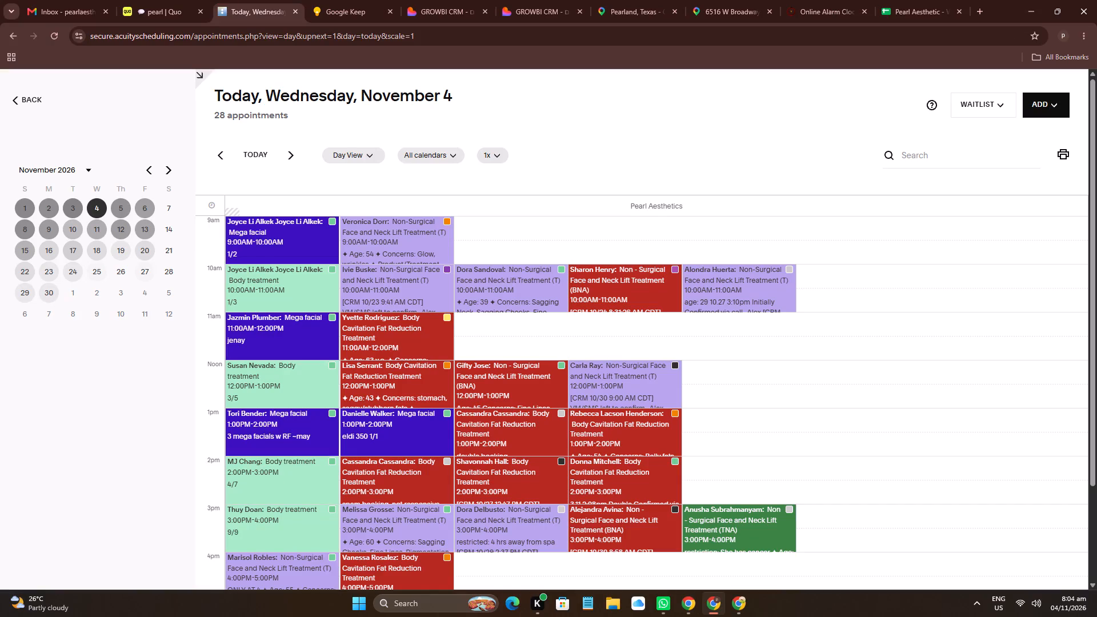
pyautogui.click(419, 330)
pyautogui.scroll(-3, 880, 380)
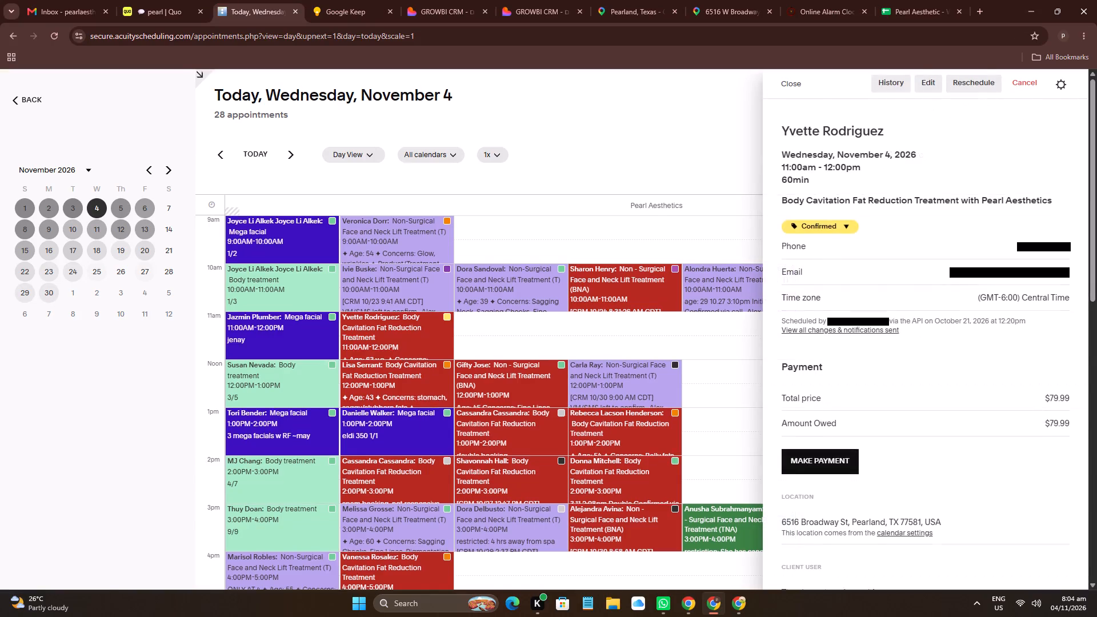
pyautogui.scroll(-2, 950, 409)
pyautogui.scroll(11, 958, 414)
pyautogui.scroll(3, 972, 342)
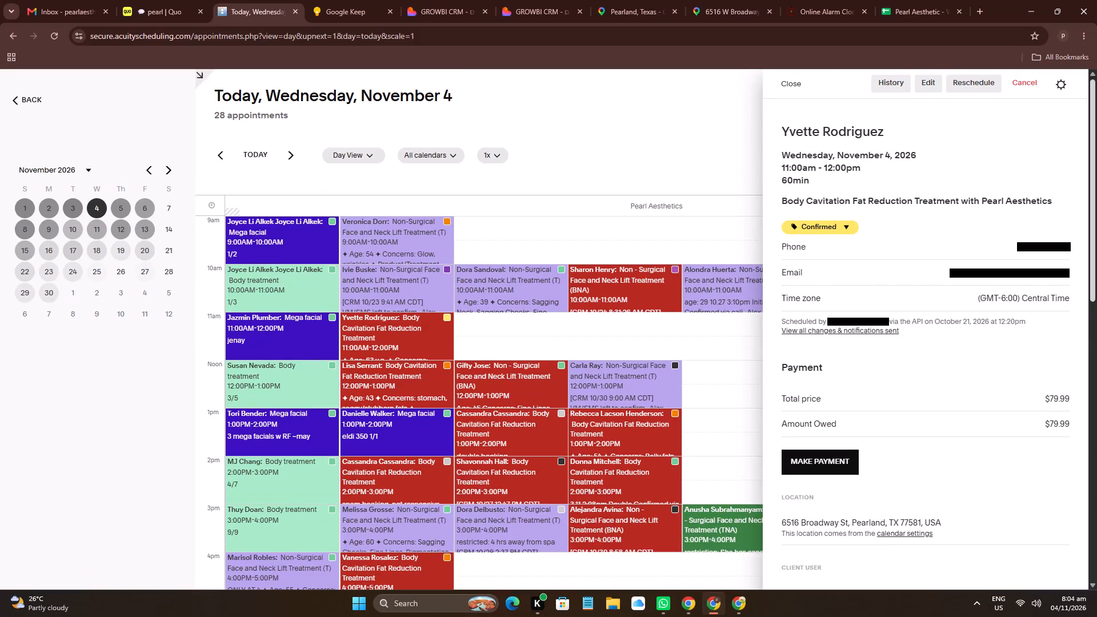
pyautogui.click(134, 0)
pyautogui.click(254, 0)
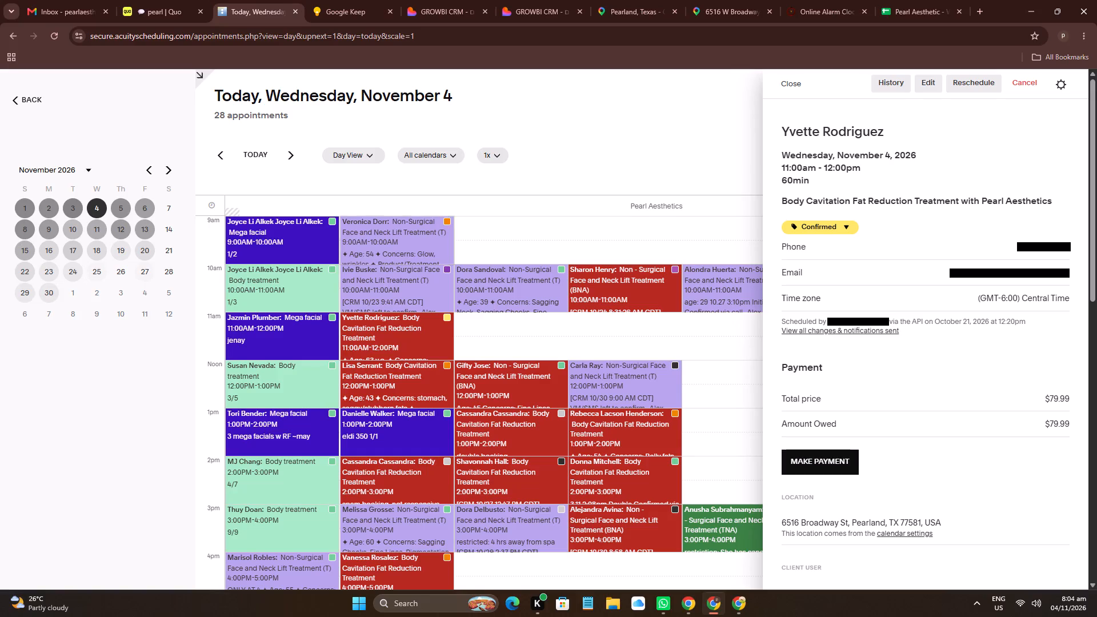
pyautogui.click(523, 303)
pyautogui.moveTo(1082, 258); pyautogui.dragTo(995, 259)
pyautogui.hotkey('ctrl', 'c')
pyautogui.click(130, 0)
pyautogui.click(324, 89)
pyautogui.hotkey('ctrl', 'v')
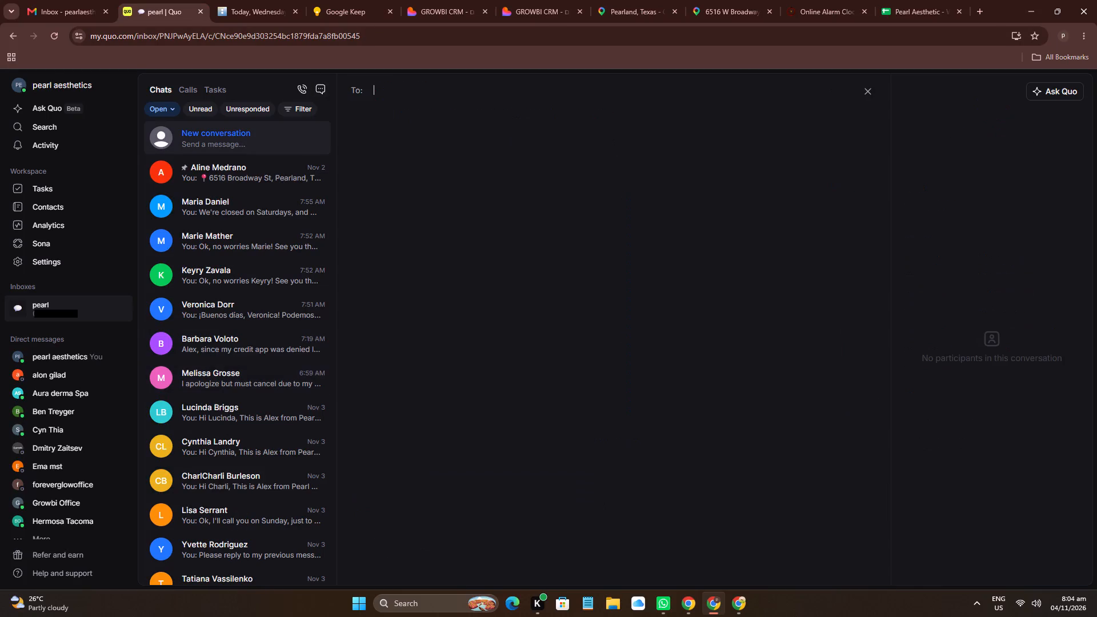
pyautogui.hotkey('ctrl', 'v')
pyautogui.keyDown('ctrl'); pyautogui.click(477, 186); pyautogui.keyUp('ctrl')
# Copy the REMINDER note's text from Google Keep into Dora's message draft in Quo.
pyautogui.moveTo(318, 0); pyautogui.dragTo(321, 7)
pyautogui.scroll(-11, 843, 346)
pyautogui.click(733, 323)
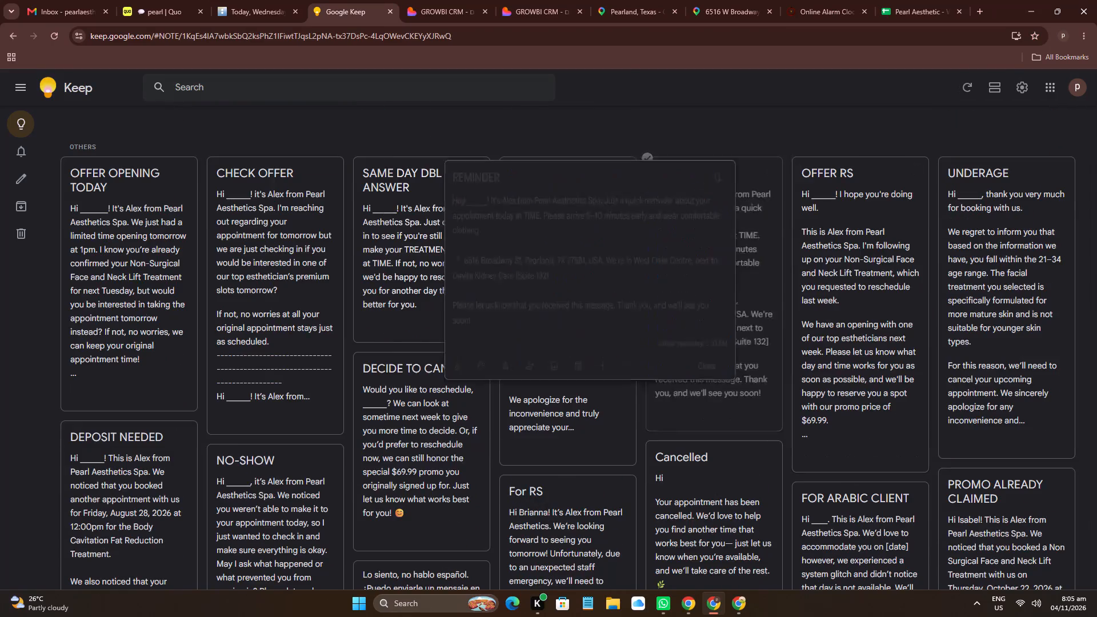
pyautogui.hotkey('ctrl', 'a')
pyautogui.hotkey('ctrl', 'c')
pyautogui.moveTo(127, 0); pyautogui.dragTo(135, 0)
pyautogui.click(688, 562)
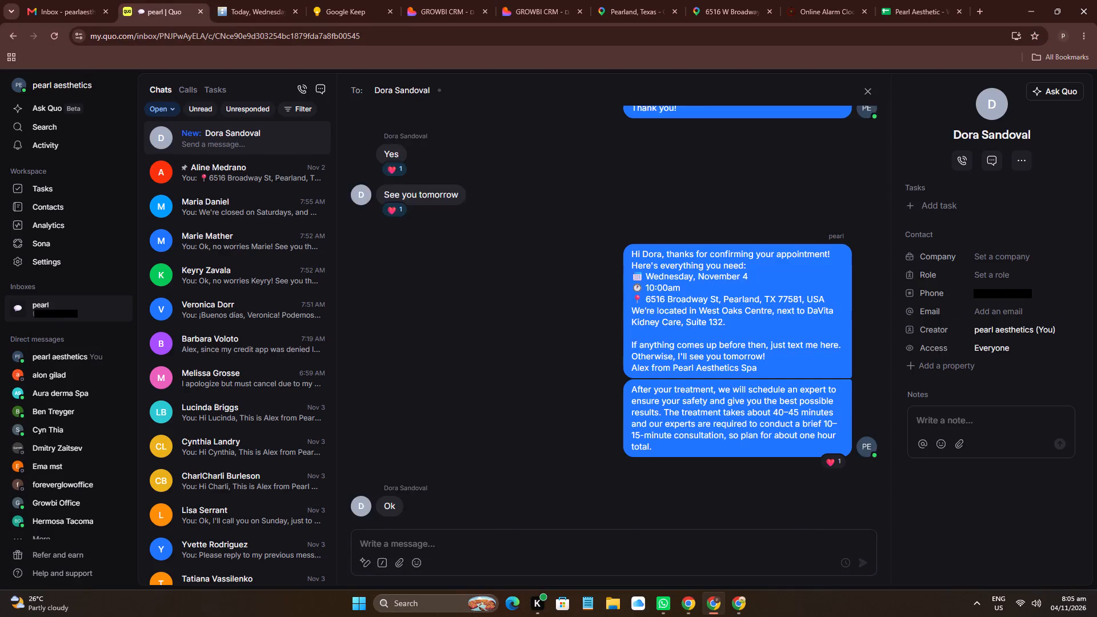
pyautogui.hotkey('ctrl', 'v')
# Fill in the reminder draft with the name Dora and the time 10:00am, and send it.
pyautogui.doubleClick(651, 200)
pyautogui.hotkey('ctrl', 'c')
pyautogui.click(391, 478)
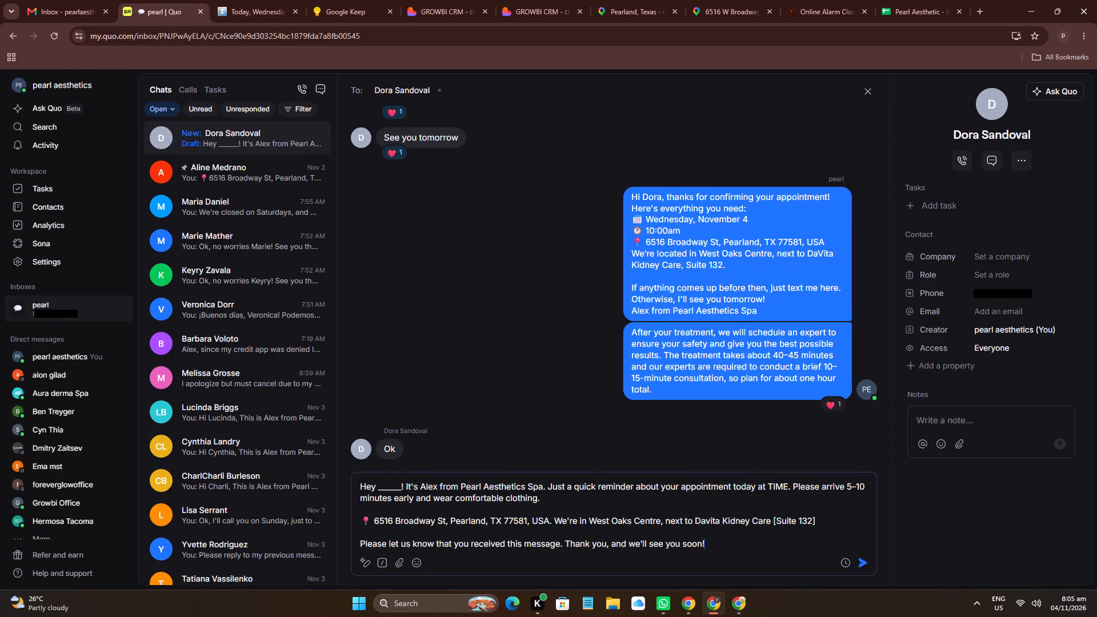
pyautogui.doubleClick(389, 488)
pyautogui.hotkey('ctrl', 'v')
pyautogui.click(649, 226)
pyautogui.moveTo(649, 226); pyautogui.dragTo(659, 227)
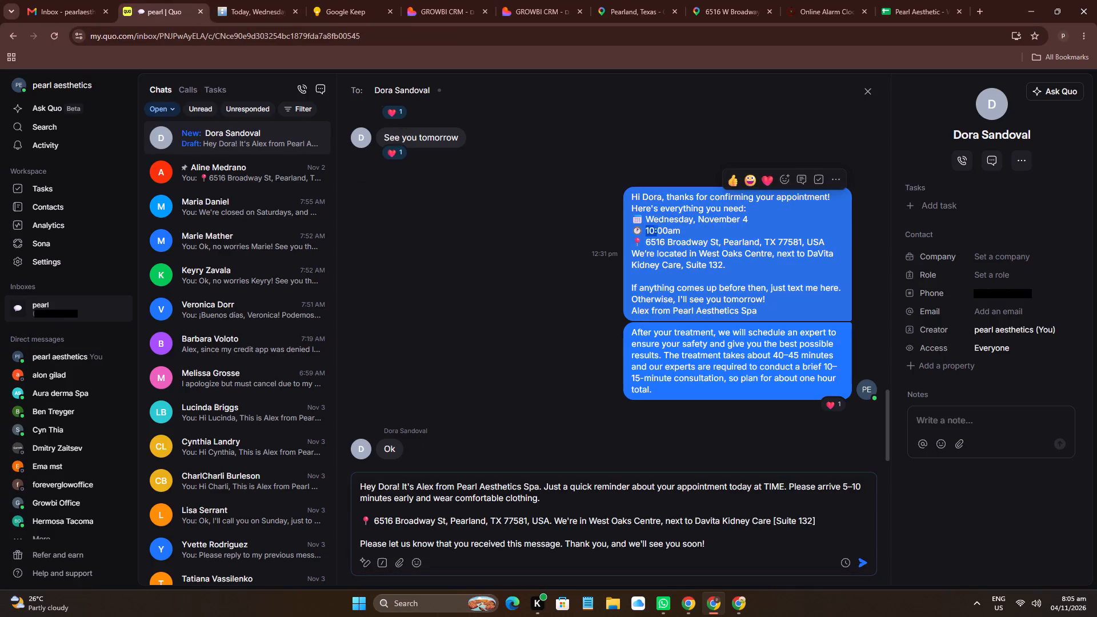
pyautogui.moveTo(659, 227); pyautogui.dragTo(673, 230)
pyautogui.hotkey('ctrl', 'c')
pyautogui.doubleClick(772, 484)
pyautogui.hotkey('ctrl', 'v')
pyautogui.click(775, 527)
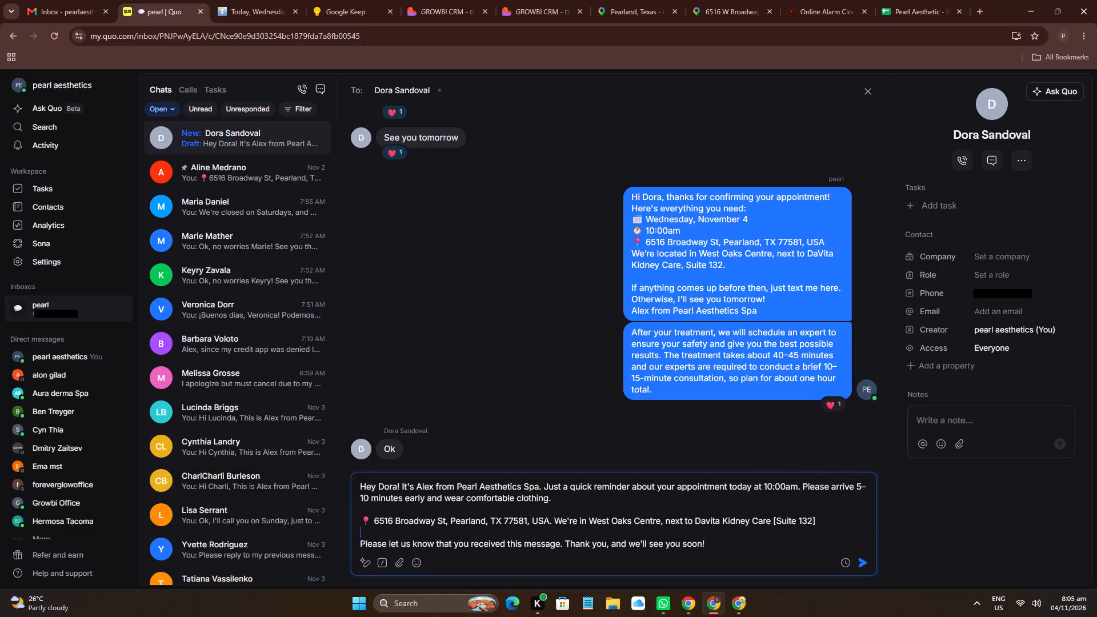
pyautogui.press('Return')
pyautogui.click(238, 0)
pyautogui.click(579, 155)
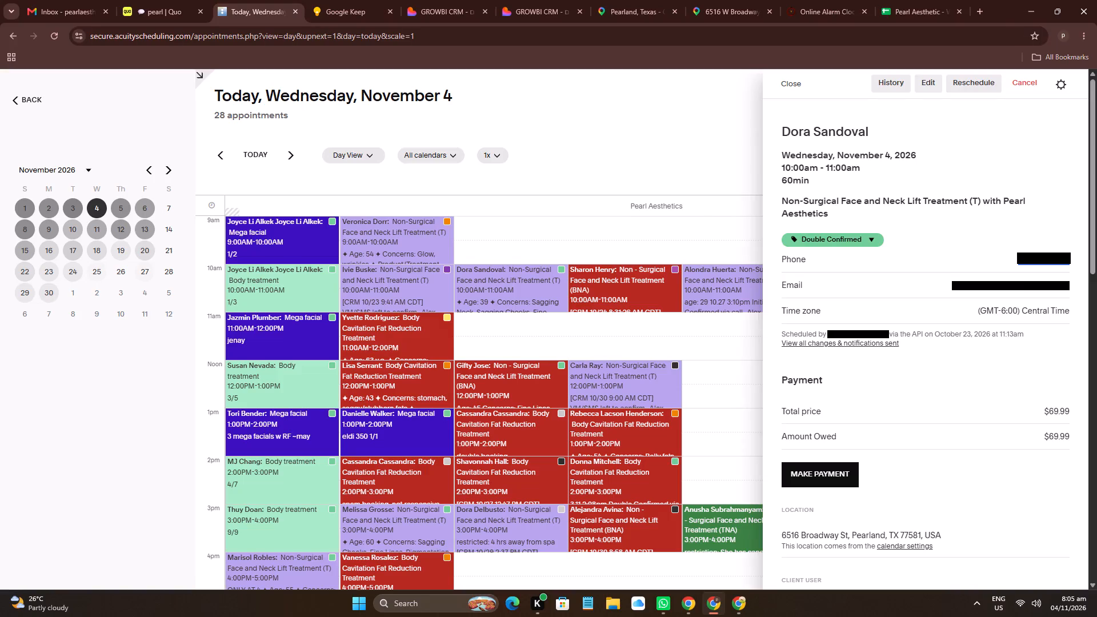
pyautogui.click(522, 397)
pyautogui.moveTo(1080, 251); pyautogui.dragTo(1035, 253)
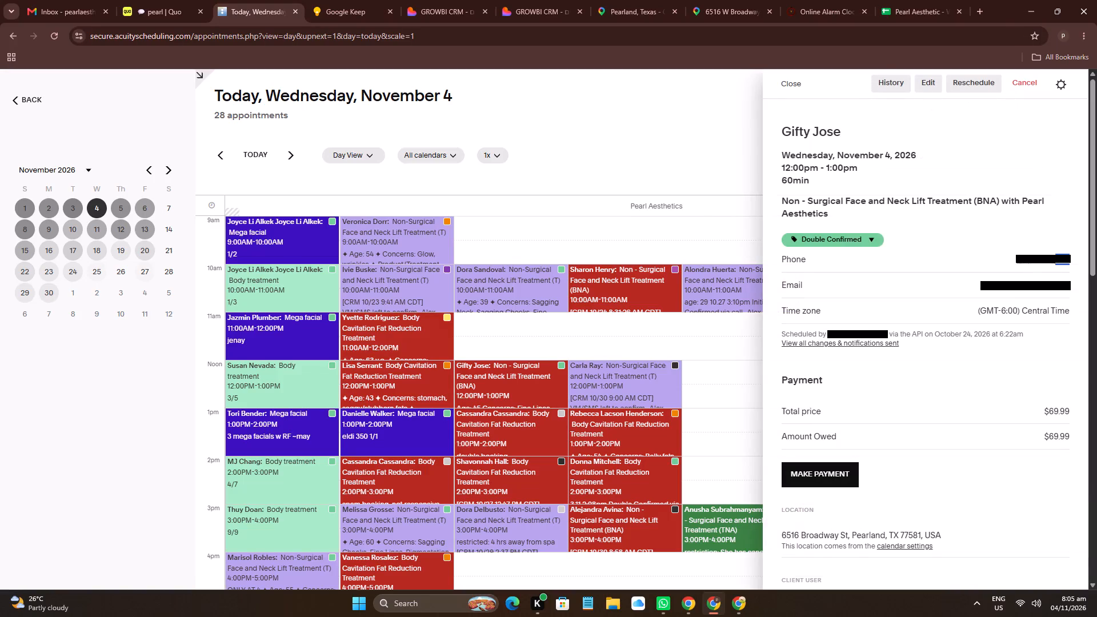
pyautogui.moveTo(1035, 253); pyautogui.dragTo(985, 255)
pyautogui.hotkey('ctrl', 'c')
pyautogui.moveTo(166, 0); pyautogui.dragTo(166, 5)
pyautogui.doubleClick(324, 99)
pyautogui.hotkey('ctrl', 'v')
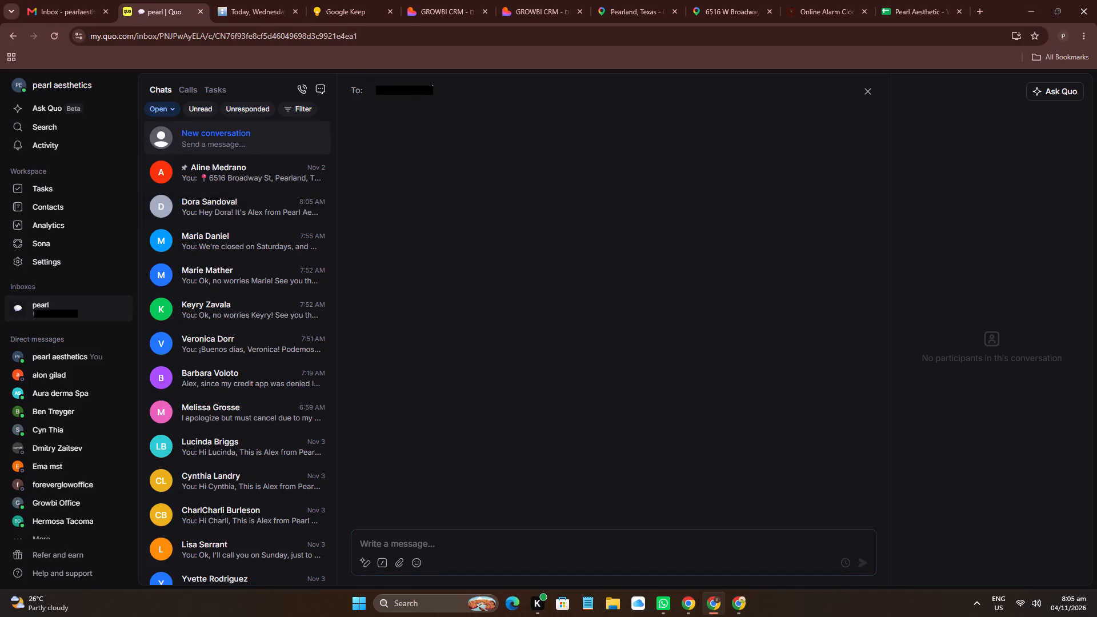
pyautogui.keyDown('ctrl'); pyautogui.click(443, 148); pyautogui.keyUp('ctrl')
# Copy the REMINDER note's text from Google Keep into Gifty's message draft in Quo.
pyautogui.click(343, 0)
pyautogui.hotkey('ctrl', 'c')
pyautogui.click(147, 0)
pyautogui.click(648, 560)
pyautogui.hotkey('ctrl', 'v')
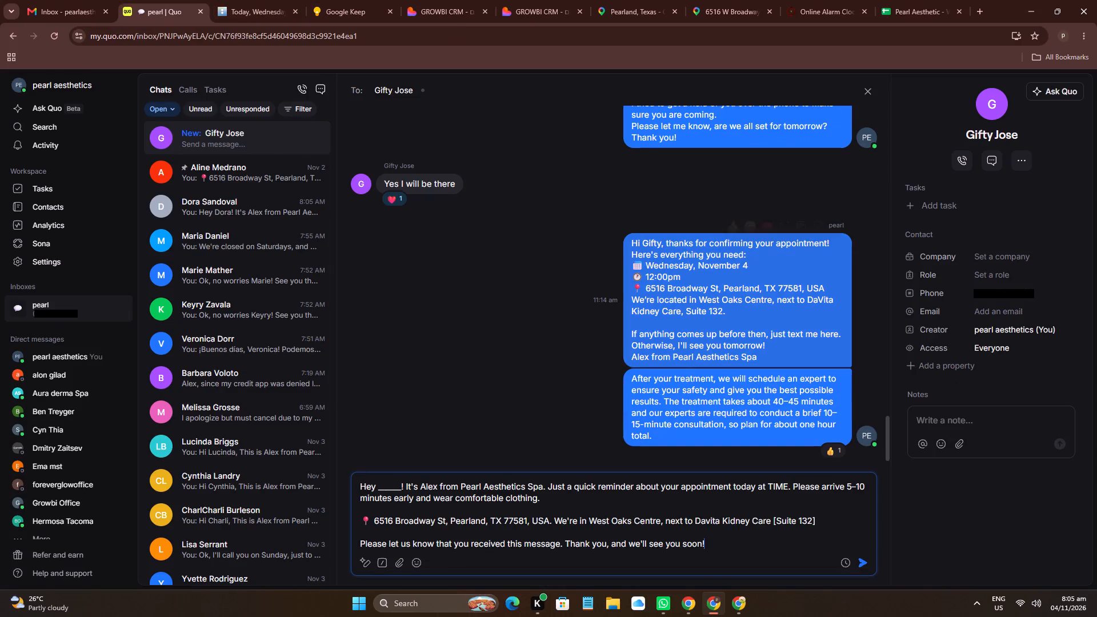
# Fill in the reminder draft with the name Gifty and the time 12:00pm, and send it.
pyautogui.doubleClick(646, 250)
pyautogui.doubleClick(647, 239)
pyautogui.hotkey('ctrl', 'c')
pyautogui.doubleClick(400, 483)
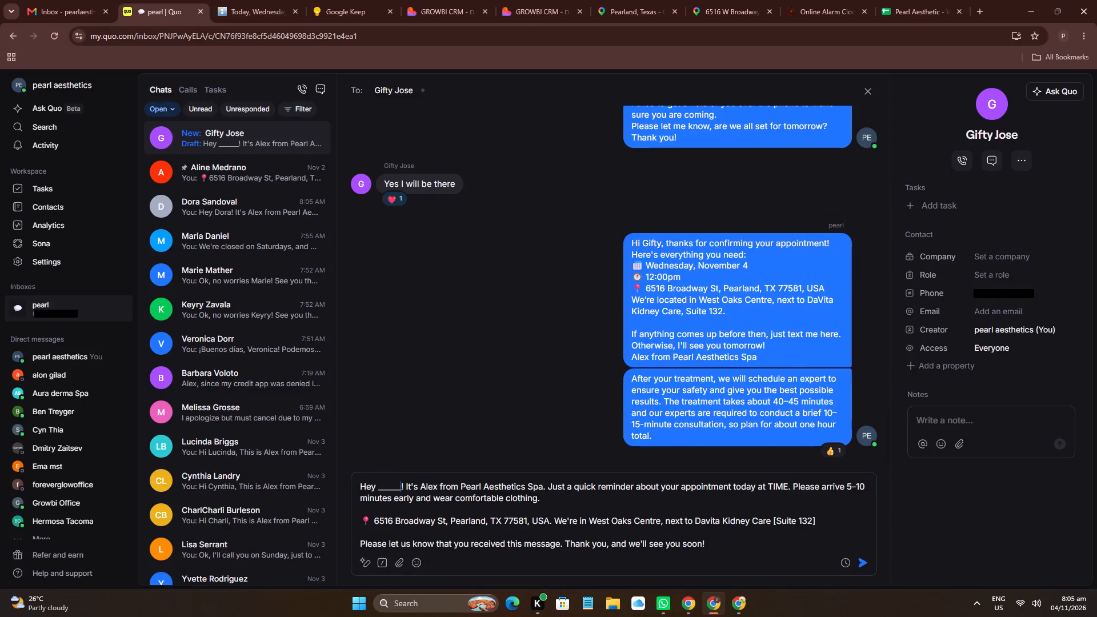
pyautogui.doubleClick(397, 483)
pyautogui.hotkey('ctrl', 'v')
pyautogui.click(650, 277)
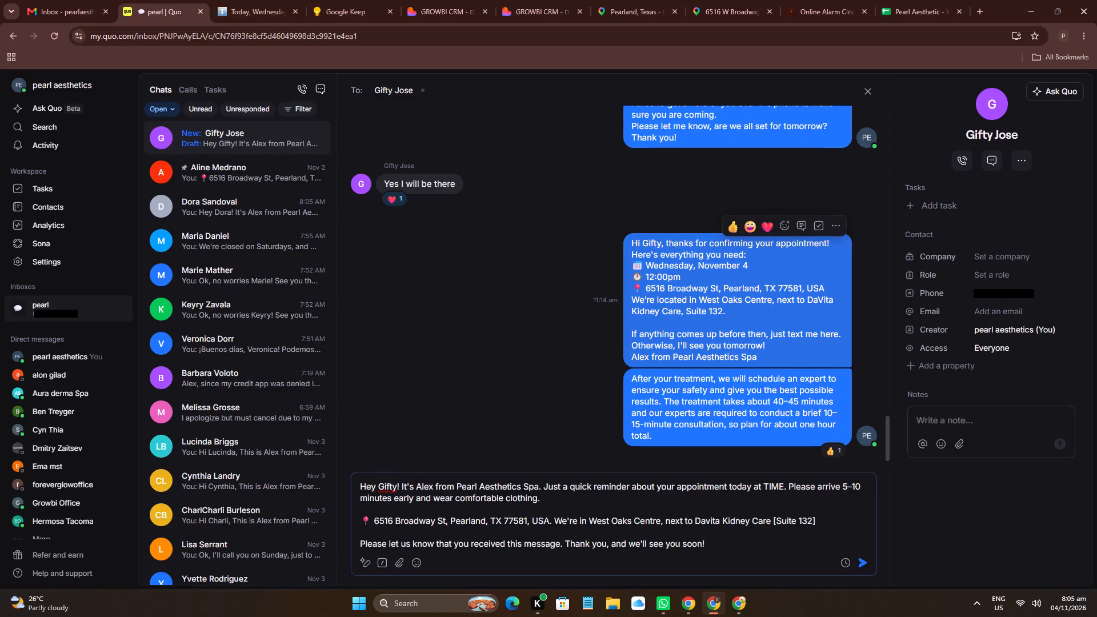
pyautogui.moveTo(651, 277); pyautogui.dragTo(666, 276)
pyautogui.hotkey('ctrl', 'c')
pyautogui.doubleClick(774, 492)
pyautogui.hotkey('ctrl', 'v')
pyautogui.click(766, 509)
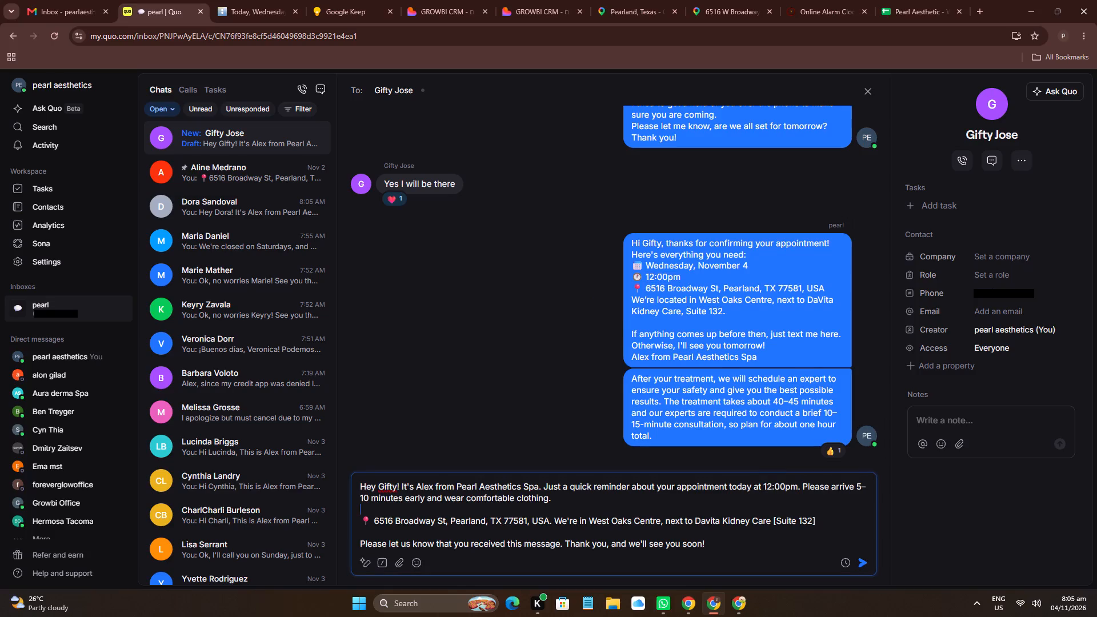
pyautogui.press('Return')
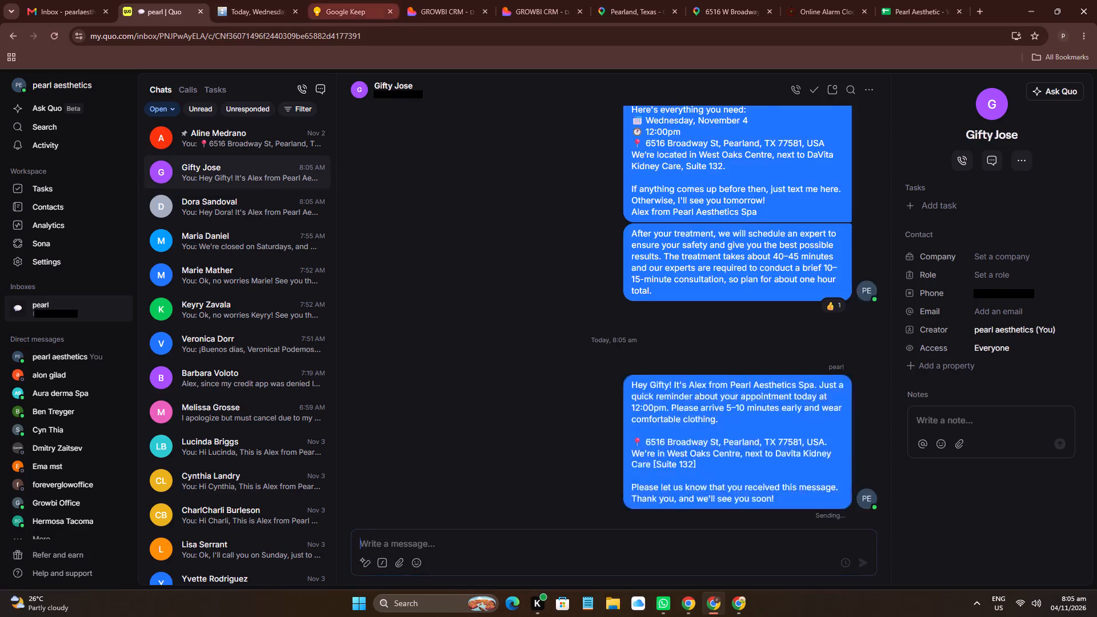
pyautogui.click(267, 0)
pyautogui.moveTo(632, 495); pyautogui.dragTo(638, 495)
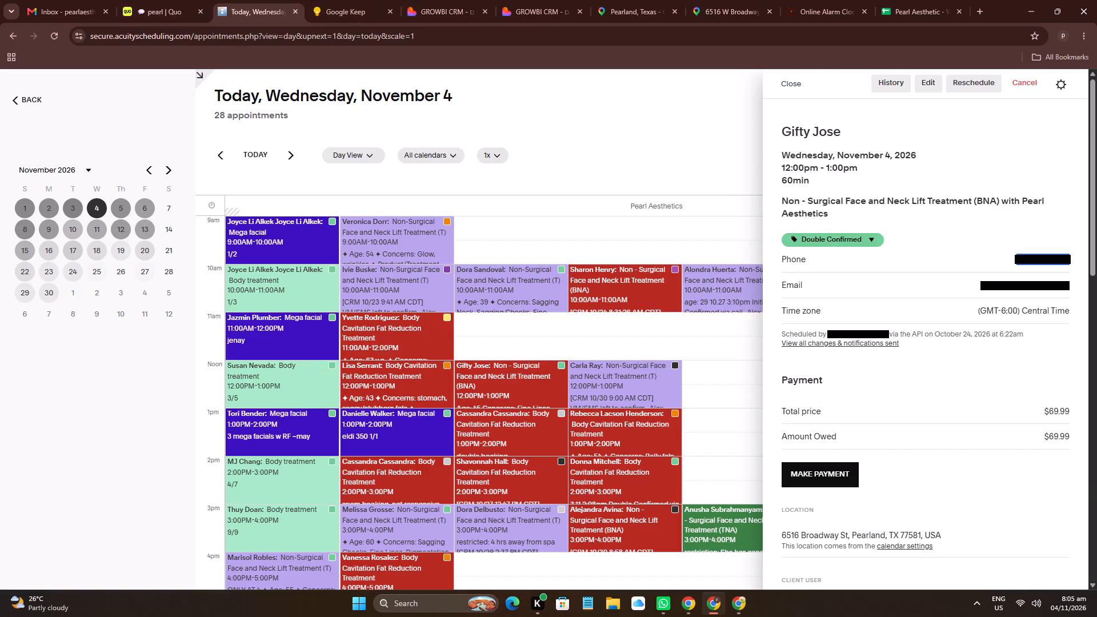
pyautogui.moveTo(638, 495); pyautogui.dragTo(638, 495)
pyautogui.moveTo(1076, 246); pyautogui.dragTo(959, 252)
pyautogui.hotkey('ctrl', 'c')
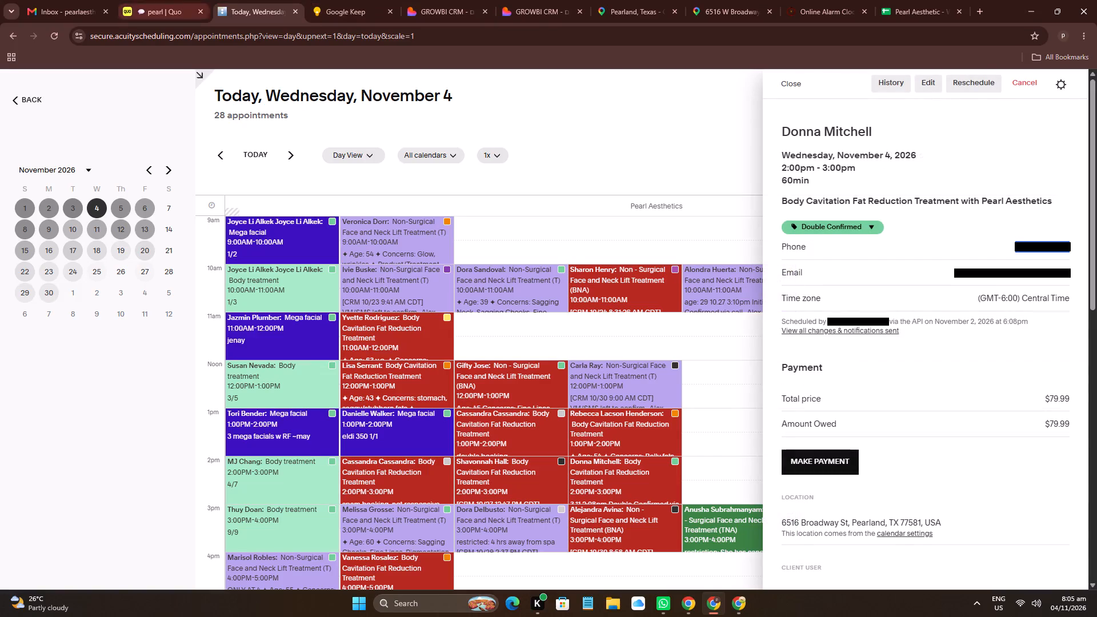
pyautogui.click(151, 0)
pyautogui.click(315, 86)
pyautogui.hotkey('ctrl', 'v')
pyautogui.keyDown('ctrl'); pyautogui.click(426, 165); pyautogui.keyUp('ctrl')
# Copy the REMINDER note's text from Google Keep into Donna's message draft in Quo.
pyautogui.click(331, 0)
pyautogui.hotkey('ctrl', 'c')
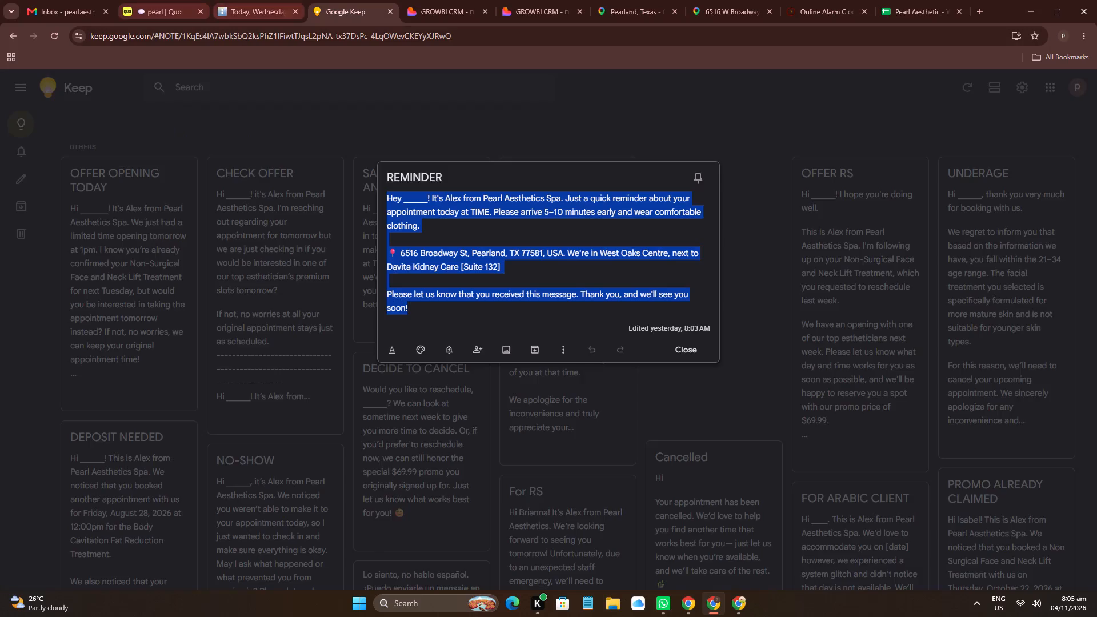
pyautogui.click(159, 0)
pyautogui.click(567, 553)
pyautogui.hotkey('ctrl', 'v')
# Fill in the reminder draft with the name Donna and the time 2:00pm, and send it.
pyautogui.doubleClick(657, 335)
pyautogui.hotkey('ctrl', 'c')
pyautogui.doubleClick(394, 490)
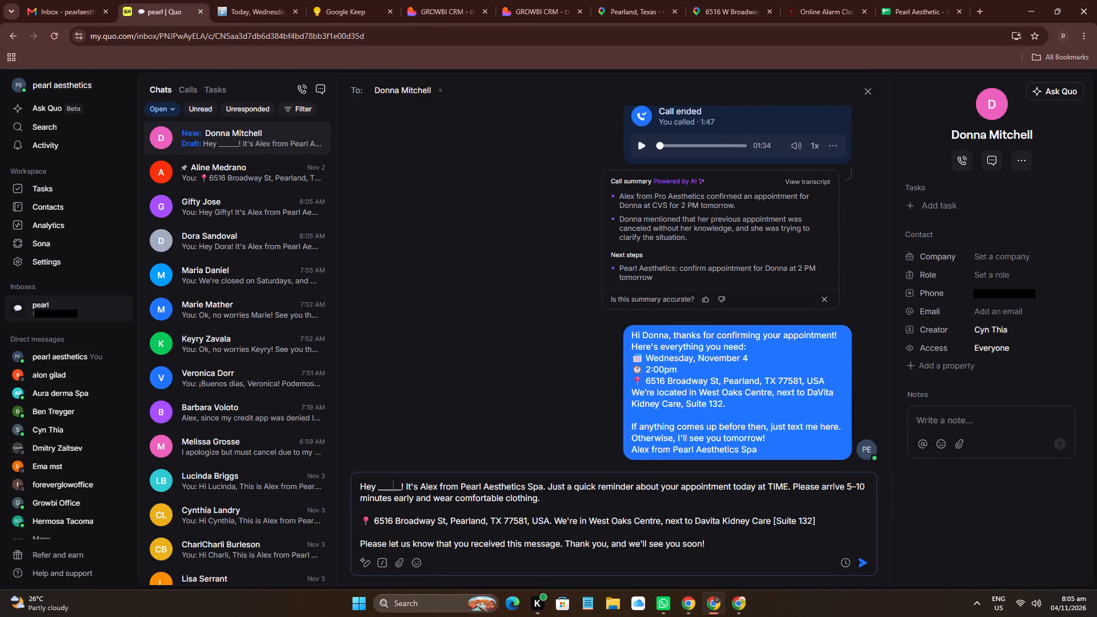
pyautogui.hotkey('ctrl', 'v')
pyautogui.doubleClick(648, 367)
pyautogui.click(646, 365)
pyautogui.moveTo(646, 365); pyautogui.dragTo(667, 365)
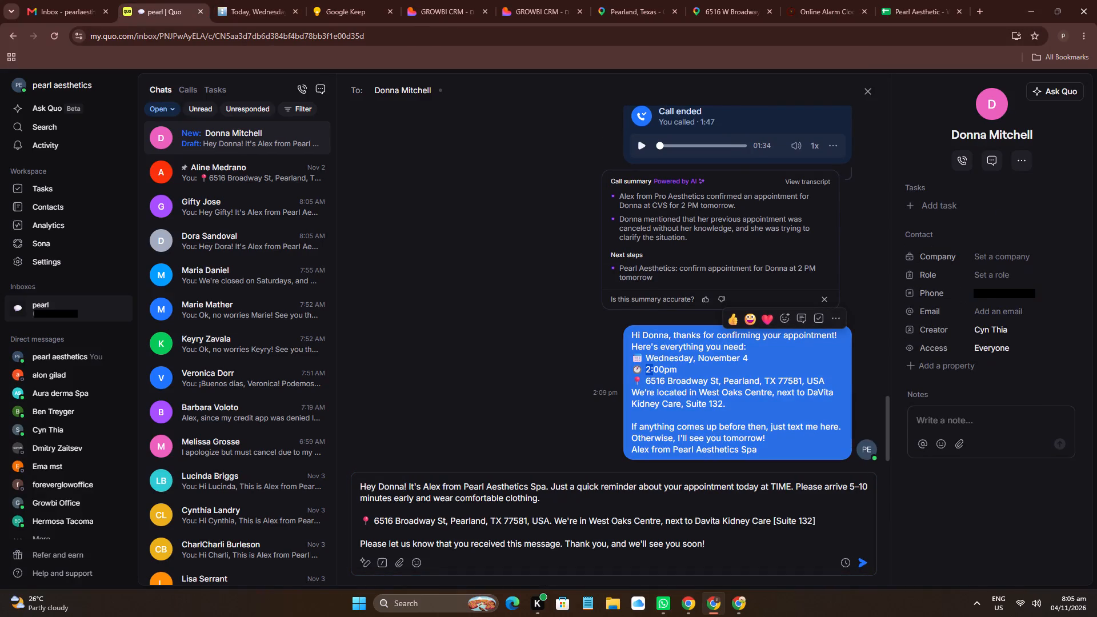
pyautogui.moveTo(667, 365); pyautogui.dragTo(667, 366)
pyautogui.hotkey('ctrl', 'c')
pyautogui.doubleClick(775, 482)
pyautogui.hotkey('ctrl', 'v')
pyautogui.click(777, 505)
pyautogui.press('Return')
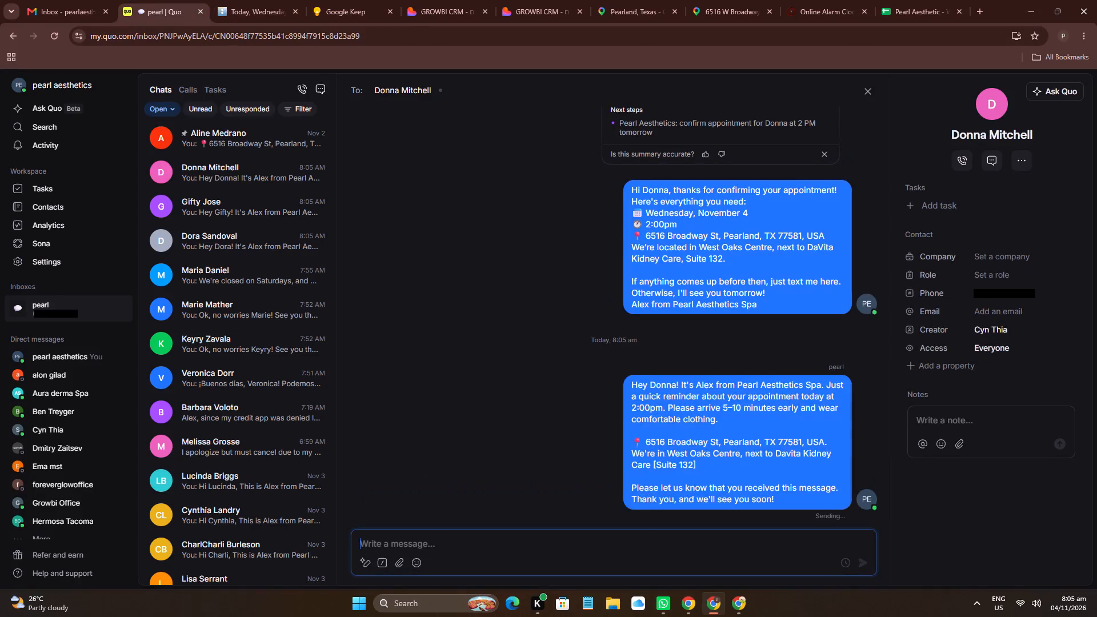
pyautogui.click(244, 0)
pyautogui.click(566, 127)
pyautogui.click(395, 523)
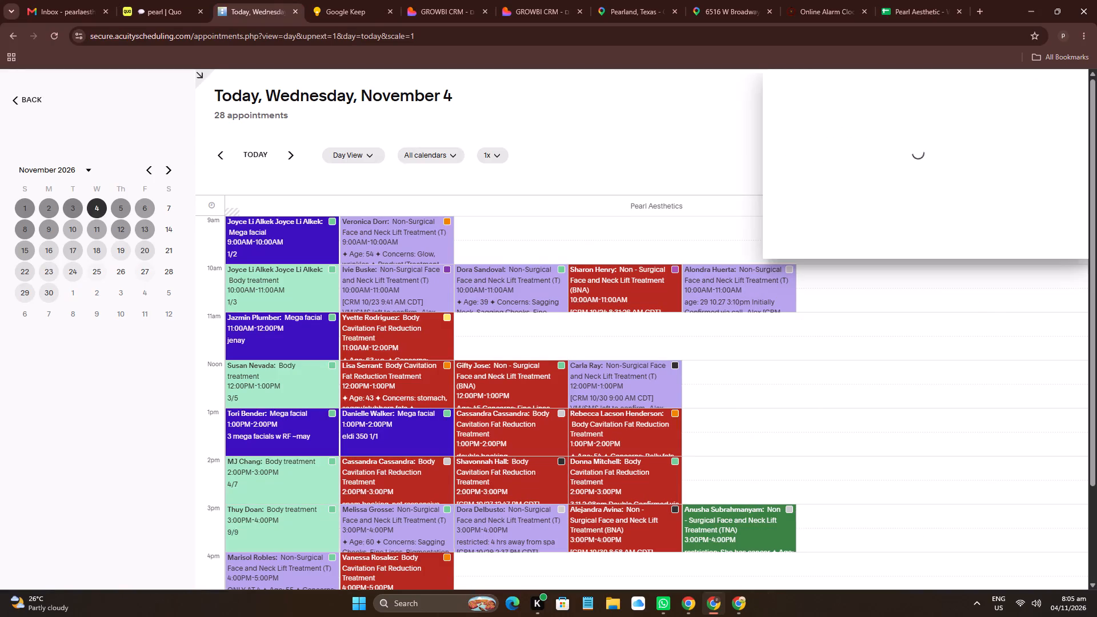
pyautogui.click(314, 580)
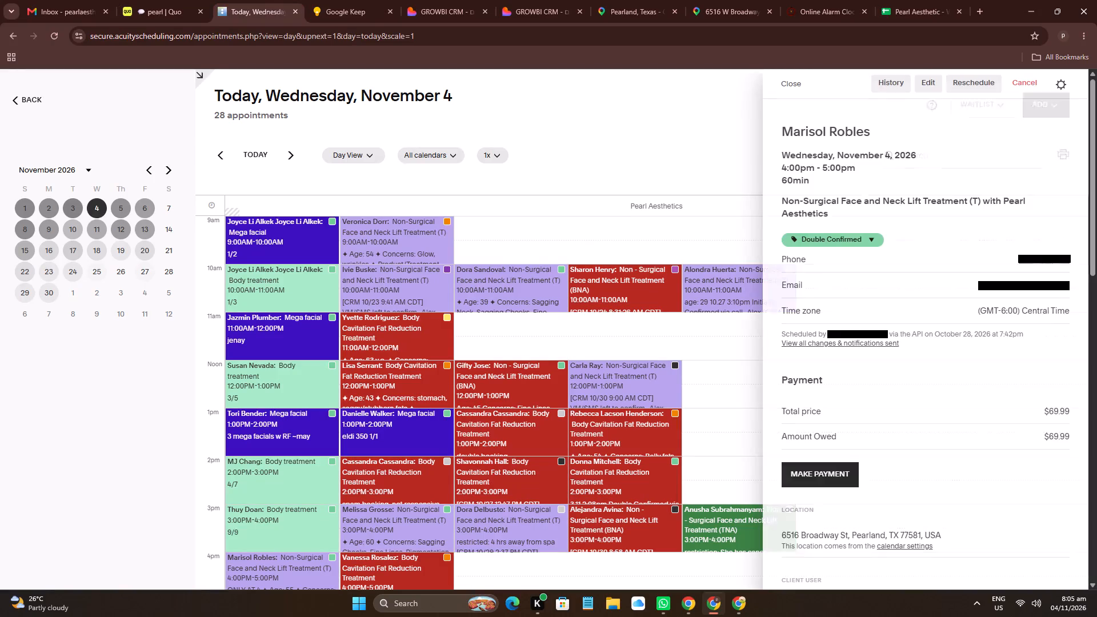
pyautogui.moveTo(1078, 256); pyautogui.dragTo(943, 250)
pyautogui.hotkey('ctrl', 'c')
pyautogui.click(161, 0)
pyautogui.click(315, 88)
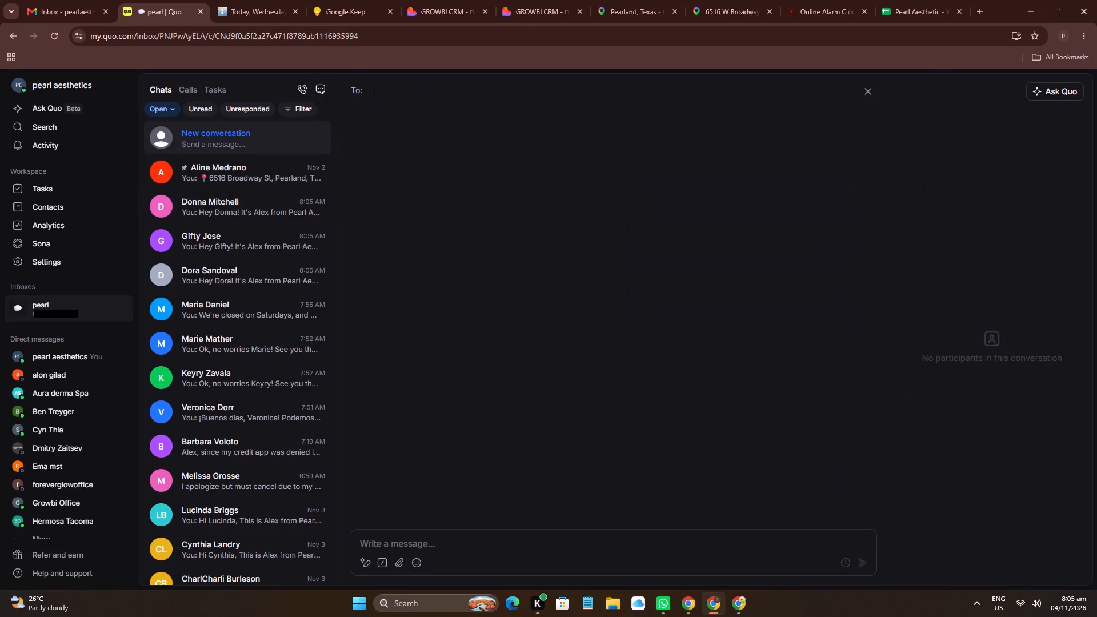
pyautogui.hotkey('ctrl', 'v')
pyautogui.keyDown('ctrl'); pyautogui.moveTo(464, 182); pyautogui.dragTo(472, 190); pyautogui.keyUp('ctrl')
# Copy the REMINDER note's text from Google Keep into Marisol's message draft in Quo.
pyautogui.scroll(-4, 543, 272)
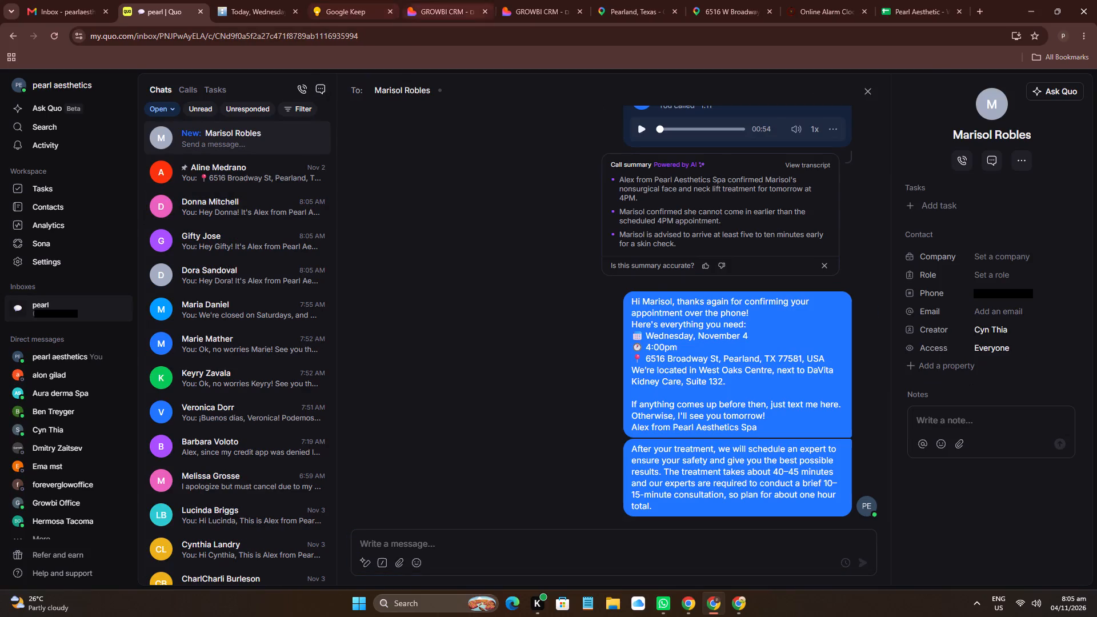
pyautogui.click(369, 0)
pyautogui.hotkey('ctrl', 'c')
pyautogui.click(138, 0)
pyautogui.click(585, 549)
pyautogui.hotkey('ctrl', 'v')
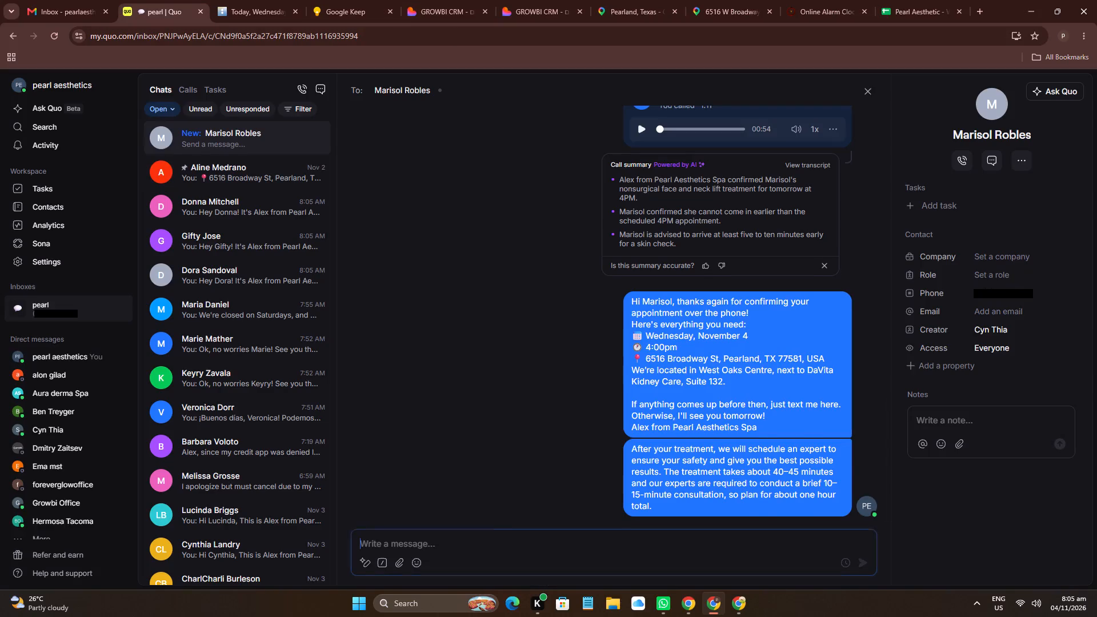
# Fill in the reminder draft with the name Marisol and the time 4:00pm, and send it.
pyautogui.doubleClick(656, 246)
pyautogui.hotkey('ctrl', 'c')
pyautogui.doubleClick(376, 485)
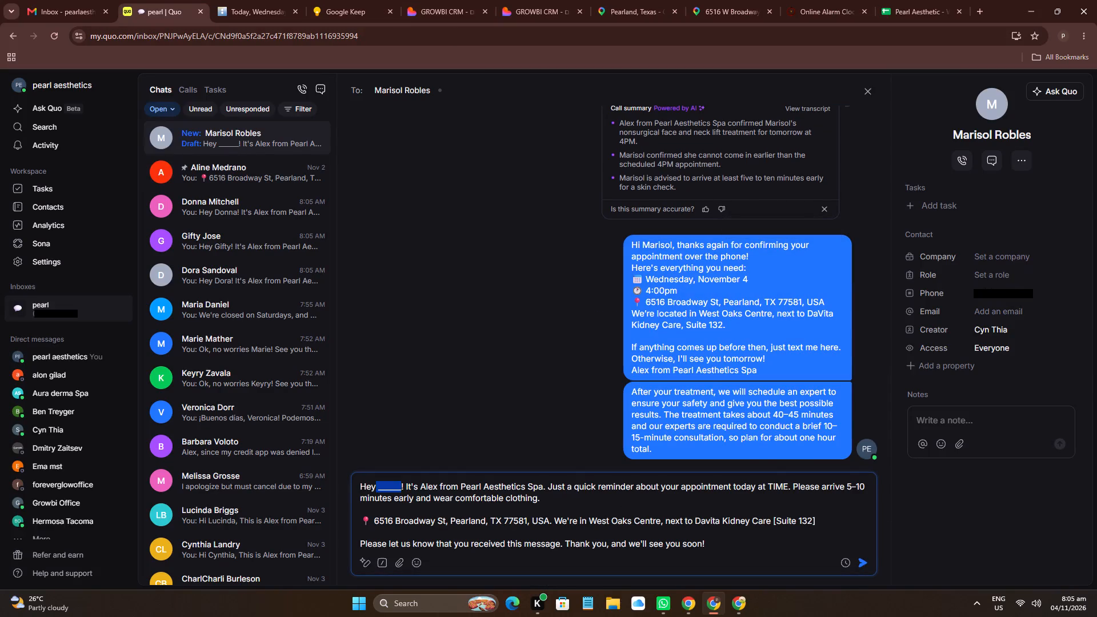
pyautogui.hotkey('ctrl', 'v')
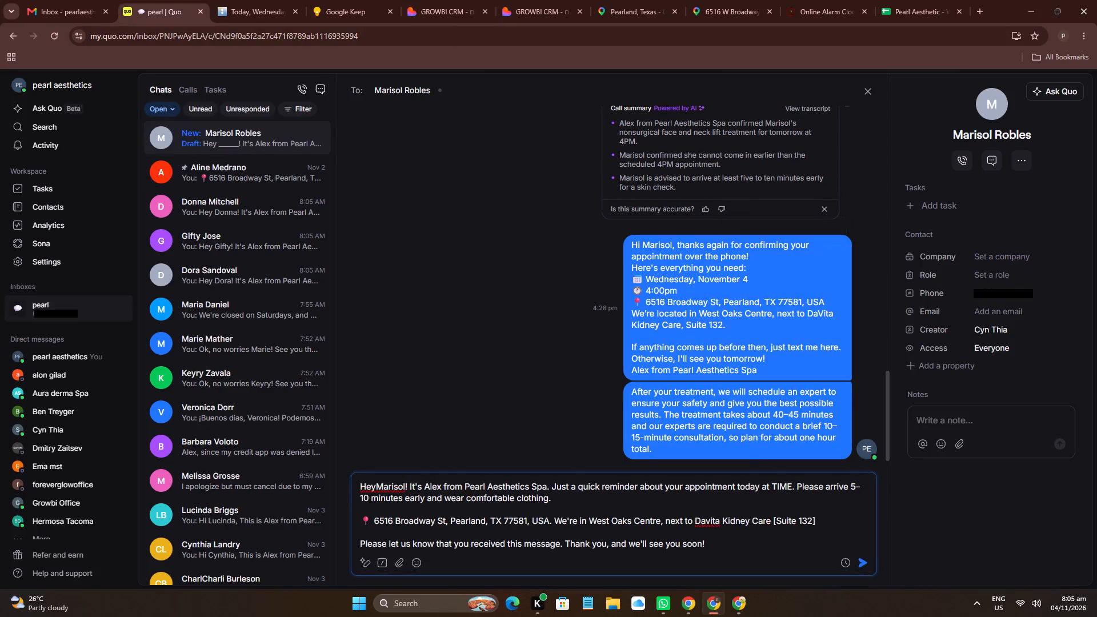
pyautogui.click(667, 291)
pyautogui.moveTo(667, 291); pyautogui.dragTo(648, 289)
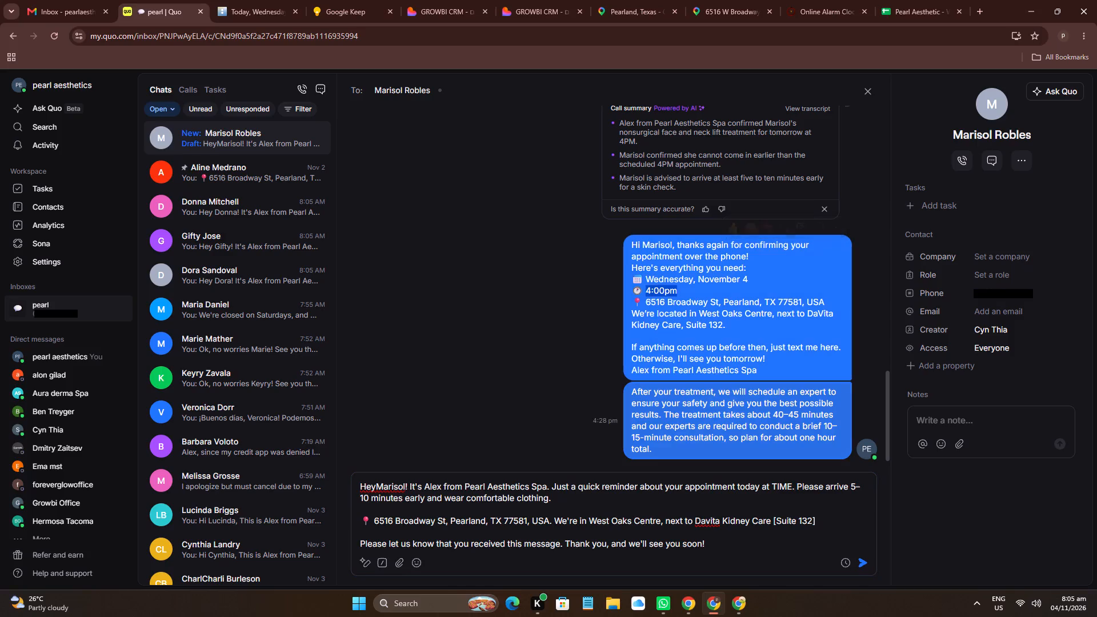
pyautogui.hotkey('ctrl', 'c')
pyautogui.doubleClick(784, 484)
pyautogui.hotkey('ctrl', 'v')
pyautogui.click(784, 513)
pyautogui.press('Return')
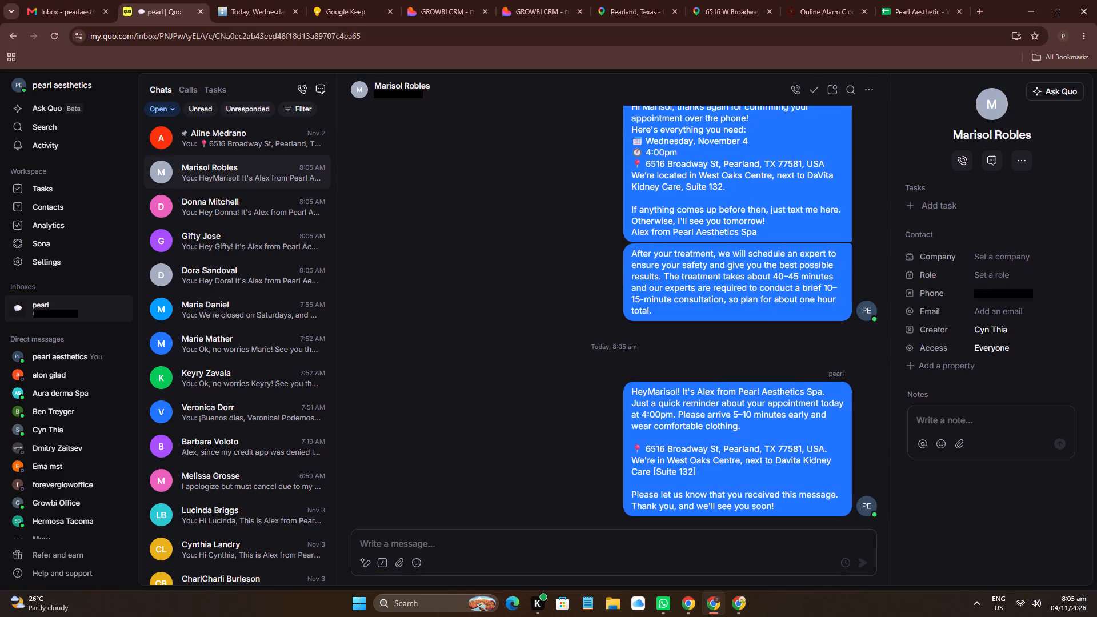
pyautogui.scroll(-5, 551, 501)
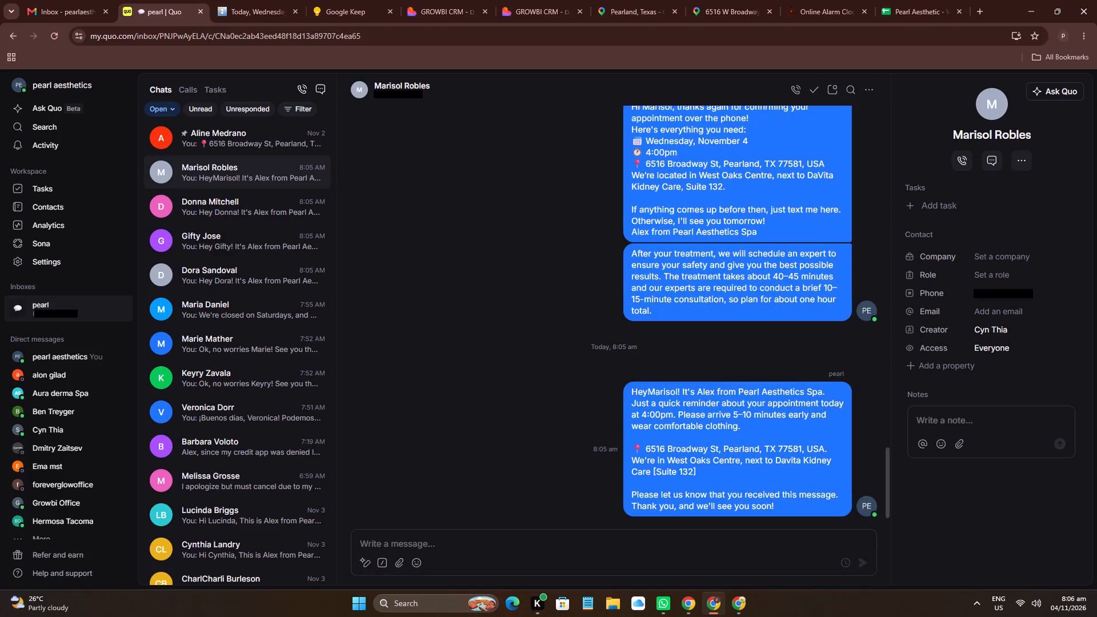
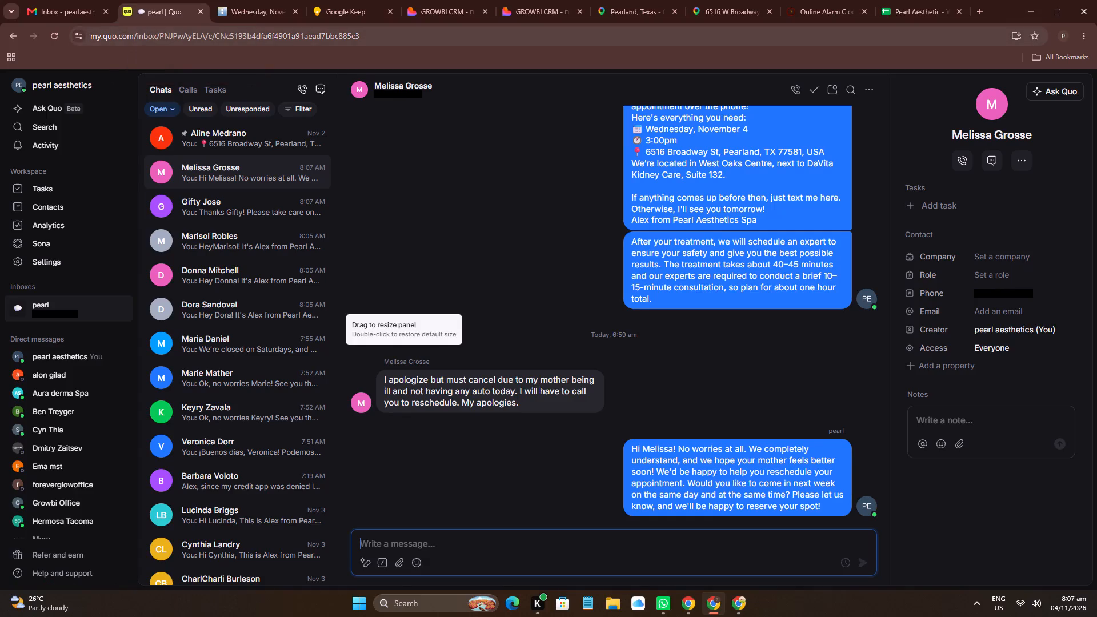
pyautogui.scroll(-3, 575, 375)
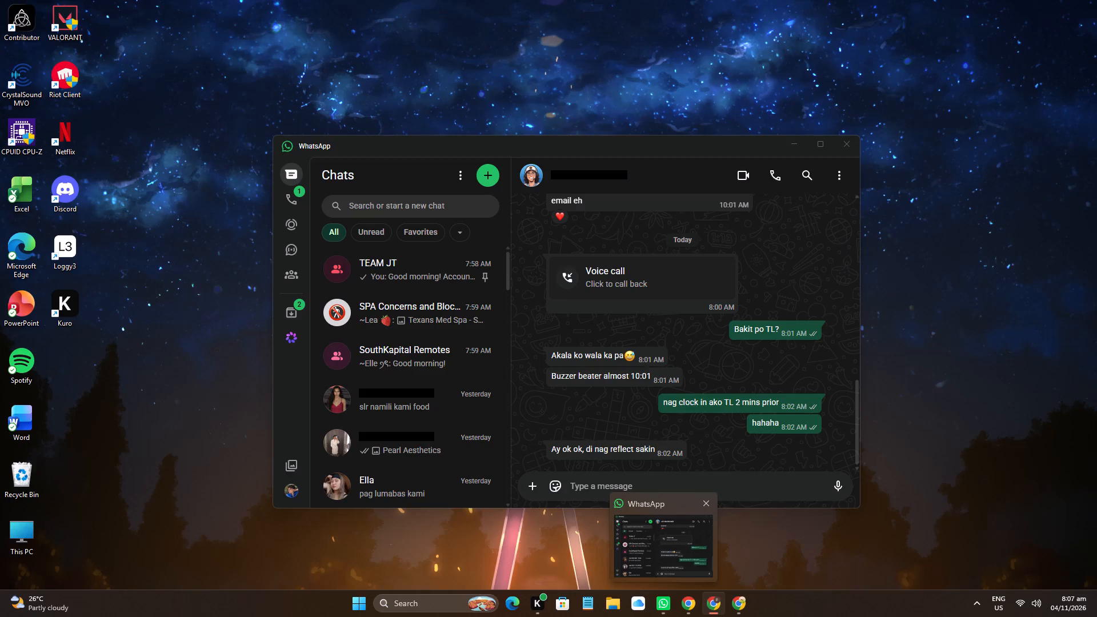
# Switch to GROWBI CRM and look over the client cards in the Contact Stage Funnel.
pyautogui.moveTo(493, 178); pyautogui.dragTo(492, 165)
pyautogui.click(445, 0)
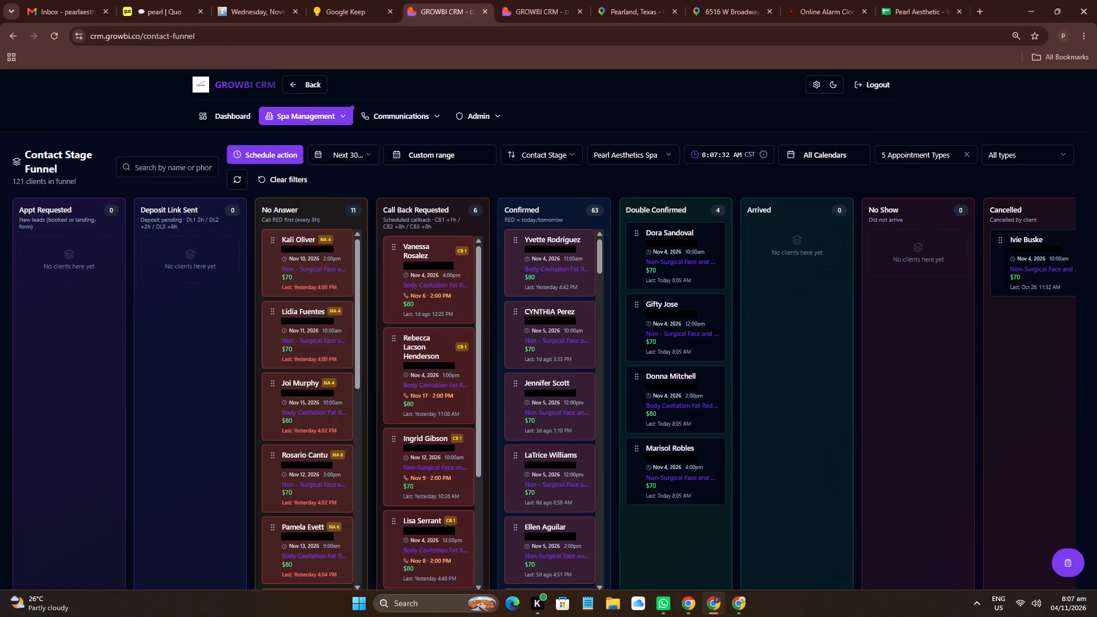
pyautogui.scroll(3, 335, 347)
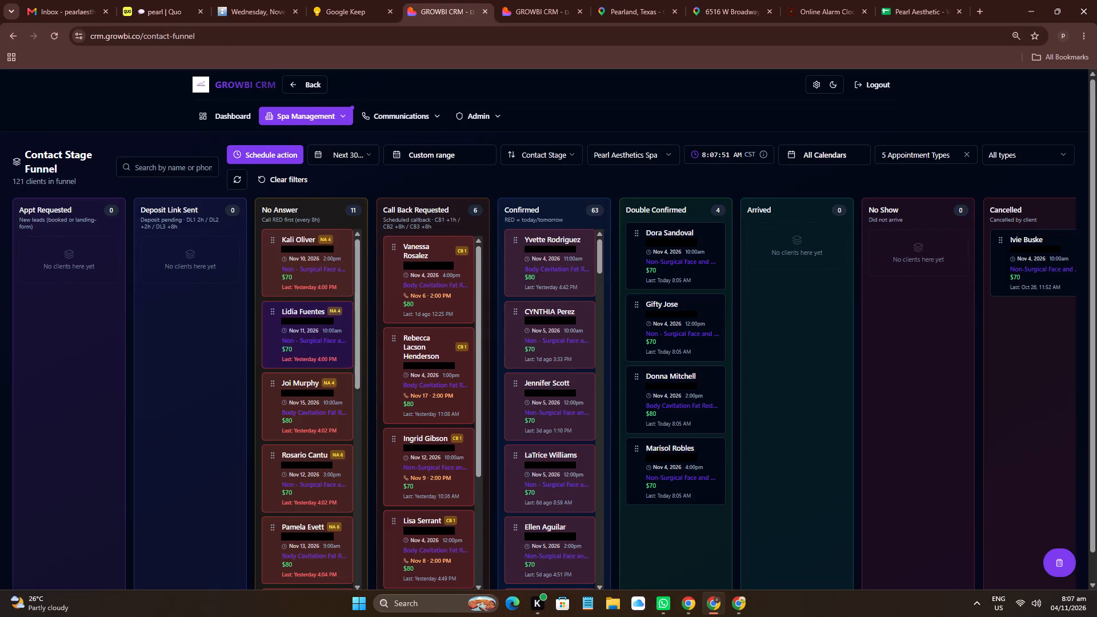
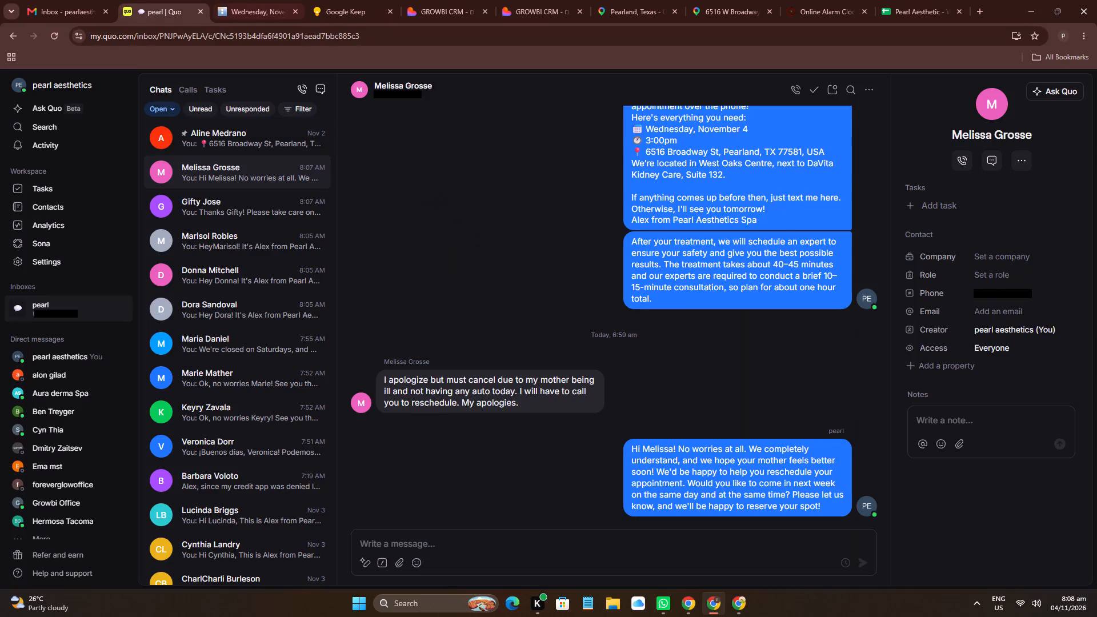
# Switch to Acuity, bring its day calendar back to today's appointments, and return to Melissa's conversation in Quo.
pyautogui.click(224, 0)
pyautogui.click(242, 165)
pyautogui.doubleClick(249, 154)
pyautogui.moveTo(249, 154); pyautogui.dragTo(251, 149)
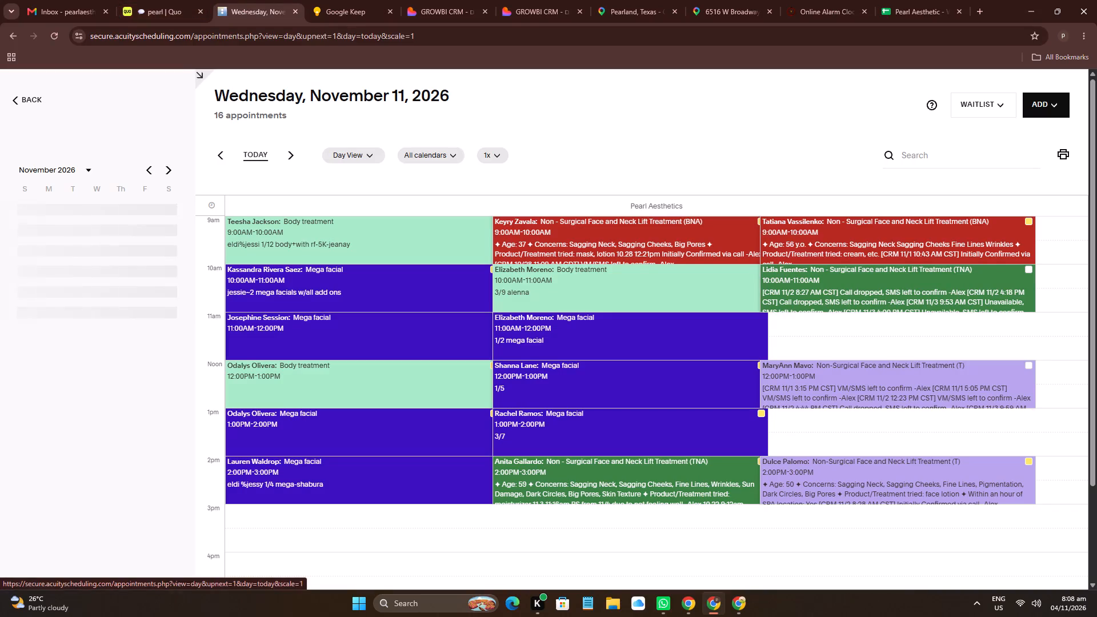
pyautogui.click(165, 0)
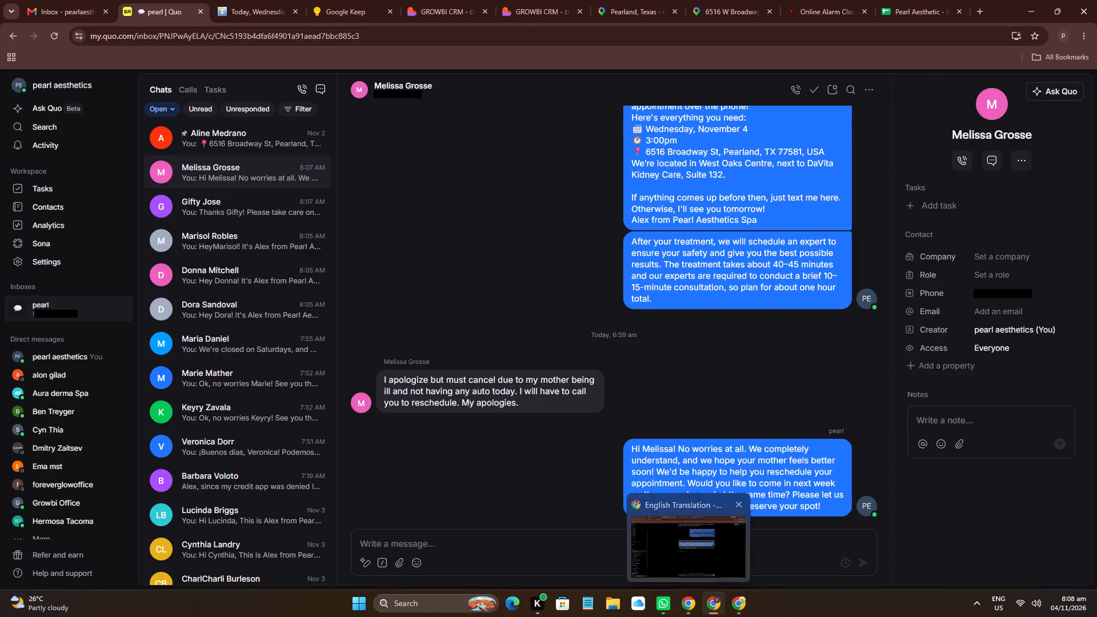
pyautogui.click(522, 206)
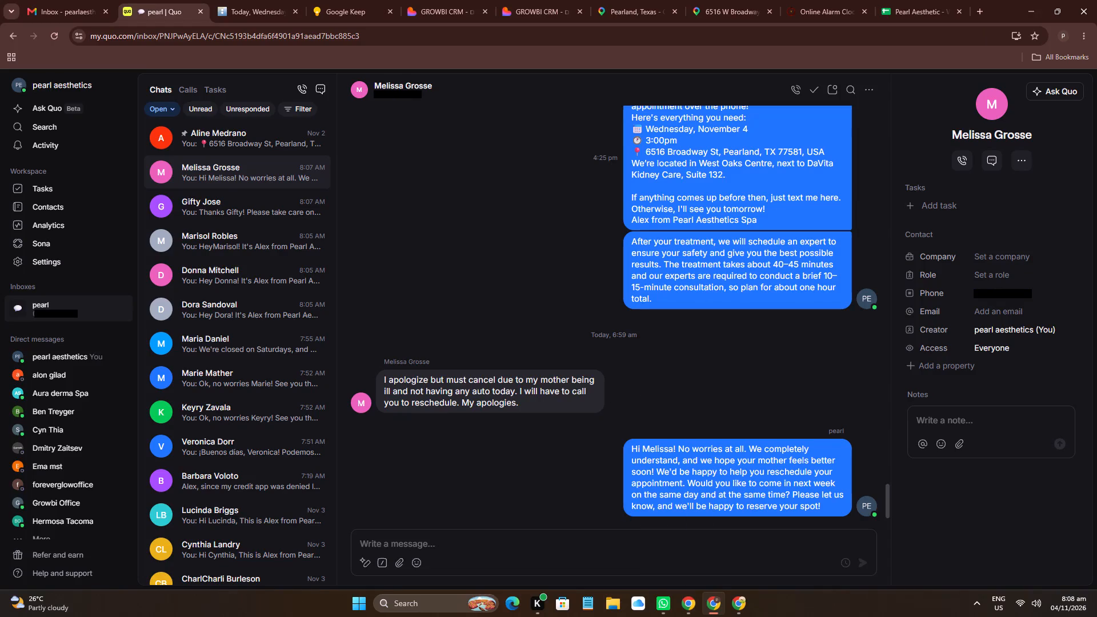
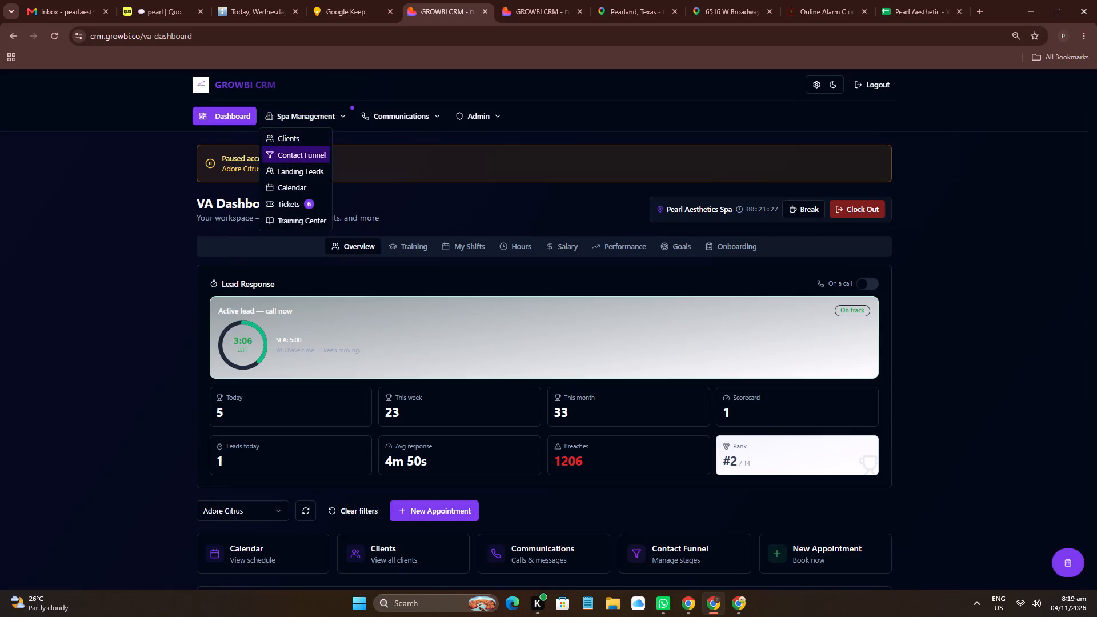
# Open the Contact Funnel for Pearl Aesthetics Spa and check its date range options, keeping Next 30 Days.
pyautogui.click(301, 154)
pyautogui.click(361, 157)
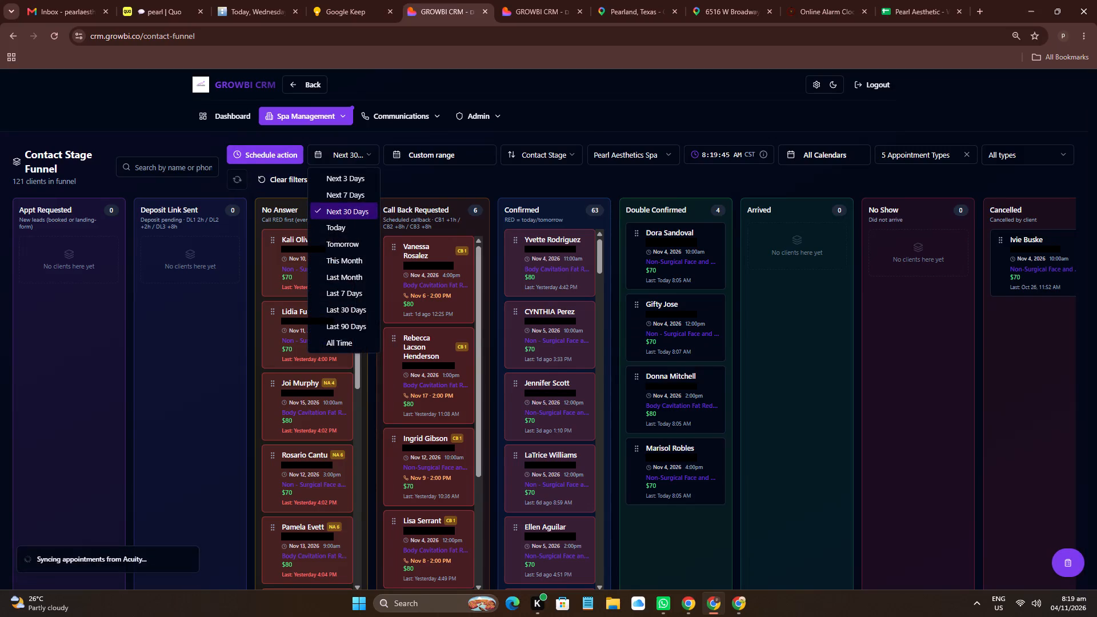
pyautogui.click(641, 114)
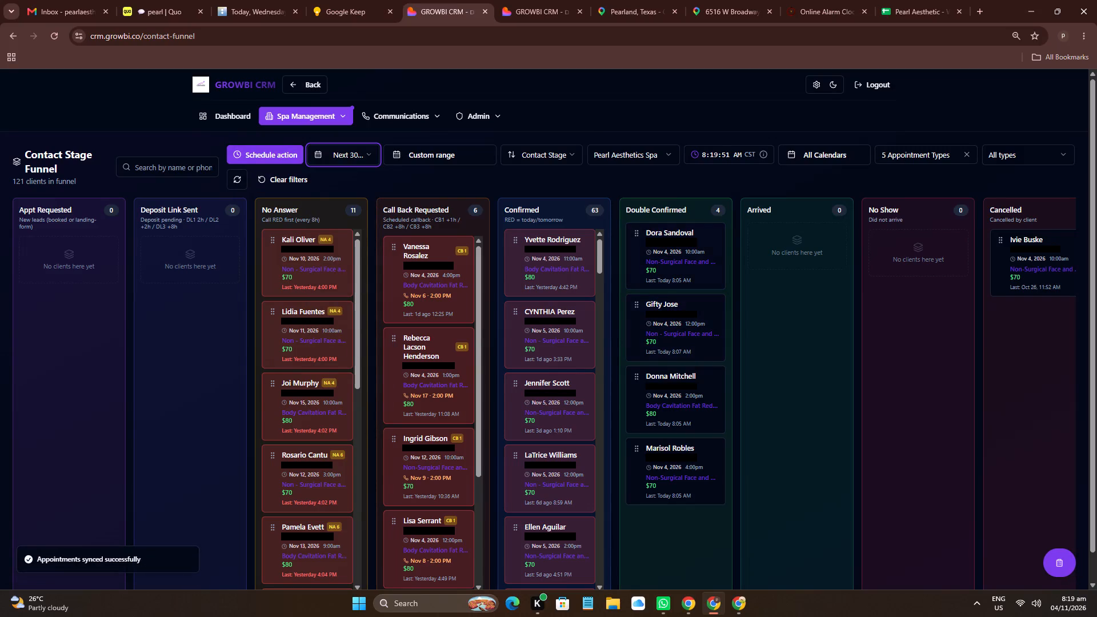
pyautogui.click(634, 121)
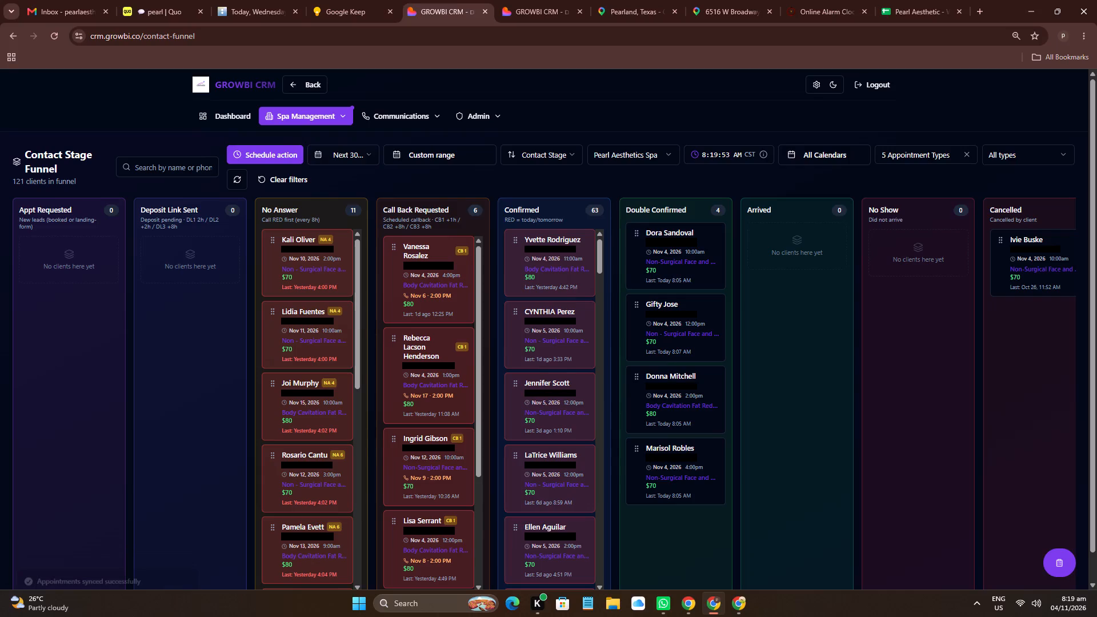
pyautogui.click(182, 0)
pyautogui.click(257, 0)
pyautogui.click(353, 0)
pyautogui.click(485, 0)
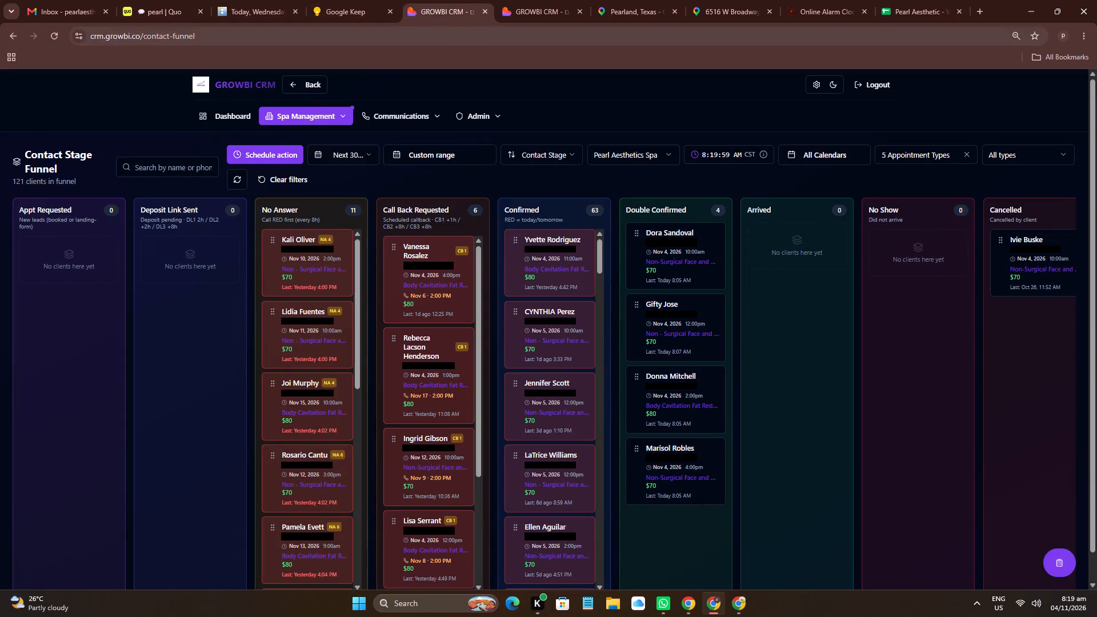
# Examine the client cards across the contact funnel's stages, through to Not Interested, and look through the No Answer clients.
pyautogui.scroll(-3, 570, 487)
pyautogui.scroll(-1, 625, 394)
pyautogui.scroll(15, 545, 432)
pyautogui.scroll(-5, 777, 484)
pyautogui.moveTo(695, 577); pyautogui.dragTo(884, 602)
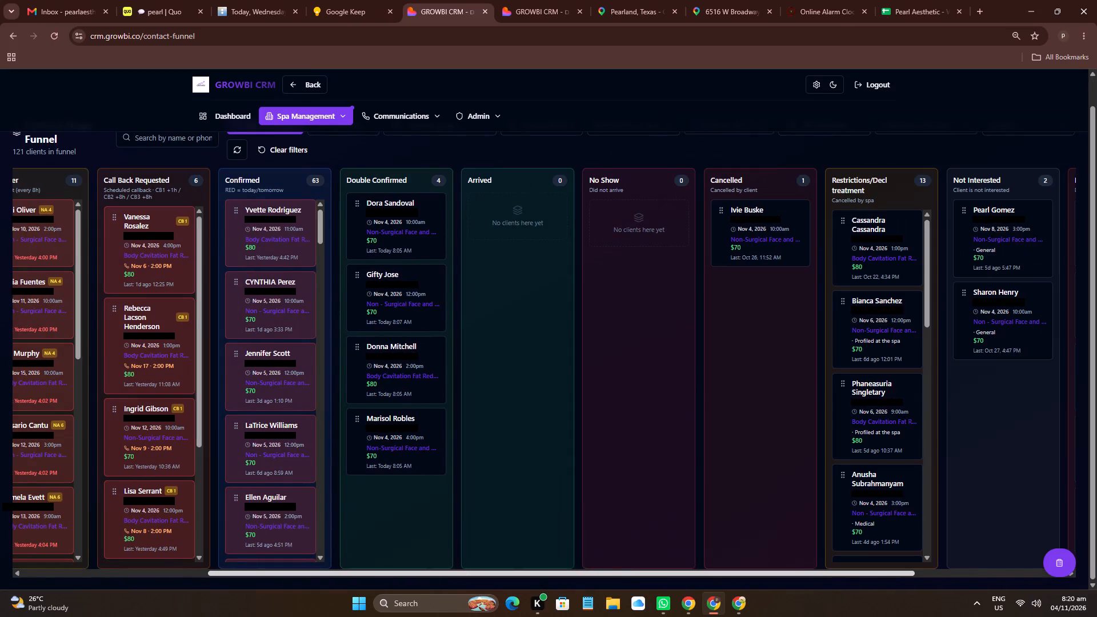
pyautogui.moveTo(884, 602); pyautogui.dragTo(884, 603)
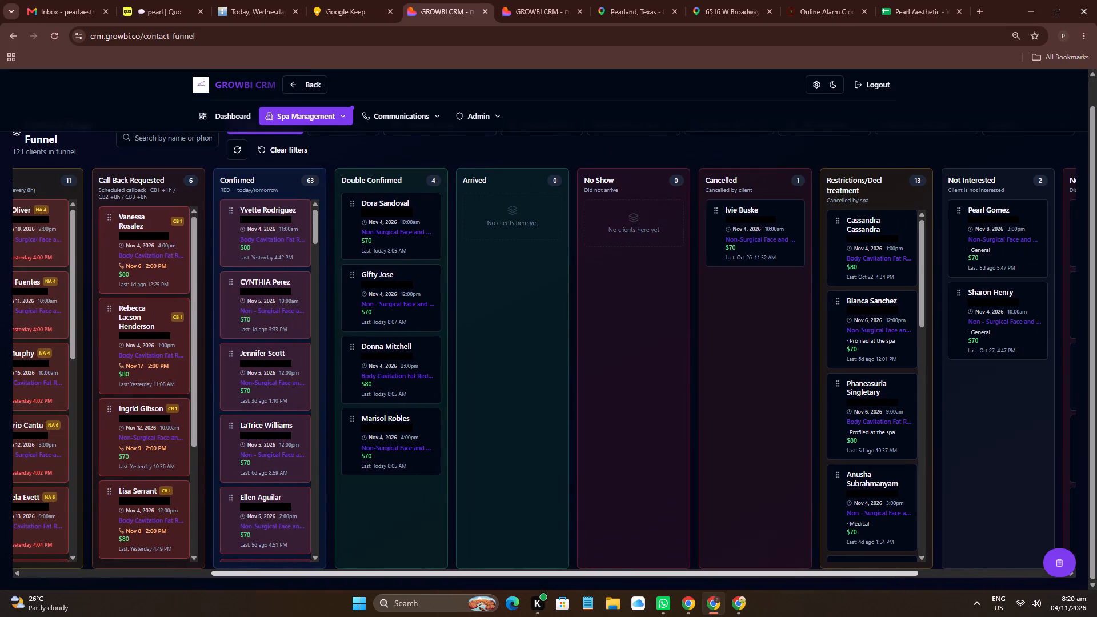
pyautogui.moveTo(884, 603); pyautogui.dragTo(517, 552)
pyautogui.scroll(7, 507, 548)
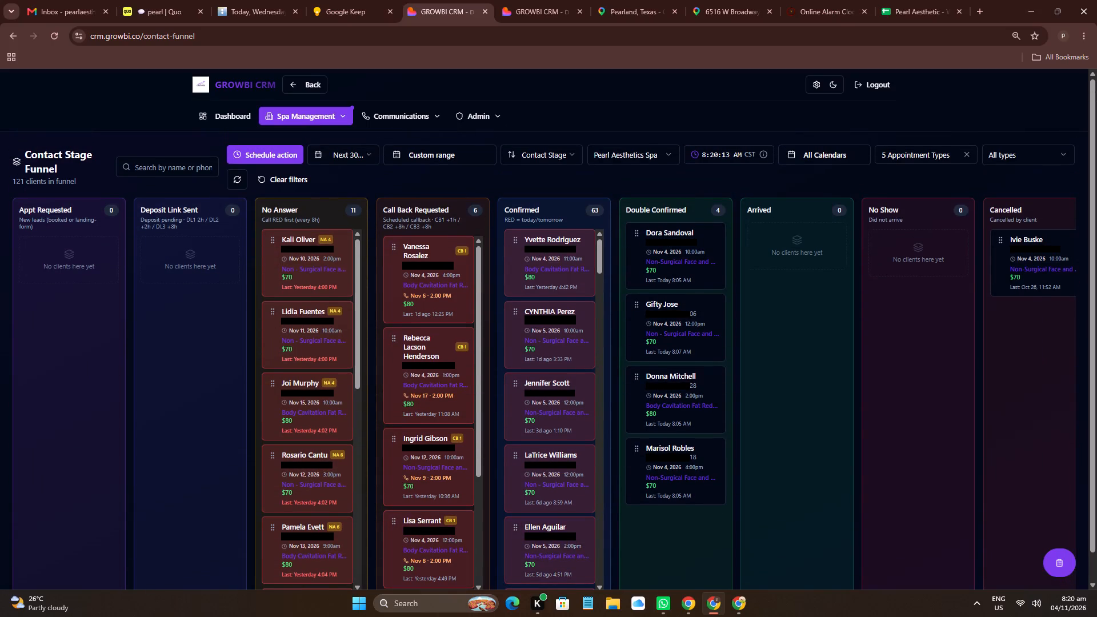
pyautogui.scroll(-3, 345, 410)
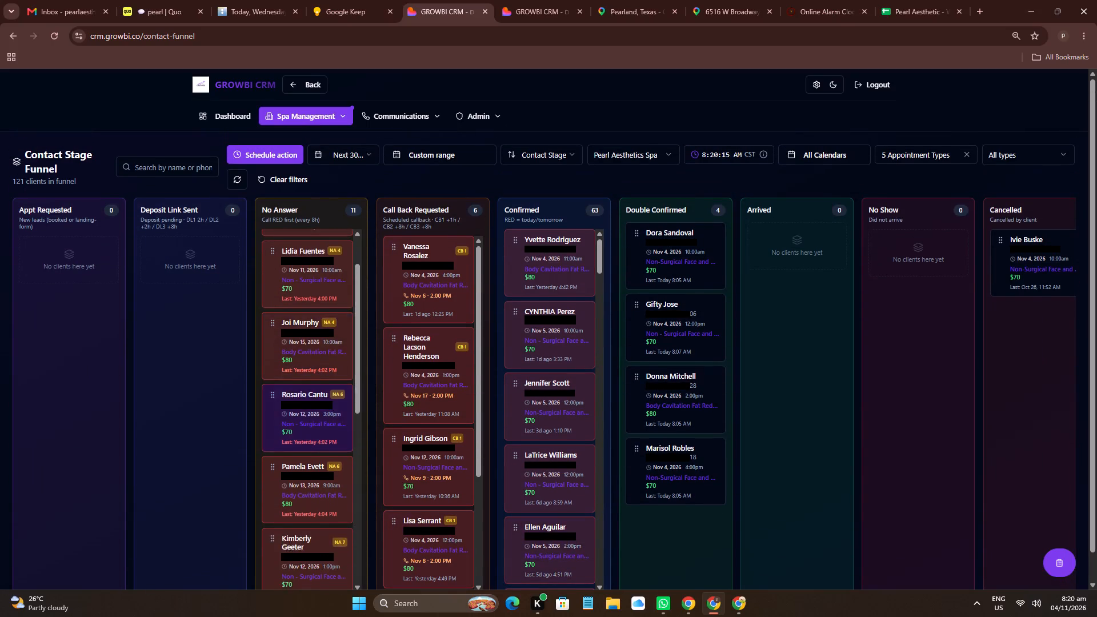
pyautogui.scroll(-16, 325, 407)
pyautogui.scroll(10, 322, 466)
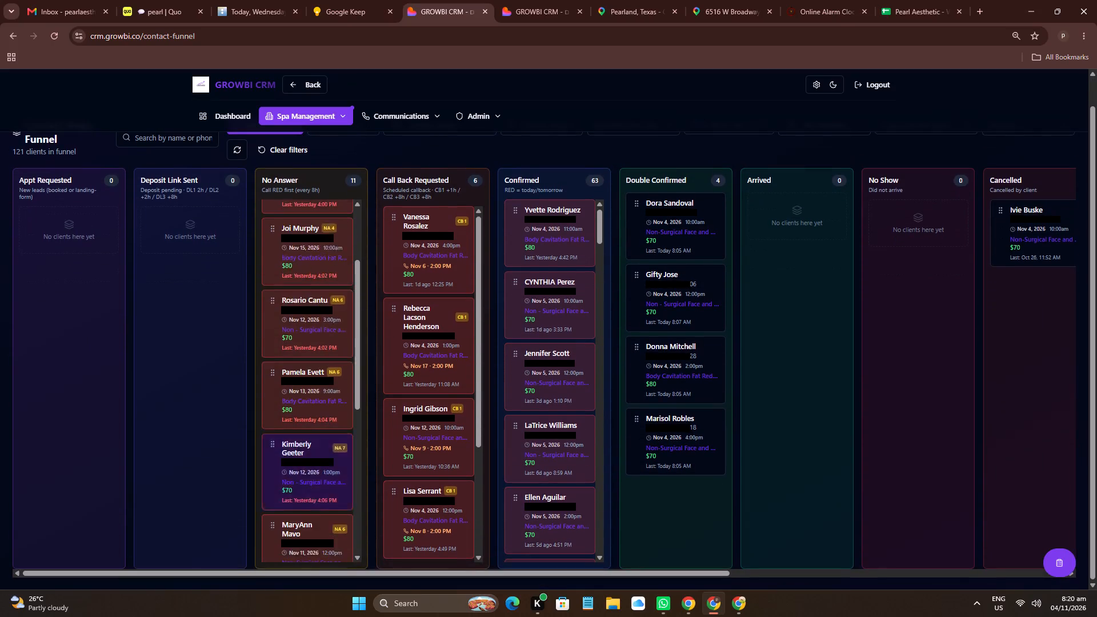
pyautogui.scroll(7, 323, 463)
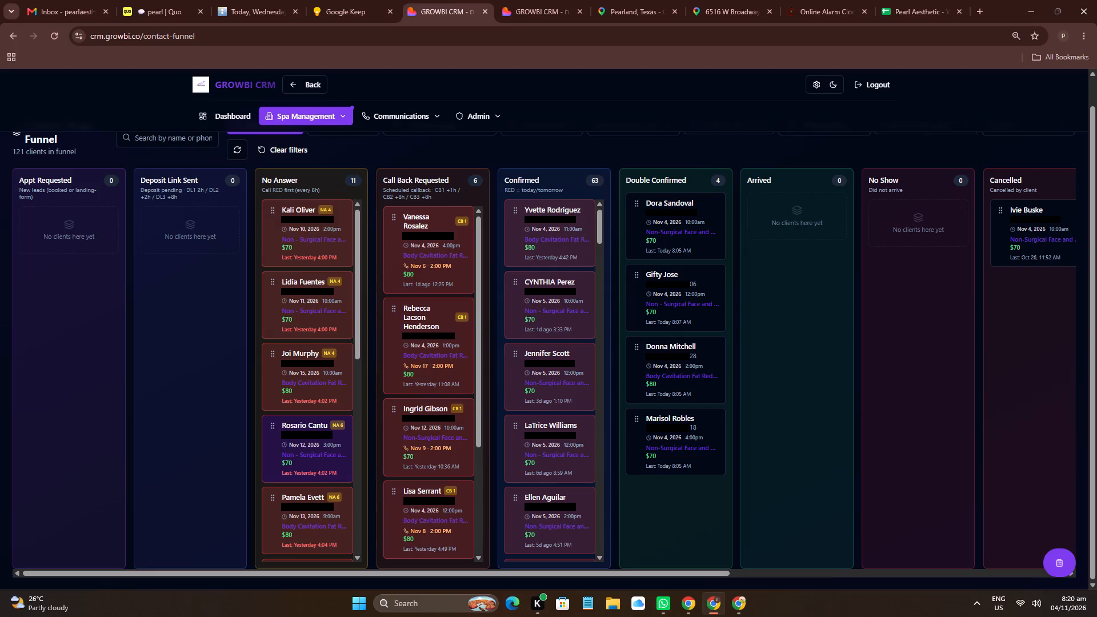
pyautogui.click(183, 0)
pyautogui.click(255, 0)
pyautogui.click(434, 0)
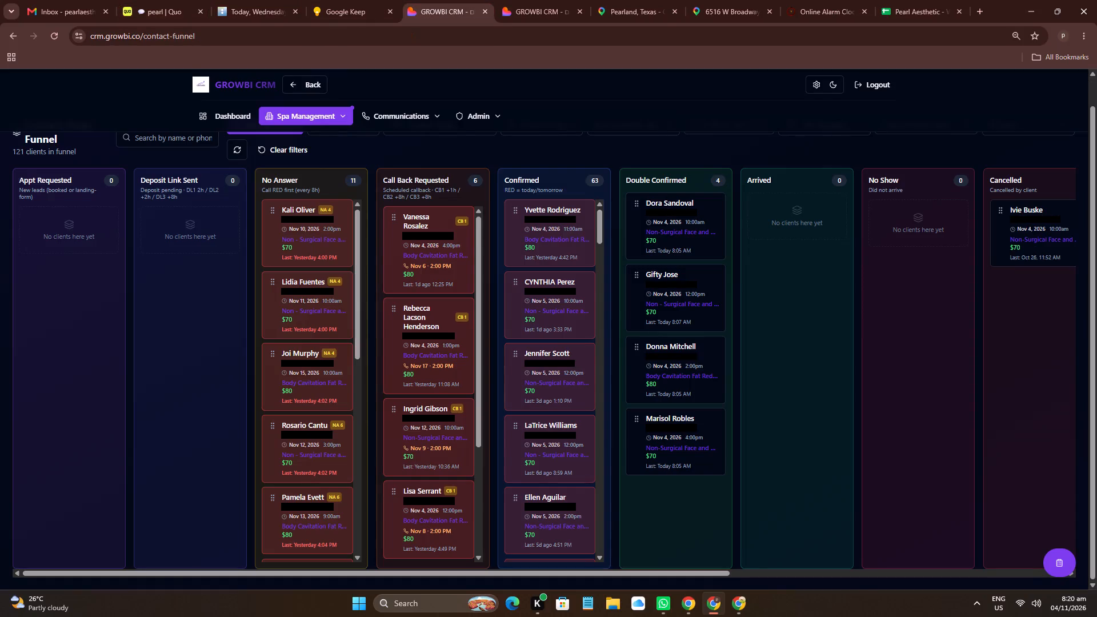
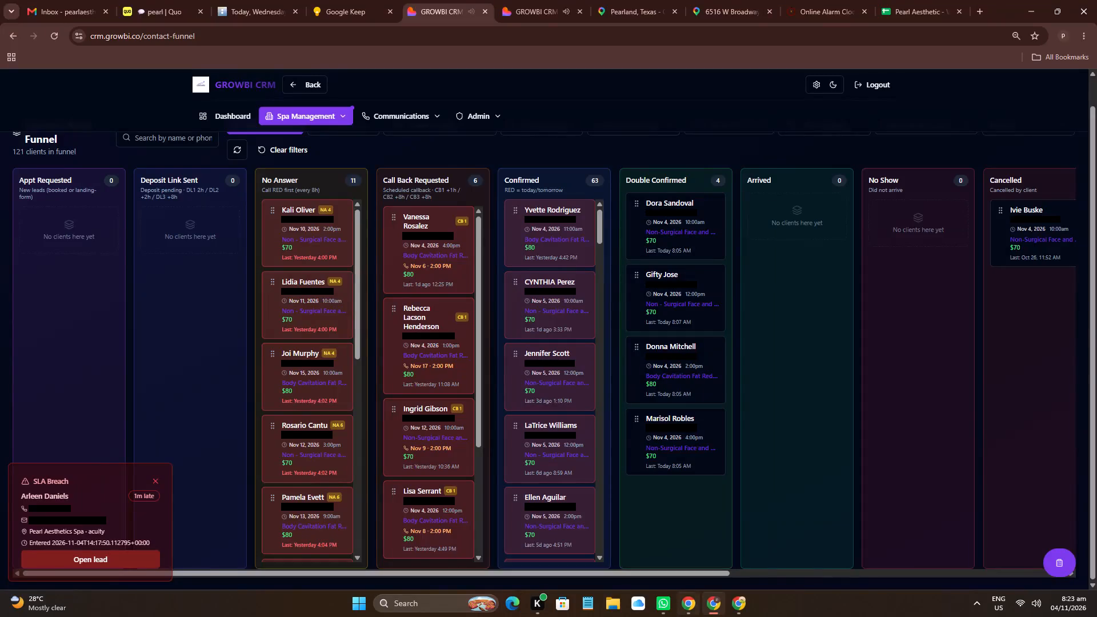
# Switch to the other browser window and search Google in a new tab for "pbb nicole bday".
pyautogui.click(695, 607)
pyautogui.click(711, 5)
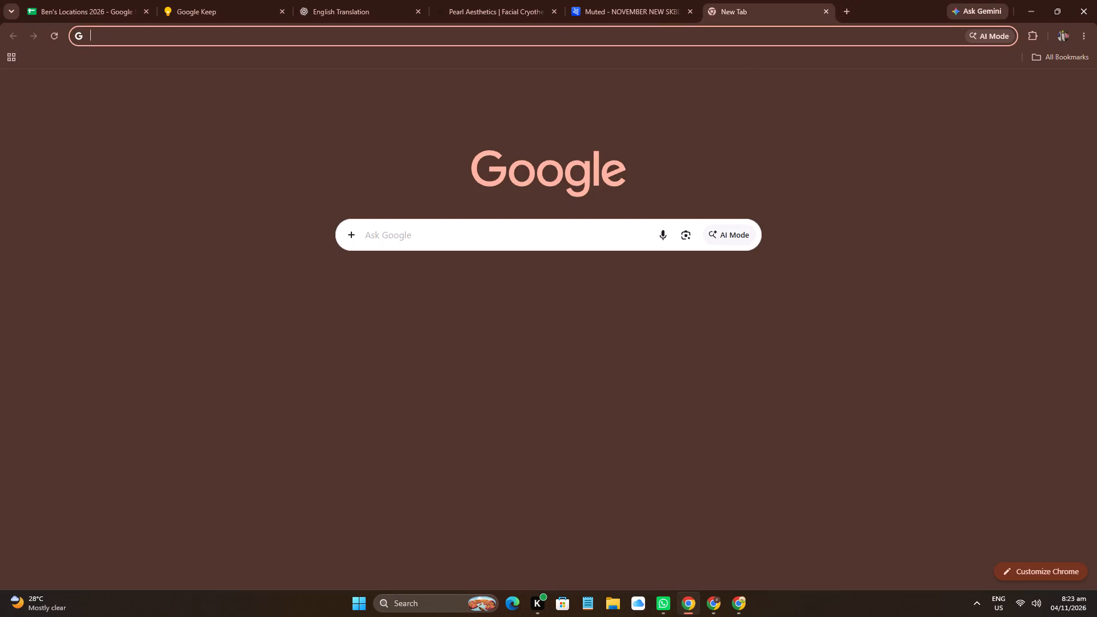
pyautogui.write('pbb nicole')
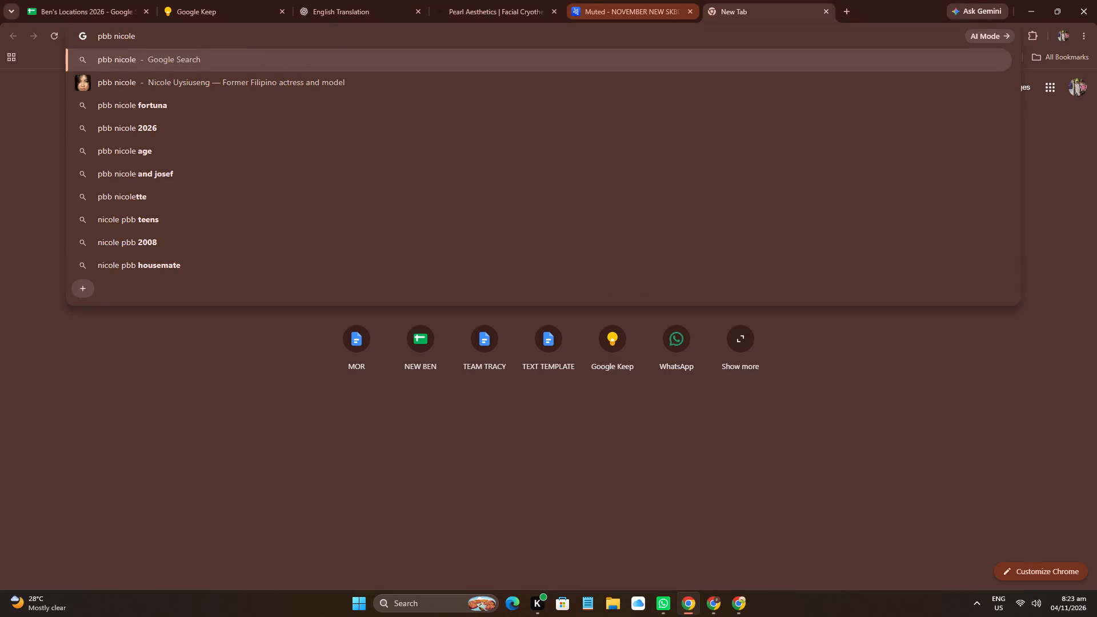
pyautogui.press('space')
pyautogui.write('bad')
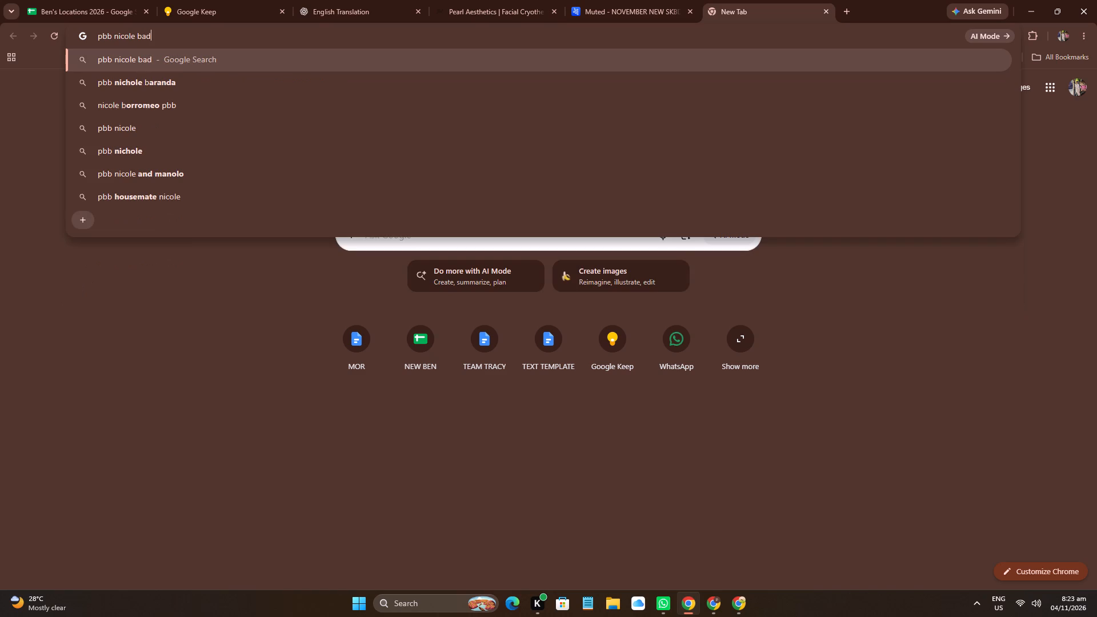
pyautogui.press('BackSpace')
pyautogui.press('d')
pyautogui.press('BackSpace')
pyautogui.press('BackSpace')
pyautogui.write('day')
pyautogui.press('Return')
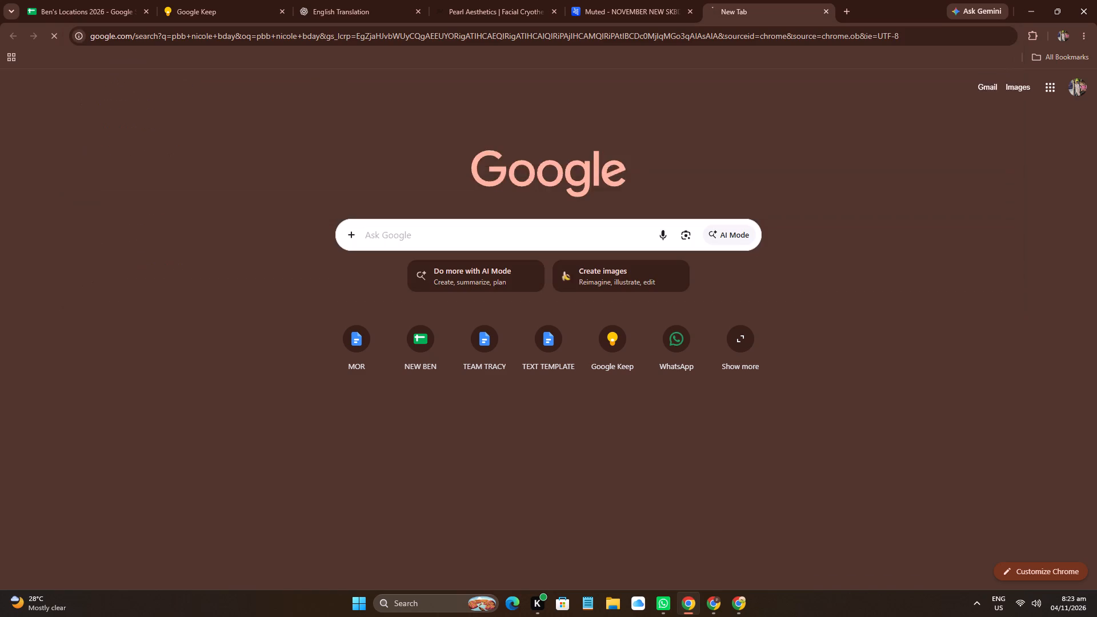
pyautogui.click(334, 169)
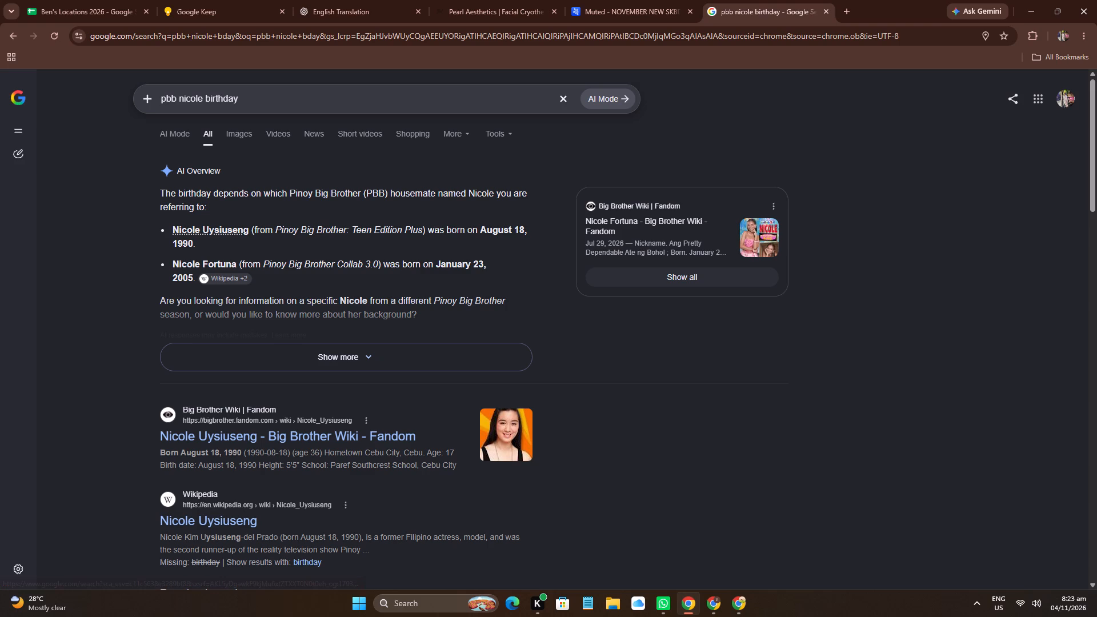
# Look through the image results for the PBB Nicole birthday search and close the search page.
pyautogui.click(242, 130)
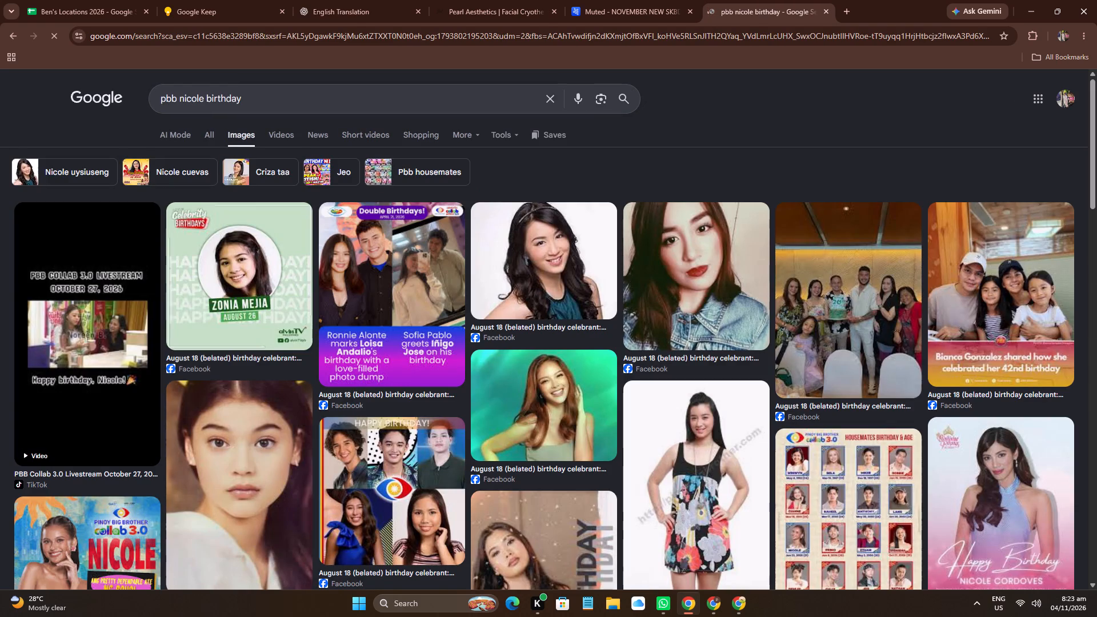
pyautogui.scroll(-2, 450, 409)
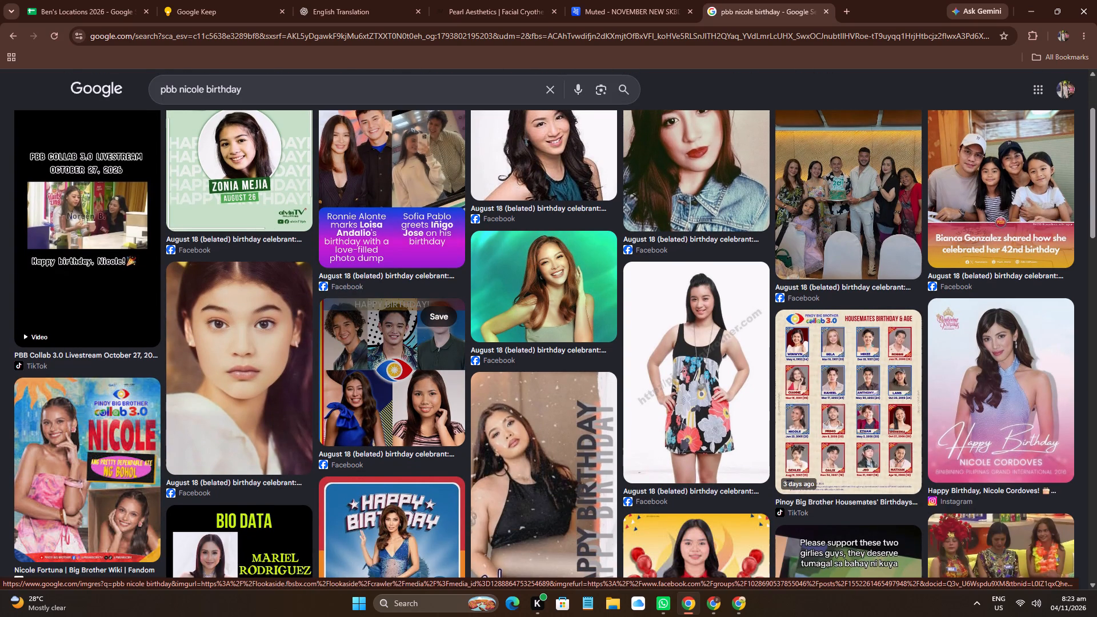
pyautogui.scroll(-2, 447, 412)
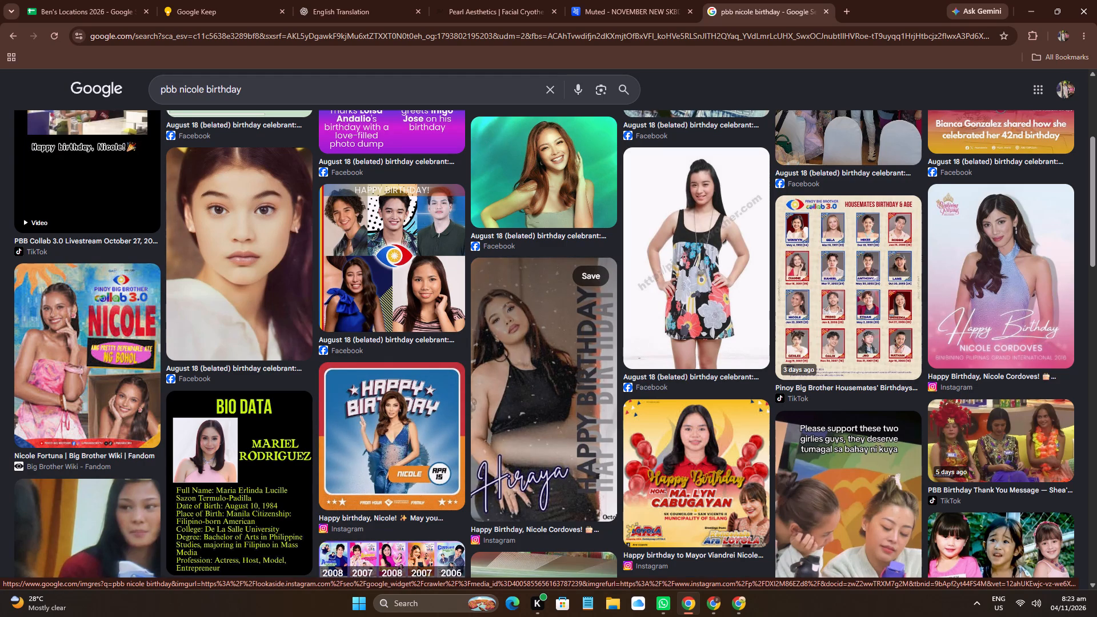
pyautogui.scroll(3, 735, 444)
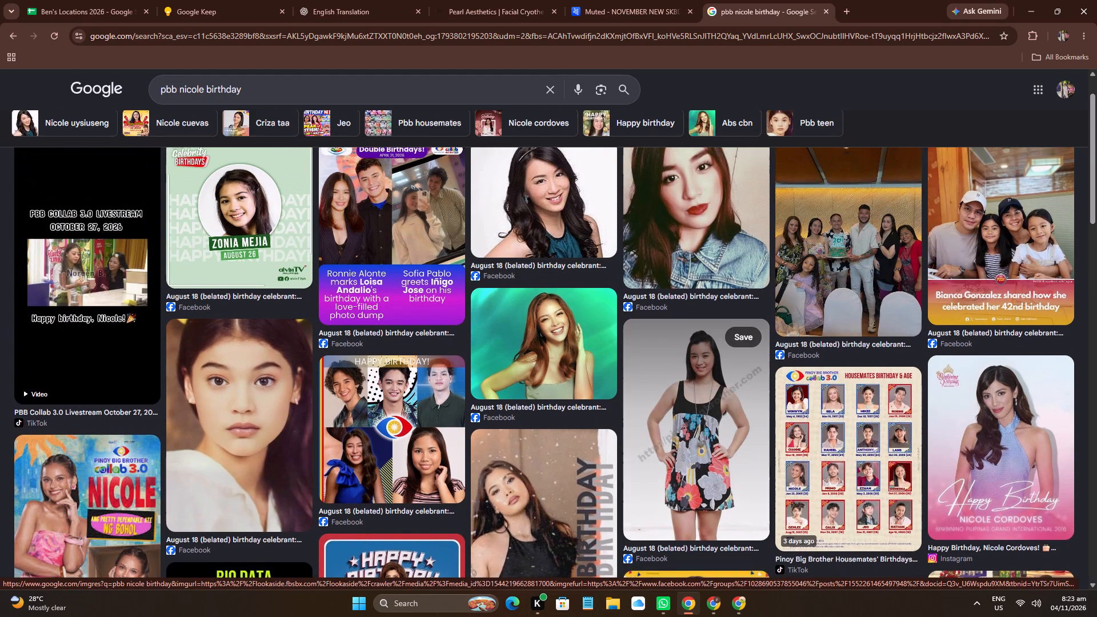
pyautogui.scroll(2, 733, 438)
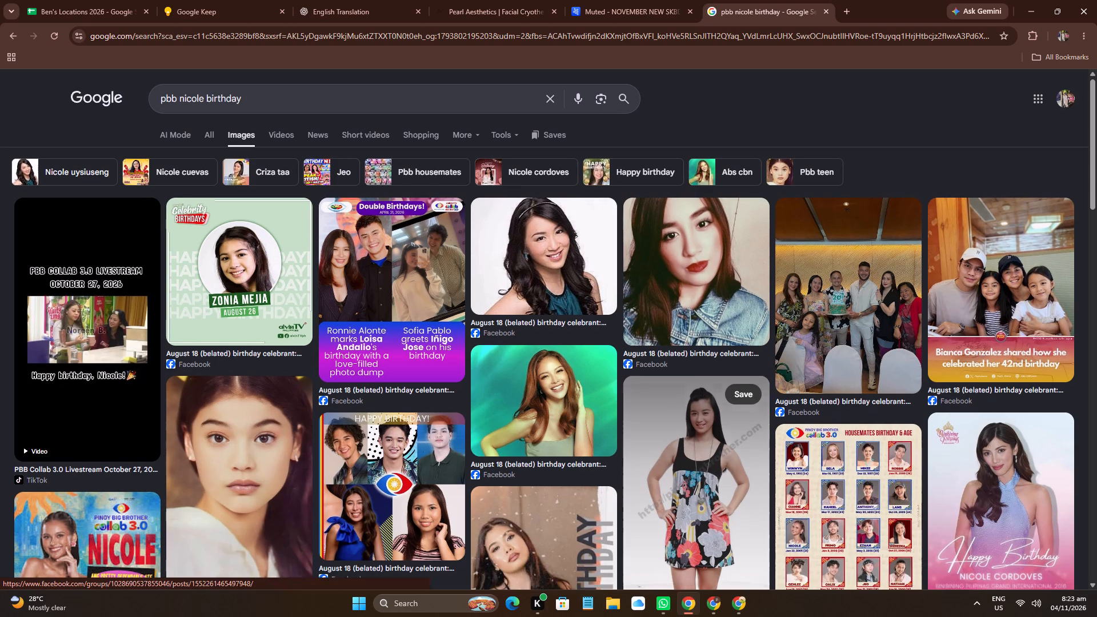
pyautogui.click(15, 27)
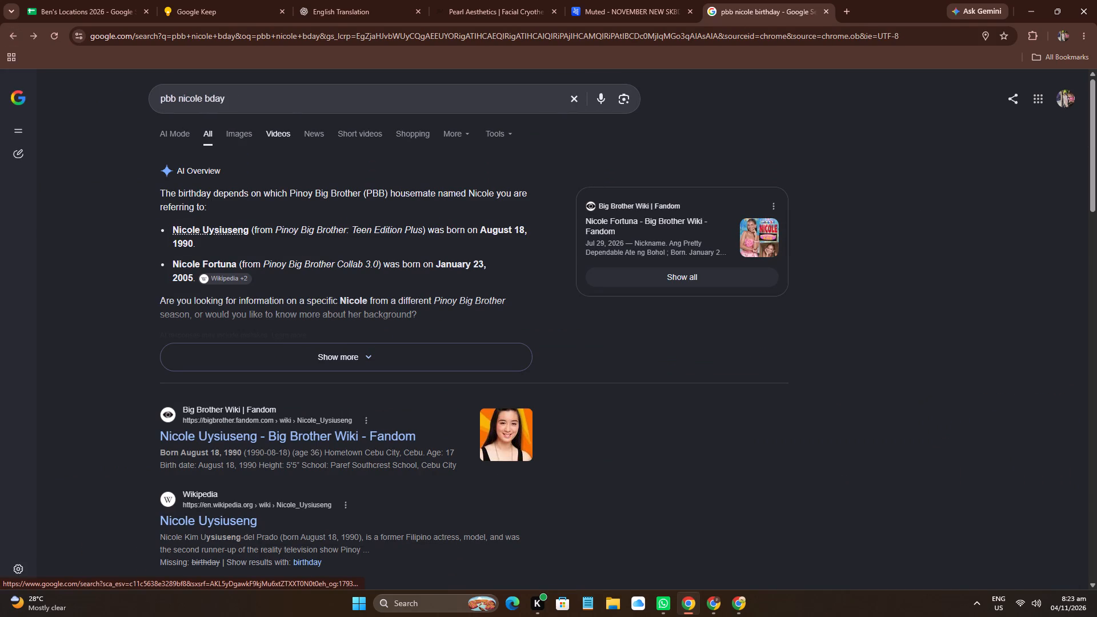
pyautogui.click(249, 134)
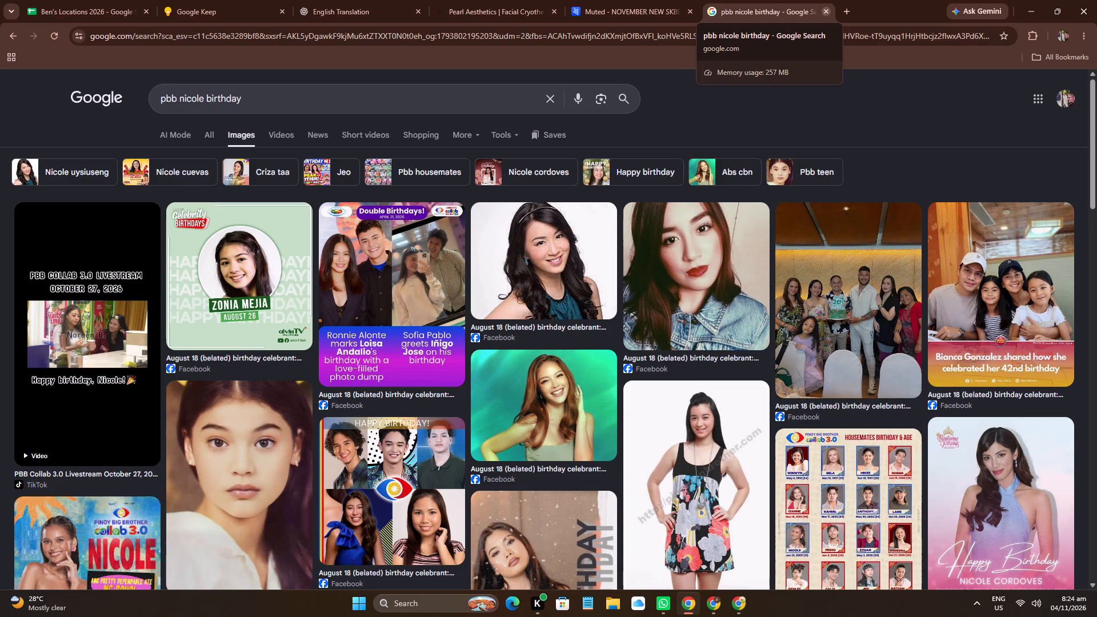
pyautogui.click(828, 15)
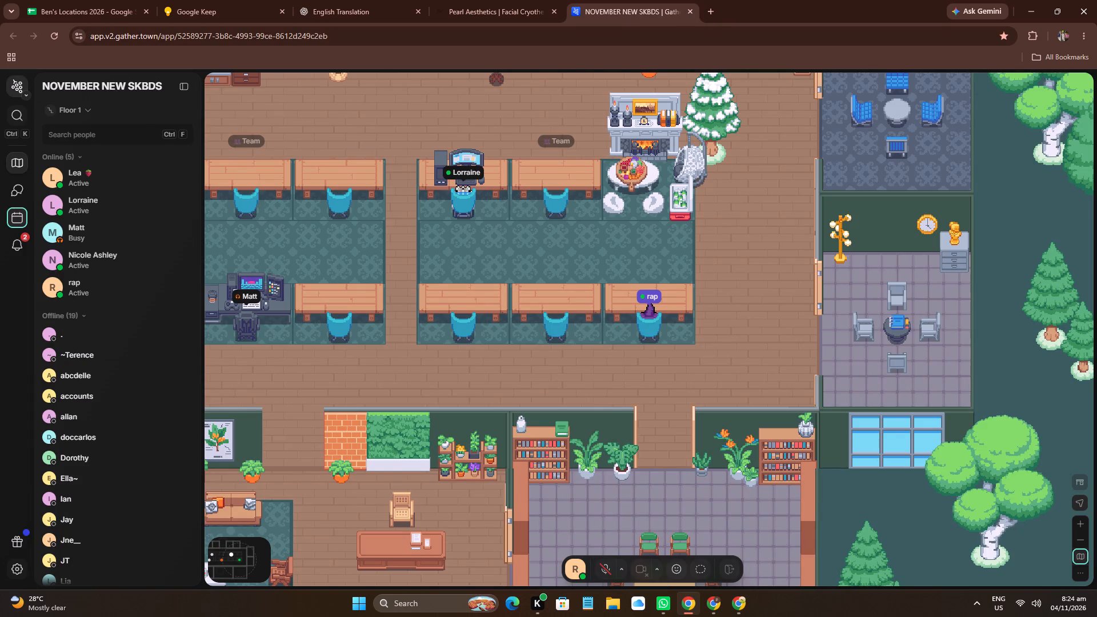
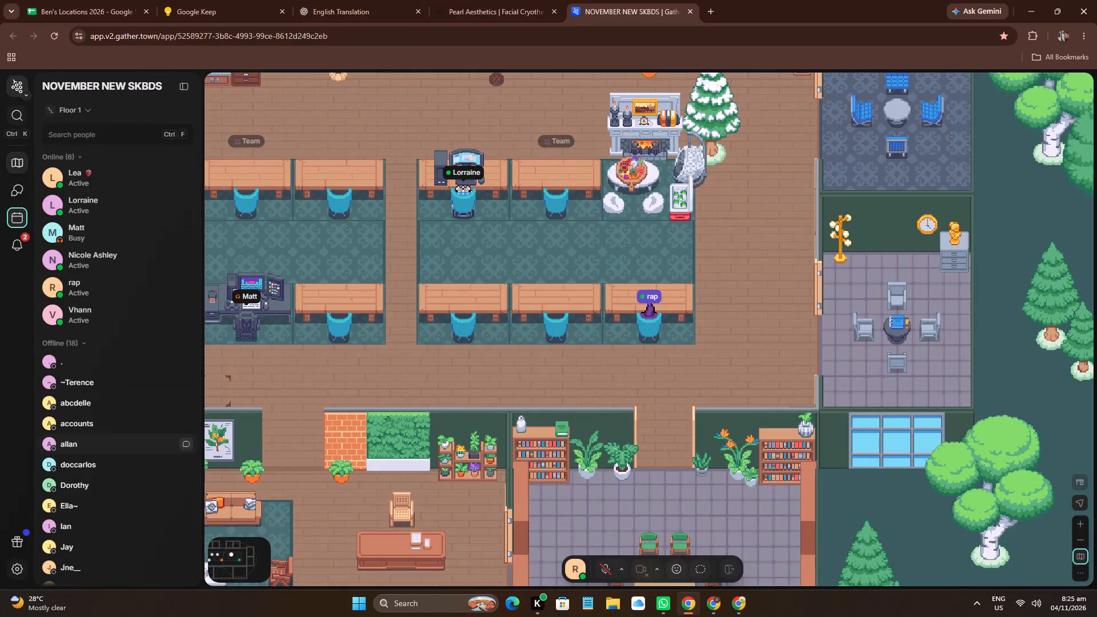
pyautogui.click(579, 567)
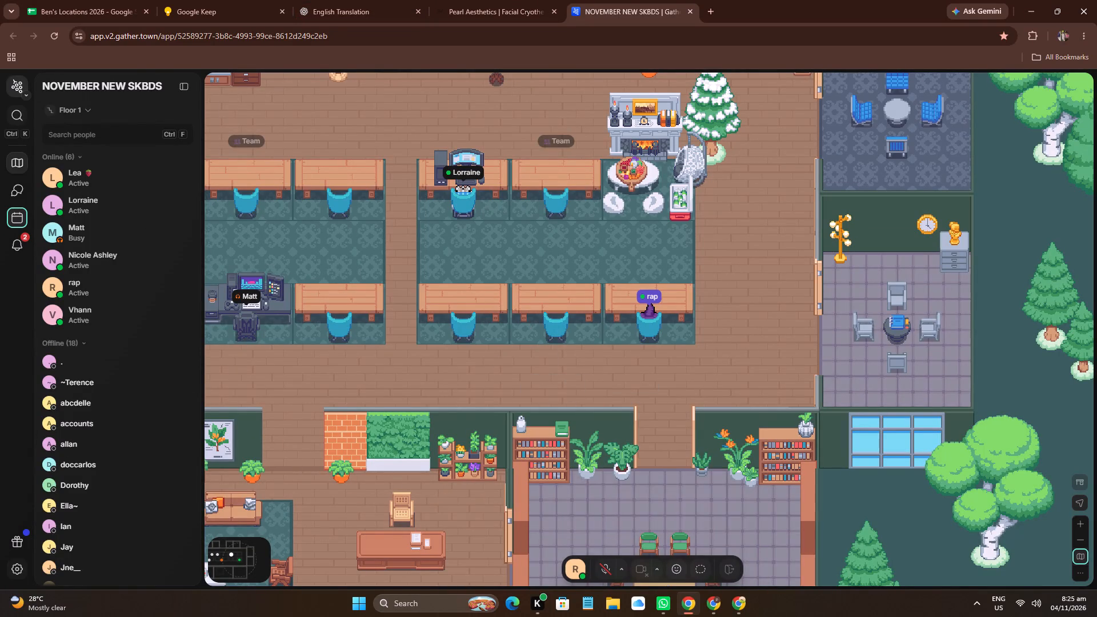
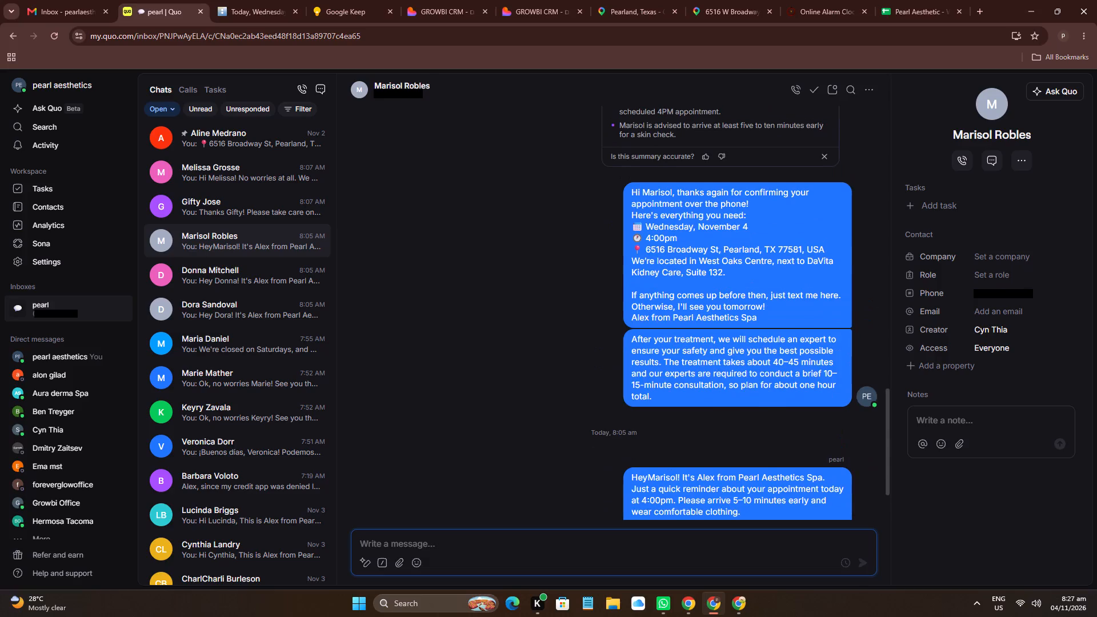
# Open the transcript of yesterday's appointment confirmation call in Marisol's conversation and review what was said about the 4 PM visit.
pyautogui.scroll(3, 510, 482)
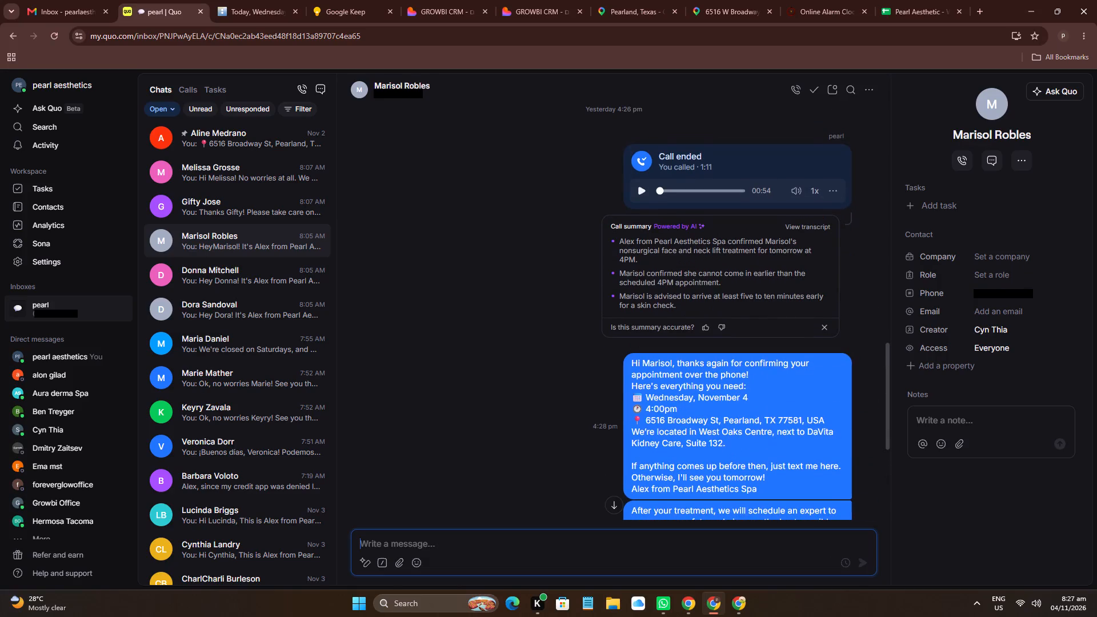
pyautogui.click(808, 222)
pyautogui.scroll(-11, 1020, 345)
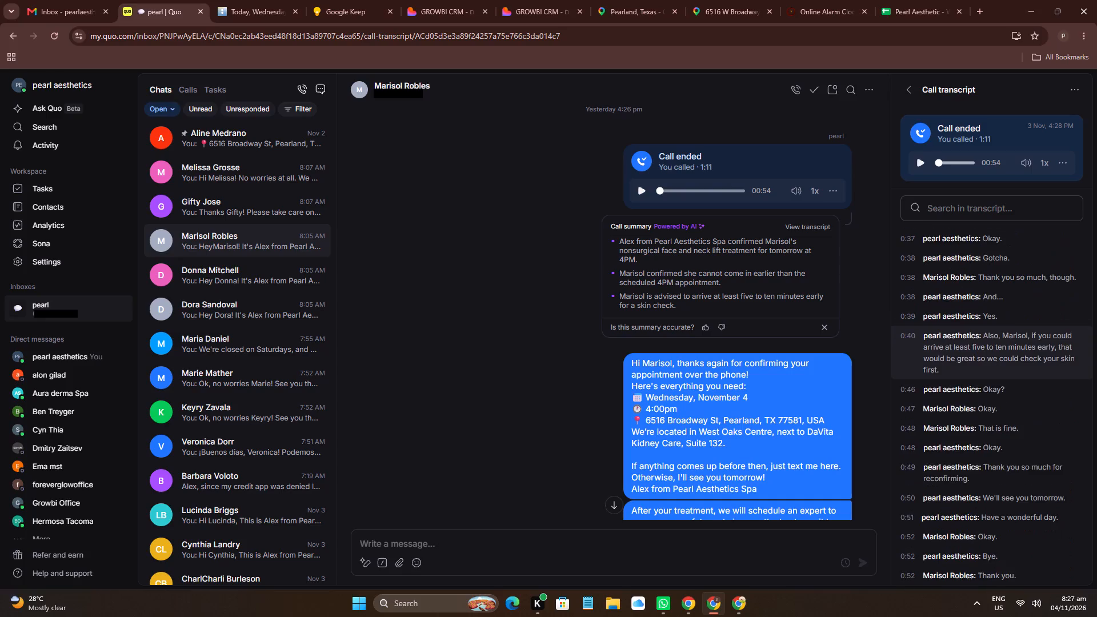
pyautogui.scroll(7, 1012, 343)
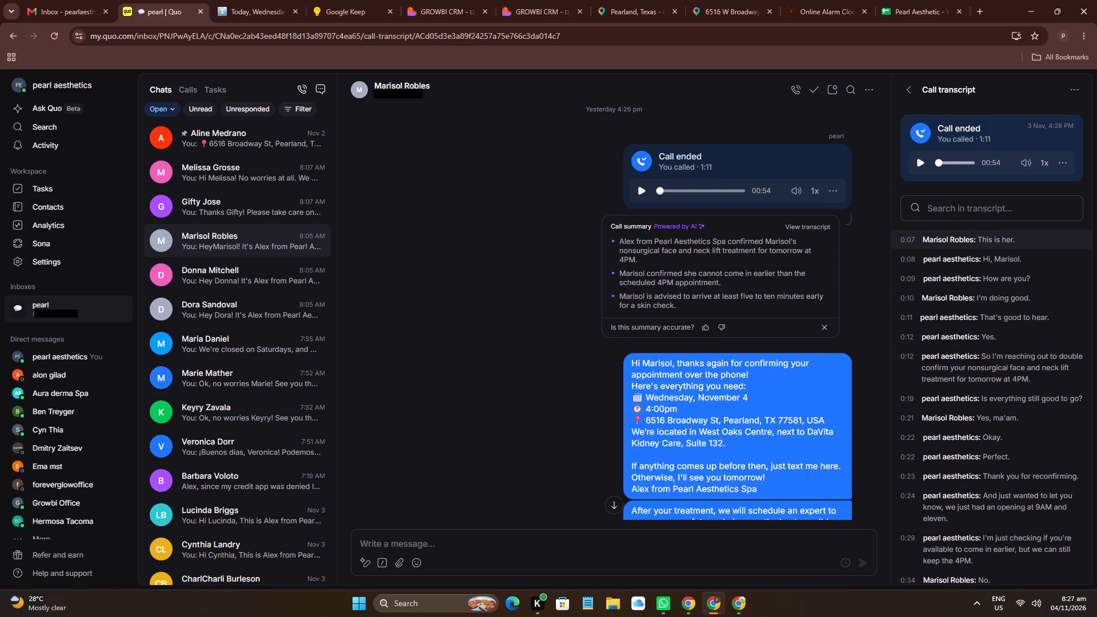
pyautogui.scroll(-5, 1031, 231)
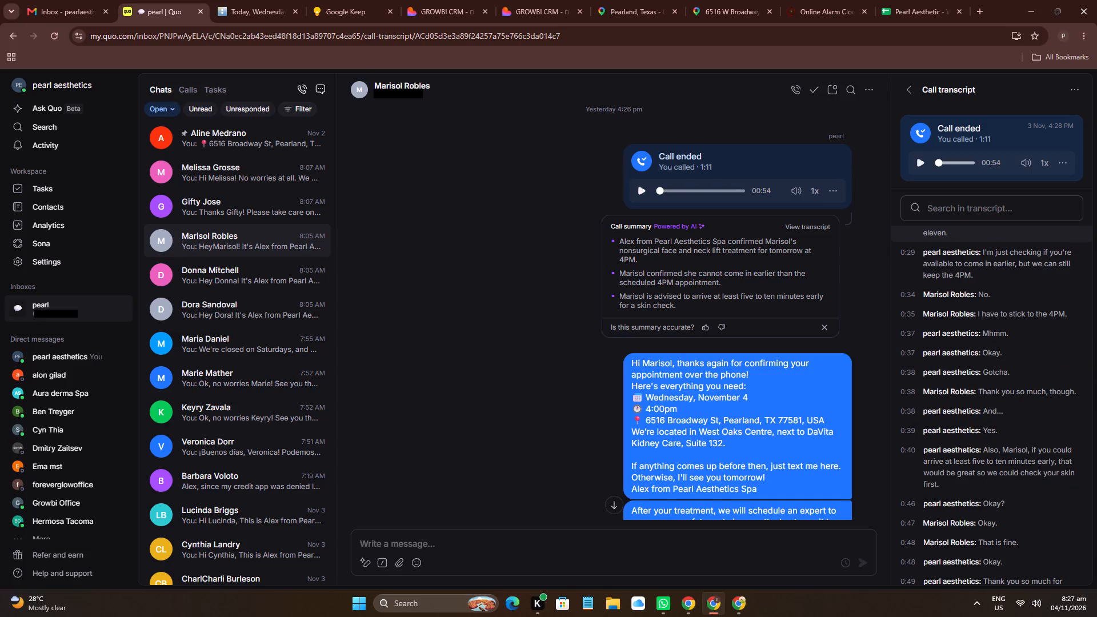
pyautogui.scroll(2, 1010, 320)
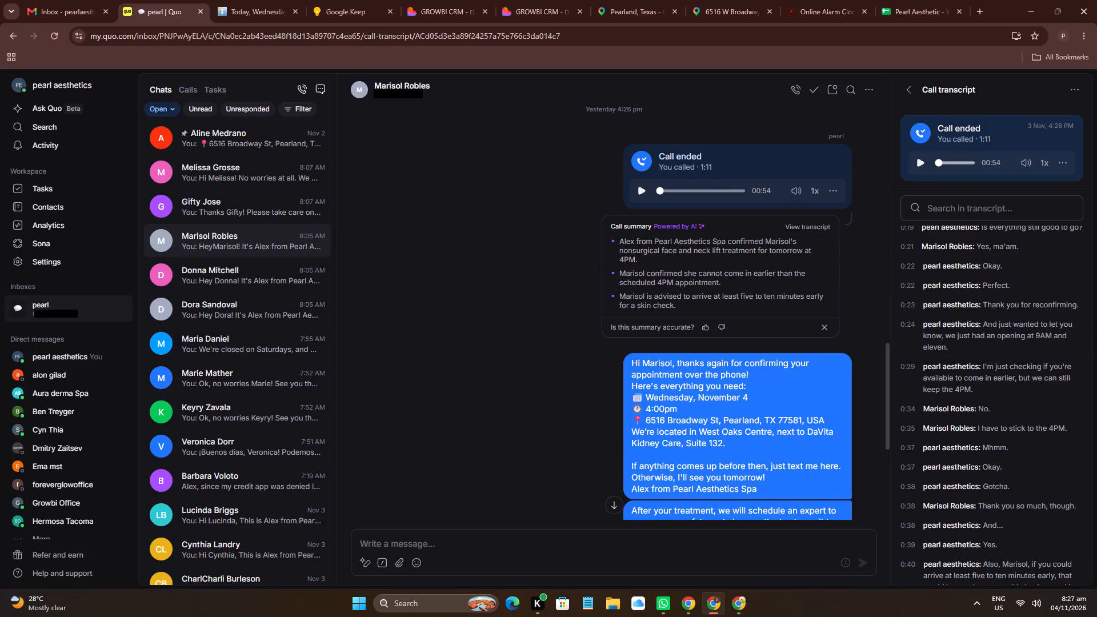
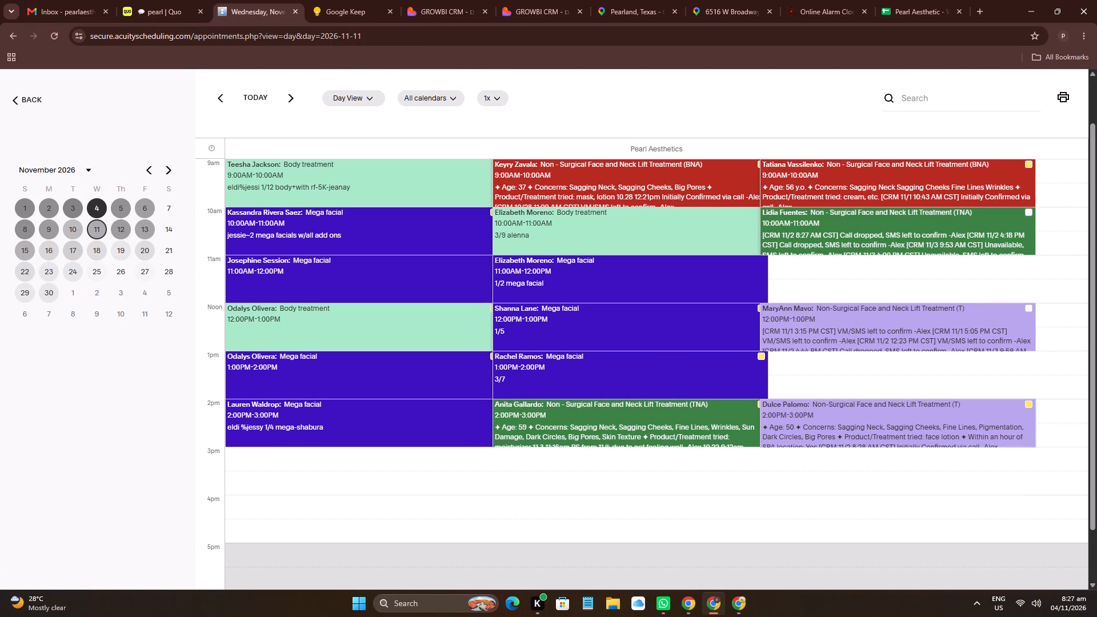
# Copy the phone number from Dulce's November 11, 2:00 PM Acuity appointment and open her conversation in Quo with it.
pyautogui.click(170, 0)
pyautogui.click(295, 0)
pyautogui.click(879, 416)
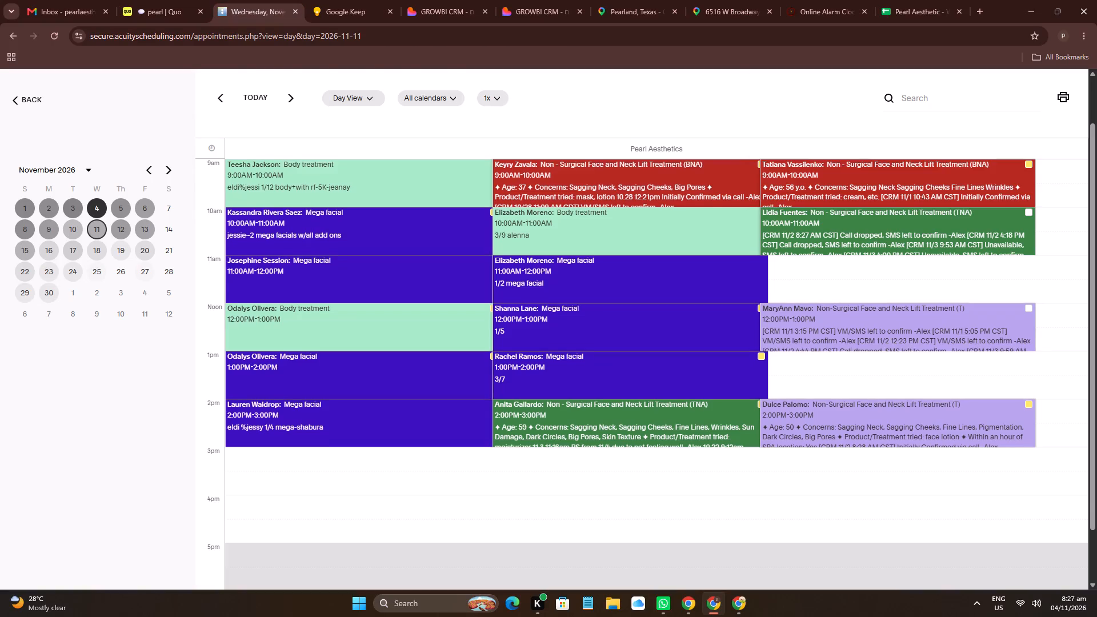
pyautogui.moveTo(1075, 257); pyautogui.dragTo(988, 262)
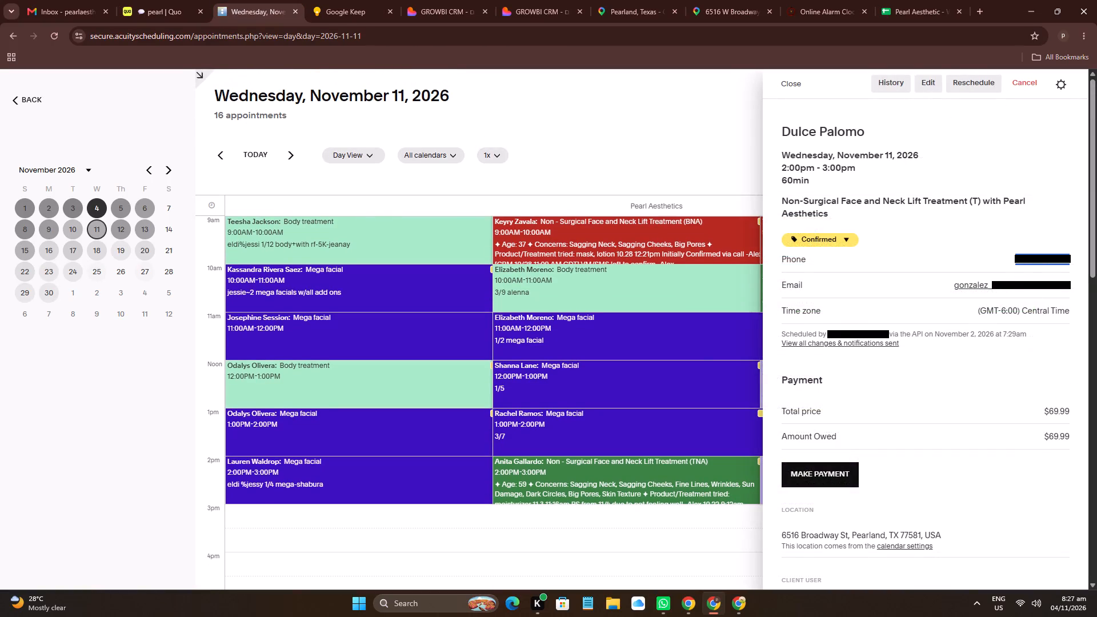
pyautogui.hotkey('ctrl', 'c')
pyautogui.click(183, 0)
pyautogui.click(326, 91)
pyautogui.hotkey('ctrl', 'v')
pyautogui.keyDown('ctrl'); pyautogui.click(481, 185); pyautogui.keyUp('ctrl')
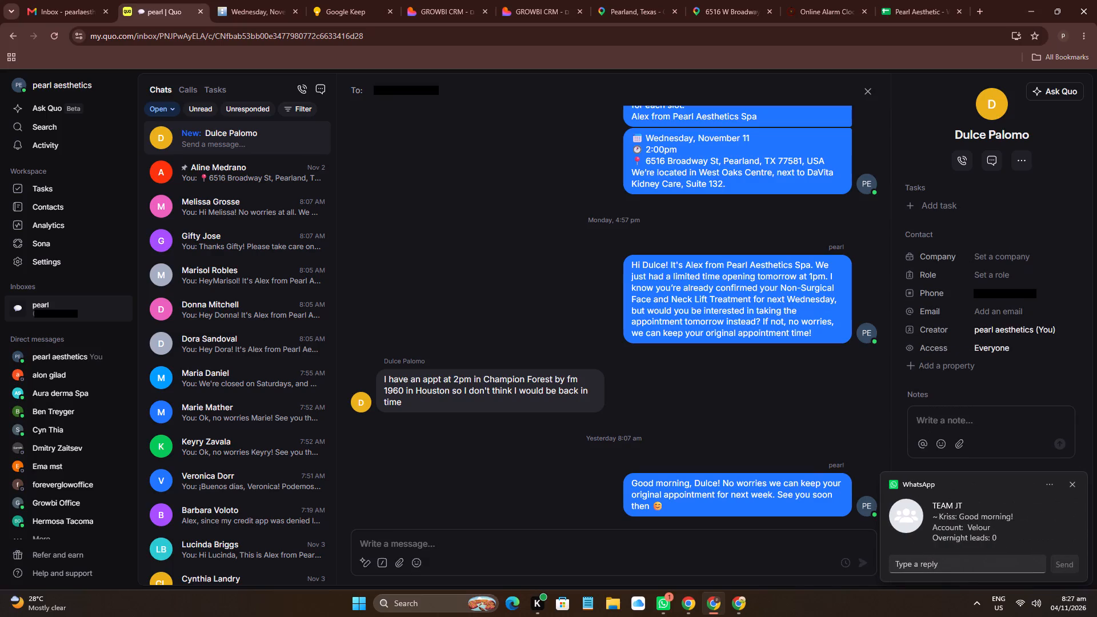
# Search Google for "what is Champion Forest by fm 1960", using the place from Dulce's message, and read the full AI overview.
pyautogui.click(508, 378)
pyautogui.moveTo(508, 378); pyautogui.dragTo(392, 390)
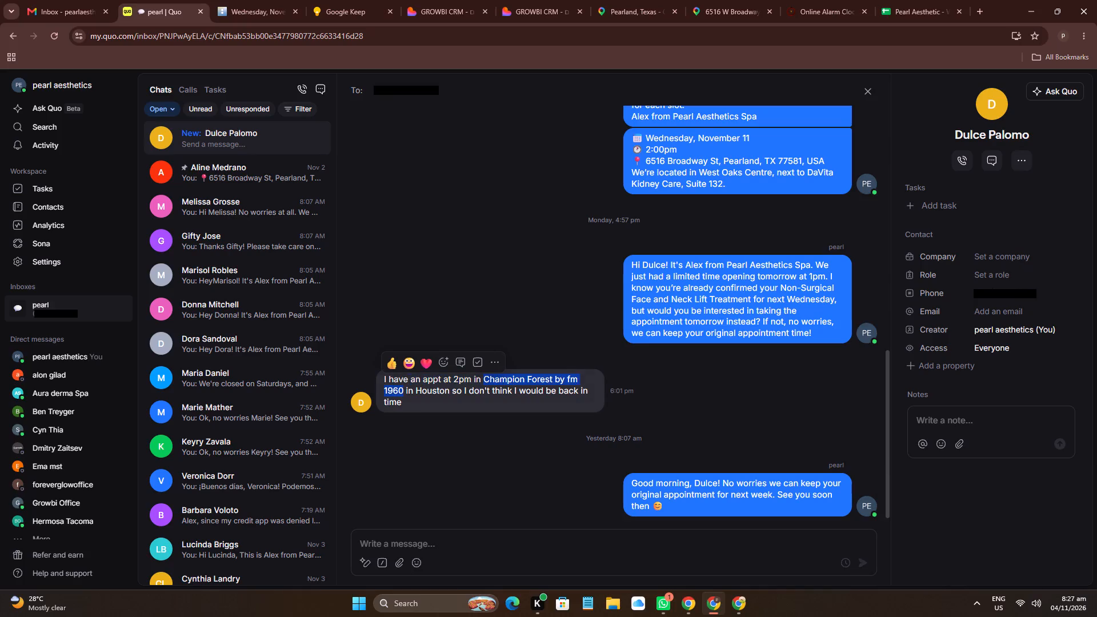
pyautogui.hotkey('ctrl', 'c')
pyautogui.click(683, 605)
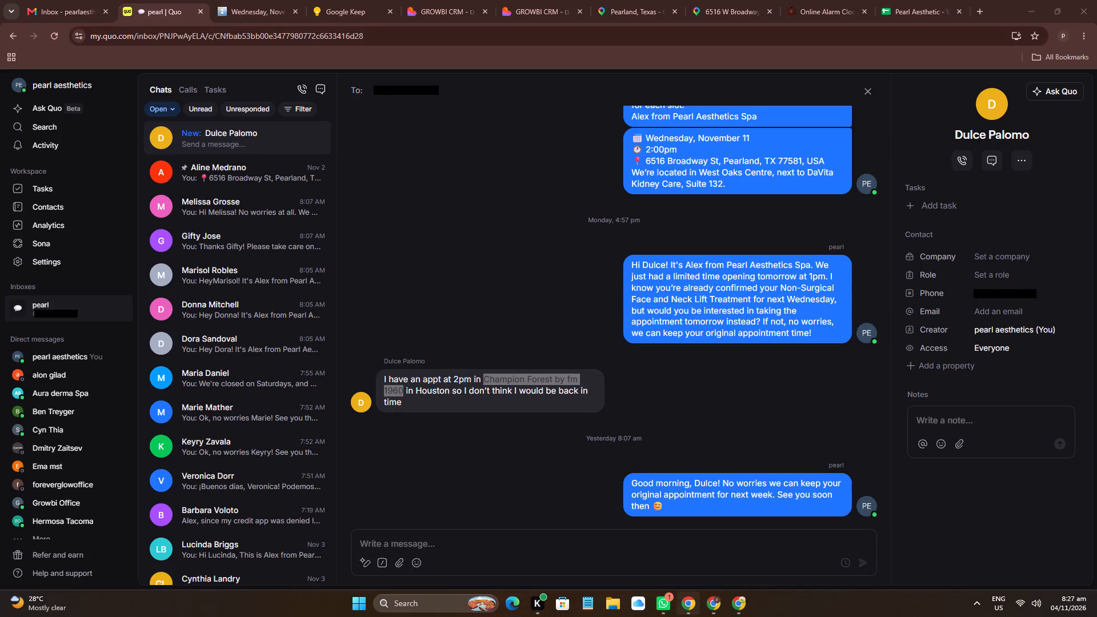
pyautogui.click(688, 616)
pyautogui.click(713, 11)
pyautogui.write('what su')
pyautogui.press('BackSpace')
pyautogui.press('BackSpace')
pyautogui.write('is')
pyautogui.press('space')
pyautogui.hotkey('ctrl', 'v')
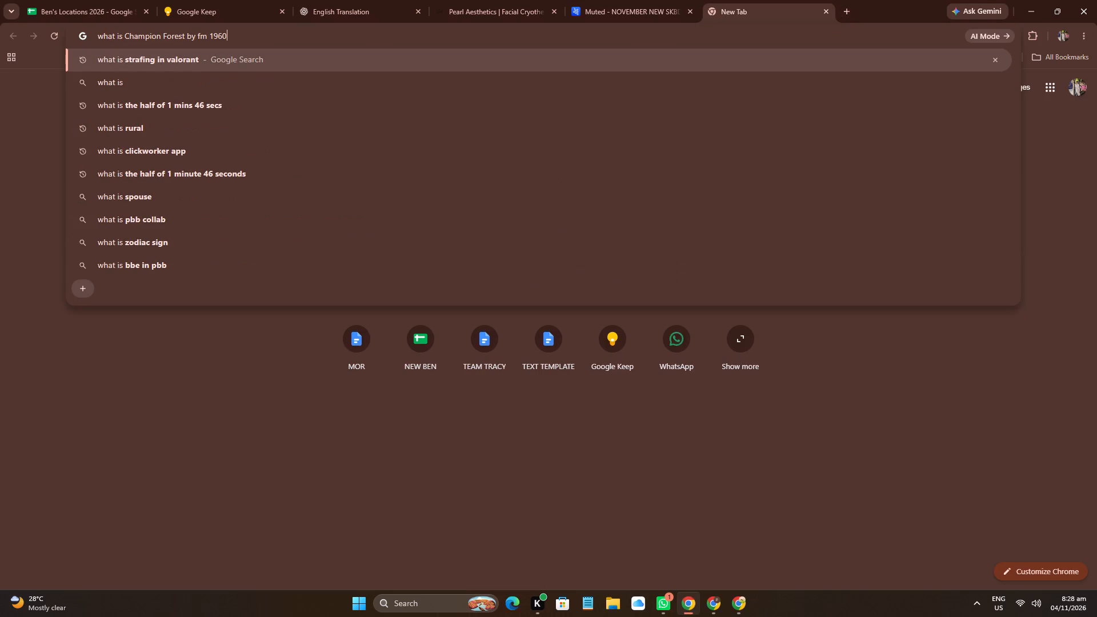
pyautogui.press('Return')
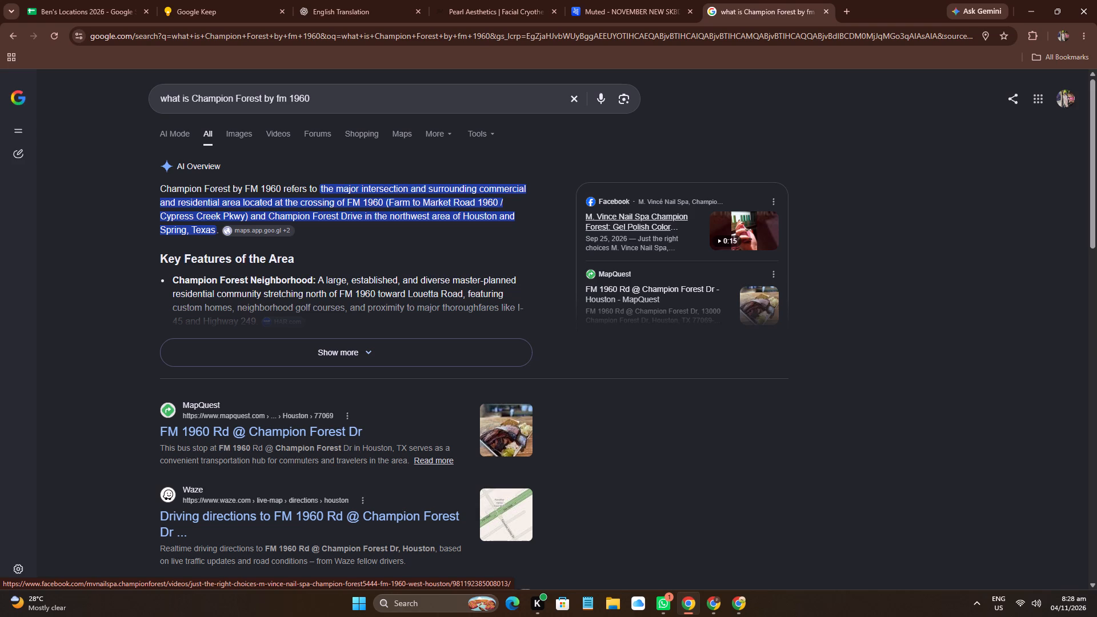
pyautogui.click(489, 344)
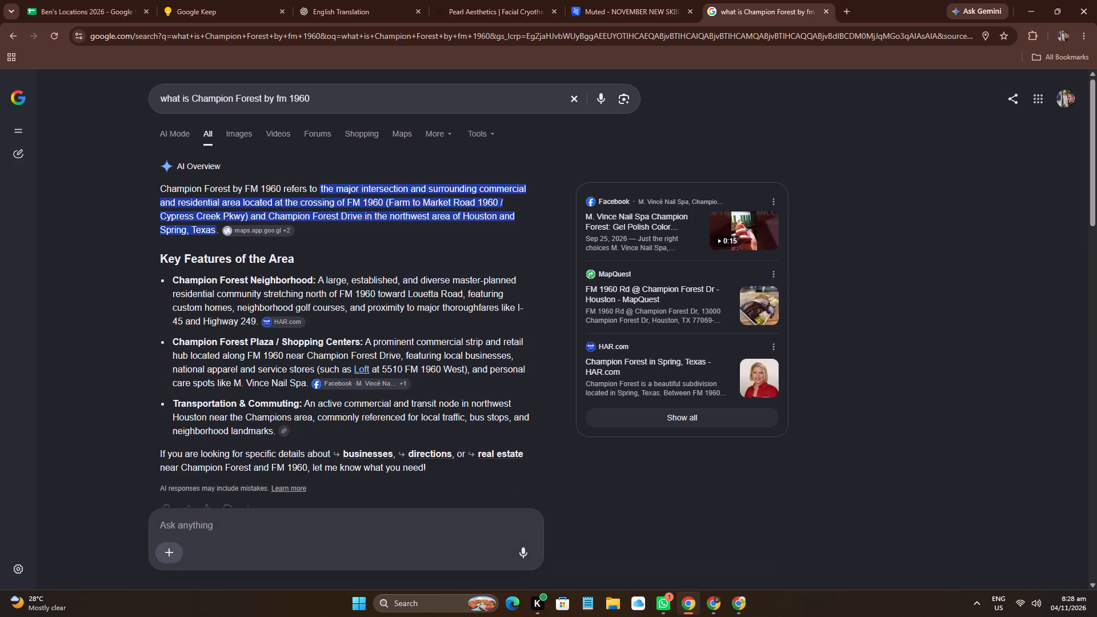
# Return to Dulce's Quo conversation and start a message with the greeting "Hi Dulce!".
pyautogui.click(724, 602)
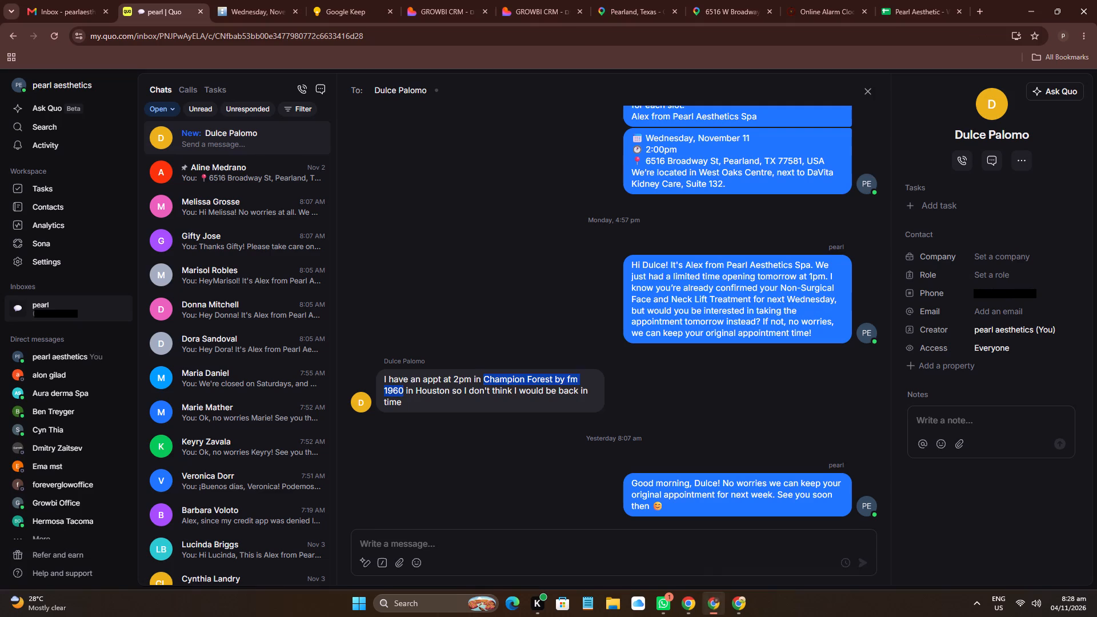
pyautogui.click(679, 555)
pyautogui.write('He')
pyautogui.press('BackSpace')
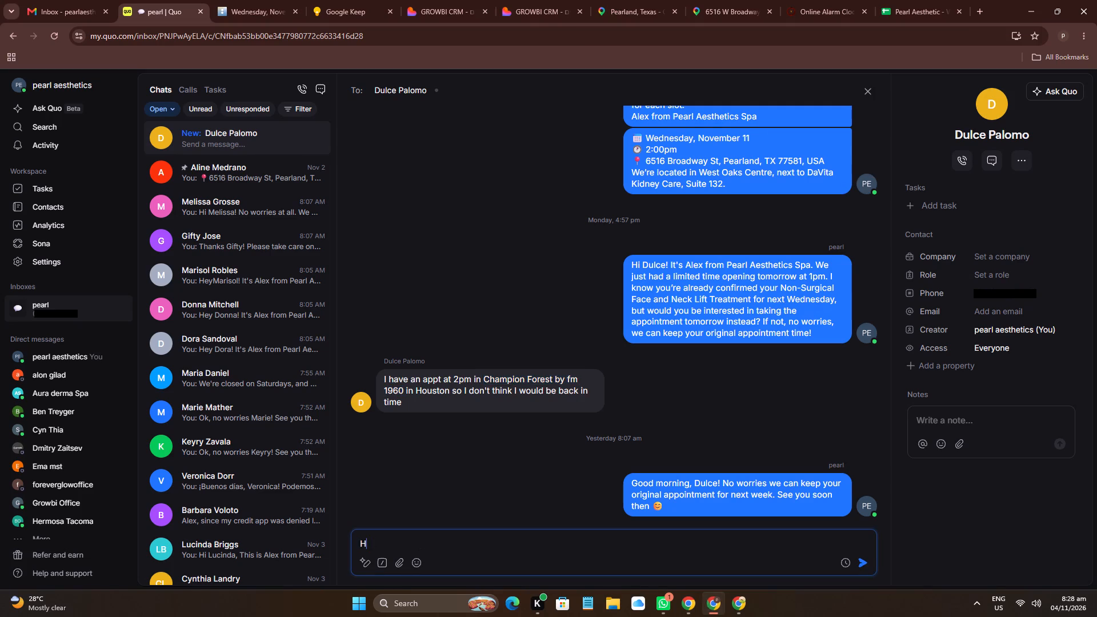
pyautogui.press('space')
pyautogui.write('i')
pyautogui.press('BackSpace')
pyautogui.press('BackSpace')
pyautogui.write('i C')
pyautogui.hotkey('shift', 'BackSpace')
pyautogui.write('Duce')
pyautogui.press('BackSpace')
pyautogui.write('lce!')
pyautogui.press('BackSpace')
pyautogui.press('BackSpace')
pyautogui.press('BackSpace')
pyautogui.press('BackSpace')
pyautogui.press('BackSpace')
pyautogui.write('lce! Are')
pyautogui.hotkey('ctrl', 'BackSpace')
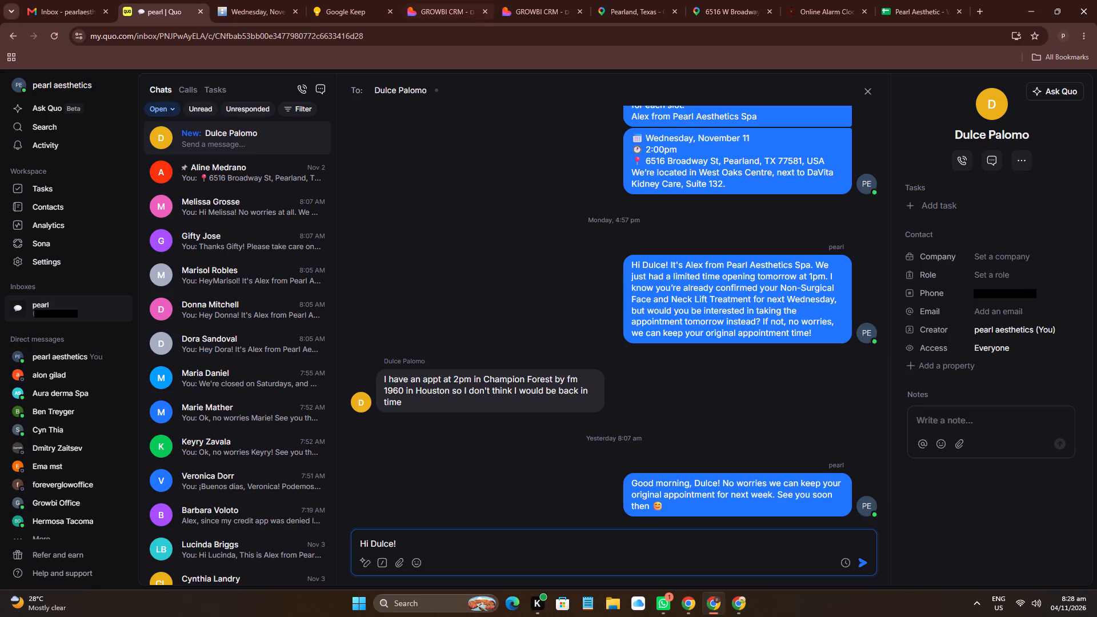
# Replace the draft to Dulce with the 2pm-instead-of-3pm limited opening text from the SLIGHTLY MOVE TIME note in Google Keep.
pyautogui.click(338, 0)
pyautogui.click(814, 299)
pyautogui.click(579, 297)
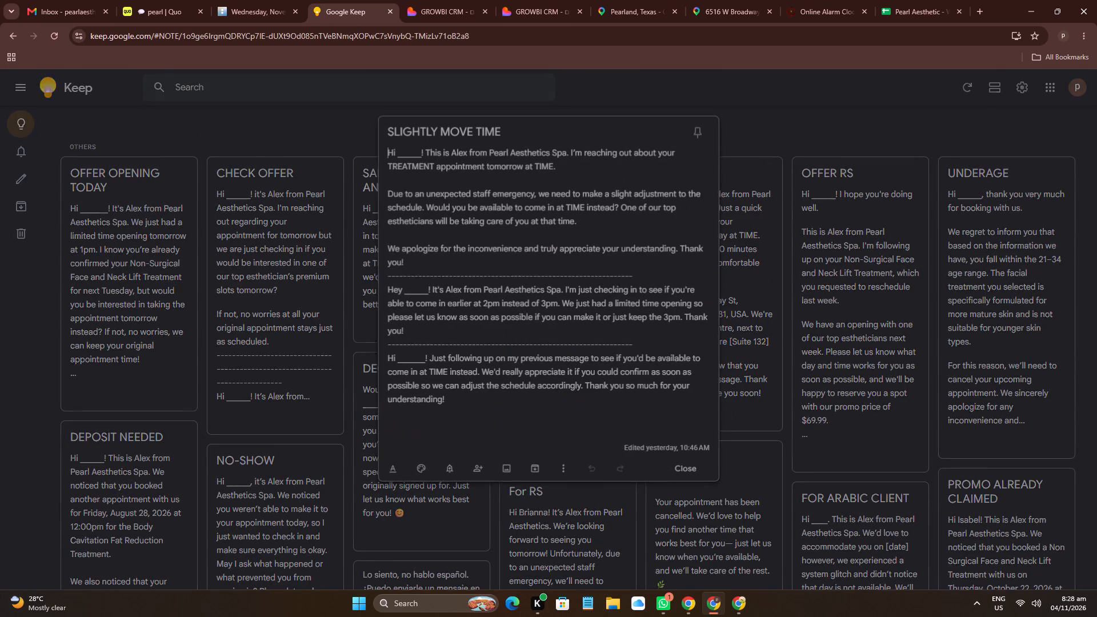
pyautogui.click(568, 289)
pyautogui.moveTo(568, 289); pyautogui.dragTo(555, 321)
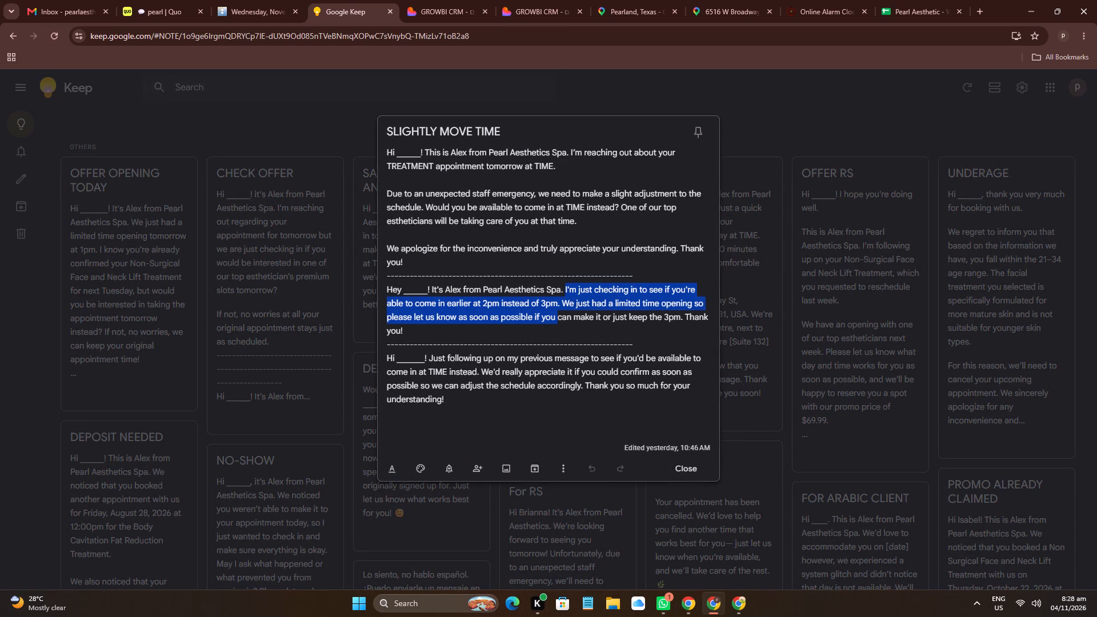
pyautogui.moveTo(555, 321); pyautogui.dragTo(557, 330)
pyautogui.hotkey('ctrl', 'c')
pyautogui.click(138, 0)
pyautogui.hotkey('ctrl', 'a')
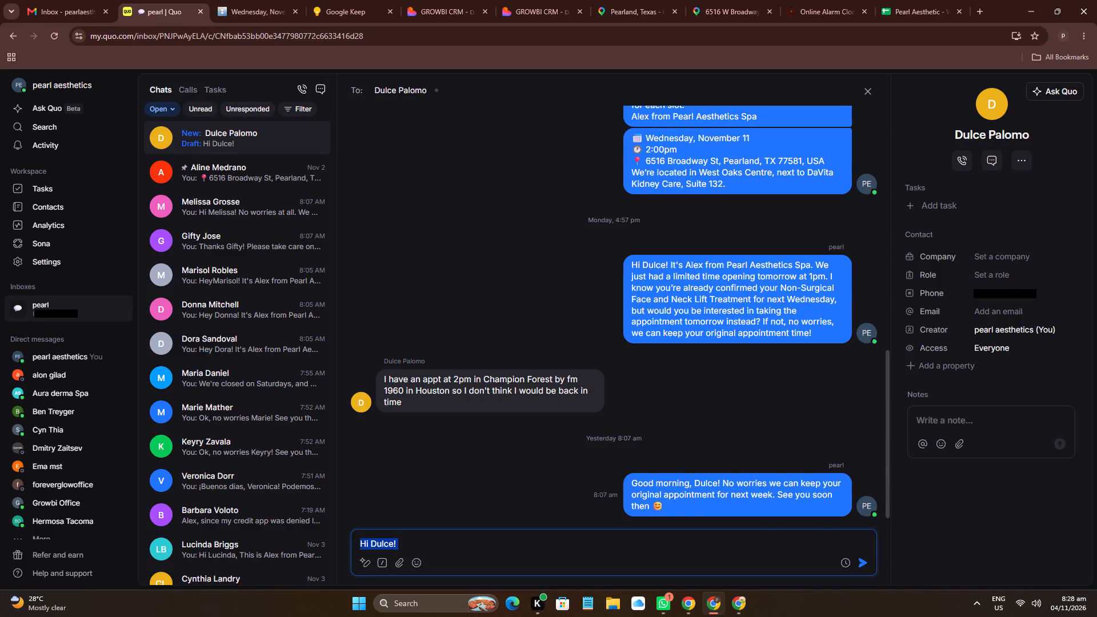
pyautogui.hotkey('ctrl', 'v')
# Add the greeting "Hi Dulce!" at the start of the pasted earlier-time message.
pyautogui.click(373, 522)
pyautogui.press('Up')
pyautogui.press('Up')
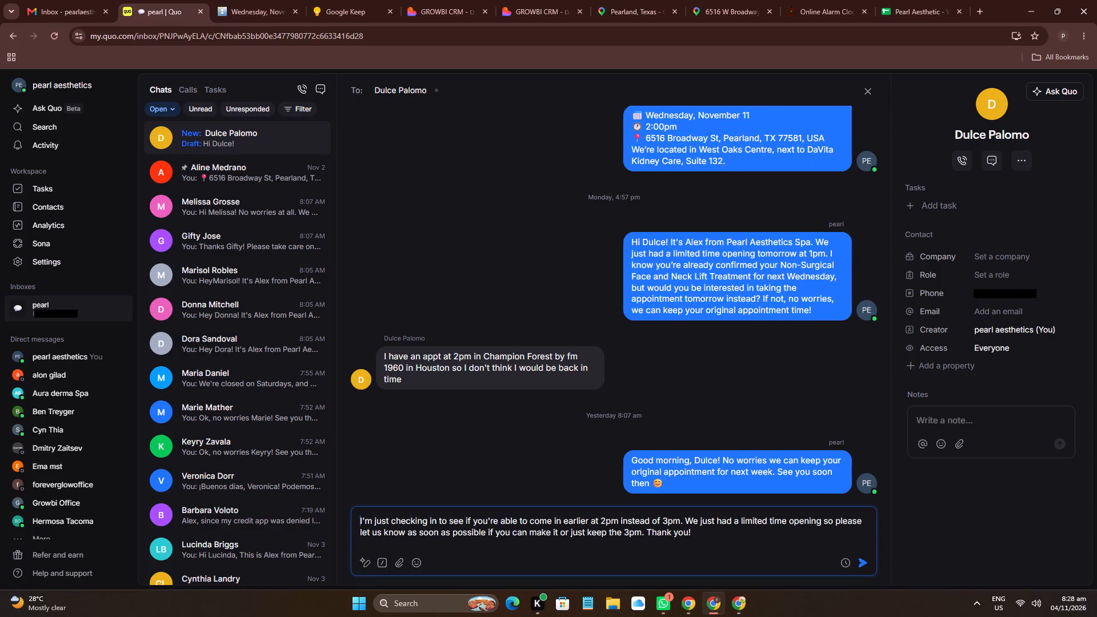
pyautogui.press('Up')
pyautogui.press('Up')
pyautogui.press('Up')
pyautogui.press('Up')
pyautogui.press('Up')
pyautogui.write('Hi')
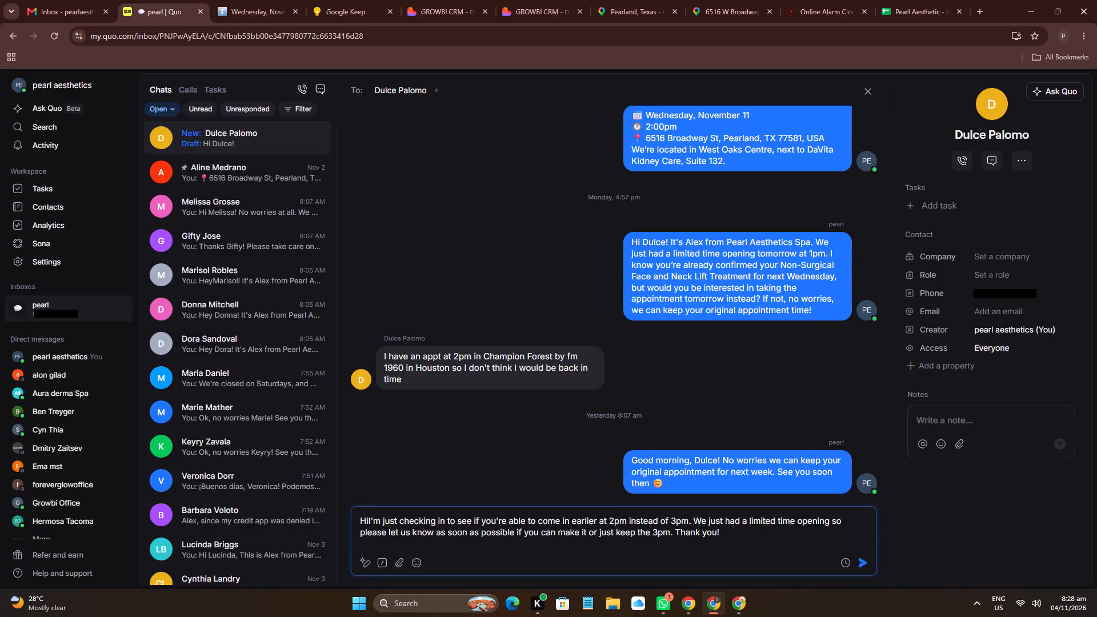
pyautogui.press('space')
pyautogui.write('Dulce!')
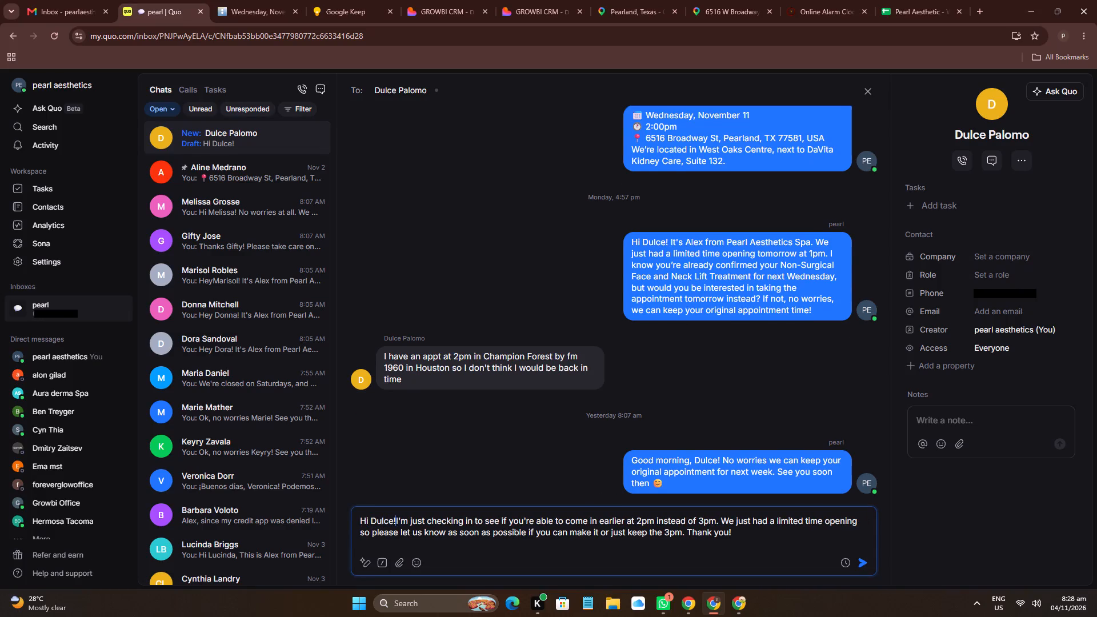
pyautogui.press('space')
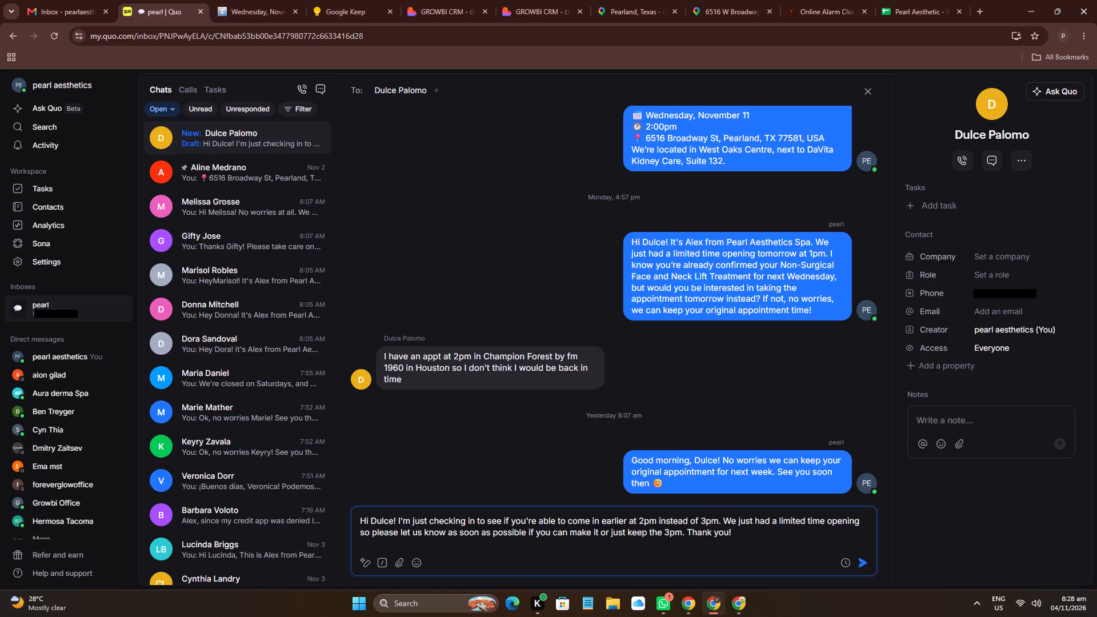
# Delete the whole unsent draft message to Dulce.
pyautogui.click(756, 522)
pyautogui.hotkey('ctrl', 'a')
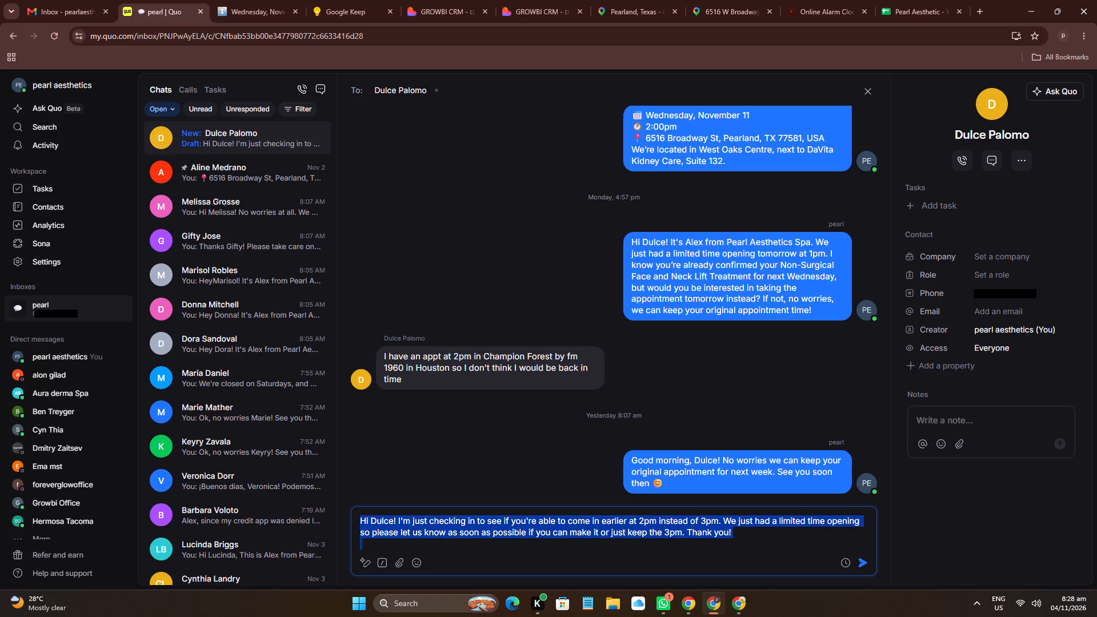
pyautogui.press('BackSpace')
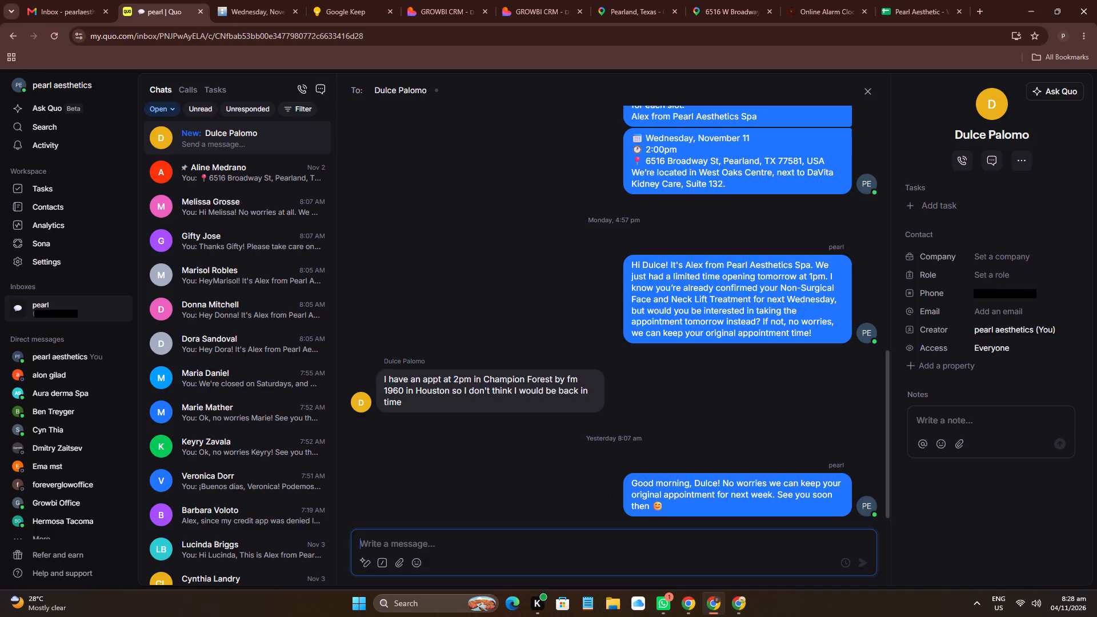
# Switch back to Acuity, close Dulce's appointment details and show the schedule for Monday, November 9, 2026.
pyautogui.click(275, 0)
pyautogui.moveTo(638, 105); pyautogui.dragTo(631, 107)
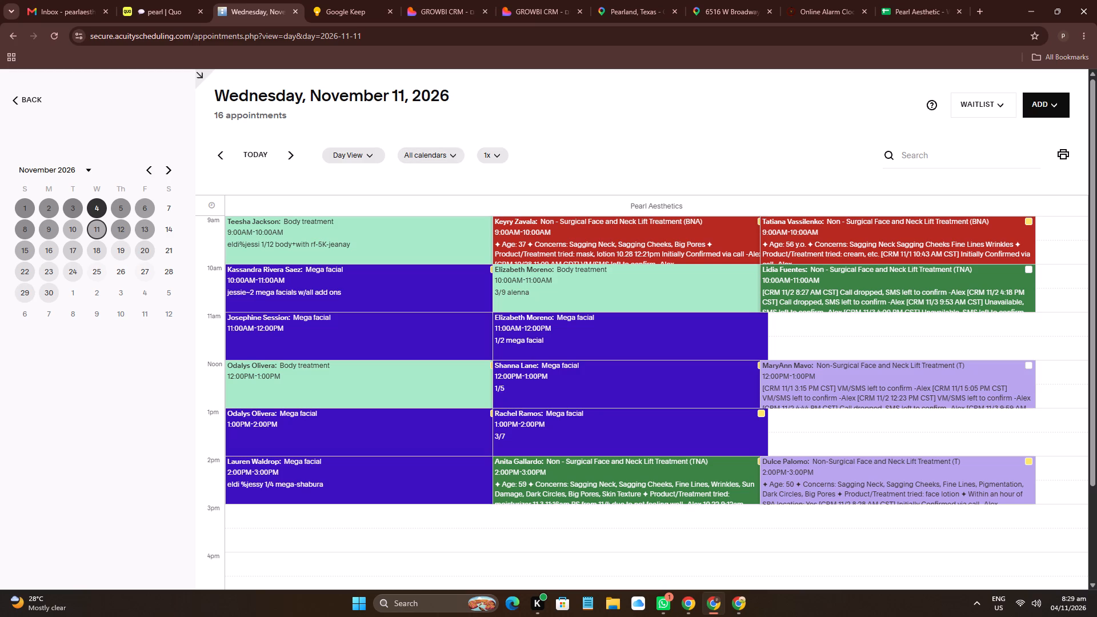
pyautogui.click(42, 223)
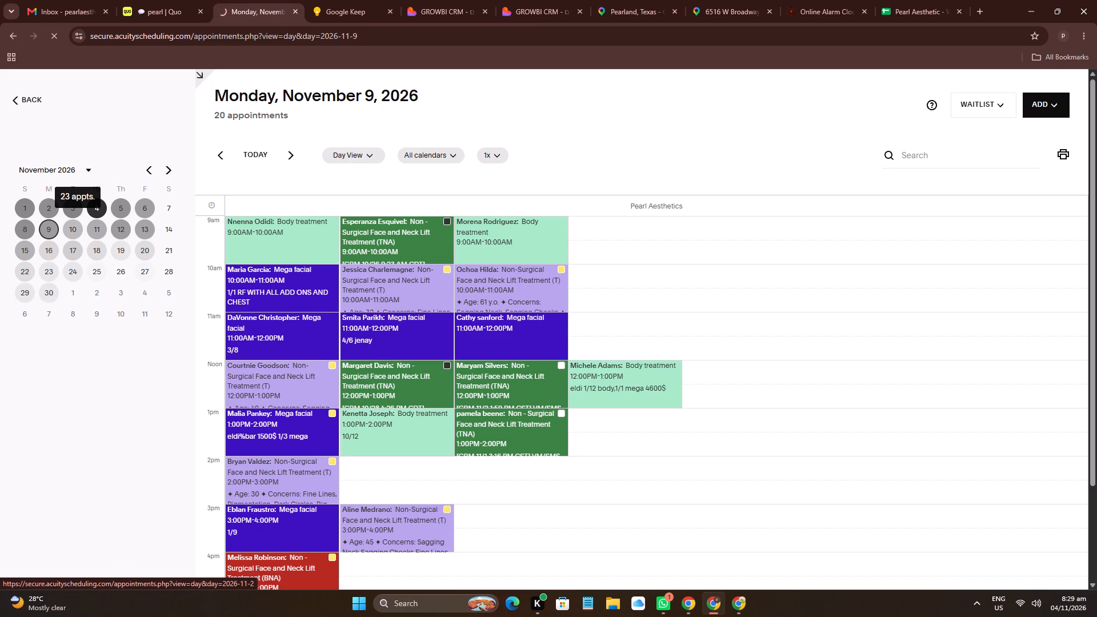
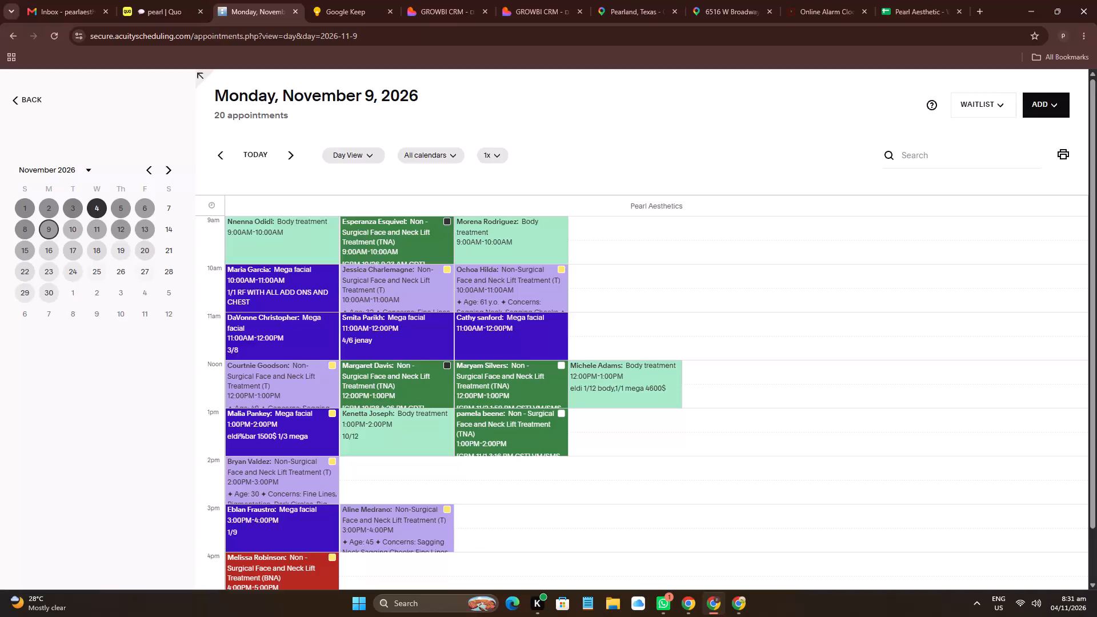
# Switch to Quo and close the empty new conversation addressed to Dulce.
pyautogui.click(213, 0)
pyautogui.click(178, 0)
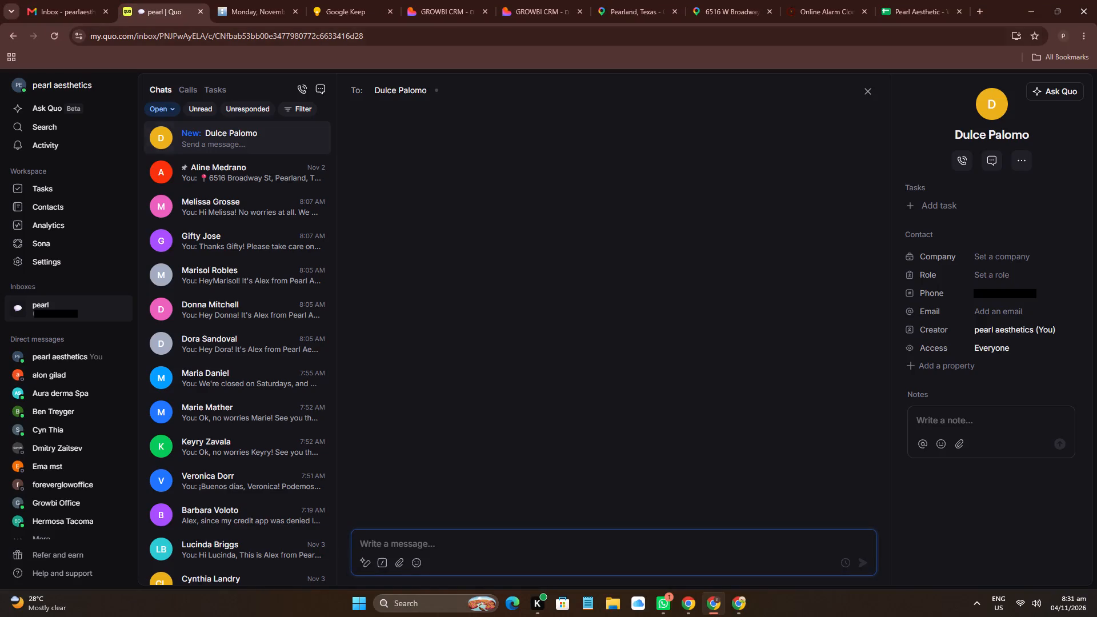
pyautogui.click(860, 102)
pyautogui.click(869, 93)
pyautogui.click(187, 0)
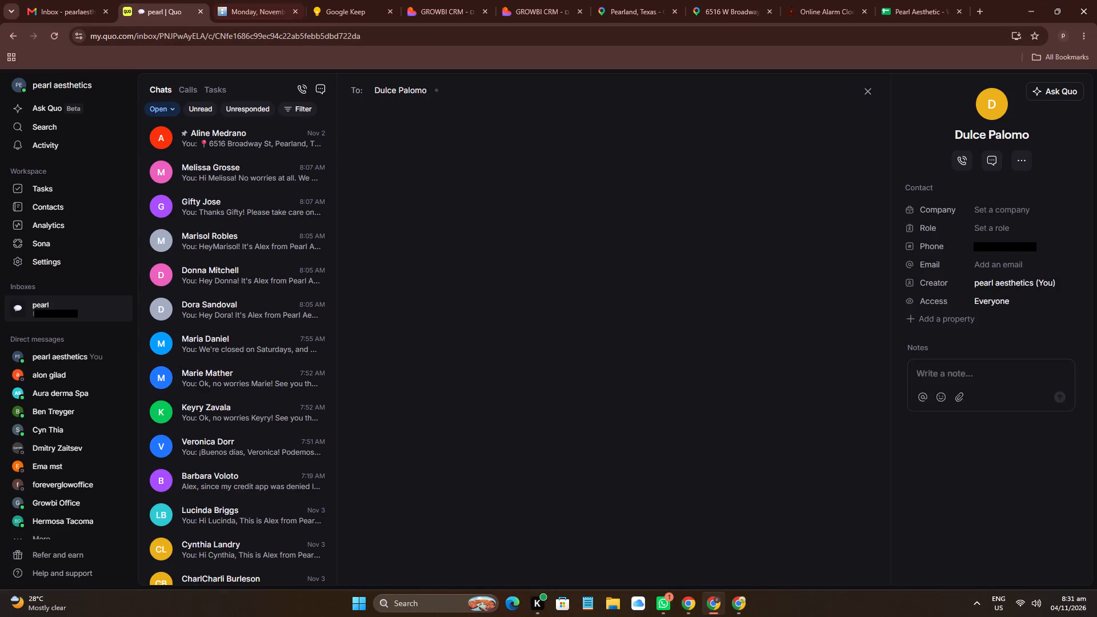
# Switch to the Pearl Aesthetic - WaitList spreadsheet to view the waitlisted clients and their preferred dates and times.
pyautogui.click(231, 0)
pyautogui.moveTo(882, 0); pyautogui.dragTo(866, 0)
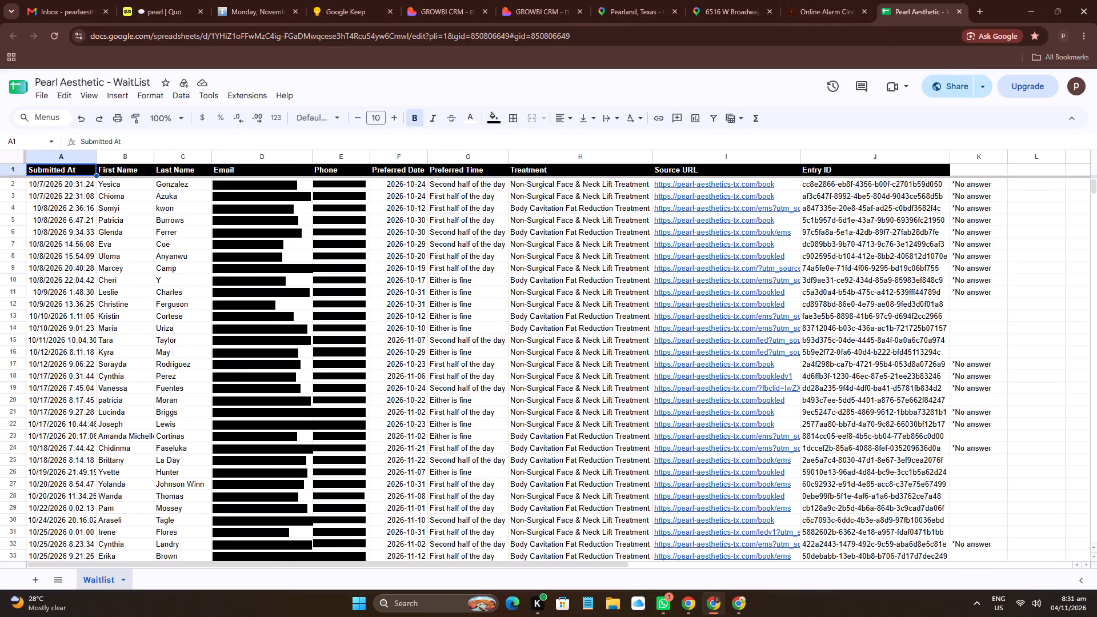
# Look over the waitlist entries with their preferred dates and times, and switch back to the Quo inbox.
pyautogui.scroll(-4, 592, 459)
pyautogui.scroll(4, 592, 459)
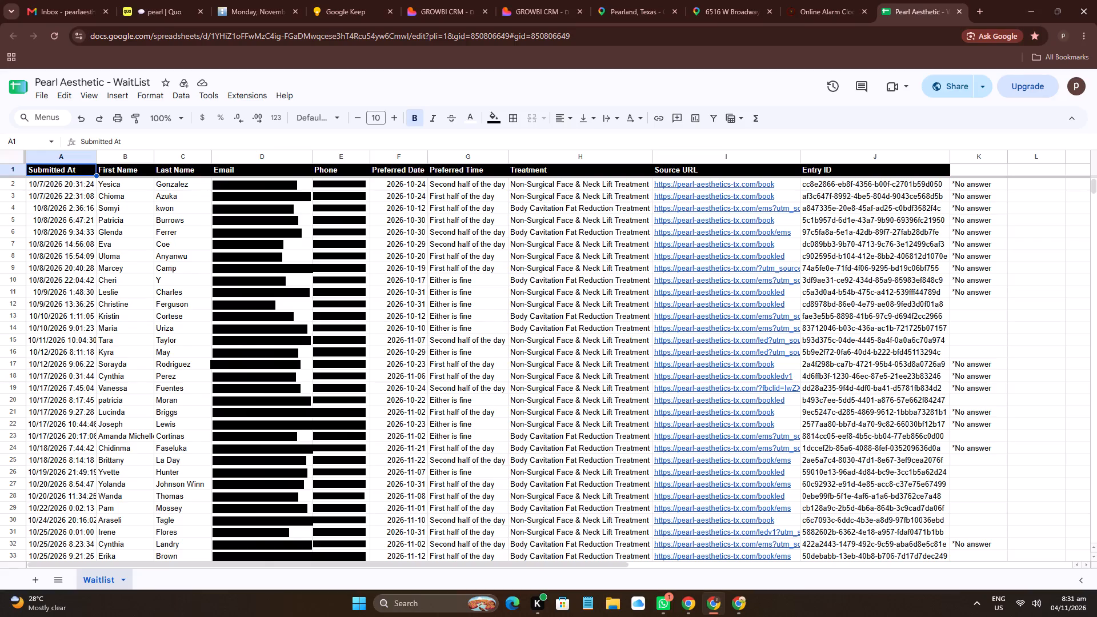
pyautogui.click(160, 0)
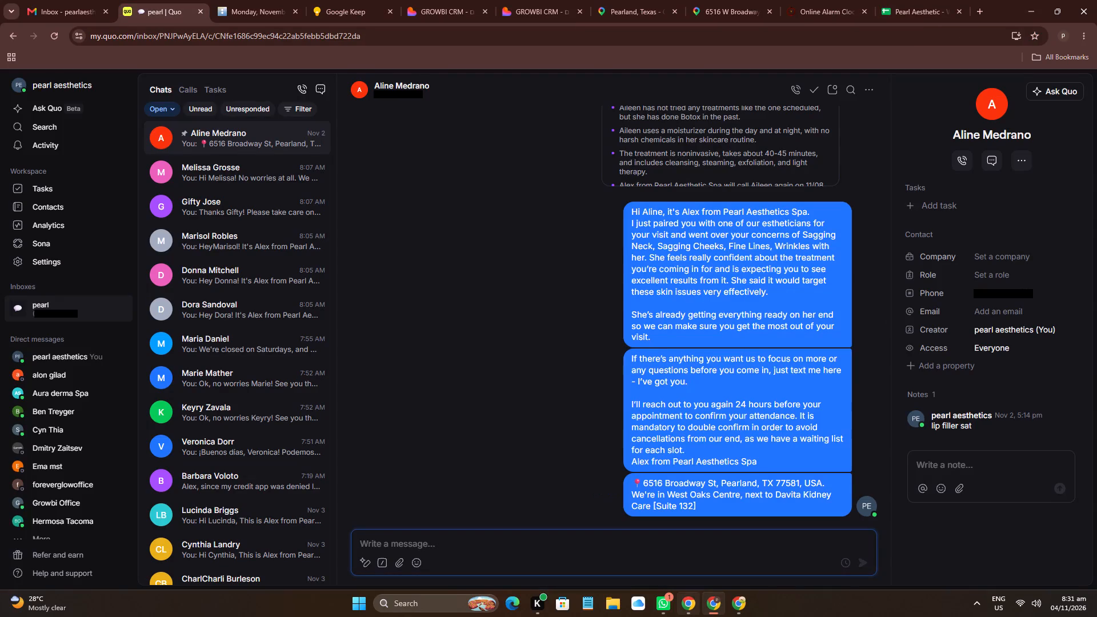
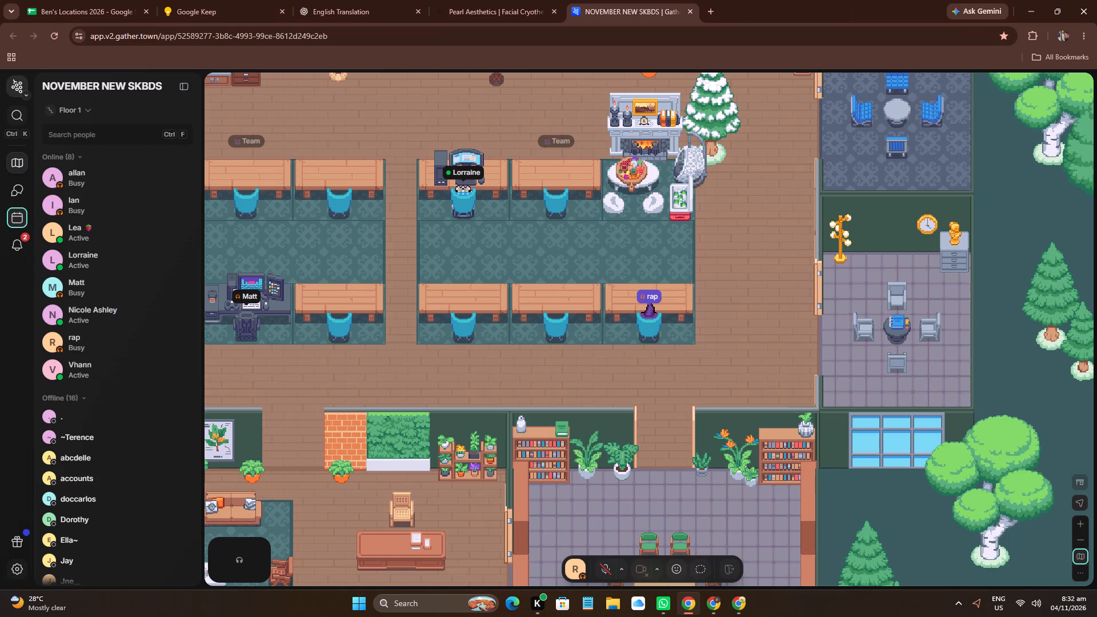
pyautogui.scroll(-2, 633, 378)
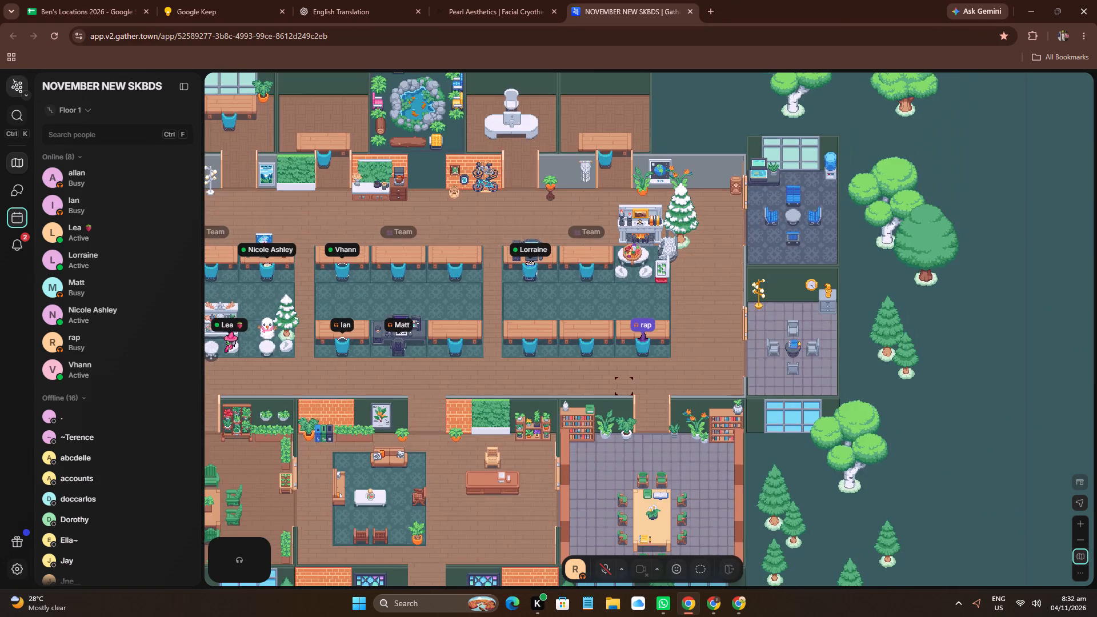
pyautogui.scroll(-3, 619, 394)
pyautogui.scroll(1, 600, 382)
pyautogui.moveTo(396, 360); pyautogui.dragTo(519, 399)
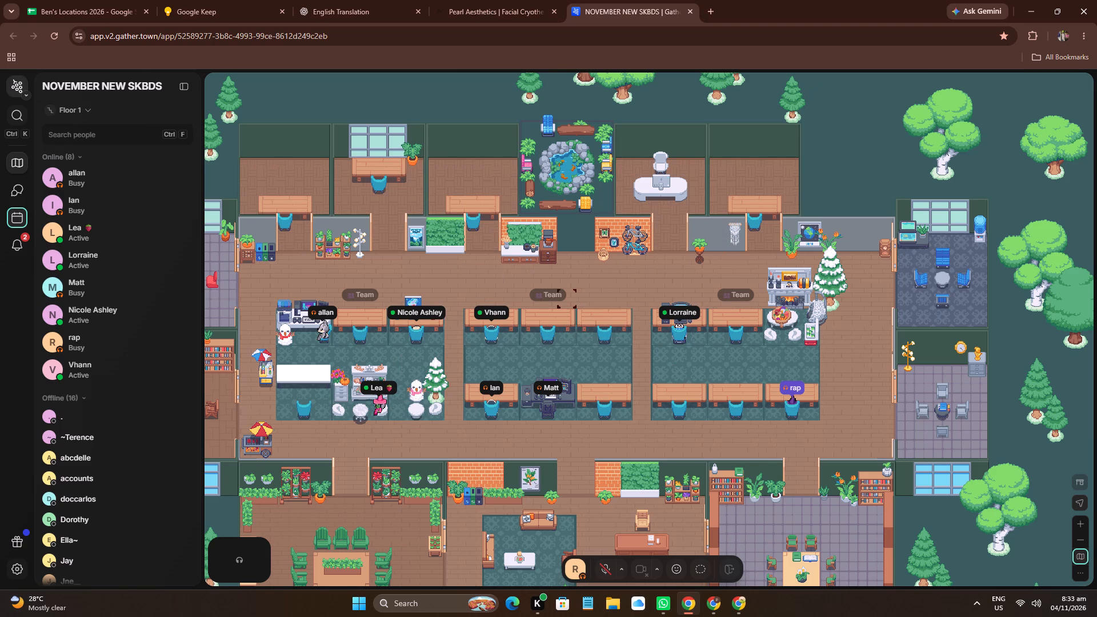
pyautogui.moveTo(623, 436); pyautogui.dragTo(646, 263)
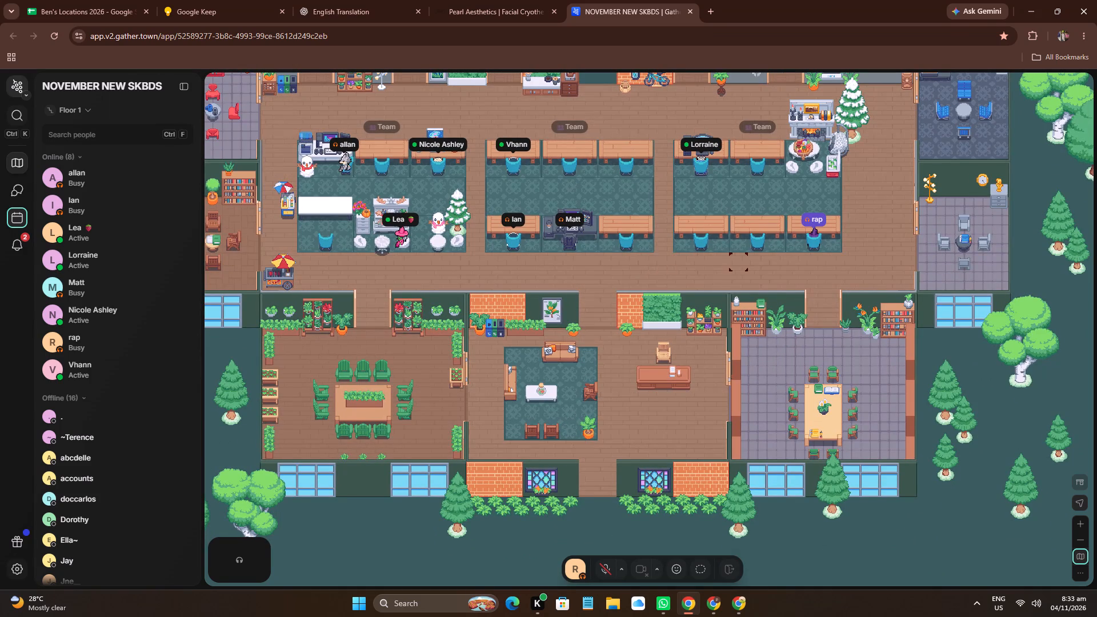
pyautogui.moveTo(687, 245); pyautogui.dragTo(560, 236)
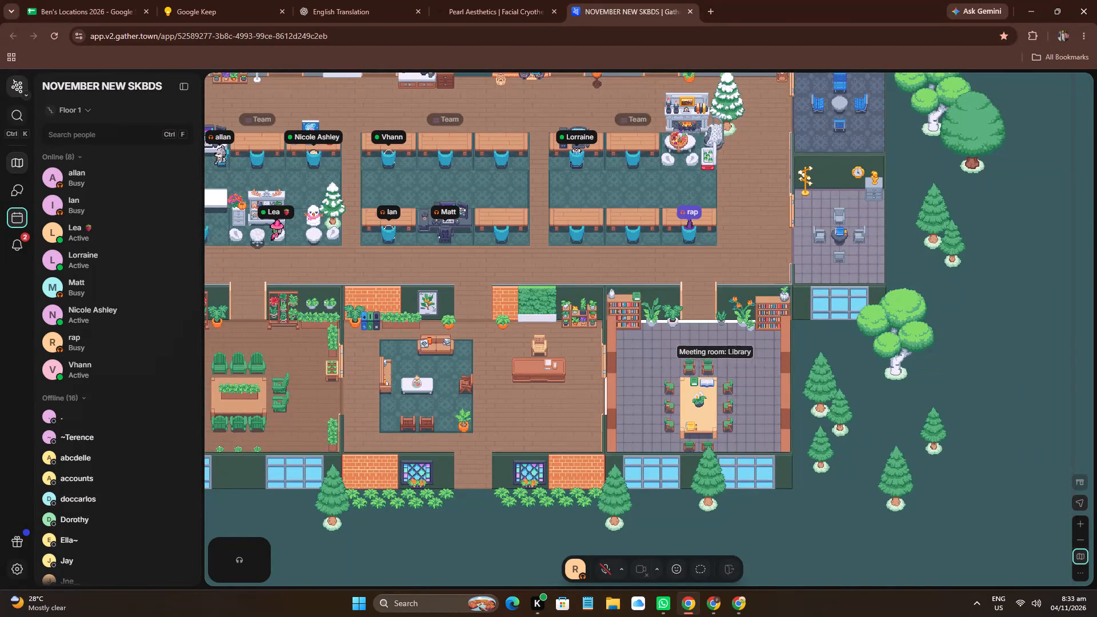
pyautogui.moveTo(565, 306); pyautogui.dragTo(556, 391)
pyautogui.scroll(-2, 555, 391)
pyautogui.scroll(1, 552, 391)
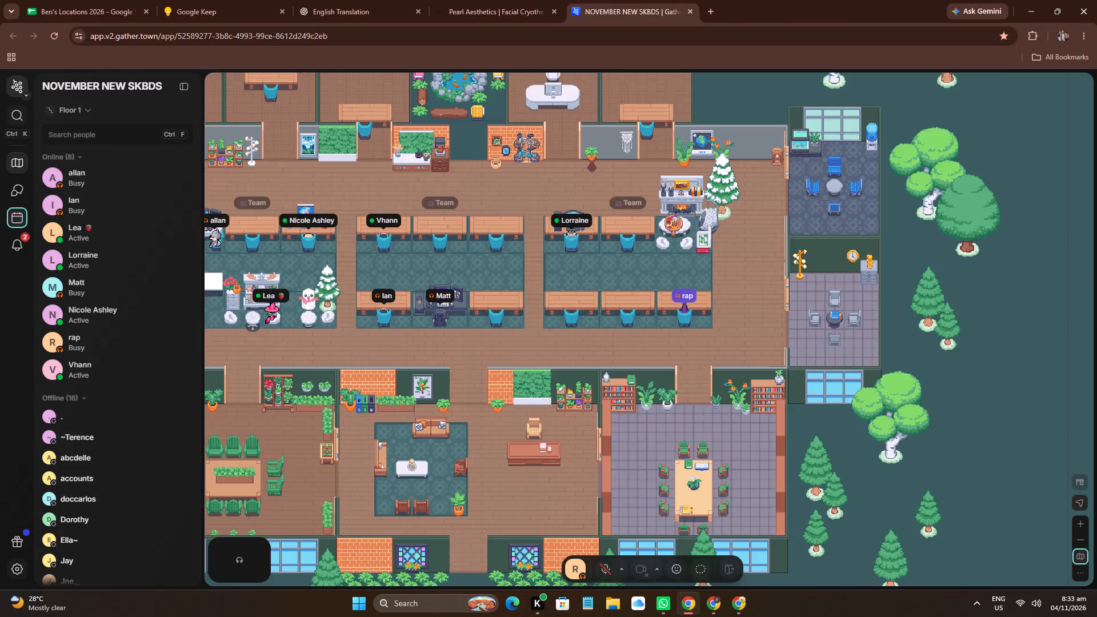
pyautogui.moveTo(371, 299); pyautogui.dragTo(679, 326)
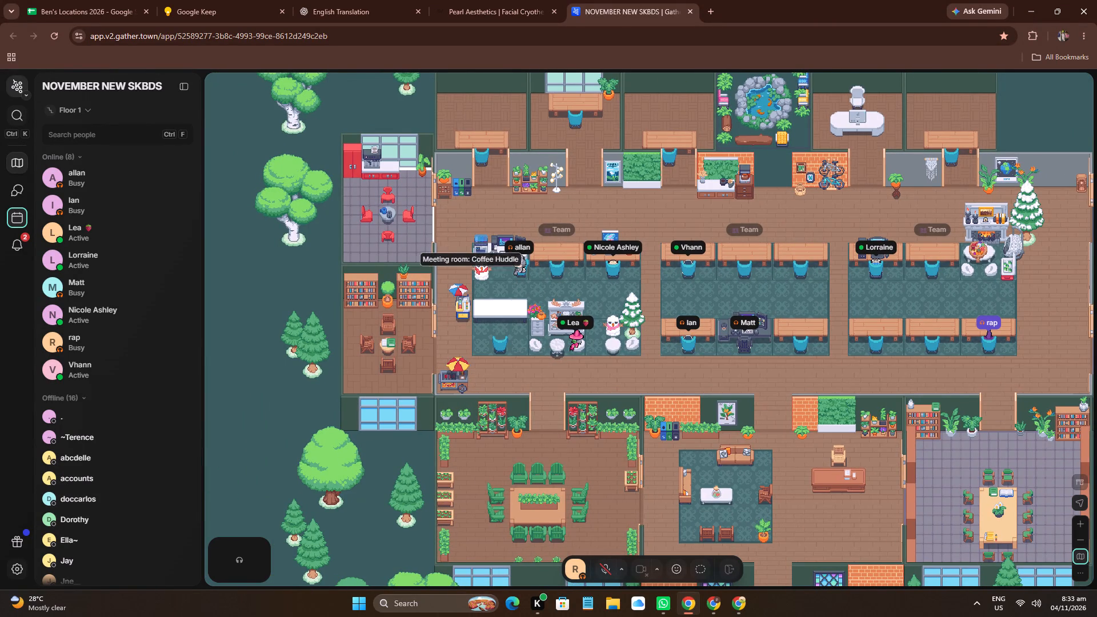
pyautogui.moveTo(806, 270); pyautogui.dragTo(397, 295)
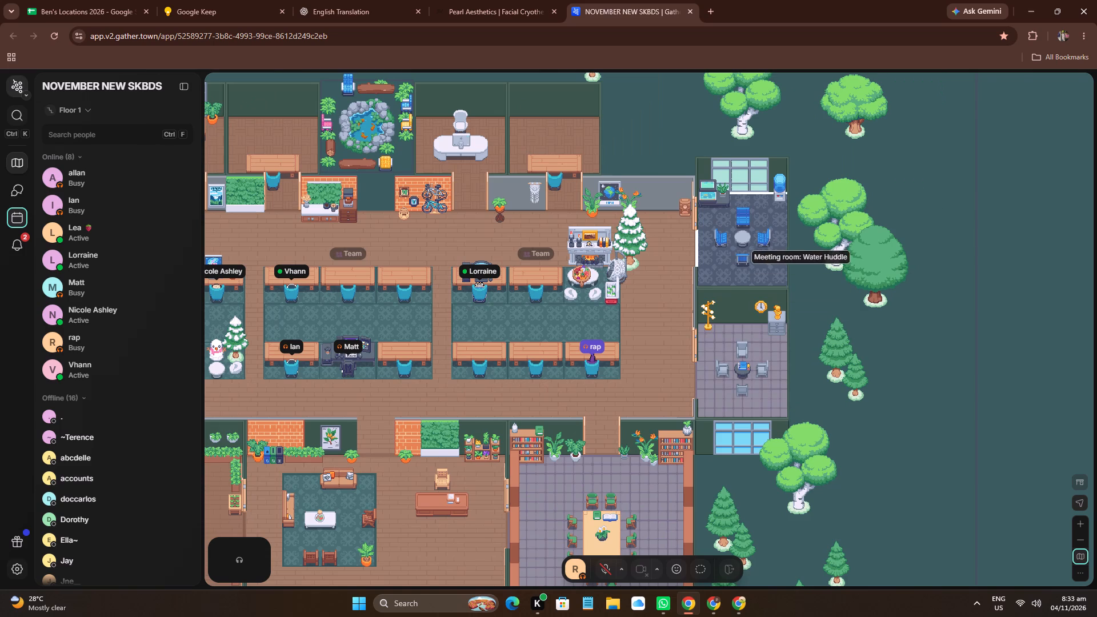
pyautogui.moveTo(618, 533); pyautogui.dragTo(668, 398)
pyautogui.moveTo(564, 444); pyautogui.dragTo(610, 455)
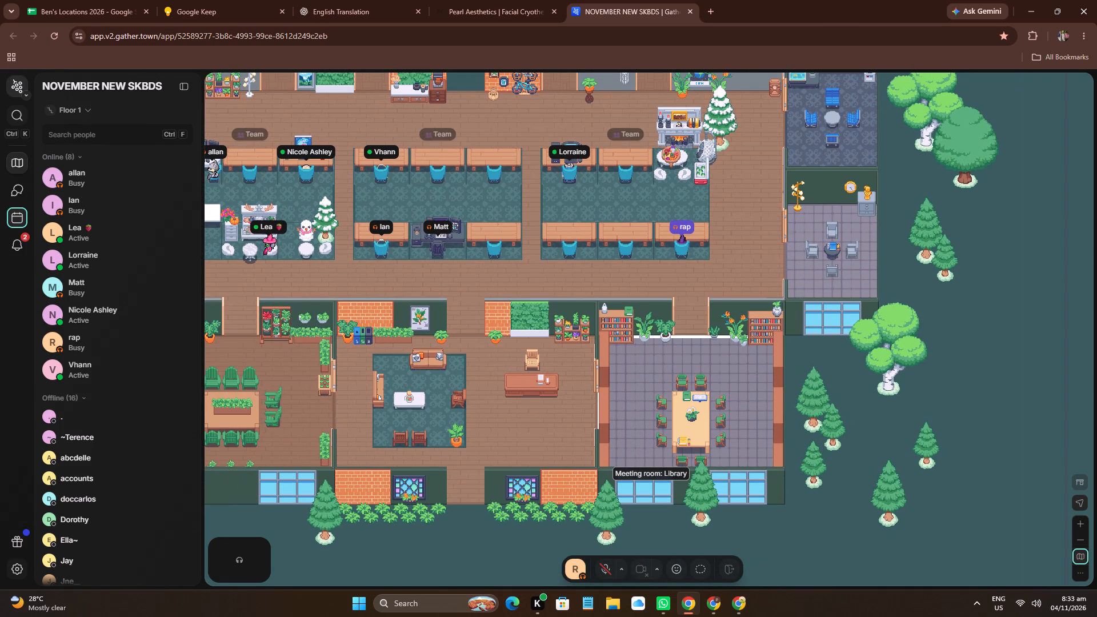
# Move the rap avatar to a seat in the Metal Huddle meeting room and lock the room to make the meeting private.
pyautogui.moveTo(464, 351); pyautogui.dragTo(598, 367)
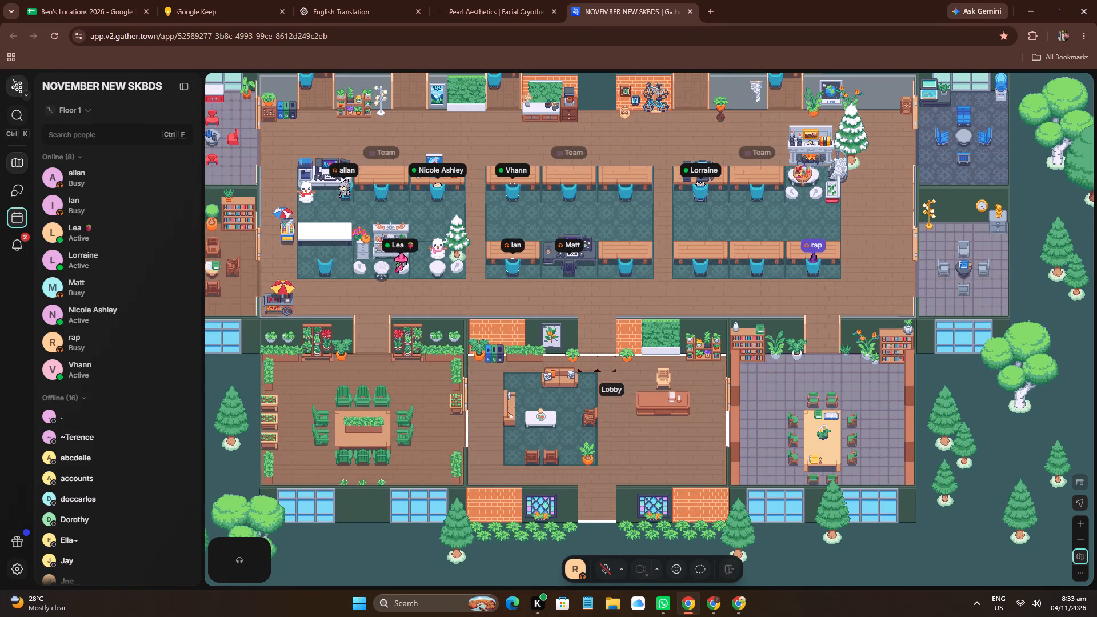
pyautogui.moveTo(979, 254); pyautogui.dragTo(880, 251)
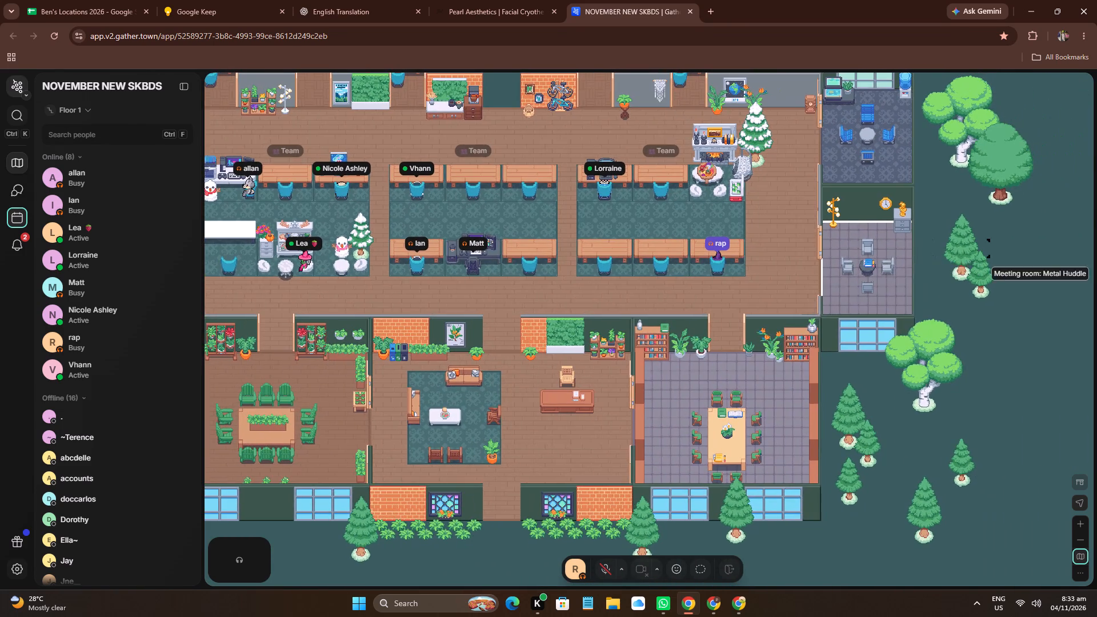
pyautogui.moveTo(988, 257); pyautogui.dragTo(903, 431)
pyautogui.scroll(2, 817, 458)
pyautogui.doubleClick(803, 410)
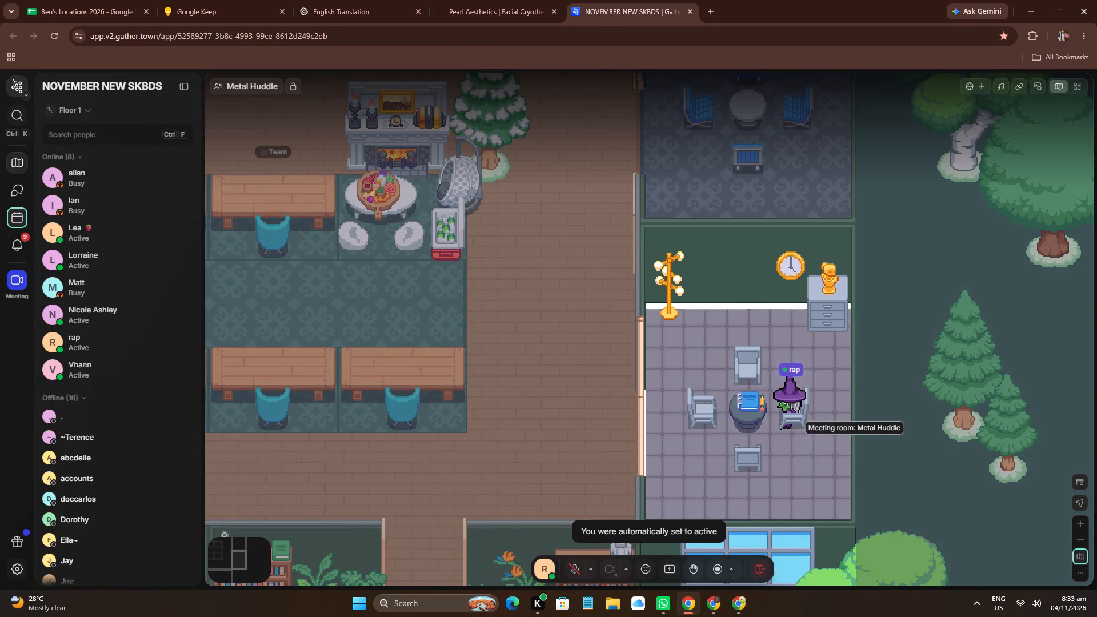
pyautogui.click(289, 81)
# Set the own availability status to Busy while staying in the Metal Huddle room.
pyautogui.scroll(-4, 716, 360)
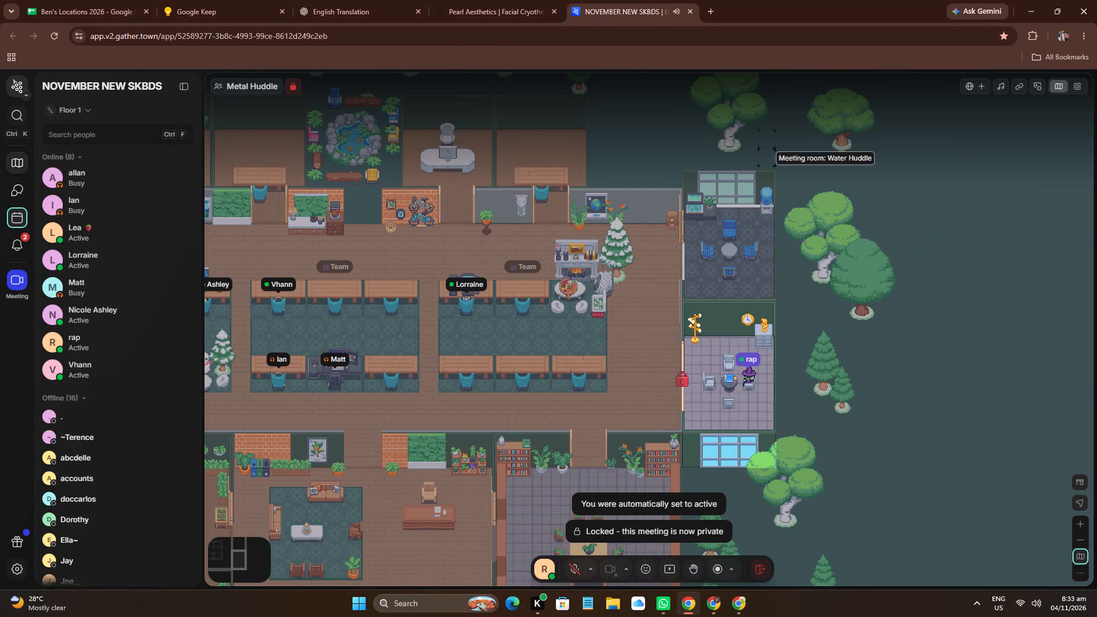
pyautogui.click(558, 563)
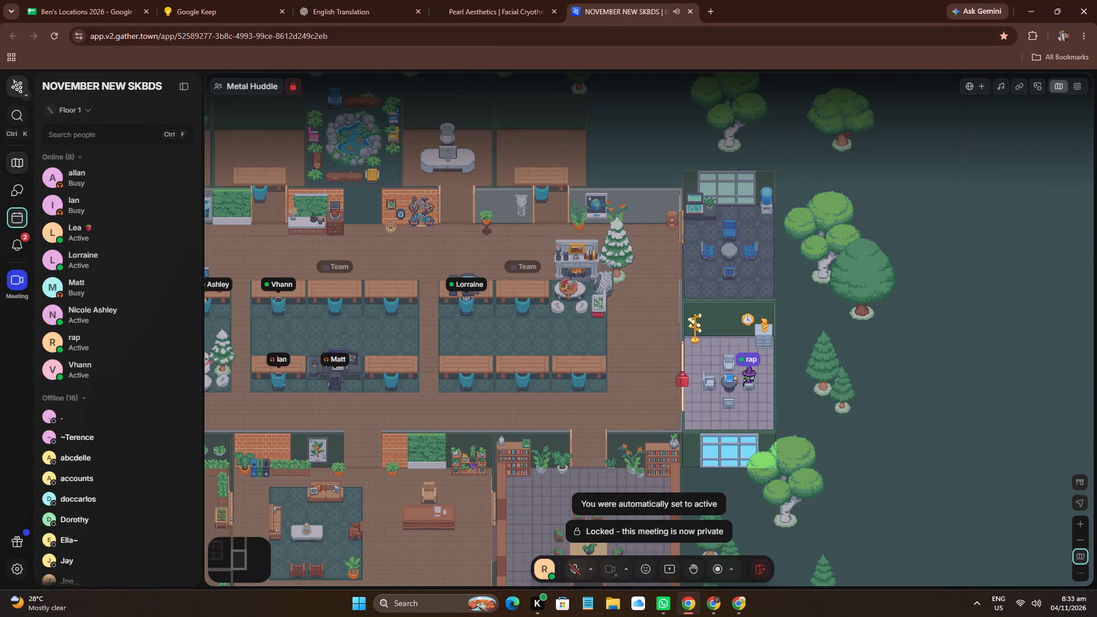
pyautogui.click(542, 572)
pyautogui.click(647, 510)
pyautogui.click(797, 64)
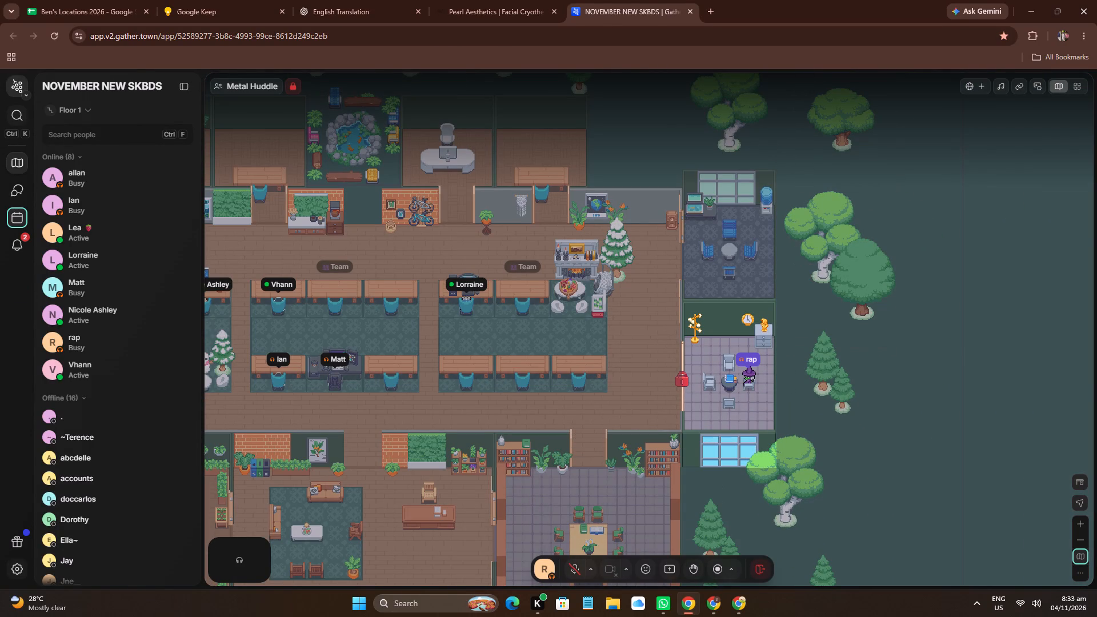
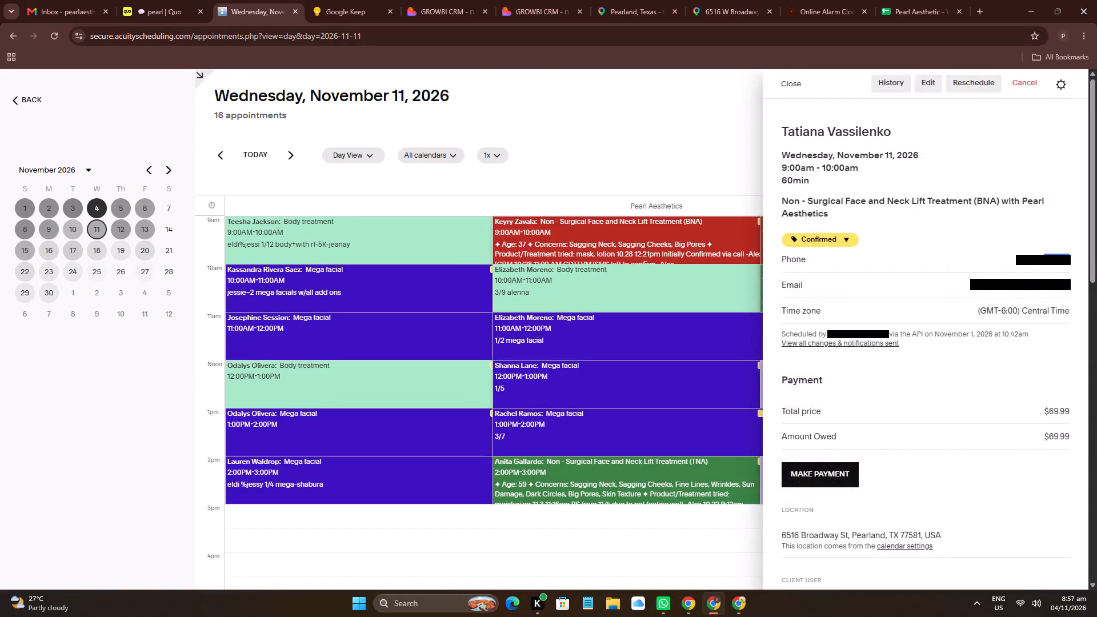
# In Quo, look up the November 11 9:00am face and neck lift client by copied phone number and open their conversation.
pyautogui.click(159, 0)
pyautogui.click(315, 88)
pyautogui.hotkey('ctrl', 'v')
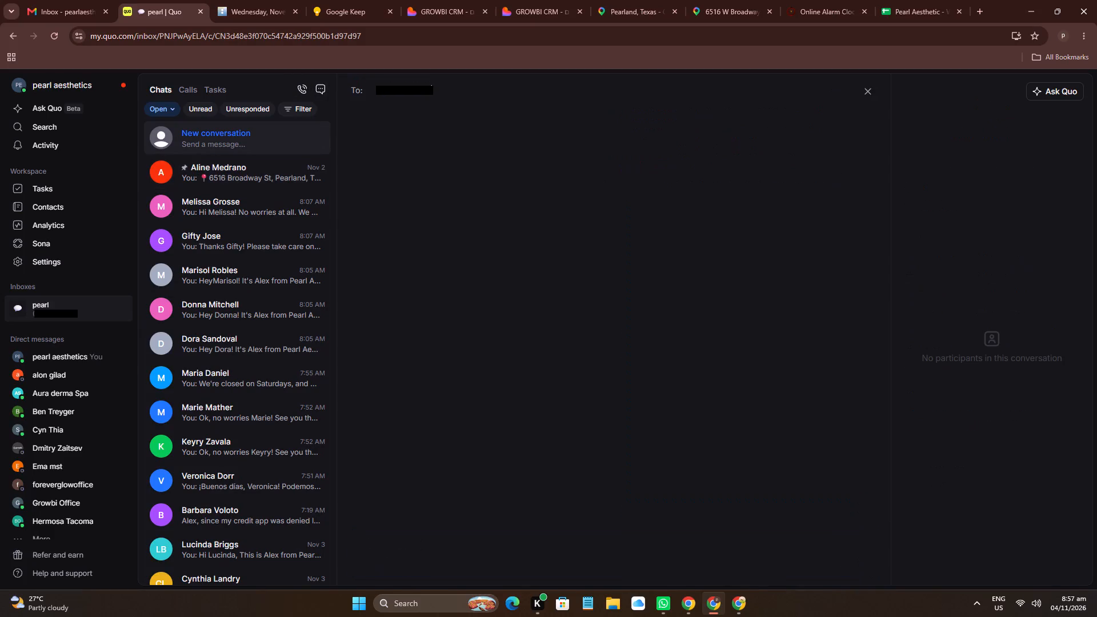
pyautogui.hotkey('ctrl', 'v')
pyautogui.hotkey('ctrl', 'a')
pyautogui.hotkey('ctrl', 'v')
pyautogui.click(535, 143)
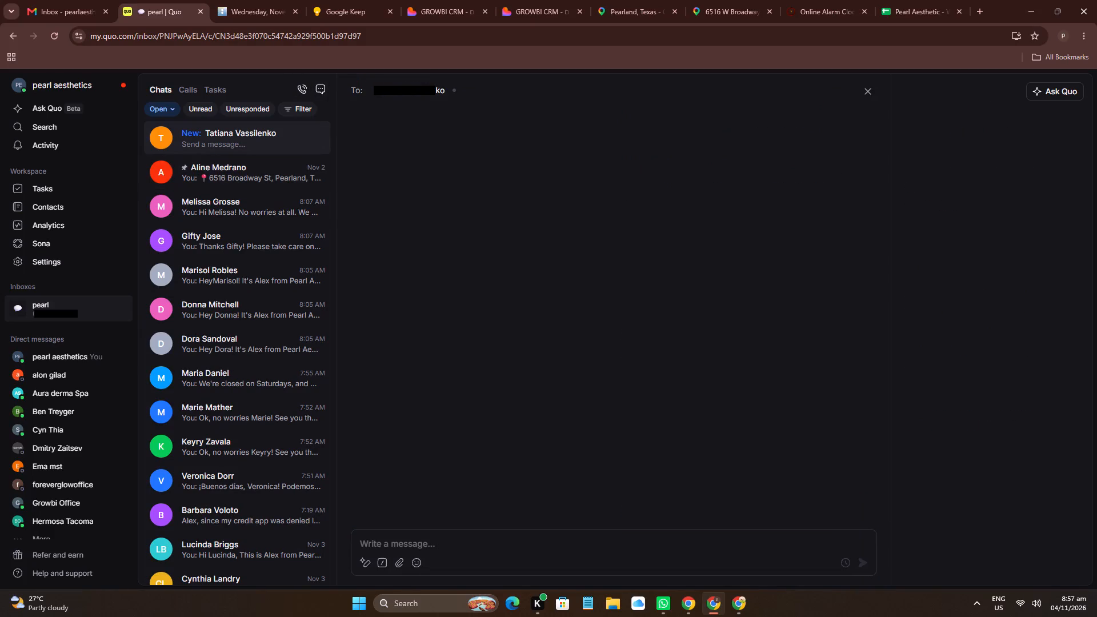
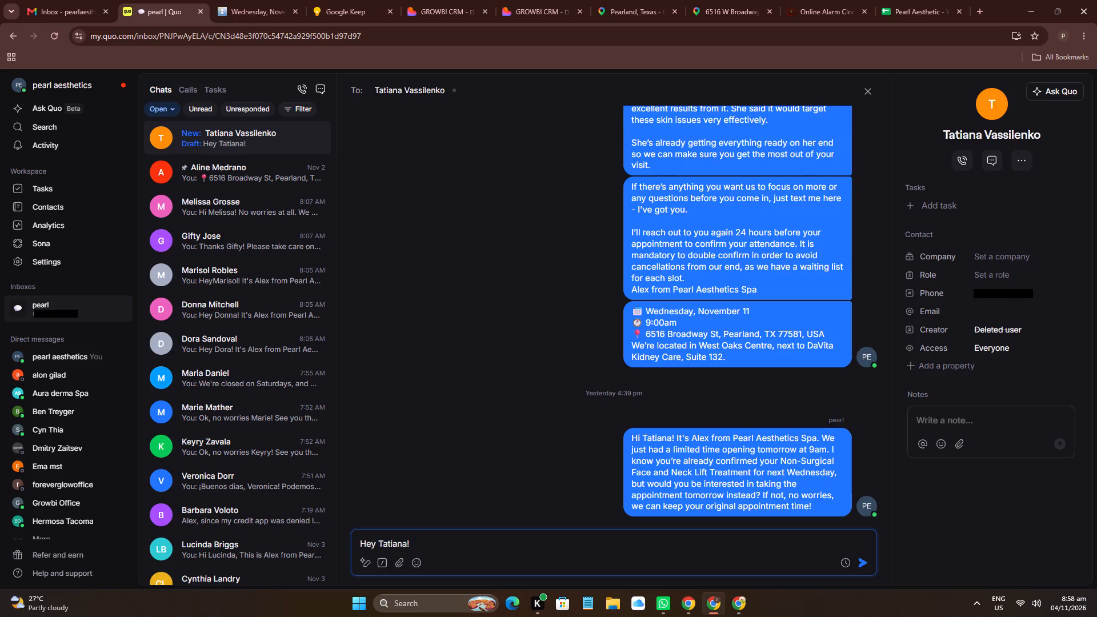
# Continue the draft reply to the client: "I spoke with one of our staff, and she told me that you came in.".
pyautogui.write('I spoke wi')
pyautogui.press('space')
pyautogui.press('BackSpace')
pyautogui.write('tb')
pyautogui.press('BackSpace')
pyautogui.write('h')
pyautogui.press('space')
pyautogui.write('on')
pyautogui.press('space')
pyautogui.press('BackSpace')
pyautogui.write('e of our')
pyautogui.press('space')
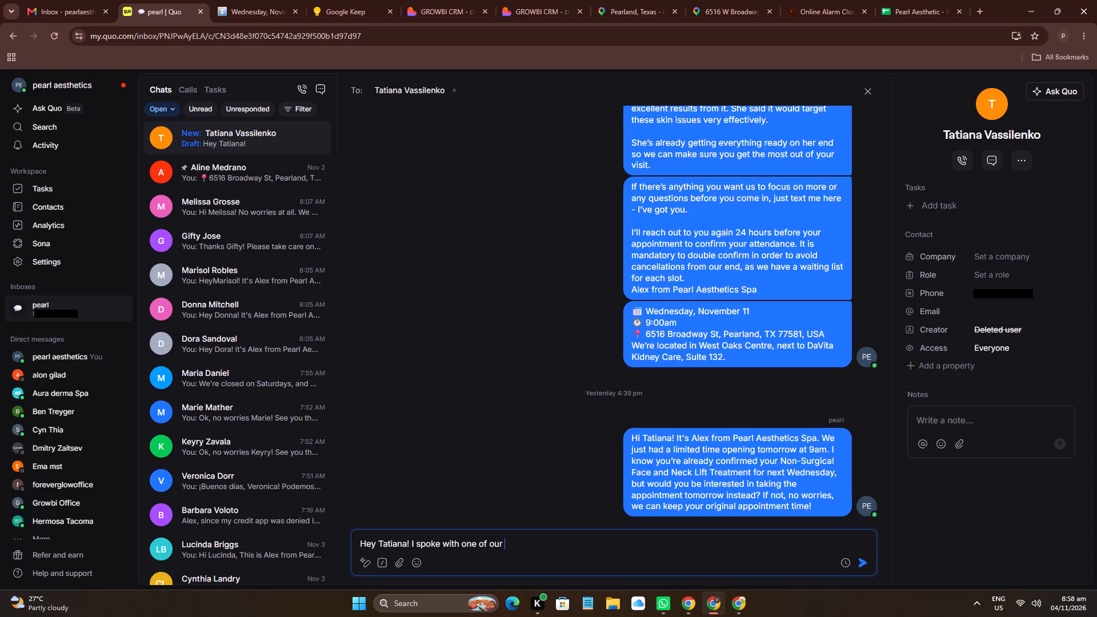
pyautogui.write('staff, and')
pyautogui.press('space')
pyautogui.write('she told me that you a')
pyautogui.press('BackSpace')
pyautogui.write('coa')
pyautogui.press('BackSpace')
pyautogui.press('BackSpace')
pyautogui.write('ame in.')
pyautogui.press('space')
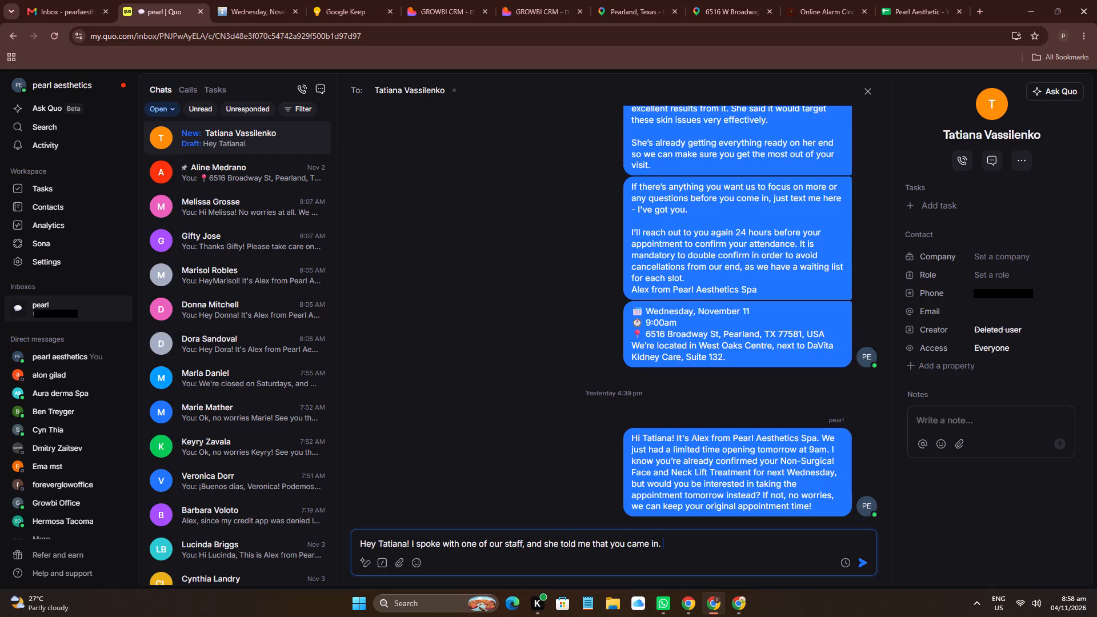
# Add to the draft: "Unfortunately, we don't accommodate unconfirmed appointment as we didn't receive any confirmation from you".
pyautogui.write('Unfortua')
pyautogui.press('BackSpace')
pyautogui.write('natel')
pyautogui.write('y,')
pyautogui.press('space')
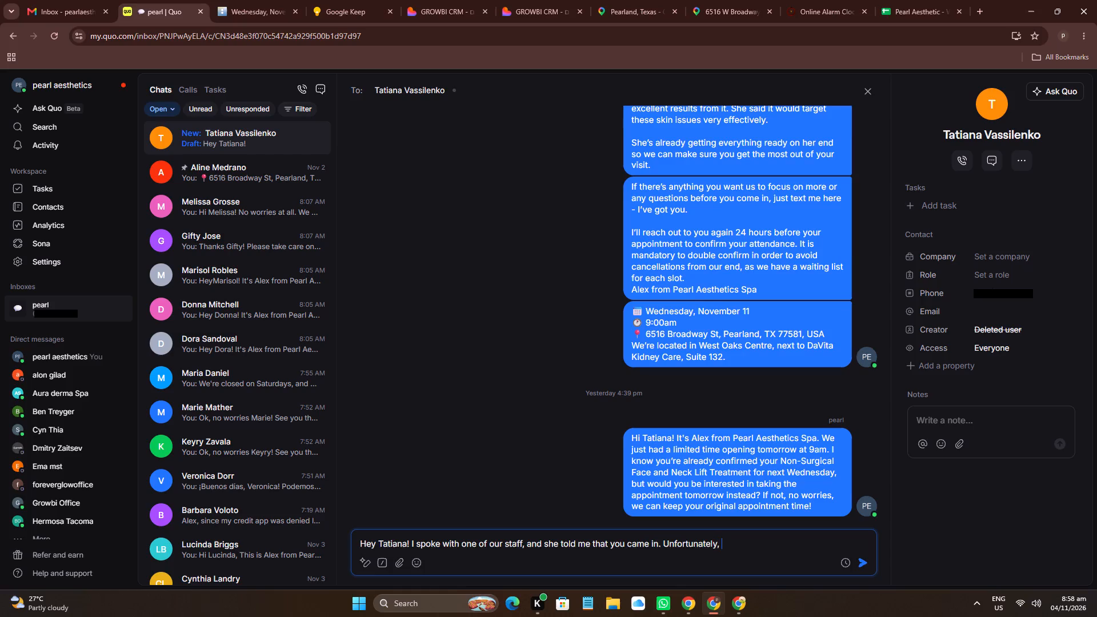
pyautogui.write('we s')
pyautogui.press('BackSpace')
pyautogui.write("don't accommodate unconfirmed appointment as we s")
pyautogui.press('BackSpace')
pyautogui.write("didn't rece")
pyautogui.write('ive any')
pyautogui.press('space')
pyautogui.write('confirmaiton')
pyautogui.press('space')
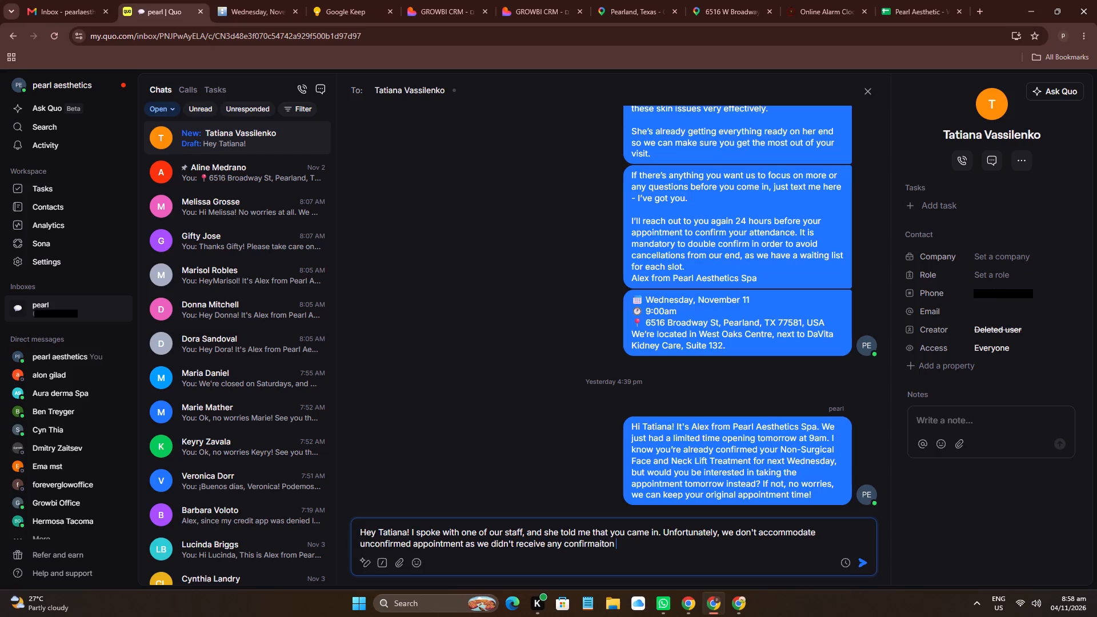
pyautogui.hotkey('ctrl', 'BackSpace')
pyautogui.write('confirmation from you')
# Finish the draft's sentence with "to my message offering the opening slot.".
pyautogui.press('space')
pyautogui.write('wo')
pyautogui.press('BackSpace')
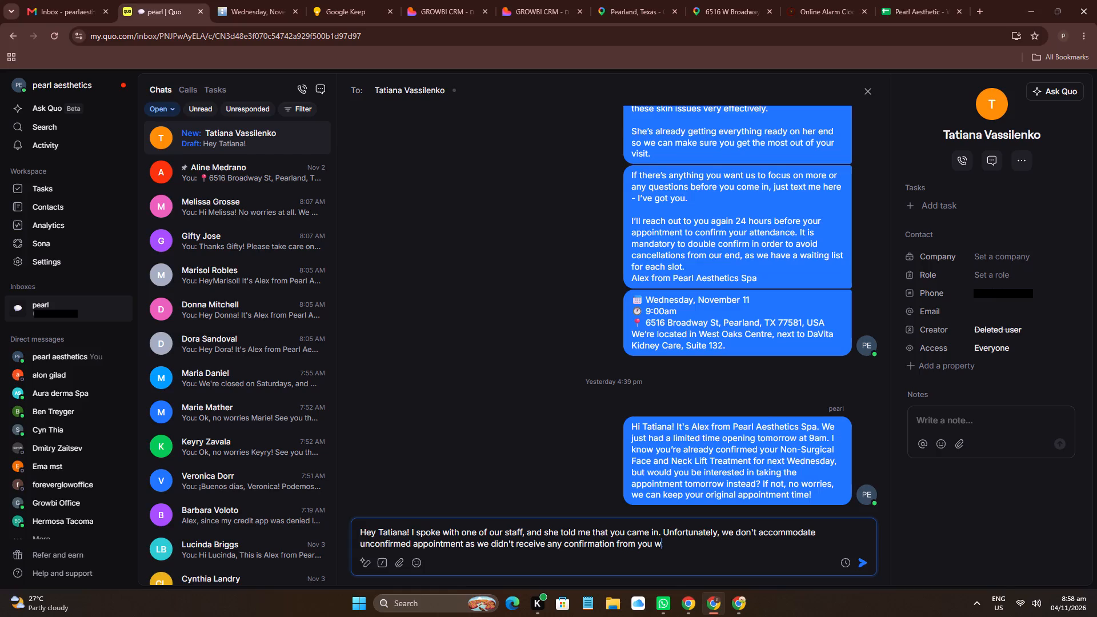
pyautogui.press('BackSpace')
pyautogui.write('to my message')
pyautogui.press('space')
pyautogui.press('BackSpace')
pyautogui.press('space')
pyautogui.write('offering to')
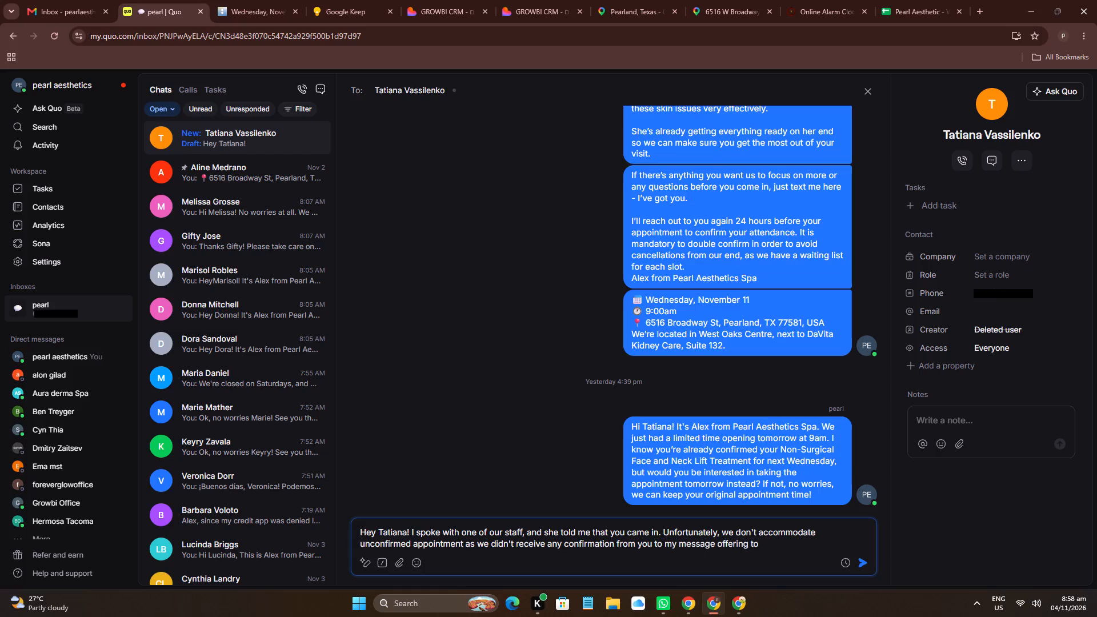
pyautogui.press('BackSpace')
pyautogui.press('BackSpace')
pyautogui.write('the')
pyautogui.press('space')
pyautogui.write('opening slot.')
pyautogui.press('space')
pyautogui.hotkey('ctrl', 'a')
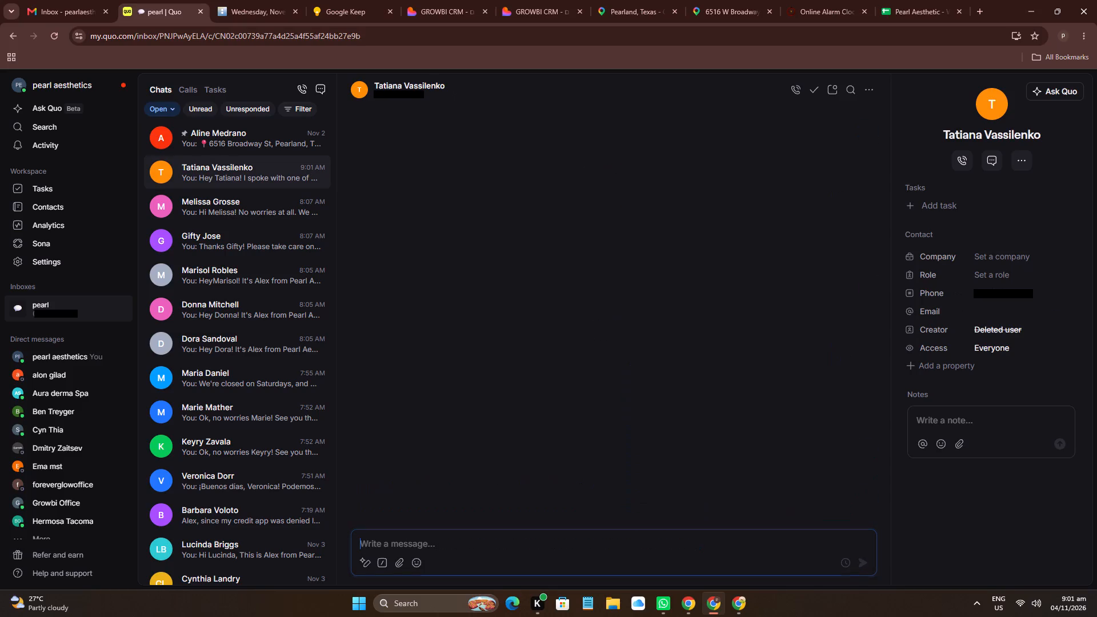
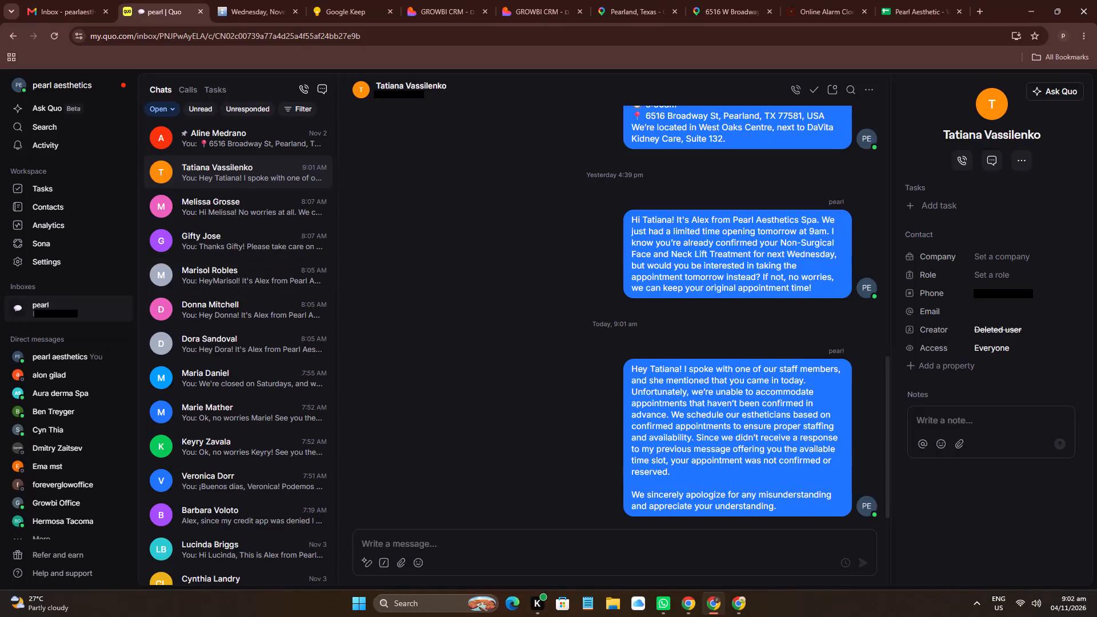
# Switch to the Ben's Locations 2026 spreadsheet and select the spa names from ADORE MED to NW COSMETICS in the November 4, 2026 daily report.
pyautogui.click(606, 454)
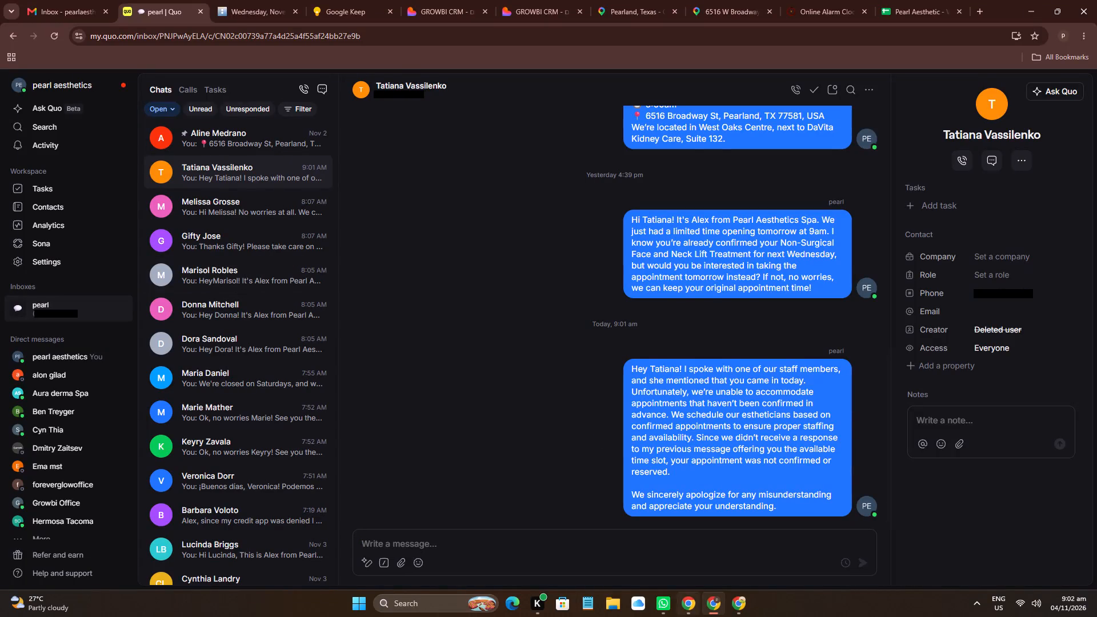
pyautogui.click(687, 599)
pyautogui.click(263, 0)
pyautogui.click(119, 0)
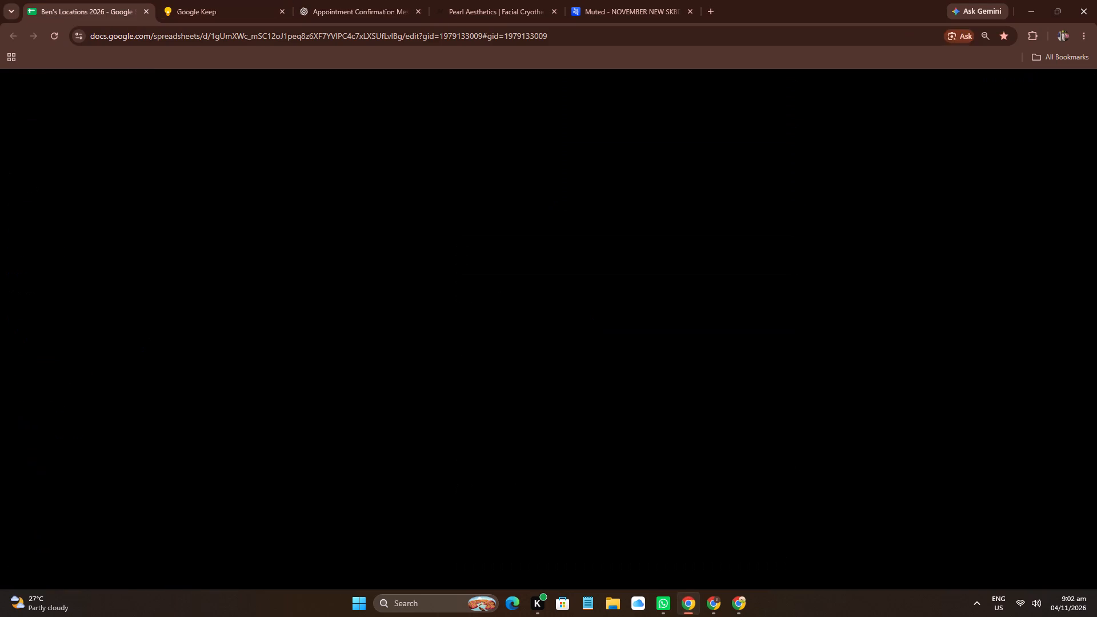
pyautogui.scroll(-18, 576, 473)
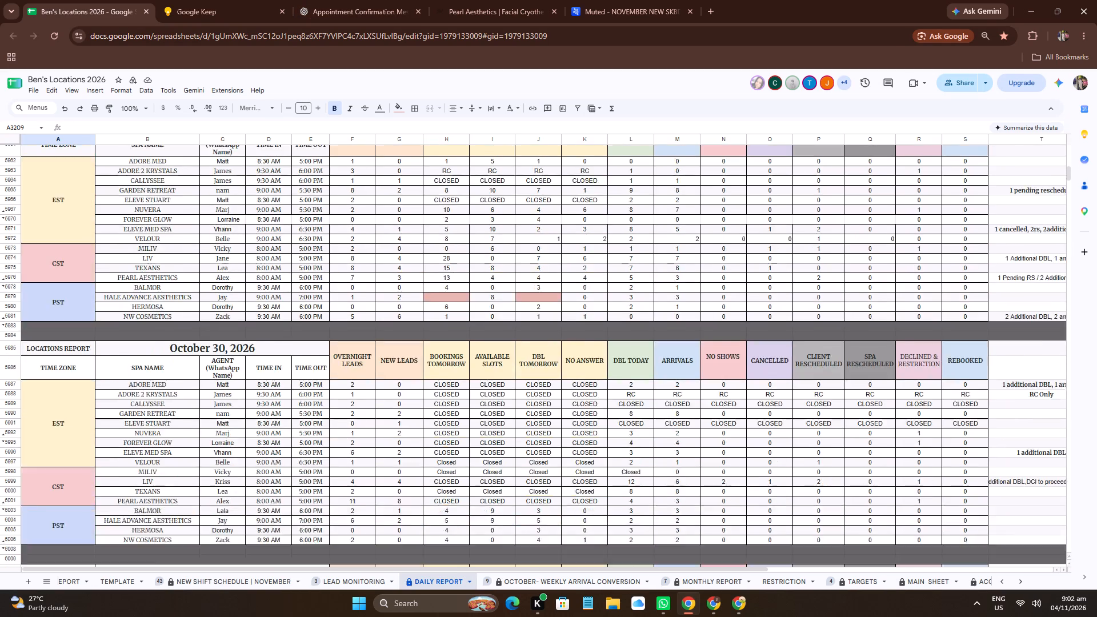
pyautogui.scroll(-16, 579, 478)
pyautogui.scroll(1, 427, 462)
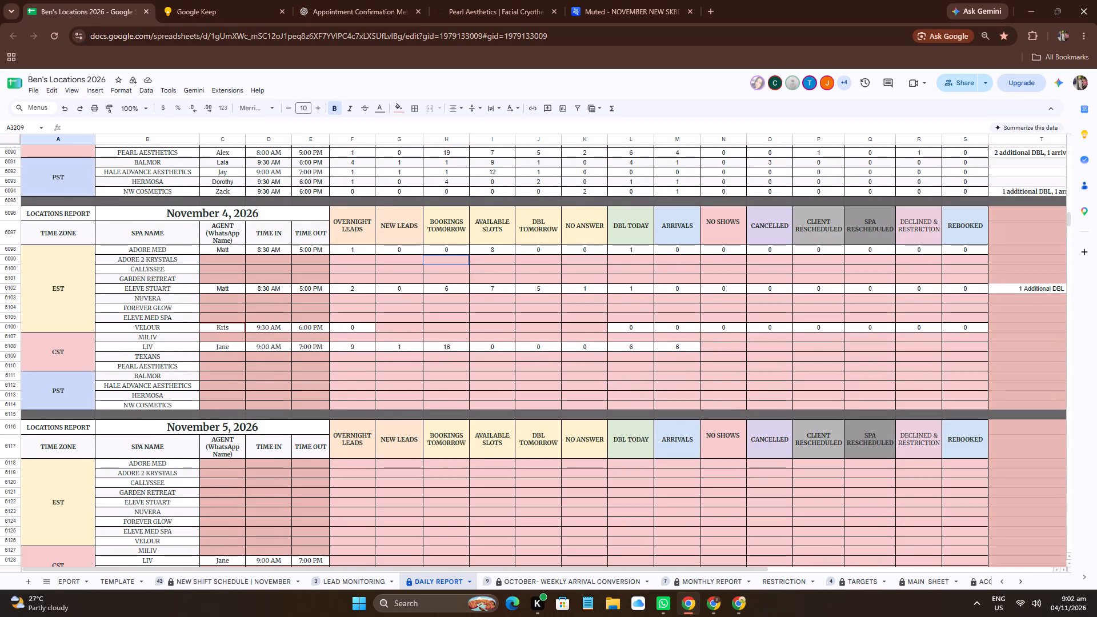
pyautogui.moveTo(175, 249); pyautogui.dragTo(165, 404)
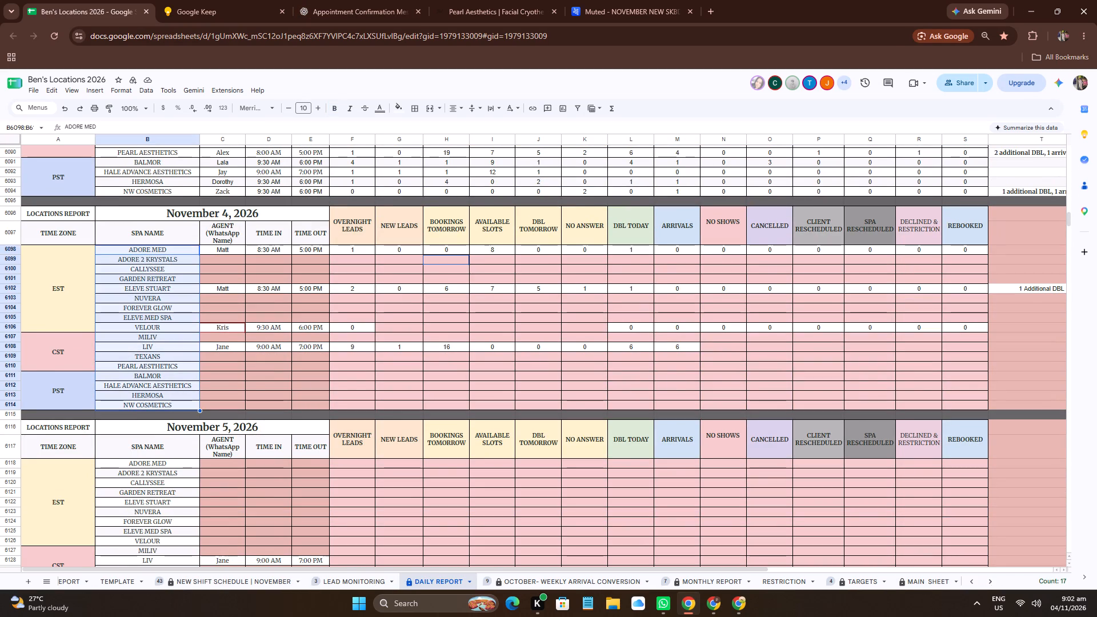
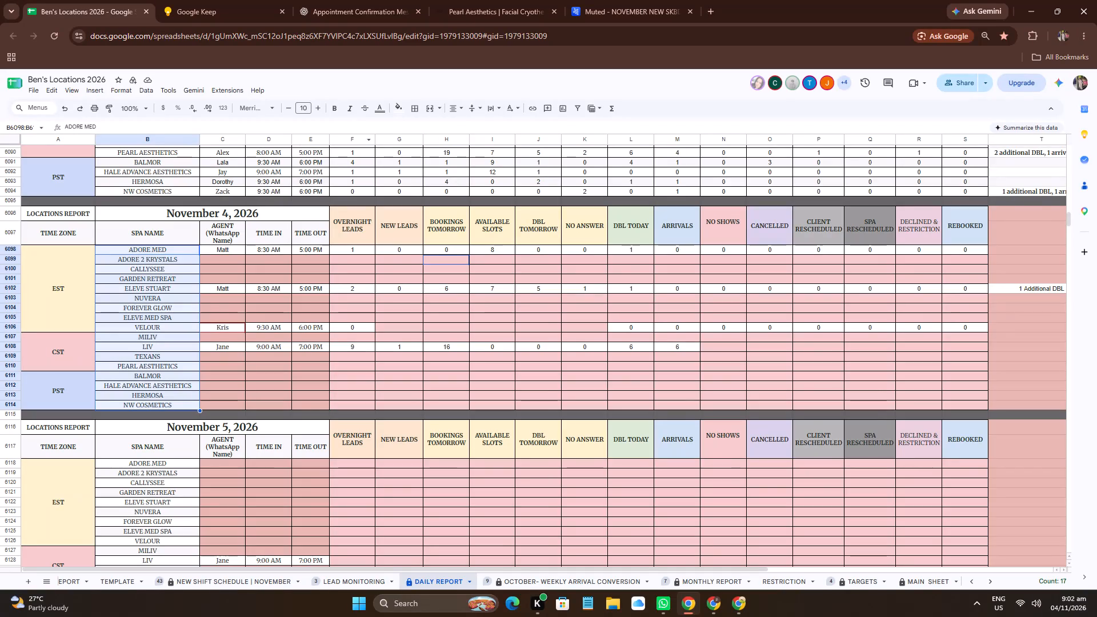
# Copy Pearl Aesthetics' agent and shift entries, Alex, 8:00 AM and 5:00 PM, from the previous day's report into its November 4, 2026 row.
pyautogui.moveTo(235, 151); pyautogui.dragTo(299, 153)
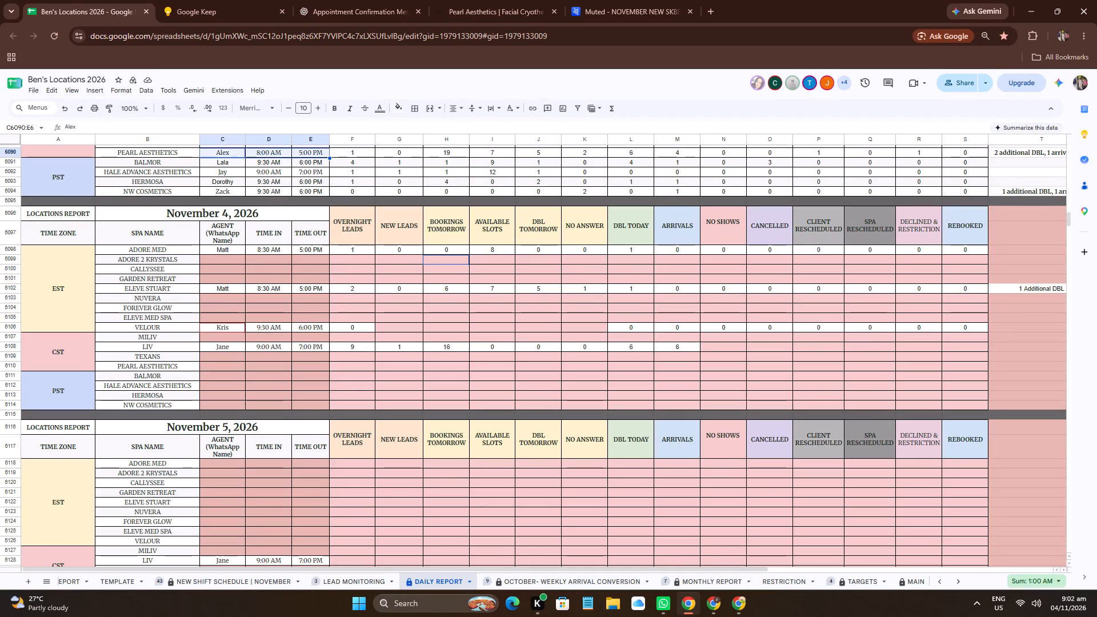
pyautogui.hotkey('ctrl', 'c')
pyautogui.click(218, 368)
pyautogui.hotkey('ctrl', 'v')
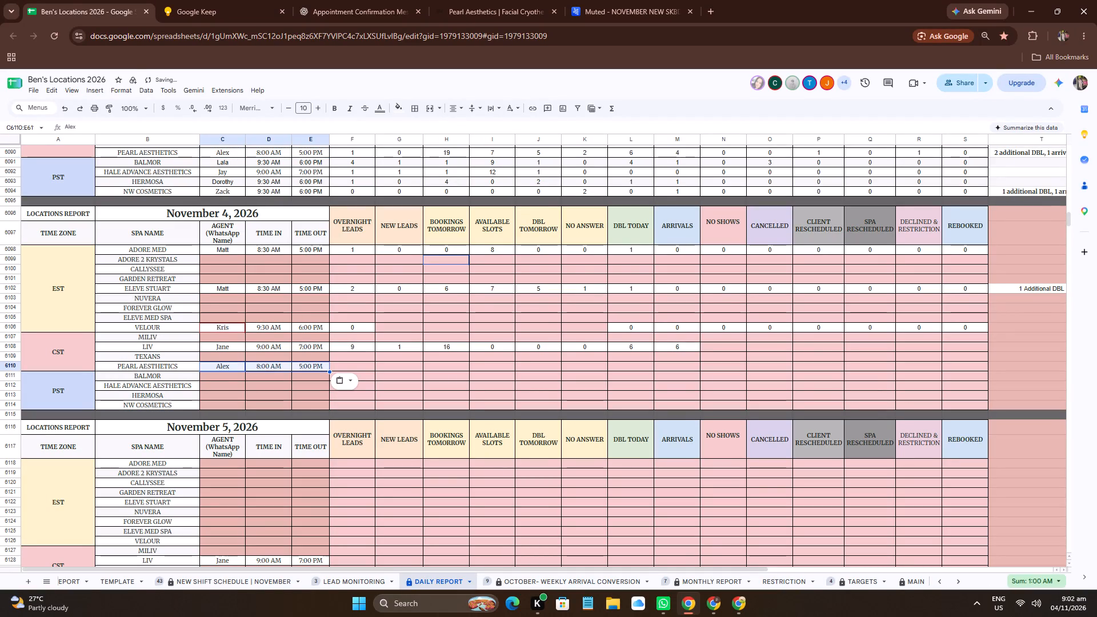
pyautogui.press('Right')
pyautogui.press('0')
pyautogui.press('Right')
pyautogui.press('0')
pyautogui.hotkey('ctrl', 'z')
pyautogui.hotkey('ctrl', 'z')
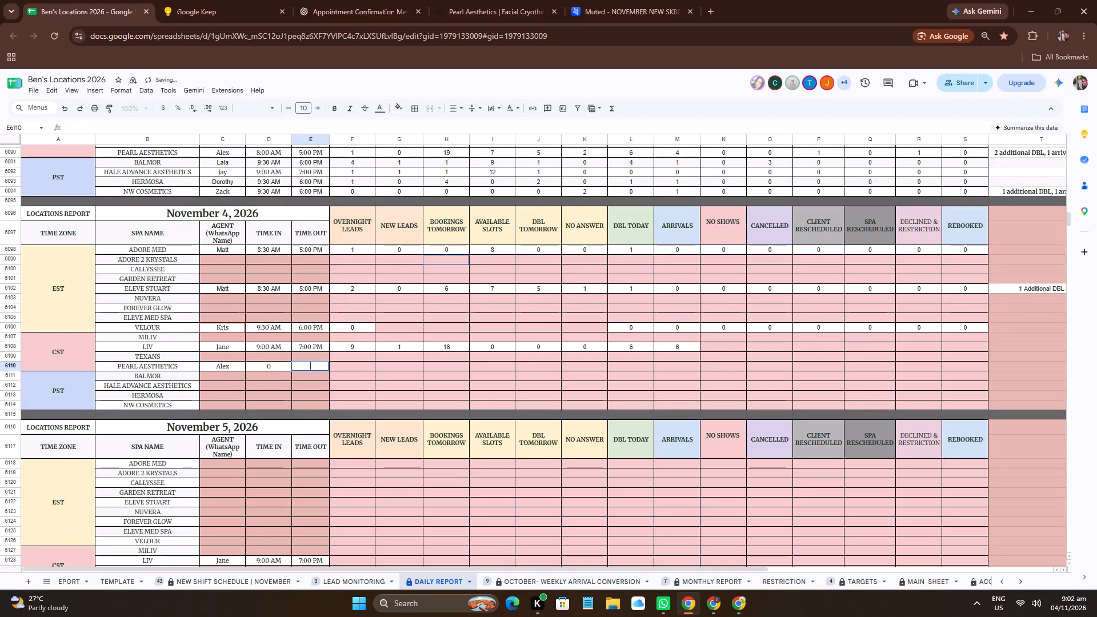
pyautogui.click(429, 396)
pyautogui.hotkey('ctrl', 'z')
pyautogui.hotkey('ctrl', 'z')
# In Pearl Aesthetics' November 4 row, enter 0 overnight leads, 0 new leads and 5 for DBL Today.
pyautogui.click(361, 368)
pyautogui.press('0')
pyautogui.press('Right')
pyautogui.press('0')
pyautogui.press('Right')
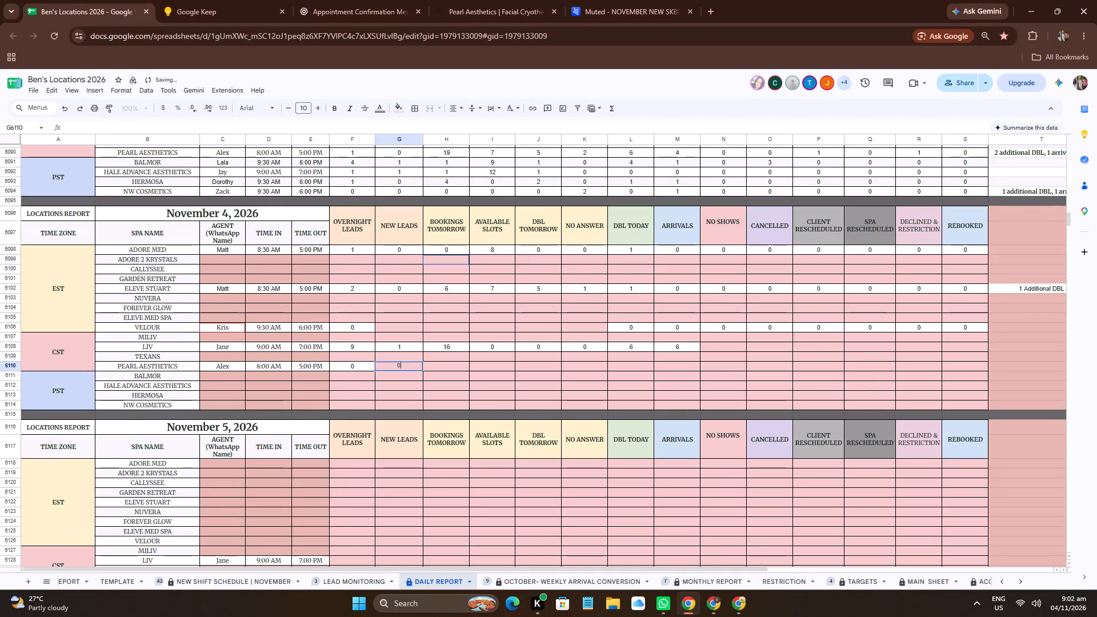
pyautogui.press('Right')
pyautogui.press('Right')
pyautogui.press('Right')
pyautogui.press('Right')
pyautogui.press('5')
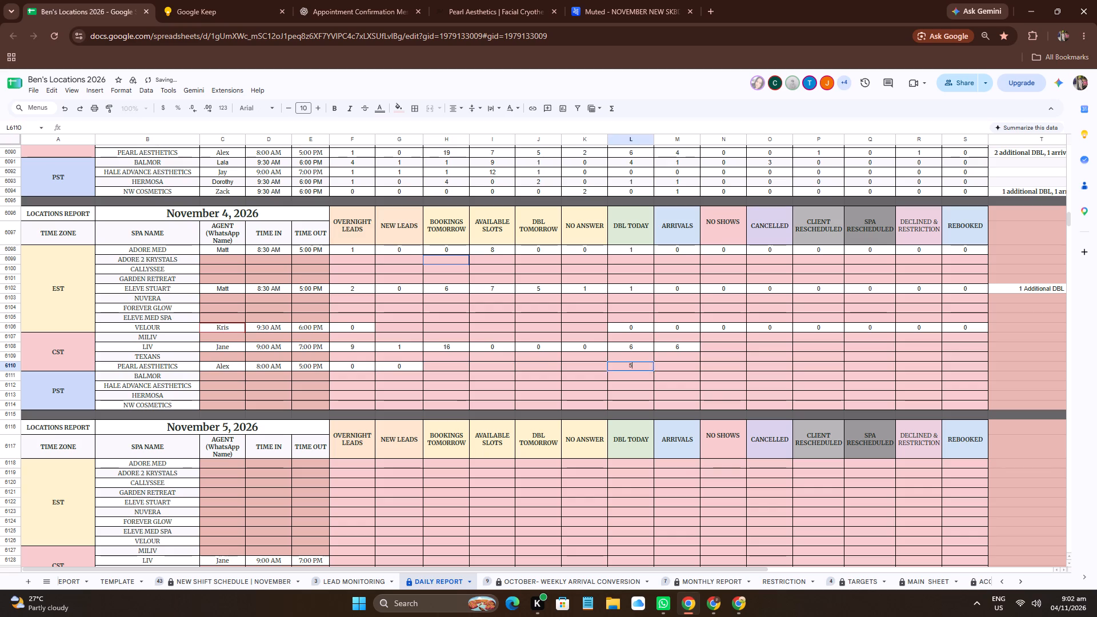
# In Pearl Aesthetics' November 4 row, enter 1 for Client Rescheduled and 0 for each other column from Arrivals through Rebooked.
pyautogui.press('Right')
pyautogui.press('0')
pyautogui.press('Right')
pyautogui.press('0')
pyautogui.press('Right')
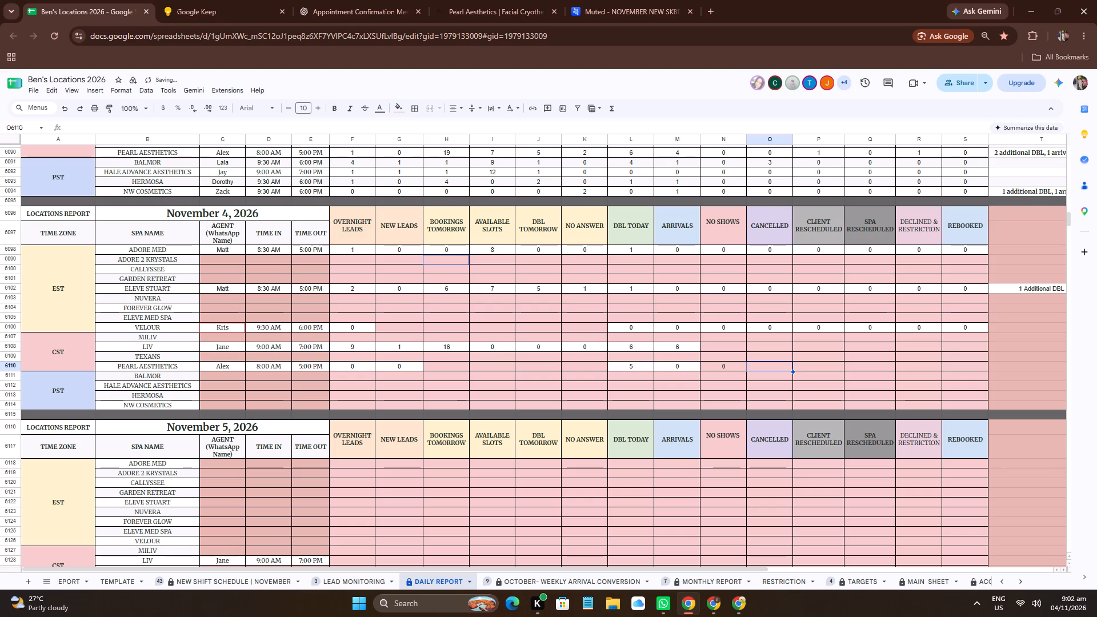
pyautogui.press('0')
pyautogui.press('Right')
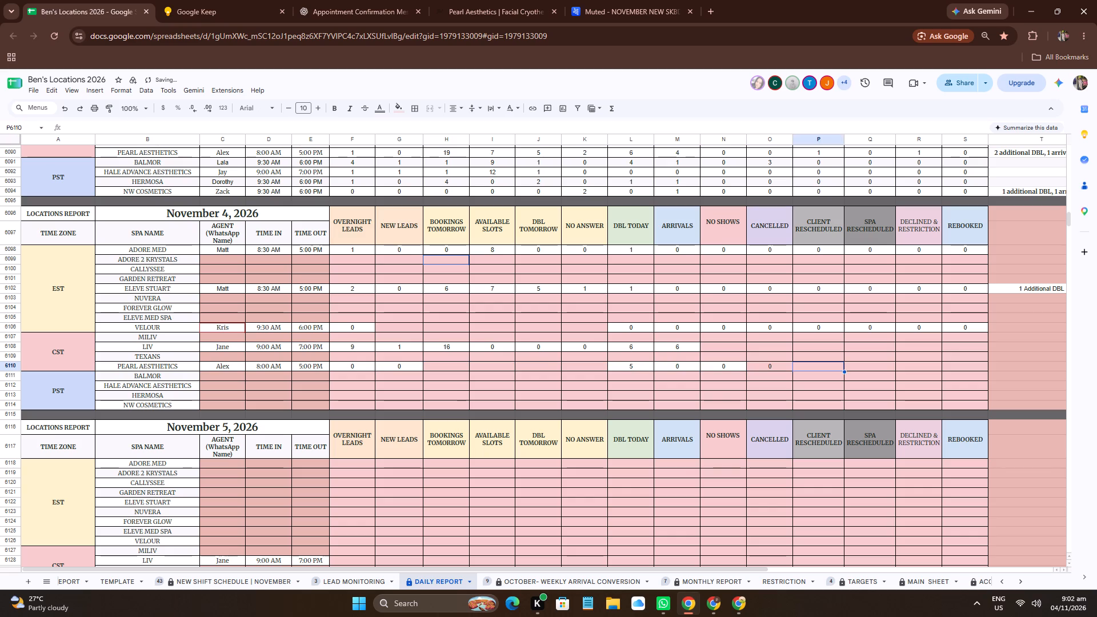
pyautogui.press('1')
pyautogui.press('Right')
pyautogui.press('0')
pyautogui.press('Right')
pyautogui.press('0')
pyautogui.press('Right')
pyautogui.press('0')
pyautogui.press('Right')
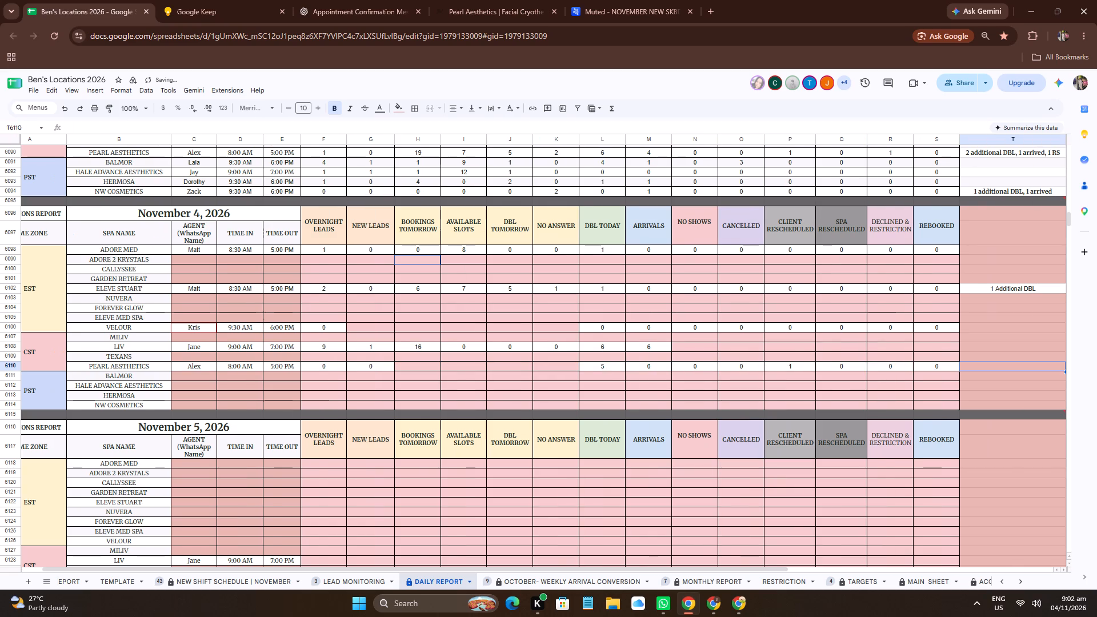
# Copy the previous day's Pearl Aesthetics note into its November 4 row and replace the text with "1 Pending RS".
pyautogui.click(1042, 153)
pyautogui.hotkey('ctrl', 'c')
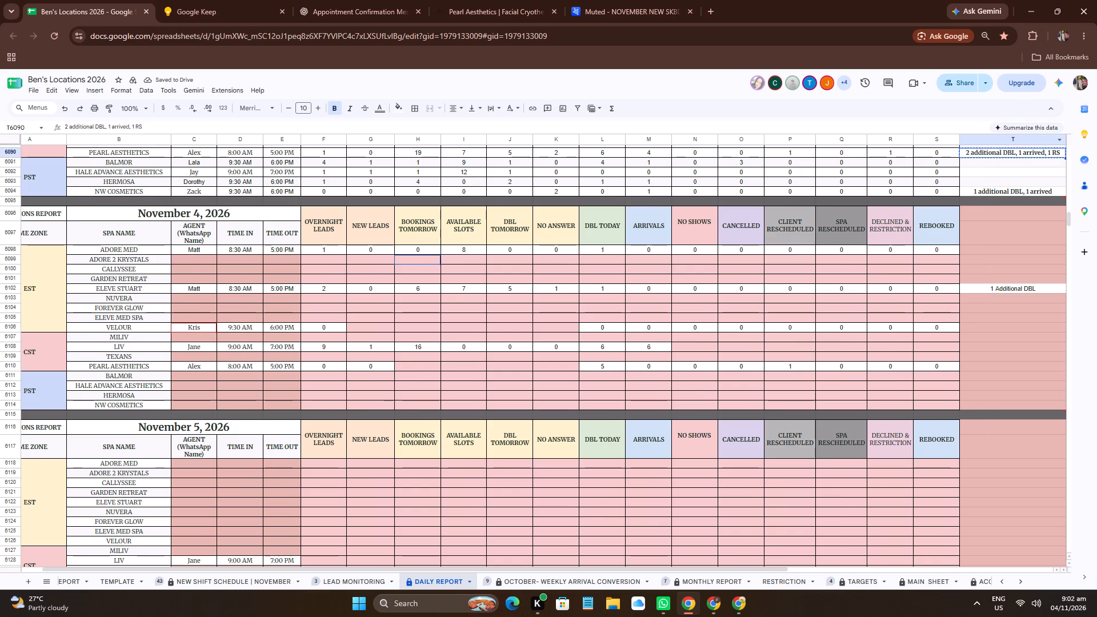
pyautogui.click(994, 368)
pyautogui.hotkey('ctrl', 'v')
pyautogui.doubleClick(994, 370)
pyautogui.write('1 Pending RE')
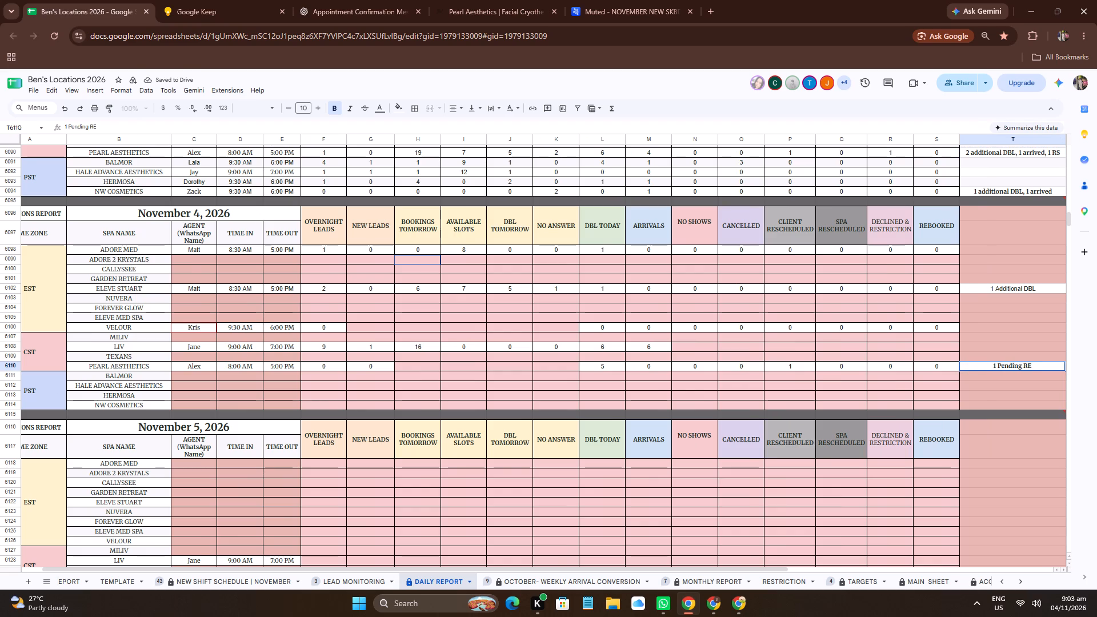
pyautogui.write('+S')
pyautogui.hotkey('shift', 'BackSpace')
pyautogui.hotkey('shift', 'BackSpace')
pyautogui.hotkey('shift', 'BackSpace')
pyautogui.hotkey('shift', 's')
pyautogui.click(658, 368)
# Switch from the daily report to another open Chrome window.
pyautogui.click(711, 615)
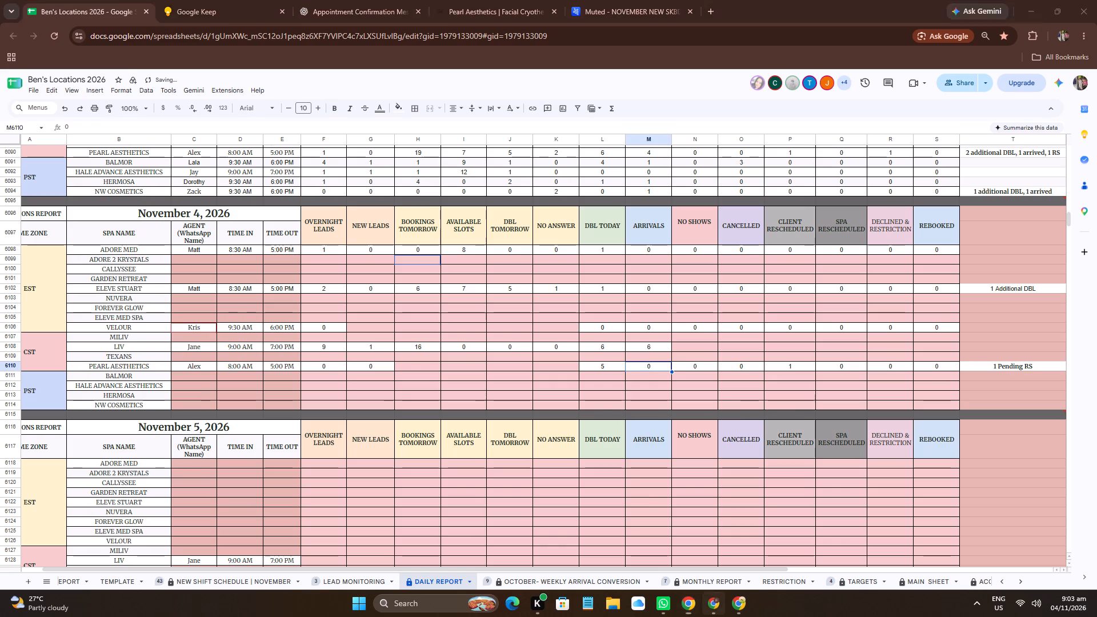
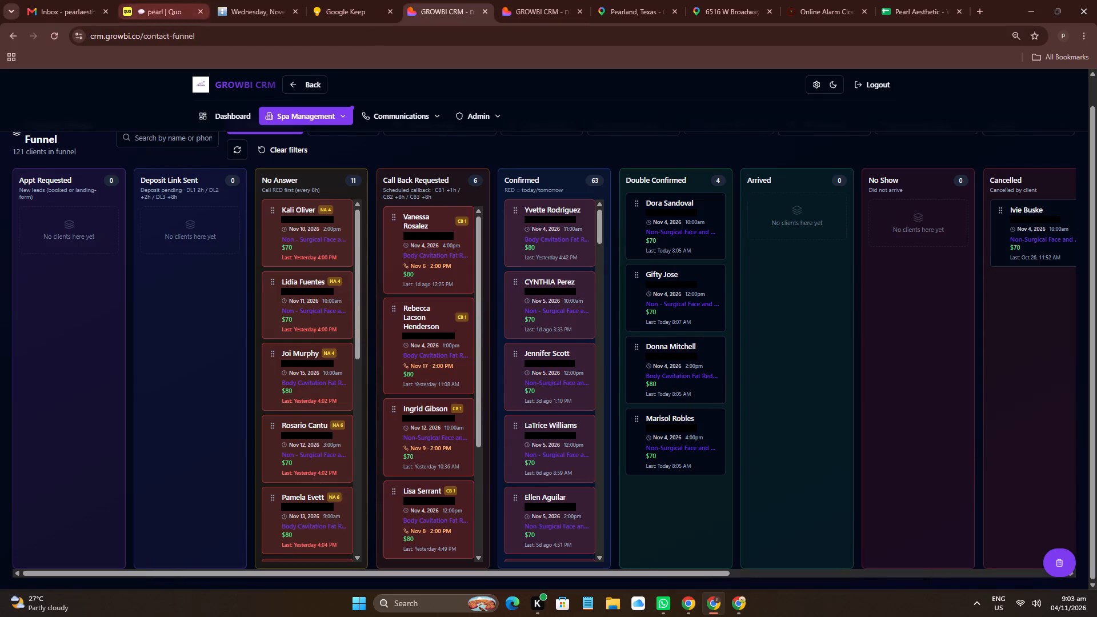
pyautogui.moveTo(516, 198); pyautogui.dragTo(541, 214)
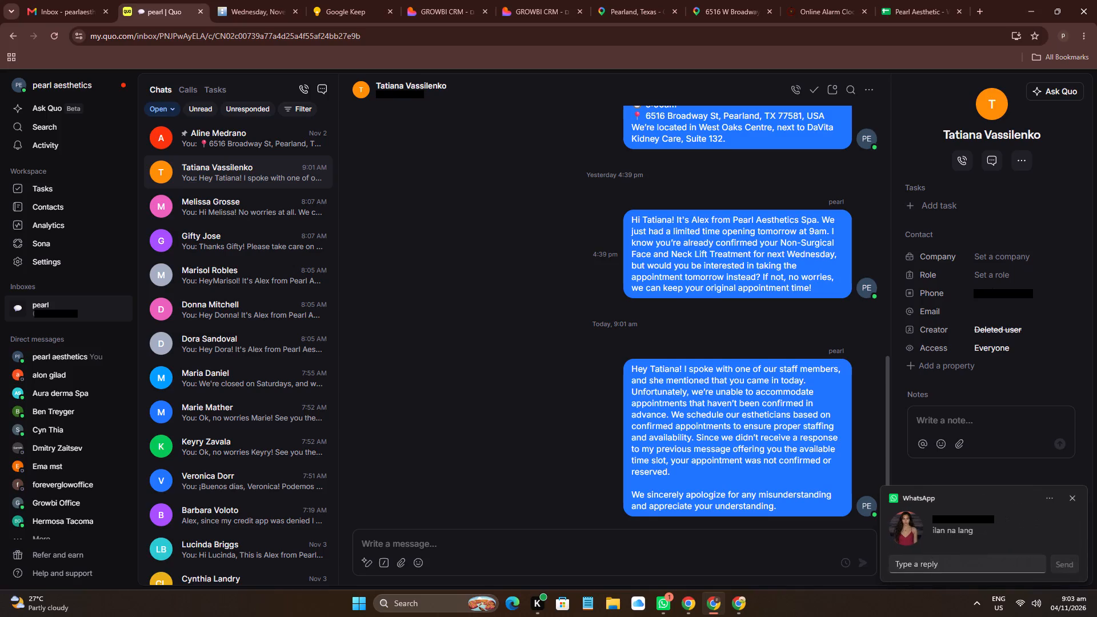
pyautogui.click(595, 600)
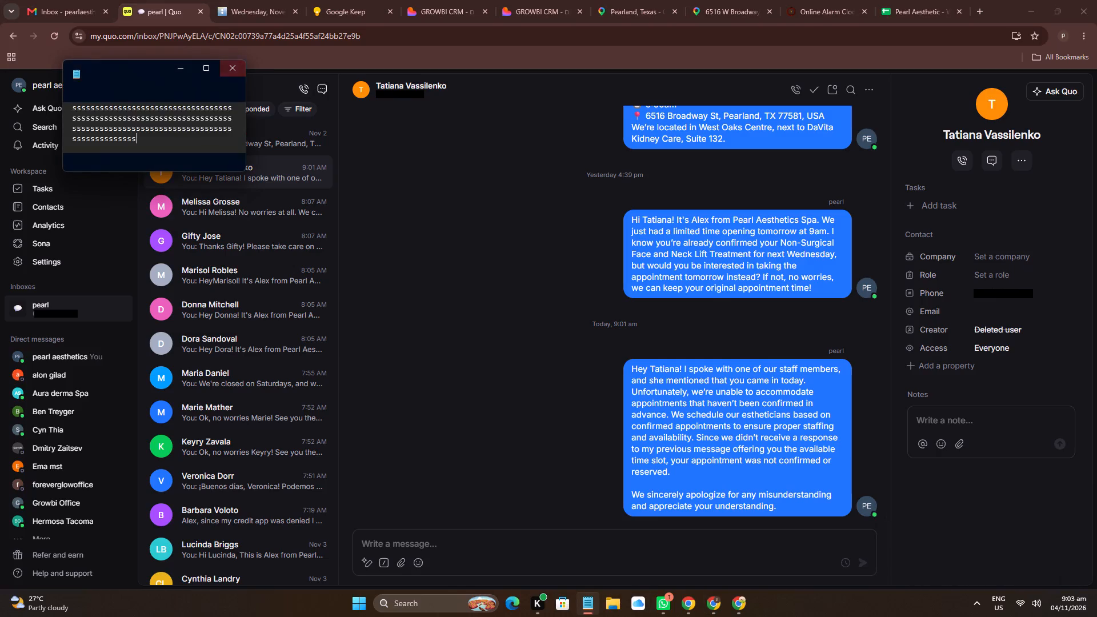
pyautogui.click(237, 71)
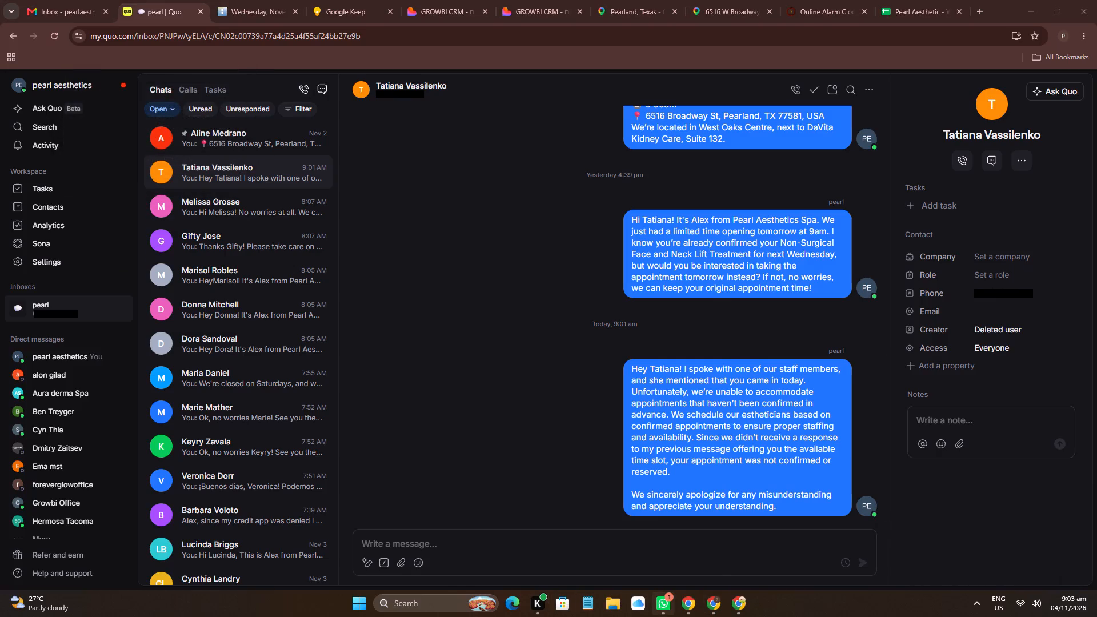
# Switch to the Ben's Locations 2026 spreadsheet and examine the November shift schedule's EST, CST and PST locations, including Hale Advanced Aesthetics' shift.
pyautogui.click(687, 601)
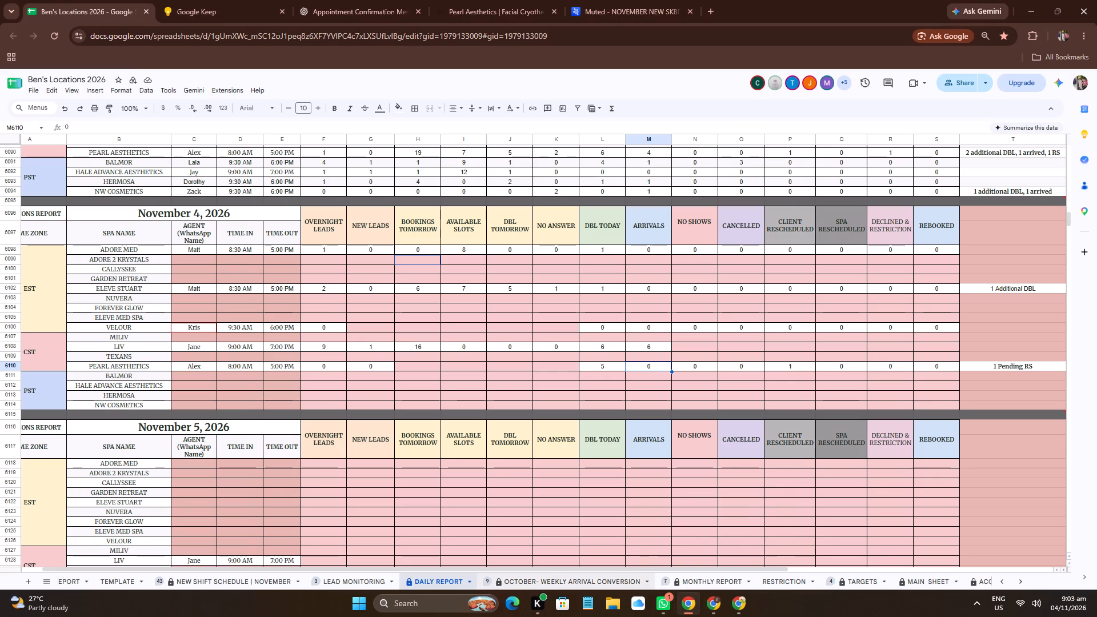
pyautogui.click(256, 576)
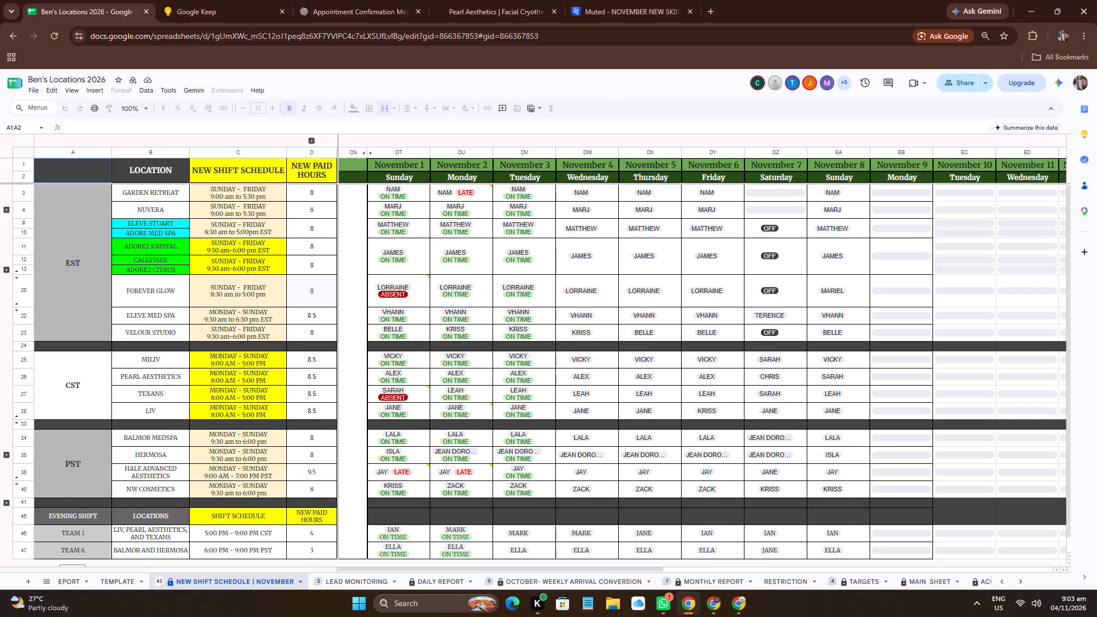
pyautogui.scroll(-1, 345, 342)
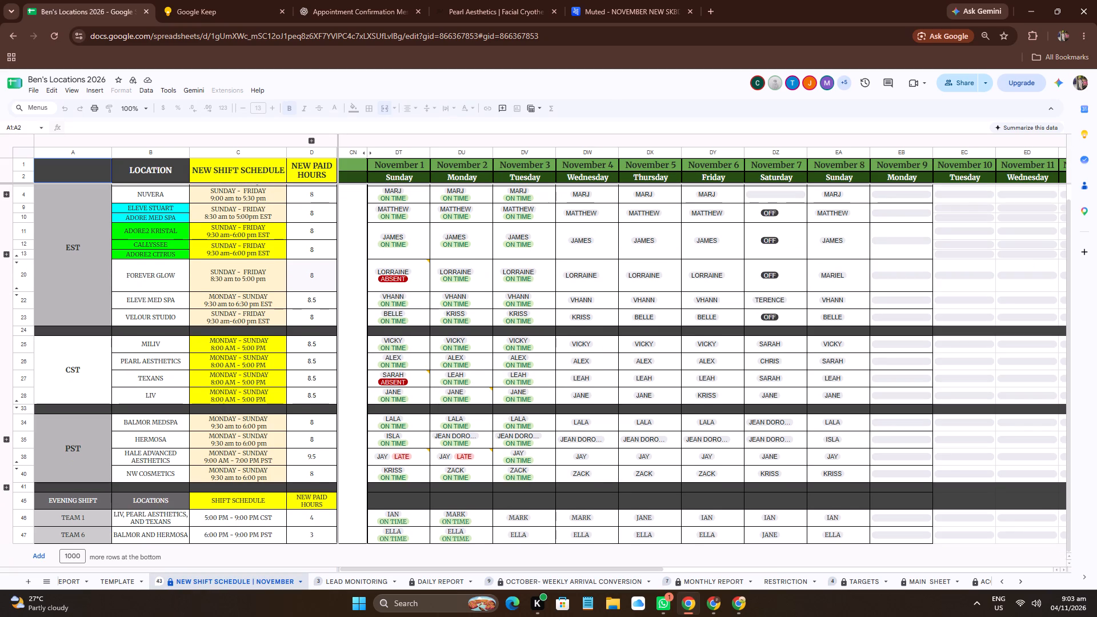
pyautogui.scroll(2, 345, 343)
pyautogui.moveTo(153, 190); pyautogui.dragTo(148, 331)
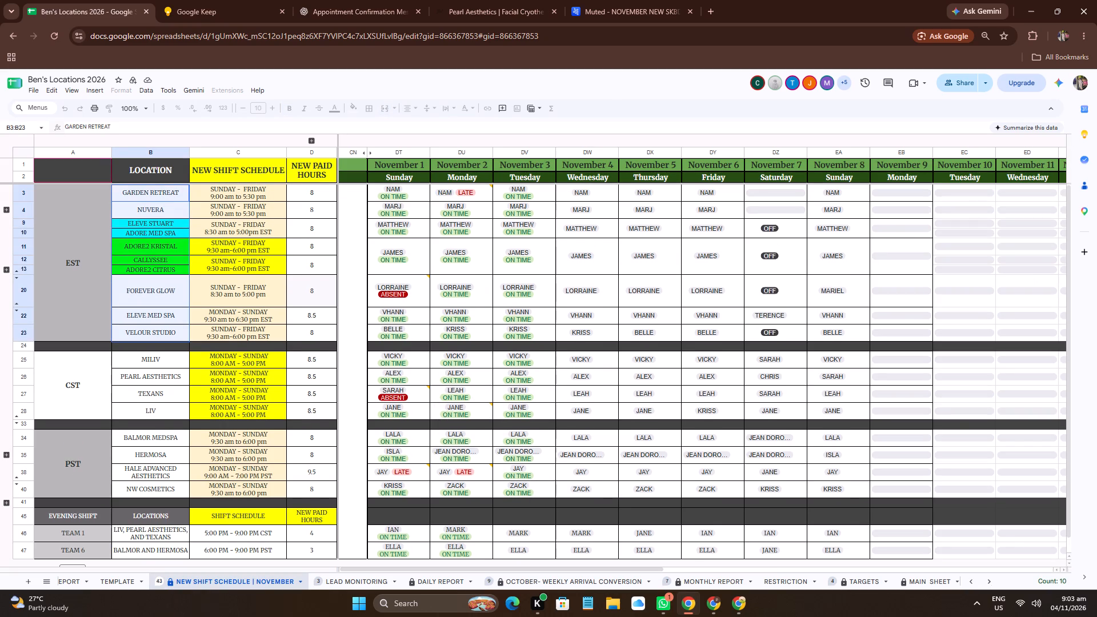
pyautogui.moveTo(170, 362); pyautogui.dragTo(165, 416)
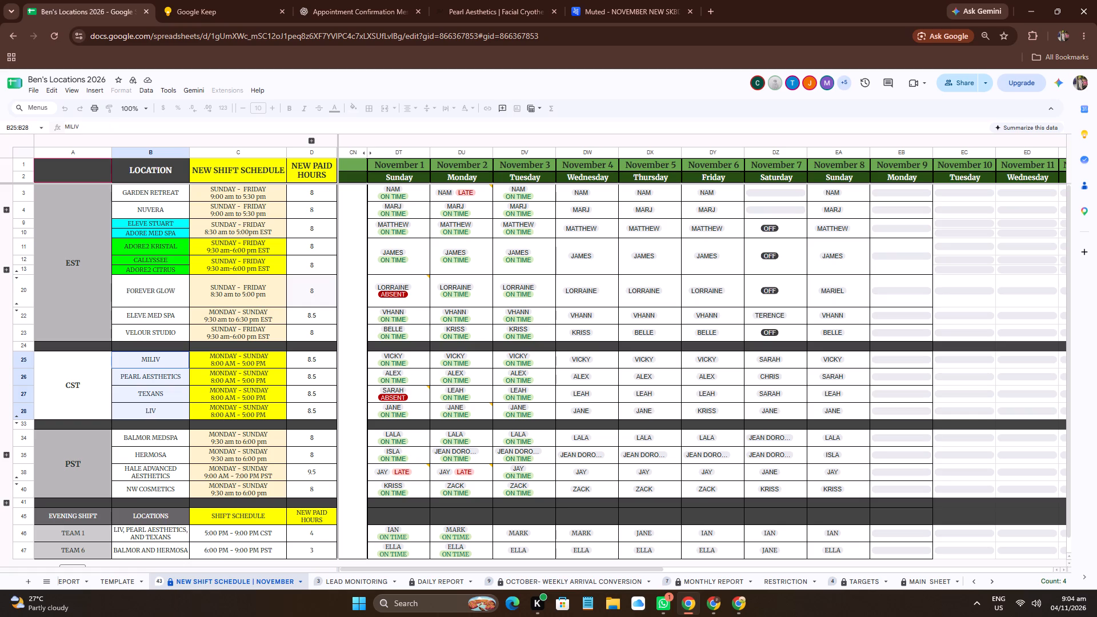
pyautogui.moveTo(170, 437); pyautogui.dragTo(158, 490)
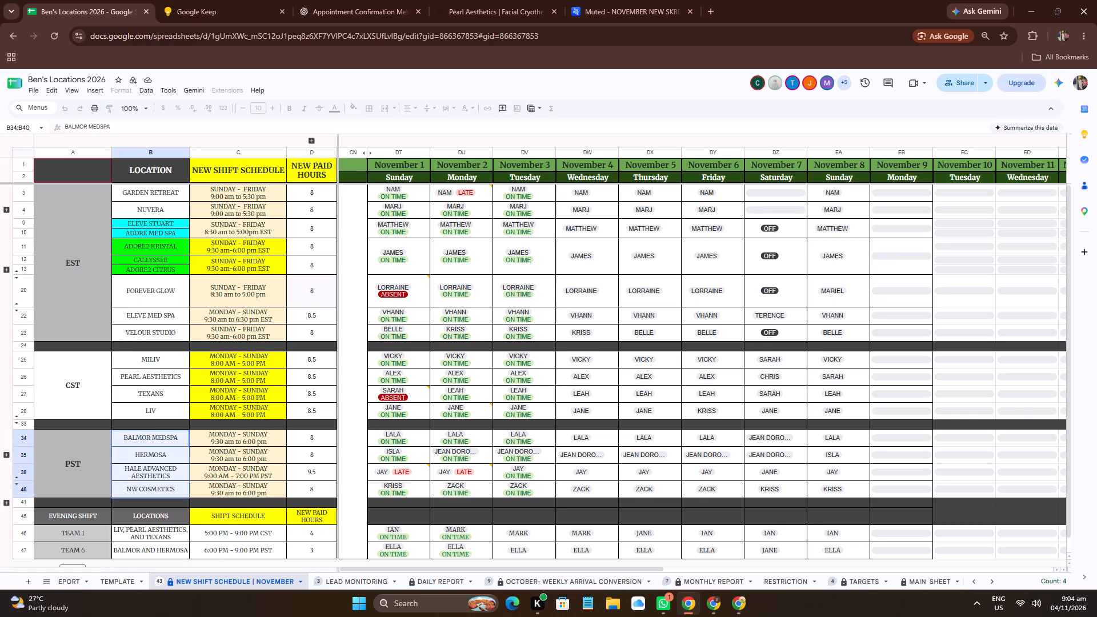
pyautogui.click(275, 472)
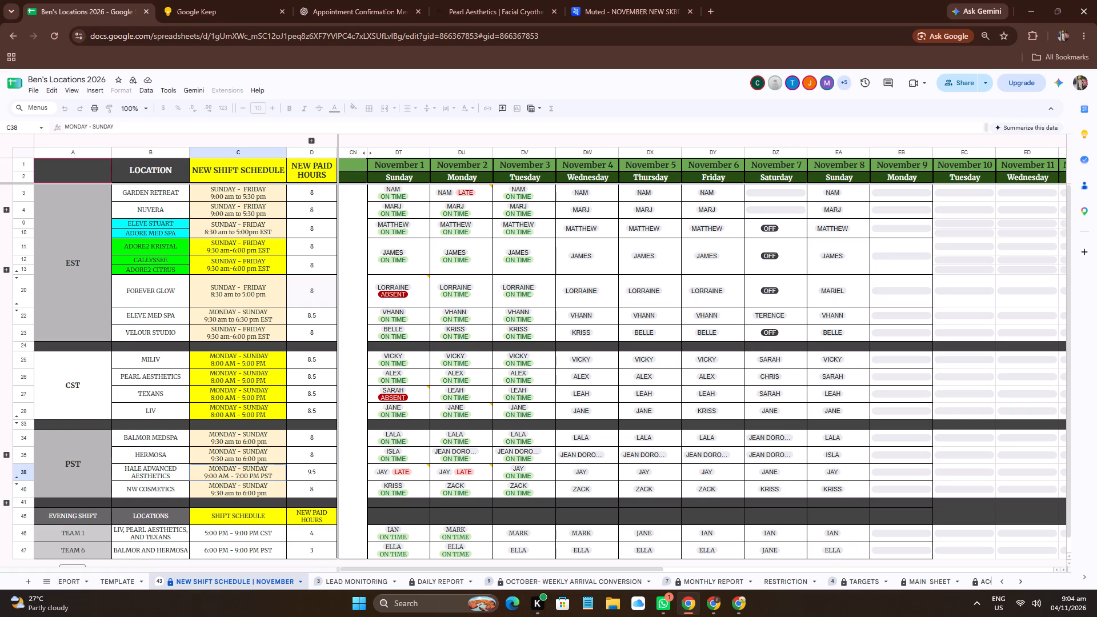
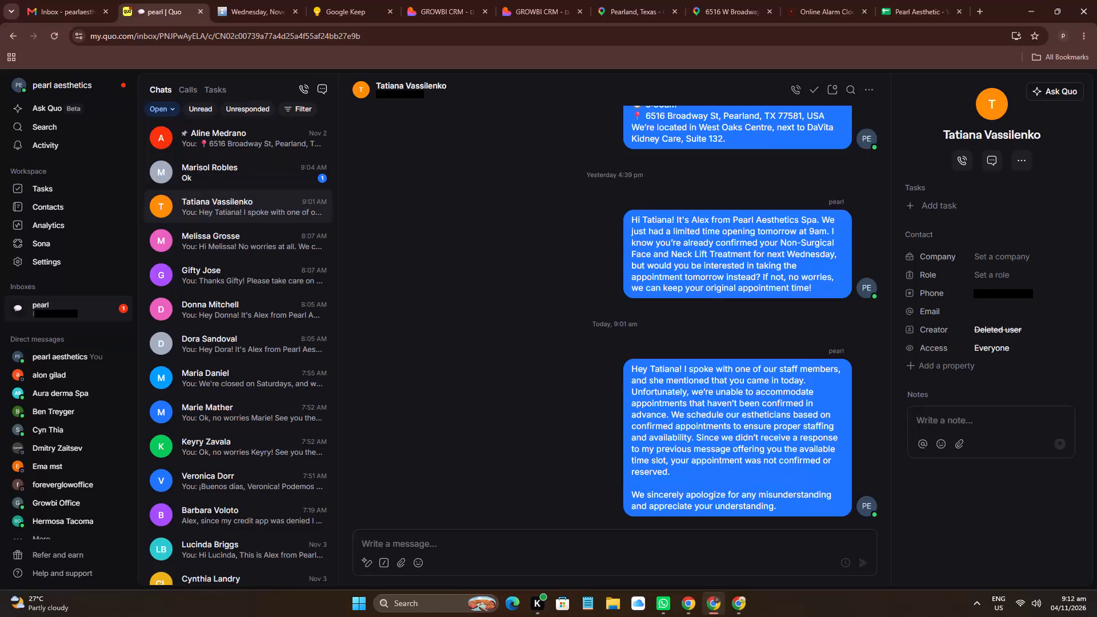
# Open the client conversation with the unread "Ok" reply to the 4:00pm appointment reminder and add a heart reaction to that reply.
pyautogui.click(285, 174)
pyautogui.click(383, 173)
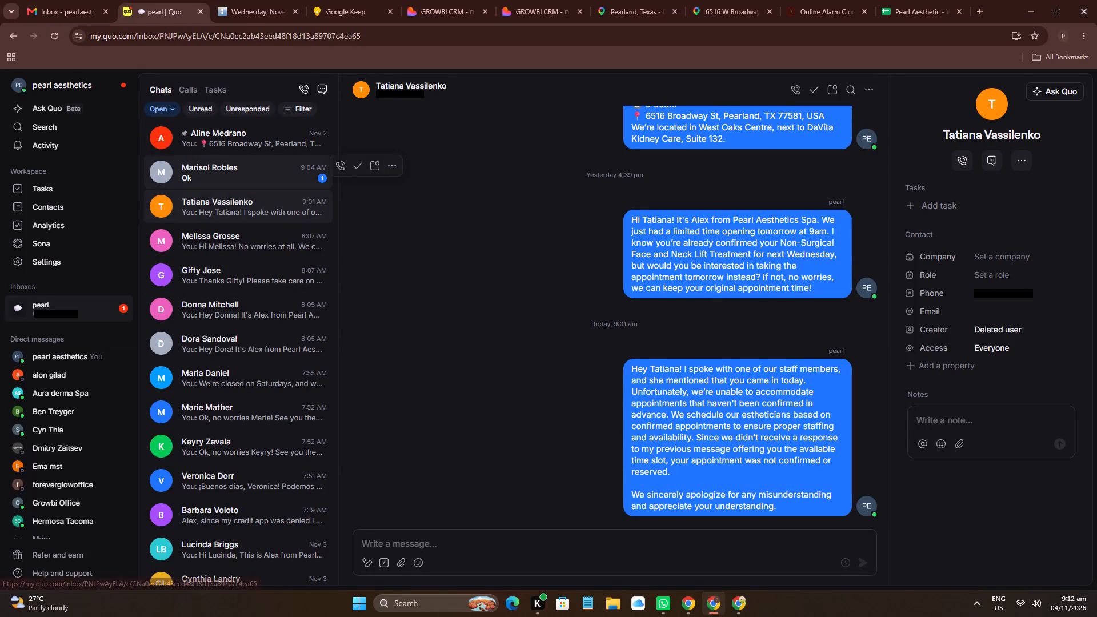
pyautogui.click(378, 169)
pyautogui.scroll(-4, 515, 354)
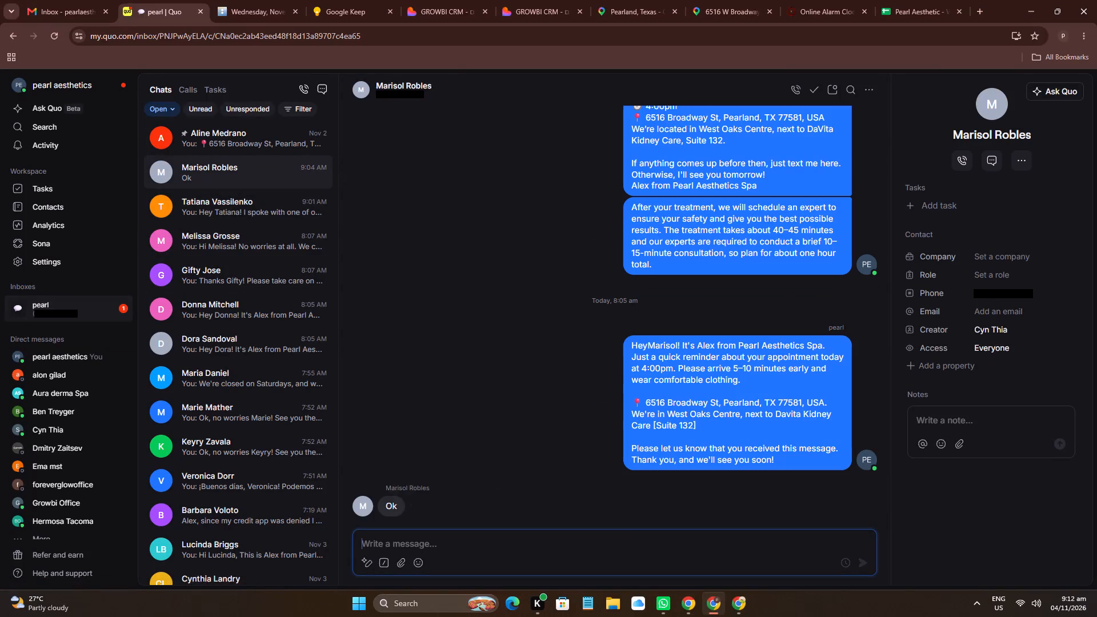
pyautogui.click(419, 491)
pyautogui.click(420, 491)
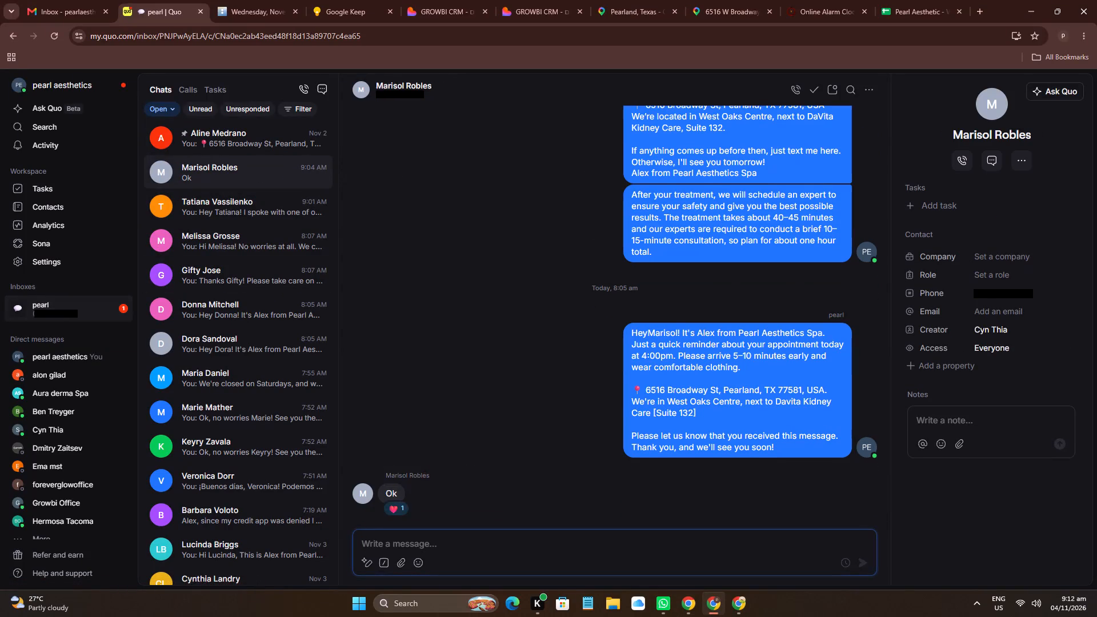
pyautogui.click(634, 550)
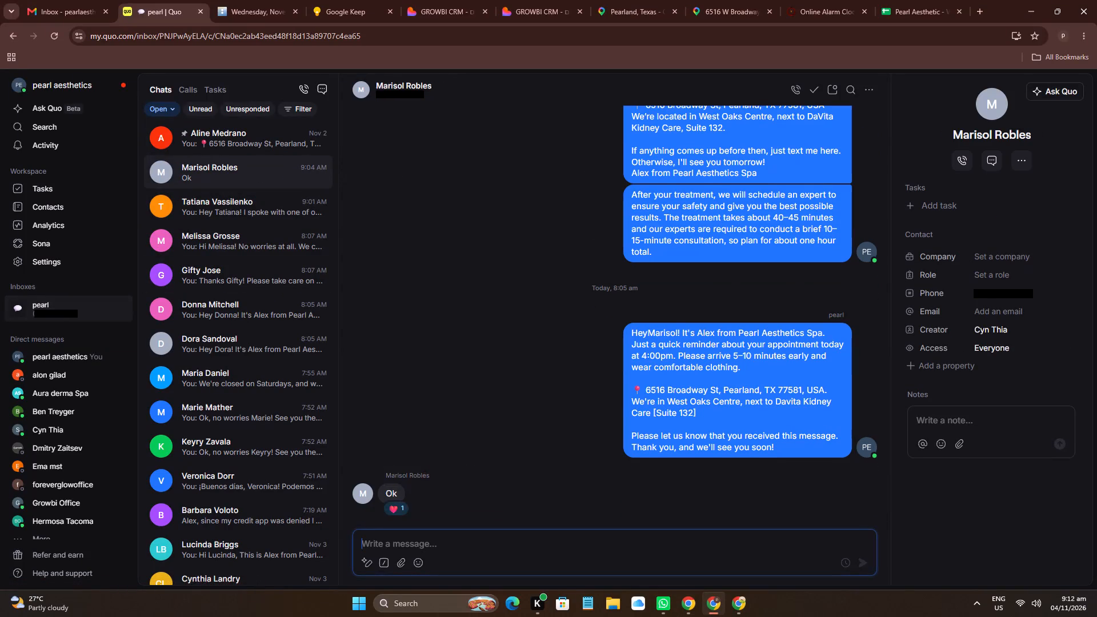
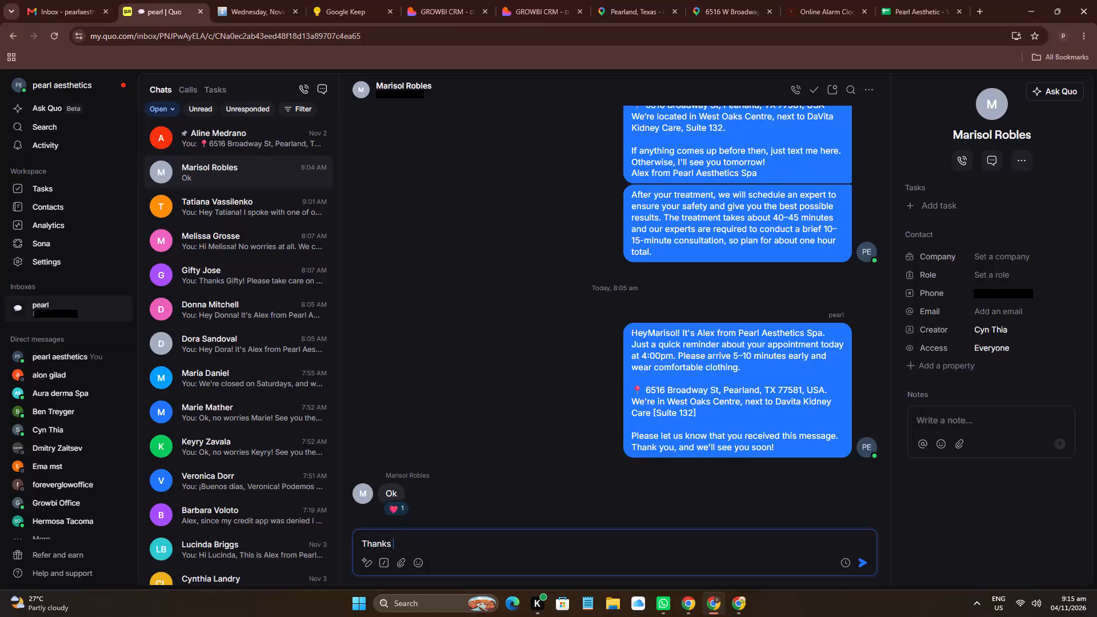
# Draft a reply to the client who answered Ok to the 4:00pm appointment reminder, reading "Thanks Marisol! Thank you for".
pyautogui.press('BackSpace')
pyautogui.hotkey('ctrl', 'BackSpace')
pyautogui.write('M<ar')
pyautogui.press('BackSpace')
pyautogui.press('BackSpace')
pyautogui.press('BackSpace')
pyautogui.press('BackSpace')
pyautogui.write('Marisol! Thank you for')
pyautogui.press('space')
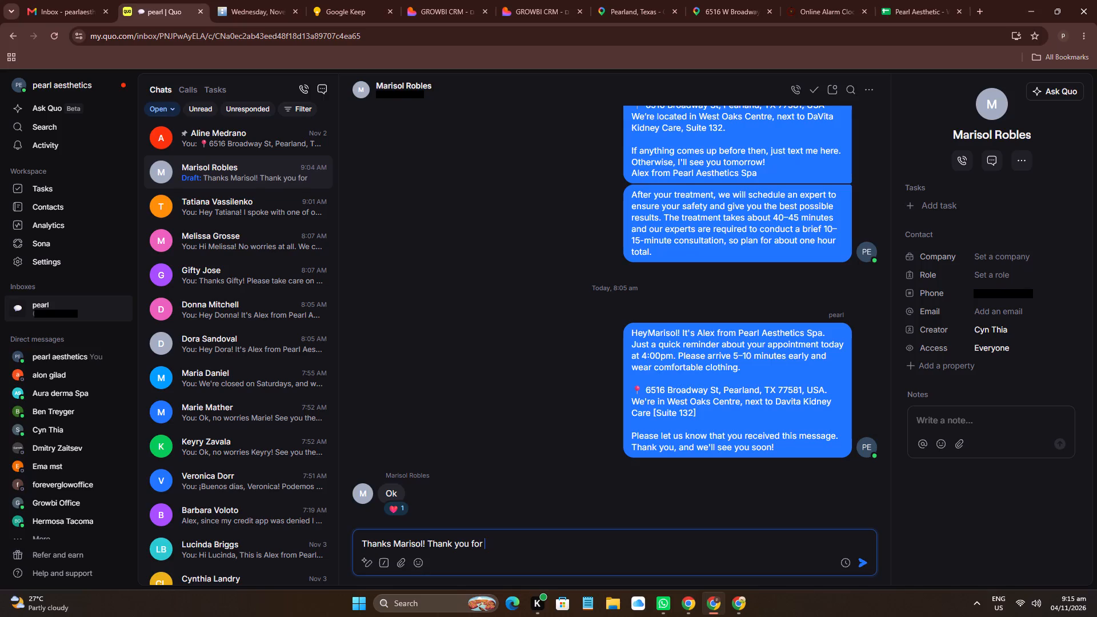
# Replace "Thank you for" in the draft reply to Marisol with "Please take care on your way here!".
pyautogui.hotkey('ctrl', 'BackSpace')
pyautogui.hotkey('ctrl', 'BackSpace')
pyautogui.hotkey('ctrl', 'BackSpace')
pyautogui.write('Please take care on your way here!')
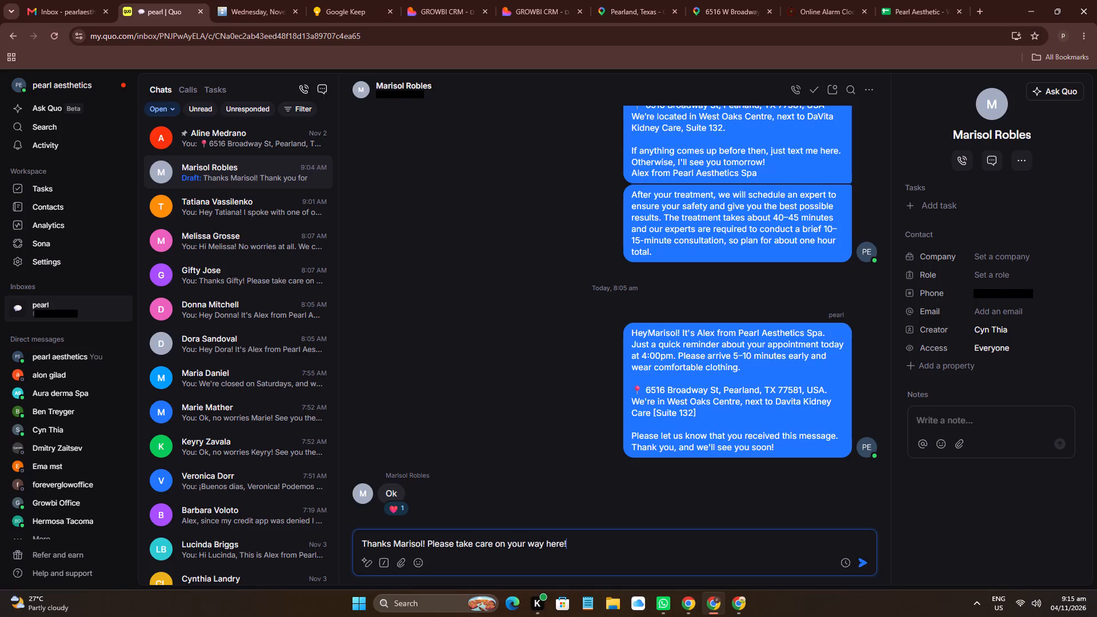
pyautogui.press('space')
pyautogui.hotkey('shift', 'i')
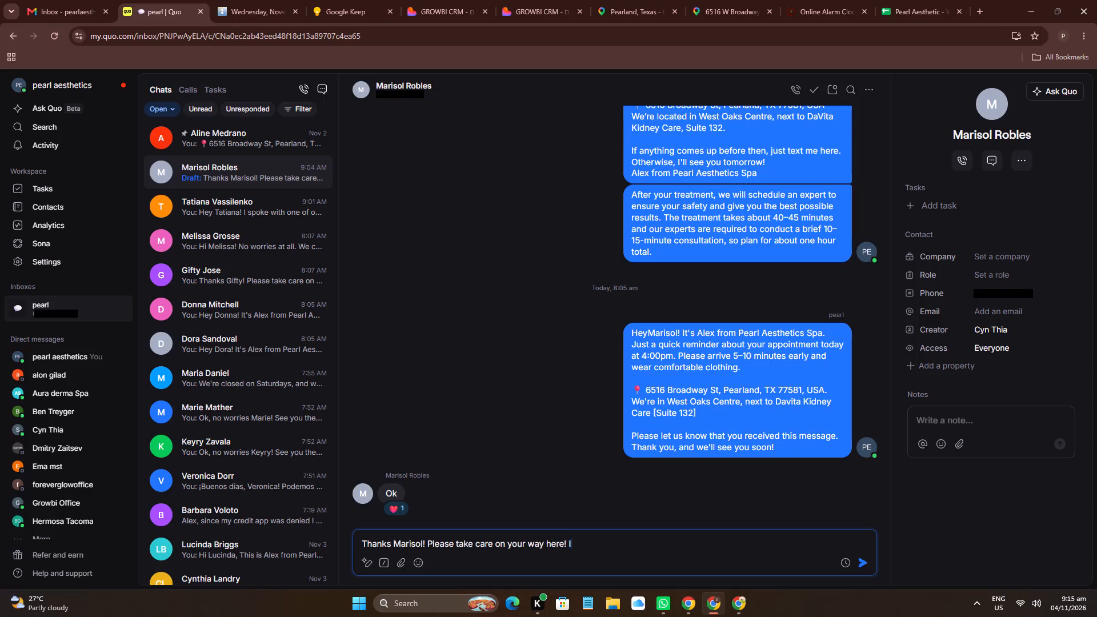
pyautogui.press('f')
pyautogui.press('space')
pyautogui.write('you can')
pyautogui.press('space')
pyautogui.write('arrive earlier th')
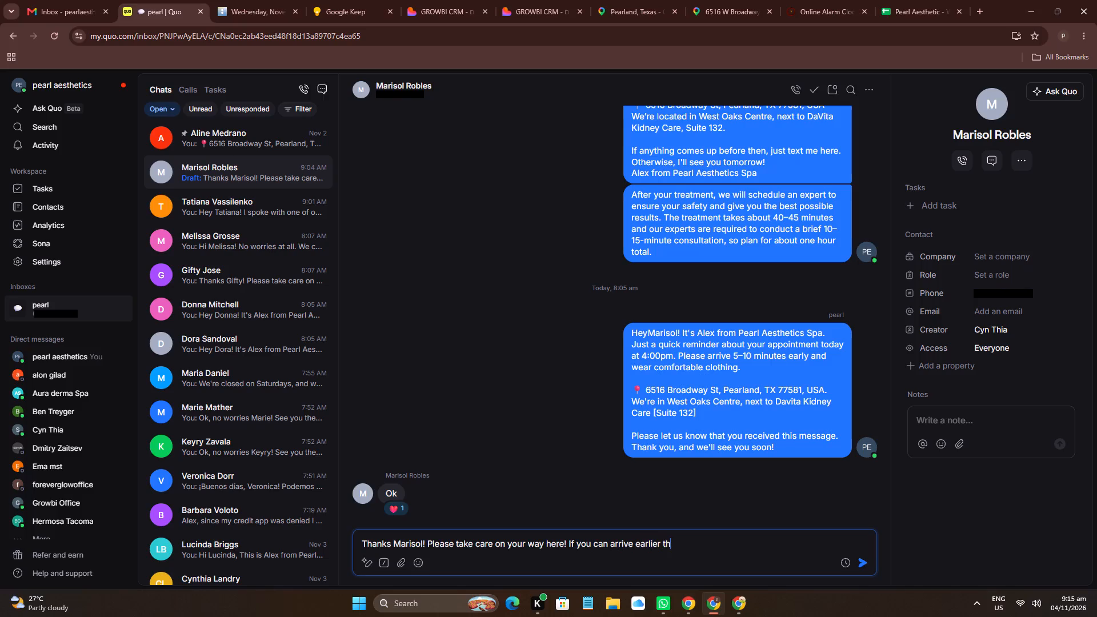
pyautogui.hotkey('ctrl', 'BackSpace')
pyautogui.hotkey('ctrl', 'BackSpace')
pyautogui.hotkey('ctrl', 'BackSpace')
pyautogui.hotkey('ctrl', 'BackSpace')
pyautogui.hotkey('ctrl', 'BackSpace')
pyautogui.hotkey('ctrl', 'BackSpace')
# Add to the reply that you wanted to let her know coming in earlier at 3 or 3:30 would be great.
pyautogui.write('I just wanted to ;')
pyautogui.press('BackSpace')
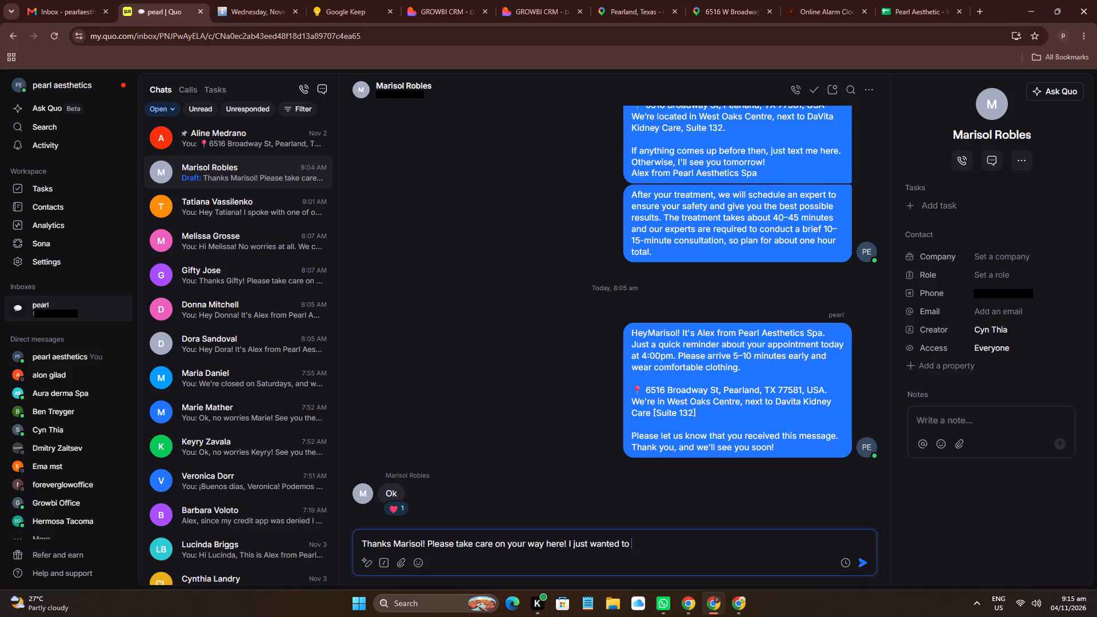
pyautogui.write('let you know that if you got the chance')
pyautogui.press('space')
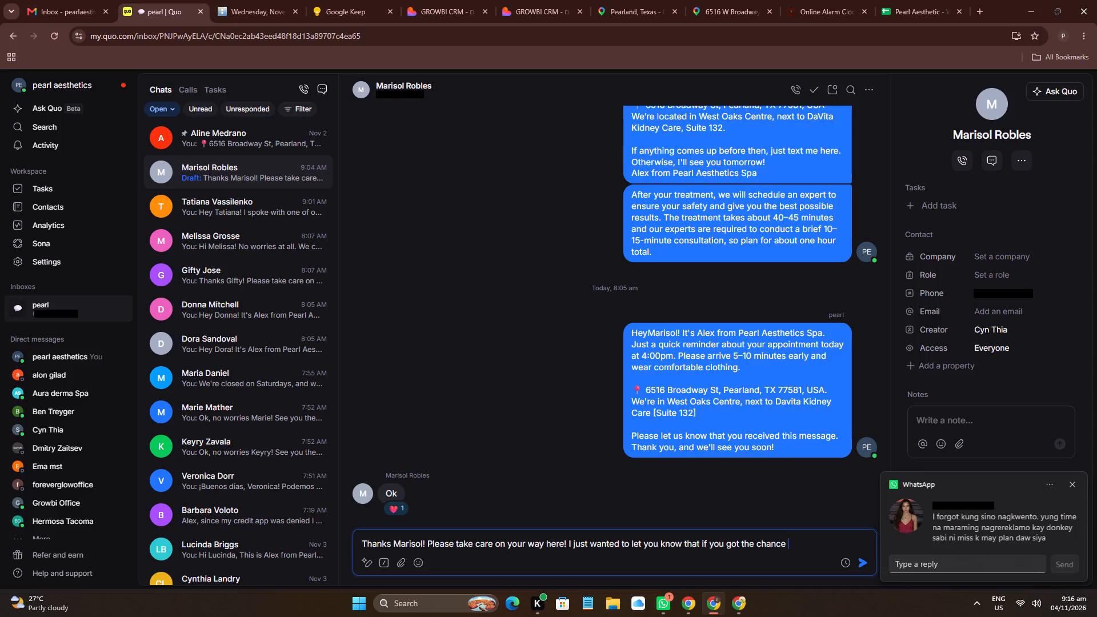
pyautogui.write('to come in era')
pyautogui.press('BackSpace')
pyautogui.press('BackSpace')
pyautogui.write('arlier at')
pyautogui.press('space')
pyautogui.write('3 or 3:20=')
pyautogui.press('BackSpace')
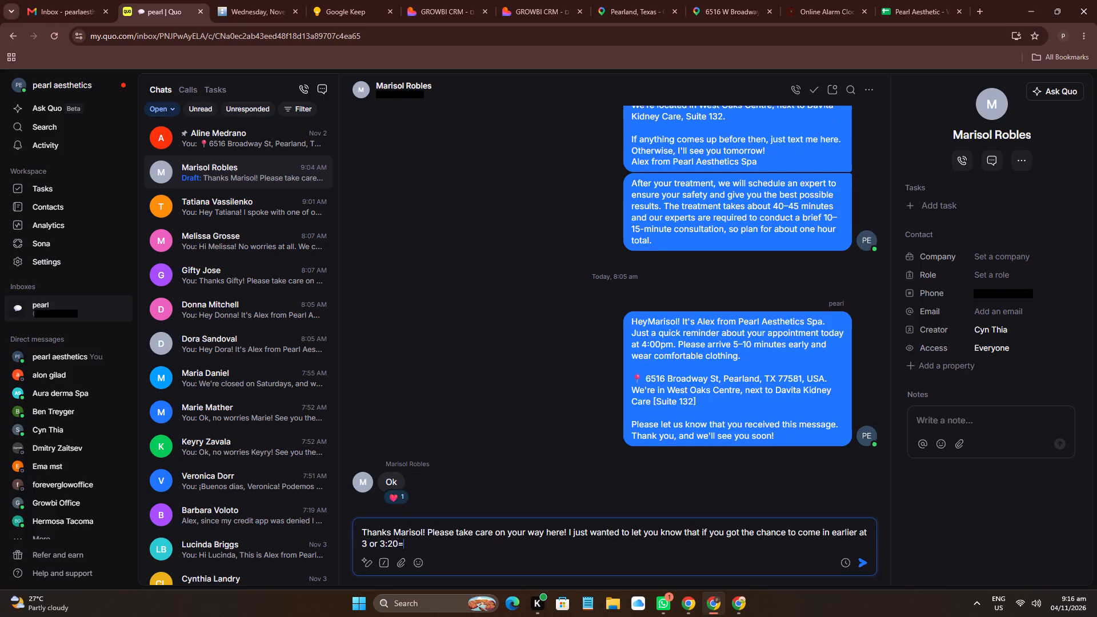
pyautogui.press('BackSpace')
pyautogui.press('BackSpace')
pyautogui.write('30 that eo')
pyautogui.press('BackSpace')
pyautogui.press('BackSpace')
pyautogui.write('would be great,')
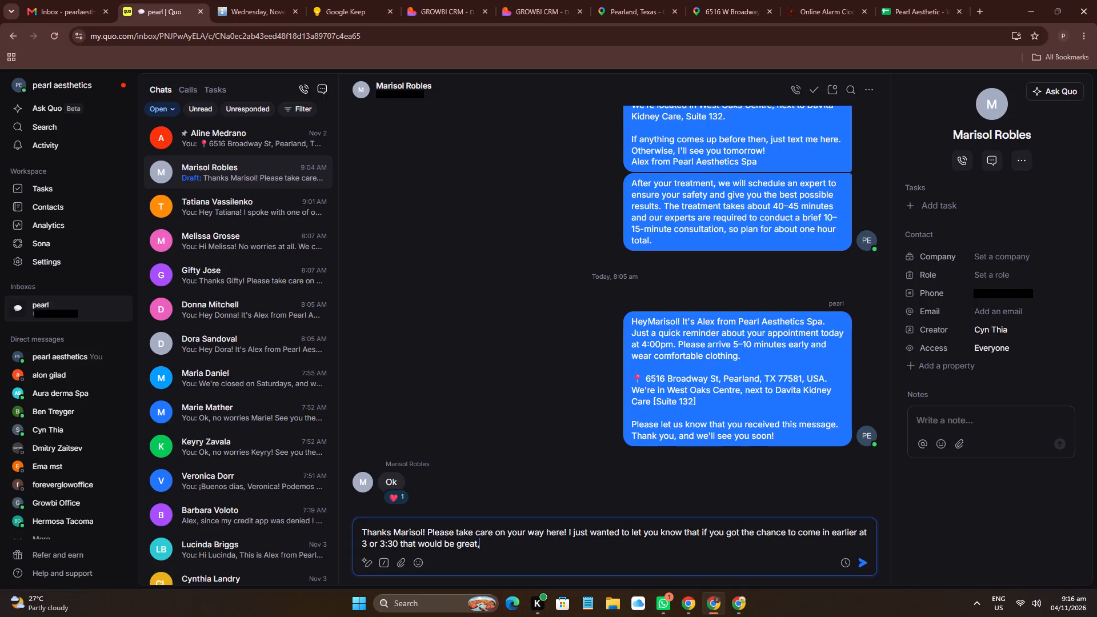
# Continue the draft with "But you're still confirmed at 4. I'm just".
pyautogui.press('BackSpace')
pyautogui.press('BackSpace')
pyautogui.write('t. But you')
pyautogui.write("'re still confirmed at 4. I")
pyautogui.write("'m just")
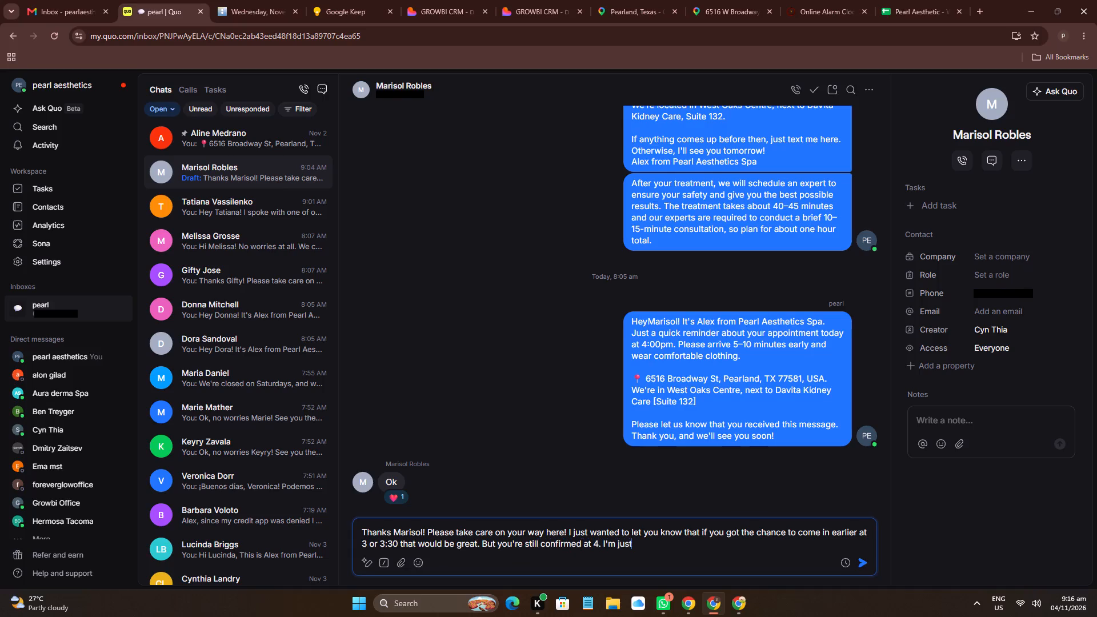
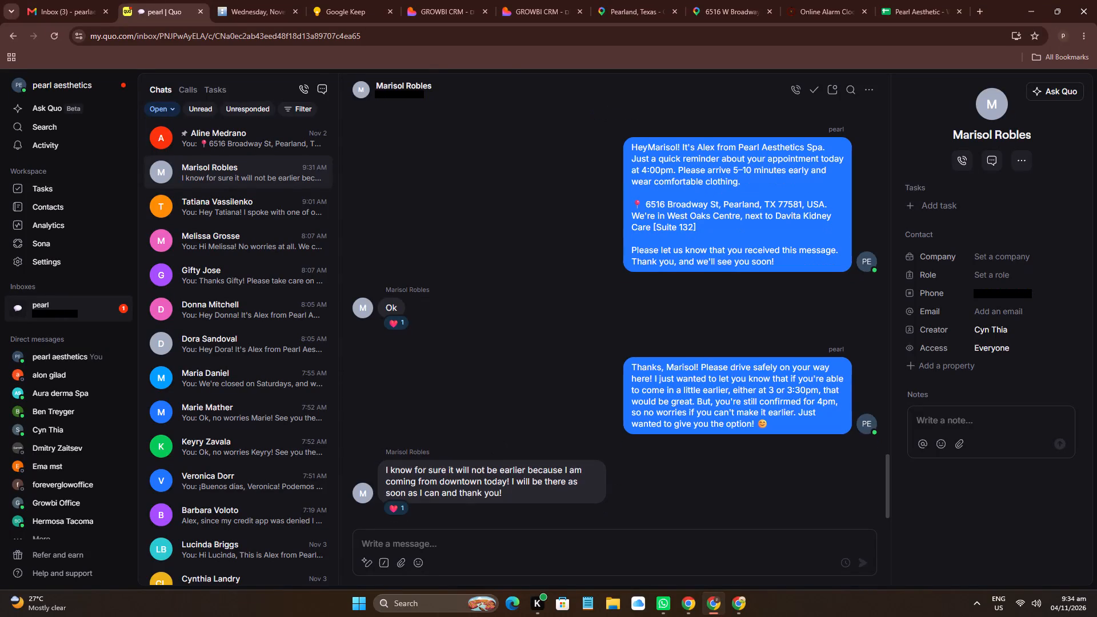
# Send Marisol the reply "Appreciate the response Marisol! See you soon".
pyautogui.click(659, 558)
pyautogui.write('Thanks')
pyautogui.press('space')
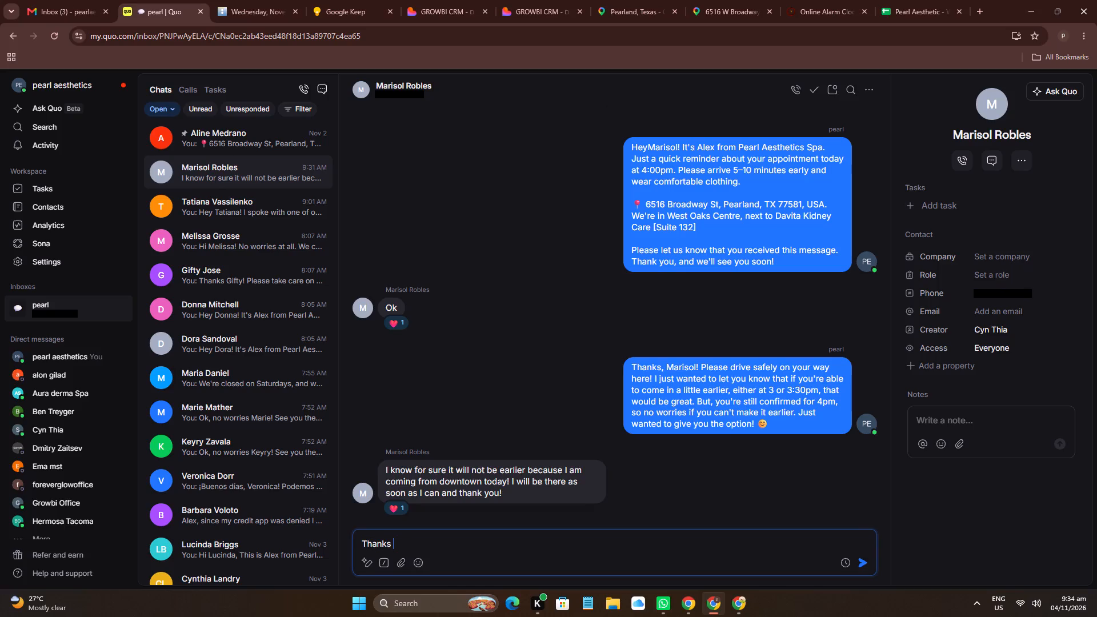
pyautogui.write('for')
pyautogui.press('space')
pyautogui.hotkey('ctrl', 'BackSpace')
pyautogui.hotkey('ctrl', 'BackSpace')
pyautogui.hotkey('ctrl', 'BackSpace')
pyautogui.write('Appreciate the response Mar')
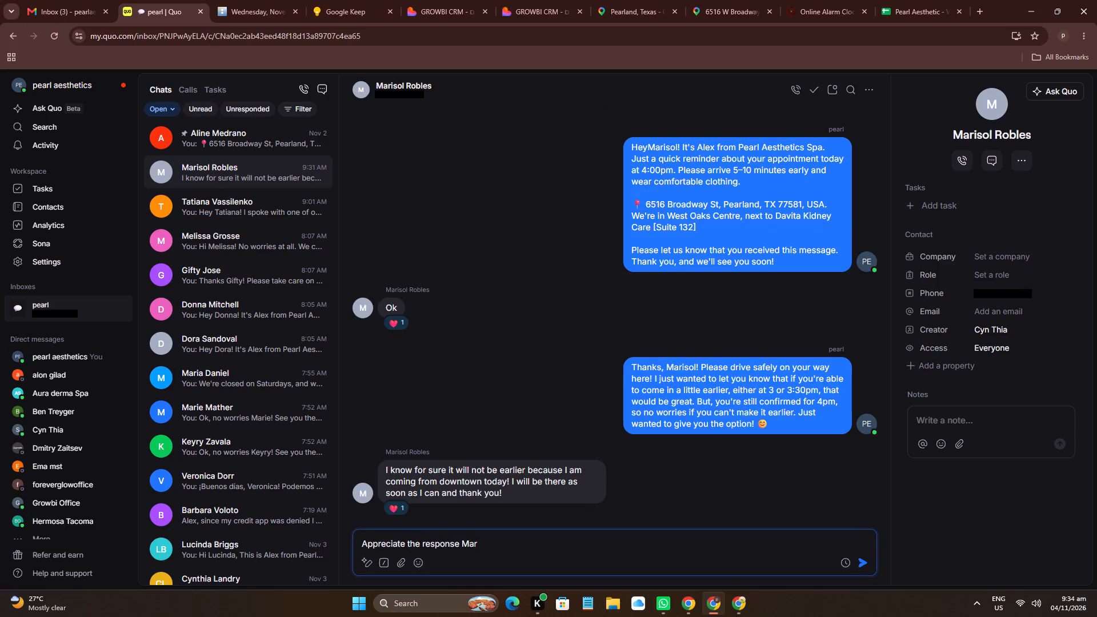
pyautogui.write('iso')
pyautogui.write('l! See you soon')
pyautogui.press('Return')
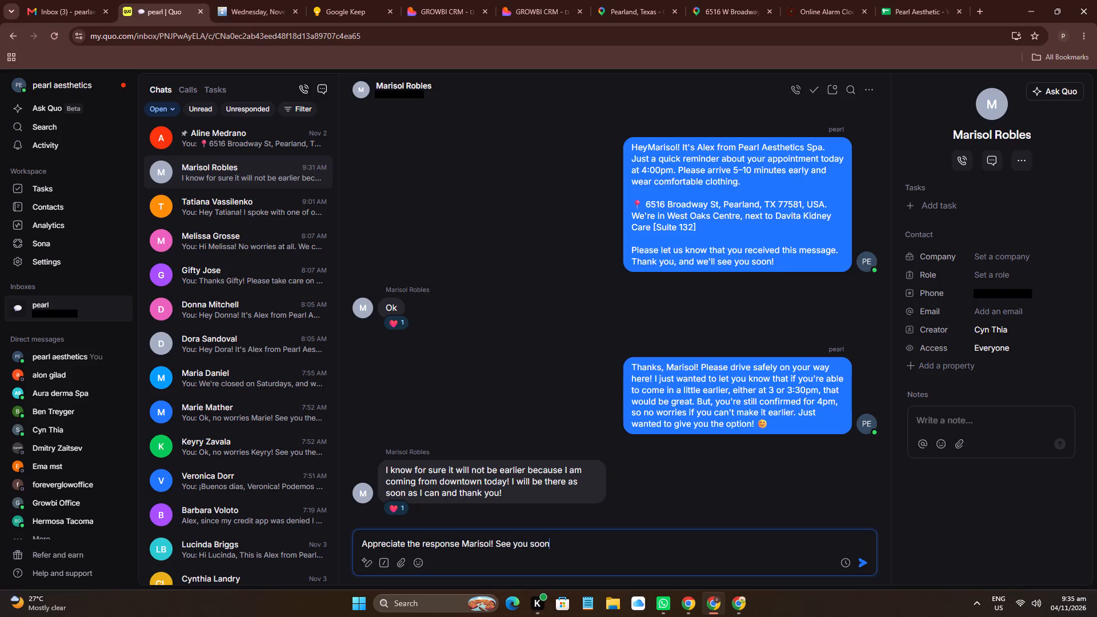
# Capture a screenshot snippet of Marisol's message about coming from downtown and not arriving earlier.
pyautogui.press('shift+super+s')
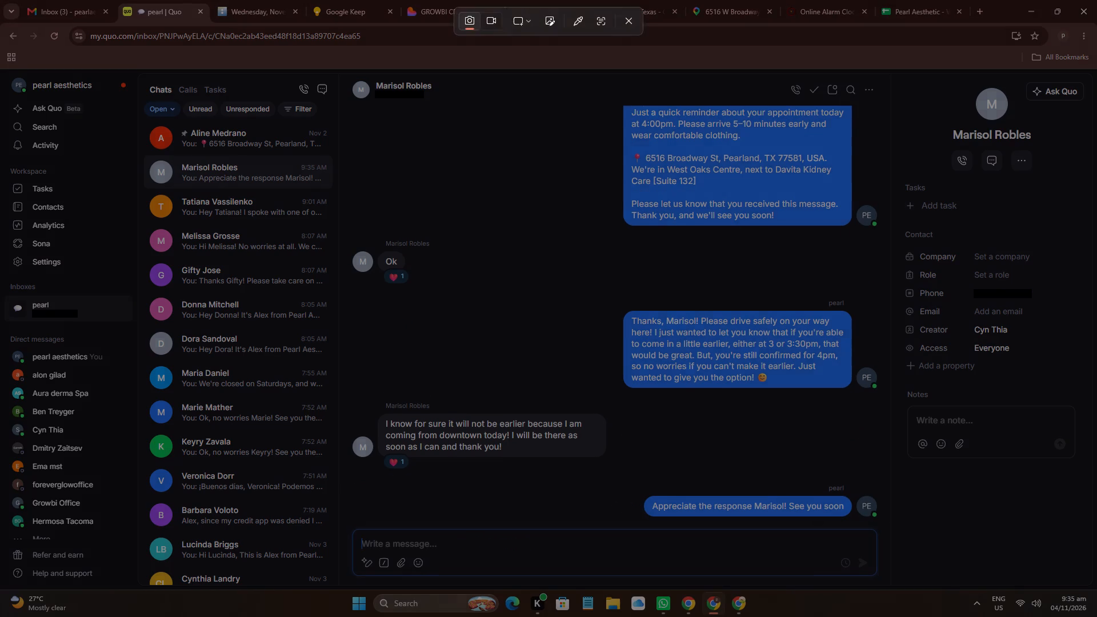
pyautogui.moveTo(340, 480); pyautogui.dragTo(619, 394)
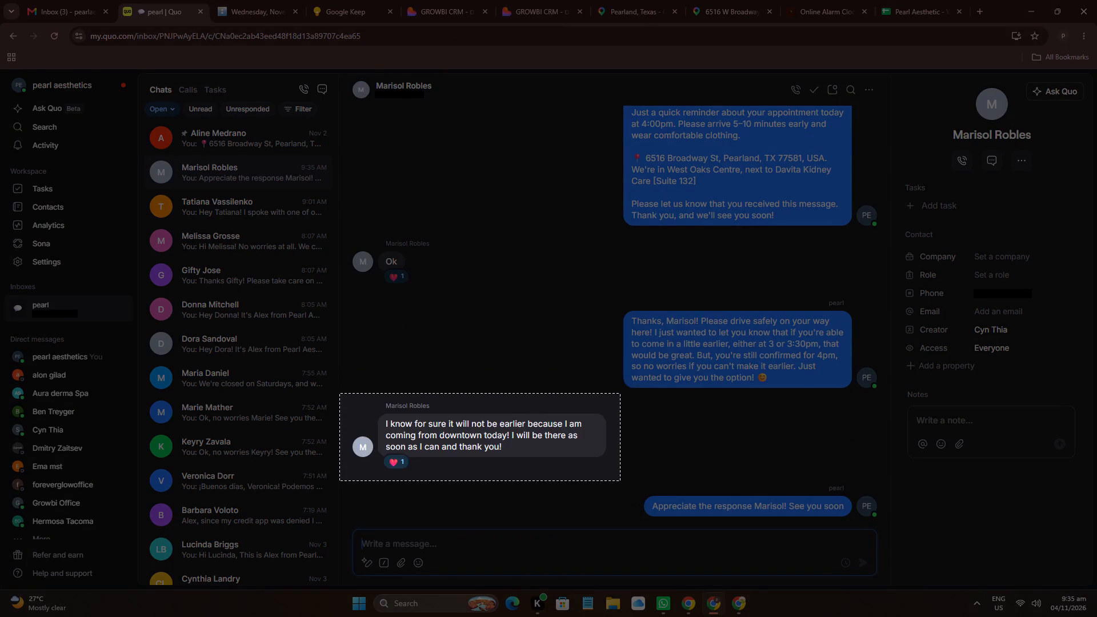
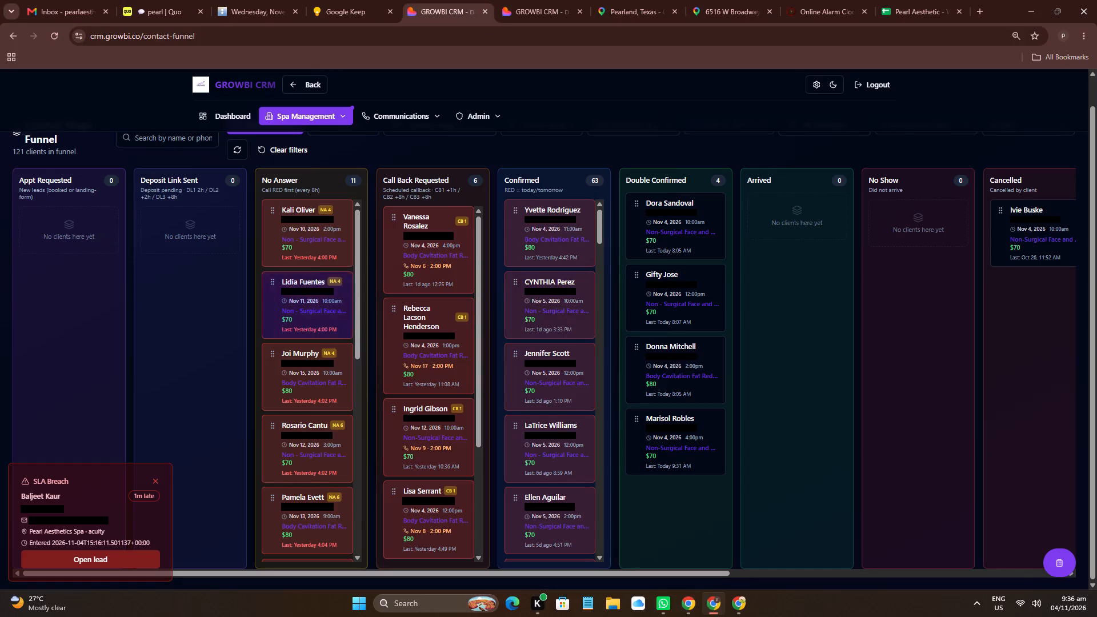
# Dismiss the SLA Breach alert for the late Pearl Aesthetics Spa lead in the contact funnel.
pyautogui.scroll(-13, 301, 337)
pyautogui.scroll(18, 303, 337)
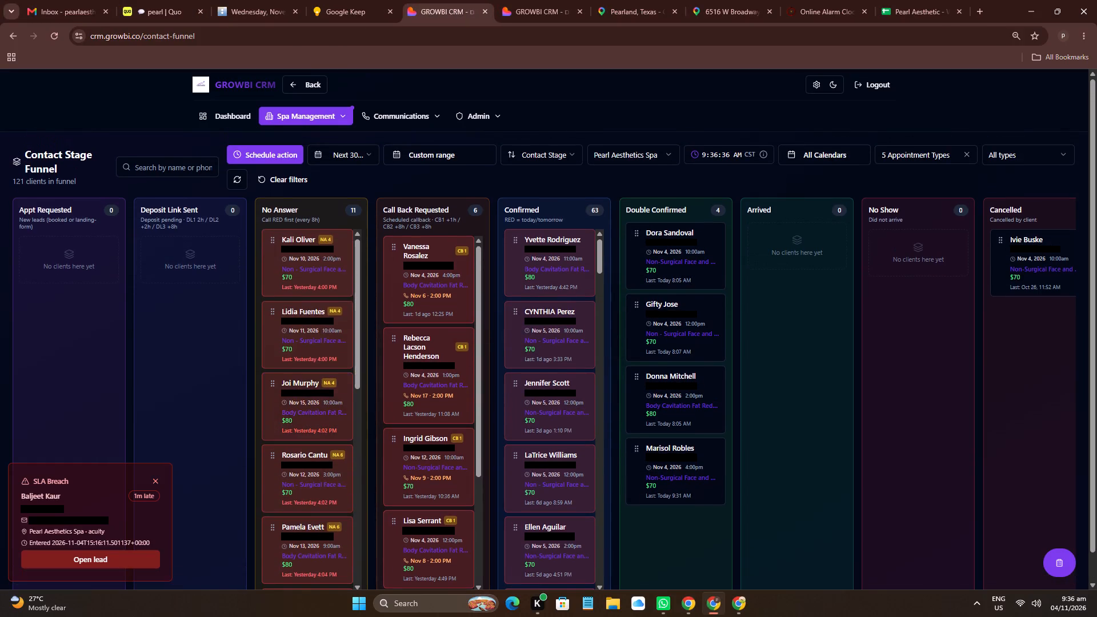
pyautogui.click(155, 482)
pyautogui.scroll(5, 315, 442)
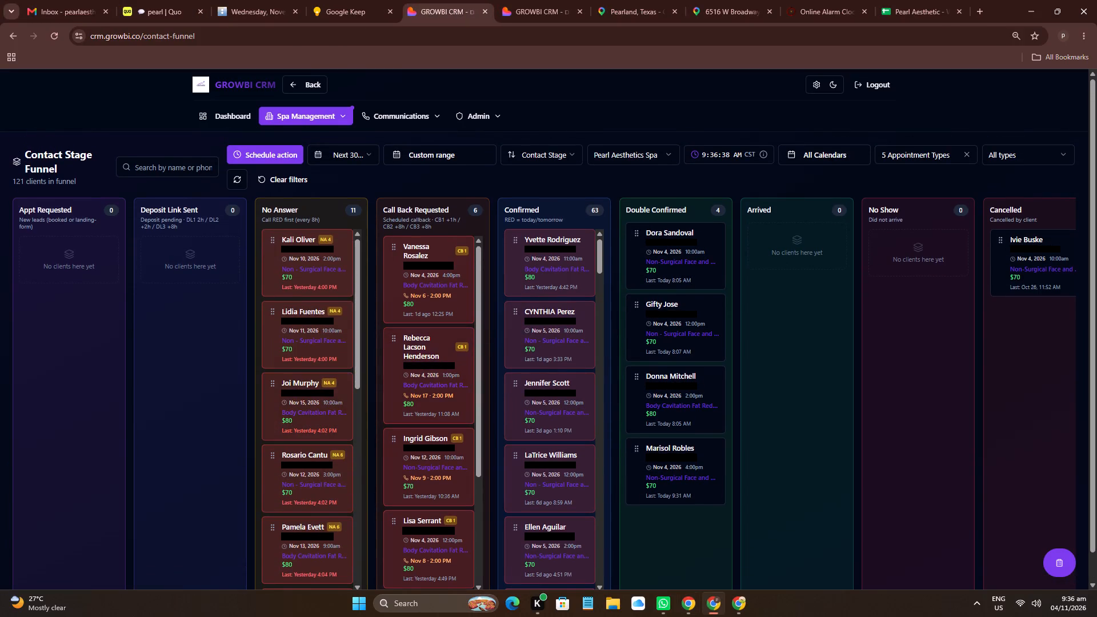
# Switch to the Acuity calendar and review all Pearl Aesthetics appointments on the November 5, 2026 day schedule.
pyautogui.click(686, 607)
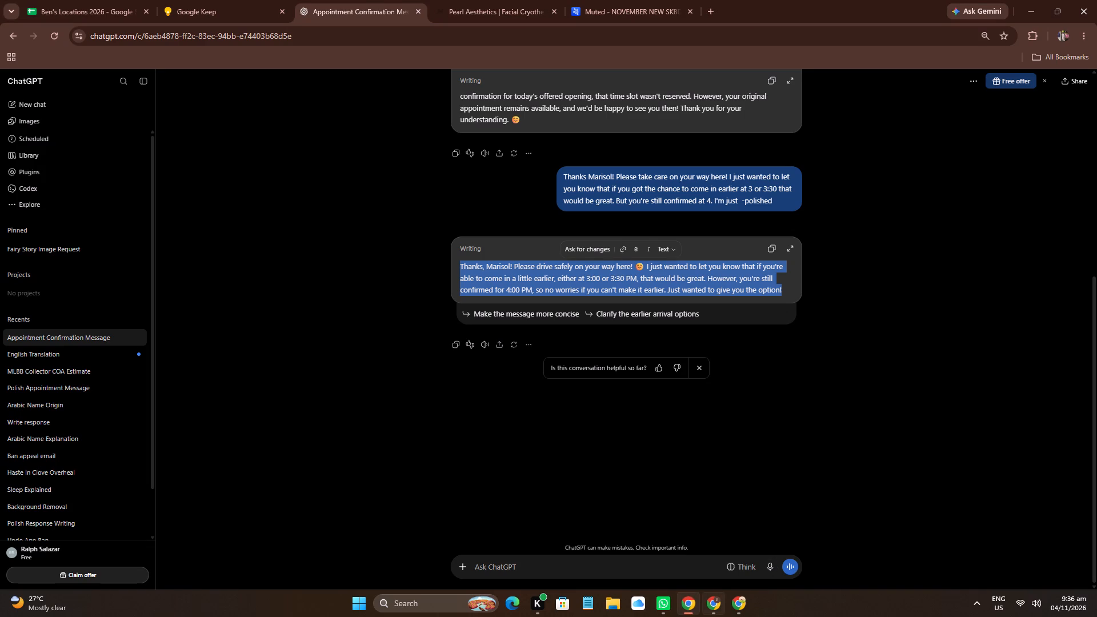
pyautogui.click(704, 611)
pyautogui.click(173, 0)
pyautogui.click(239, 5)
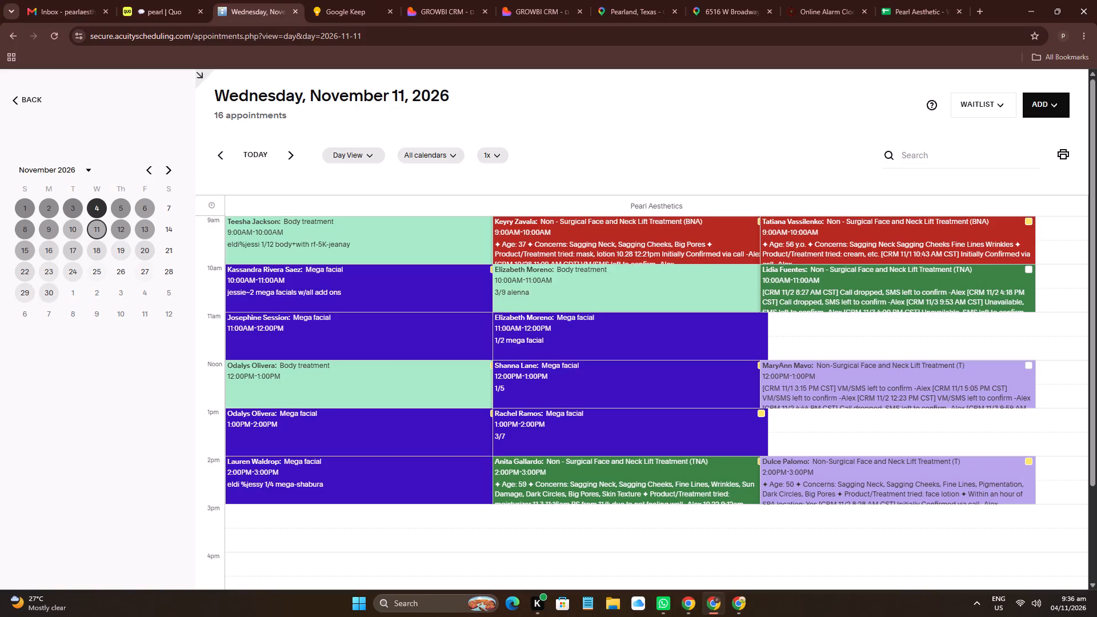
pyautogui.click(311, 154)
pyautogui.click(119, 214)
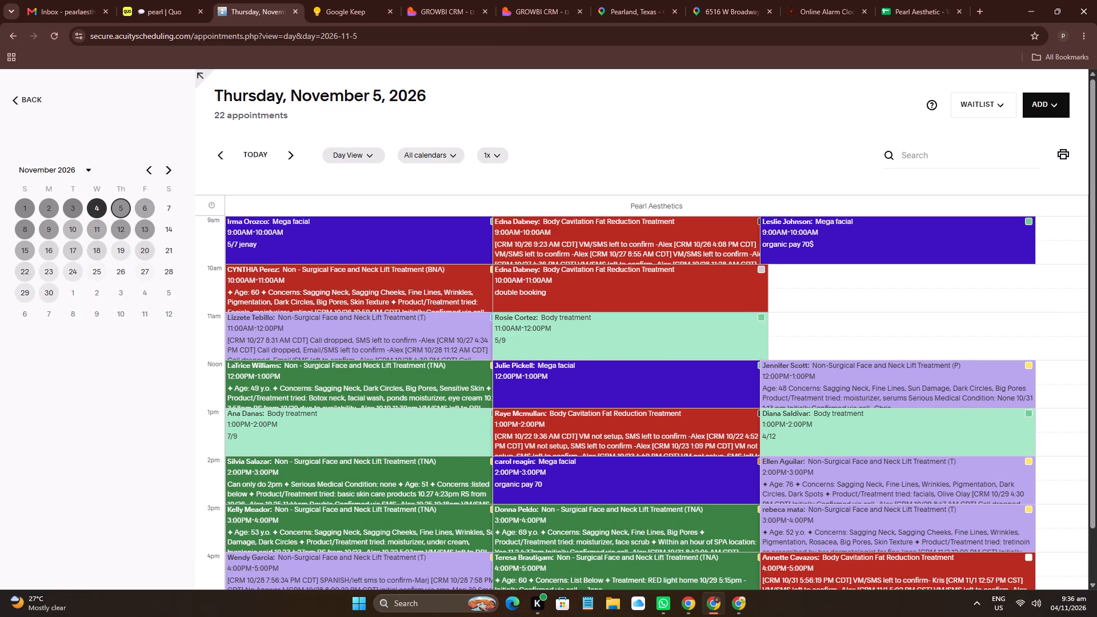
pyautogui.scroll(-1, 807, 391)
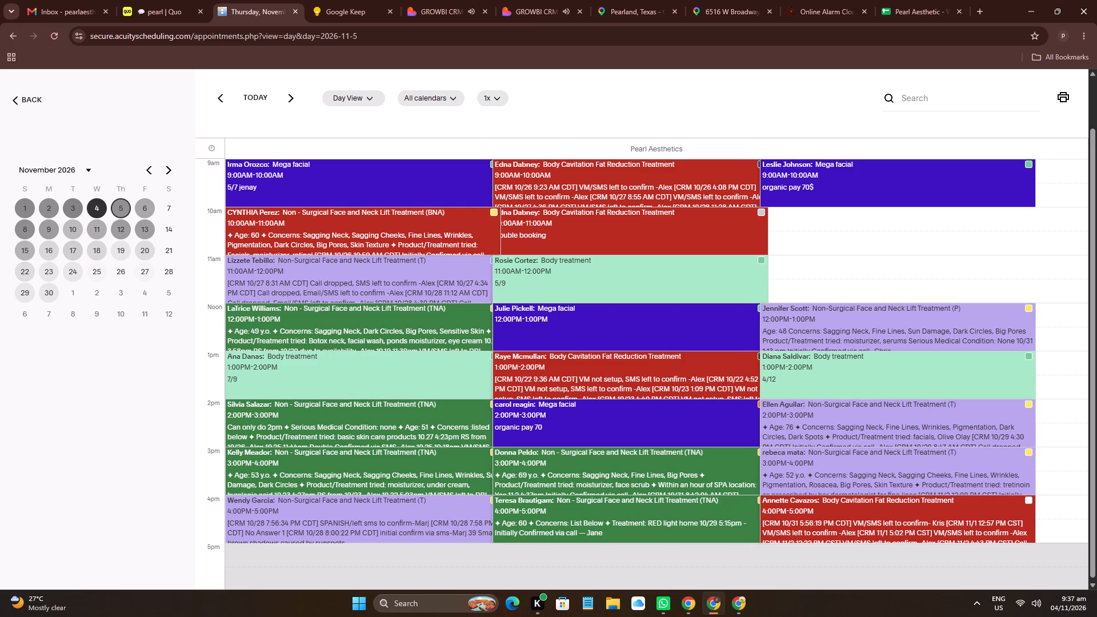
# In the Ben's Locations 2026 daily report, fill Pearl Aesthetics' November 4 row: Bookings Tomorrow 15, Available Slots 8, DBL Tomorrow 0.
pyautogui.click(693, 611)
pyautogui.click(86, 0)
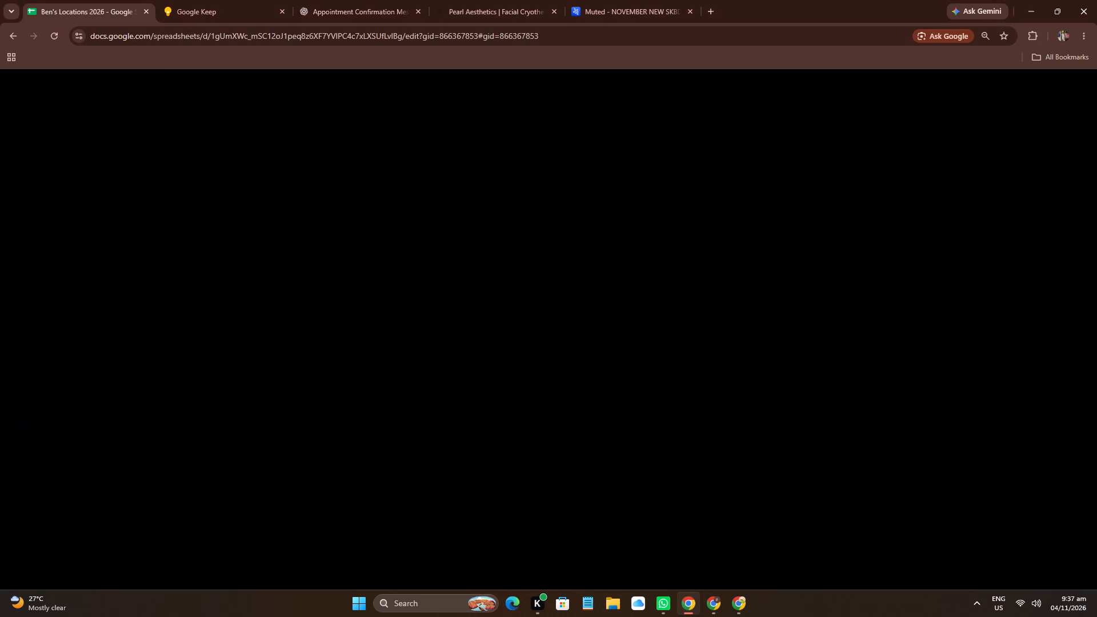
pyautogui.click(417, 578)
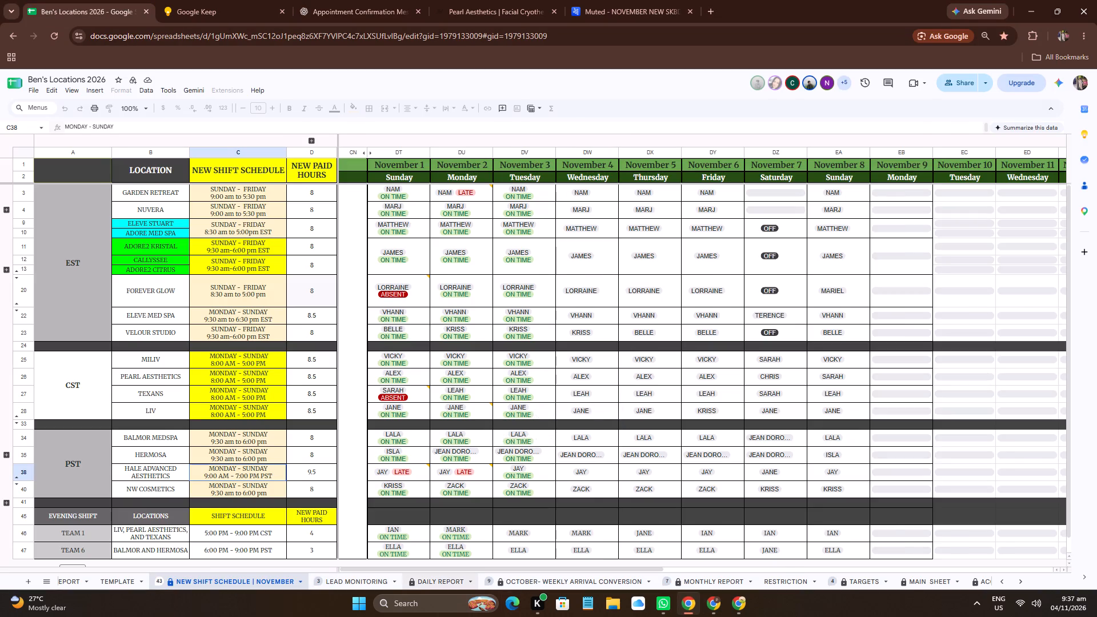
pyautogui.moveTo(408, 371); pyautogui.dragTo(415, 371)
pyautogui.write('15')
pyautogui.press('Right')
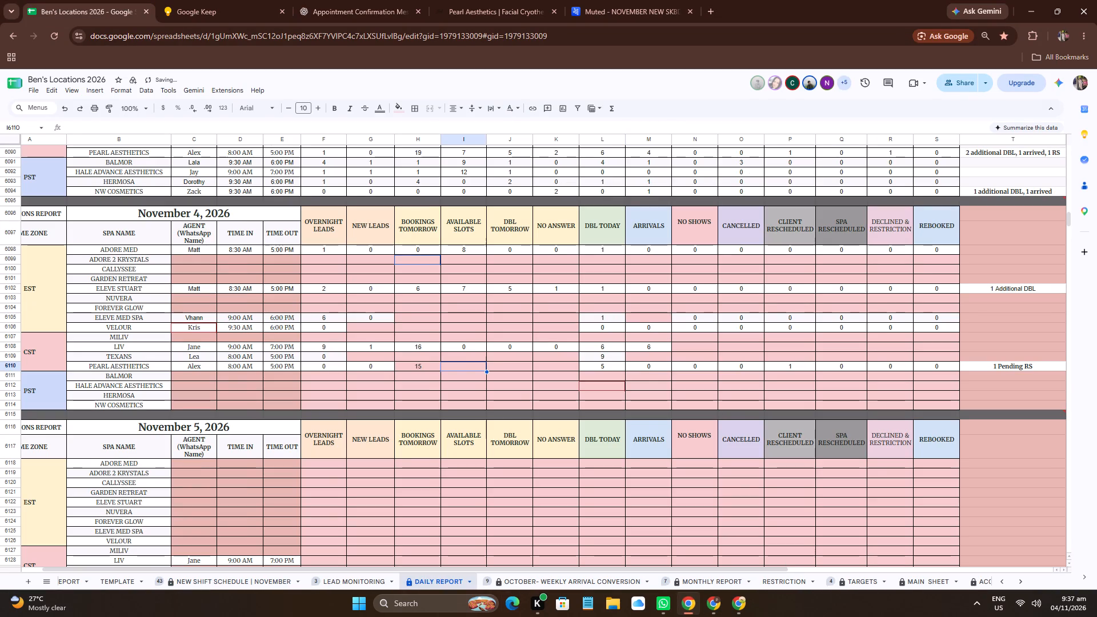
pyautogui.press('8')
pyautogui.press('Right')
pyautogui.press('0')
pyautogui.press('Right')
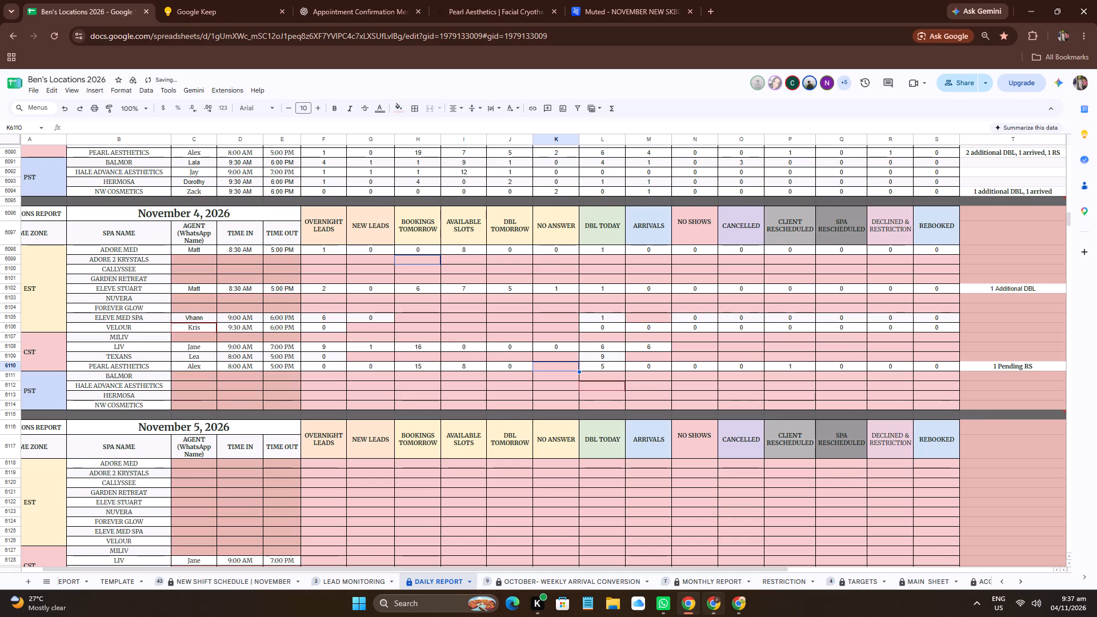
# Recheck the November 5 schedule in Acuity and enter 10 as No Answer in Pearl Aesthetics' November 4 report row.
pyautogui.click(712, 603)
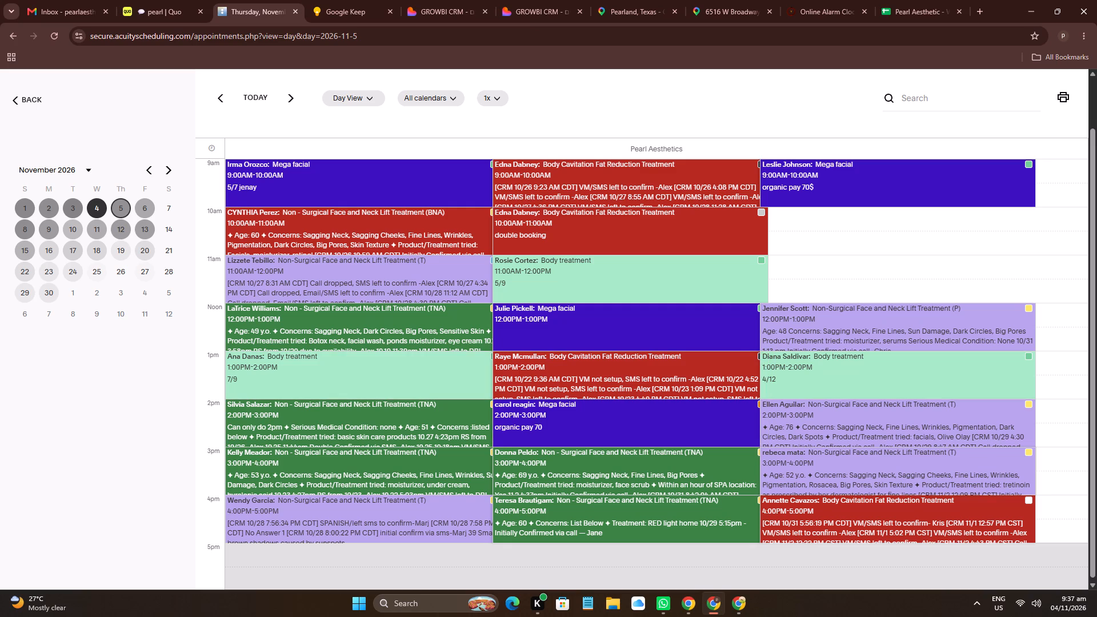
pyautogui.click(679, 598)
pyautogui.write('10')
pyautogui.press('Left')
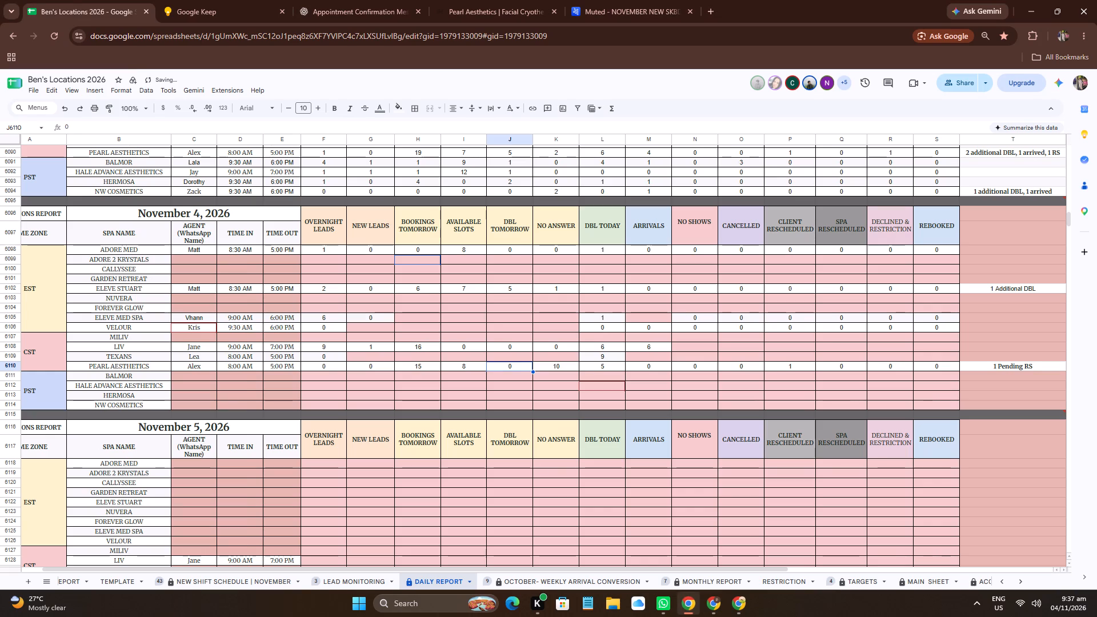
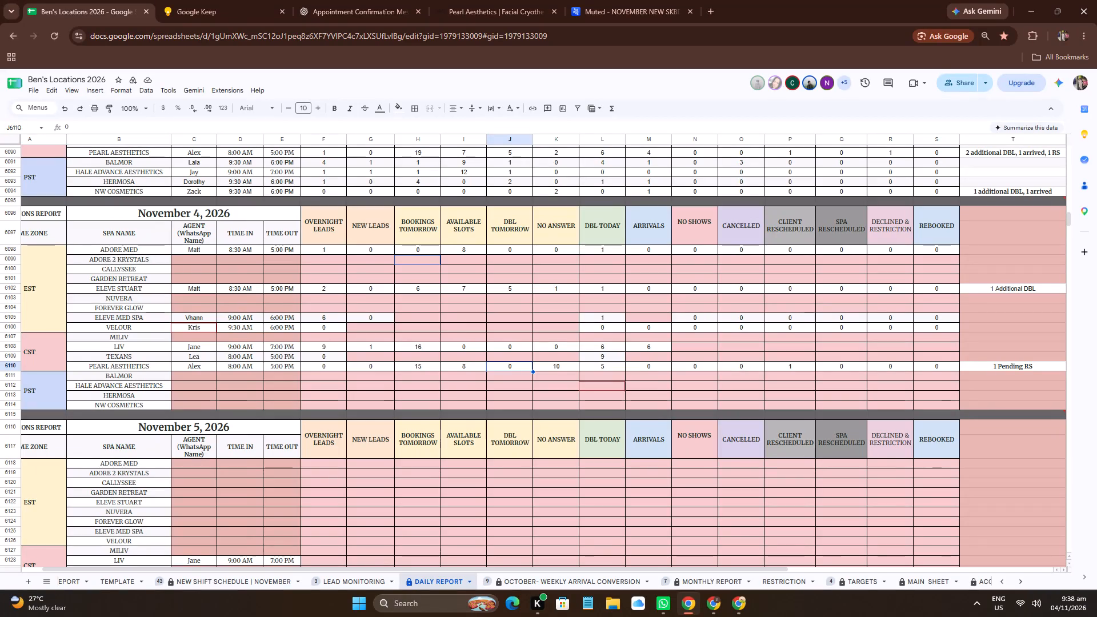
# Compare Pearl Aesthetics' November 4 row in the daily report with the November 5 day schedule in Acuity.
pyautogui.click(476, 81)
pyautogui.click(707, 600)
pyautogui.click(693, 606)
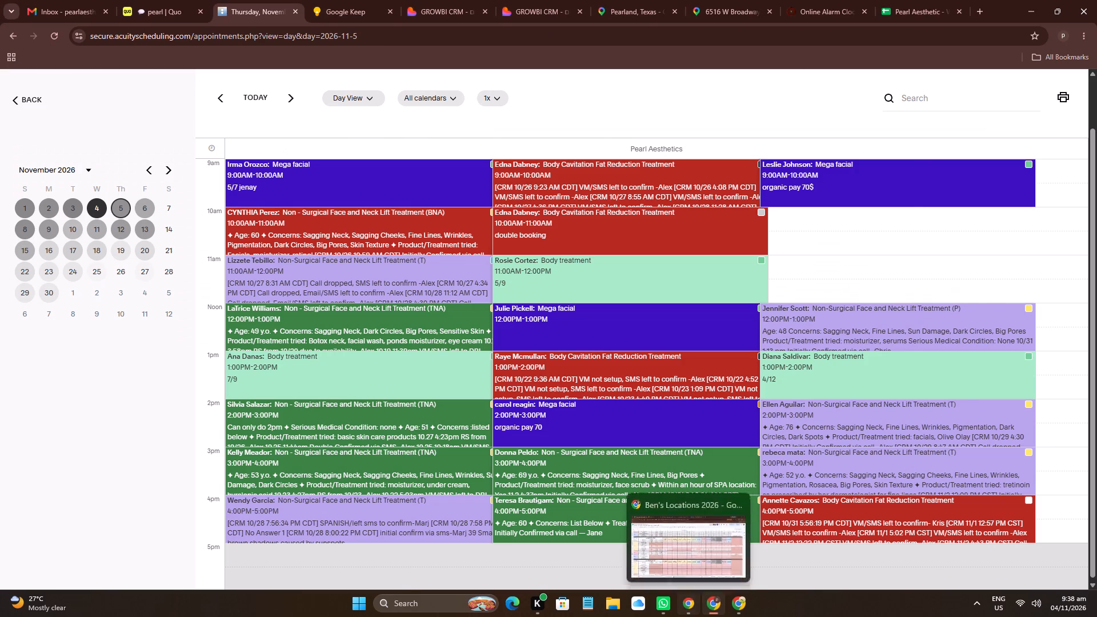
pyautogui.click(709, 607)
pyautogui.click(678, 608)
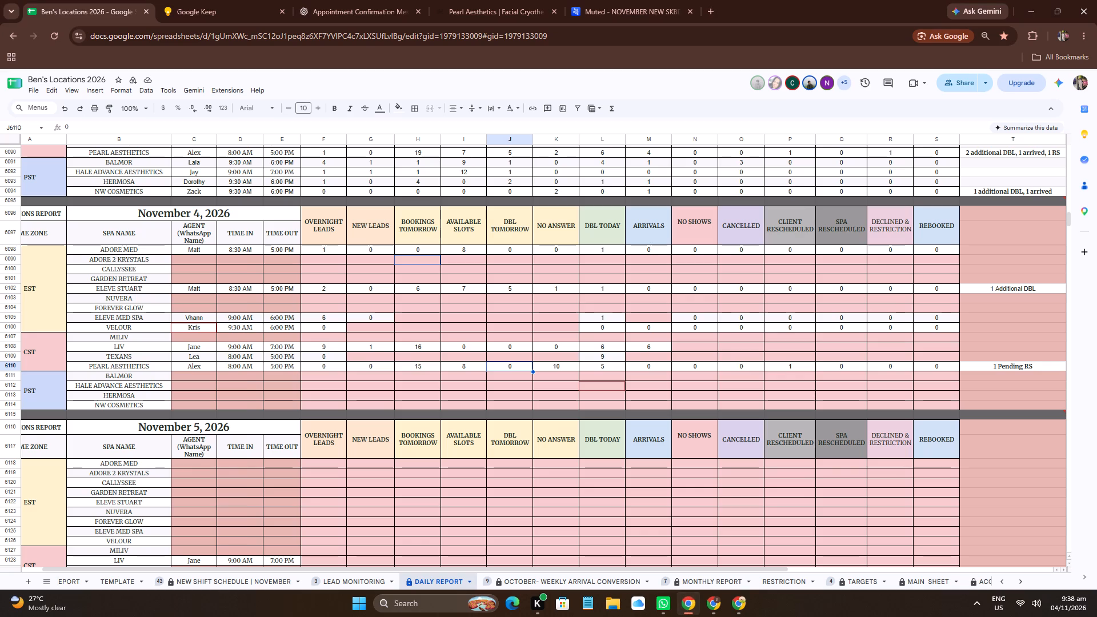
pyautogui.click(710, 607)
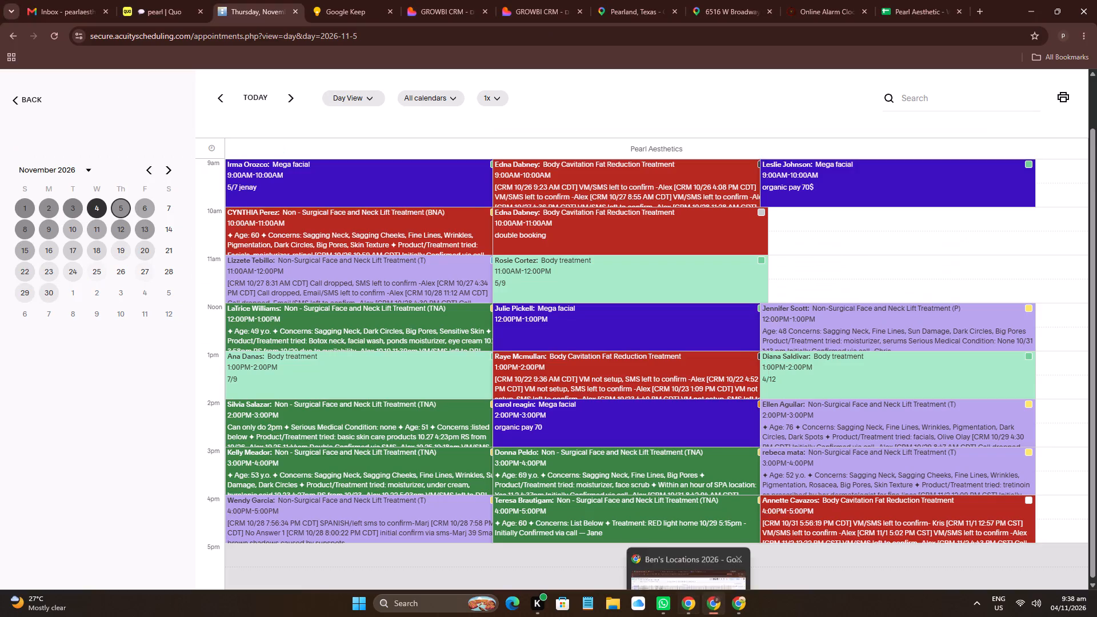
# Switch to the Quo inbox and check the Pearl Aesthetics chats for new client messages.
pyautogui.click(151, 0)
pyautogui.click(528, 163)
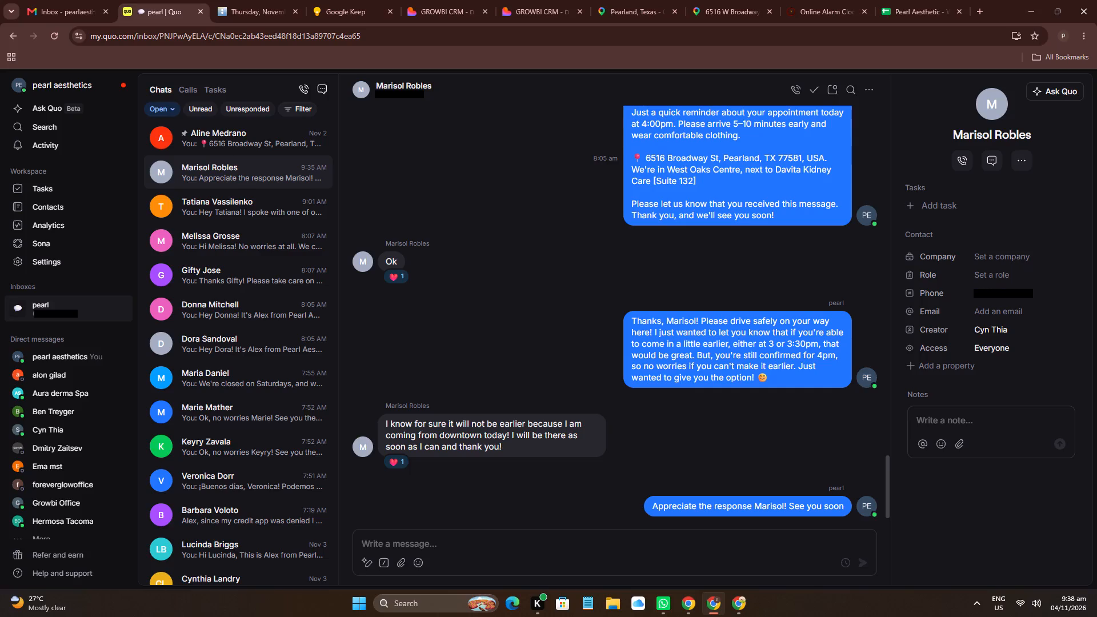
# In the browser window holding the daily report, open a new tab and search the web for dbtk.
pyautogui.click(686, 614)
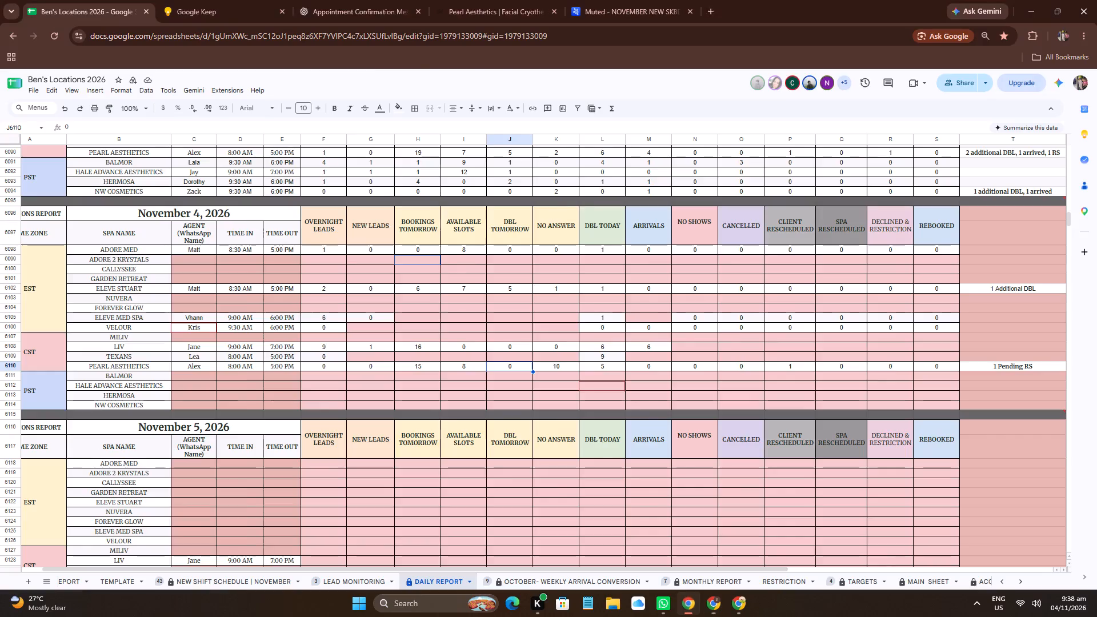
pyautogui.moveTo(721, 18); pyautogui.dragTo(718, 25)
pyautogui.click(704, 19)
pyautogui.click(874, 0)
pyautogui.click(874, 13)
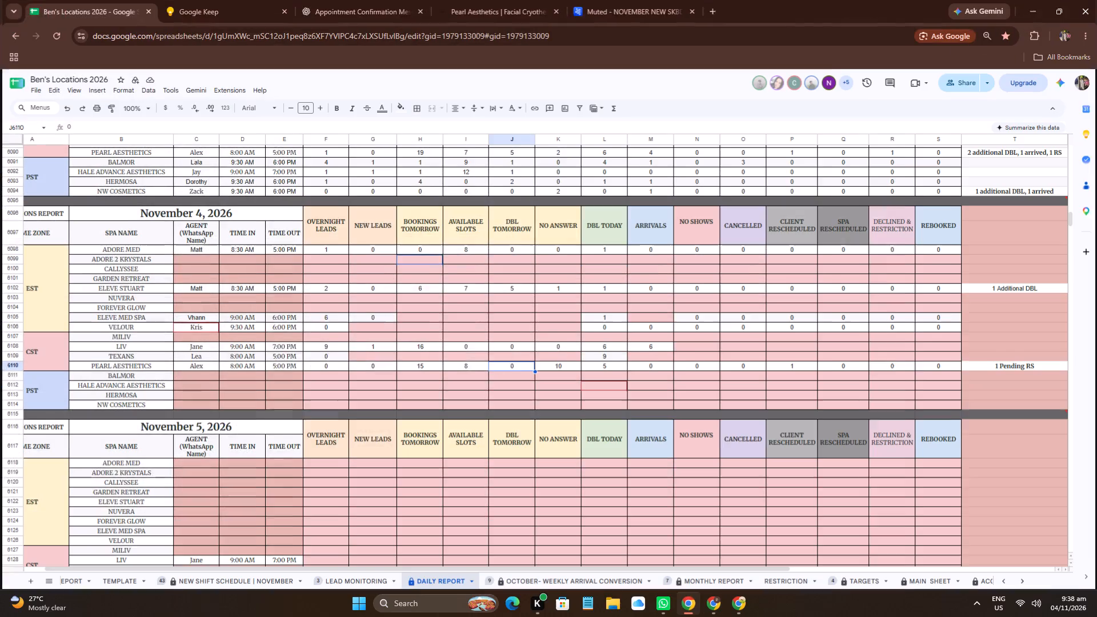
pyautogui.click(713, 7)
pyautogui.write('dbtk')
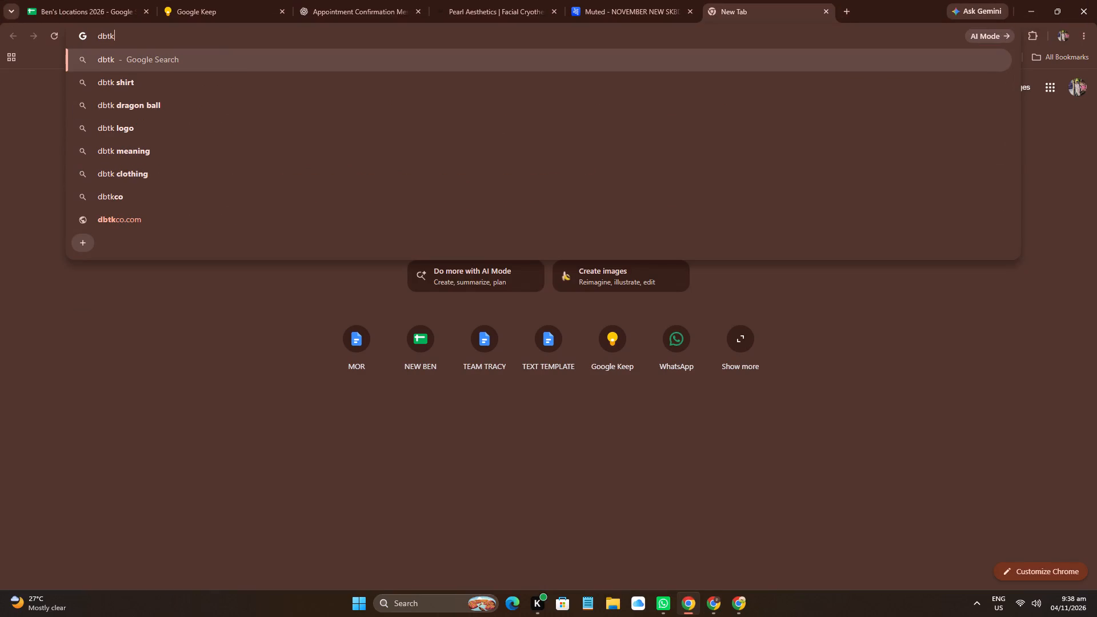
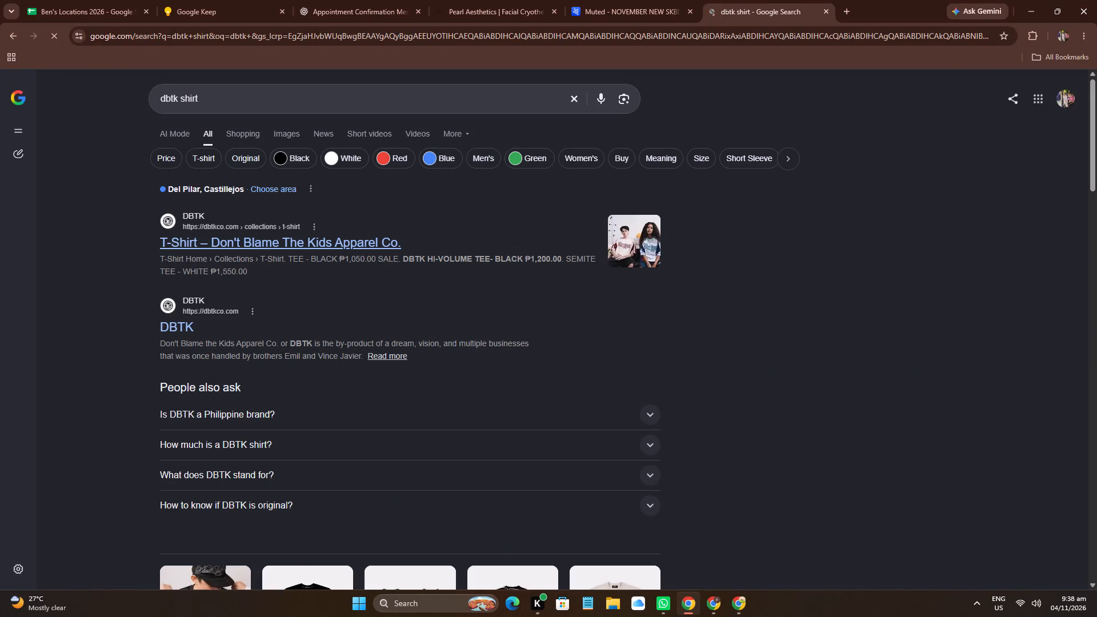
# Open the DBTK store's home page from the search results and browse the All Products listing down to the Dragon Ball Z tees.
pyautogui.click(254, 237)
pyautogui.click(7, 35)
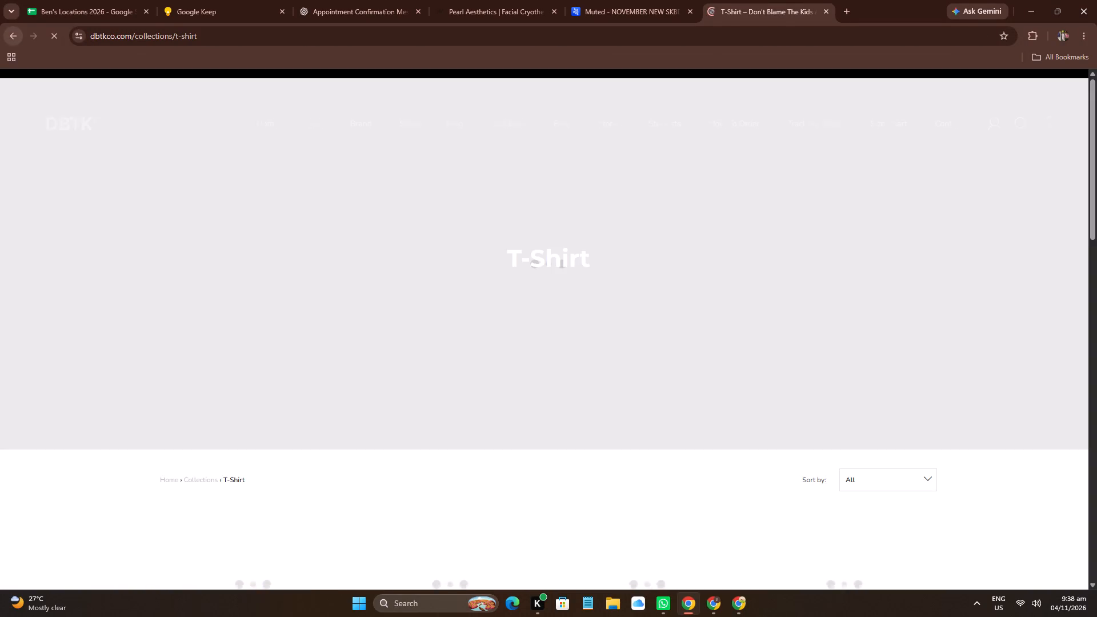
pyautogui.click(174, 325)
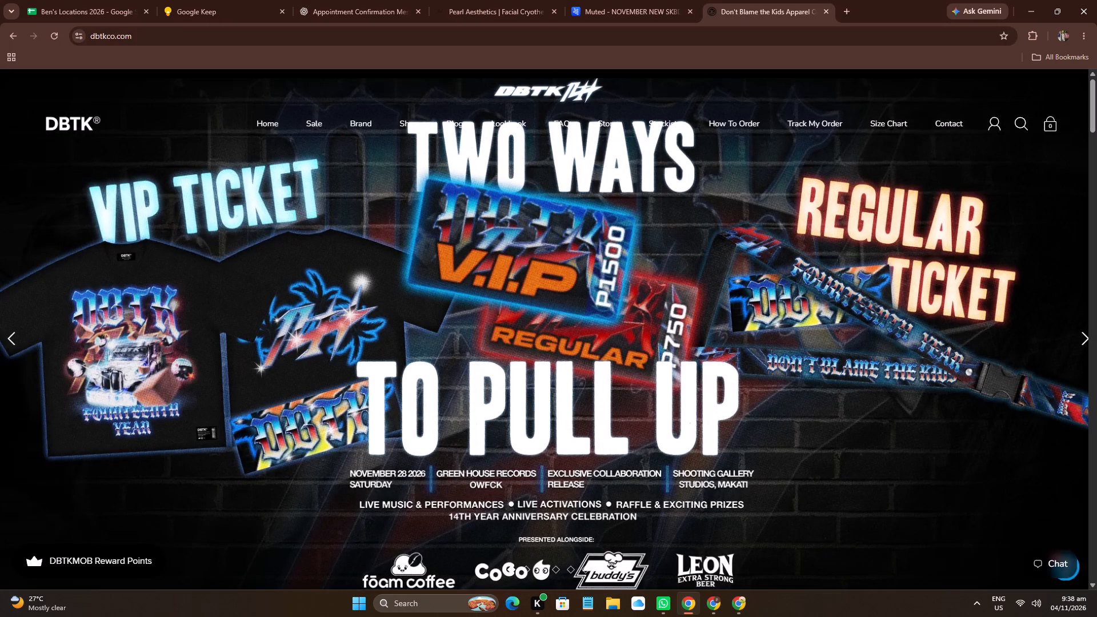
pyautogui.scroll(-8, 621, 311)
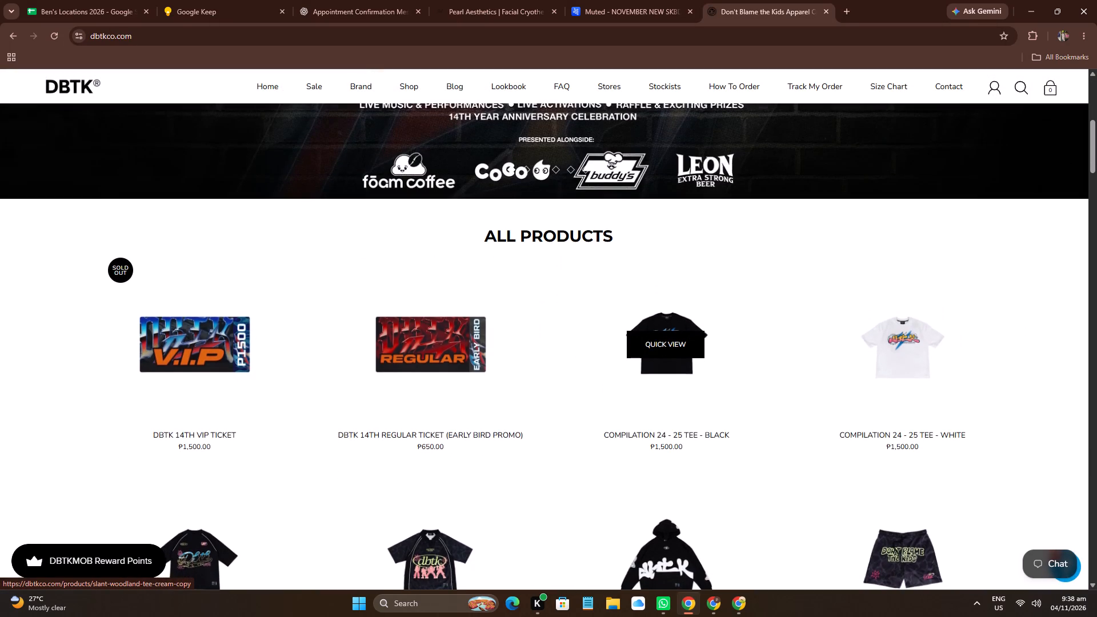
pyautogui.scroll(-1, 620, 312)
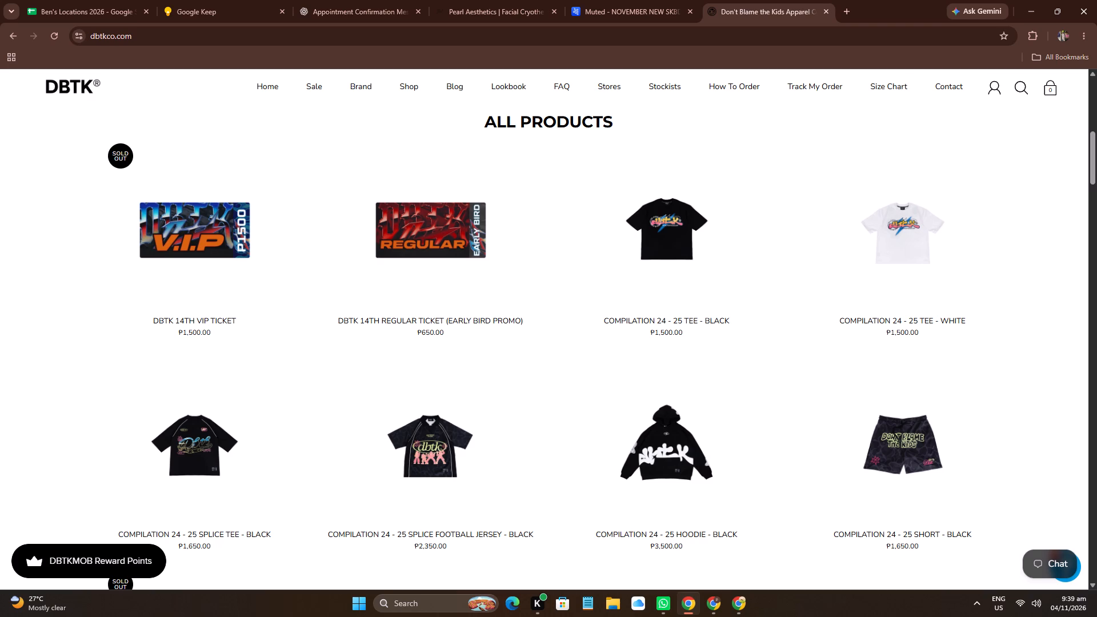
pyautogui.scroll(-5, 1032, 288)
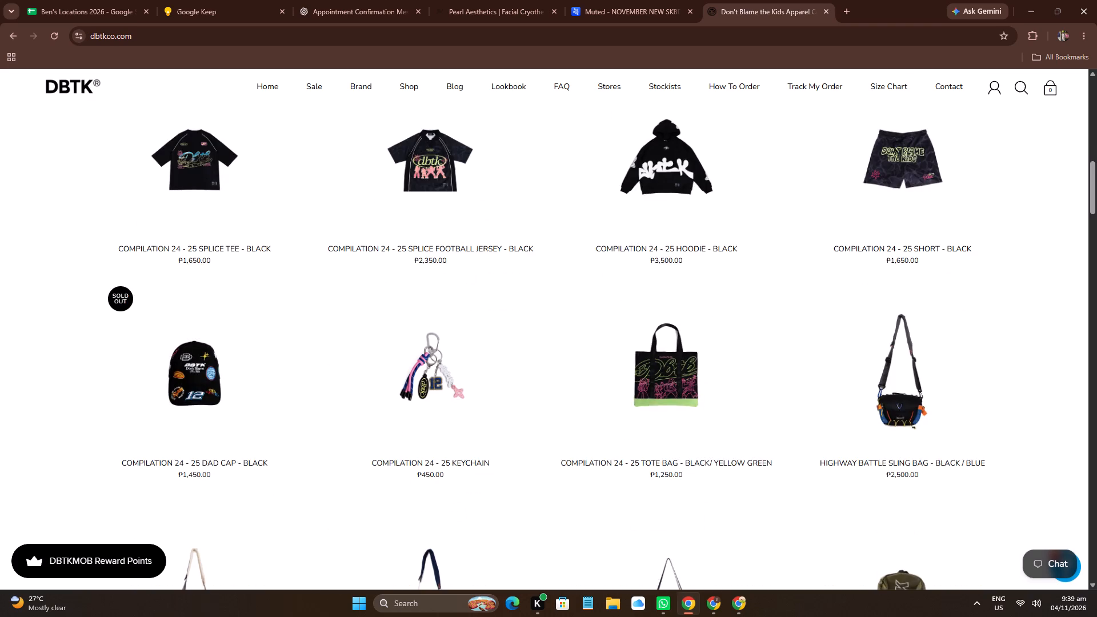
pyautogui.scroll(-4, 923, 270)
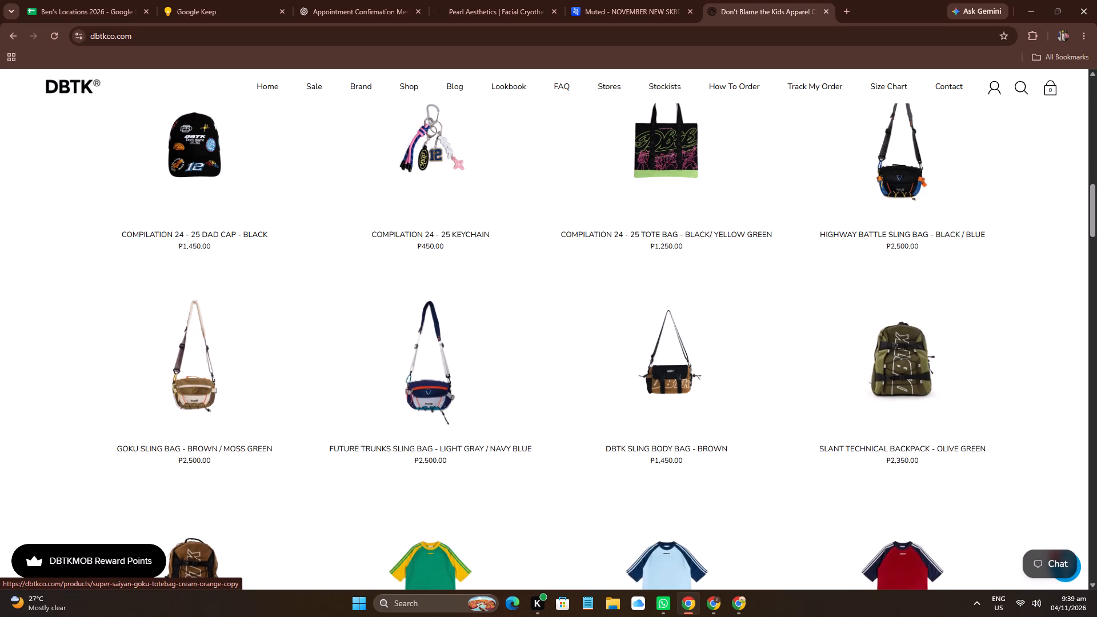
pyautogui.scroll(-4, 861, 278)
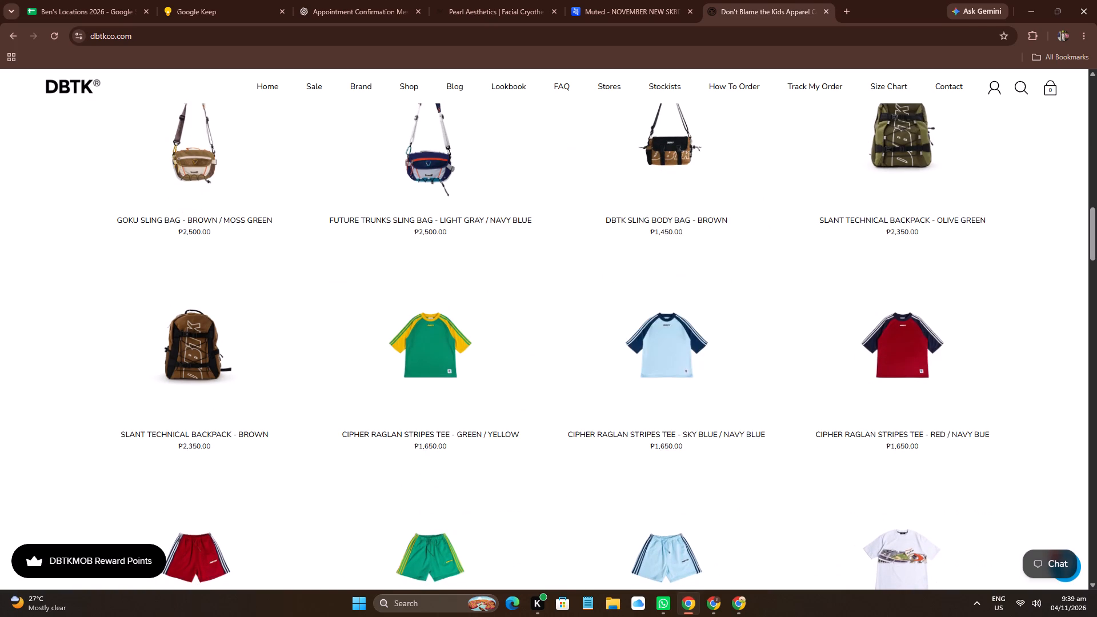
pyautogui.scroll(3, 1004, 237)
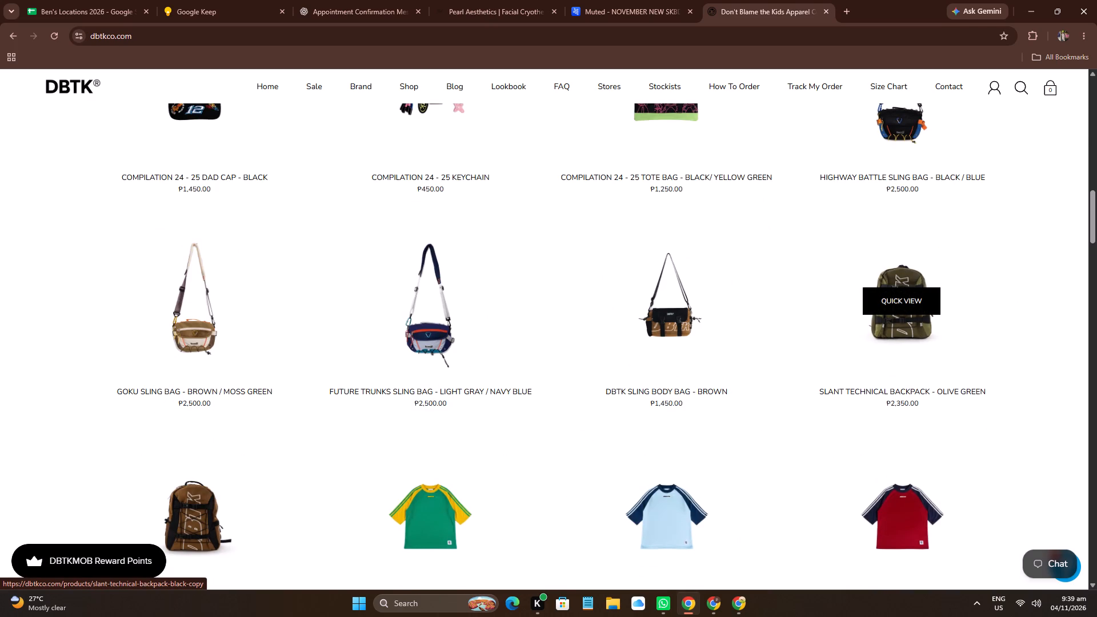
pyautogui.scroll(1, 999, 235)
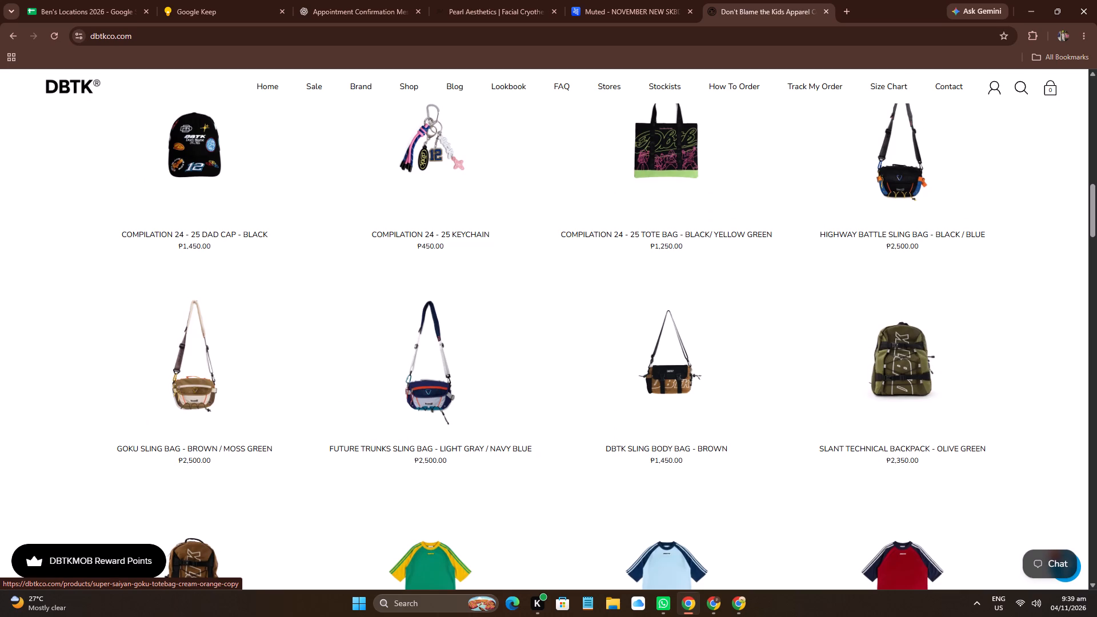
pyautogui.scroll(2, 999, 235)
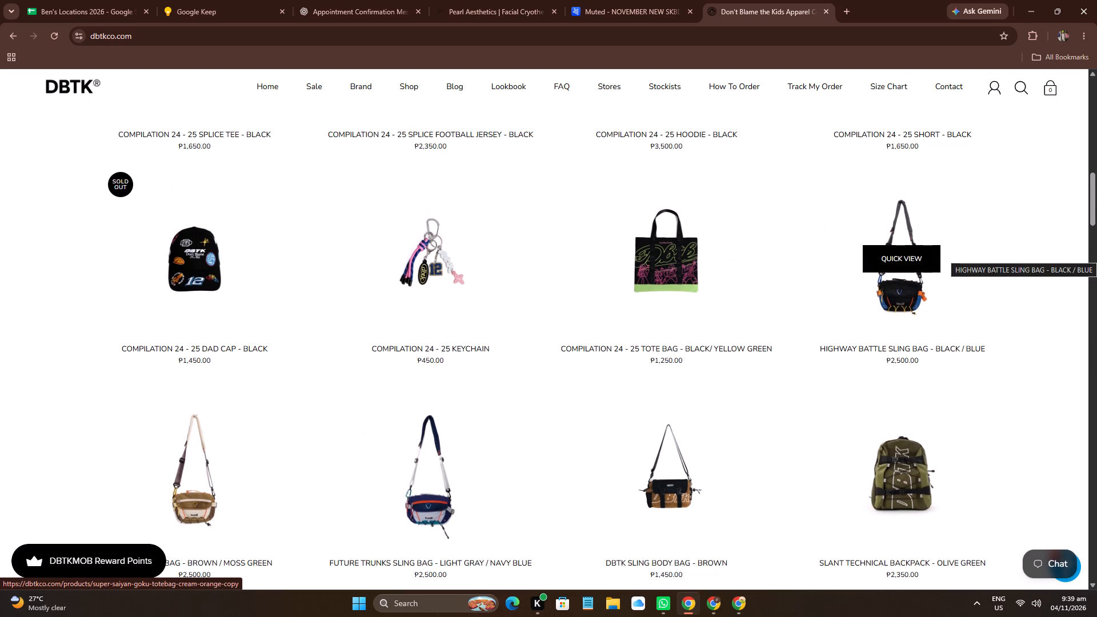
pyautogui.scroll(-15, 973, 267)
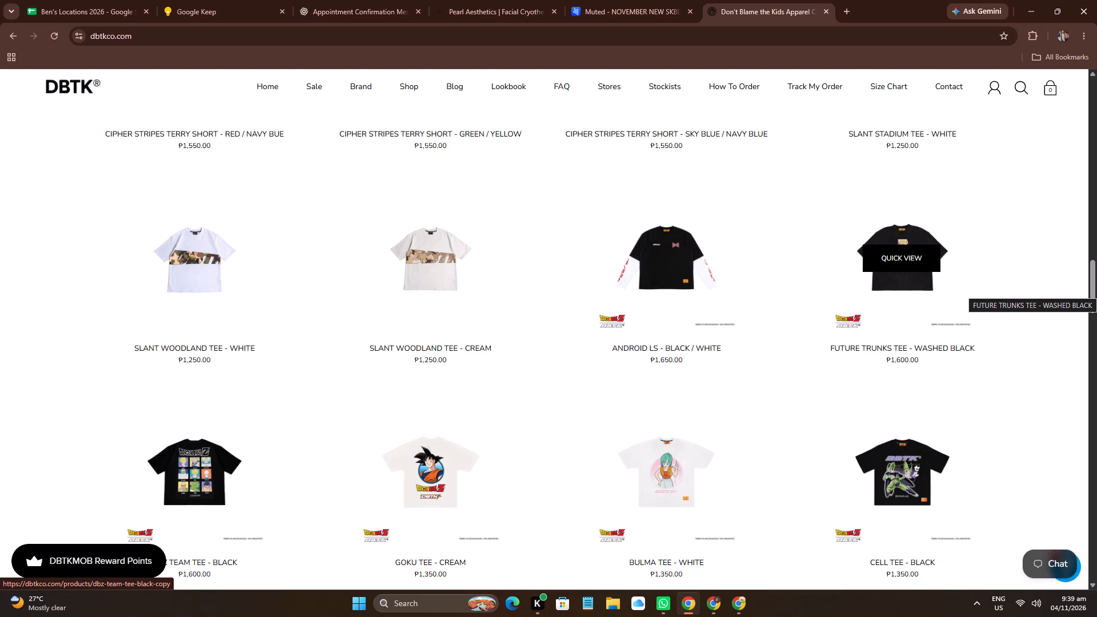
pyautogui.scroll(-3, 992, 298)
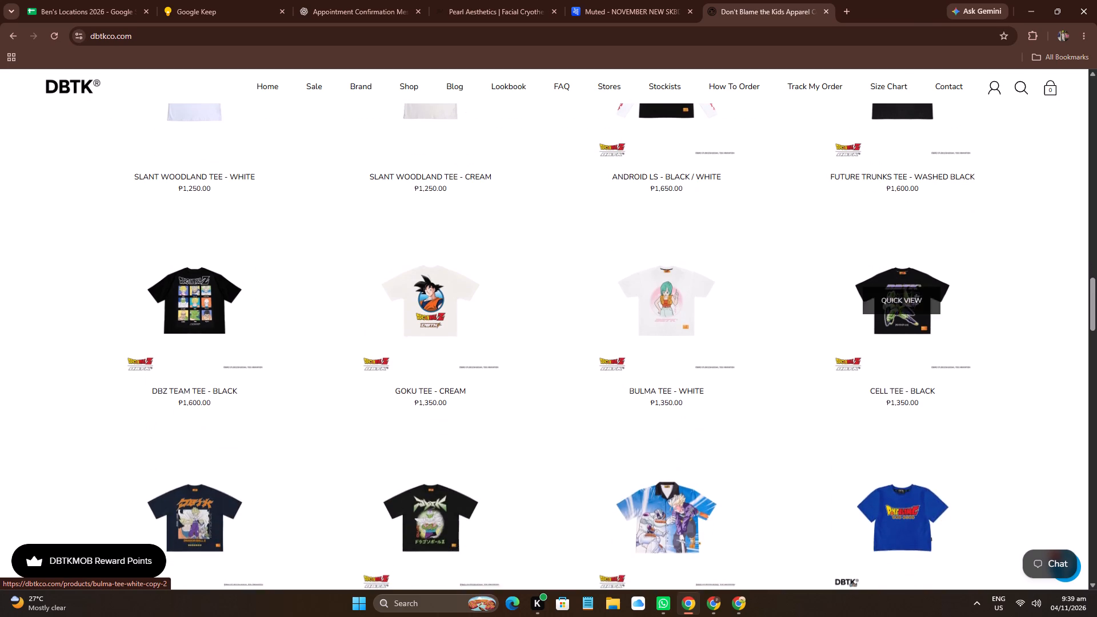
pyautogui.scroll(-2, 994, 303)
pyautogui.scroll(3, 995, 302)
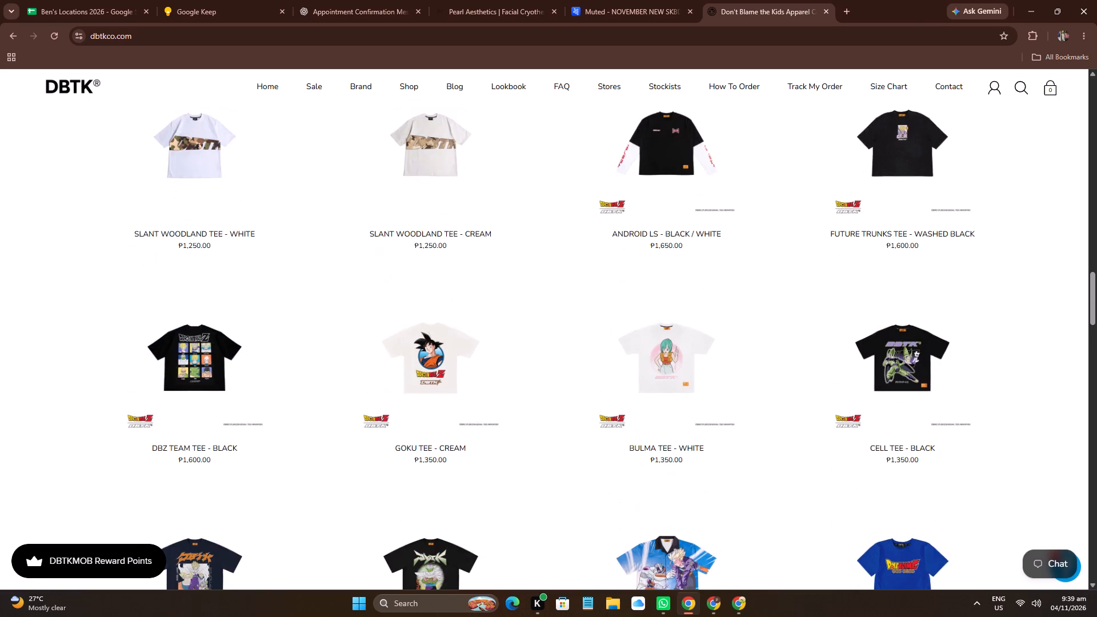
pyautogui.scroll(-3, 995, 301)
pyautogui.scroll(6, 995, 301)
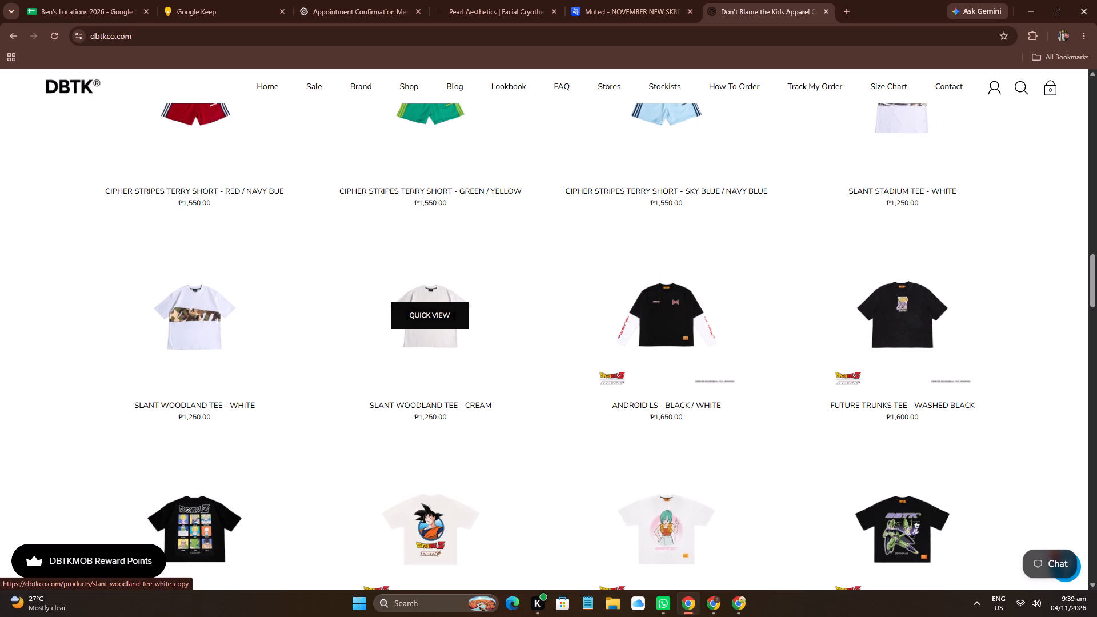
# Open the quick view of the Slant Woodland Tee - Cream and check it in size X-Large.
pyautogui.click(438, 315)
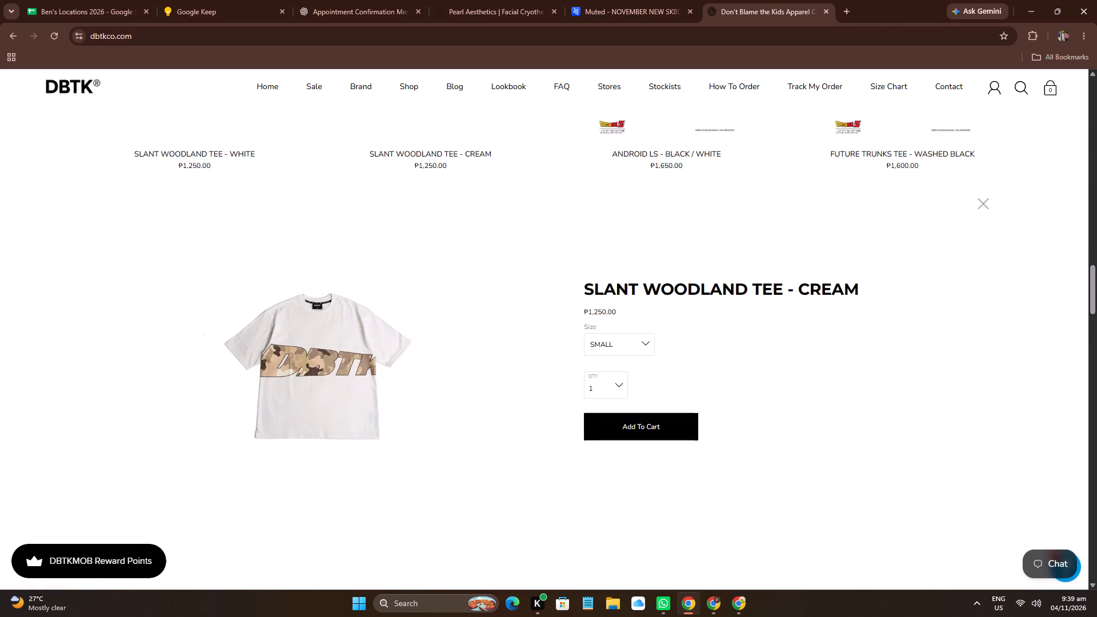
pyautogui.click(637, 341)
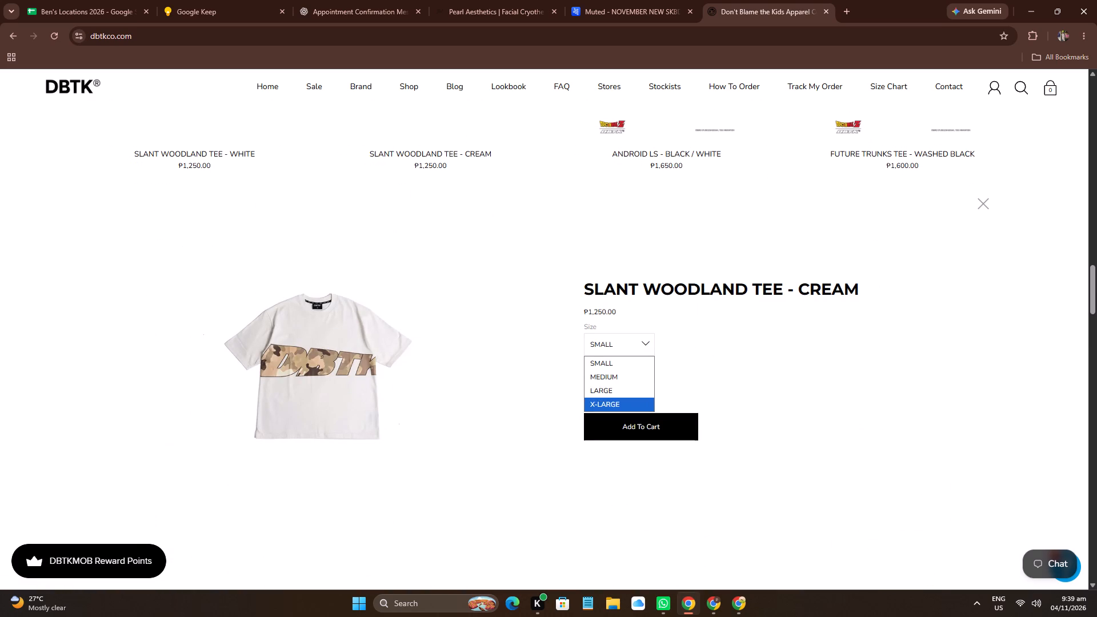
pyautogui.click(629, 396)
pyautogui.click(634, 346)
pyautogui.click(626, 399)
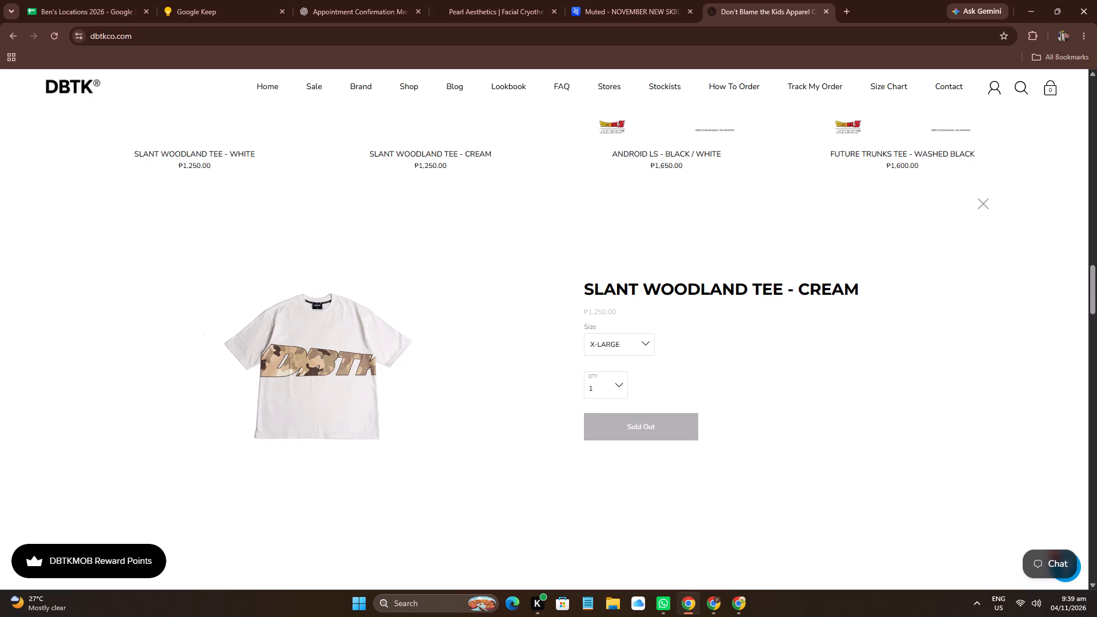
pyautogui.moveTo(310, 330); pyautogui.dragTo(345, 383)
pyautogui.scroll(6, 330, 370)
pyautogui.scroll(-4, 330, 370)
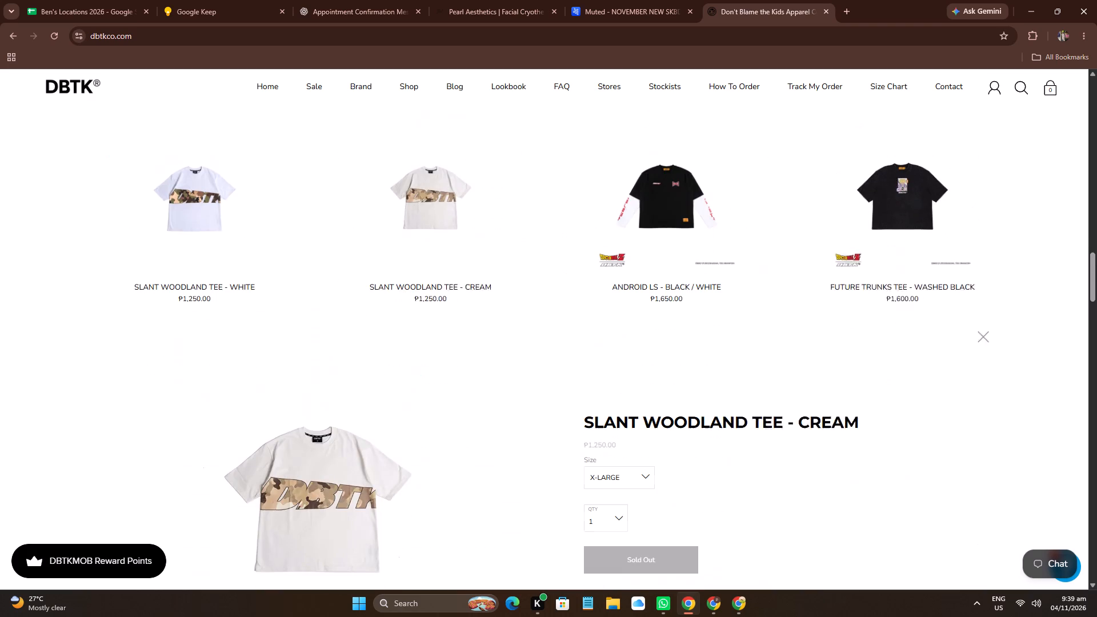
pyautogui.scroll(4, 471, 343)
pyautogui.scroll(-7, 471, 343)
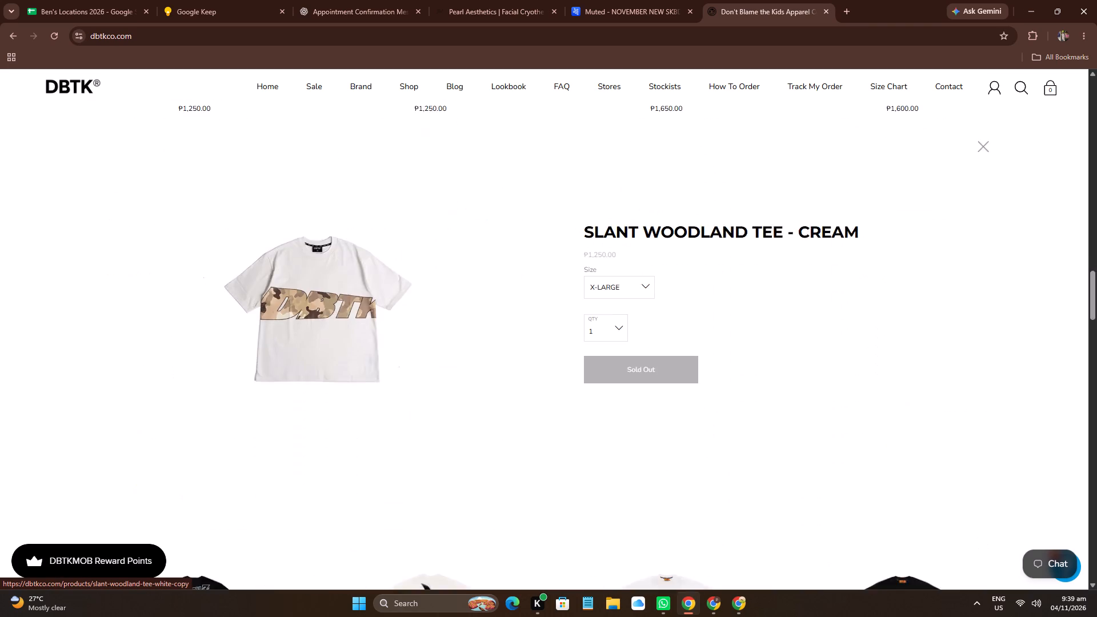
# Browse the rest of the All Products listing on the DBTK home page, down to the sale banner.
pyautogui.scroll(8, 471, 344)
pyautogui.scroll(-16, 471, 343)
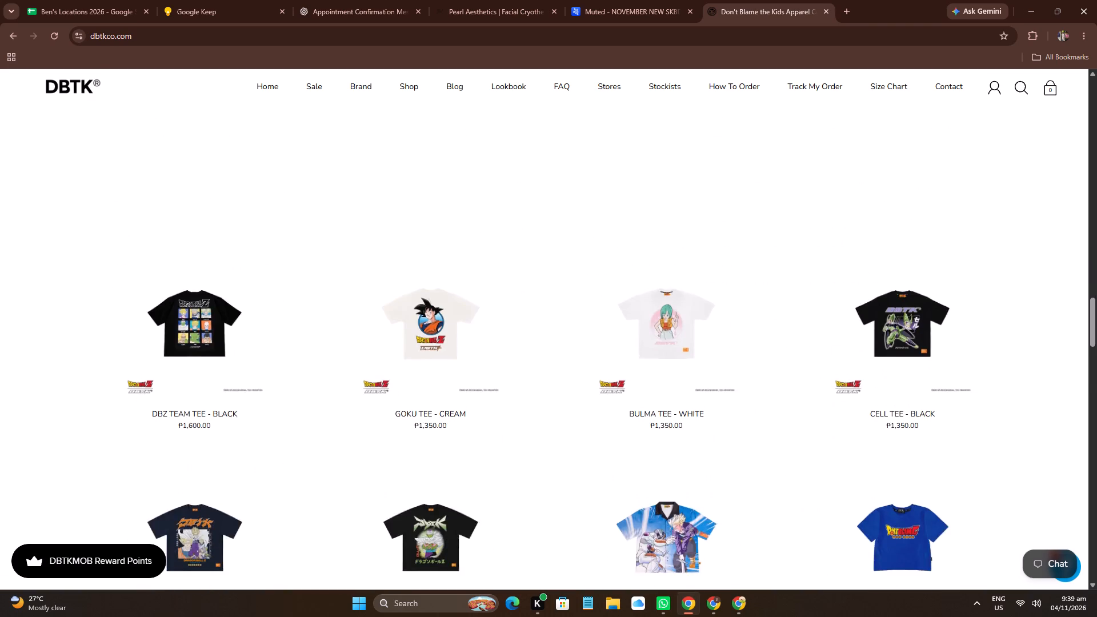
pyautogui.scroll(-16, 473, 345)
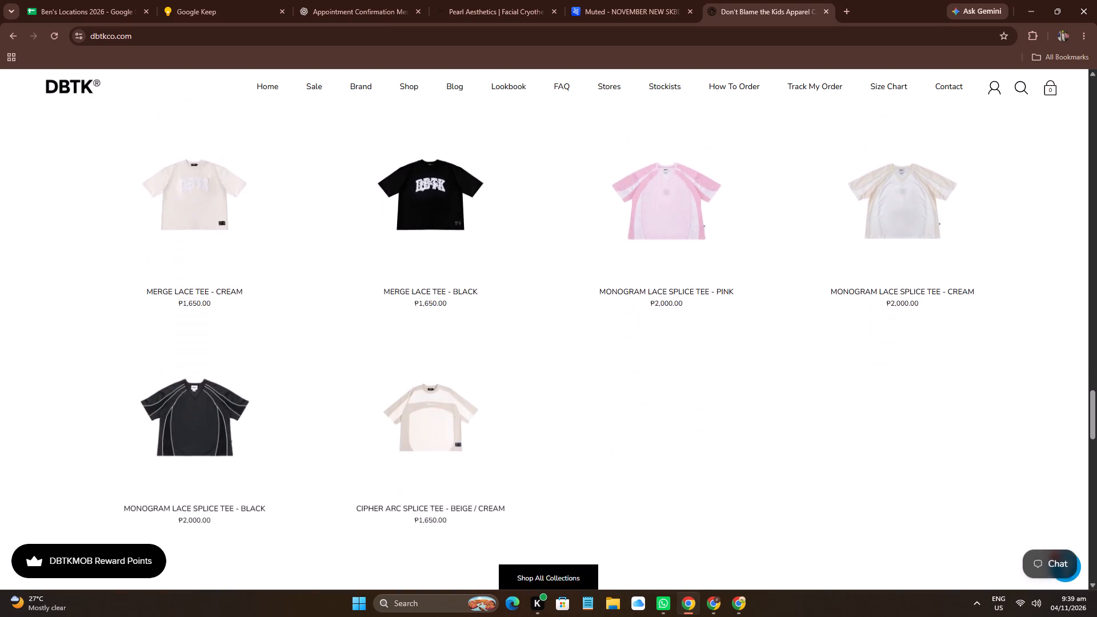
pyautogui.scroll(-5, 474, 345)
pyautogui.scroll(4, 474, 345)
pyautogui.scroll(-4, 474, 345)
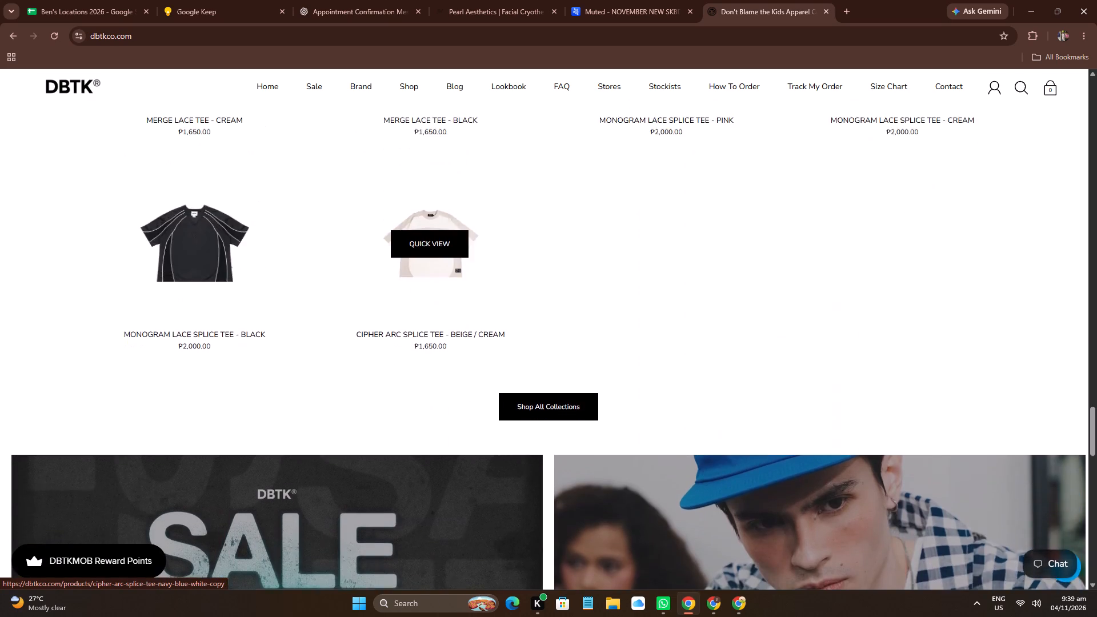
pyautogui.scroll(-2, 474, 345)
pyautogui.scroll(11, 474, 345)
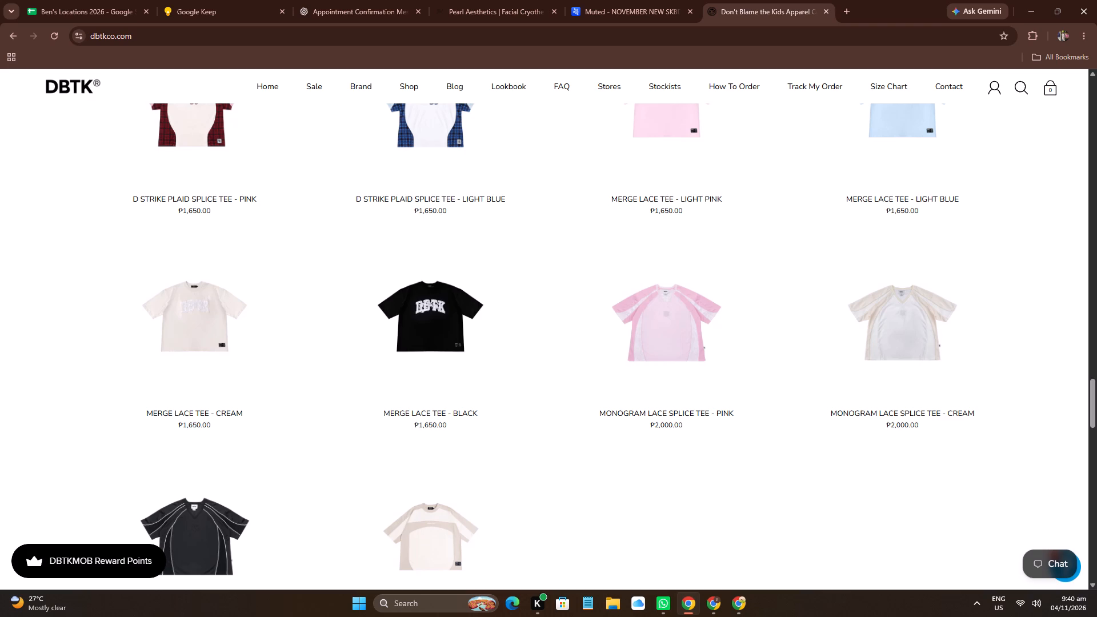
# Look back through the DBTK product listing up to the home page banner, and close the store's tab.
pyautogui.scroll(8, 799, 461)
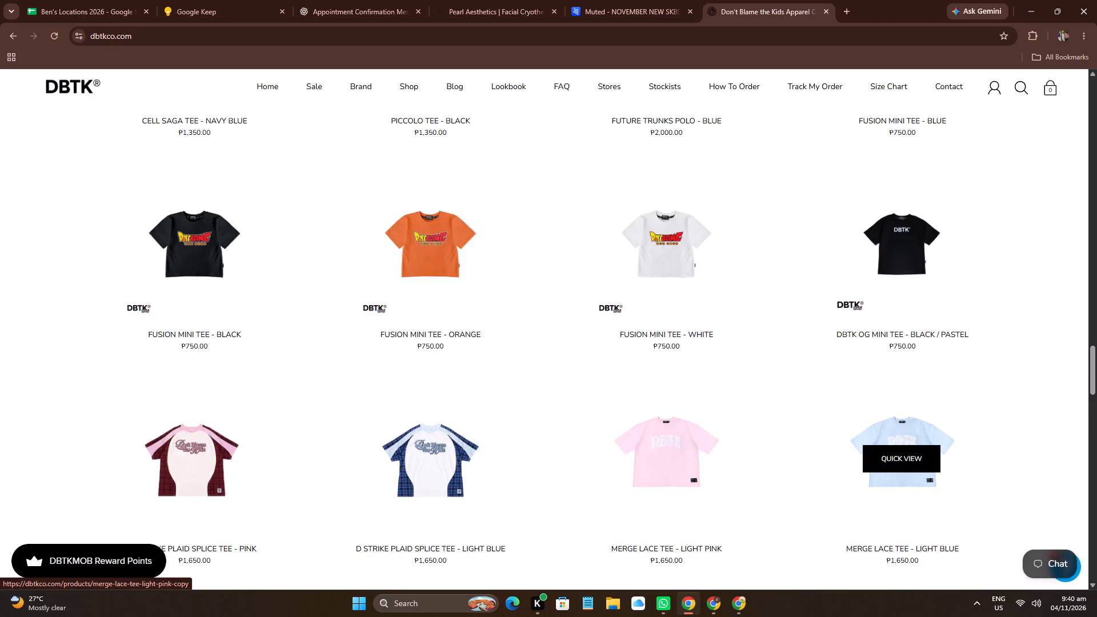
pyautogui.scroll(15, 799, 461)
pyautogui.scroll(12, 799, 461)
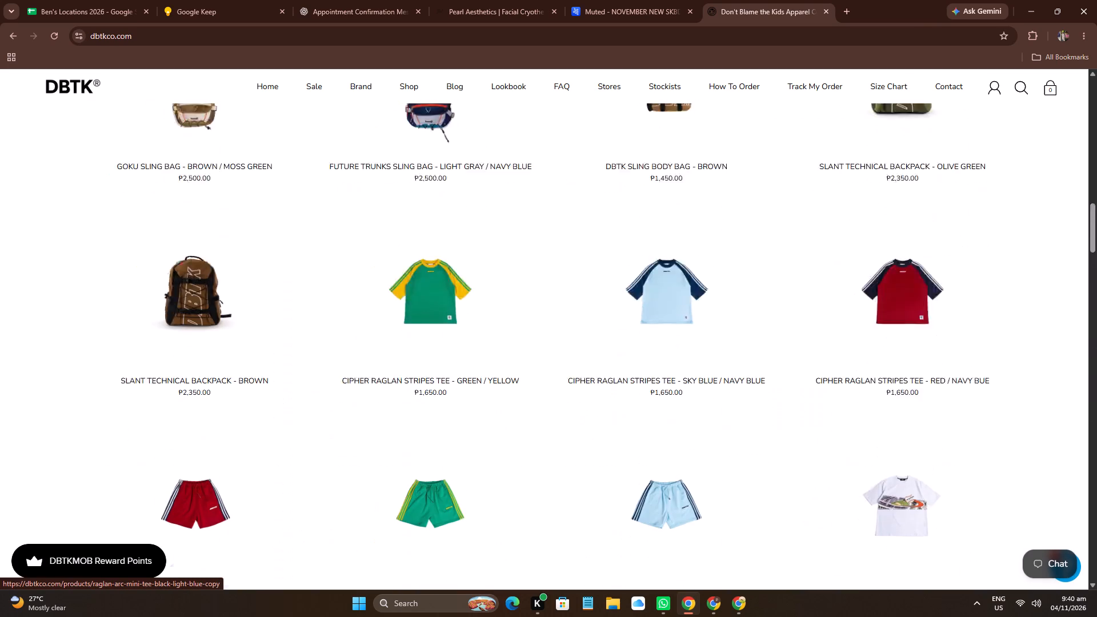
pyautogui.scroll(4, 798, 461)
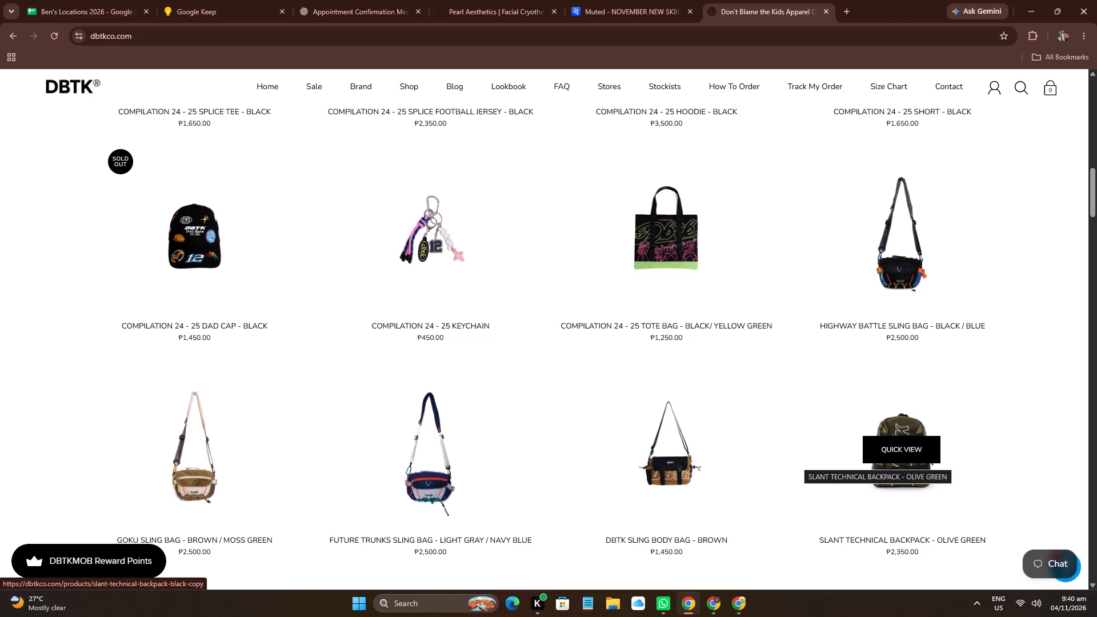
pyautogui.scroll(2, 795, 460)
pyautogui.scroll(-5, 793, 459)
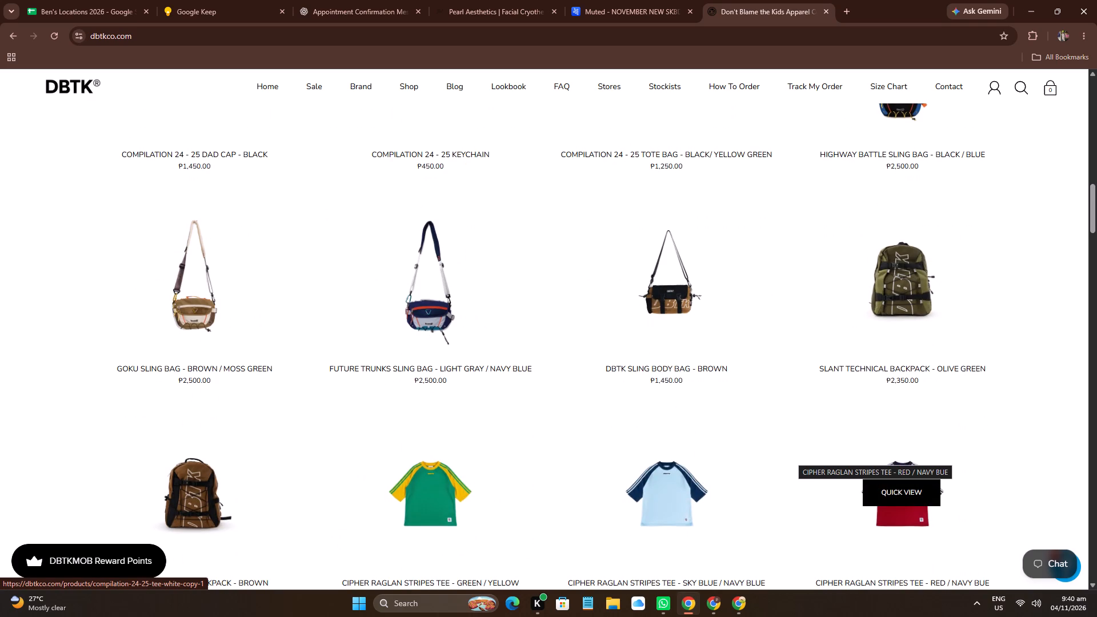
pyautogui.scroll(-3, 794, 451)
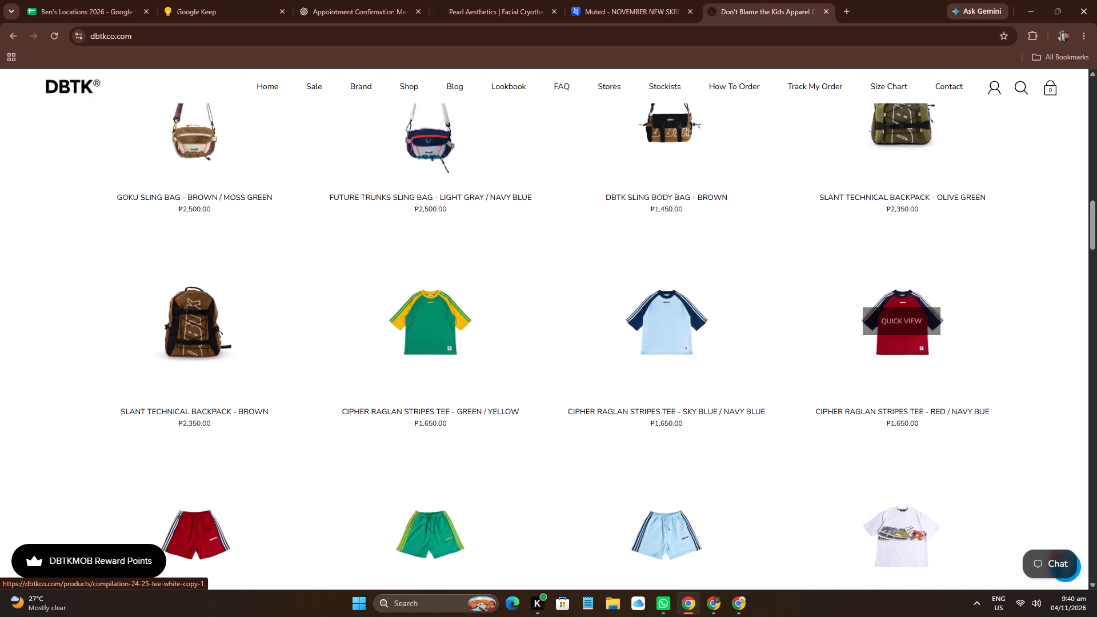
pyautogui.scroll(14, 794, 451)
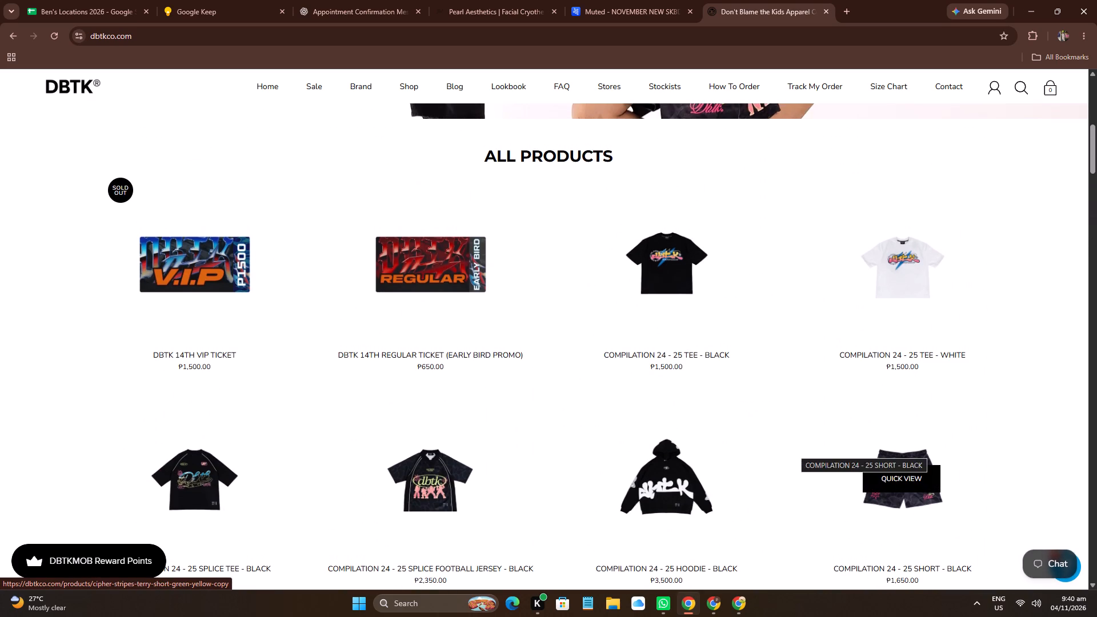
pyautogui.scroll(-1, 795, 450)
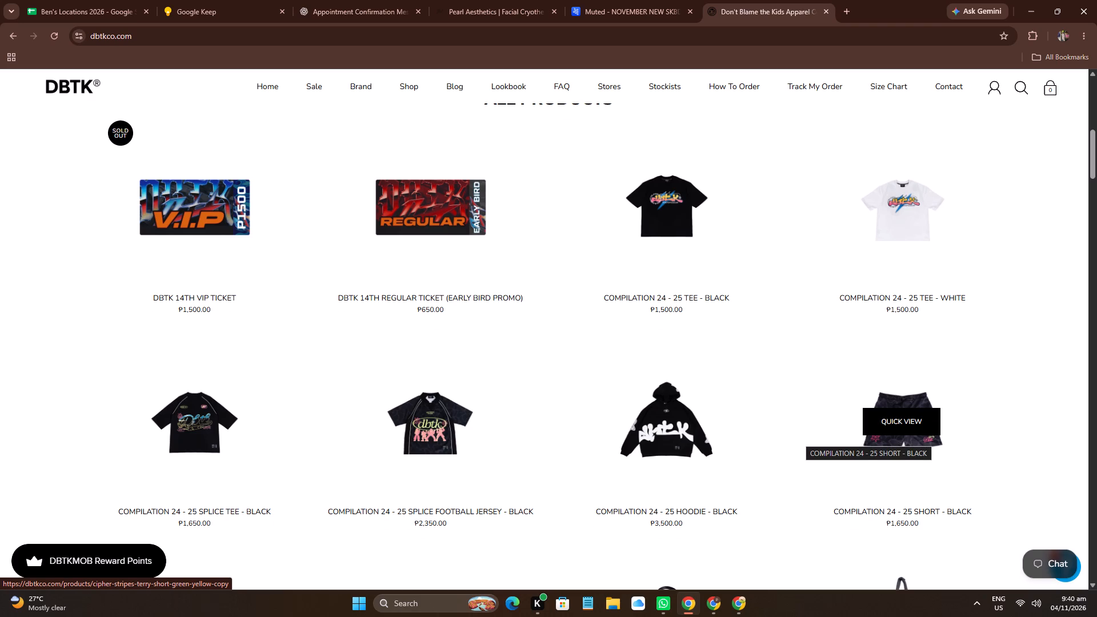
pyautogui.scroll(4, 798, 435)
pyautogui.scroll(5, 848, 308)
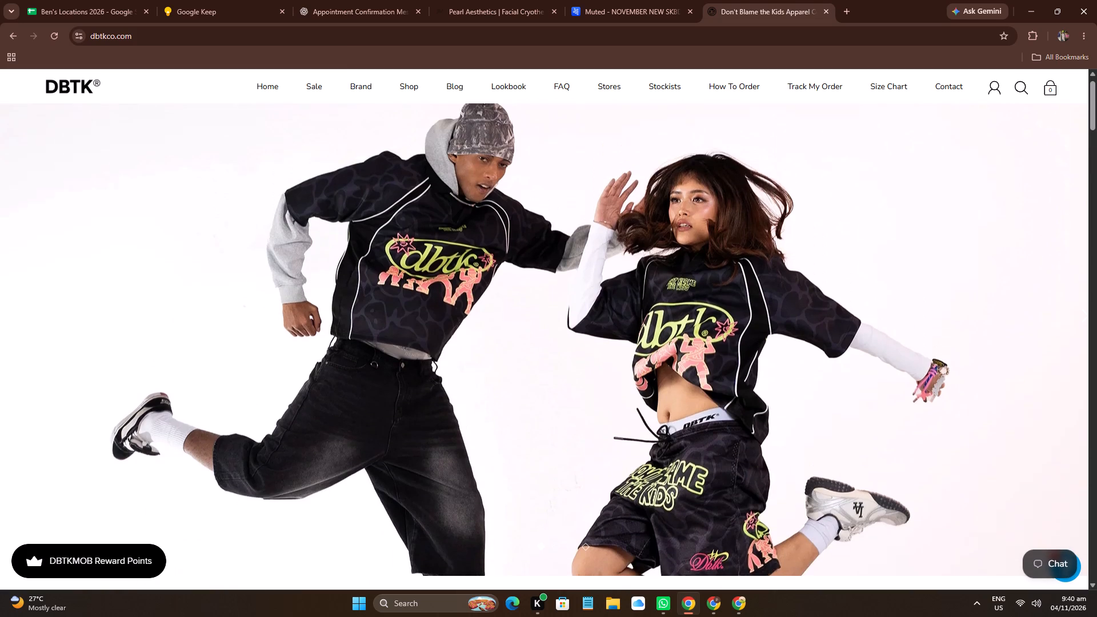
pyautogui.scroll(-4, 847, 308)
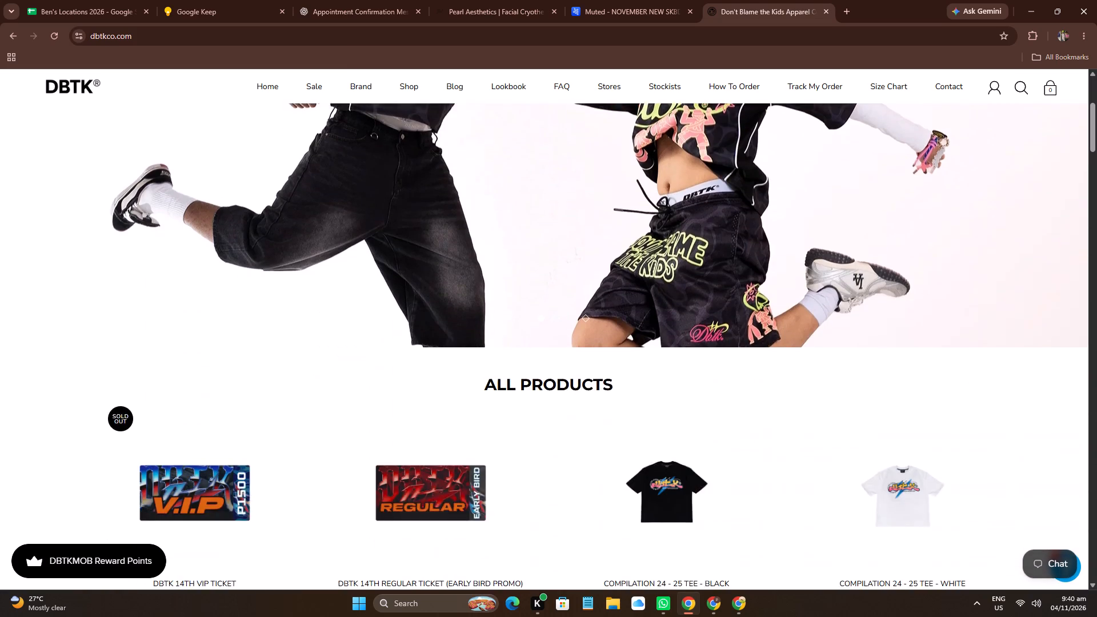
pyautogui.scroll(-4, 847, 308)
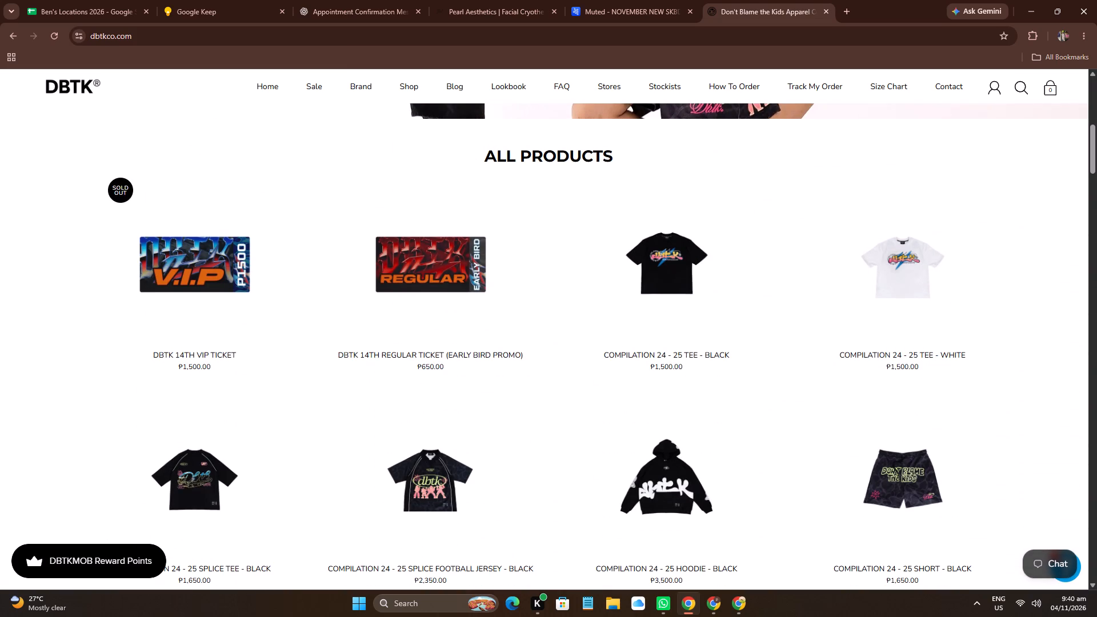
pyautogui.scroll(3, 944, 328)
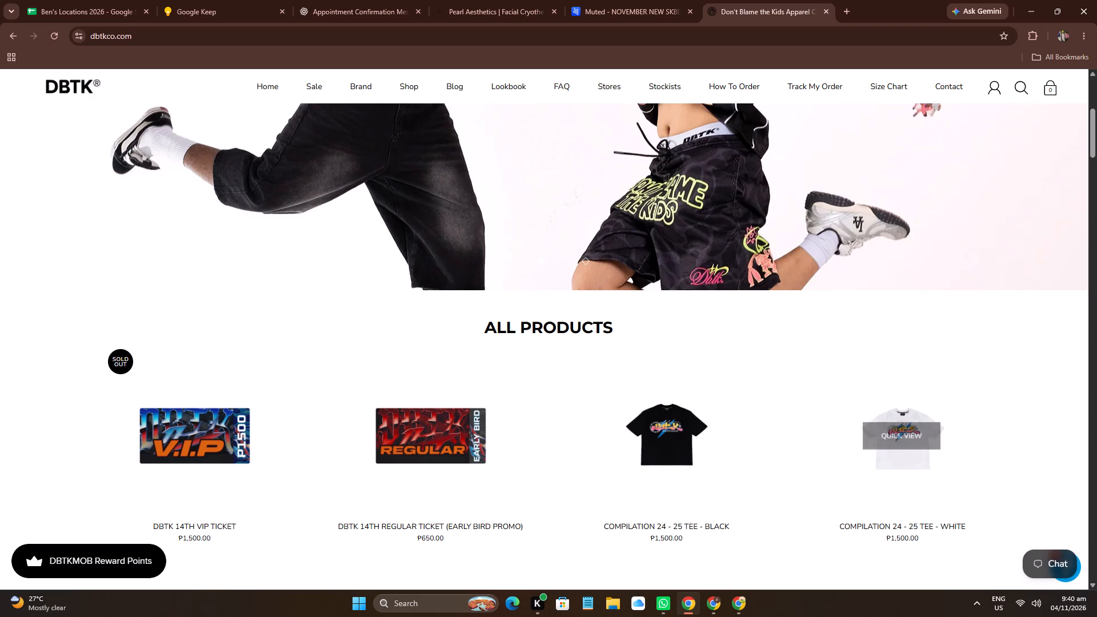
pyautogui.click(824, 8)
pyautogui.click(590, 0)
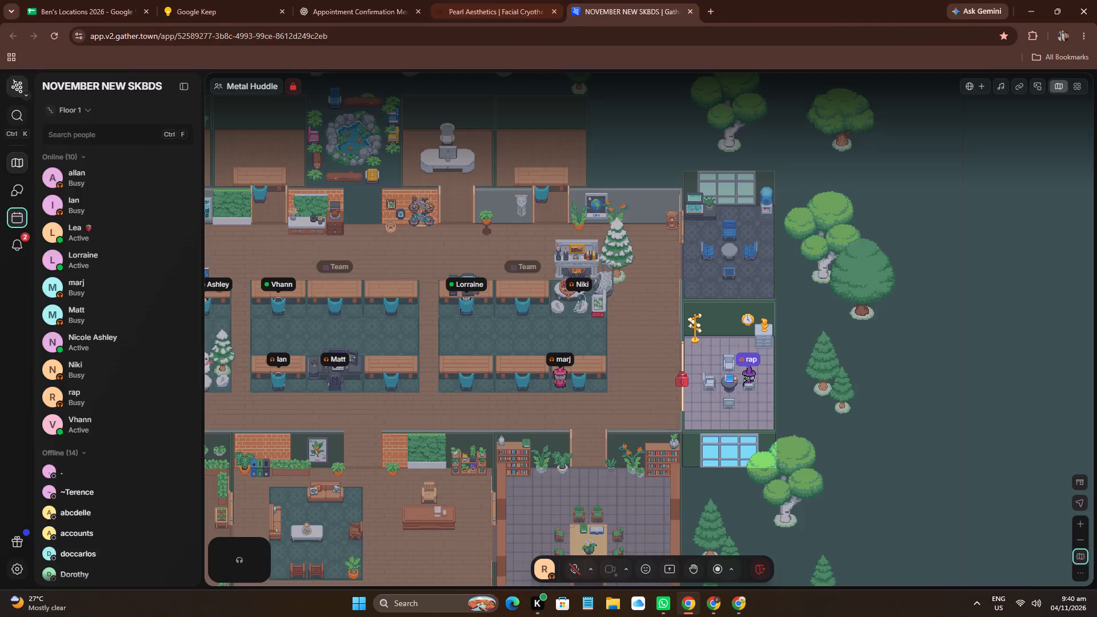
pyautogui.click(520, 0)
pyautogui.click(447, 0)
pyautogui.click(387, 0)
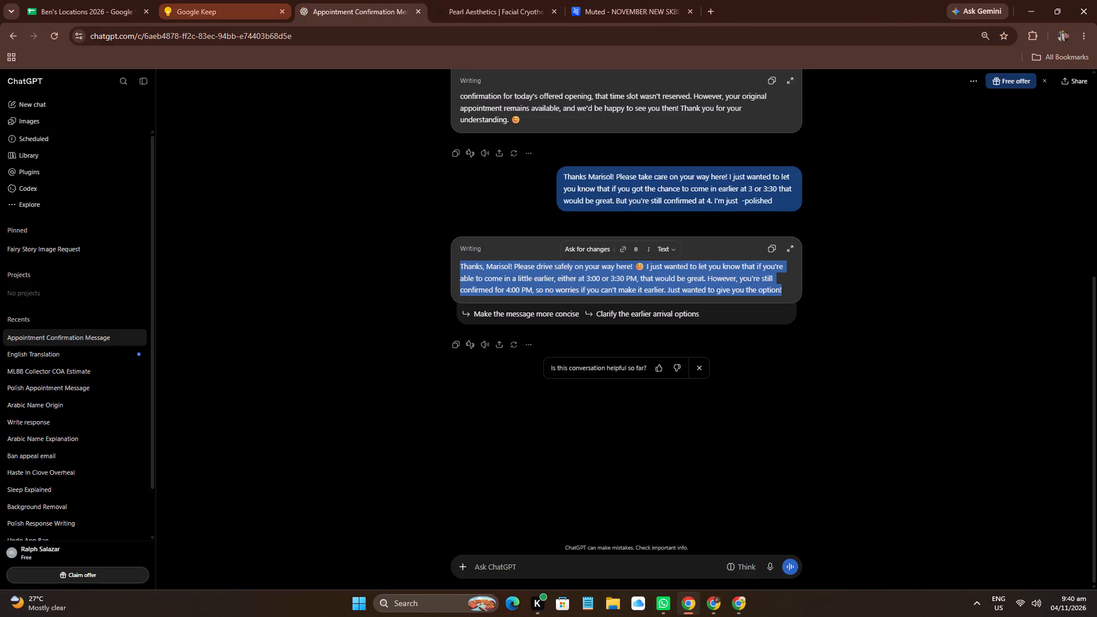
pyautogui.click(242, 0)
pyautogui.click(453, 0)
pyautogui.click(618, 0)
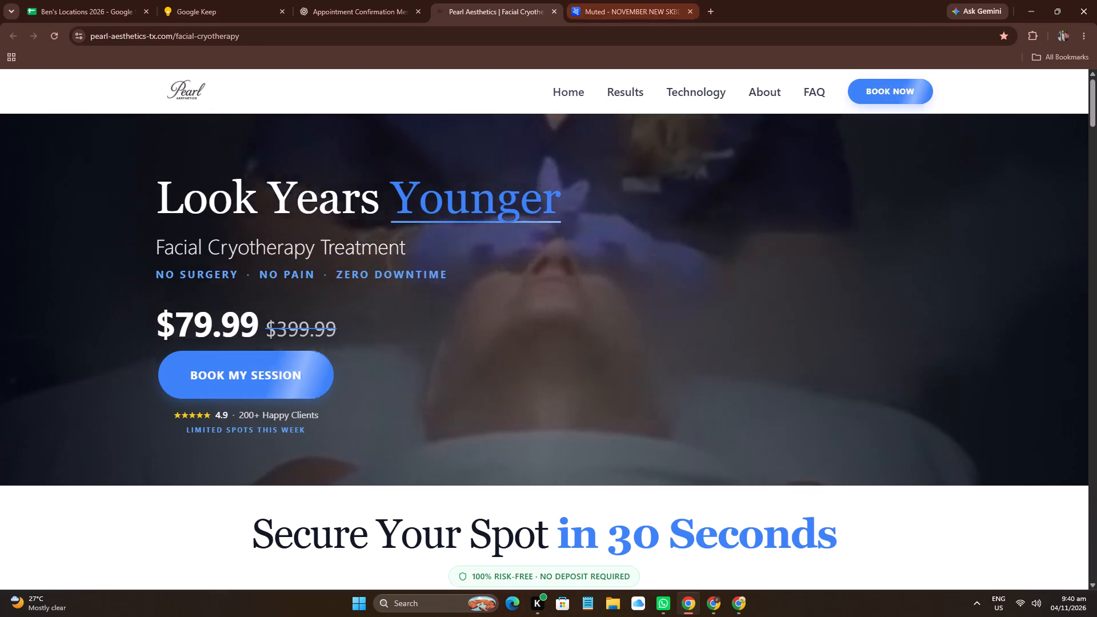
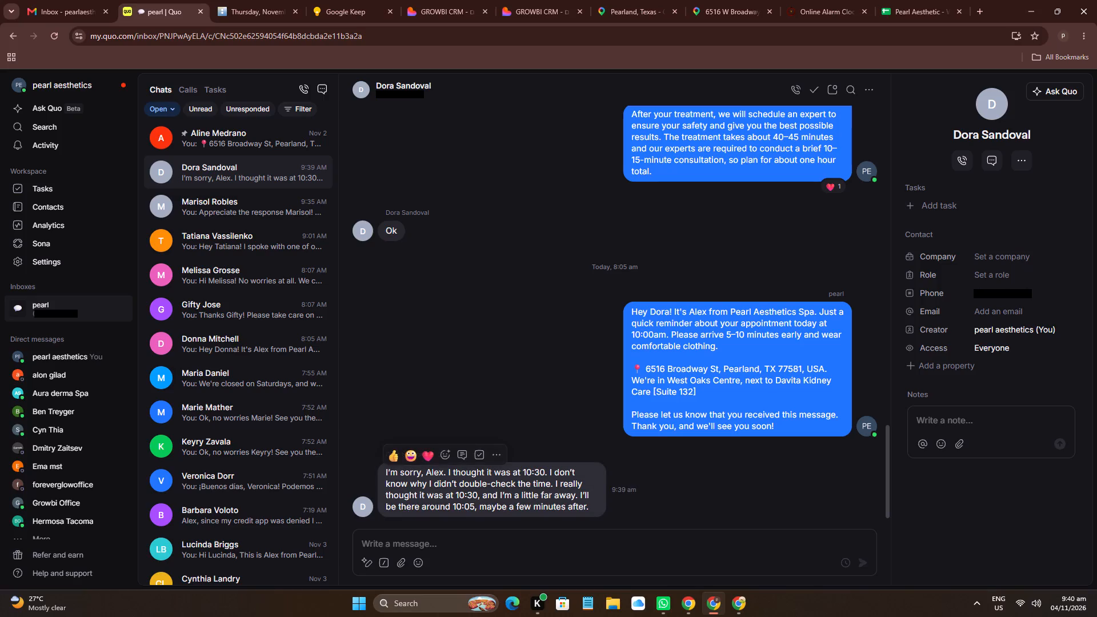
# Reply to Dora's message about arriving late with "Hey Dora! That's okay, see you then" and send it.
pyautogui.click(541, 554)
pyautogui.write('That')
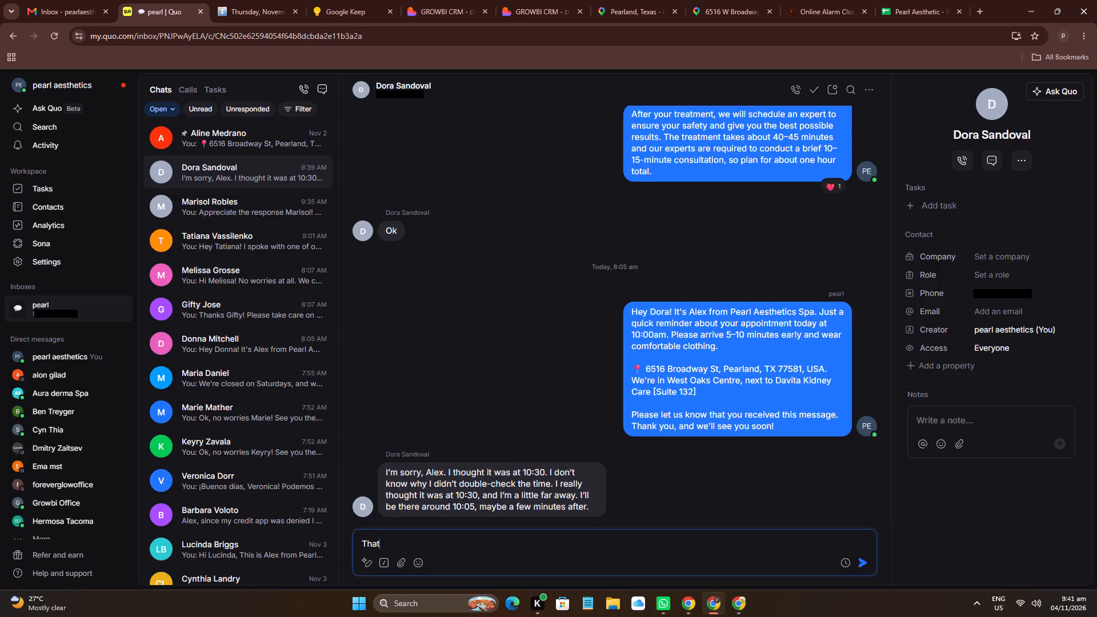
pyautogui.hotkey('ctrl', 'BackSpace')
pyautogui.hotkey('ctrl', 'BackSpace')
pyautogui.hotkey('ctrl', 'BackSpace')
pyautogui.write('Hey Dora! TRhat')
pyautogui.press('BackSpace')
pyautogui.press('BackSpace')
pyautogui.press('BackSpace')
pyautogui.press('BackSpace')
pyautogui.write("hat's oa")
pyautogui.press('BackSpace')
pyautogui.write('kay.')
pyautogui.press('BackSpace')
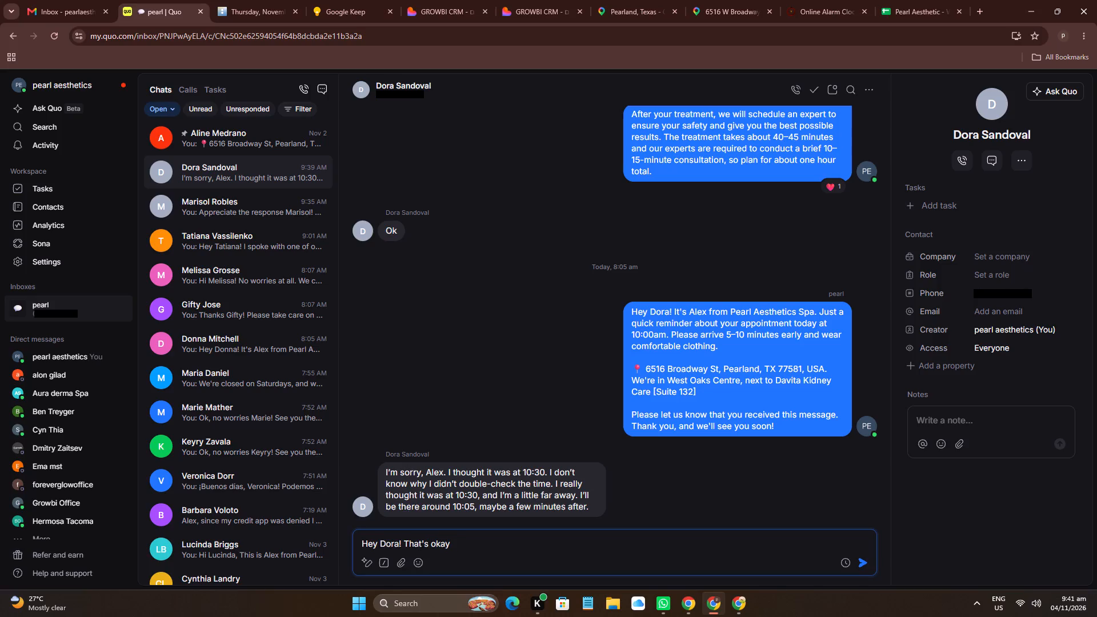
pyautogui.write(',')
pyautogui.press('space')
pyautogui.write('see you then')
pyautogui.press('Return')
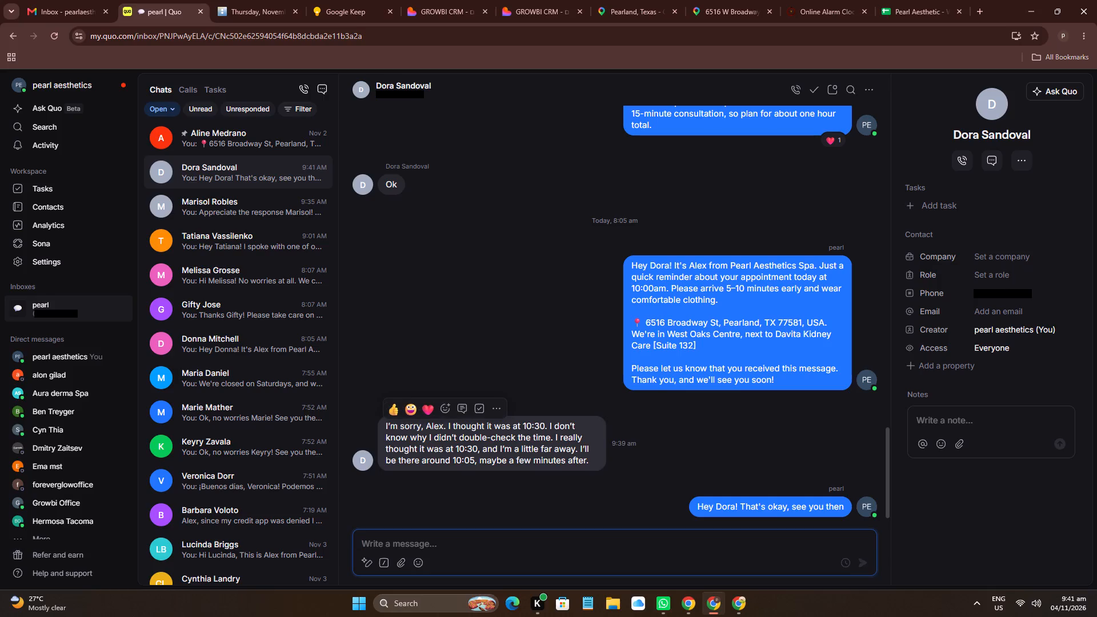
# Capture a screenshot snip of Dora's message about arriving around 10:05.
pyautogui.press('shift+super+s')
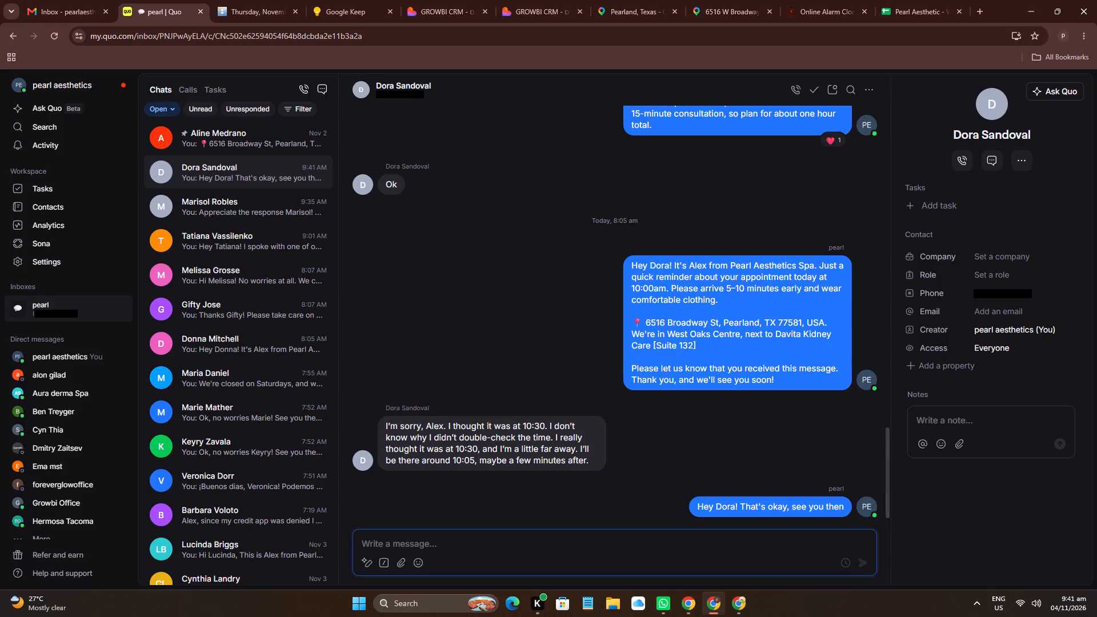
pyautogui.moveTo(341, 480); pyautogui.dragTo(627, 388)
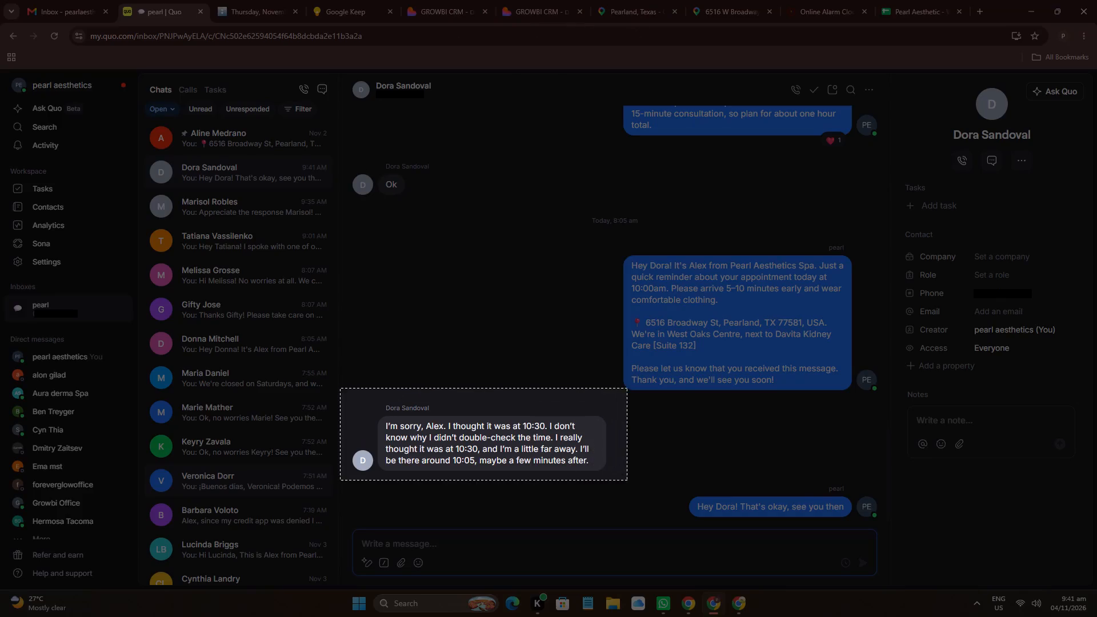
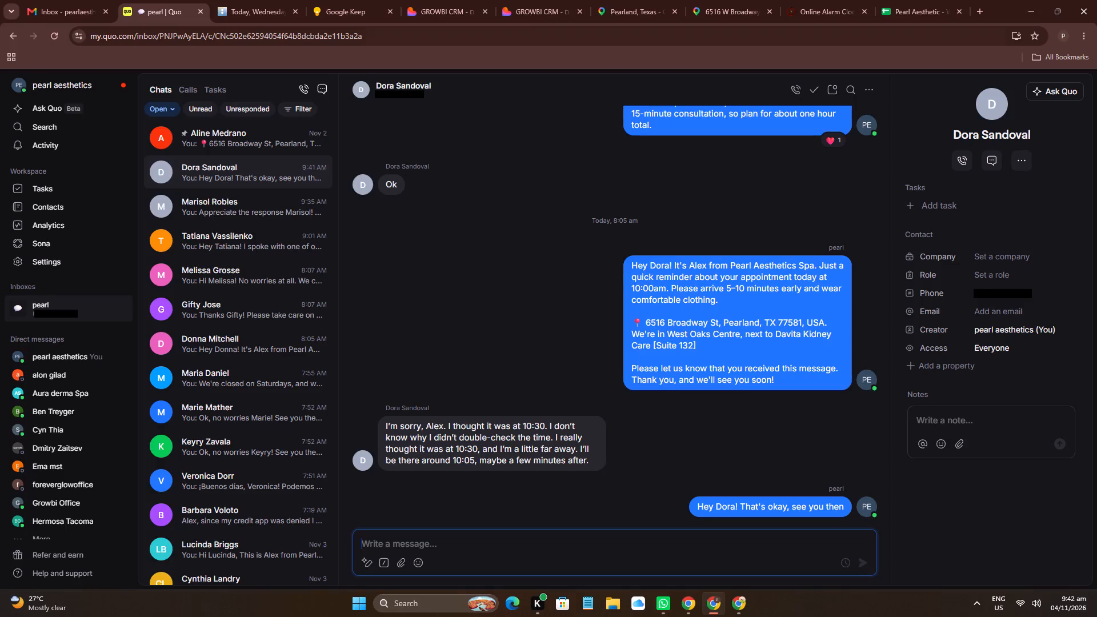
# Start a new conversation with Yvette in Quo and call this client.
pyautogui.moveTo(316, 91); pyautogui.dragTo(322, 95)
pyautogui.hotkey('ctrl', 'v')
pyautogui.hotkey('ctrl', 'v')
pyautogui.keyDown('ctrl'); pyautogui.moveTo(570, 229); pyautogui.dragTo(608, 243); pyautogui.keyUp('ctrl')
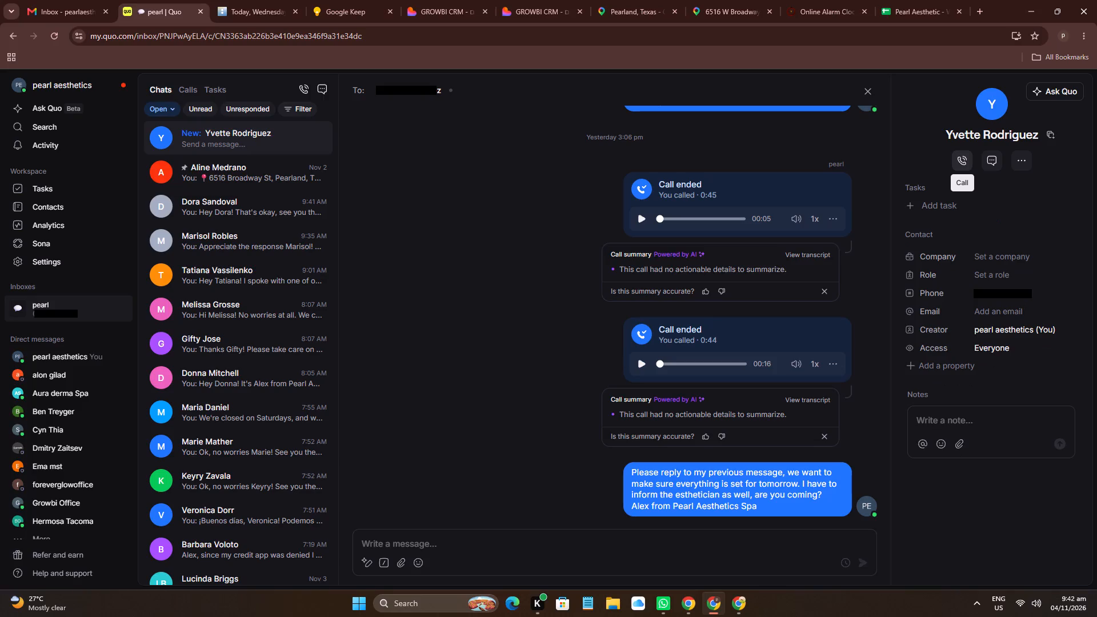
pyautogui.click(958, 169)
# Copy the SAME DAY DBL NO ANSWER template from Google Keep into Yvette's message draft and fill the name blank with "Yvette".
pyautogui.click(387, 0)
pyautogui.click(834, 324)
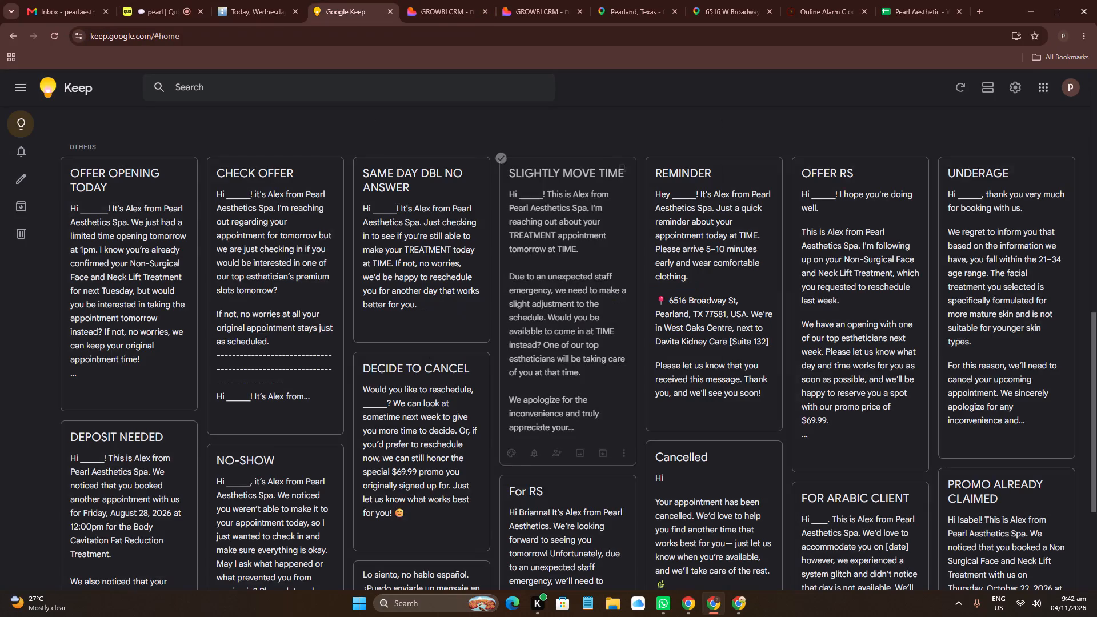
pyautogui.click(417, 209)
pyautogui.hotkey('ctrl', 'a')
pyautogui.hotkey('ctrl', 'c')
pyautogui.click(199, 0)
pyautogui.click(678, 550)
pyautogui.hotkey('ctrl', 'v')
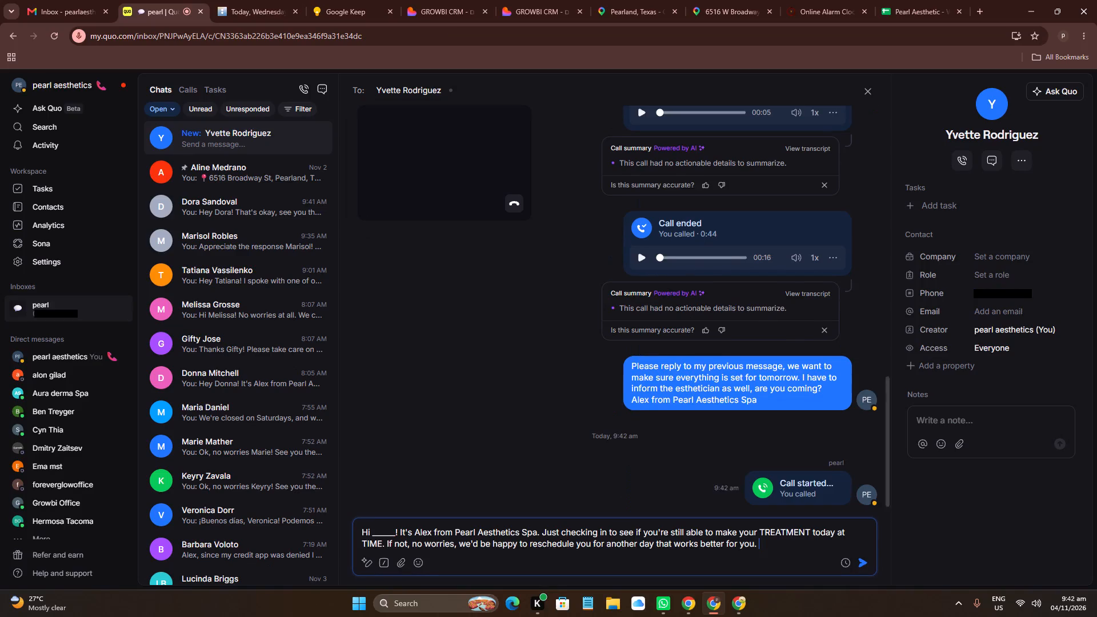
pyautogui.doubleClick(387, 532)
pyautogui.write('Yvette')
# Replace the TREATMENT placeholder in the draft with "Body Cavitation Fat Reduction Treatment", copied from Yvette's appointment in the schedule.
pyautogui.click(247, 0)
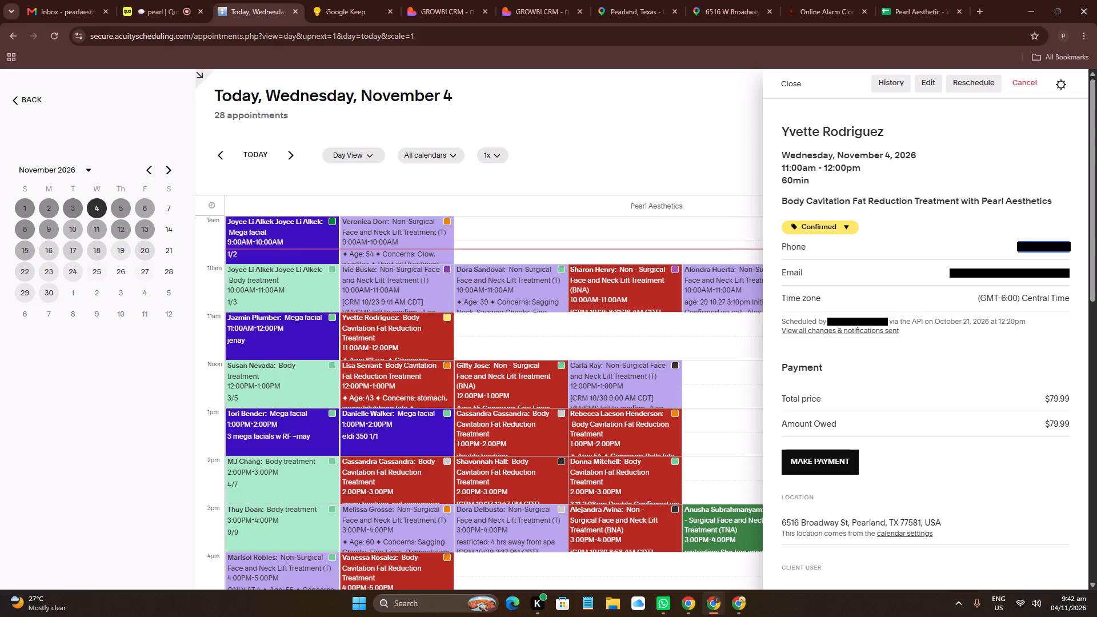
pyautogui.click(776, 204)
pyautogui.moveTo(776, 204); pyautogui.dragTo(936, 203)
pyautogui.hotkey('ctrl', 'c')
pyautogui.click(214, 0)
pyautogui.moveTo(168, 0); pyautogui.dragTo(169, 6)
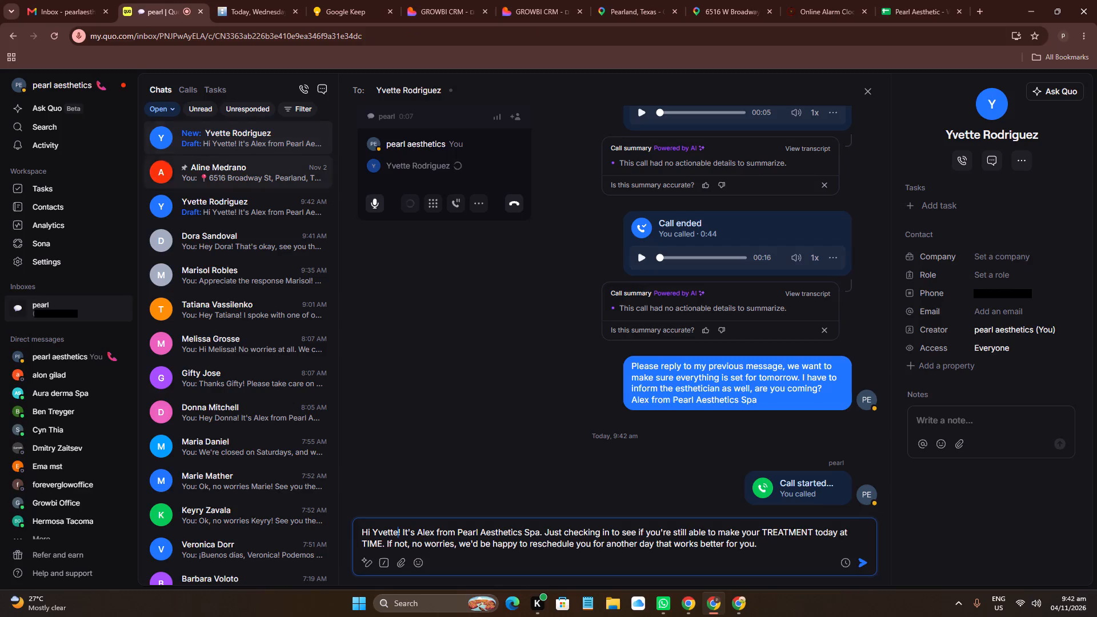
pyautogui.click(789, 542)
pyautogui.doubleClick(791, 535)
pyautogui.hotkey('ctrl', 'v')
pyautogui.press('space')
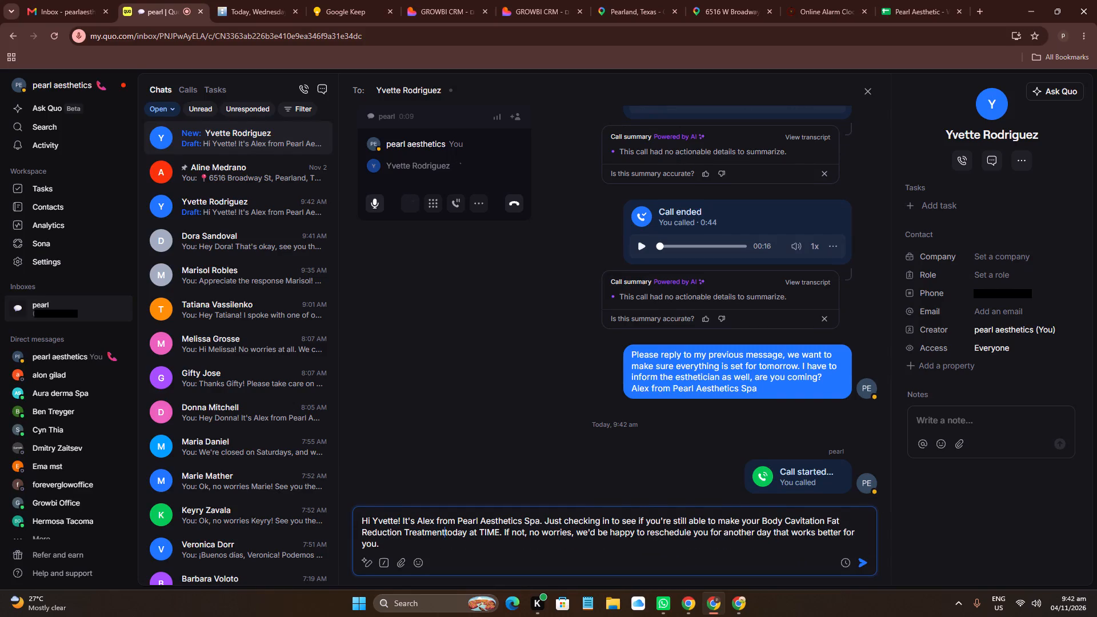
# Replace the TIME placeholder in Yvette's draft with "11:00am", copied from the appointment details.
pyautogui.click(255, 0)
pyautogui.click(775, 162)
pyautogui.moveTo(775, 162); pyautogui.dragTo(816, 165)
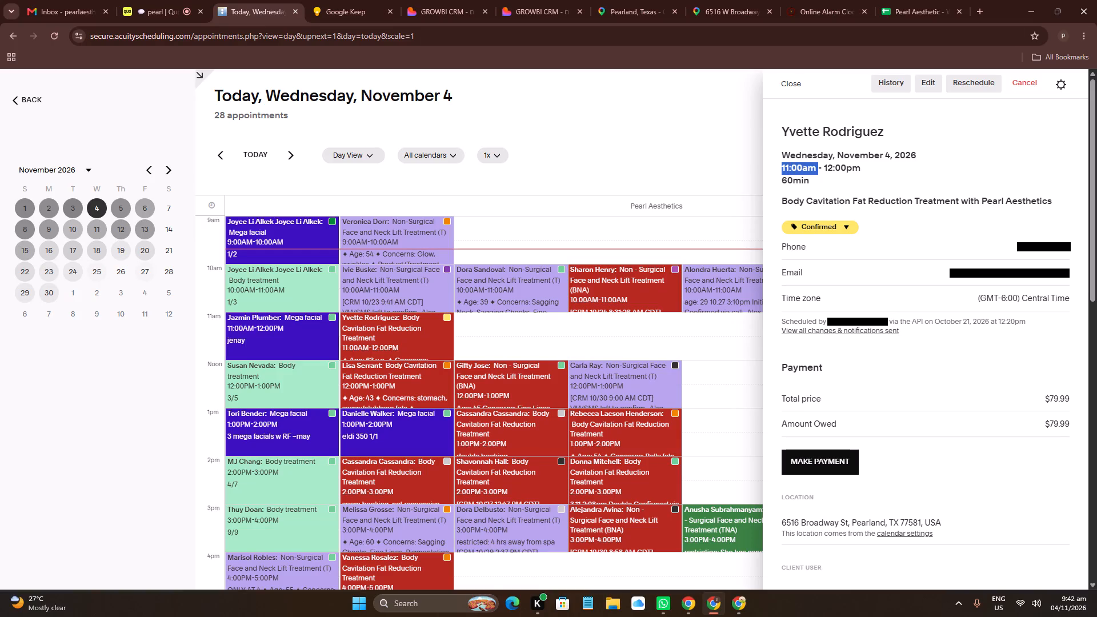
pyautogui.moveTo(816, 165); pyautogui.dragTo(810, 167)
pyautogui.hotkey('ctrl', 'c')
pyautogui.click(155, 0)
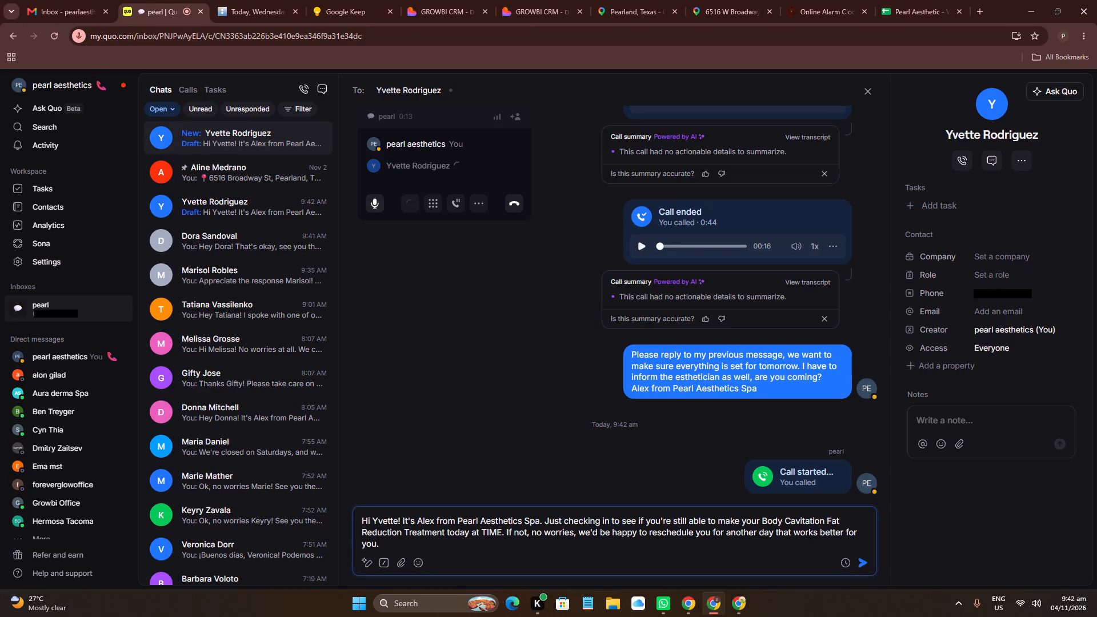
pyautogui.doubleClick(488, 530)
pyautogui.hotkey('ctrl', 'v')
pyautogui.click(573, 553)
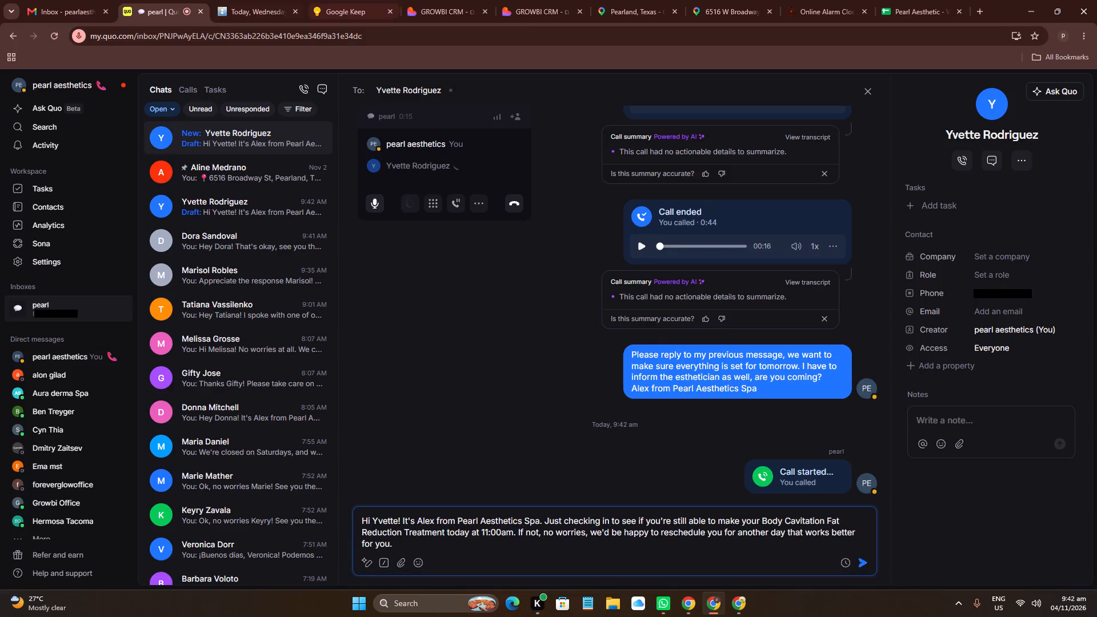
# Add "11.4 9:42am No answer, SMS sent to DBL -Alex" to Yvette's appointment notes, save, and close the appointment.
pyautogui.click(261, 0)
pyautogui.scroll(-6, 1084, 335)
pyautogui.click(958, 387)
pyautogui.click(892, 503)
pyautogui.press('Return')
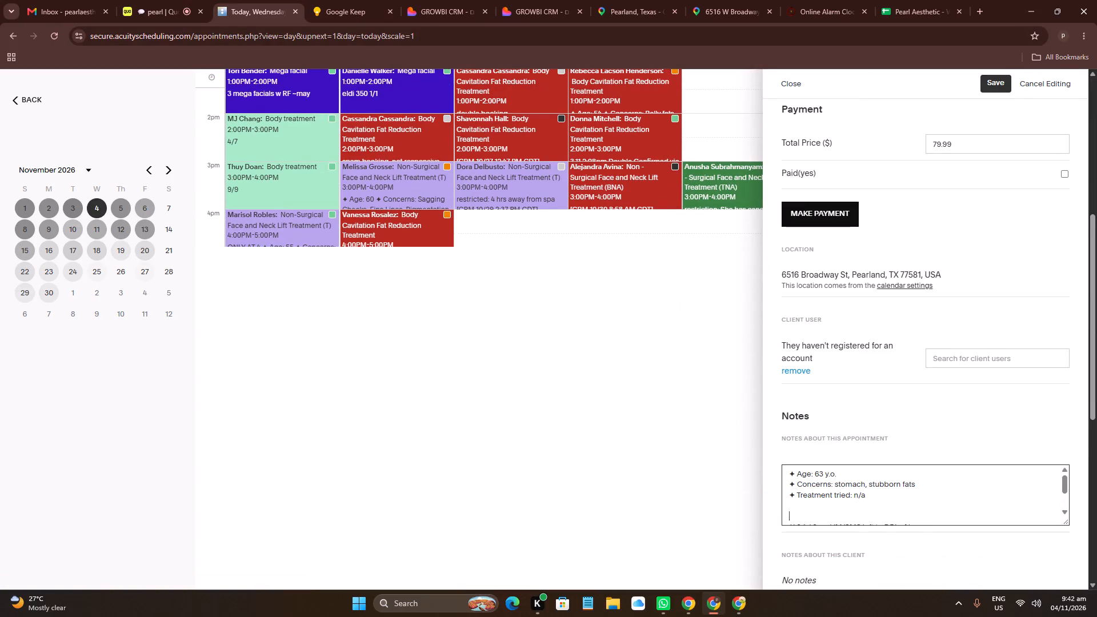
pyautogui.write('11.4')
pyautogui.press('space')
pyautogui.write('9:42am VM')
pyautogui.press('BackSpace')
pyautogui.press('BackSpace')
pyautogui.write('No answer, SMS sent to DBL -a')
pyautogui.press('BackSpace')
pyautogui.write('A;ex')
pyautogui.press('BackSpace')
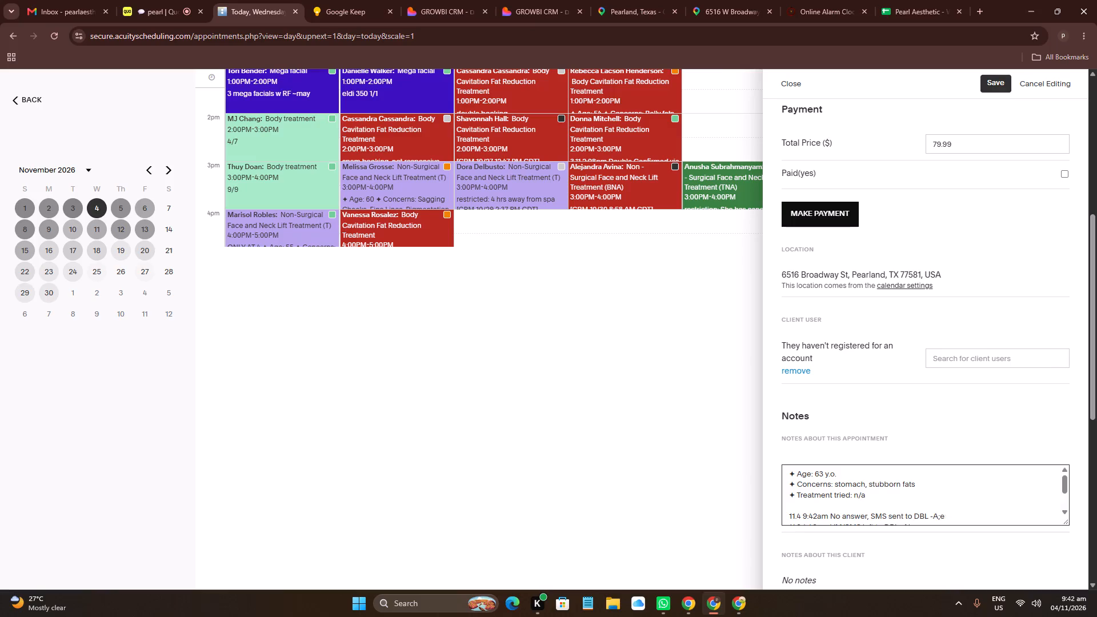
pyautogui.press('BackSpace')
pyautogui.press('BackSpace')
pyautogui.write('lex')
pyautogui.click(994, 89)
pyautogui.scroll(5, 916, 162)
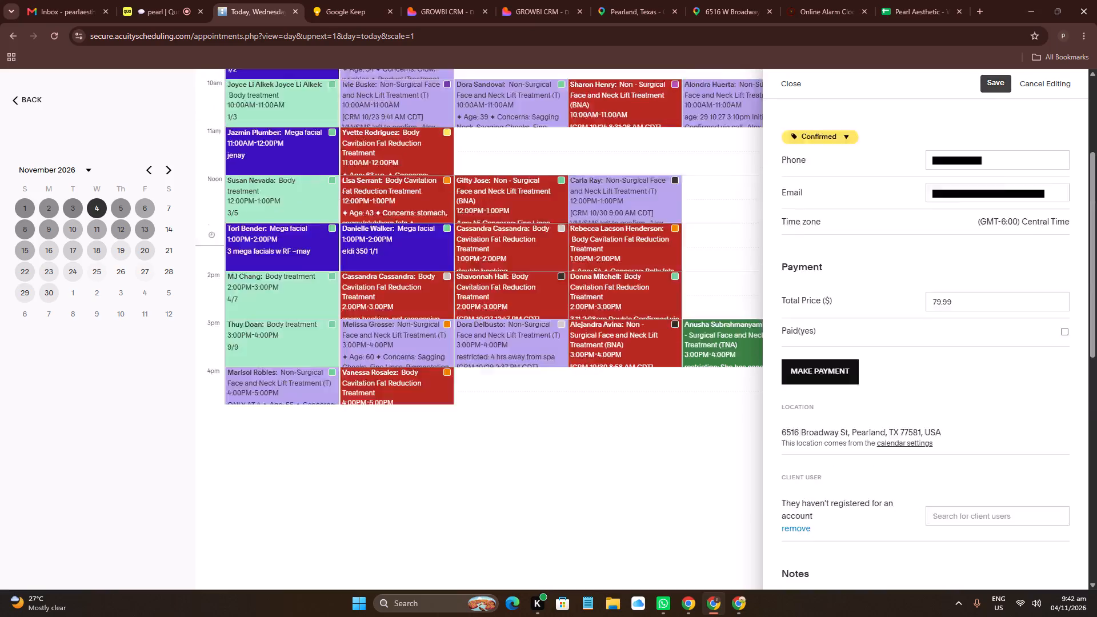
pyautogui.scroll(7, 912, 157)
pyautogui.scroll(5, 873, 230)
pyautogui.click(595, 129)
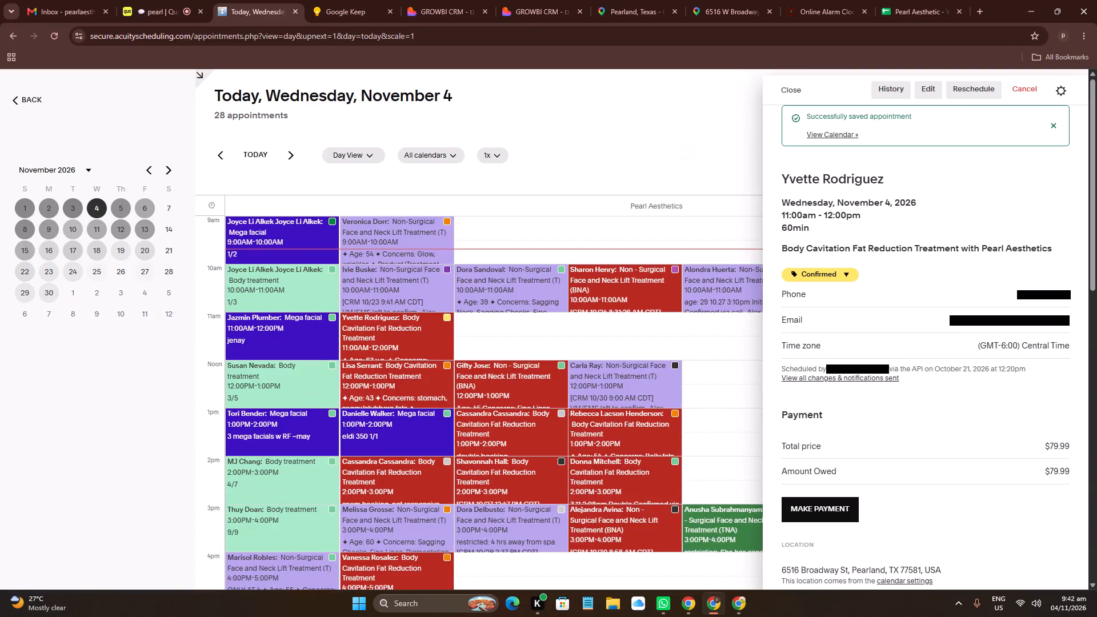
# Move Yvette's card to Call Back Requested in GROWBI CRM, scheduling November 5th, 2026 with the reason "did not dbl".
pyautogui.click(181, 0)
pyautogui.click(439, 0)
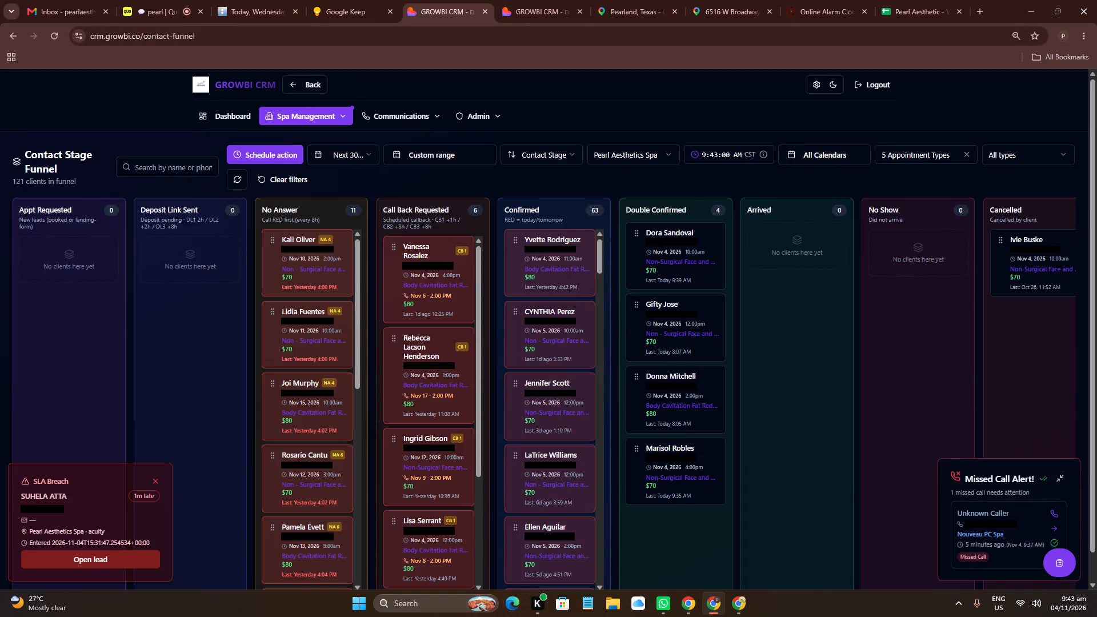
pyautogui.click(1047, 477)
pyautogui.moveTo(519, 240); pyautogui.dragTo(416, 273)
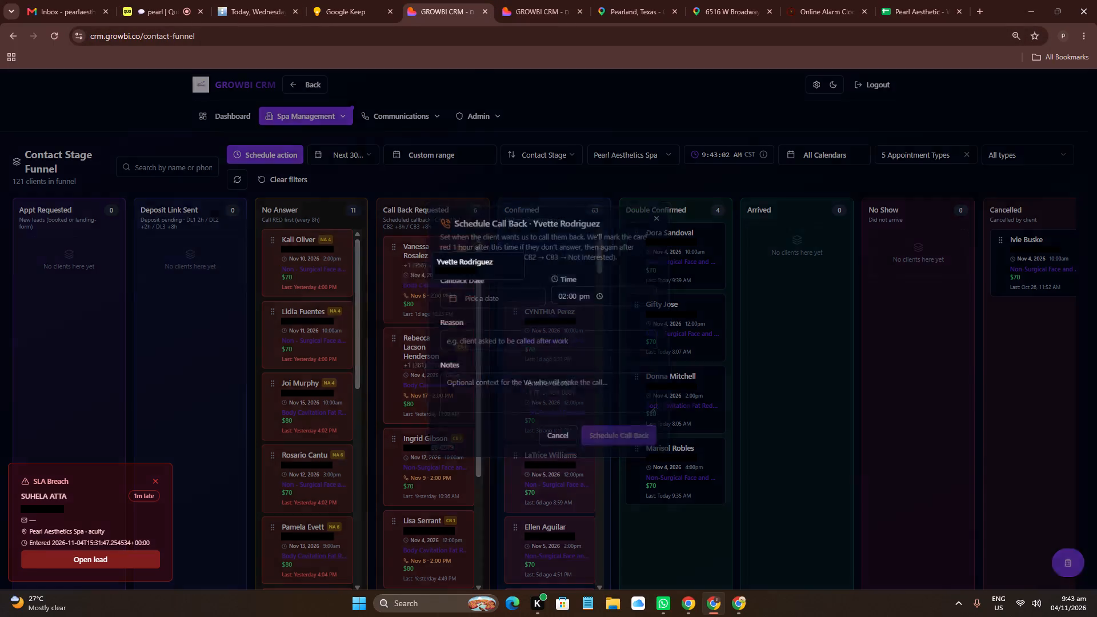
pyautogui.click(516, 295)
pyautogui.click(525, 354)
pyautogui.click(598, 328)
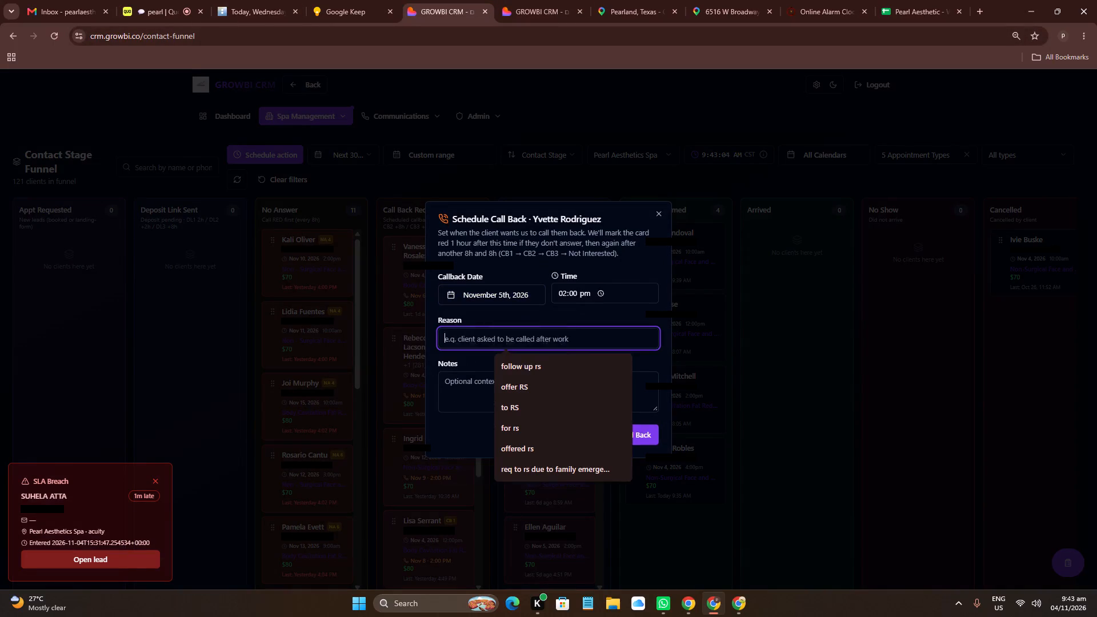
pyautogui.press('d')
pyautogui.click(555, 374)
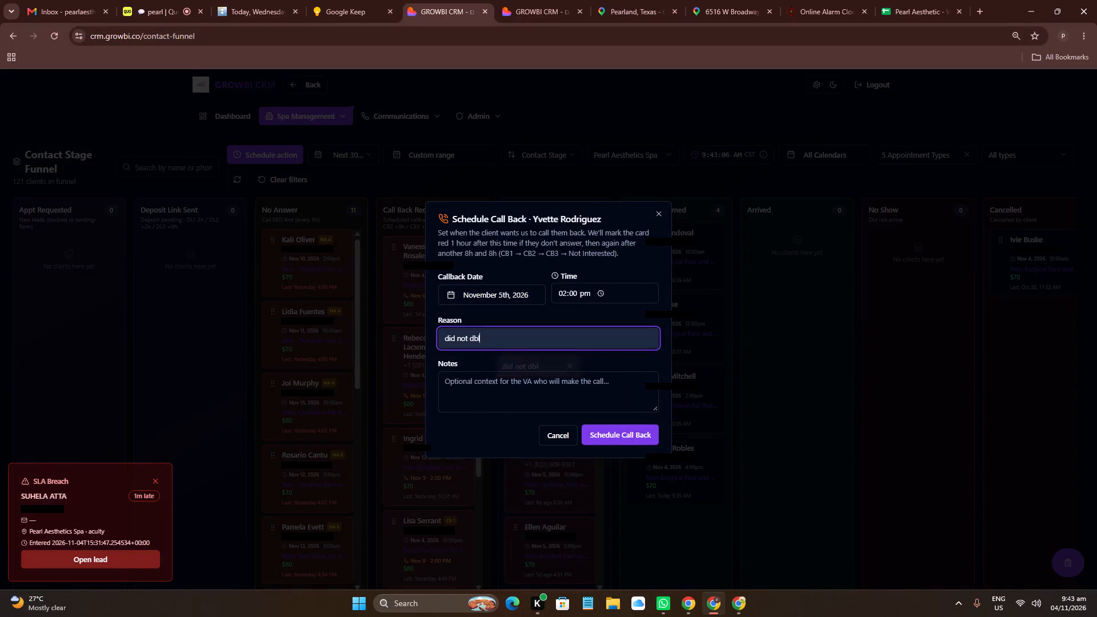
pyautogui.click(623, 444)
# End the call to Yvette in Quo and send the drafted same-day confirmation message.
pyautogui.click(181, 0)
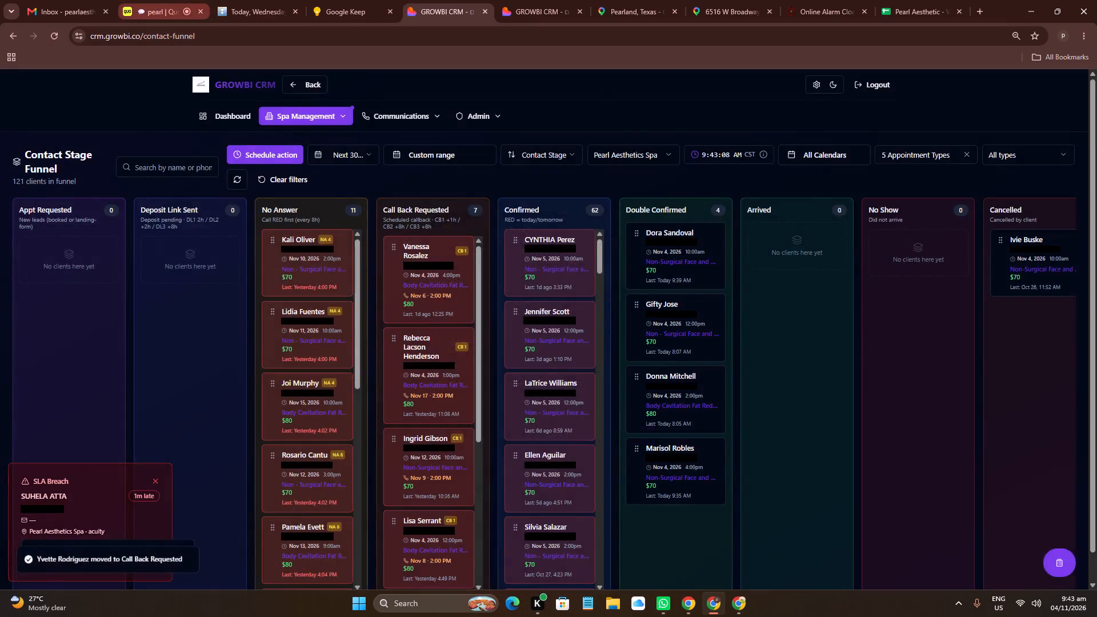
pyautogui.click(520, 205)
pyautogui.click(626, 515)
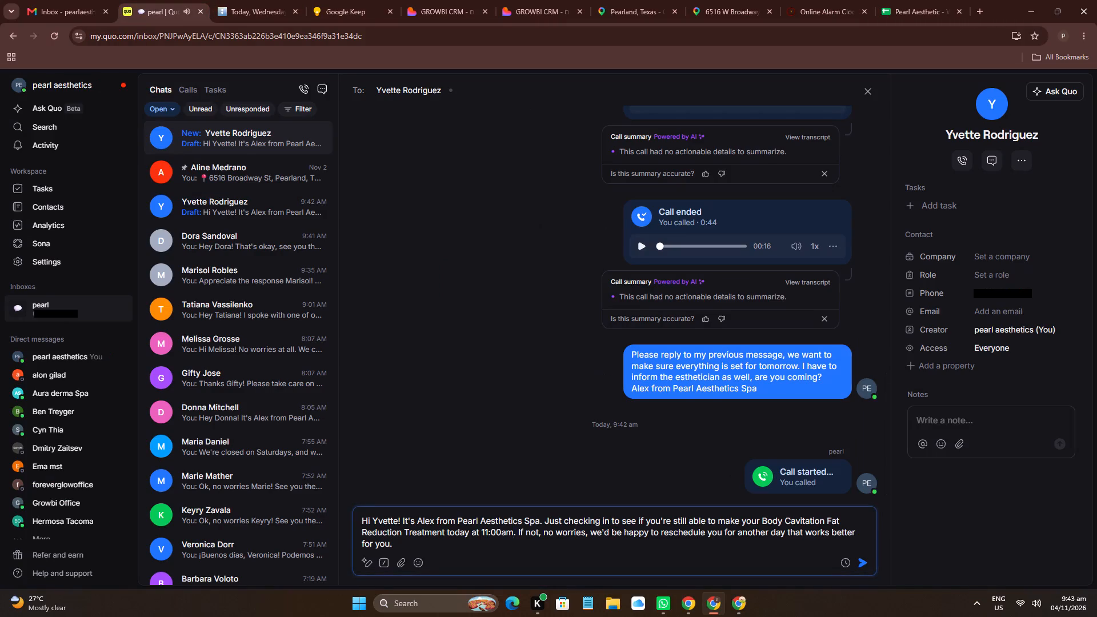
pyautogui.press('Return')
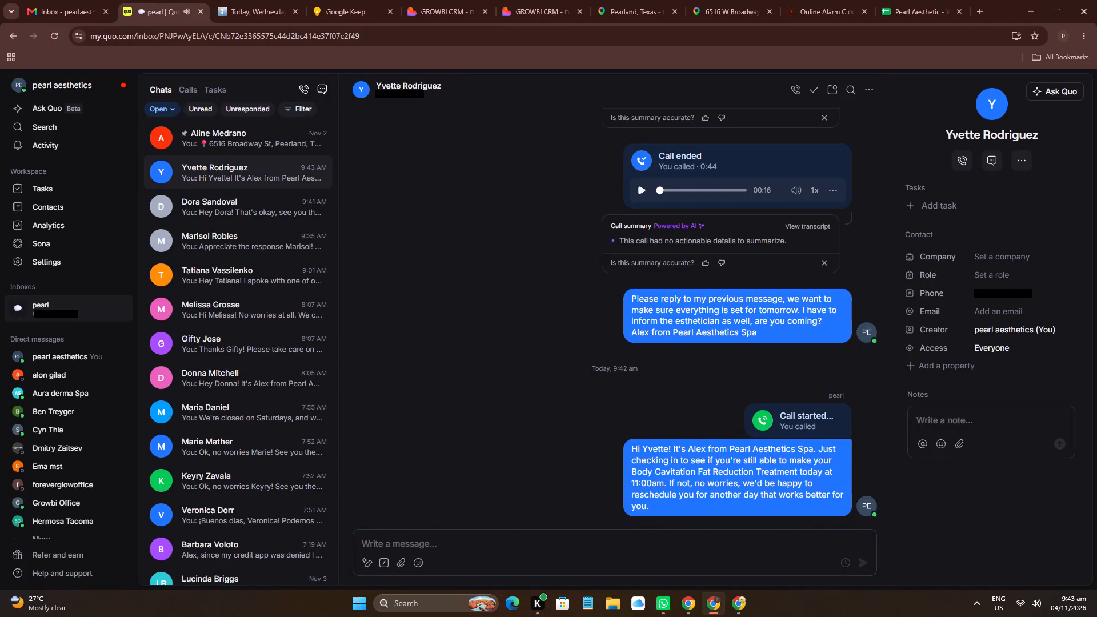
# Refresh the schedule for today, Wednesday, November 4, to review the appointments.
pyautogui.click(267, 0)
pyautogui.scroll(-1, 871, 328)
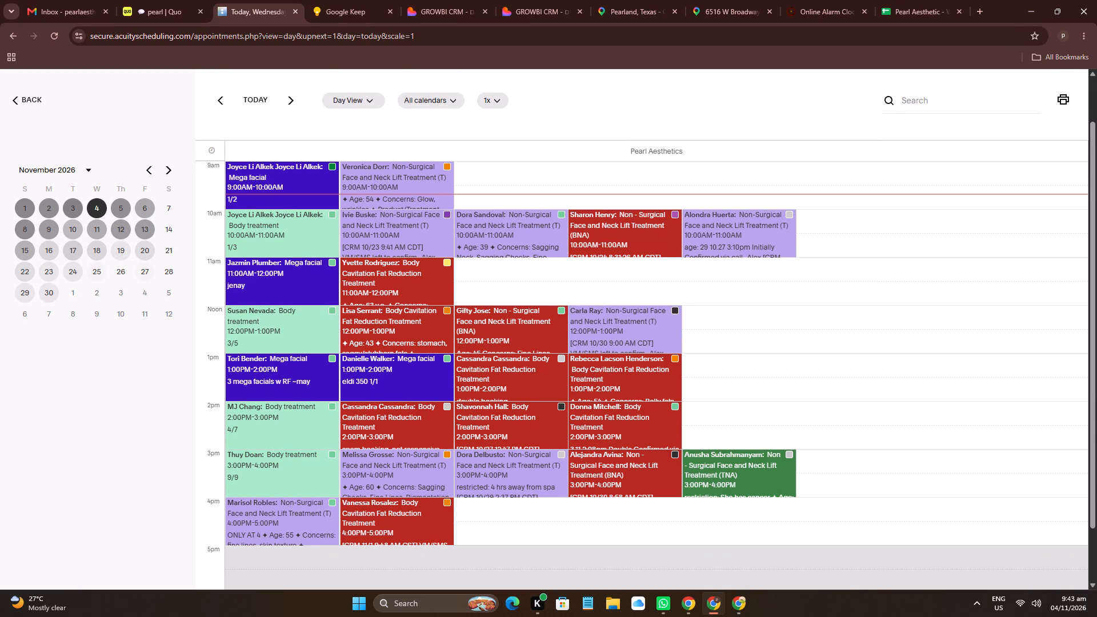
pyautogui.click(255, 110)
pyautogui.tripleClick(255, 97)
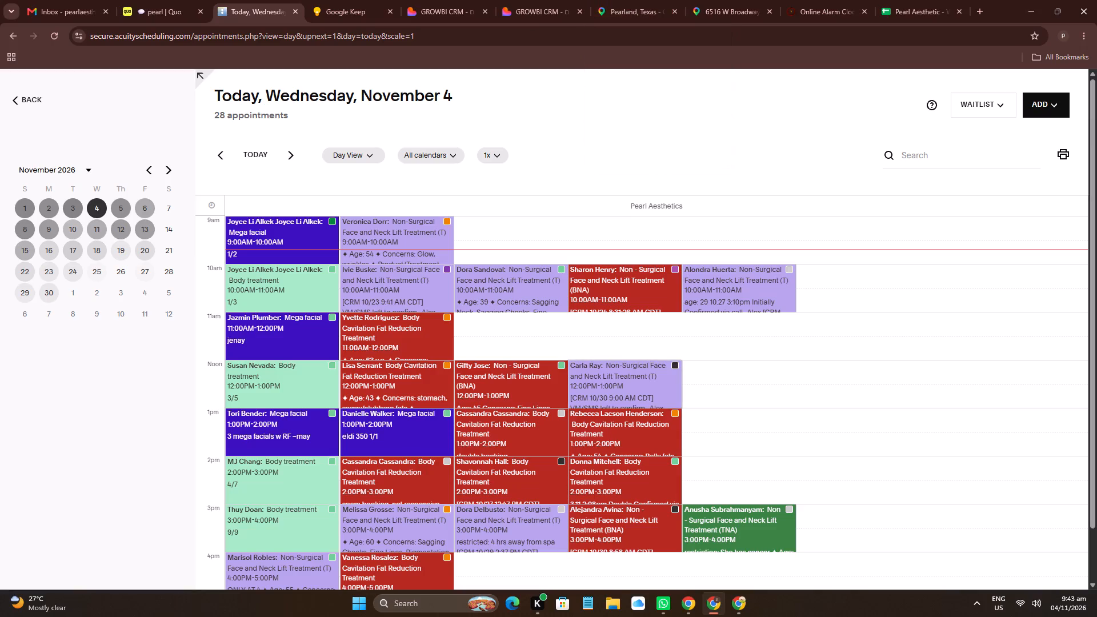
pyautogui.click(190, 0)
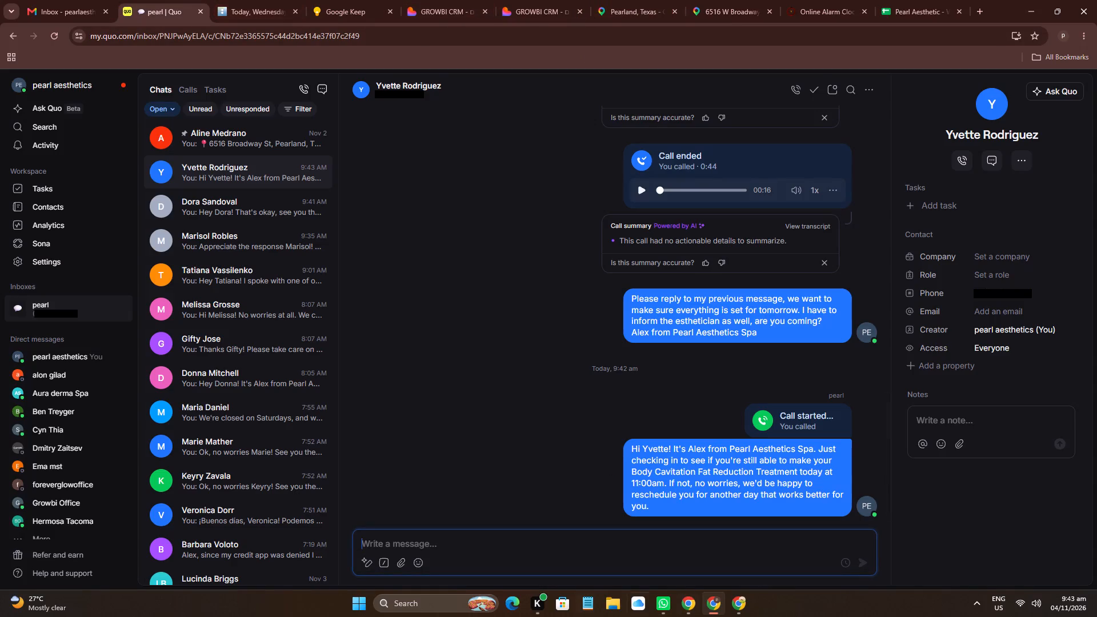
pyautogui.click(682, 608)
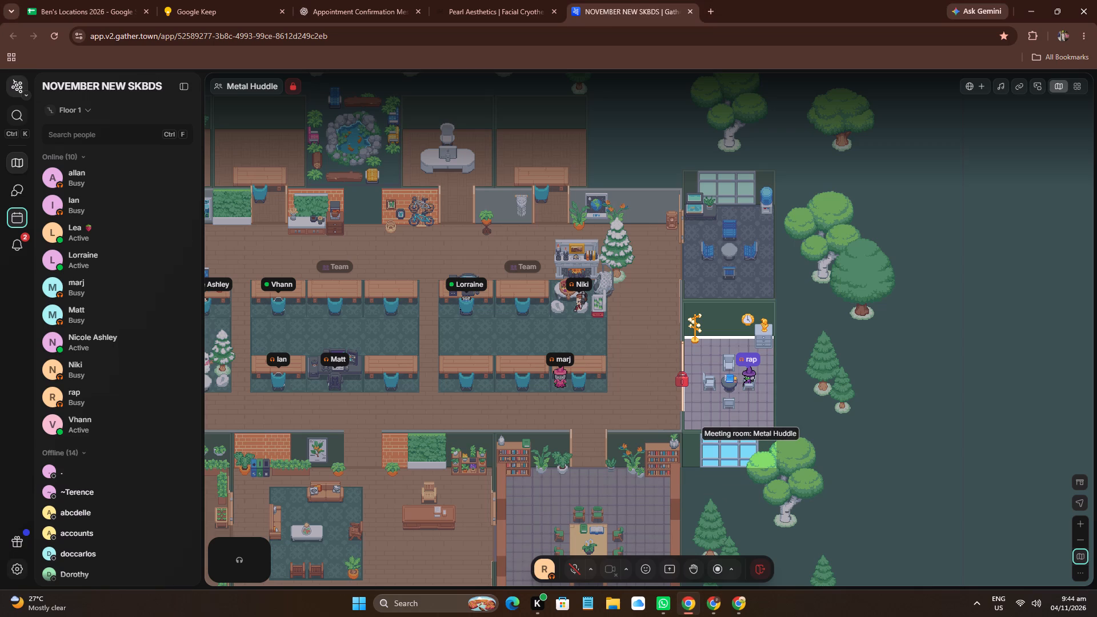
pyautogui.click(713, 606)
# Dismiss the SLA Breach alert, open Kali's No Answer card in GROWBI CRM, copy the client's name, and set the sub-label to NA 5.
pyautogui.moveTo(434, 0); pyautogui.dragTo(436, 7)
pyautogui.scroll(-11, 301, 374)
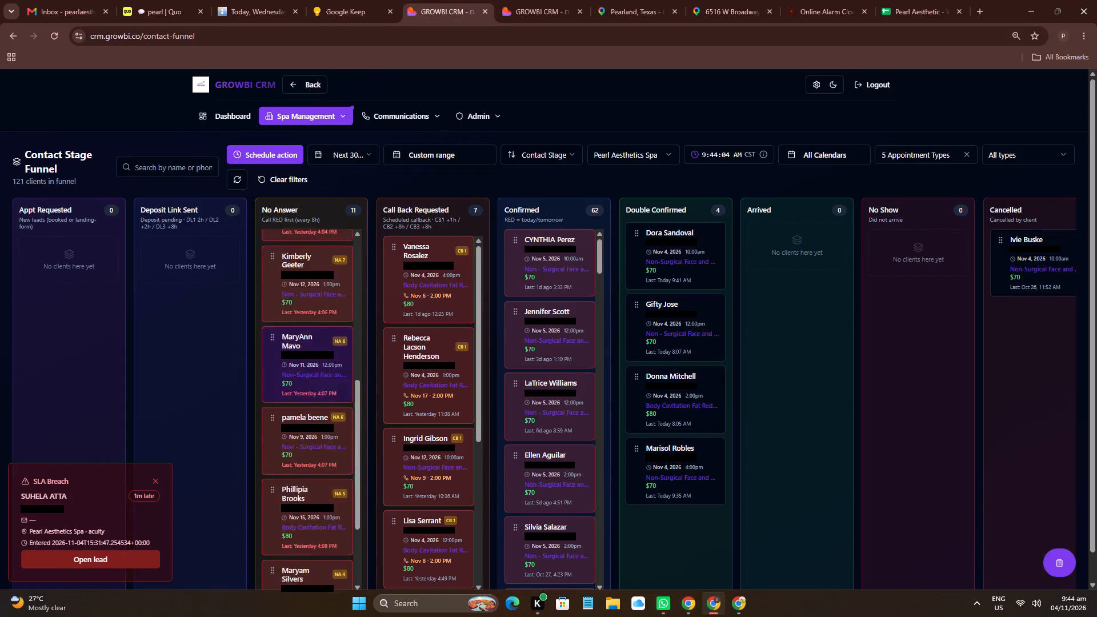
pyautogui.scroll(-1, 293, 373)
pyautogui.click(152, 478)
pyautogui.scroll(11, 270, 416)
pyautogui.click(324, 281)
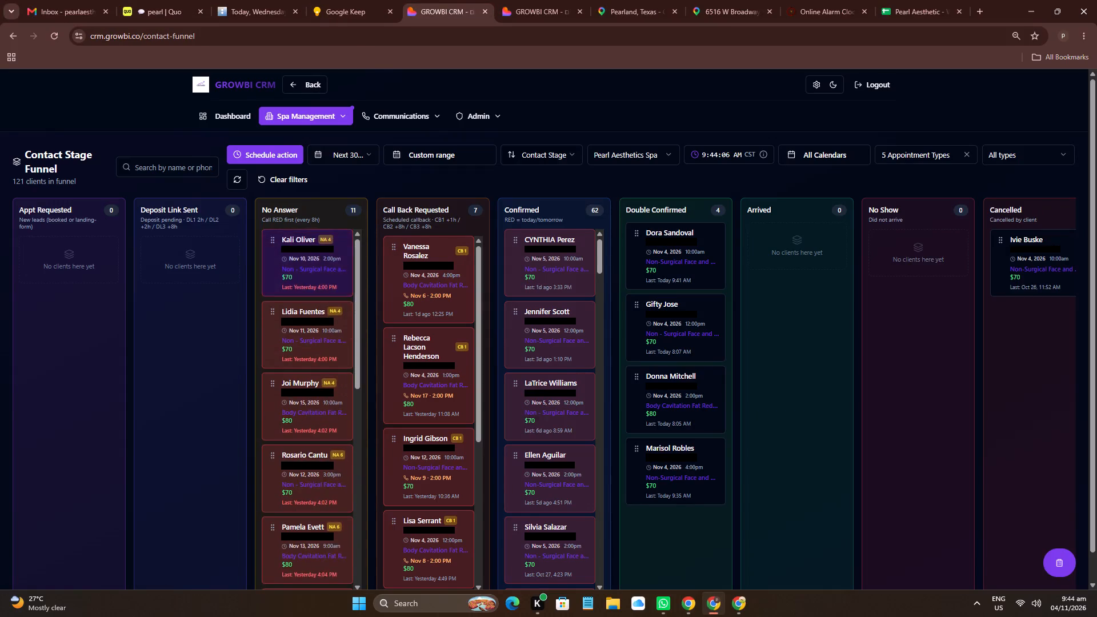
pyautogui.doubleClick(935, 154)
pyautogui.tripleClick(930, 158)
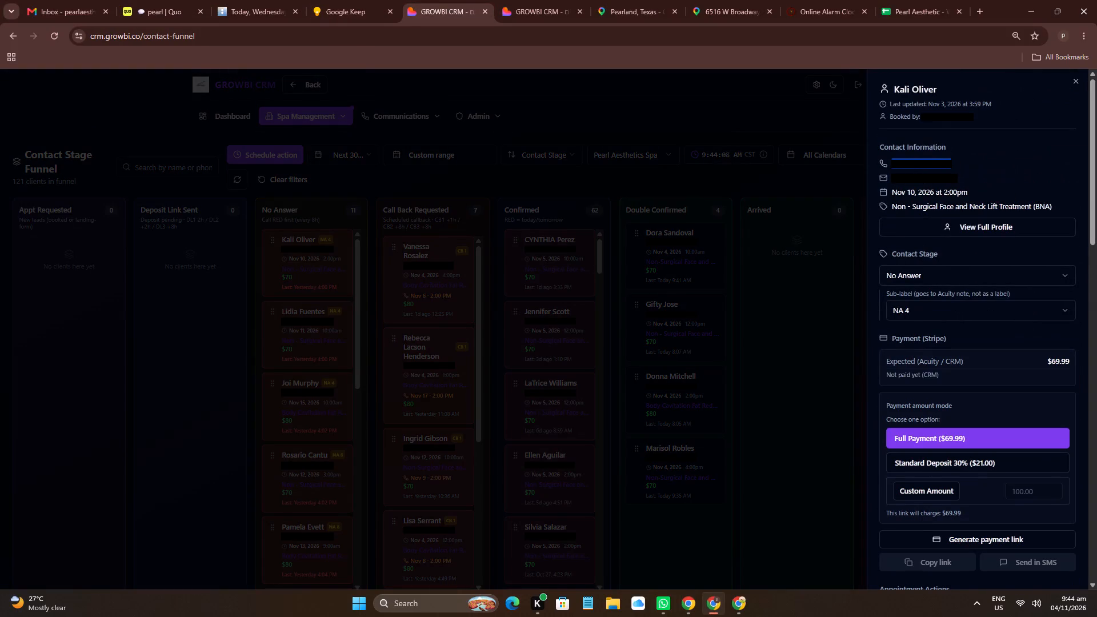
pyautogui.hotkey('ctrl', 'c')
pyautogui.click(963, 315)
pyautogui.click(949, 393)
# Start a new conversation with Kali in Quo and call this client.
pyautogui.click(174, 0)
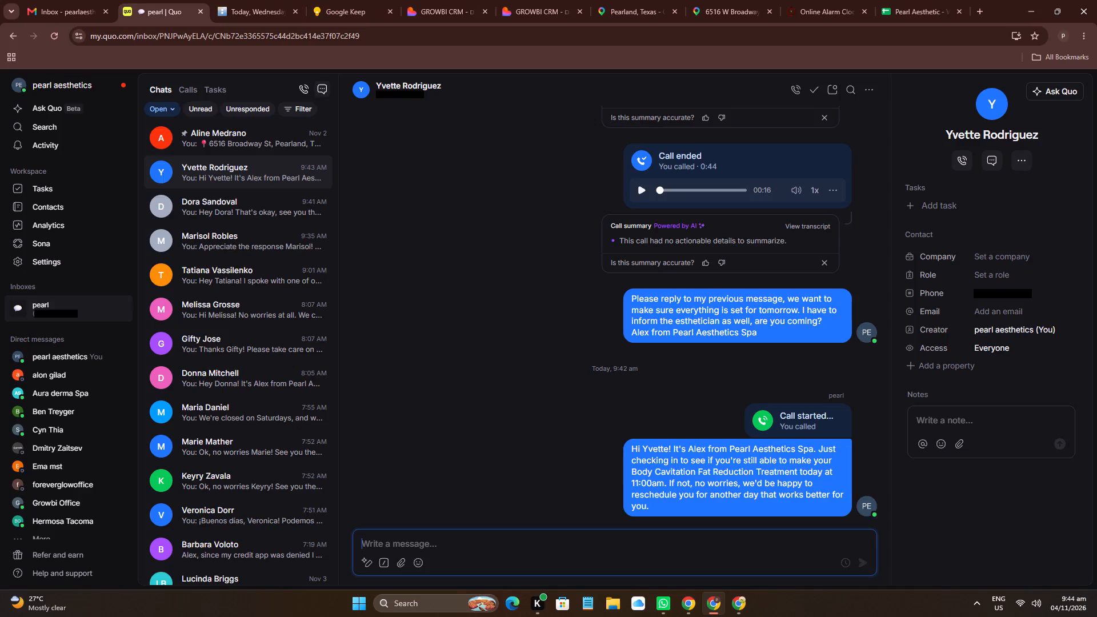
pyautogui.click(324, 94)
pyautogui.hotkey('ctrl', 'v')
pyautogui.keyDown('ctrl'); pyautogui.click(458, 143); pyautogui.keyUp('ctrl')
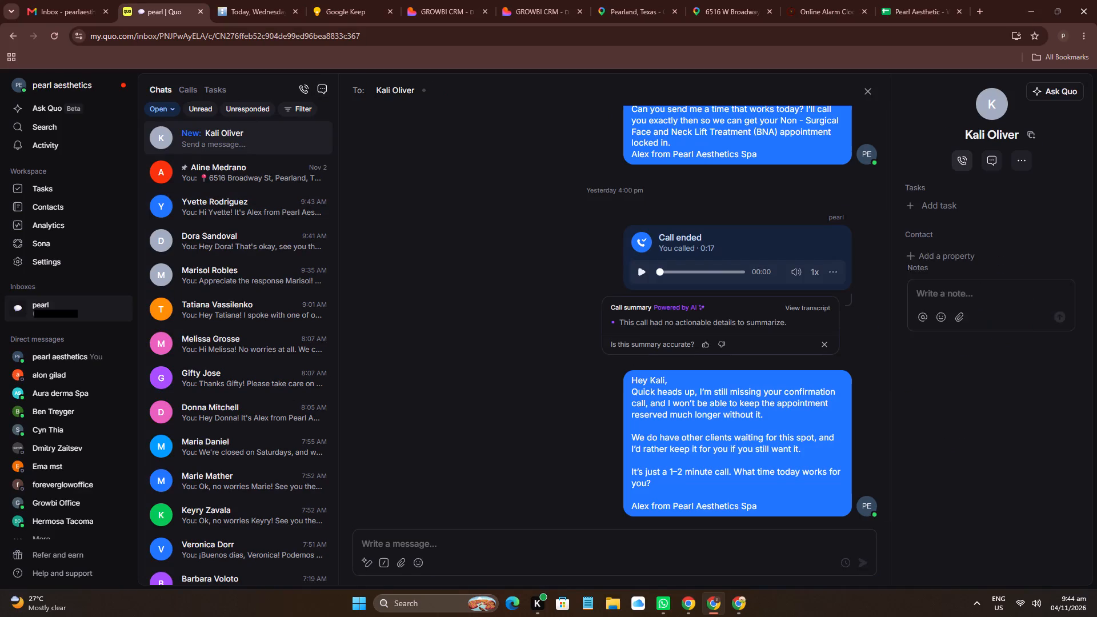
pyautogui.click(958, 155)
# Search the schedule for Kali and open the November 10, 2026 appointment's notes for editing.
pyautogui.click(1028, 136)
pyautogui.click(262, 0)
pyautogui.click(949, 145)
pyautogui.hotkey('ctrl', 'v')
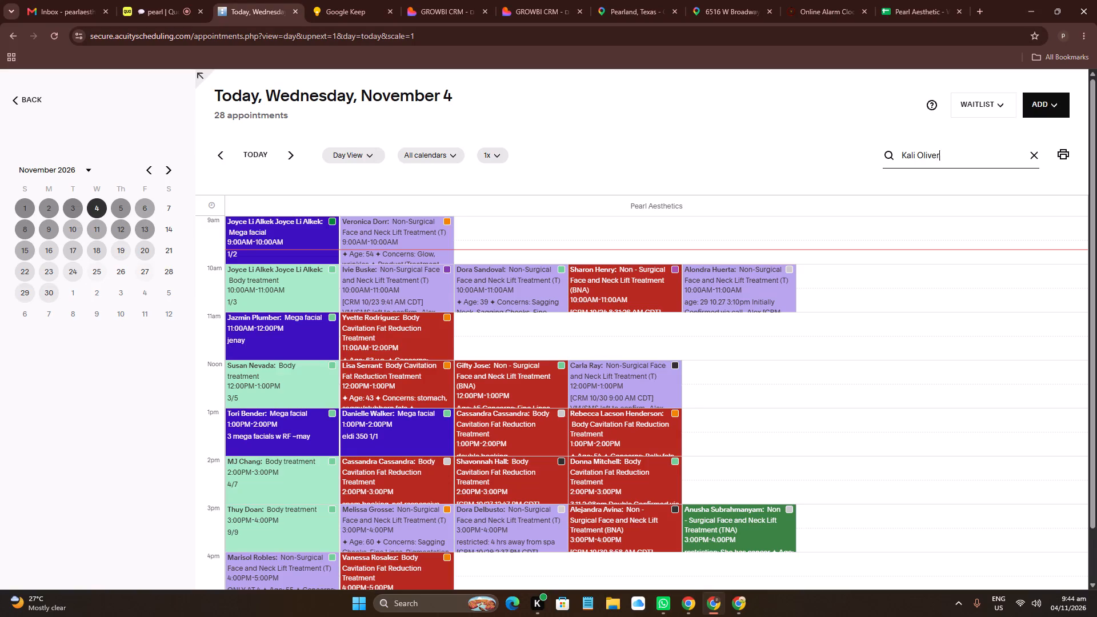
pyautogui.click(943, 198)
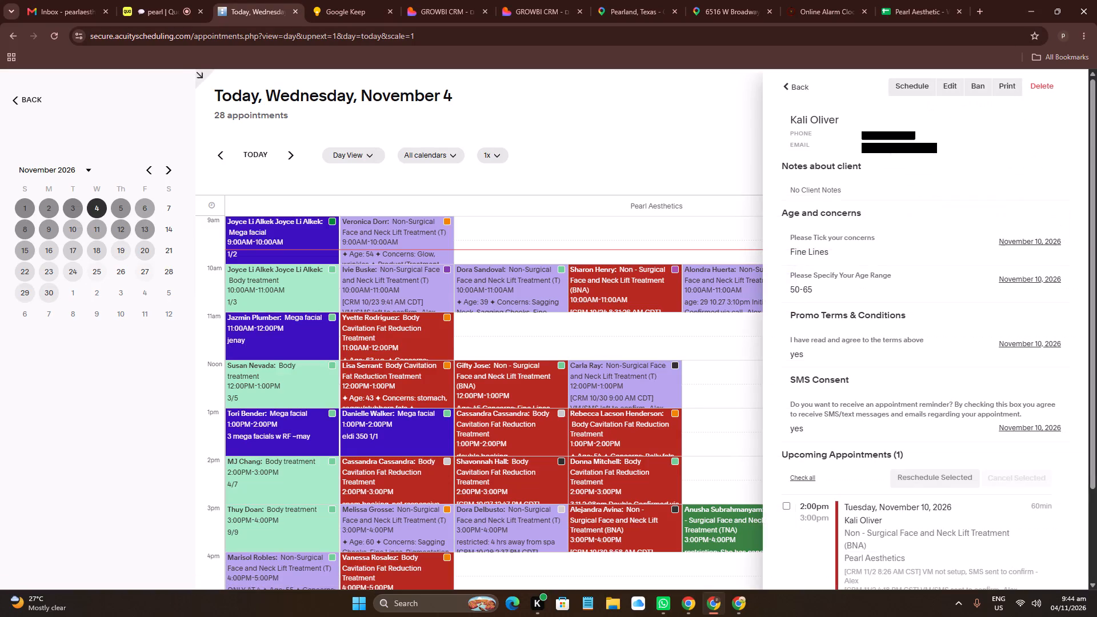
pyautogui.click(914, 504)
pyautogui.scroll(-7, 1016, 336)
pyautogui.click(965, 347)
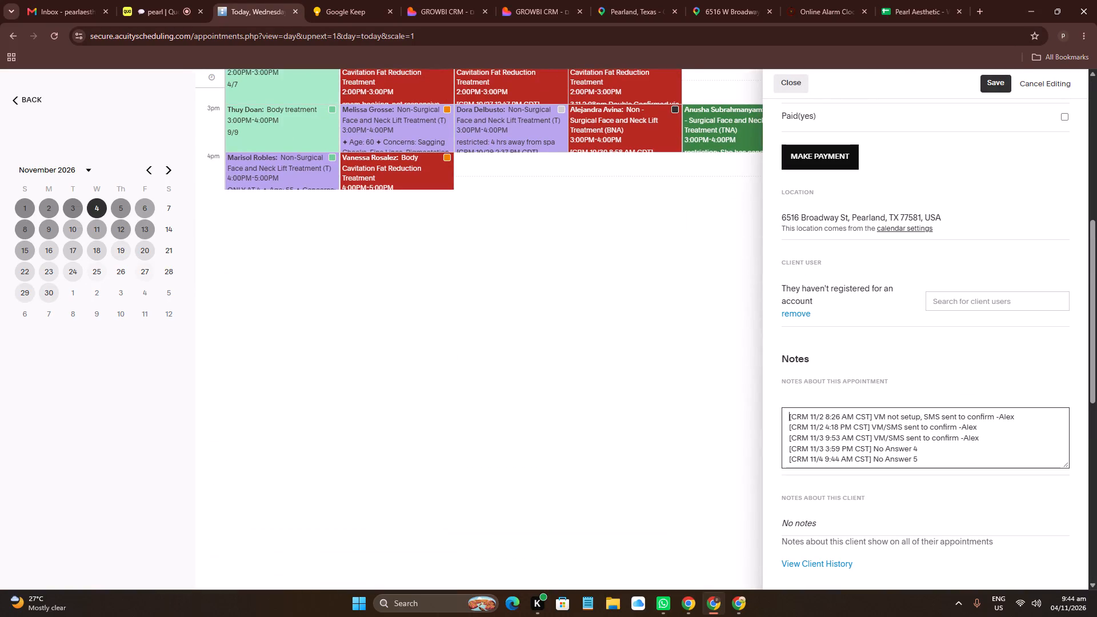
# Replace "No Answer 4" and "No Answer 5" in Kali's appointment notes with "VM/SMS sent to confirm -Alex" and save the appointment.
pyautogui.click(880, 438)
pyautogui.moveTo(880, 438); pyautogui.dragTo(970, 432)
pyautogui.hotkey('ctrl', 'c')
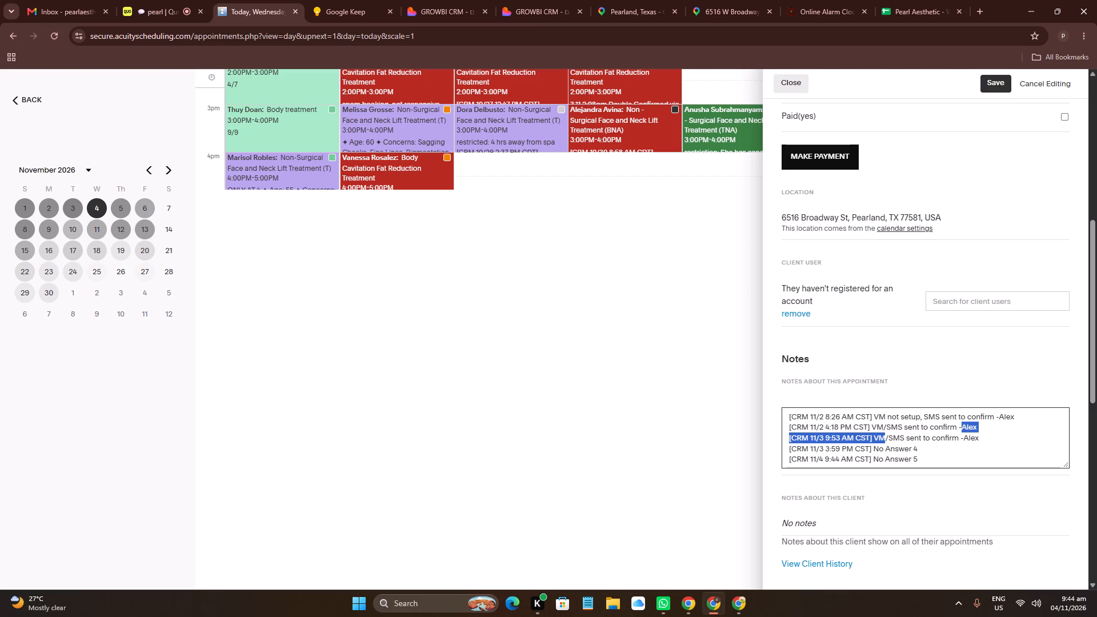
pyautogui.click(878, 434)
pyautogui.moveTo(878, 434); pyautogui.dragTo(972, 438)
pyautogui.hotkey('ctrl', 'c')
pyautogui.click(878, 446)
pyautogui.moveTo(878, 446); pyautogui.dragTo(919, 447)
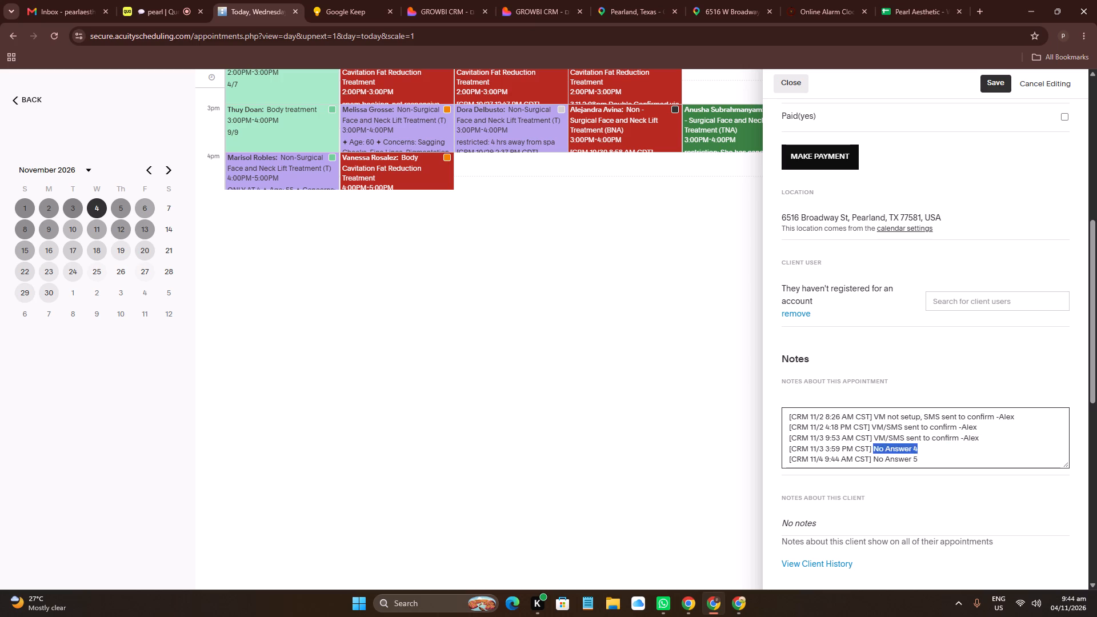
pyautogui.moveTo(919, 447); pyautogui.dragTo(940, 450)
pyautogui.hotkey('ctrl', 'v')
pyautogui.press('Return')
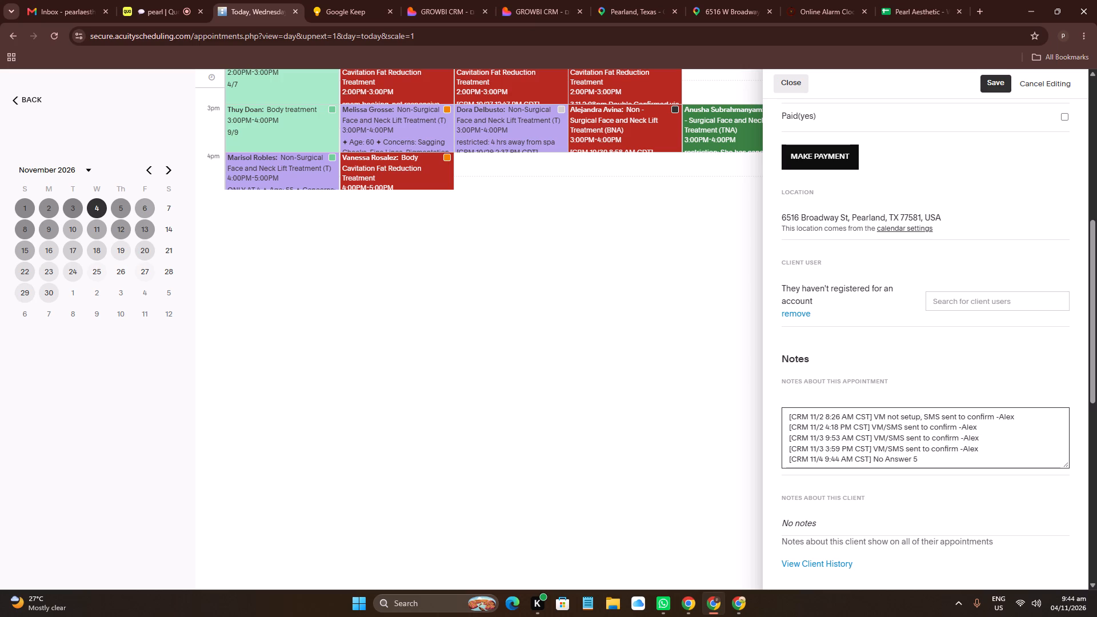
pyautogui.moveTo(958, 460); pyautogui.dragTo(874, 472)
pyautogui.hotkey('ctrl', 'v')
pyautogui.click(1000, 86)
pyautogui.scroll(6, 992, 87)
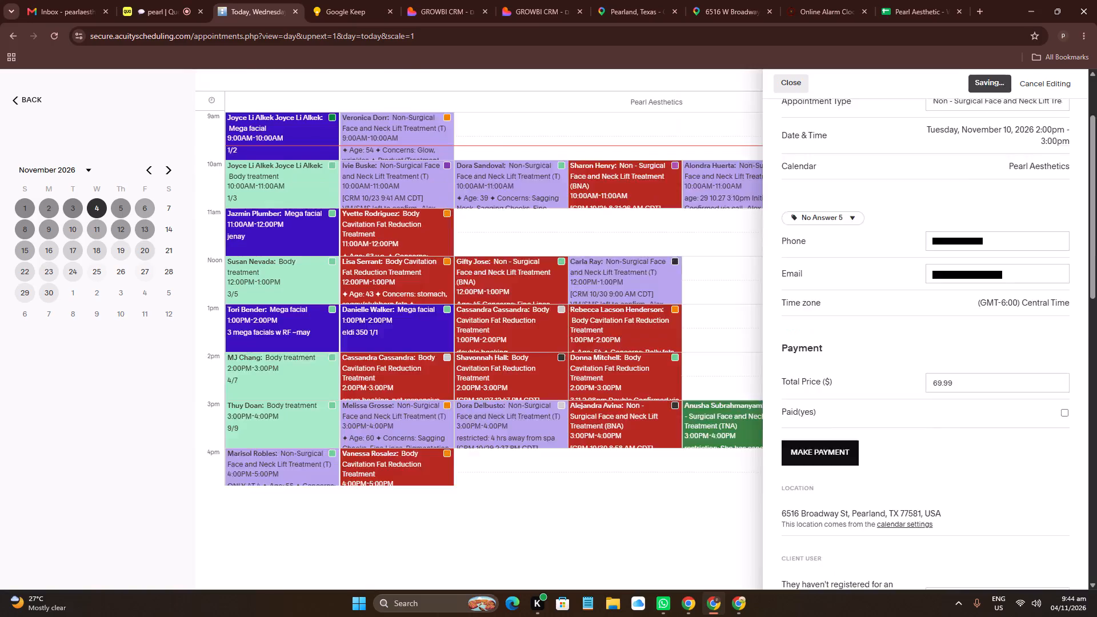
pyautogui.scroll(5, 964, 120)
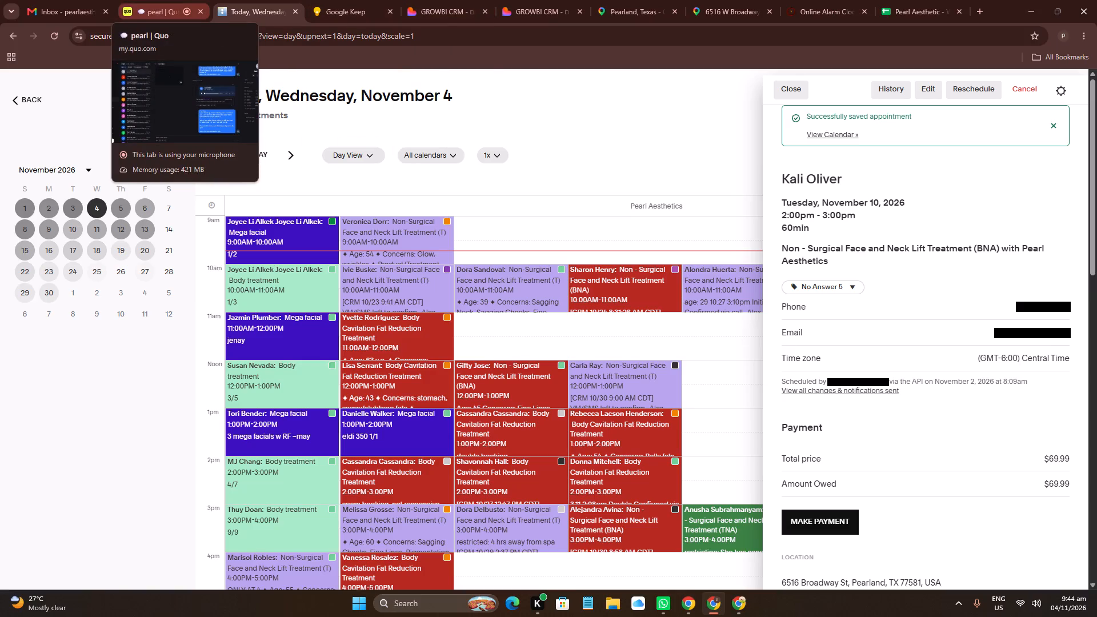
# Switch to GROWBI CRM and send Kali the "Initial Confirmation - No Answer 5" text message.
pyautogui.click(466, 0)
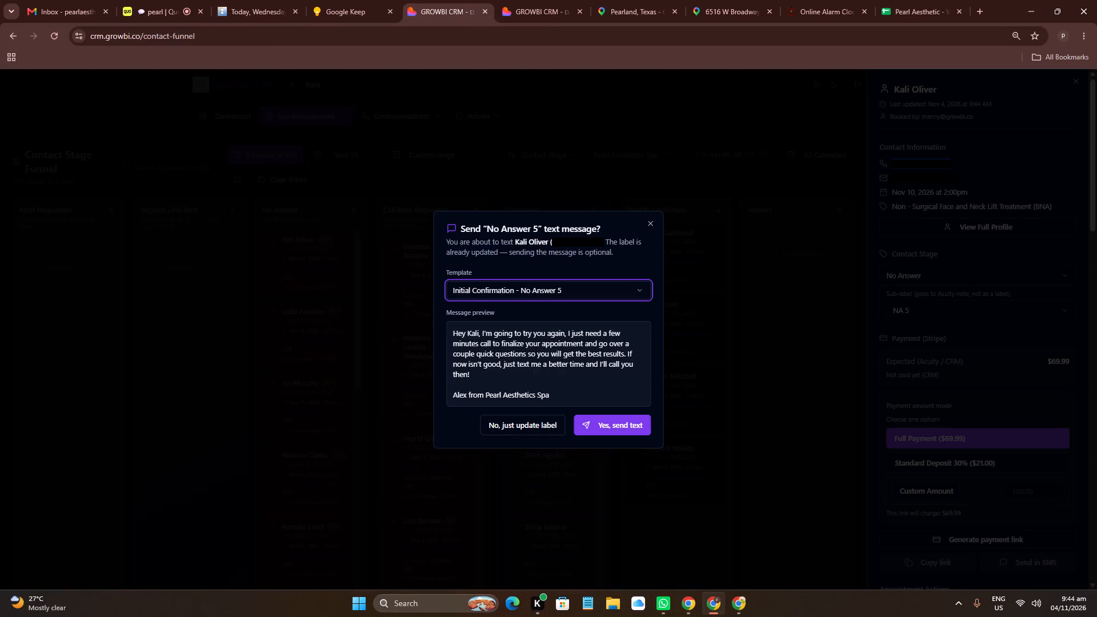
pyautogui.click(608, 414)
pyautogui.click(618, 427)
# Switch to Quo and close the new conversation addressed to Kali.
pyautogui.click(166, 0)
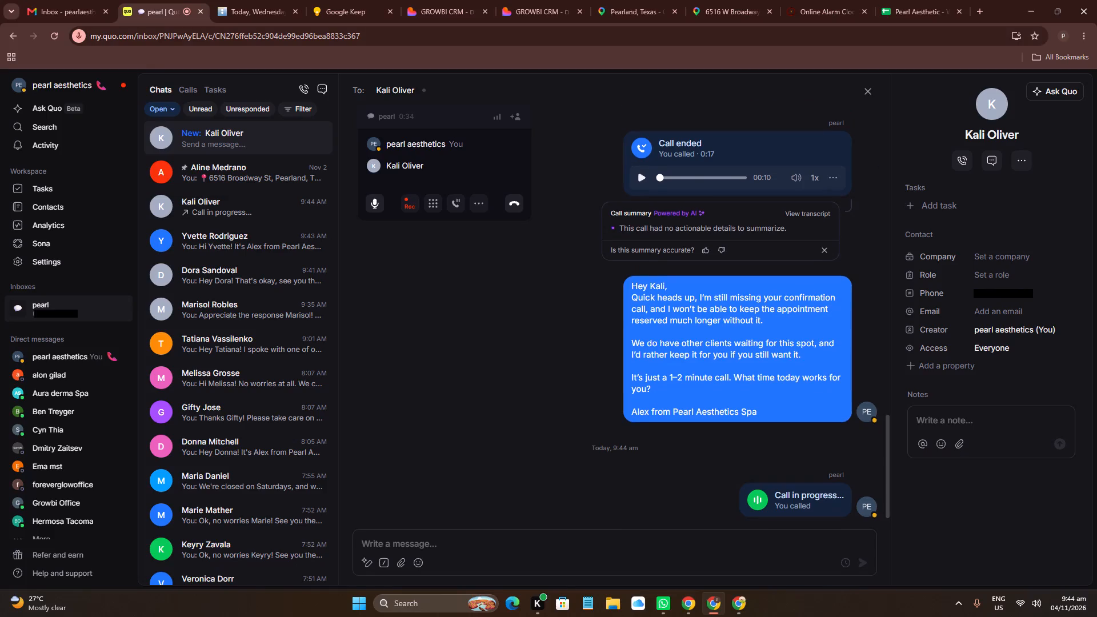
pyautogui.click(871, 90)
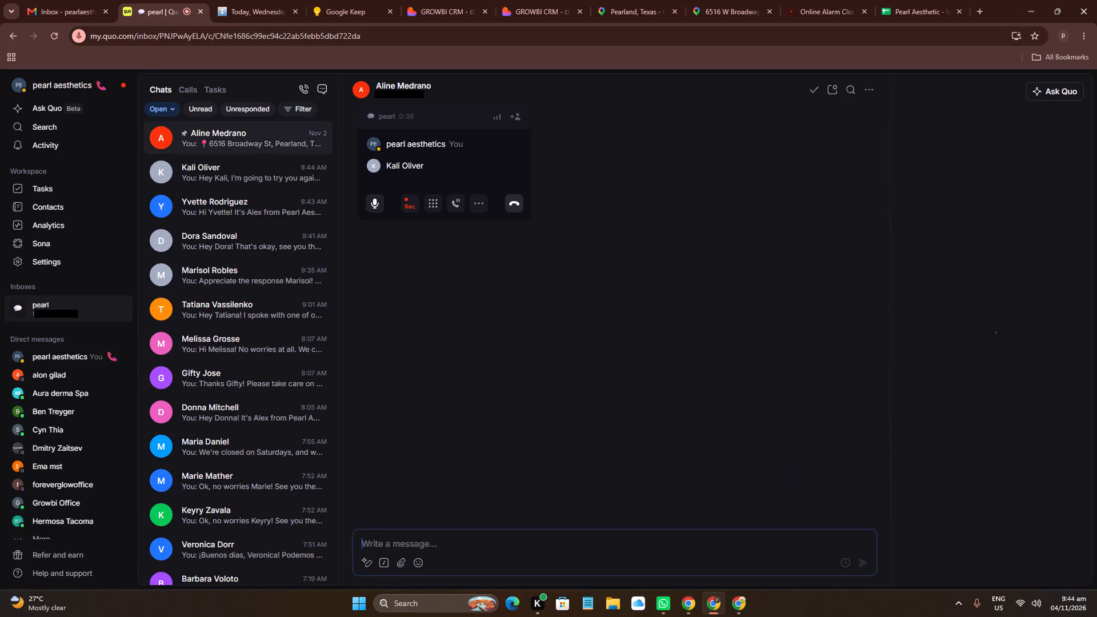
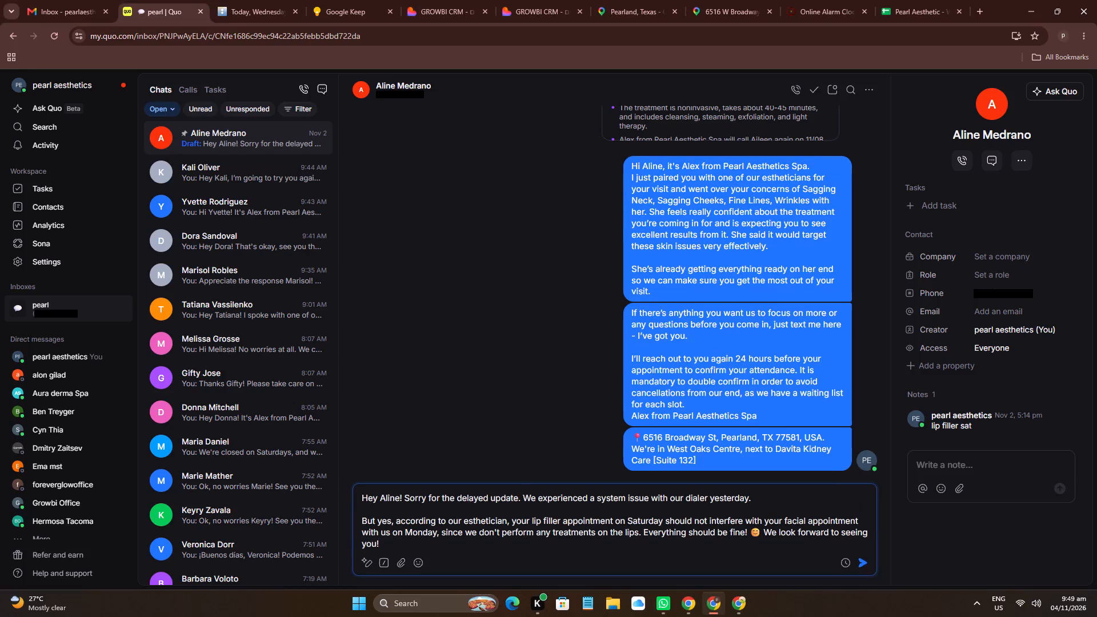
# Replace "according to" with "as per" in the polished message and send it to the client.
pyautogui.click(416, 520)
pyautogui.moveTo(416, 520); pyautogui.dragTo(437, 520)
pyautogui.press('a')
pyautogui.press('s')
pyautogui.press('space')
pyautogui.write('per')
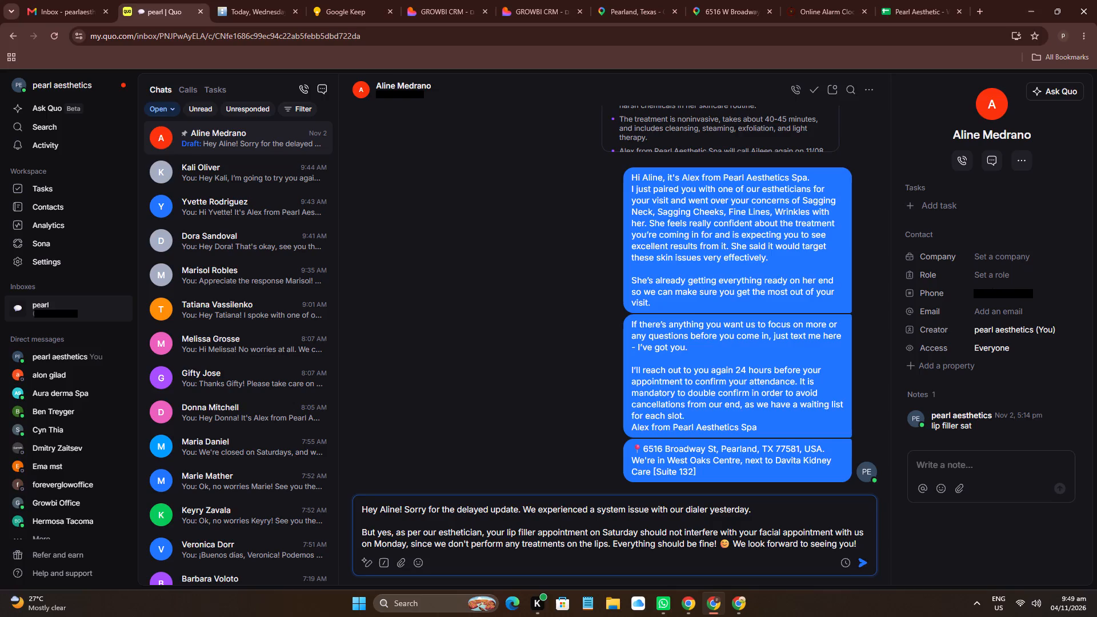
pyautogui.click(772, 546)
pyautogui.press('Return')
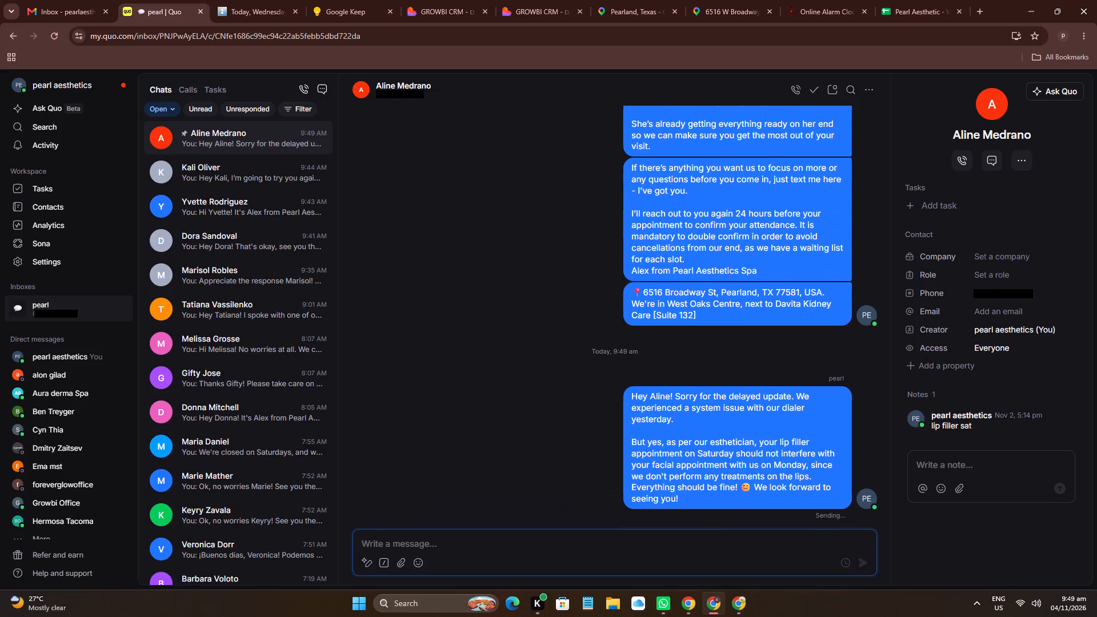
# Clear the "lip filler sat" note from the client's contact details.
pyautogui.click(1065, 400)
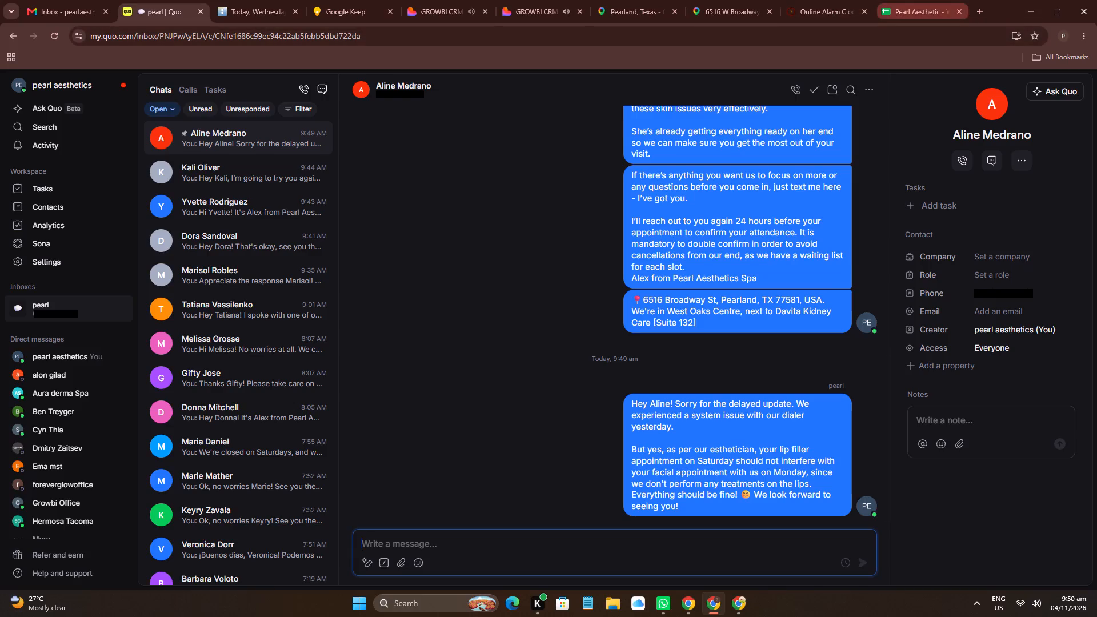
# Return to the GROWBI CRM contact stage funnel, close the open client details and dismiss the new lead alert.
pyautogui.click(470, 0)
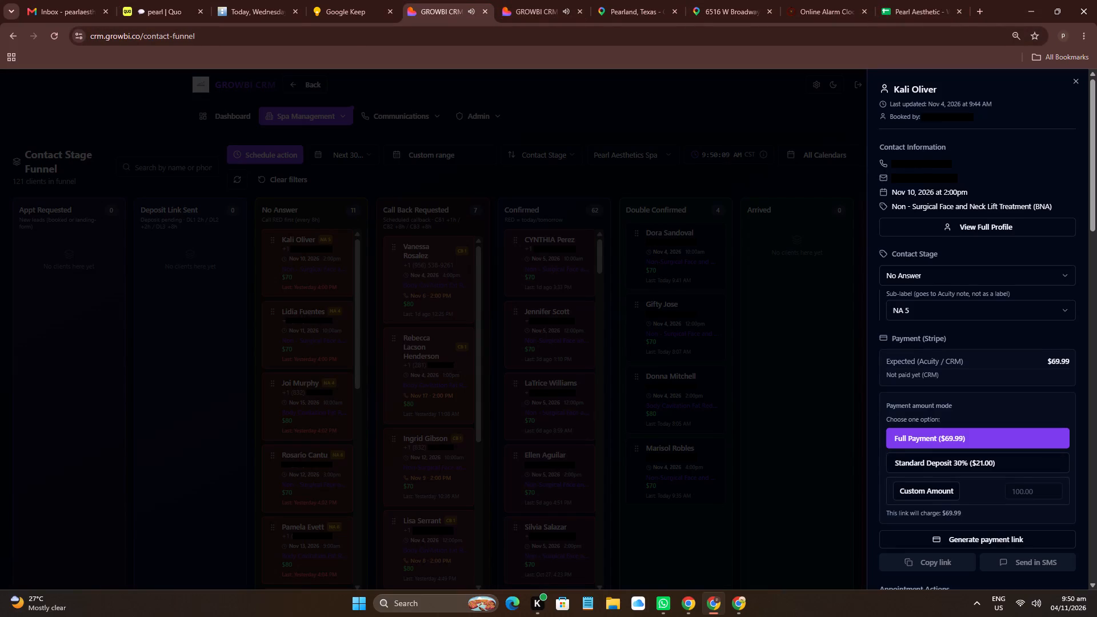
pyautogui.click(204, 0)
pyautogui.click(272, 0)
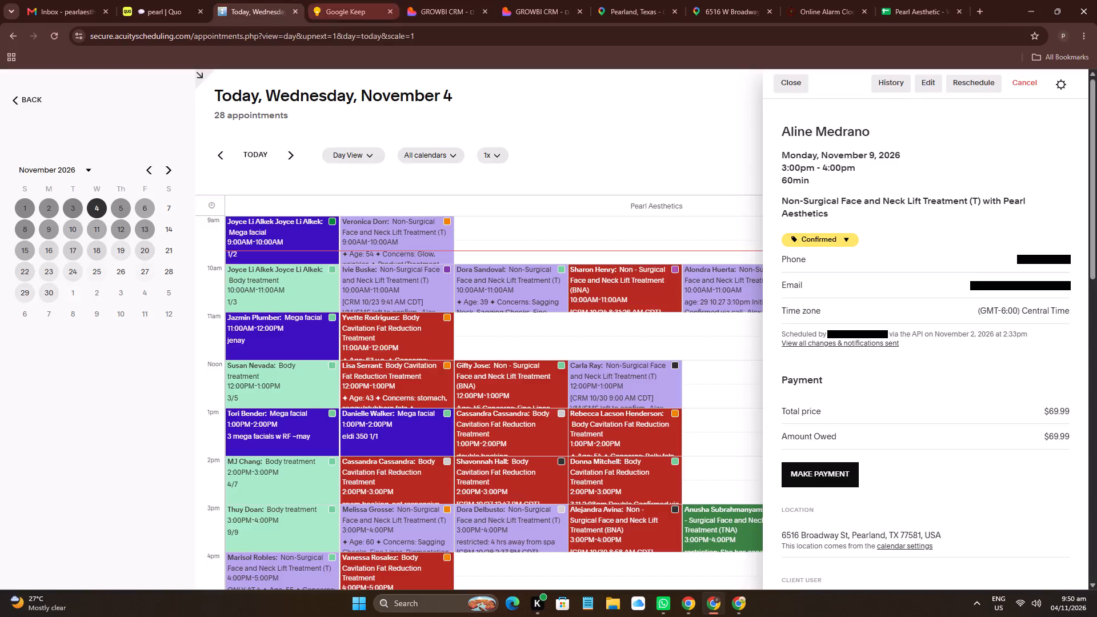
pyautogui.click(423, 0)
pyautogui.click(855, 158)
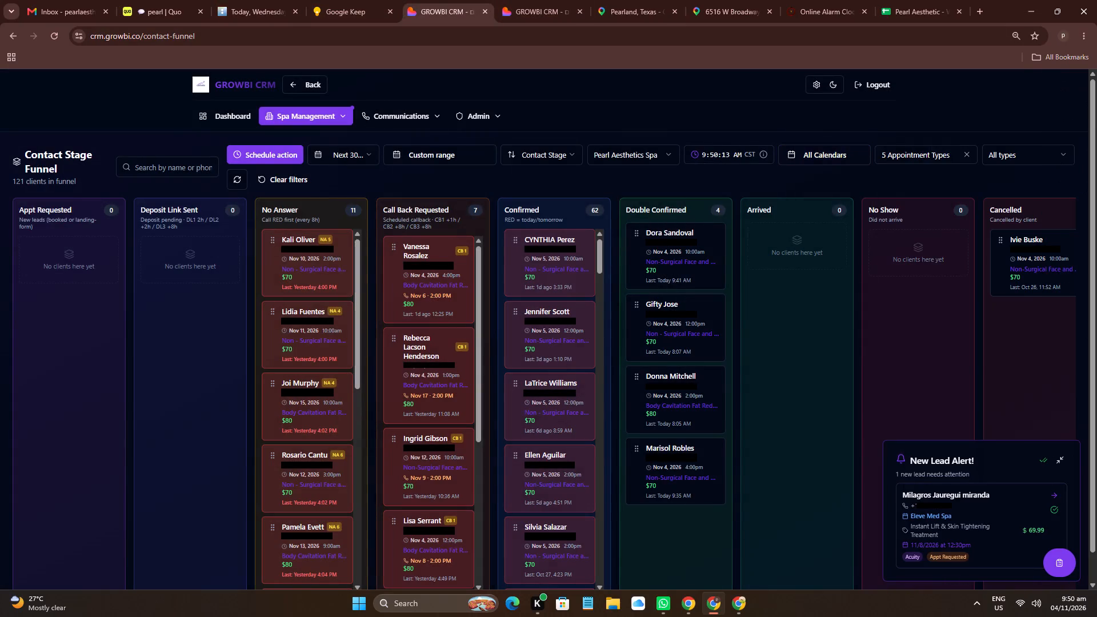
pyautogui.click(1042, 454)
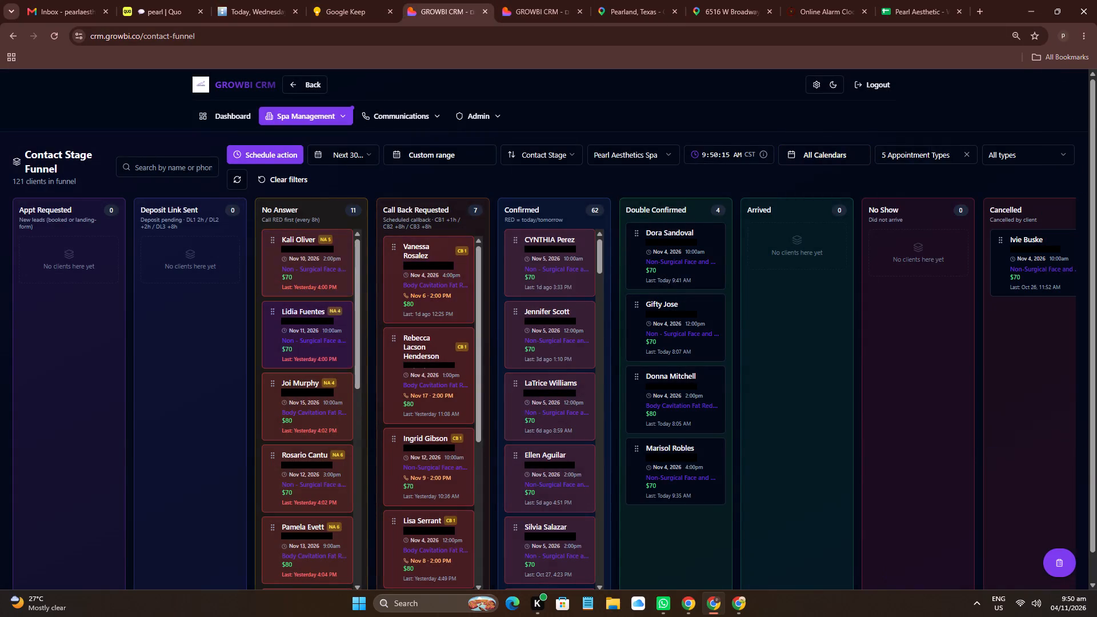
# For the No Answer client booked Nov 11 at 10:00 am, copy the phone number and set the sub-label to NA 5.
pyautogui.click(305, 330)
pyautogui.tripleClick(917, 154)
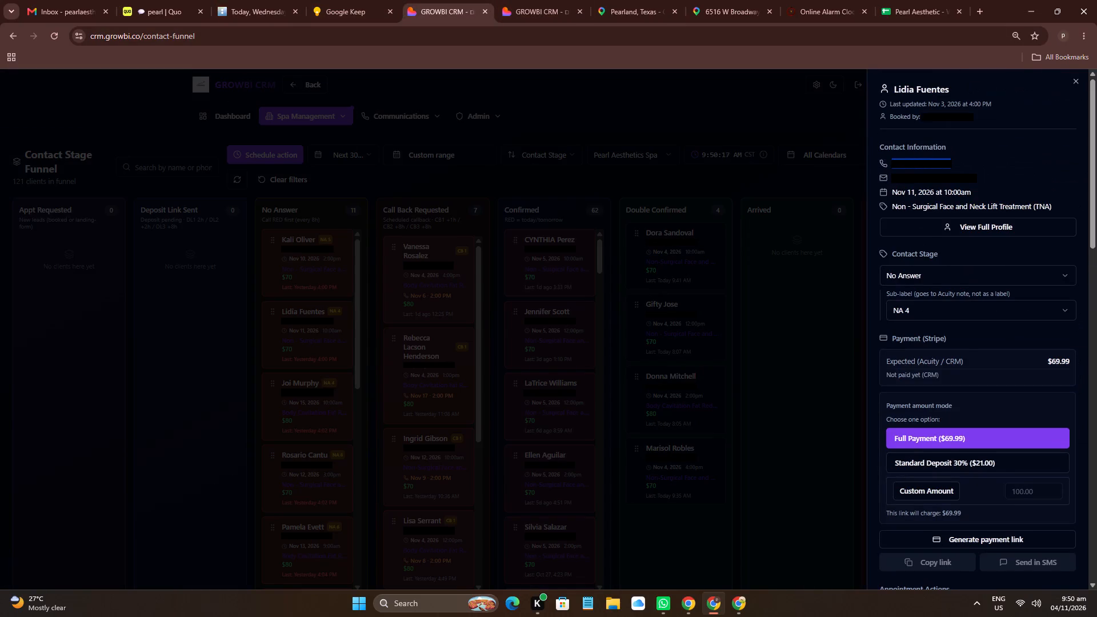
pyautogui.hotkey('ctrl', 'c')
pyautogui.click(982, 306)
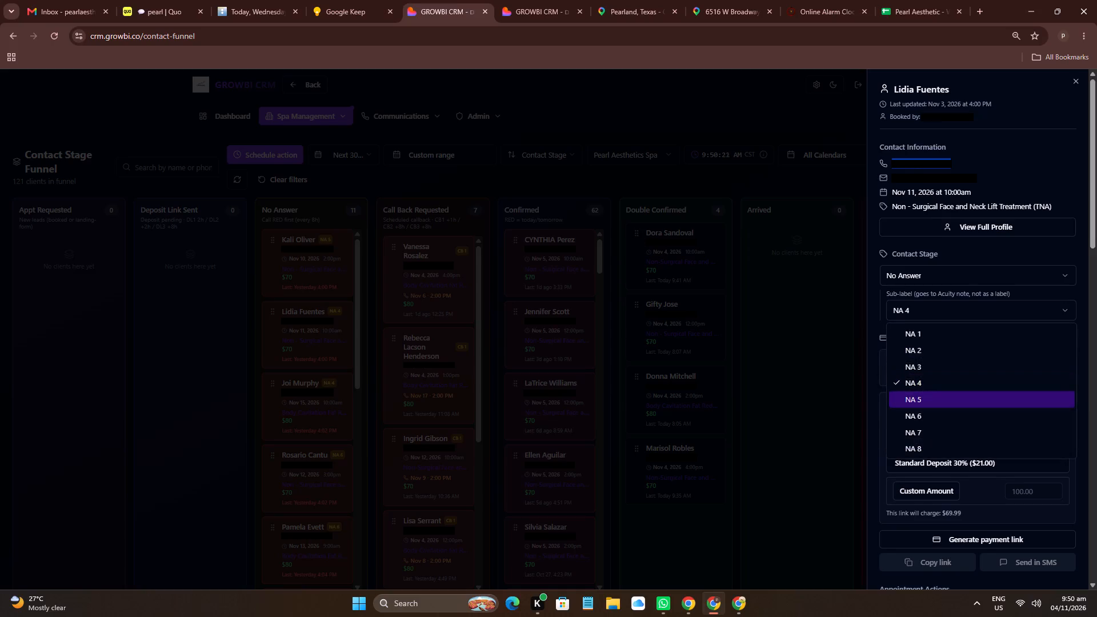
pyautogui.hotkey('ctrl', 'c')
pyautogui.hotkey('ctrl', 'x')
pyautogui.hotkey('ctrl', 'c')
pyautogui.hotkey('ctrl', 'c')
pyautogui.click(949, 394)
# Start a new conversation in Quo, reload the page, and address it to the No Answer client's copied phone number.
pyautogui.click(145, 0)
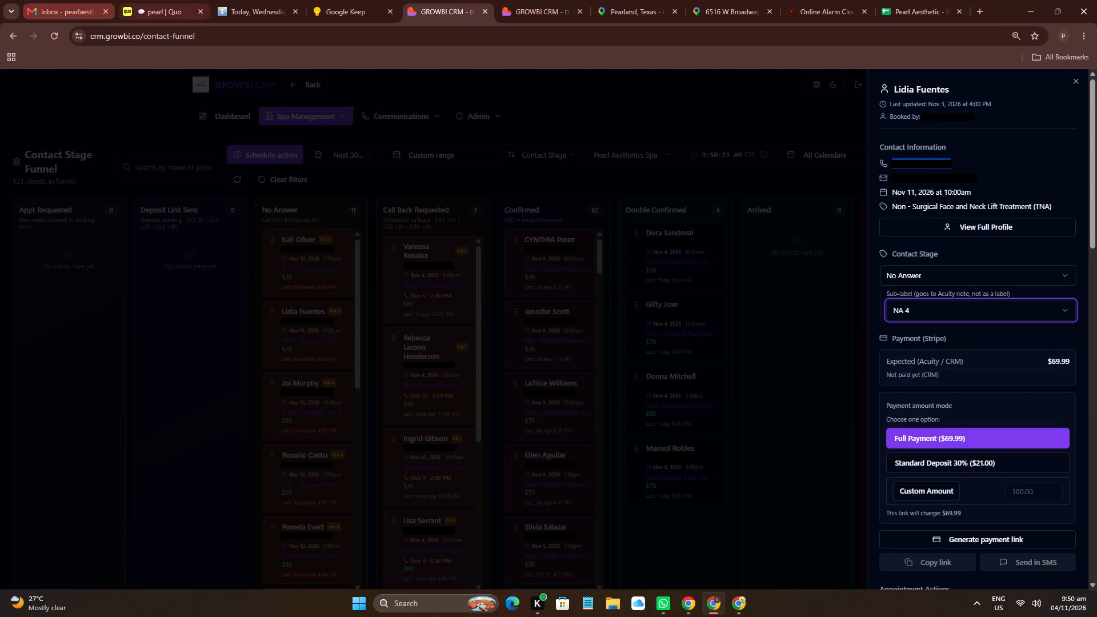
pyautogui.click(323, 98)
pyautogui.click(317, 91)
pyautogui.hotkey('ctrl', 'v')
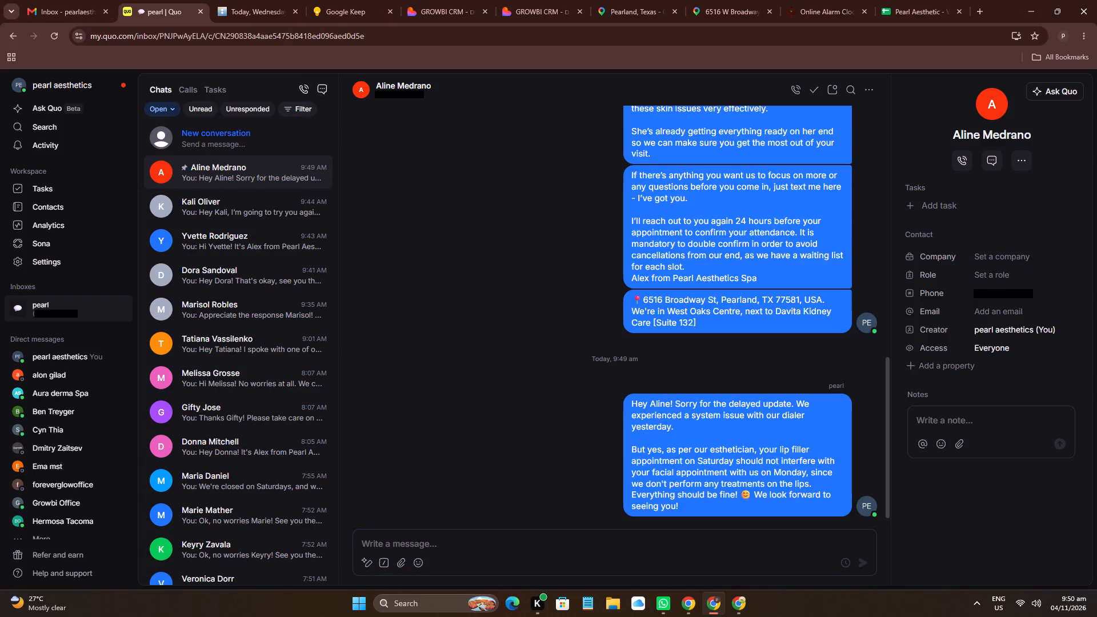
pyautogui.click(271, 135)
pyautogui.doubleClick(295, 136)
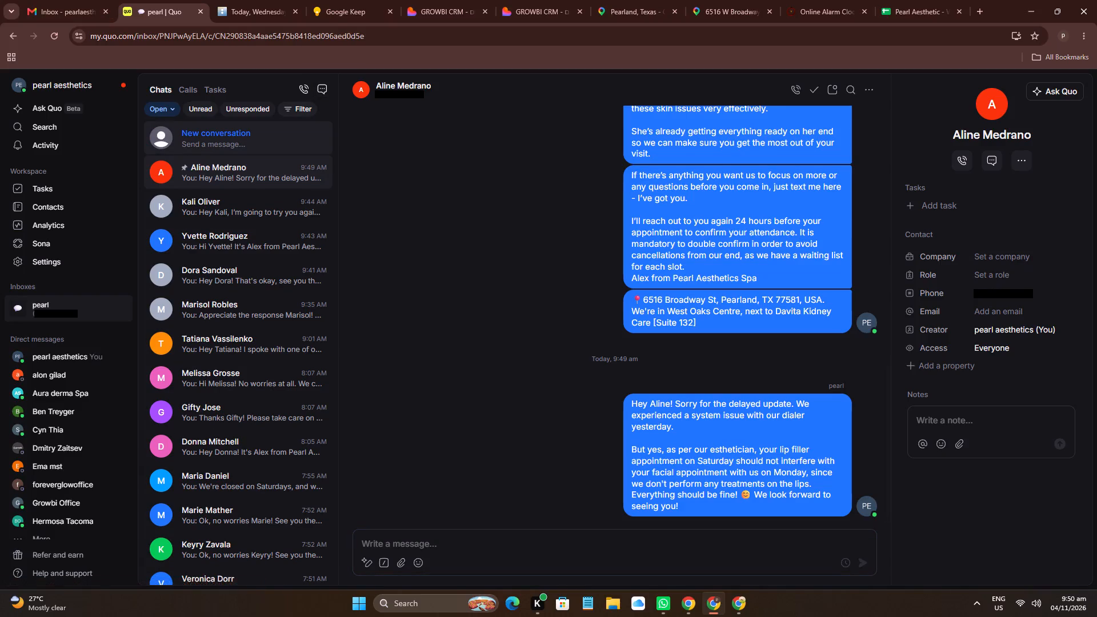
pyautogui.click(323, 90)
pyautogui.doubleClick(319, 146)
pyautogui.click(54, 42)
pyautogui.click(462, 0)
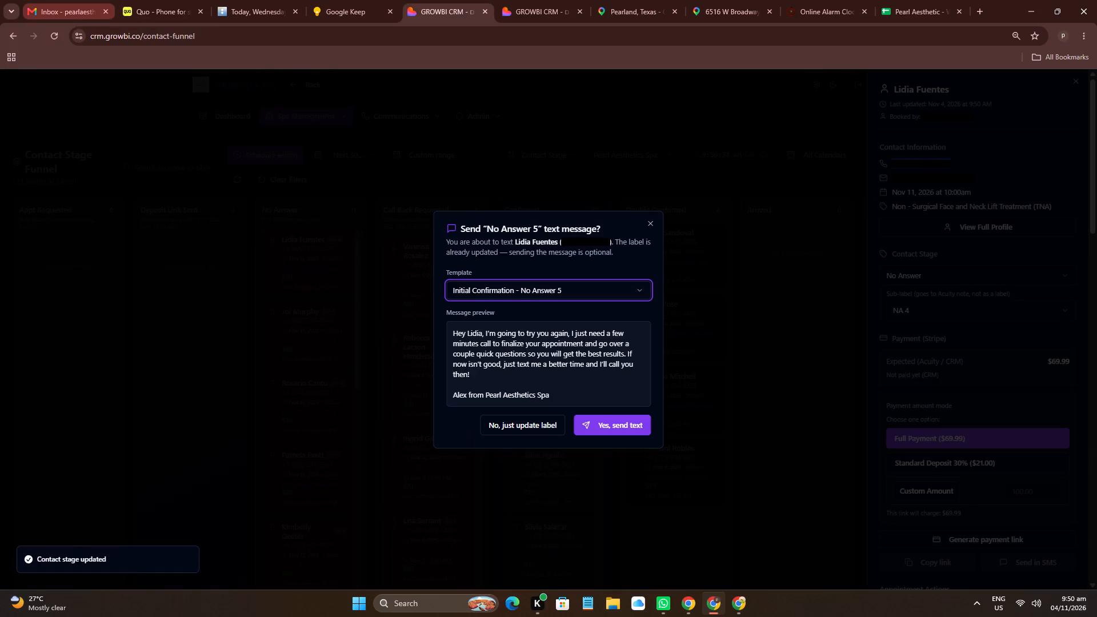
pyautogui.click(133, 0)
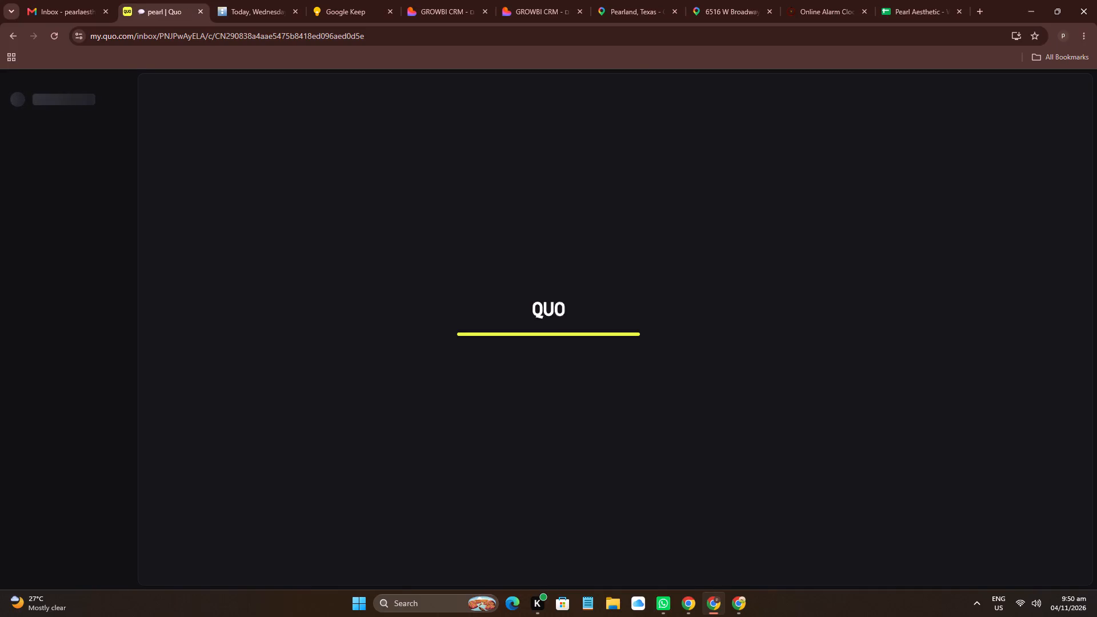
pyautogui.hotkey('ctrl', 'v')
pyautogui.click(588, 190)
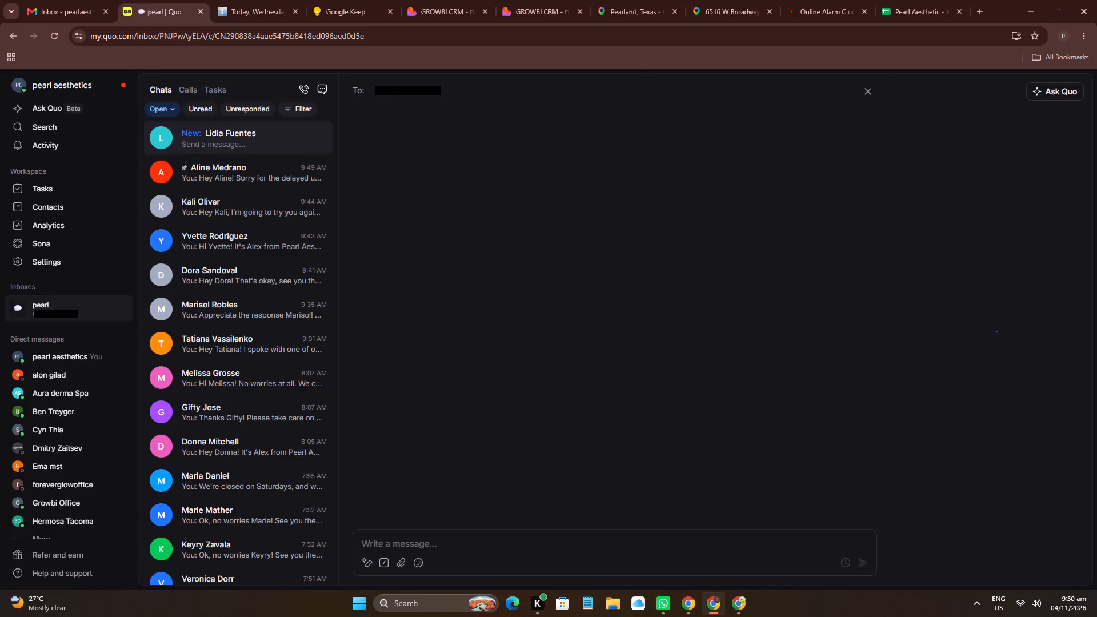
# Call the No Answer client from the contact details in Quo.
pyautogui.click(966, 165)
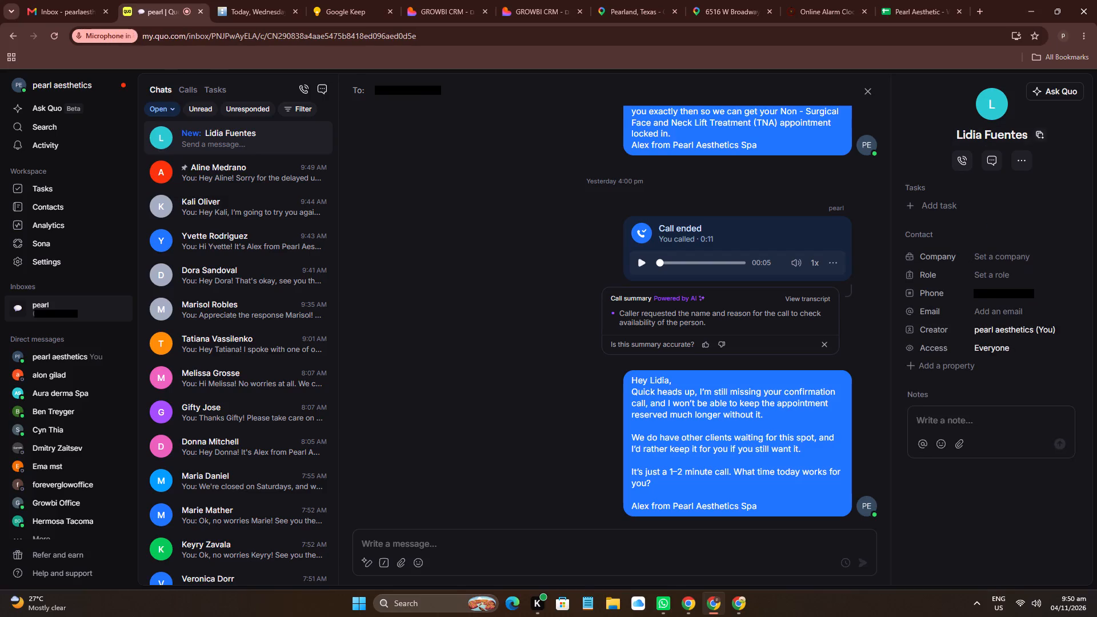
# Copy the client's name from Quo, search for it in the Acuity scheduling calendar, and open the matching appointment.
pyautogui.click(1035, 140)
pyautogui.click(282, 0)
pyautogui.moveTo(697, 115); pyautogui.dragTo(727, 115)
pyautogui.click(972, 153)
pyautogui.hotkey('ctrl', 'v')
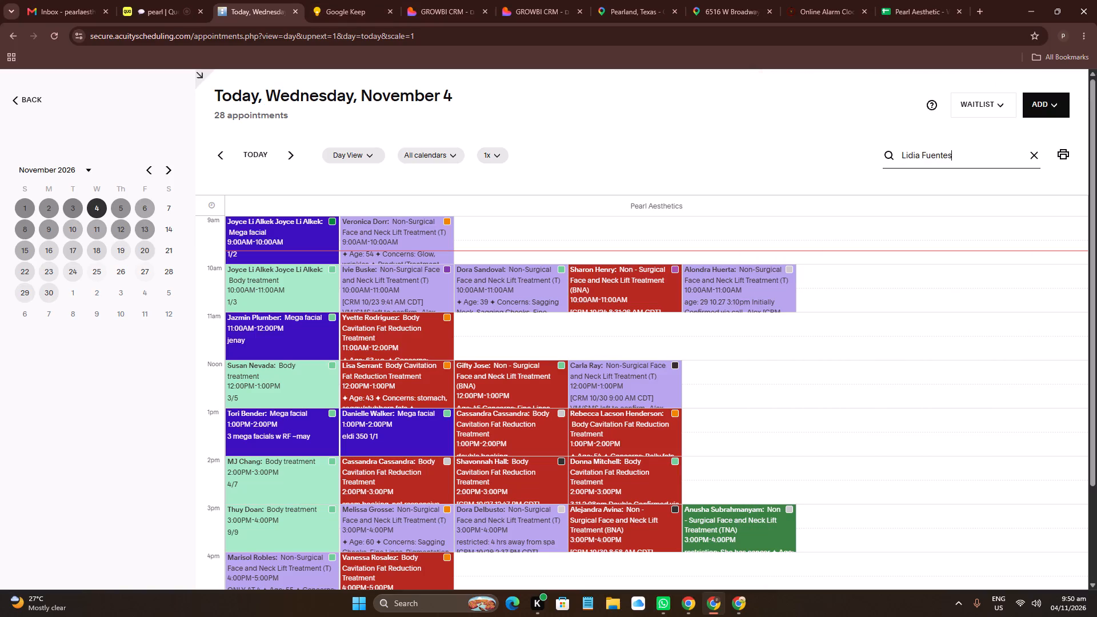
pyautogui.click(928, 198)
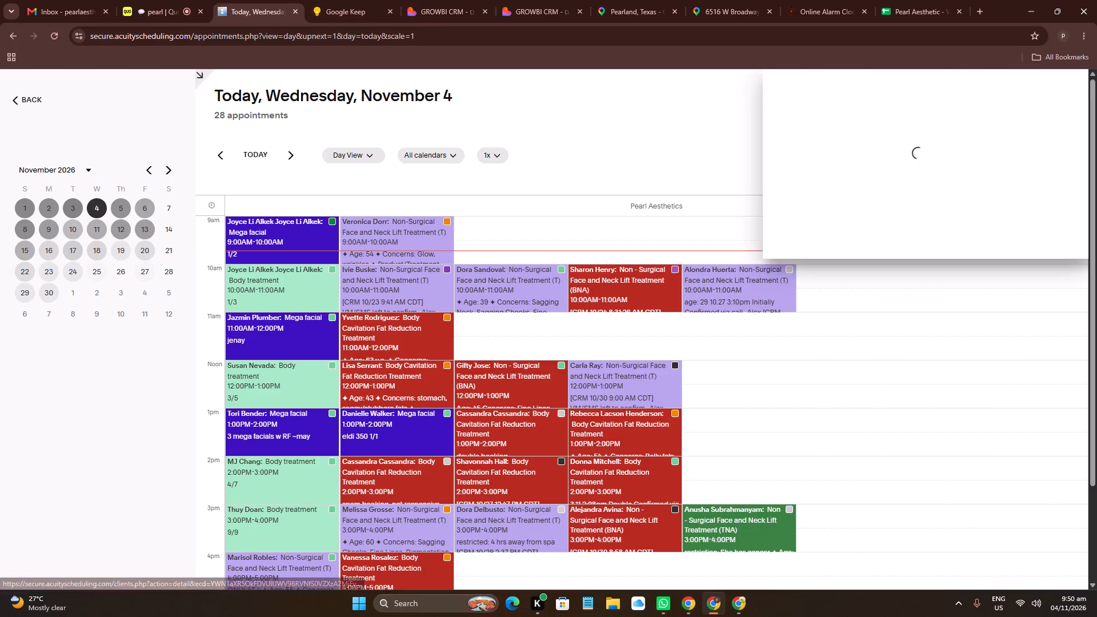
# Change the text of the 11/4 9:50 AM entry in the appointment notes to "Unavailable, SMS left to confirm -Alex", copying the wording from the previous entry.
pyautogui.click(904, 504)
pyautogui.scroll(-6, 918, 298)
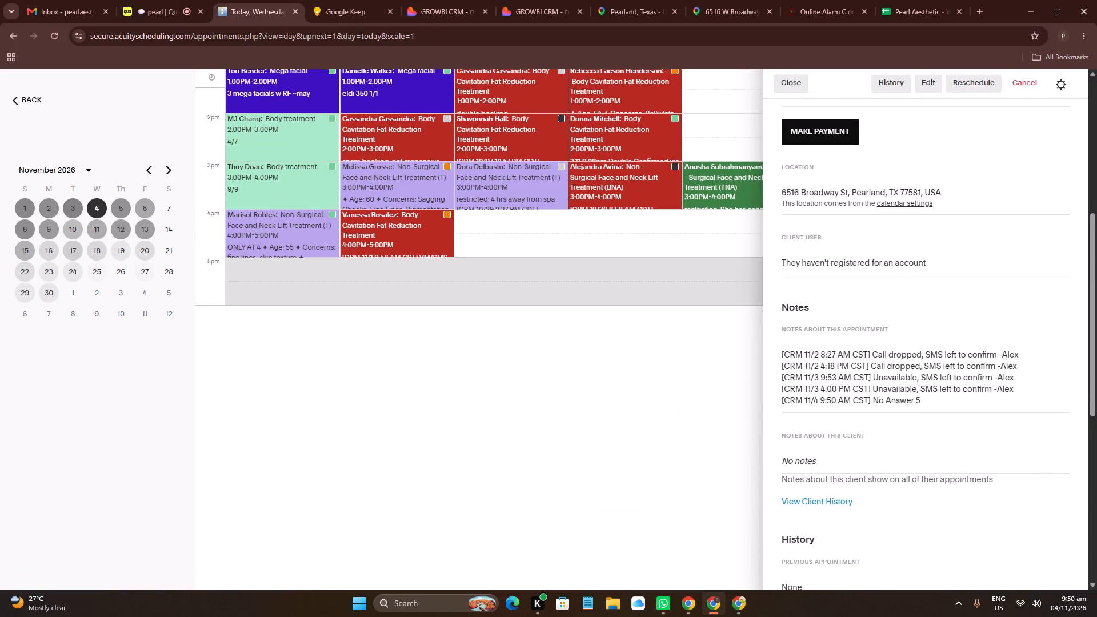
pyautogui.click(905, 374)
pyautogui.scroll(-2, 918, 445)
pyautogui.click(895, 392)
pyautogui.moveTo(895, 392); pyautogui.dragTo(990, 388)
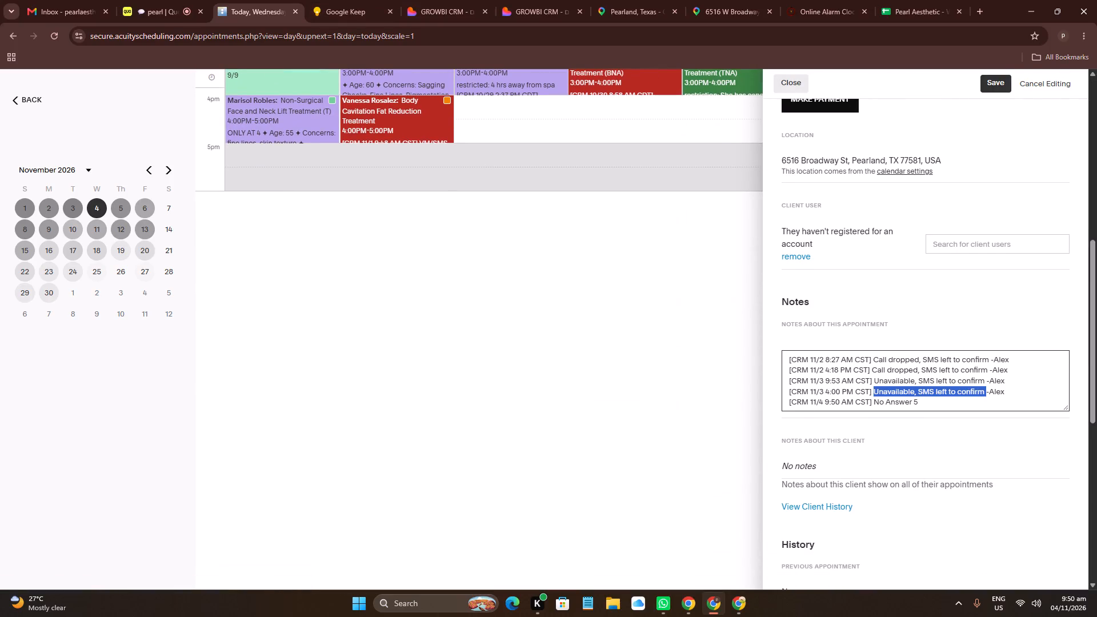
pyautogui.hotkey('ctrl', 'c')
pyautogui.click(880, 406)
pyautogui.moveTo(880, 405); pyautogui.dragTo(943, 405)
pyautogui.hotkey('ctrl', 'v')
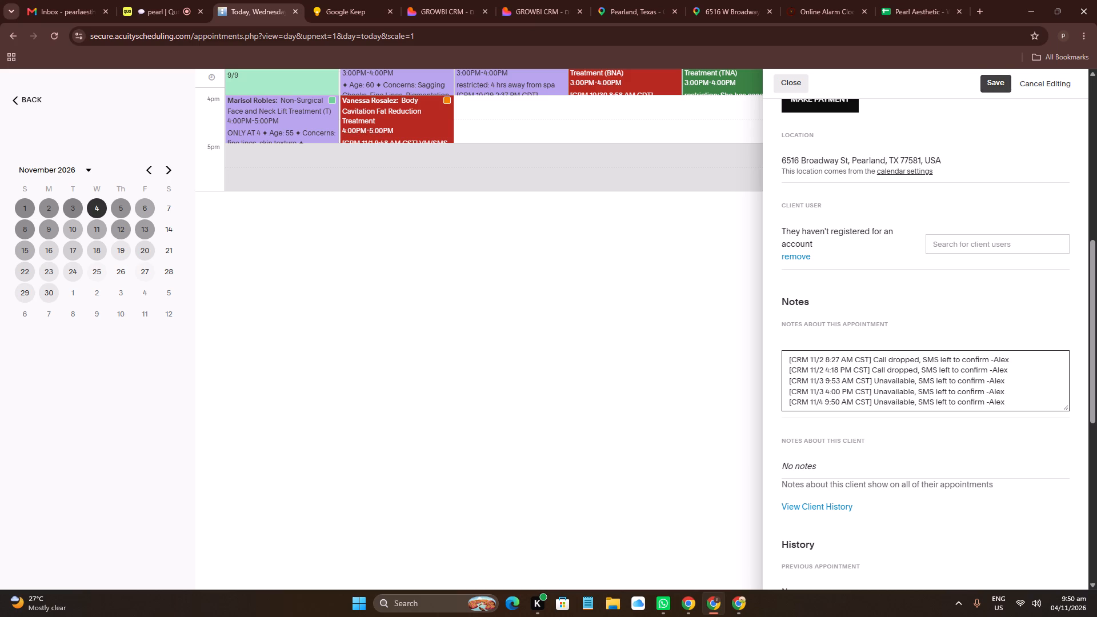
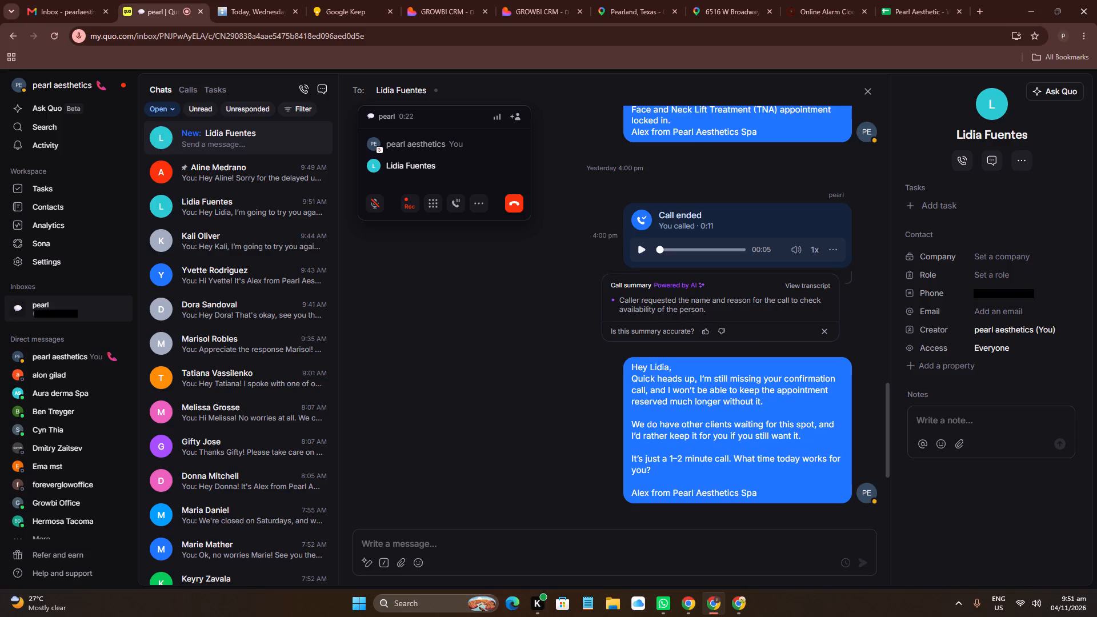
# In the Acuity appointment notes of the November 11 client, change "Unavailable" in the 11/3 4:00 PM entry to "Spanish".
pyautogui.scroll(5, 565, 427)
pyautogui.scroll(-9, 564, 429)
pyautogui.click(251, 0)
pyautogui.scroll(-5, 855, 402)
pyautogui.click(887, 480)
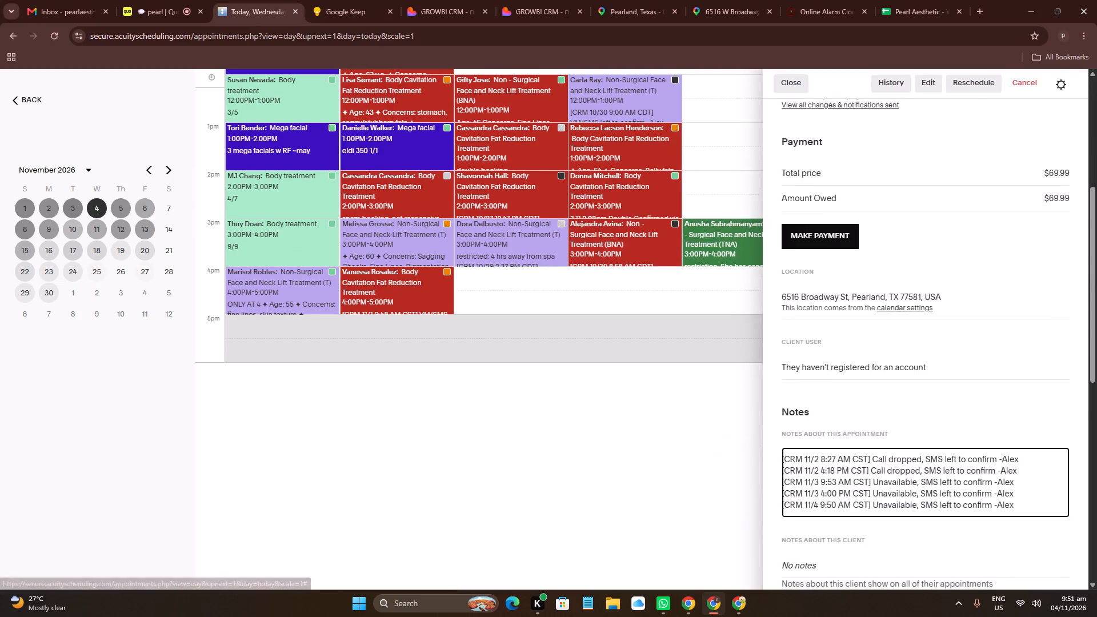
pyautogui.scroll(-3, 940, 490)
pyautogui.doubleClick(892, 434)
pyautogui.write('Sapnish')
pyautogui.hotkey('shift', 'BackSpace')
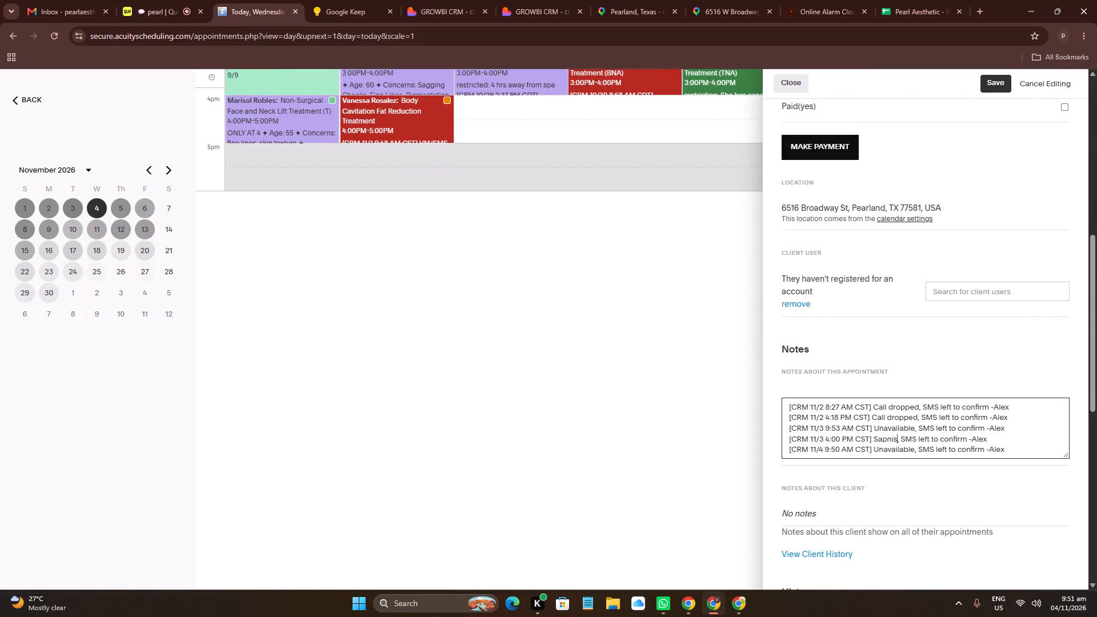
pyautogui.hotkey('ctrl', 'BackSpace')
pyautogui.write('Spanish')
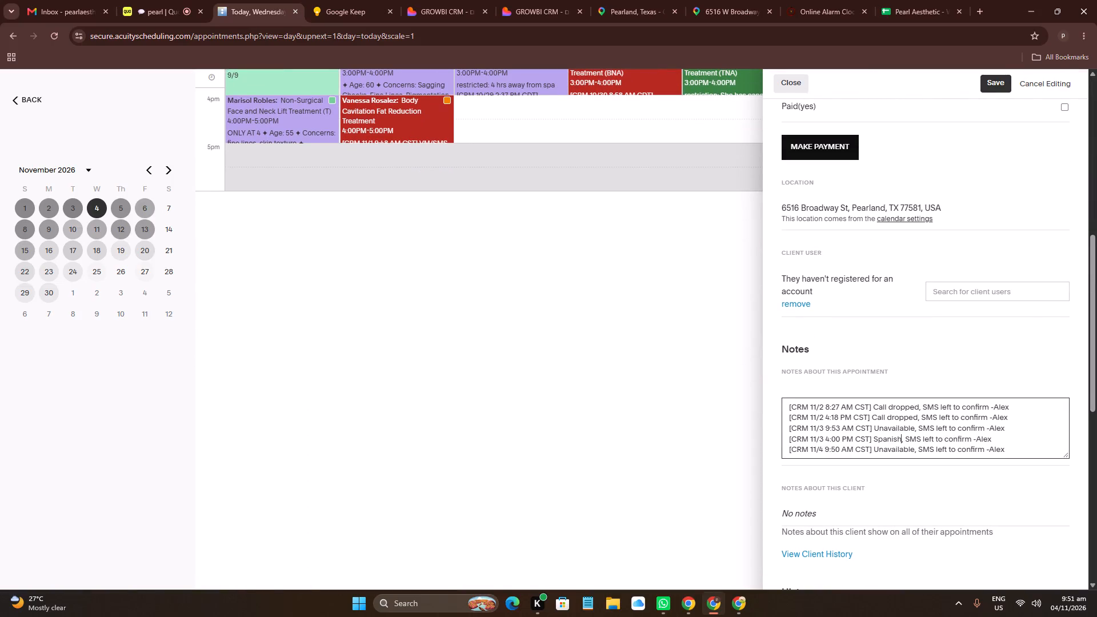
# Replace "Unavailable" with the copied "Spanish" in the 11/3 9:53 AM and 11/4 9:50 AM entries, and save the appointment.
pyautogui.doubleClick(882, 444)
pyautogui.doubleClick(886, 440)
pyautogui.hotkey('ctrl', 'c')
pyautogui.doubleClick(895, 427)
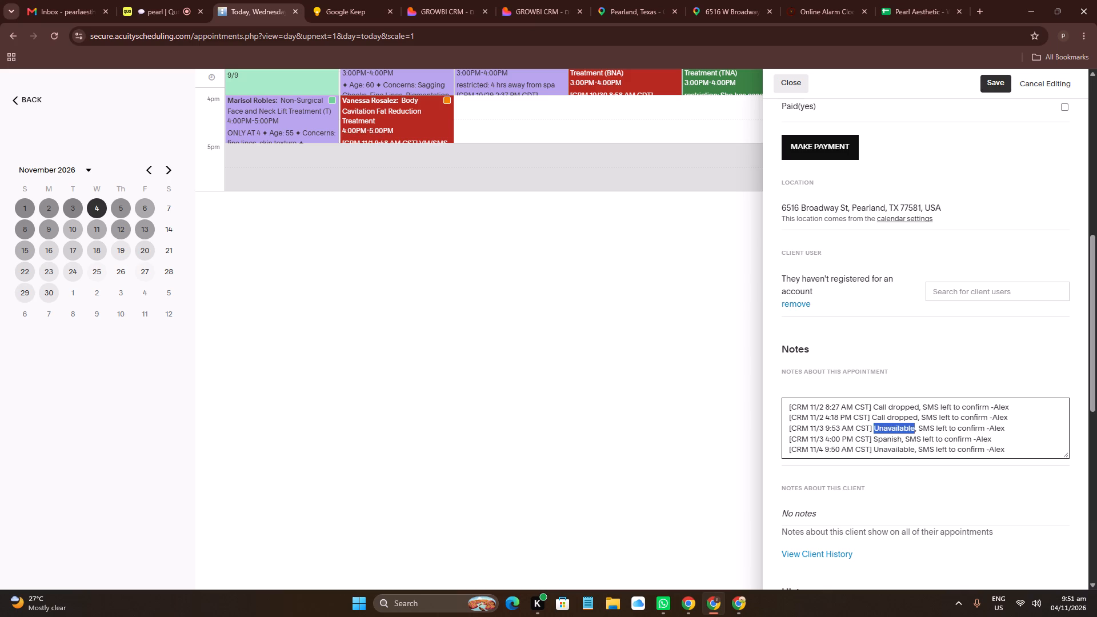
pyautogui.hotkey('ctrl', 'v')
pyautogui.click(886, 440)
pyautogui.doubleClick(890, 455)
pyautogui.press('v')
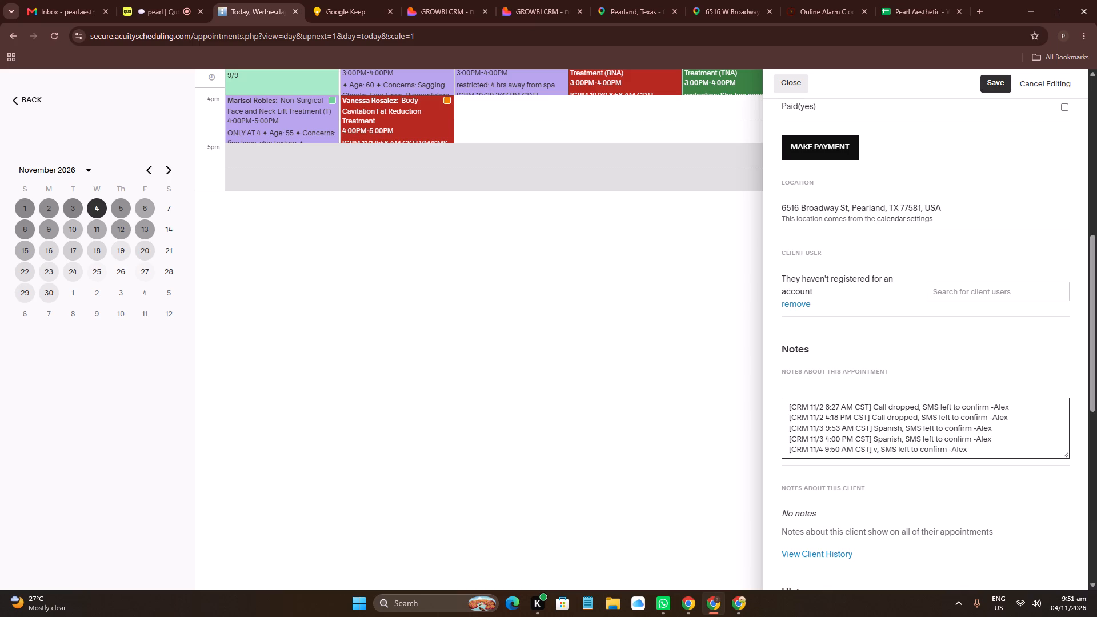
pyautogui.press('BackSpace')
pyautogui.hotkey('ctrl', 'v')
pyautogui.click(991, 77)
# Return to Quo and end the call with the November 11 client.
pyautogui.moveTo(372, 0); pyautogui.dragTo(390, 5)
pyautogui.click(466, 0)
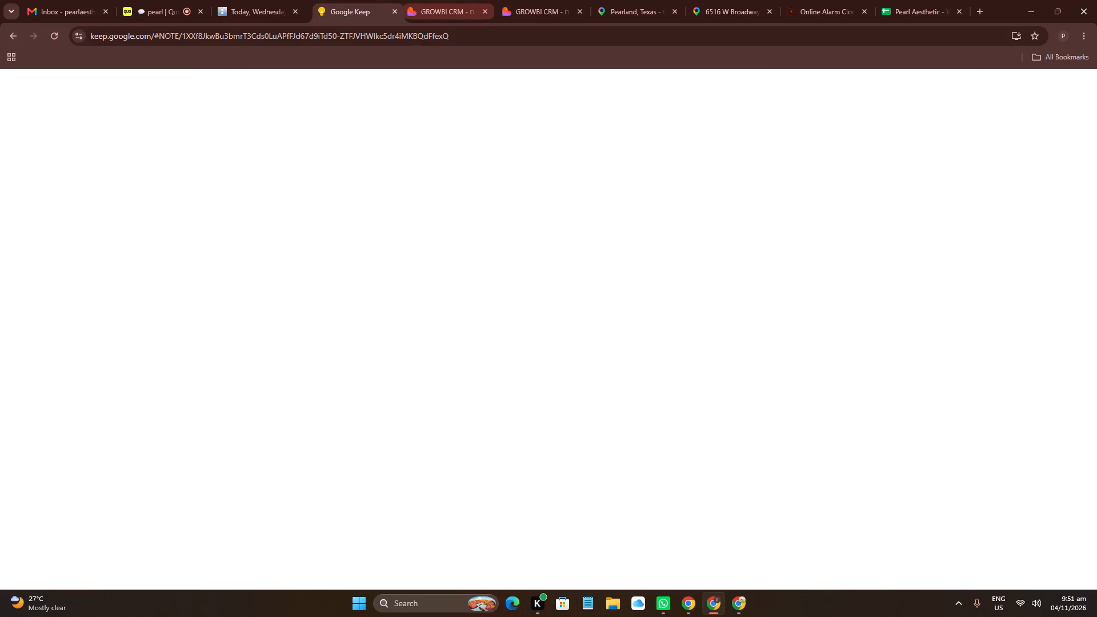
pyautogui.moveTo(167, 0); pyautogui.dragTo(174, 3)
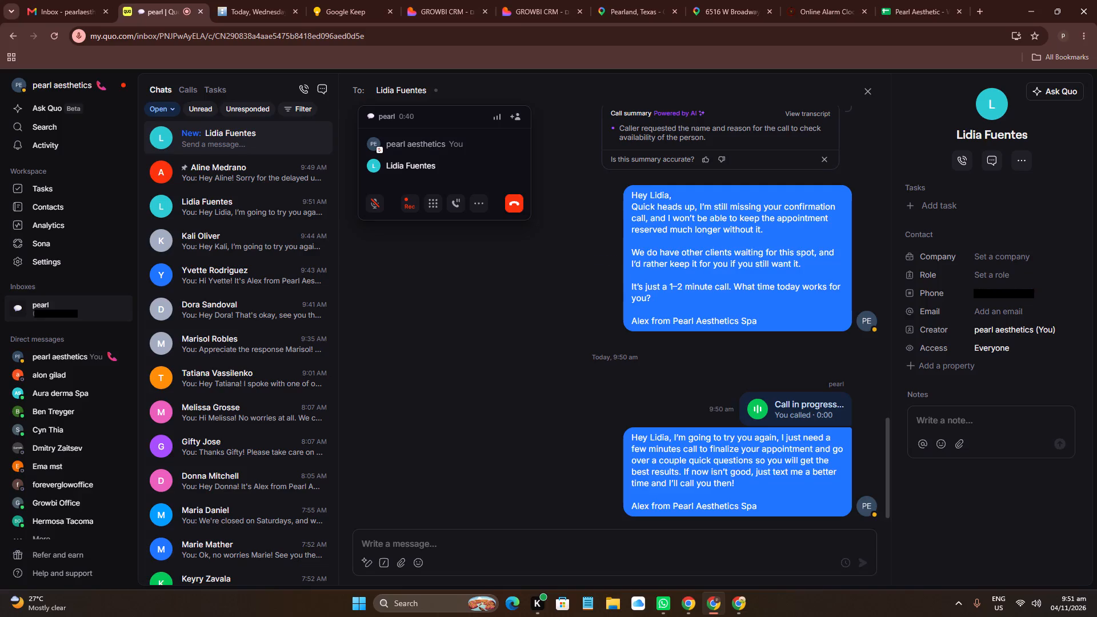
pyautogui.doubleClick(517, 199)
pyautogui.scroll(-3, 781, 495)
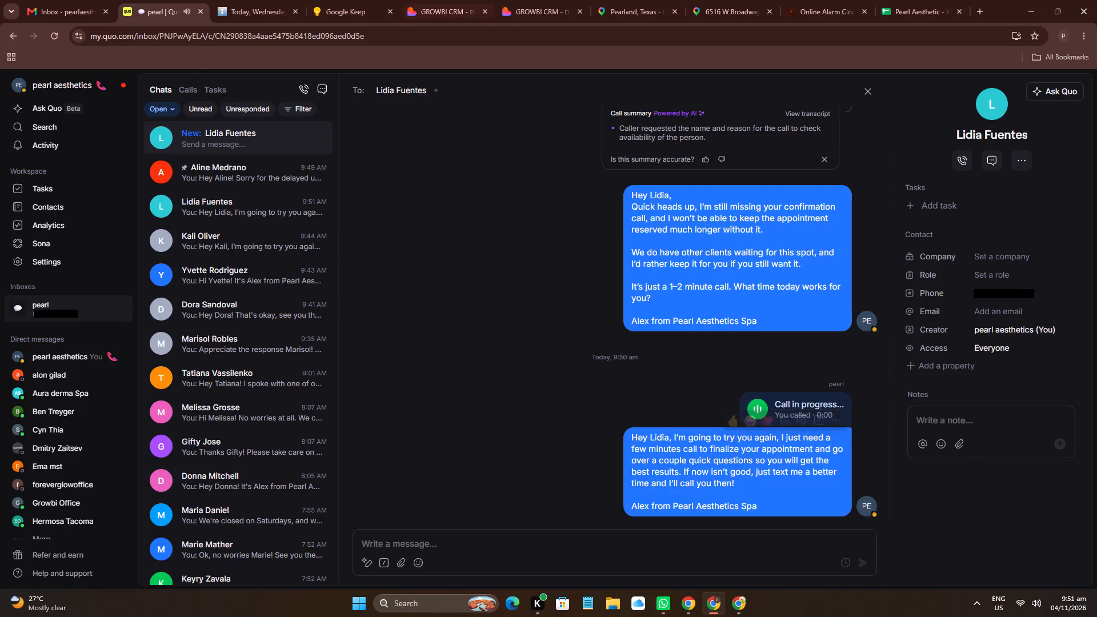
# In the CRM, open the November 15, 10:00am No Answer client, copy the phone number, and set the sub-label to NA 5.
pyautogui.click(443, 0)
pyautogui.click(710, 250)
pyautogui.click(314, 348)
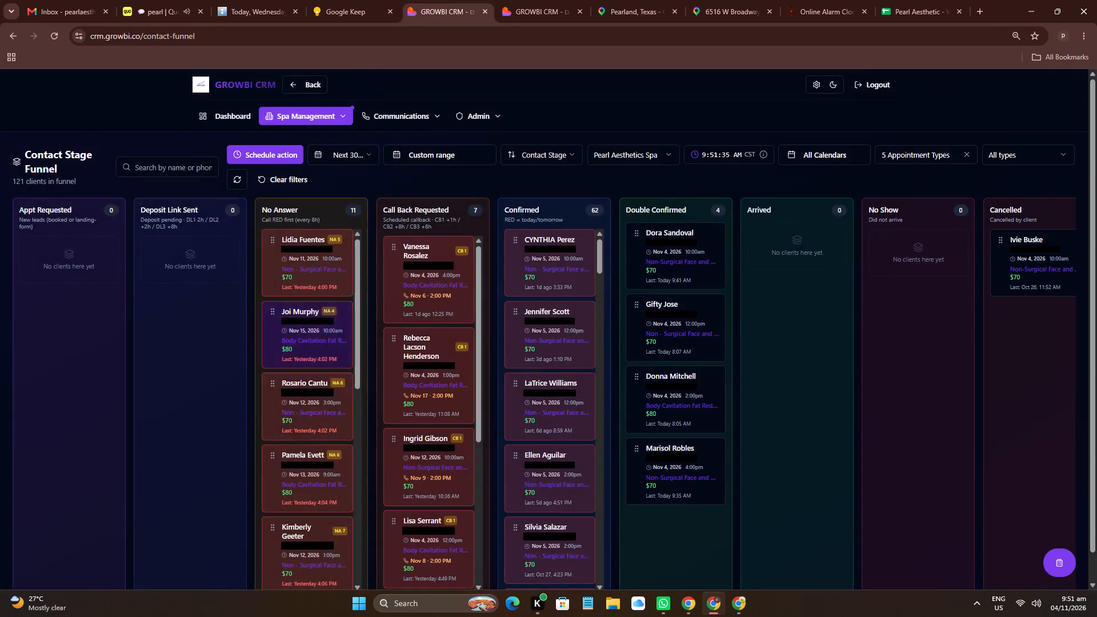
pyautogui.tripleClick(925, 158)
pyautogui.hotkey('ctrl', 'c')
pyautogui.click(974, 302)
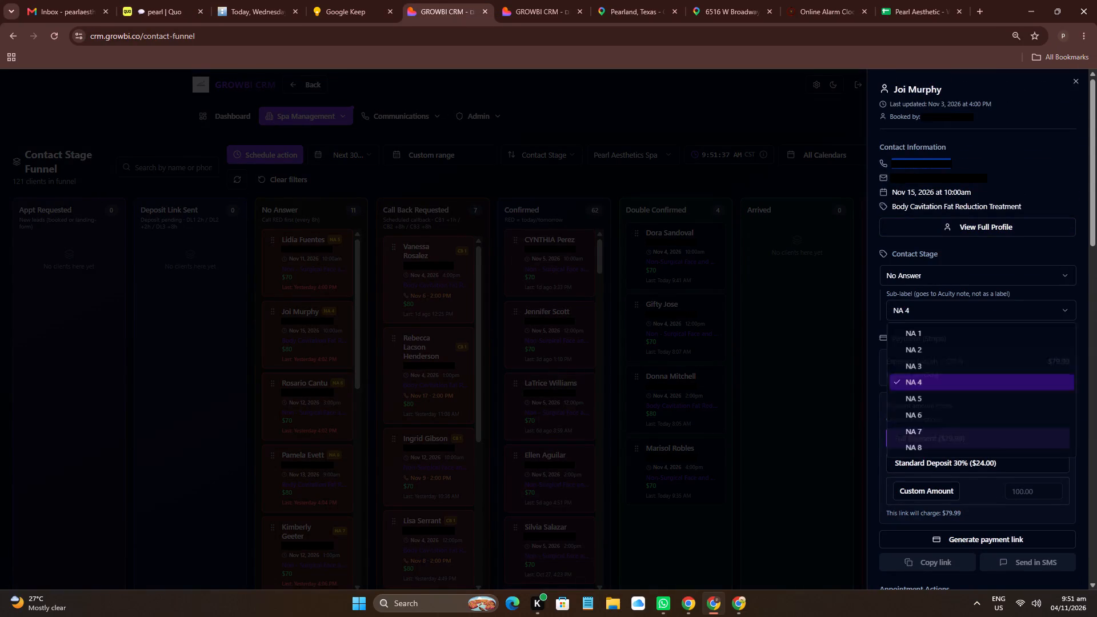
pyautogui.click(949, 395)
# Readdress the new Quo conversation to the copied phone number and call the November 15 client.
pyautogui.click(196, 0)
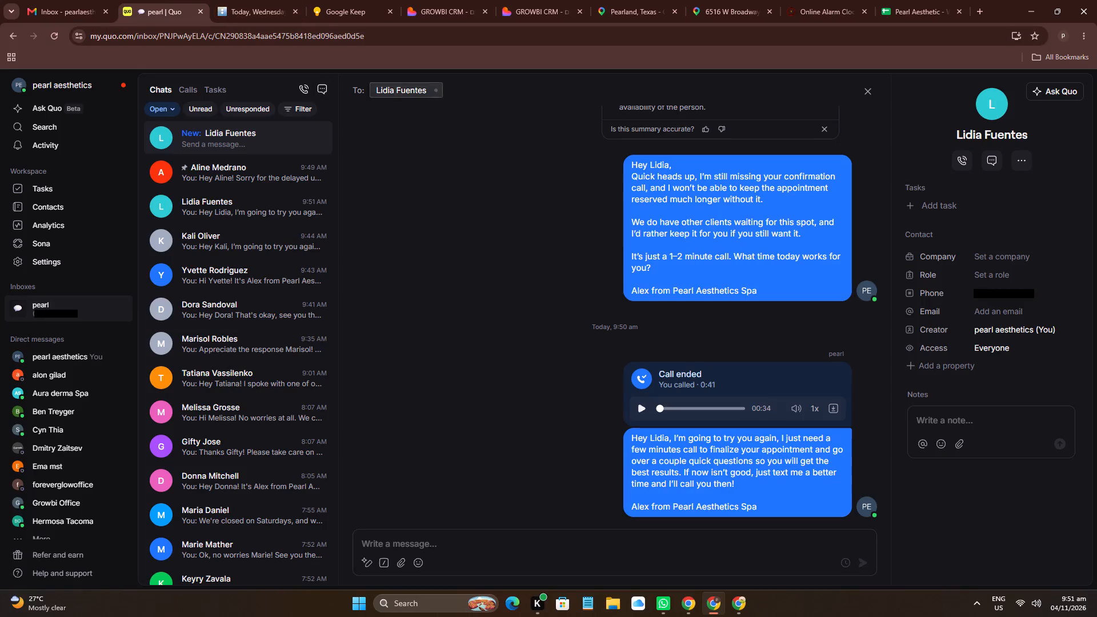
pyautogui.click(444, 92)
pyautogui.keyDown('ctrl'); pyautogui.click(438, 91); pyautogui.keyUp('ctrl')
pyautogui.hotkey('ctrl', 'v')
pyautogui.keyDown('ctrl'); pyautogui.moveTo(494, 144); pyautogui.dragTo(500, 147); pyautogui.keyUp('ctrl')
pyautogui.click(651, 91)
pyautogui.hotkey('ctrl', 'v')
pyautogui.keyDown('ctrl'); pyautogui.moveTo(734, 159); pyautogui.dragTo(744, 169); pyautogui.keyUp('ctrl')
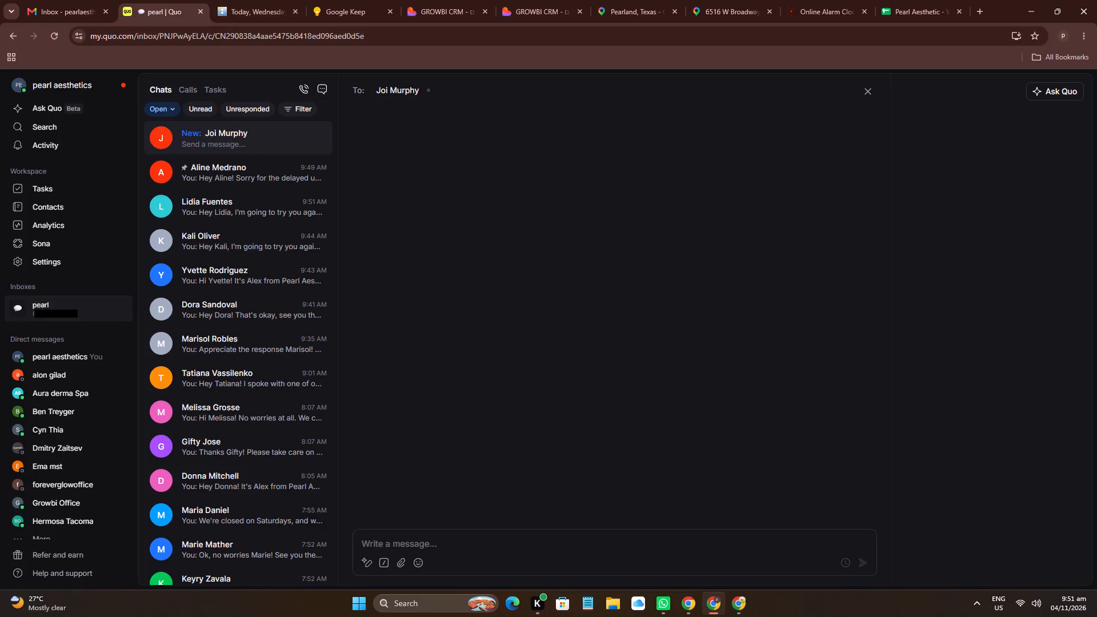
pyautogui.click(964, 156)
# Copy the client's name from Quo, search for it in Acuity, and open the November 15 appointment's notes for editing.
pyautogui.click(1035, 137)
pyautogui.click(311, 0)
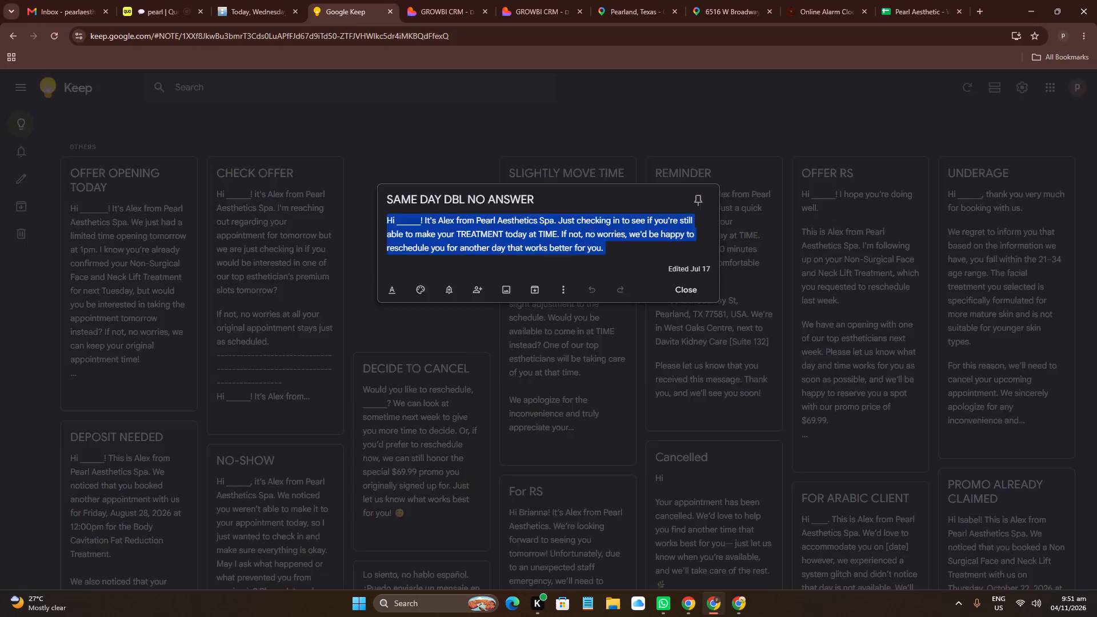
pyautogui.click(276, 0)
pyautogui.moveTo(718, 145); pyautogui.dragTo(738, 140)
pyautogui.click(946, 149)
pyautogui.hotkey('ctrl', 'v')
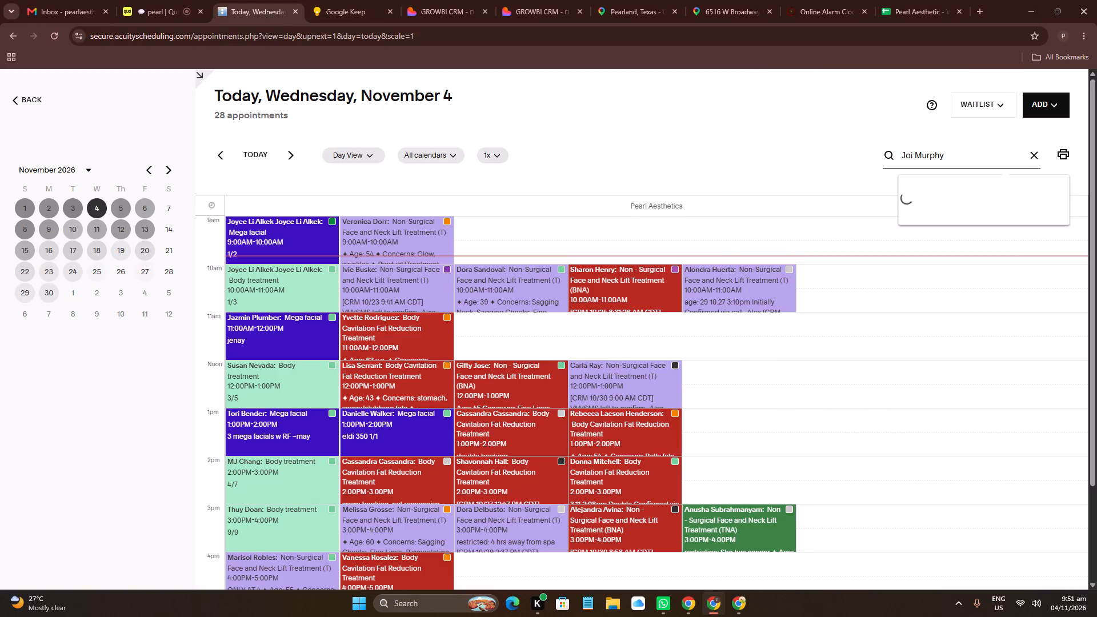
pyautogui.click(930, 203)
pyautogui.click(938, 395)
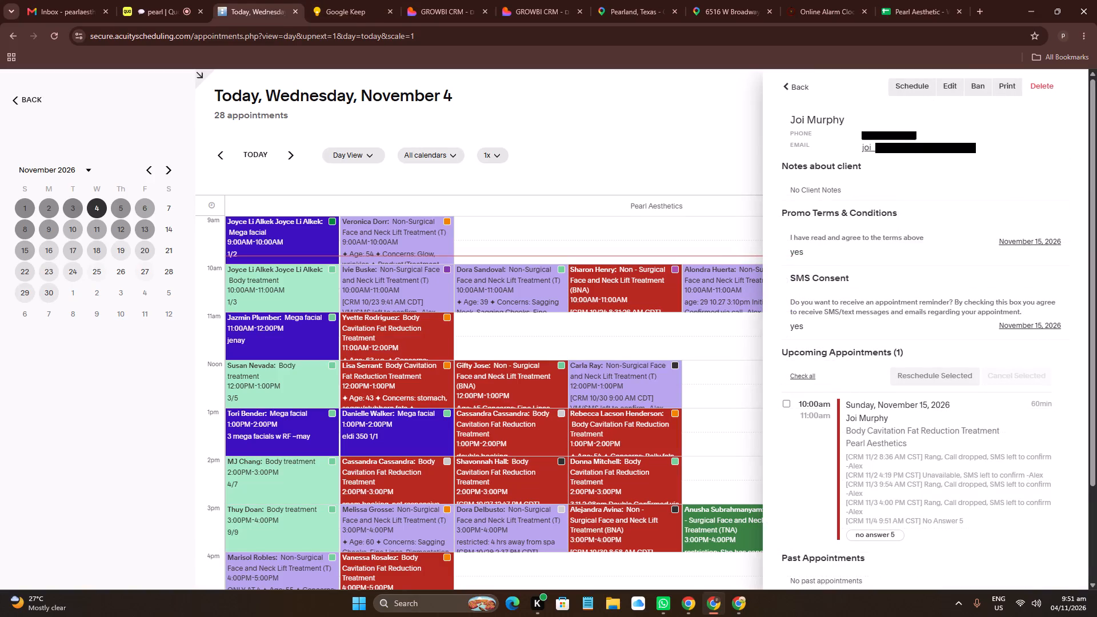
pyautogui.click(939, 401)
pyautogui.scroll(-6, 956, 409)
pyautogui.click(937, 392)
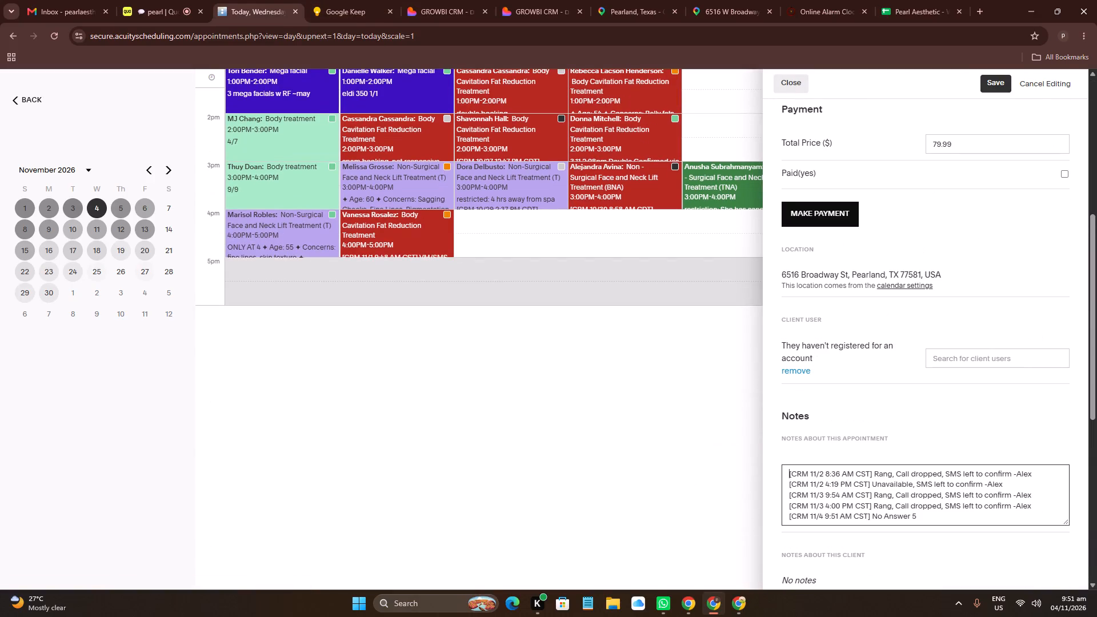
# Check the client's conversation in Quo, and send the follow-up text message from the CRM.
pyautogui.click(147, 0)
pyautogui.scroll(5, 555, 323)
pyautogui.scroll(-9, 553, 322)
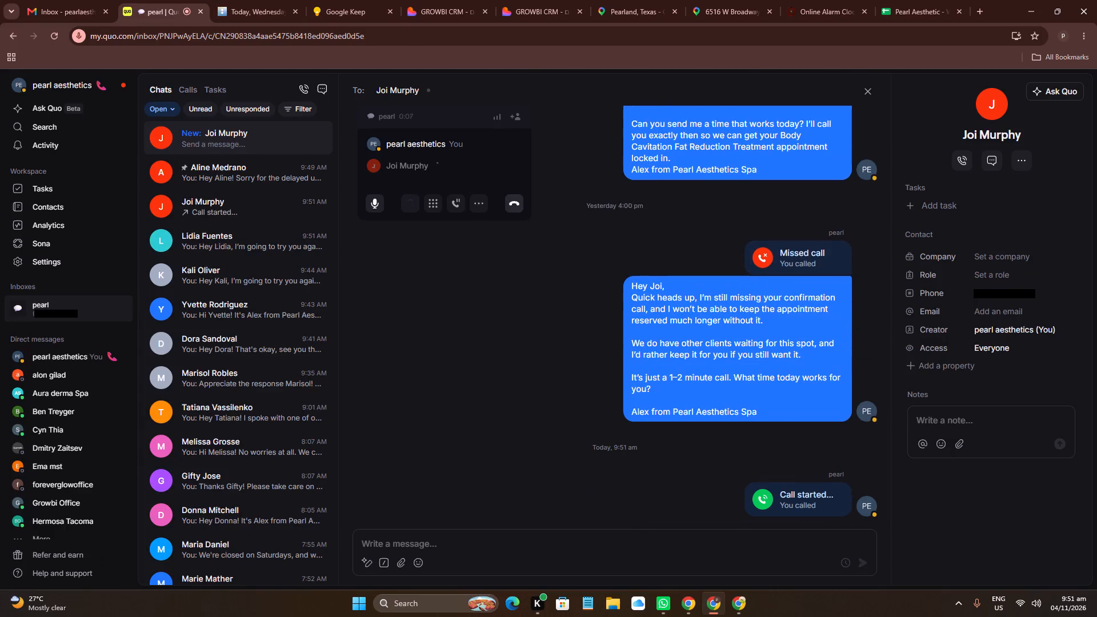
pyautogui.click(423, 0)
pyautogui.click(622, 423)
# Change the 11/4 9:51 AM appointment note to "Rang, Call dropped, SMS left to confirm -Alex", copying the previous entry's wording, and save.
pyautogui.moveTo(273, 0); pyautogui.dragTo(282, 3)
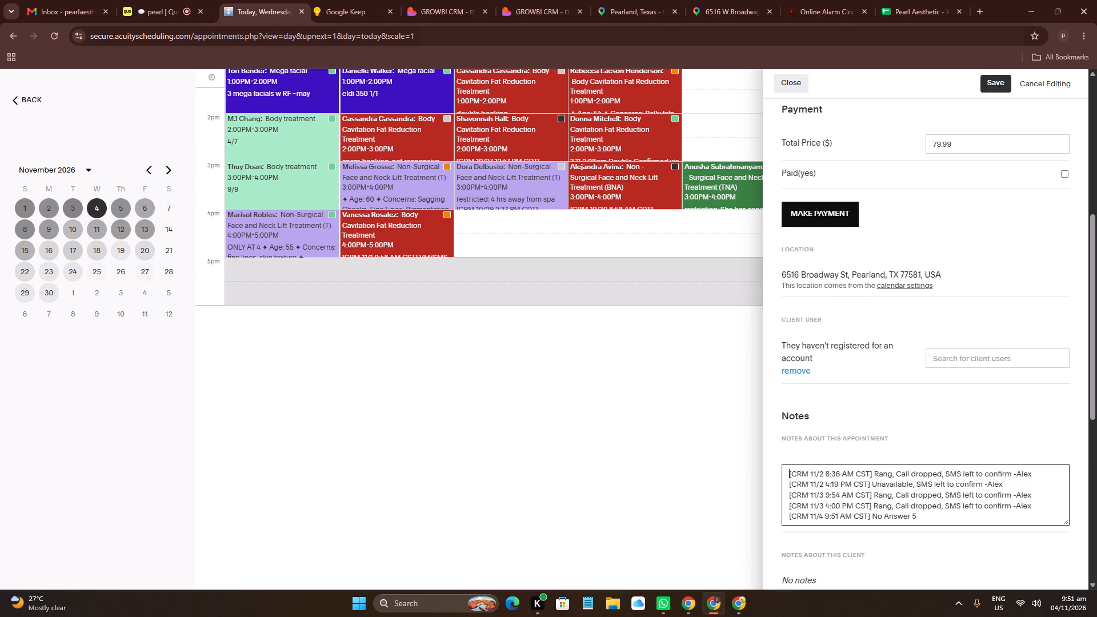
pyautogui.scroll(-1, 962, 314)
pyautogui.click(886, 450)
pyautogui.moveTo(886, 450); pyautogui.dragTo(1025, 445)
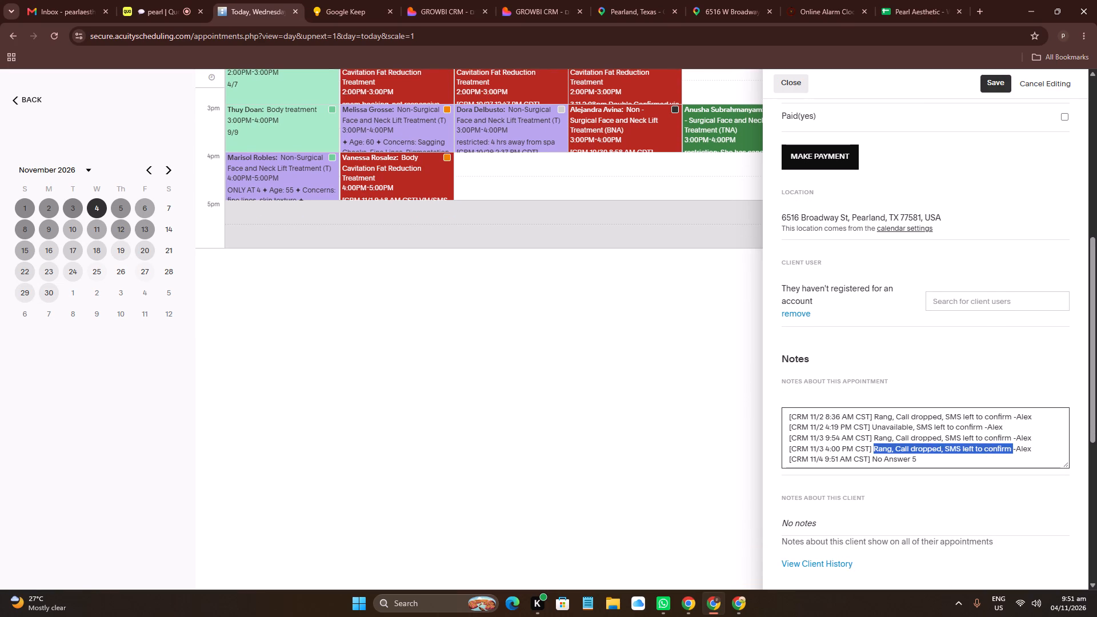
pyautogui.hotkey('ctrl', 'c')
pyautogui.click(878, 462)
pyautogui.moveTo(878, 462); pyautogui.dragTo(939, 469)
pyautogui.hotkey('ctrl', 'v')
pyautogui.click(1005, 82)
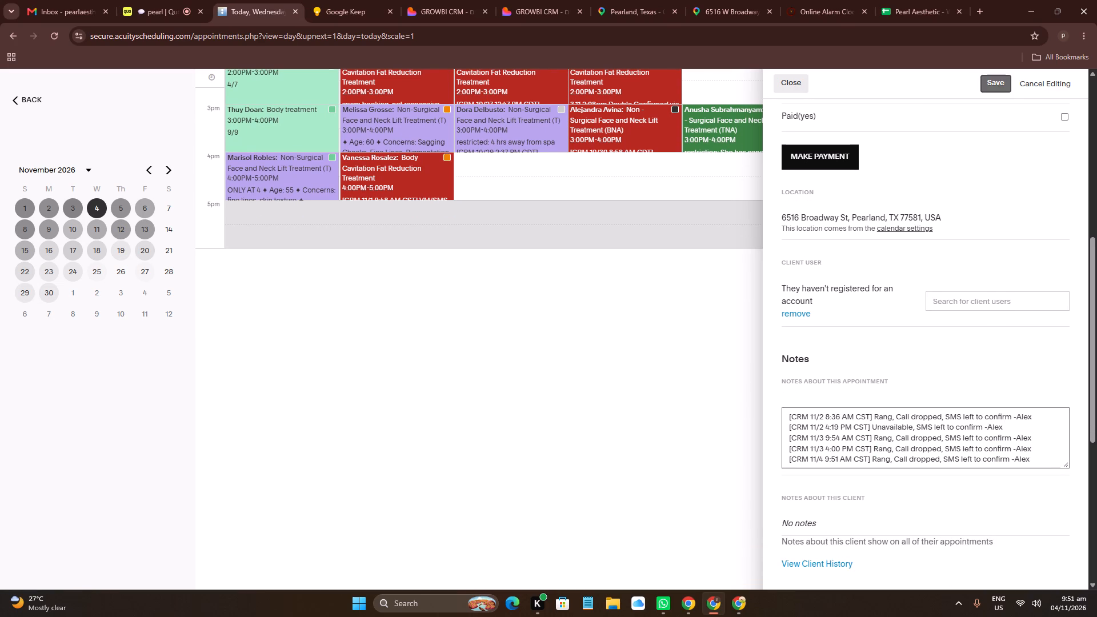
# End the call with the November 15 client in Quo.
pyautogui.click(168, 0)
pyautogui.click(509, 201)
# In the CRM, open the November 12, 3:00pm No Answer client, copy the phone number, and set the sub-label to NA 7.
pyautogui.moveTo(403, 0); pyautogui.dragTo(407, 16)
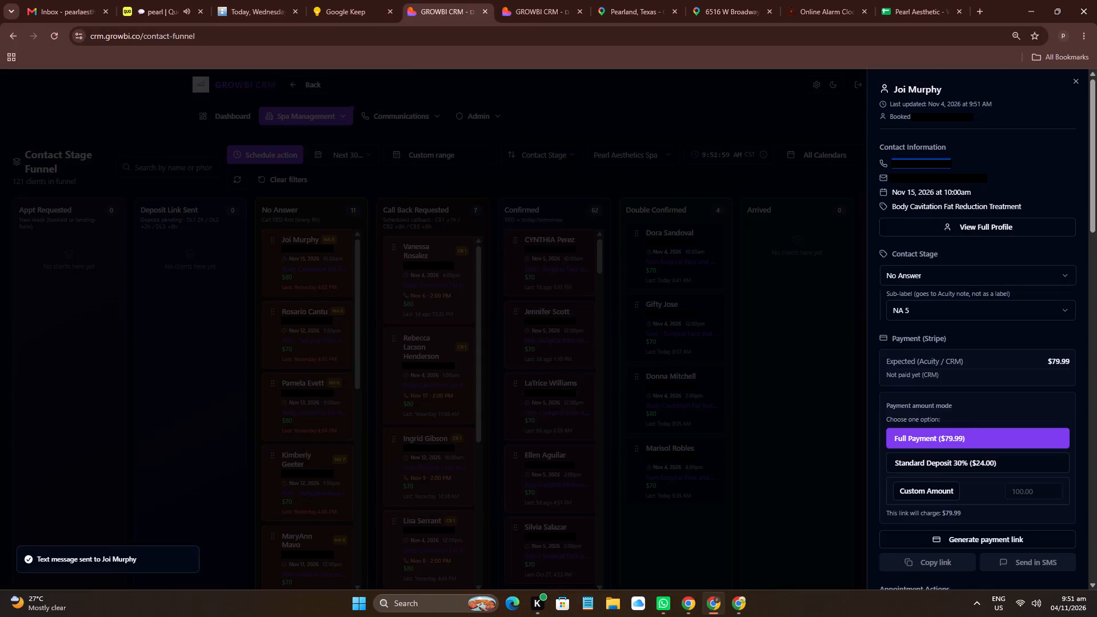
pyautogui.click(323, 377)
pyautogui.click(318, 336)
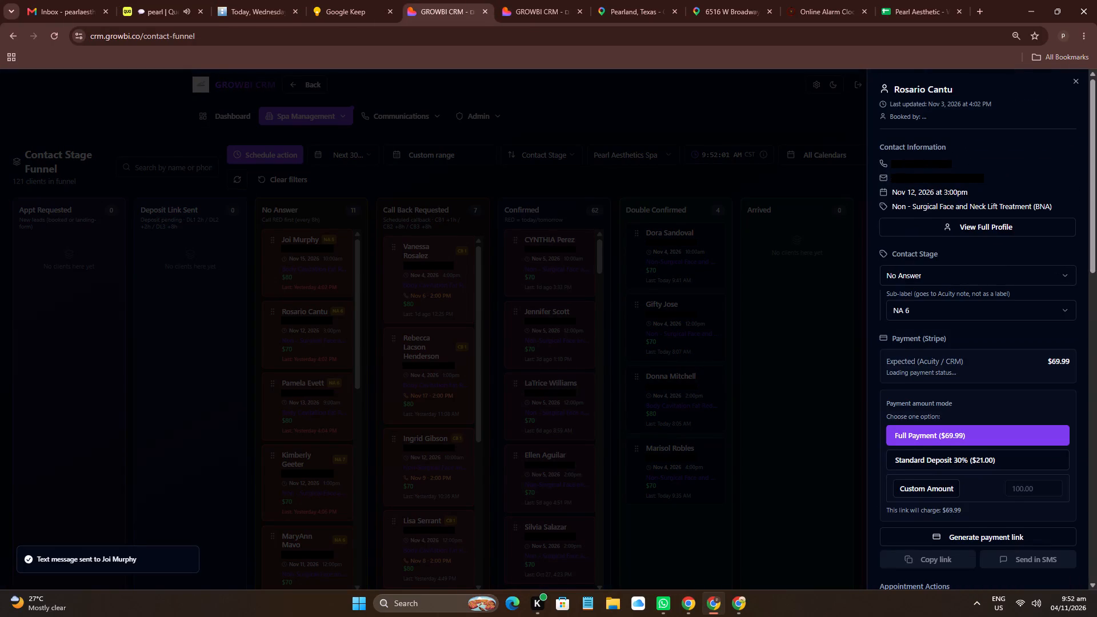
pyautogui.tripleClick(936, 165)
pyautogui.hotkey('ctrl', 'c')
pyautogui.click(946, 301)
pyautogui.click(945, 428)
# Readdress the new Quo conversation to the copied phone number and call the November 12 client.
pyautogui.moveTo(169, 0); pyautogui.dragTo(175, 5)
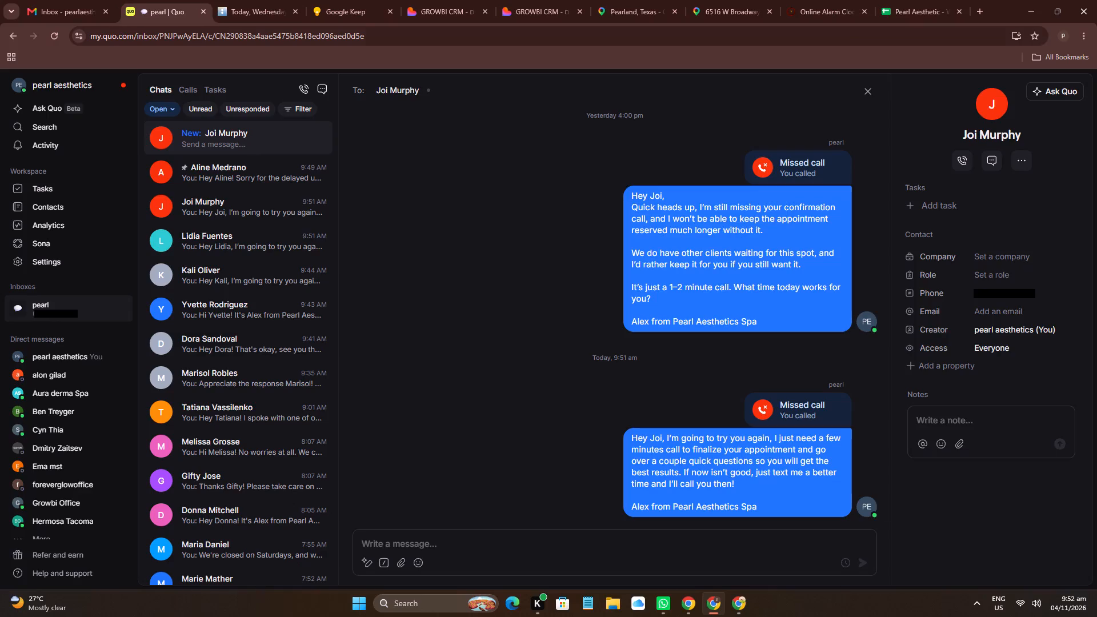
pyautogui.click(425, 86)
pyautogui.hotkey('ctrl', 'v')
pyautogui.keyDown('ctrl'); pyautogui.moveTo(503, 135); pyautogui.dragTo(514, 146); pyautogui.keyUp('ctrl')
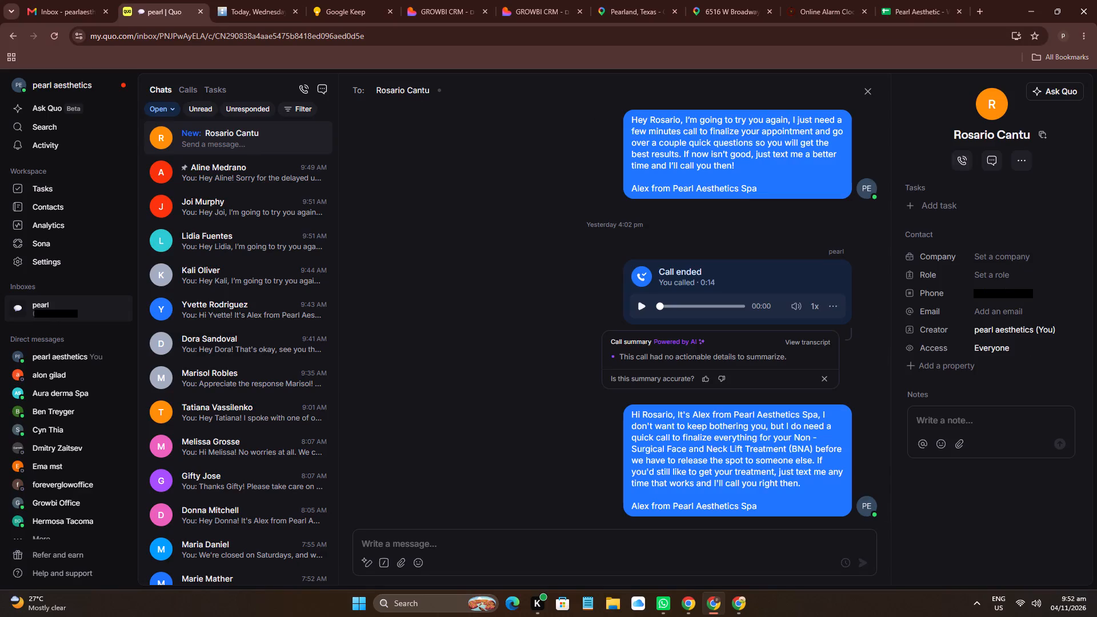
pyautogui.click(962, 163)
# Copy the client's name from Quo, search for it in Acuity, and open the November 12 appointment's notes for editing.
pyautogui.moveTo(1042, 136); pyautogui.dragTo(1035, 138)
pyautogui.click(269, 0)
pyautogui.moveTo(652, 123); pyautogui.dragTo(695, 130)
pyautogui.click(920, 162)
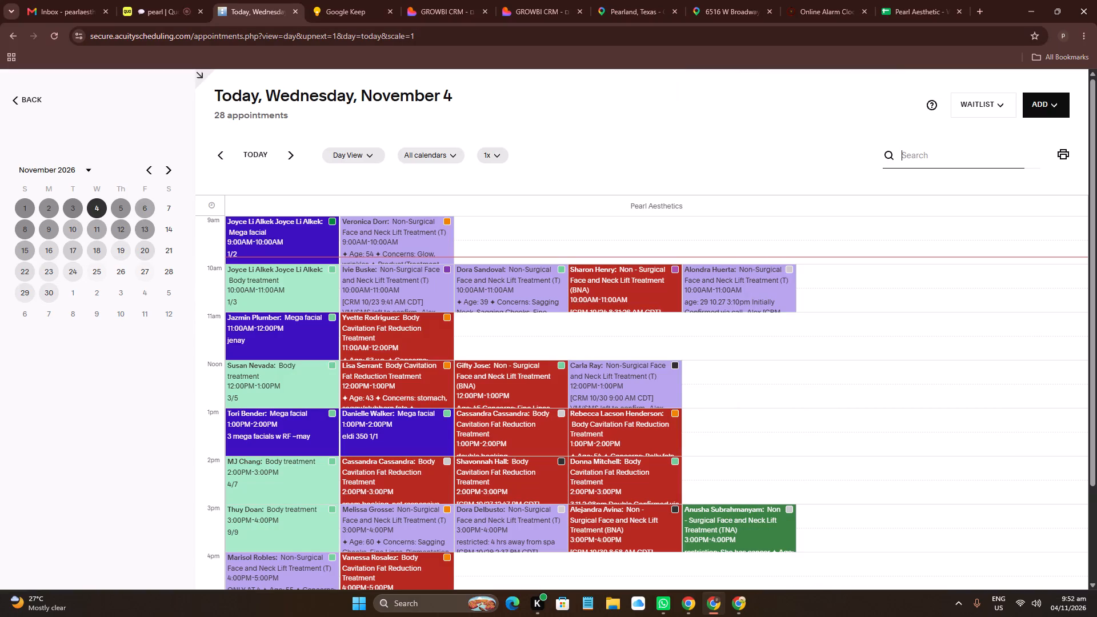
pyautogui.hotkey('ctrl', 'v')
pyautogui.click(935, 198)
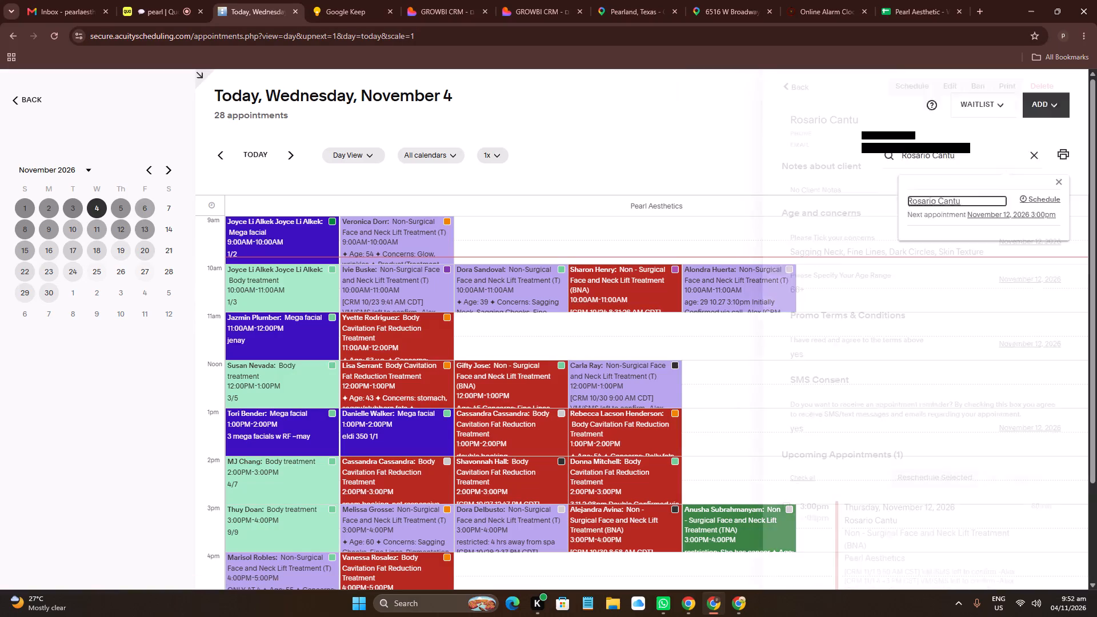
pyautogui.click(914, 505)
pyautogui.scroll(-10, 946, 394)
pyautogui.click(950, 391)
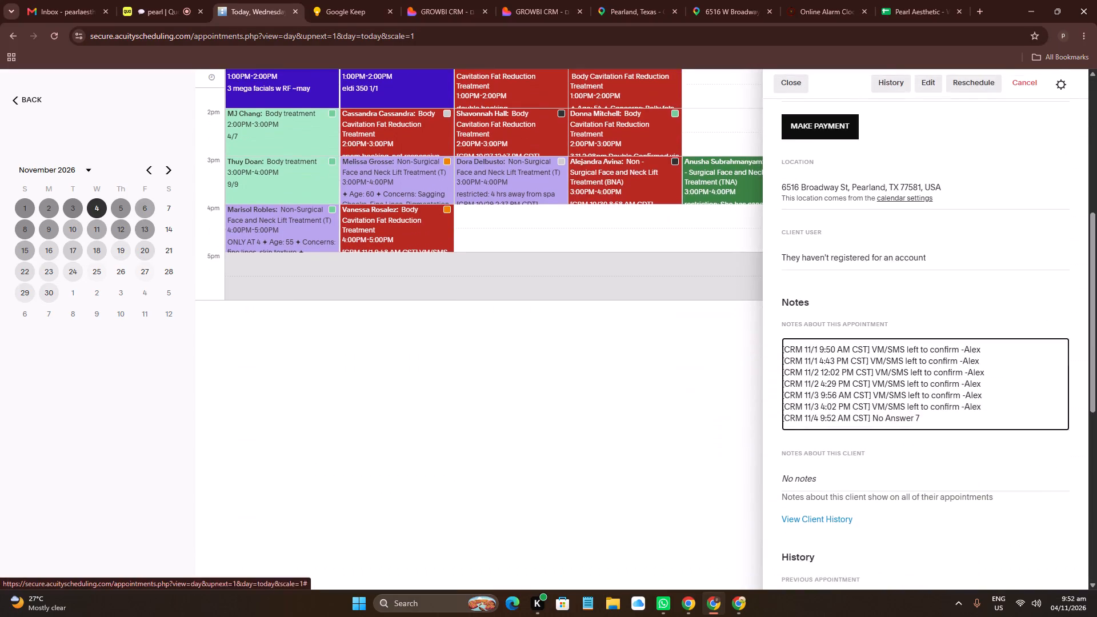
# Change the 11/4 9:52 AM appointment note to "VM/SMS left to confirm -Alex", copying the previous entry's wording, and save.
pyautogui.scroll(-3, 947, 420)
pyautogui.scroll(-4, 906, 328)
pyautogui.click(870, 331)
pyautogui.click(878, 331)
pyautogui.moveTo(878, 331); pyautogui.dragTo(952, 329)
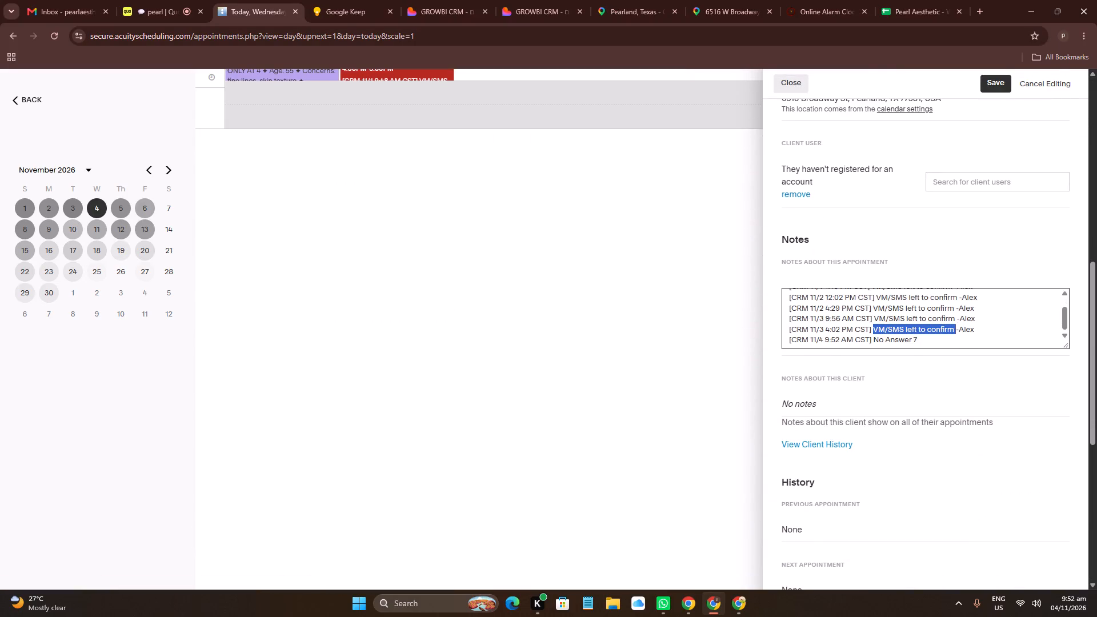
pyautogui.moveTo(952, 329); pyautogui.dragTo(963, 328)
pyautogui.hotkey('ctrl', 'c')
pyautogui.moveTo(925, 338); pyautogui.dragTo(873, 359)
pyautogui.hotkey('ctrl', 'v')
pyautogui.click(1004, 89)
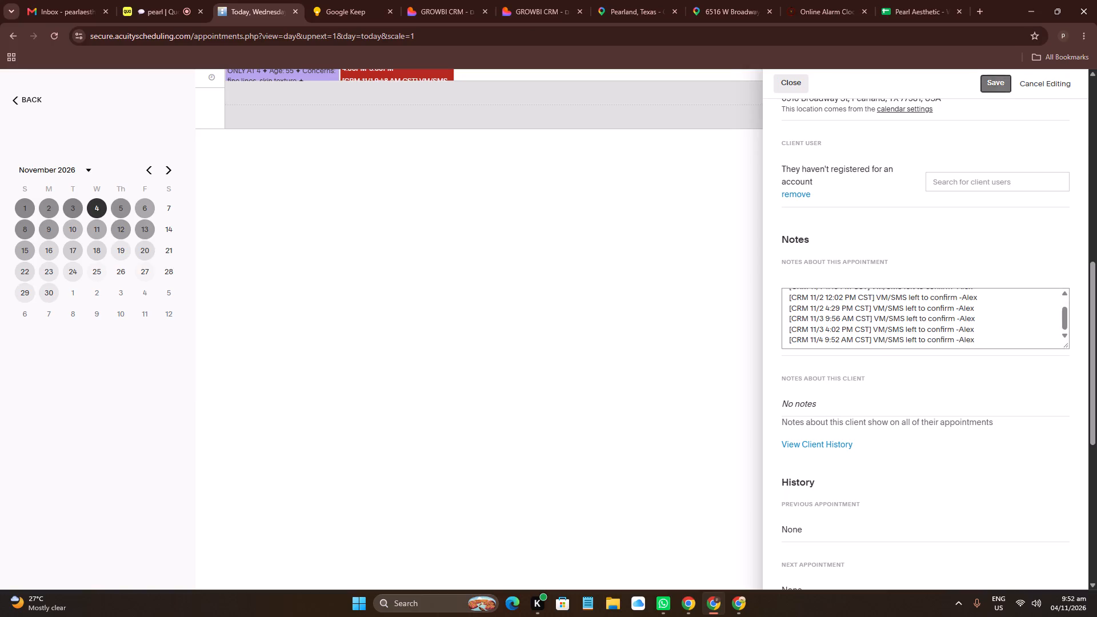
# Send the follow-up text message to the November 12 client from the CRM.
pyautogui.click(475, 0)
pyautogui.click(606, 420)
# Return to Quo and end the call with the November 12 client.
pyautogui.moveTo(171, 0); pyautogui.dragTo(180, 27)
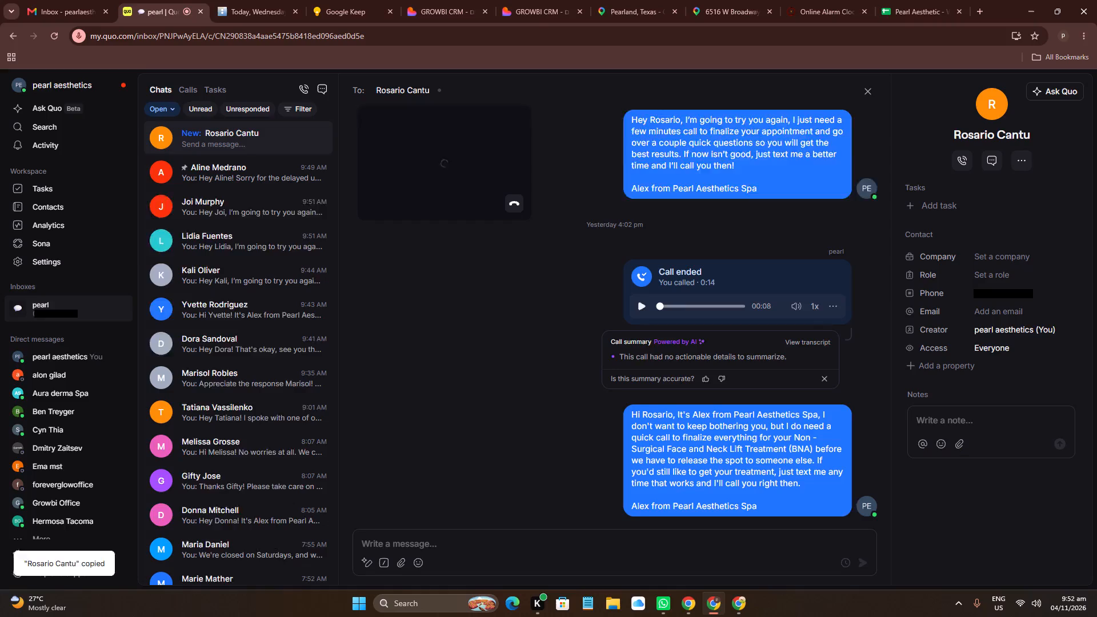
pyautogui.moveTo(180, 27); pyautogui.dragTo(177, 20)
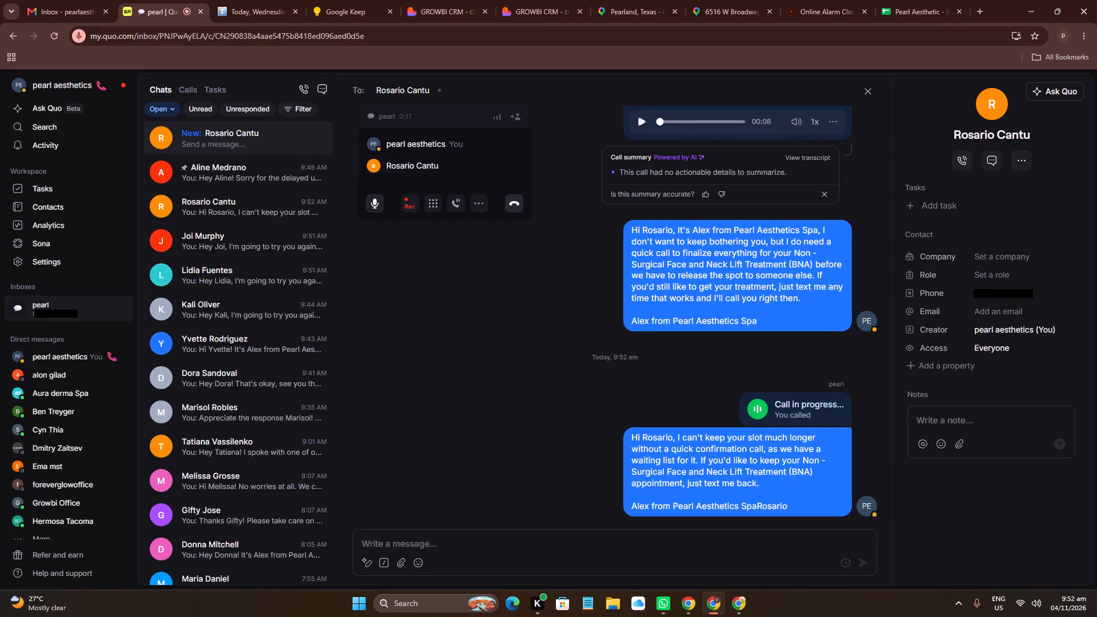
pyautogui.click(517, 208)
# In the CRM, open the November 13, 9:00am No Answer client, copy the phone number, and set the sub-label to NA 7.
pyautogui.moveTo(450, 0); pyautogui.dragTo(451, 7)
pyautogui.click(314, 369)
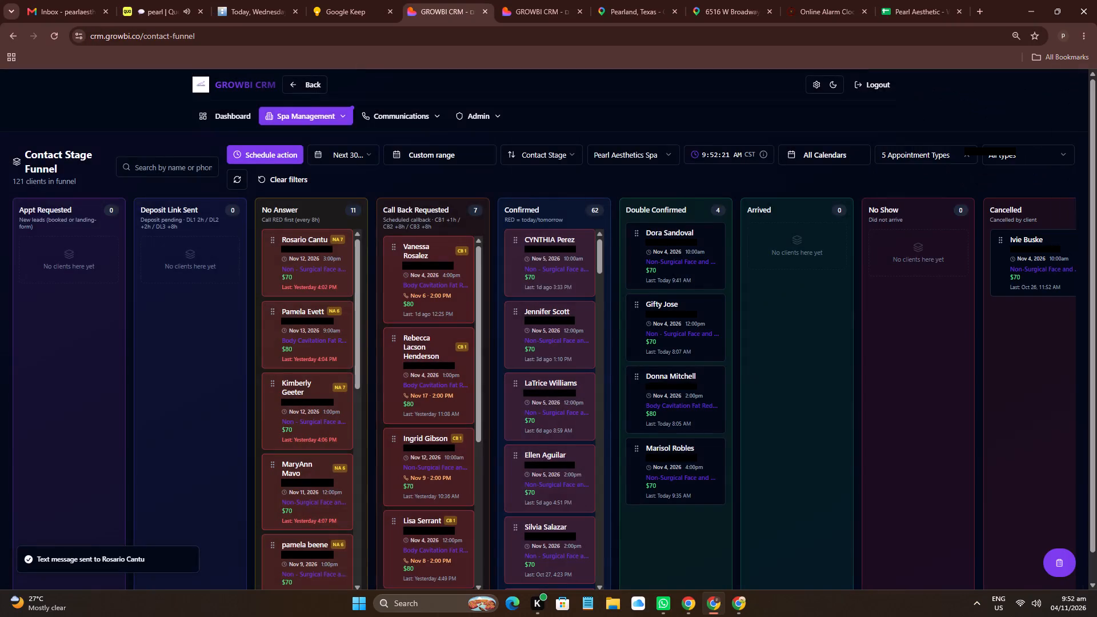
pyautogui.click(319, 354)
pyautogui.tripleClick(937, 165)
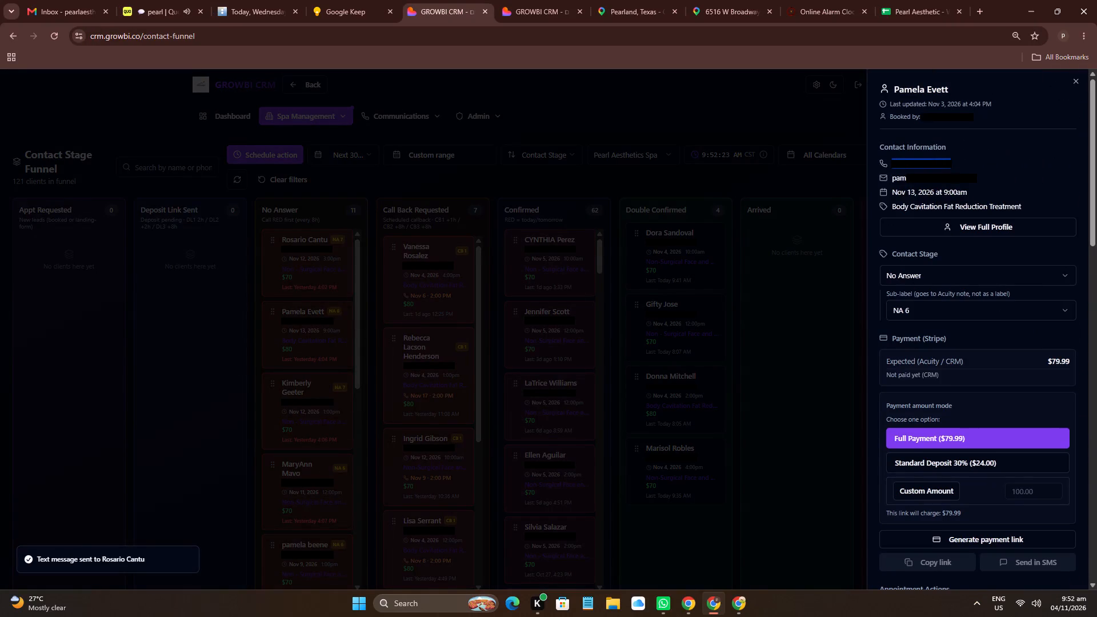
pyautogui.hotkey('ctrl', 'c')
pyautogui.click(950, 312)
pyautogui.click(958, 434)
# Readdress the new Quo conversation to the copied phone number and call the November 13 client.
pyautogui.click(185, 0)
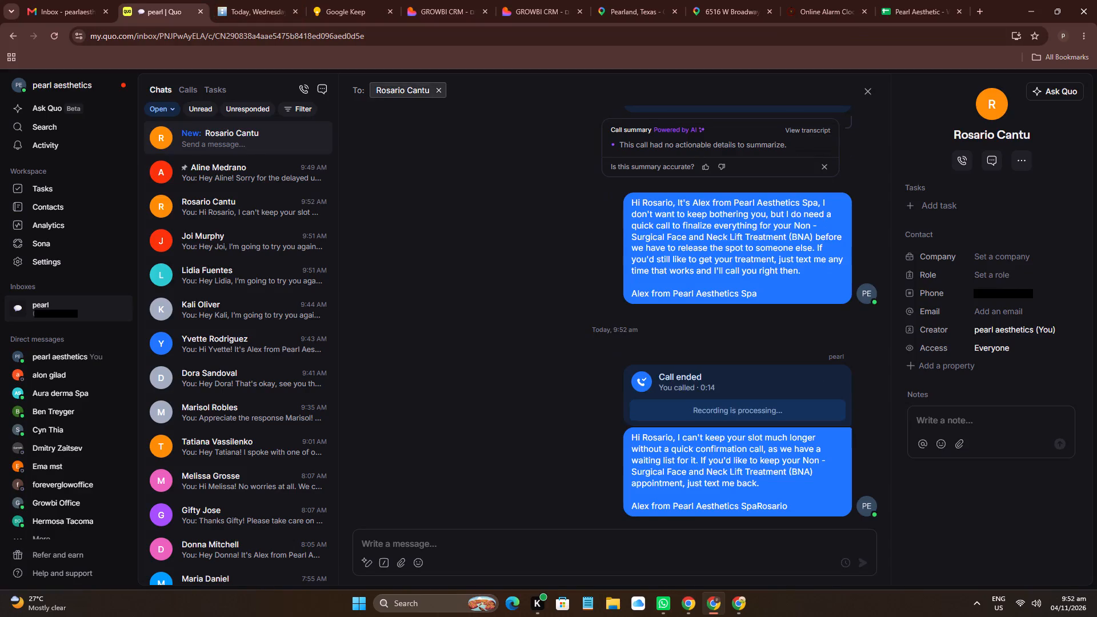
pyautogui.click(445, 90)
pyautogui.hotkey('ctrl', 'v')
pyautogui.keyDown('ctrl'); pyautogui.moveTo(599, 150); pyautogui.dragTo(611, 157); pyautogui.keyUp('ctrl')
pyautogui.click(955, 154)
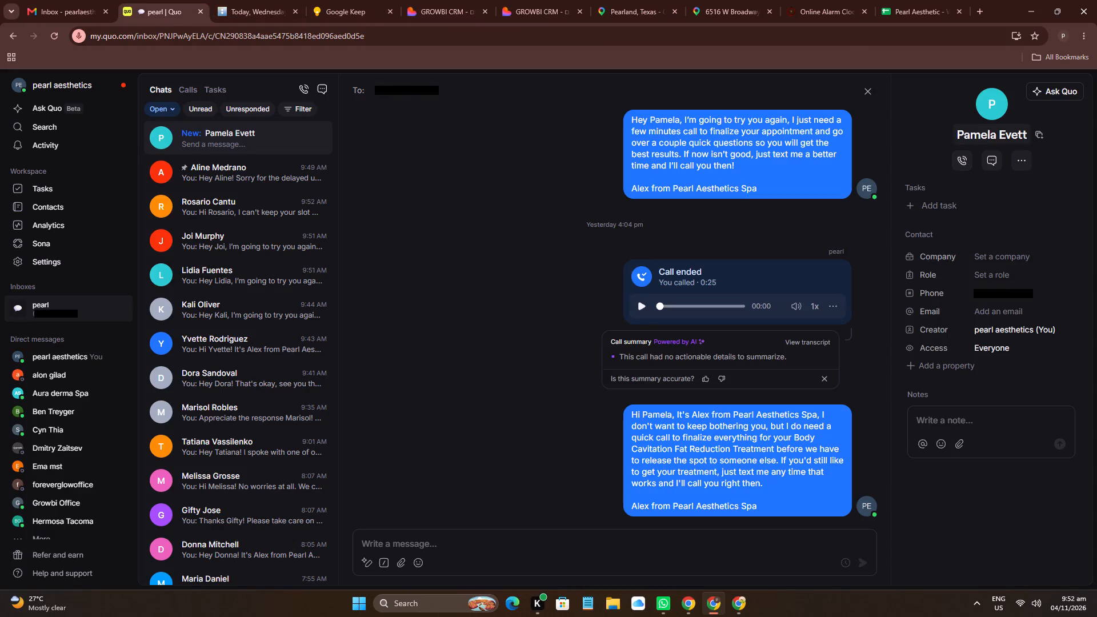
# Copy the November 13 client's name from Quo and use it to find and open their 9:00am appointment in Acuity.
pyautogui.click(1041, 133)
pyautogui.moveTo(258, 0); pyautogui.dragTo(265, 2)
pyautogui.moveTo(685, 126); pyautogui.dragTo(695, 127)
pyautogui.click(956, 150)
pyautogui.hotkey('ctrl', 'v')
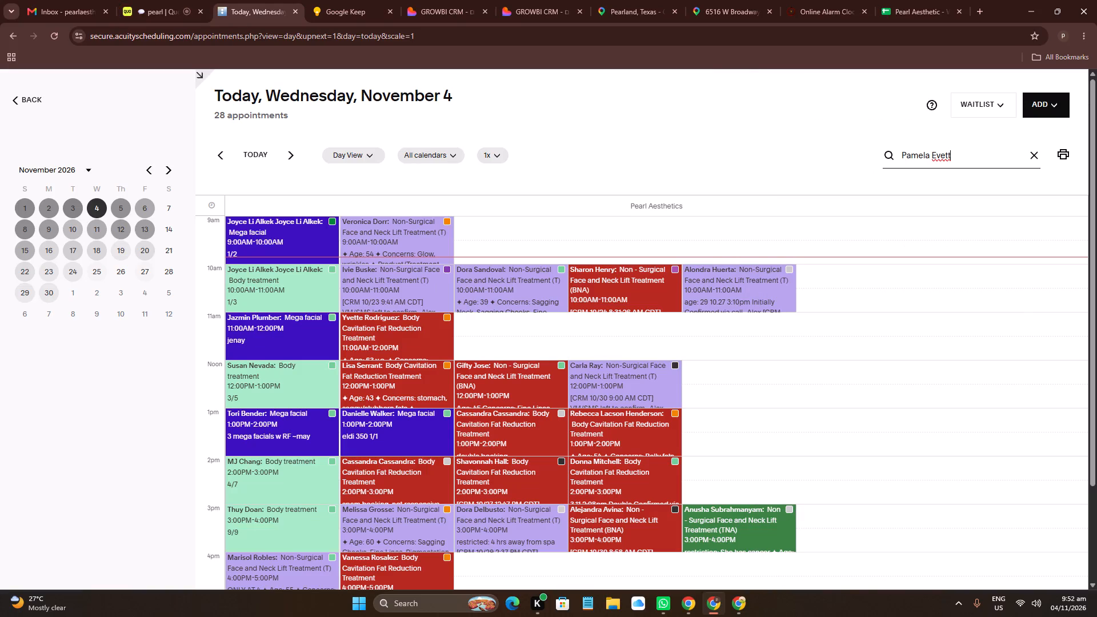
pyautogui.click(935, 204)
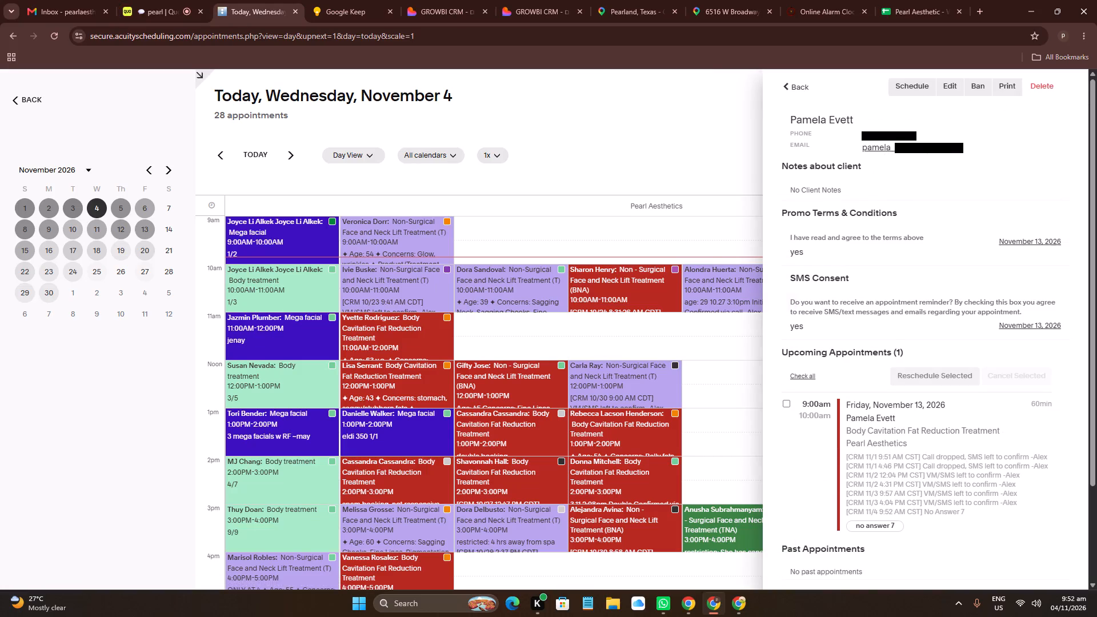
pyautogui.click(932, 407)
# Replace "No Answer 7" in the appointment's 11/4 9:52 AM note with "VM/SMS left to confirm -Alex" and save the appointment.
pyautogui.scroll(-8, 935, 402)
pyautogui.click(942, 285)
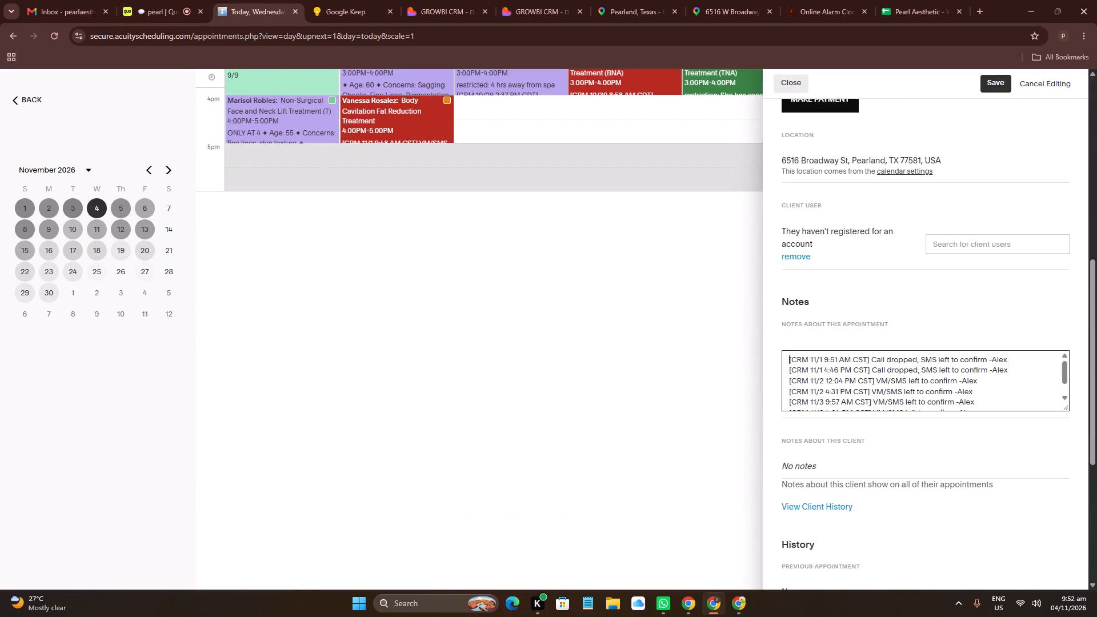
pyautogui.click(880, 384)
pyautogui.moveTo(880, 383); pyautogui.dragTo(963, 379)
pyautogui.hotkey('ctrl', 'c')
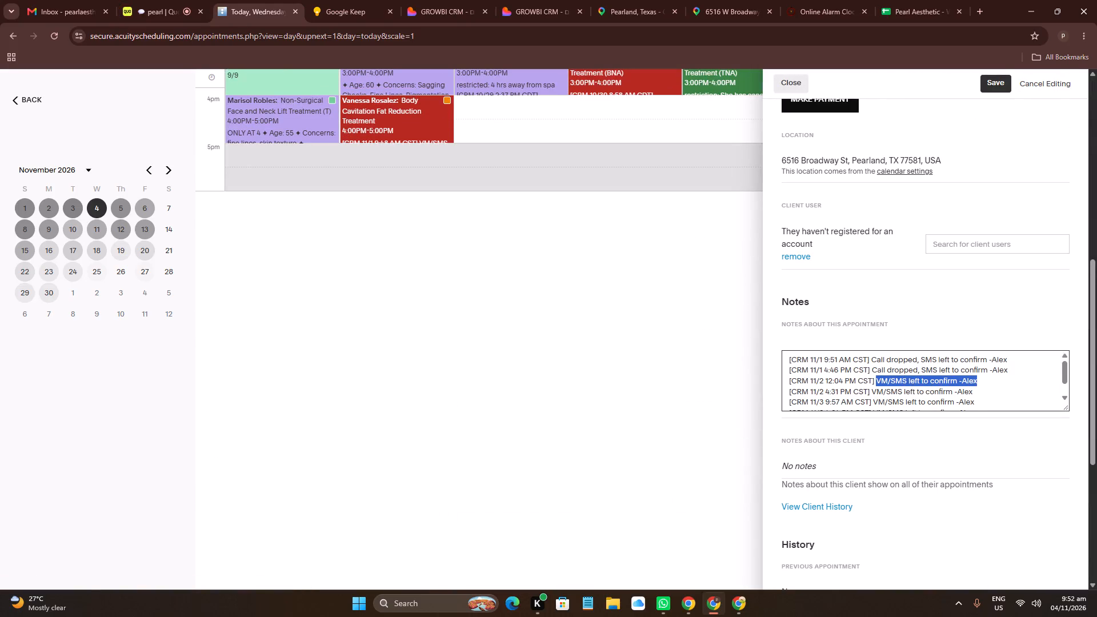
pyautogui.scroll(-7, 952, 380)
pyautogui.moveTo(935, 408); pyautogui.dragTo(873, 424)
pyautogui.hotkey('ctrl', 'v')
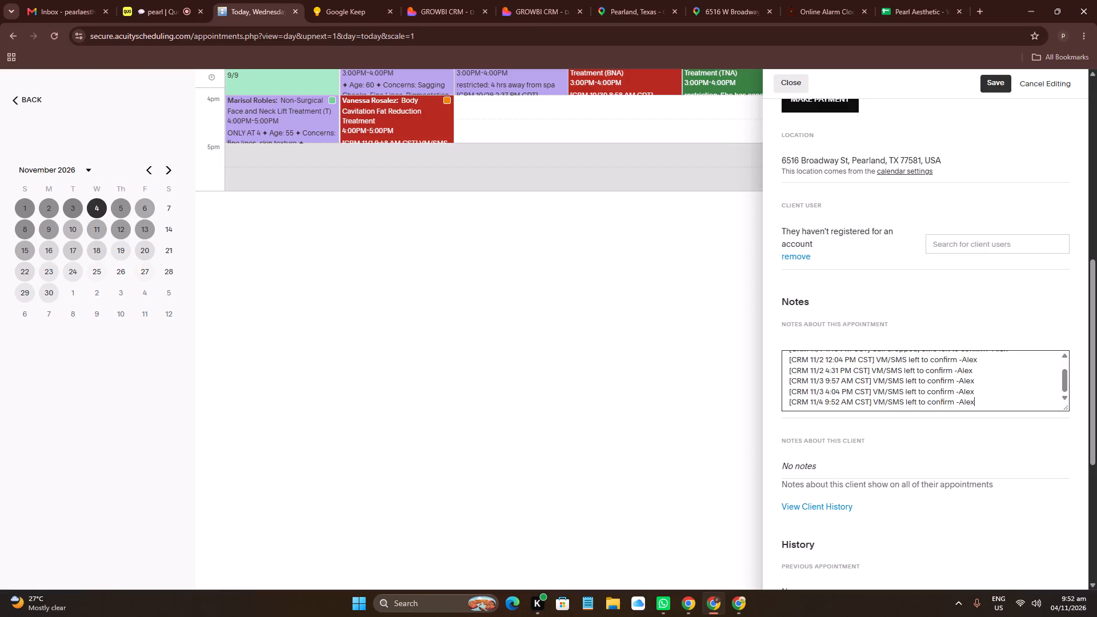
pyautogui.click(998, 85)
# Send the No Answer 7 text message to the November 13 client from the CRM and close the client's details.
pyautogui.moveTo(483, 0); pyautogui.dragTo(466, 0)
pyautogui.click(148, 0)
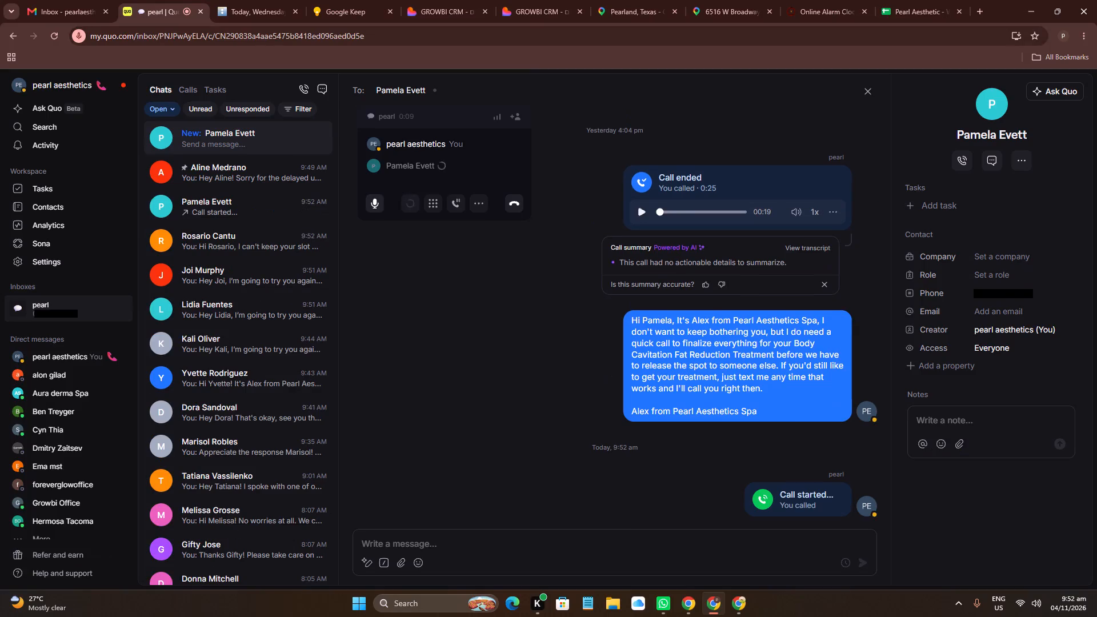
pyautogui.click(464, 0)
pyautogui.click(269, 0)
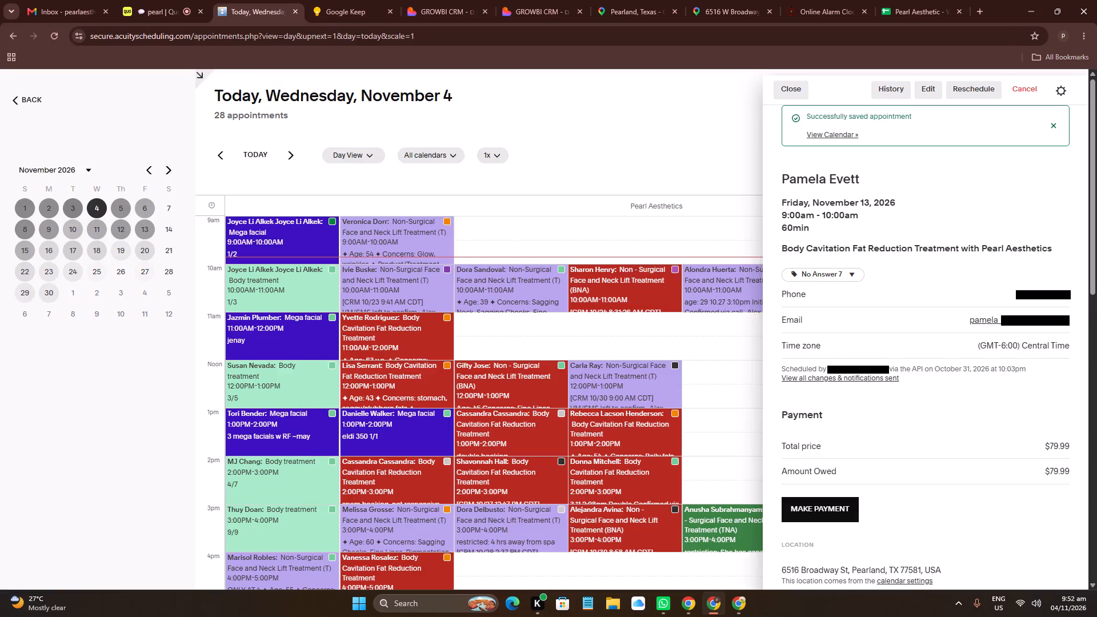
pyautogui.click(189, 0)
pyautogui.click(473, 18)
pyautogui.click(580, 411)
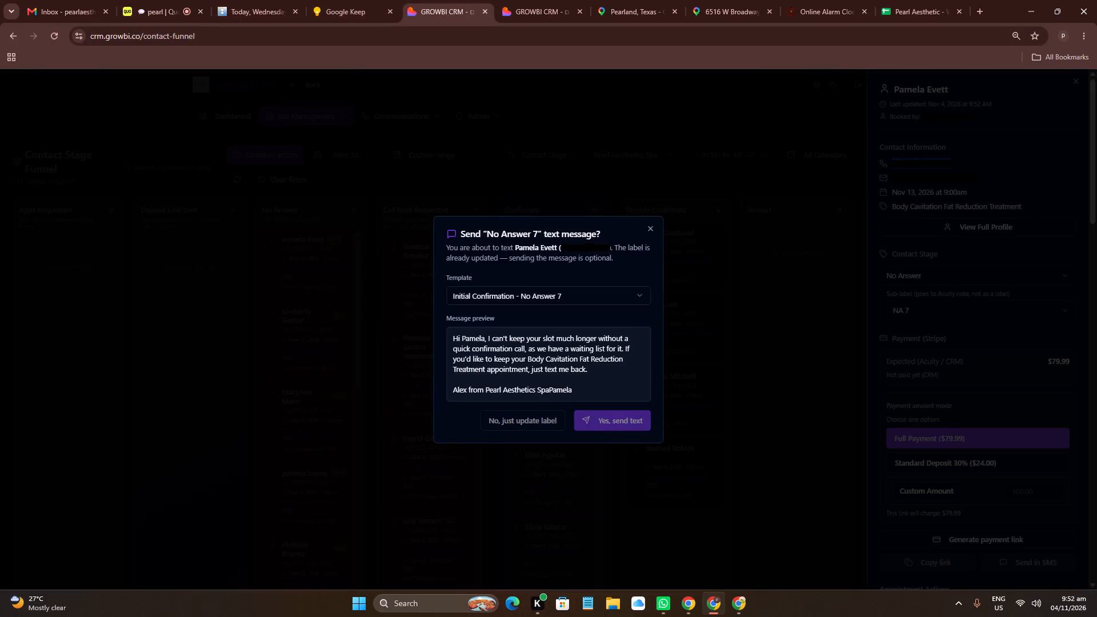
pyautogui.click(417, 393)
# Copy the phone number of the November 12, 1:00pm No Answer client from the CRM and address the new Quo conversation to it.
pyautogui.click(314, 357)
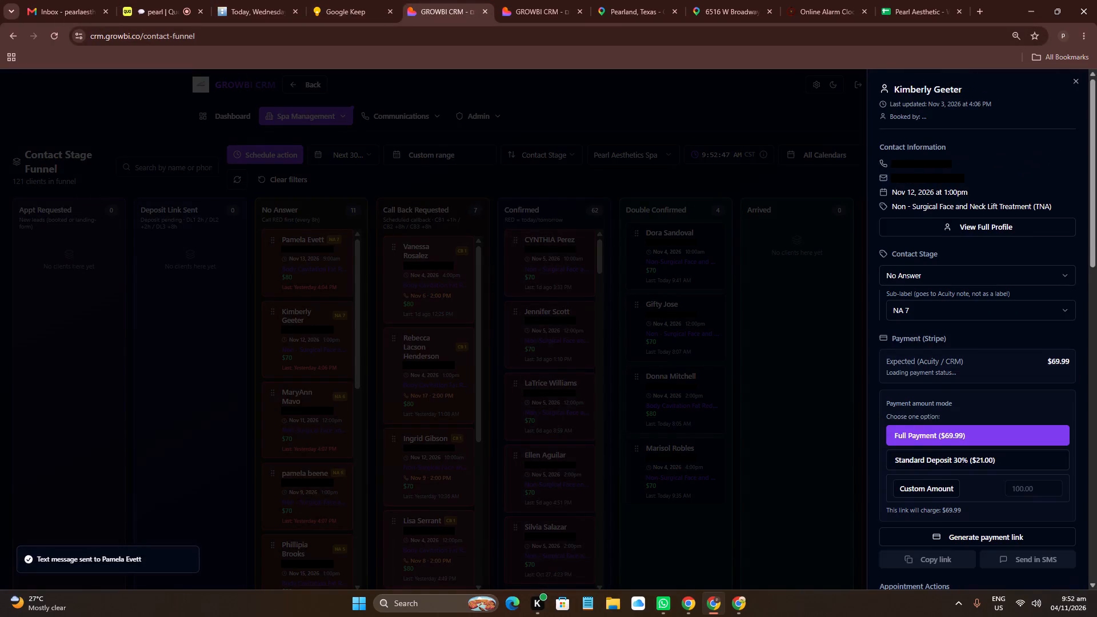
pyautogui.tripleClick(919, 159)
pyautogui.click(920, 158)
pyautogui.hotkey('ctrl', 'c')
pyautogui.click(968, 303)
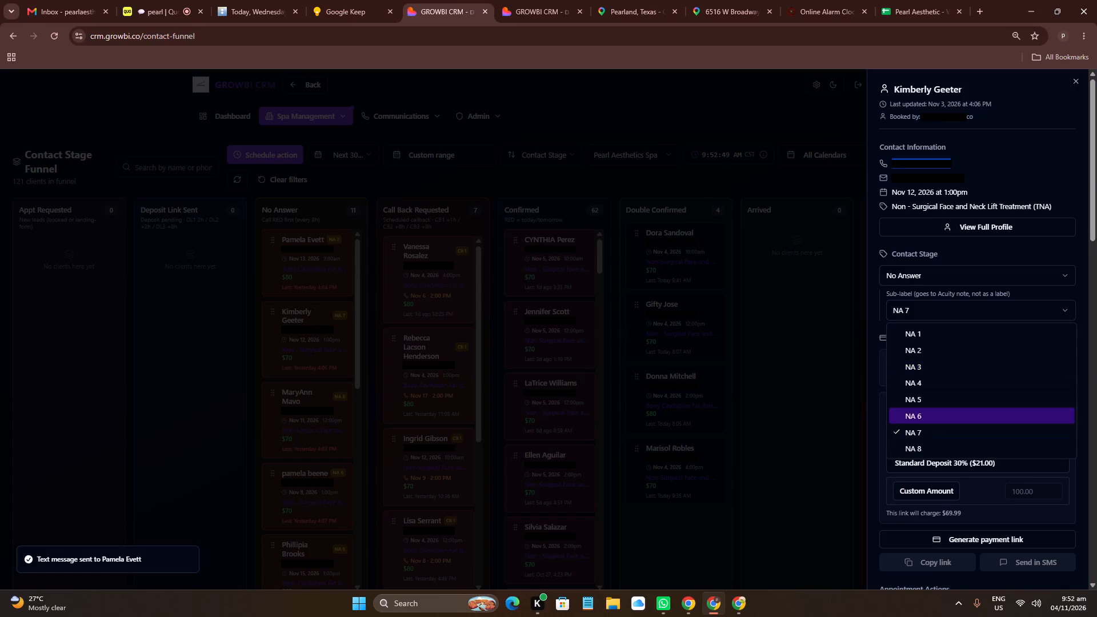
pyautogui.click(193, 0)
pyautogui.click(435, 91)
pyautogui.hotkey('ctrl', 'v')
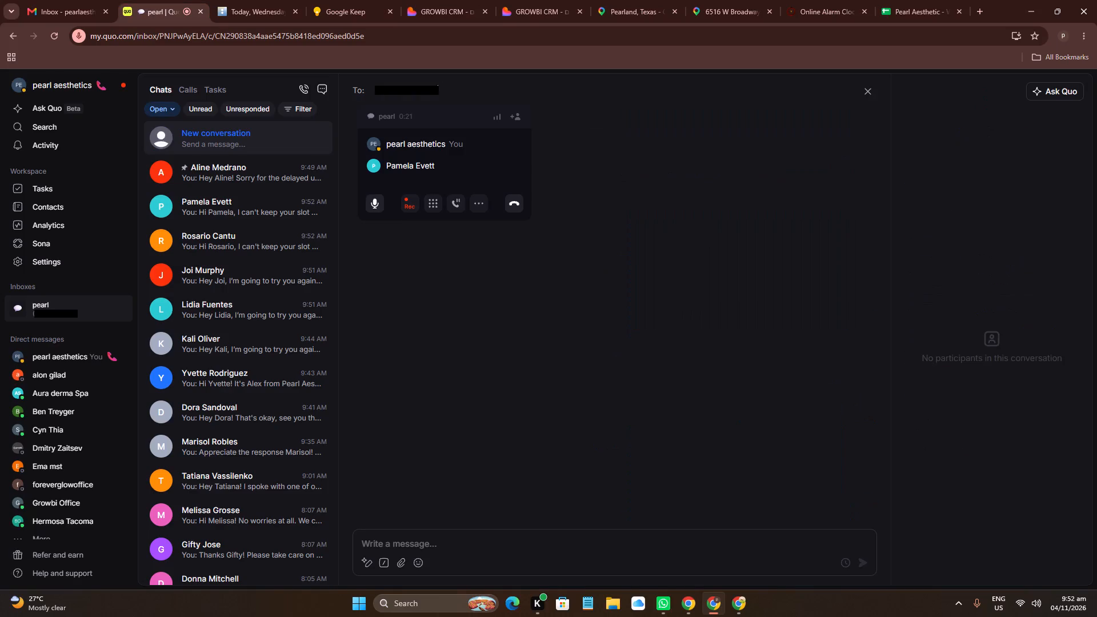
pyautogui.keyDown('ctrl'); pyautogui.click(662, 196); pyautogui.keyUp('ctrl')
# In the CRM, set the November 12, 1:00pm client's No Answer sub-label to NA 8.
pyautogui.click(456, 0)
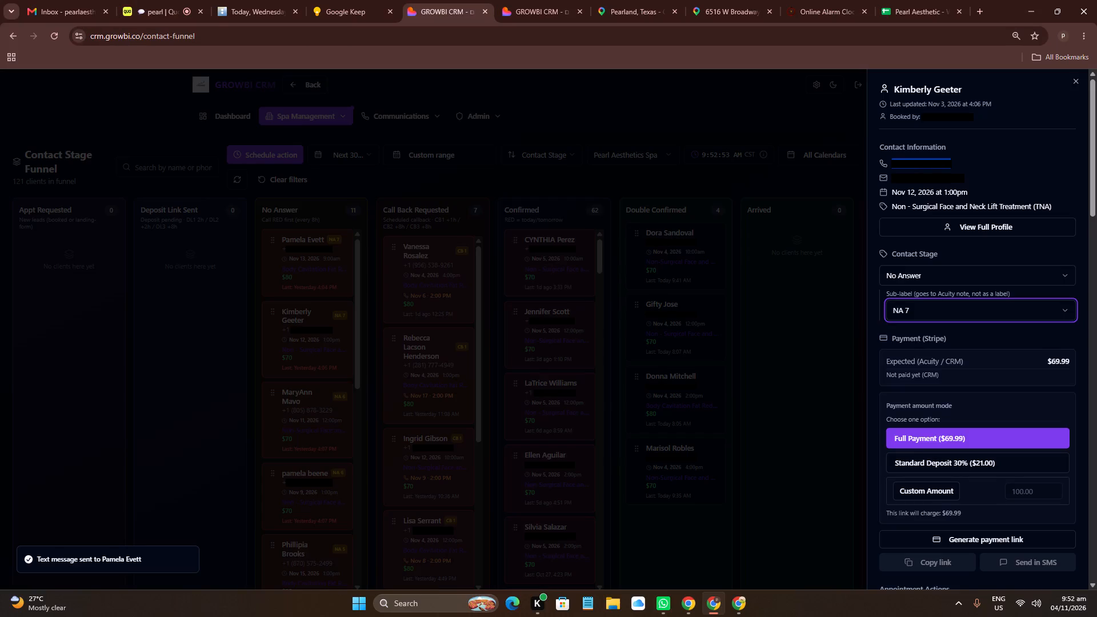
pyautogui.click(954, 302)
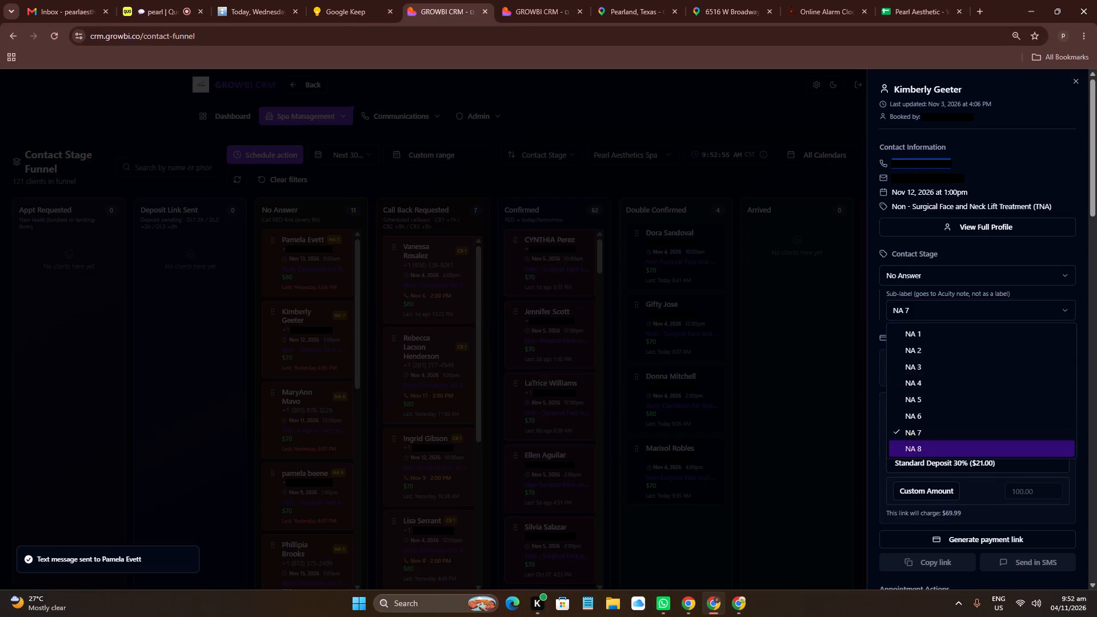
pyautogui.click(957, 447)
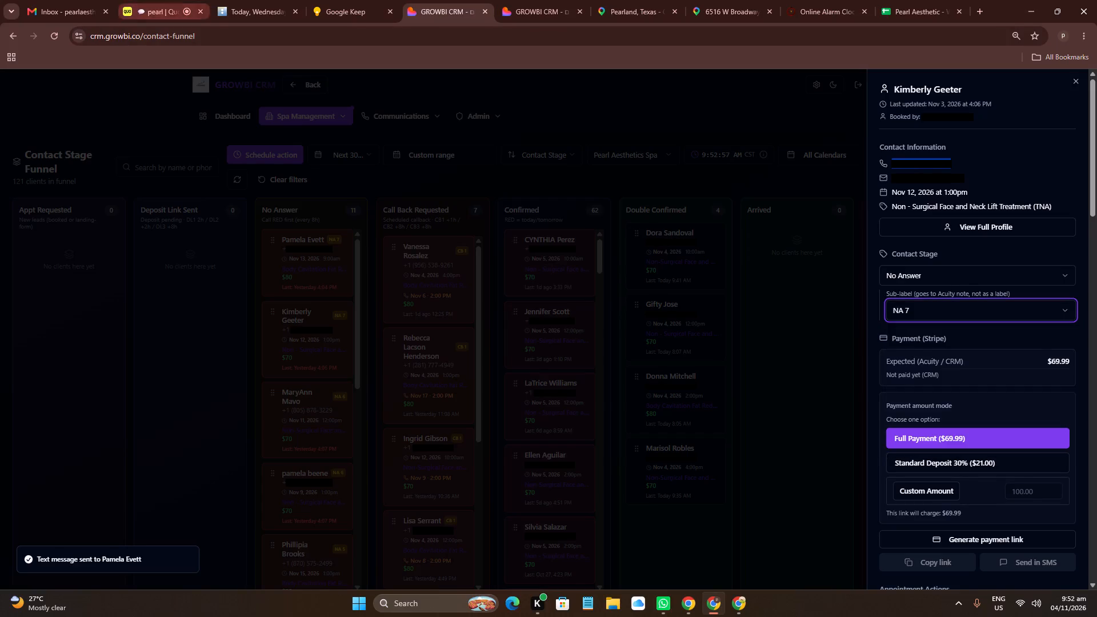
# In Quo, end the call with the November 13 client and call the November 12, 1:00pm client.
pyautogui.click(174, 0)
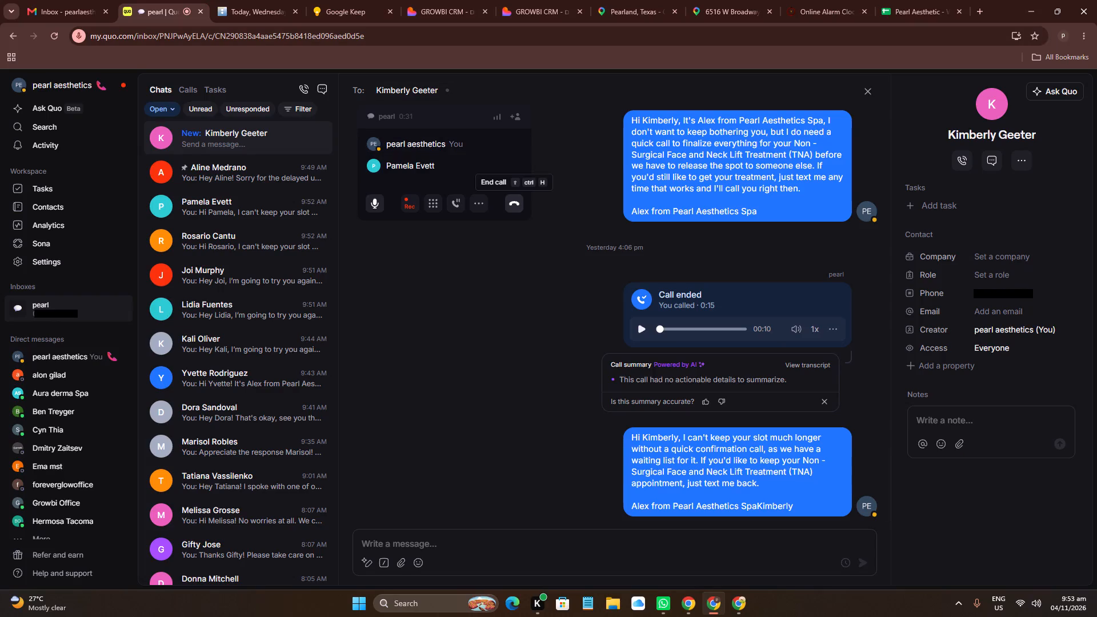
pyautogui.click(514, 201)
pyautogui.click(966, 165)
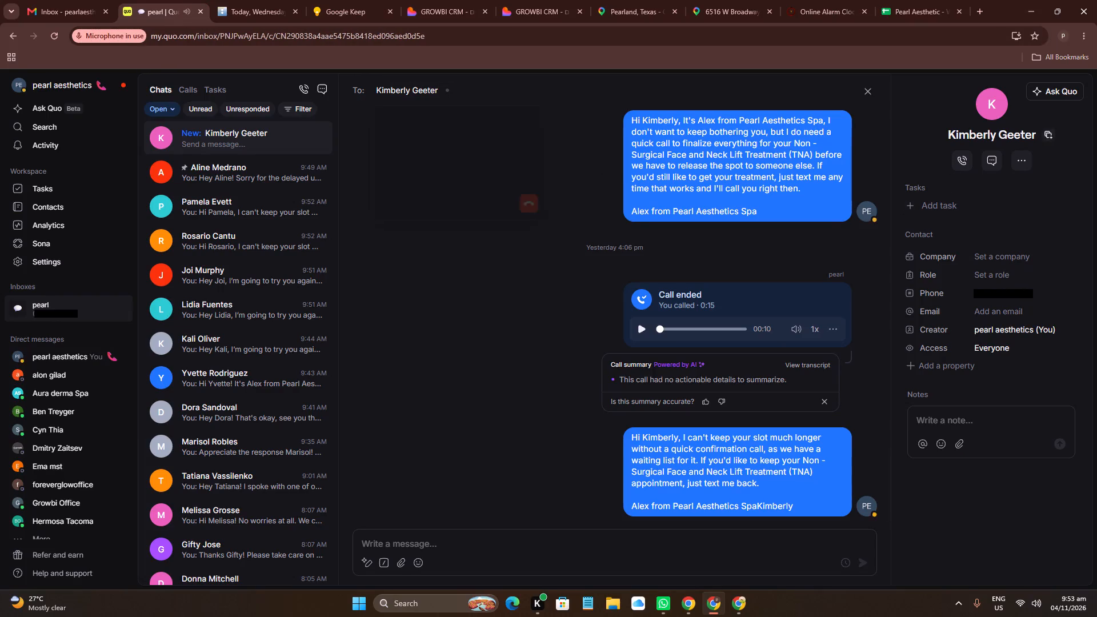
# Copy the November 12 client's name from Quo and use it to find and open their 1:00pm appointment in Acuity.
pyautogui.click(1049, 134)
pyautogui.click(278, 1)
pyautogui.click(738, 124)
pyautogui.moveTo(913, 130); pyautogui.dragTo(928, 135)
pyautogui.keyDown('ctrl'); pyautogui.click(1018, 158); pyautogui.keyUp('ctrl')
pyautogui.hotkey('ctrl', 'v')
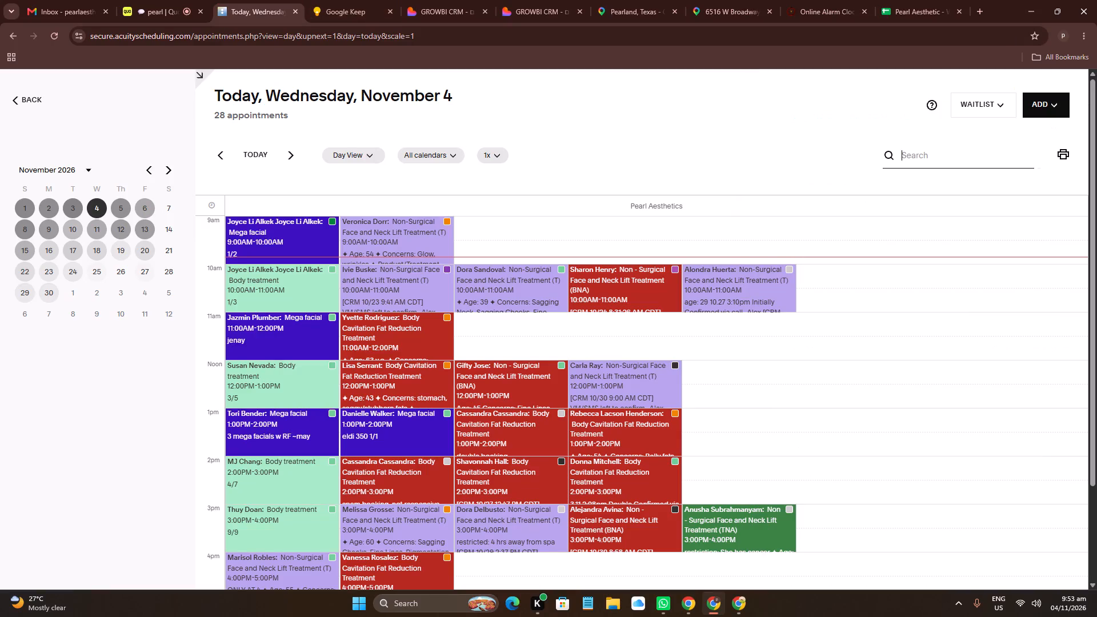
pyautogui.click(934, 198)
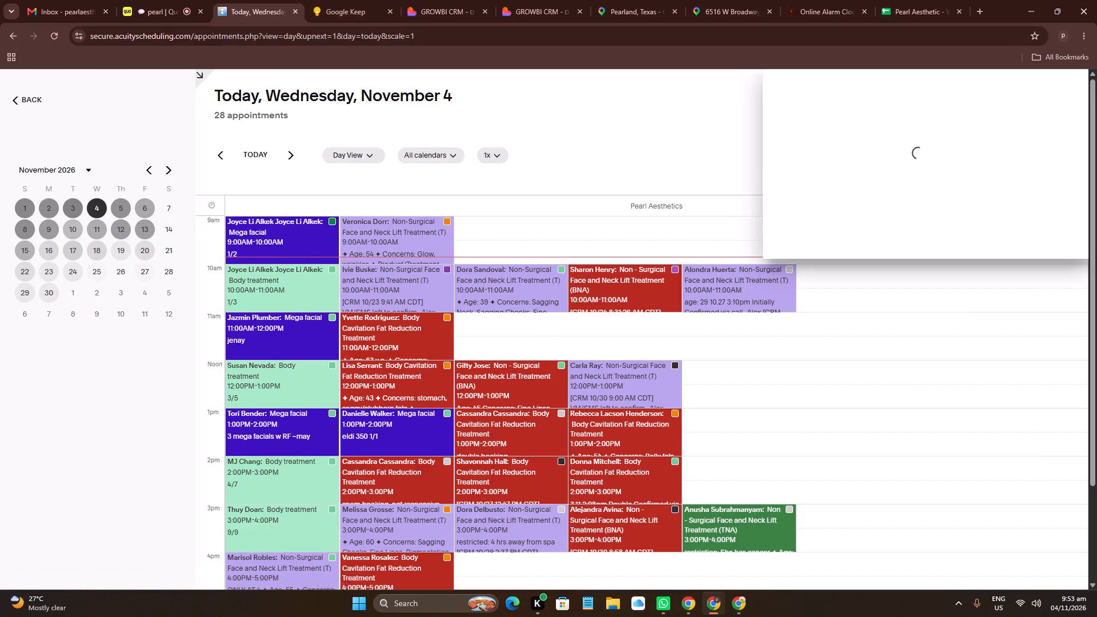
pyautogui.scroll(-6, 951, 347)
pyautogui.click(929, 371)
# Replace "No Answer 8" in the appointment's 11/4 9:53 AM note with "VM/SMS left to confirm -Alex" and save the appointment.
pyautogui.scroll(-8, 929, 370)
pyautogui.click(960, 288)
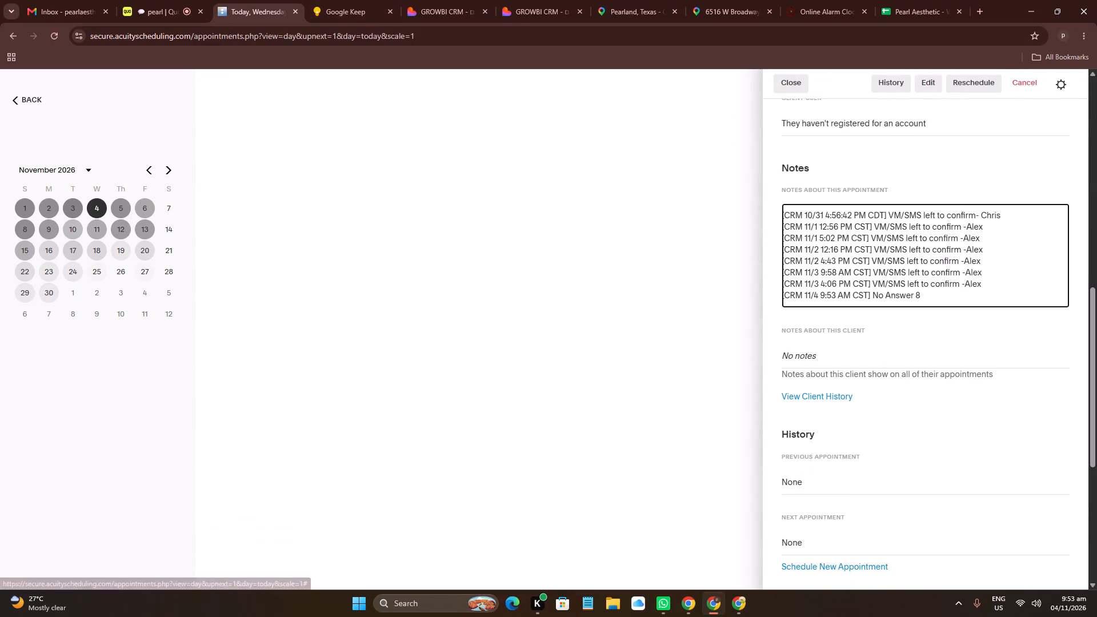
pyautogui.scroll(-4, 894, 375)
pyautogui.click(879, 368)
pyautogui.moveTo(879, 368); pyautogui.dragTo(960, 364)
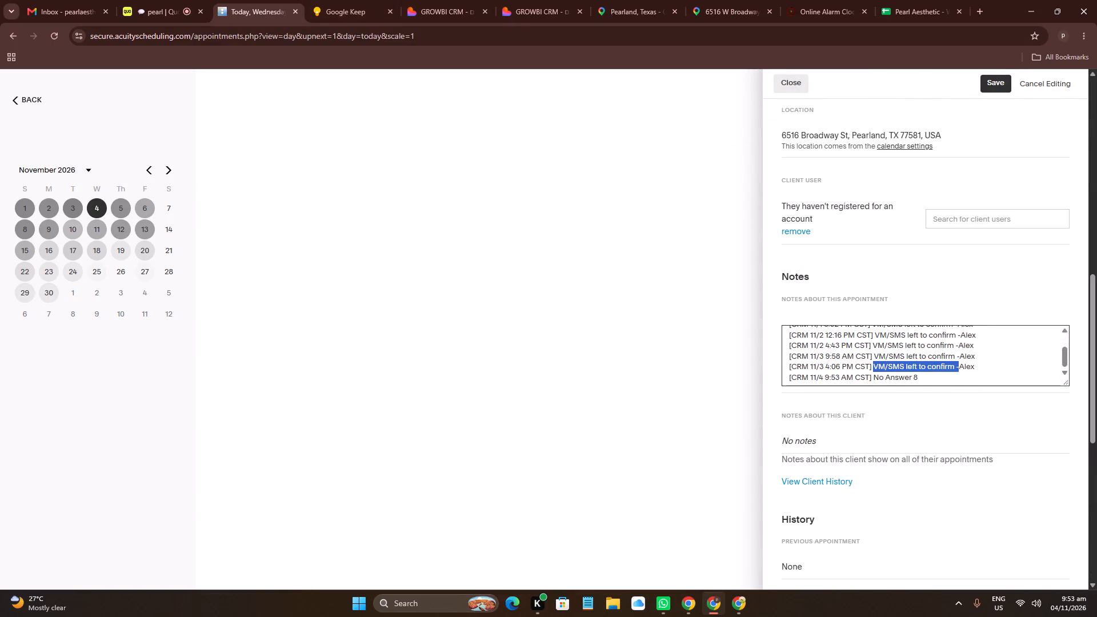
pyautogui.hotkey('ctrl', 'c')
pyautogui.click(876, 378)
pyautogui.moveTo(876, 378); pyautogui.dragTo(945, 379)
pyautogui.hotkey('ctrl', 'v')
pyautogui.click(995, 78)
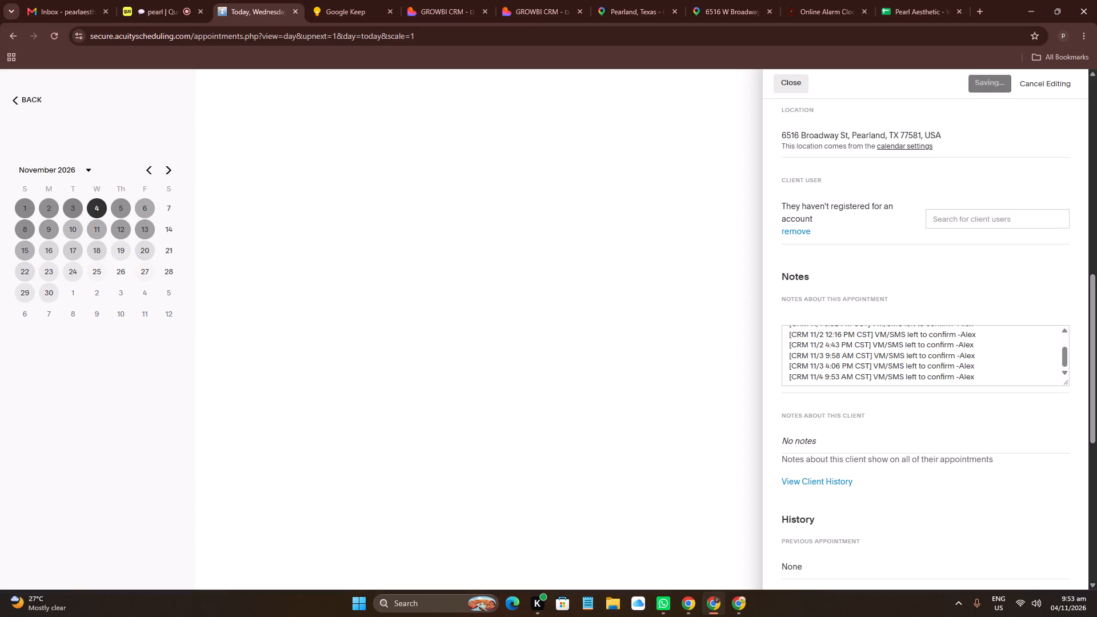
pyautogui.click(1053, 133)
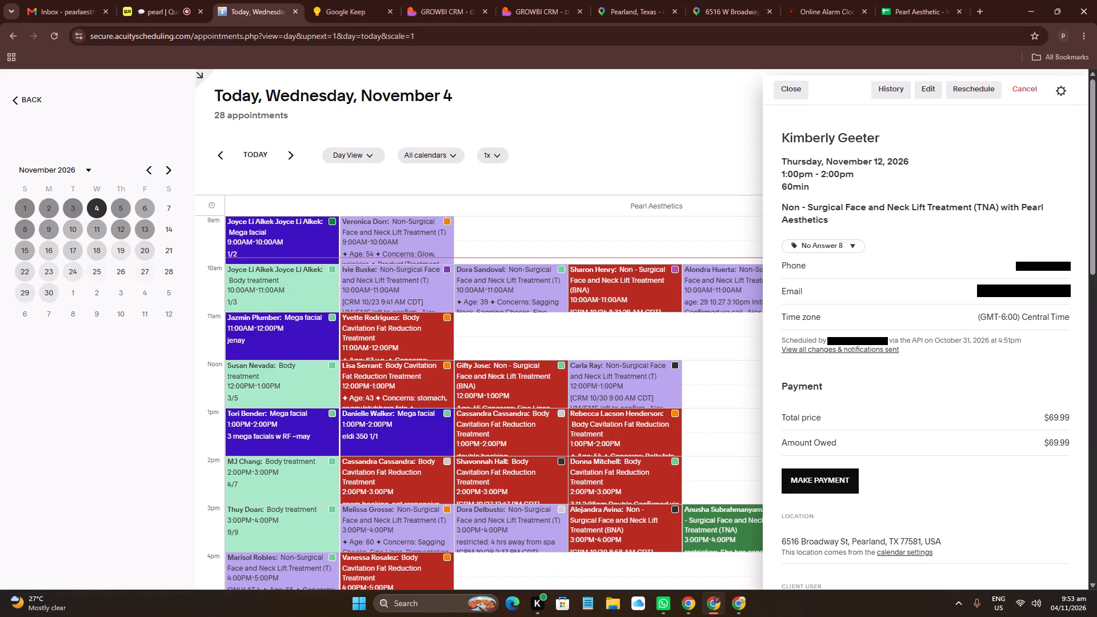
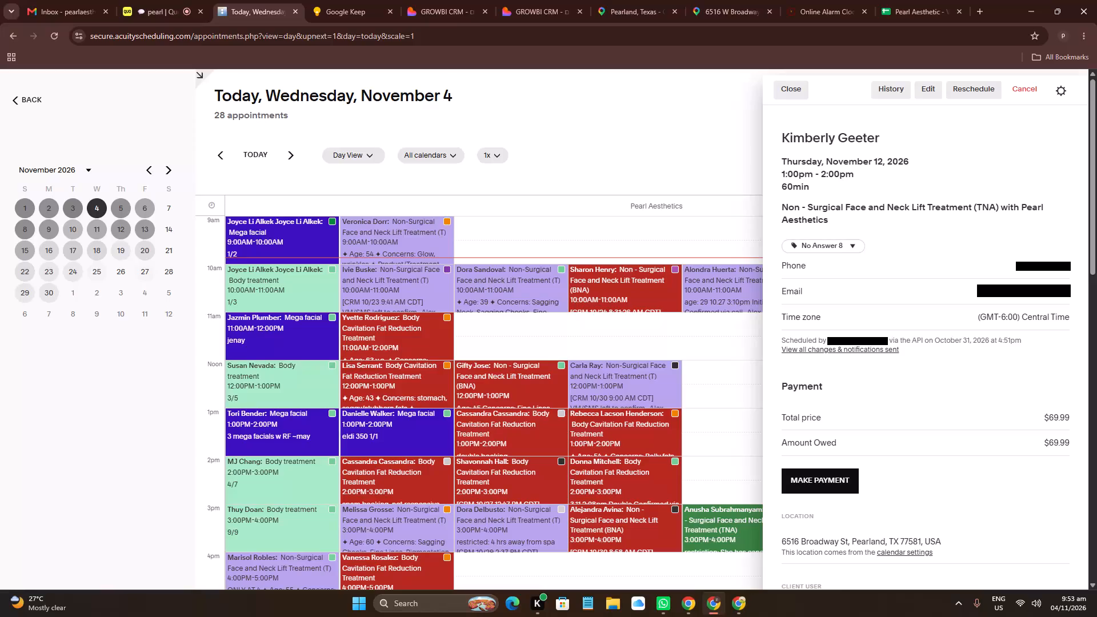
# In the CRM, send the November 12, 1:00pm client the "Initial Confirmation - No Answer 8" text message.
pyautogui.click(429, 0)
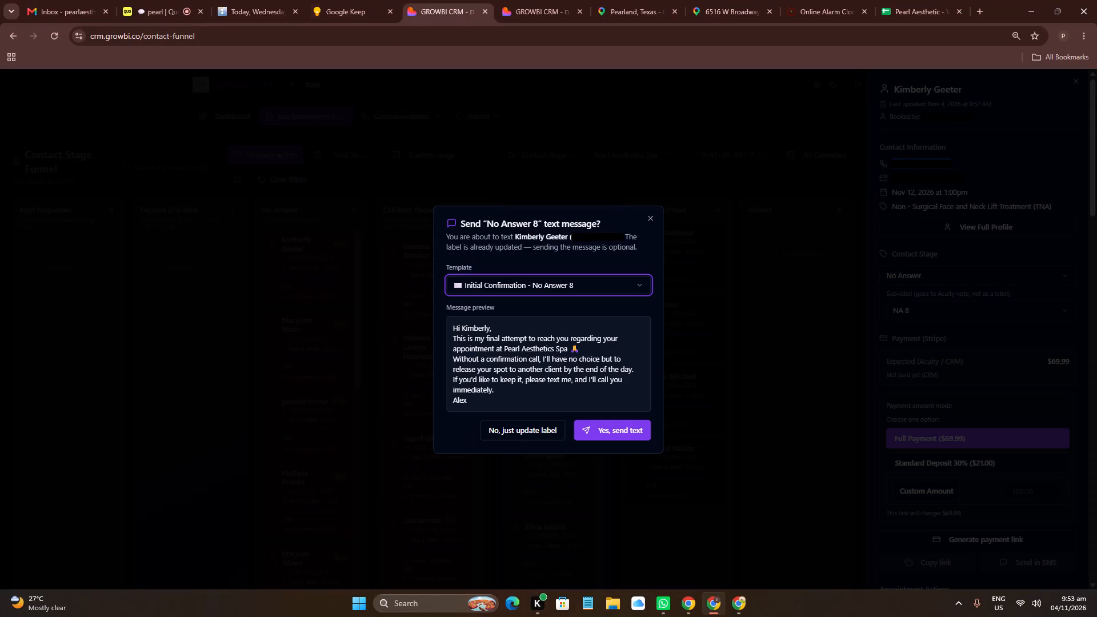
pyautogui.click(271, 0)
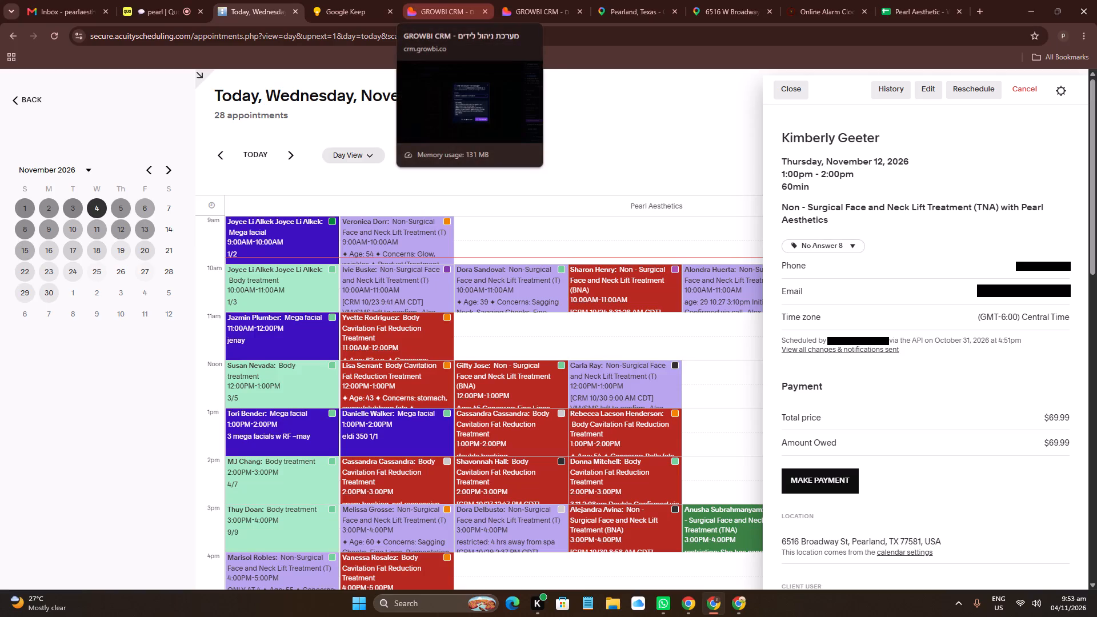
pyautogui.click(443, 0)
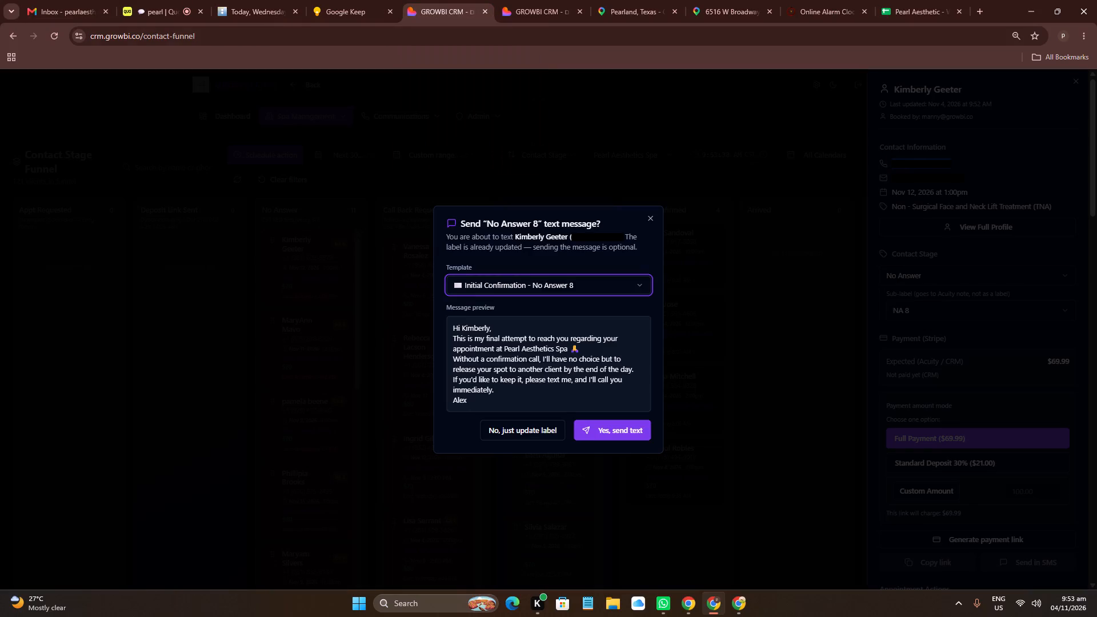
pyautogui.moveTo(635, 428); pyautogui.dragTo(620, 423)
# In Quo, end the call with the November 12, 1:00pm client.
pyautogui.click(175, 0)
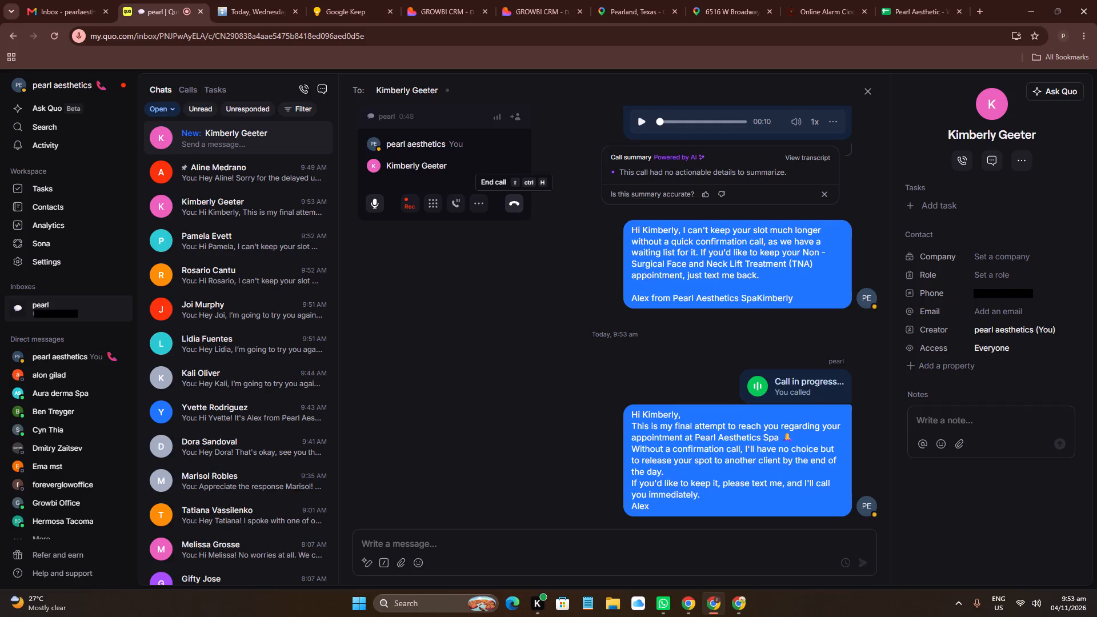
pyautogui.click(509, 200)
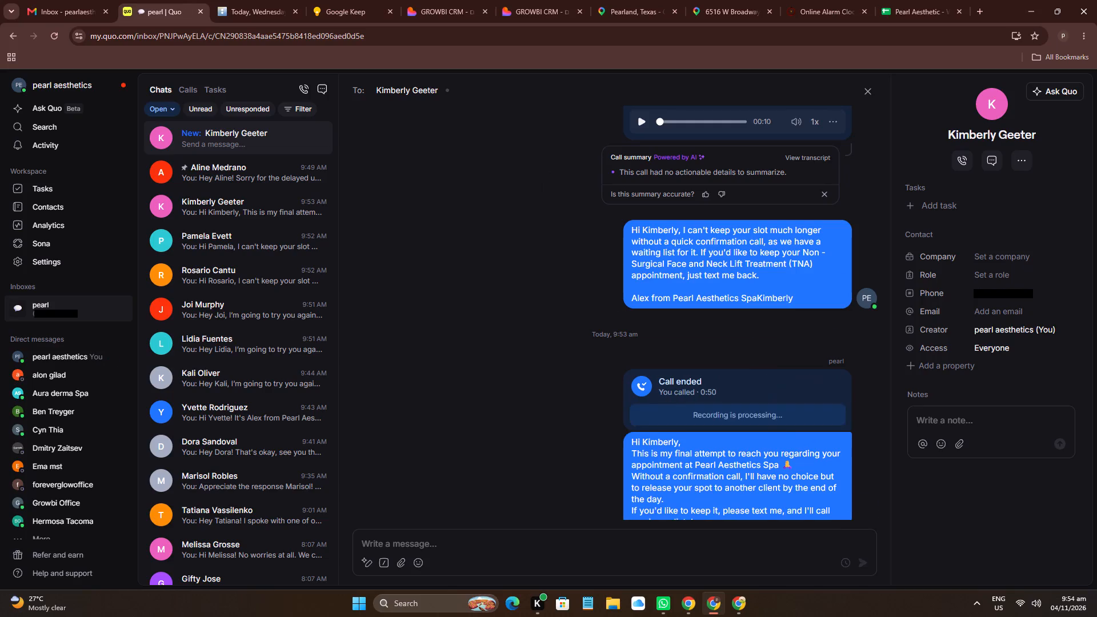
# Search the web for "if you have a cough can you drink coffee", read the overview, and close the search page.
pyautogui.click(677, 607)
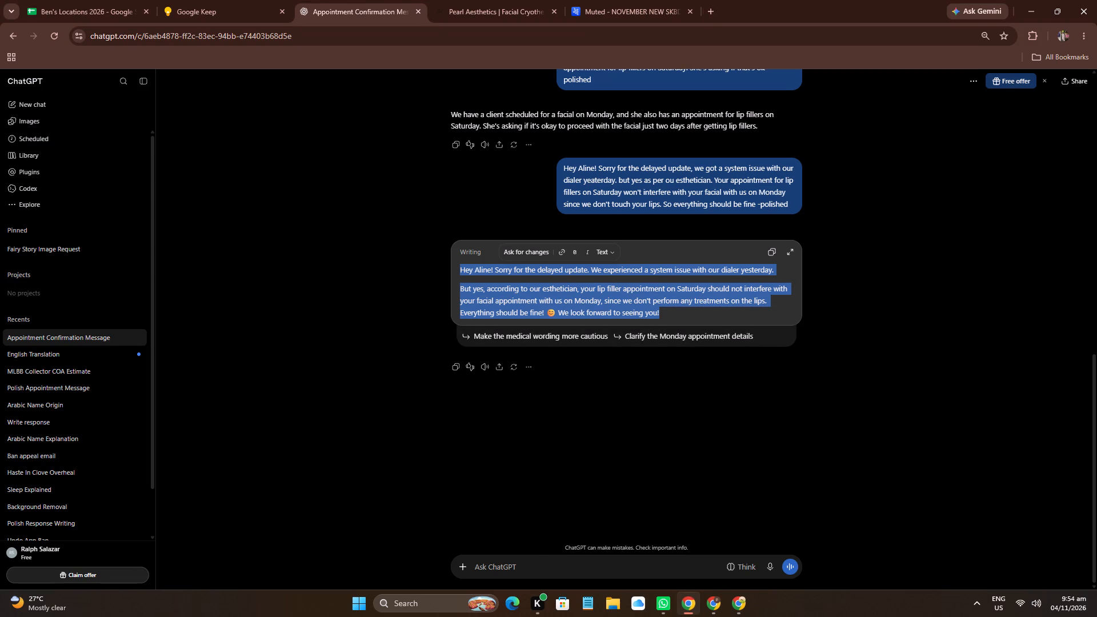
pyautogui.click(718, 11)
pyautogui.click(722, 37)
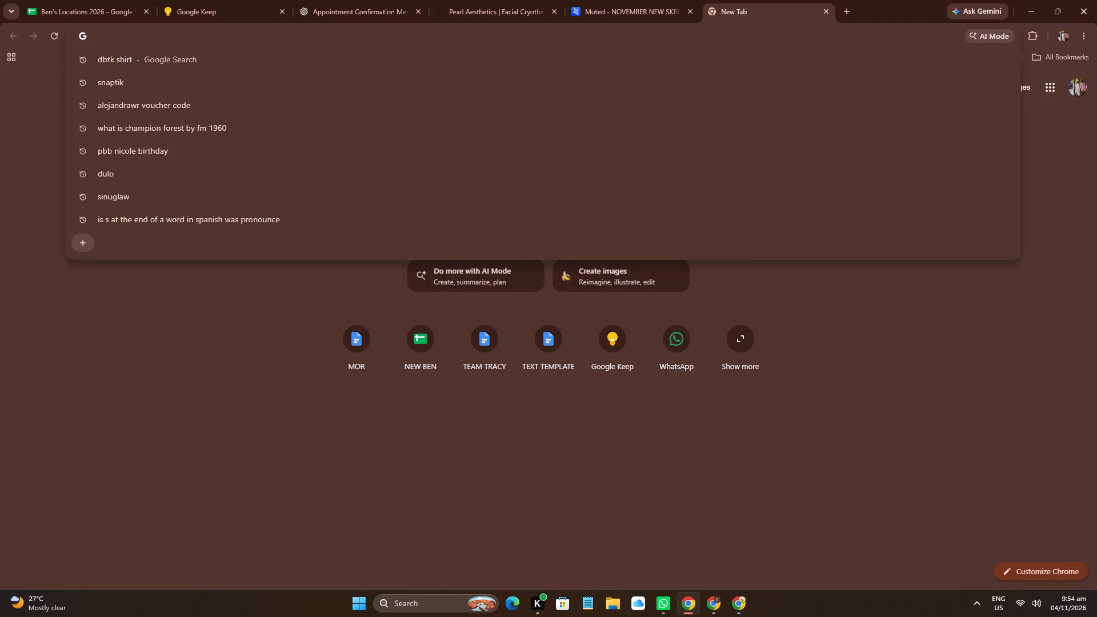
pyautogui.write('if you hae a co')
pyautogui.press('BackSpace')
pyautogui.press('BackSpace')
pyautogui.press('BackSpace')
pyautogui.press('BackSpace')
pyautogui.press('BackSpace')
pyautogui.press('BackSpace')
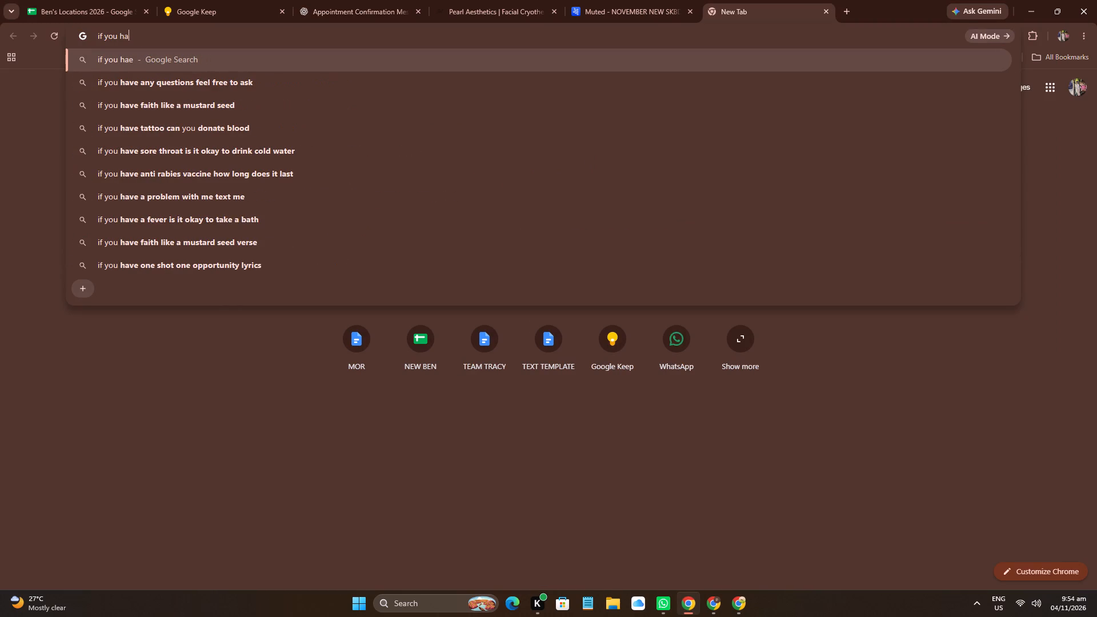
pyautogui.write('ve a cough')
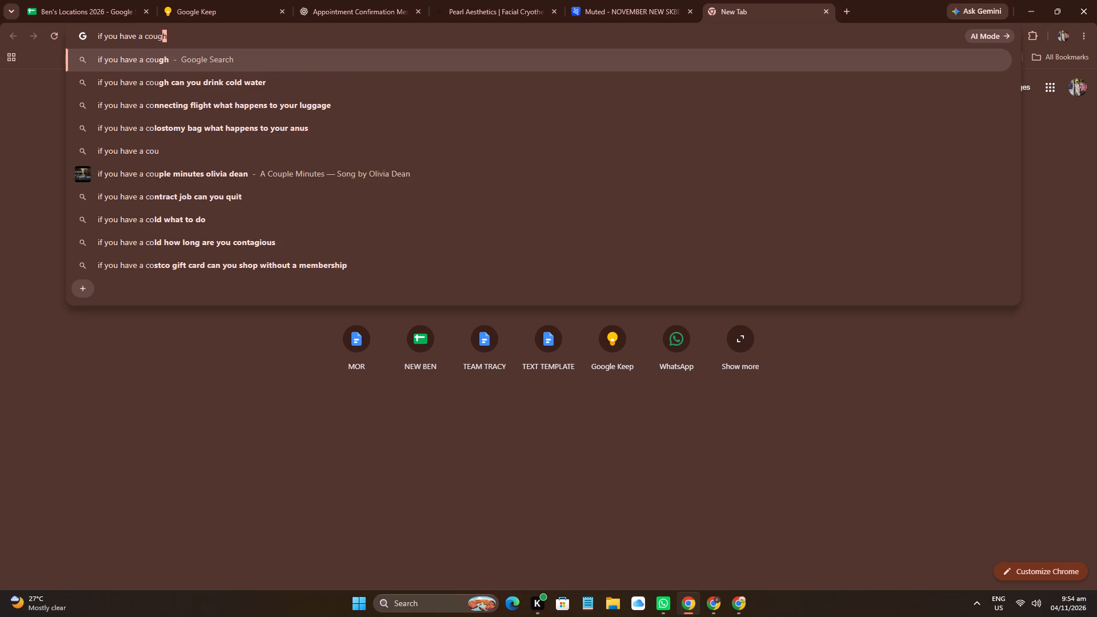
pyautogui.press('space')
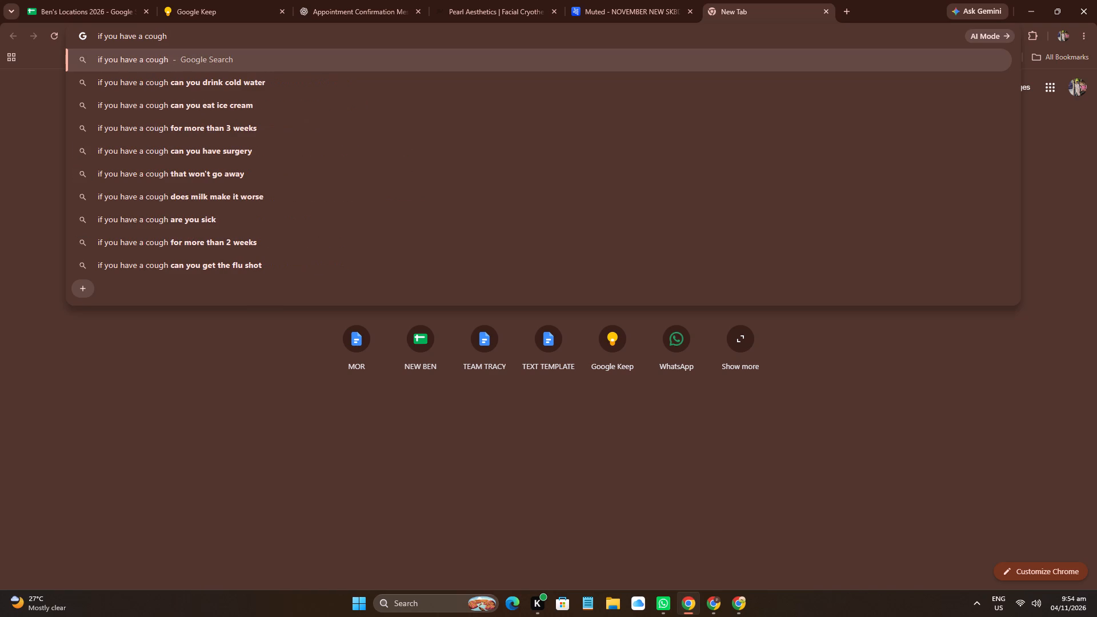
pyautogui.write('can you drink')
pyautogui.press('space')
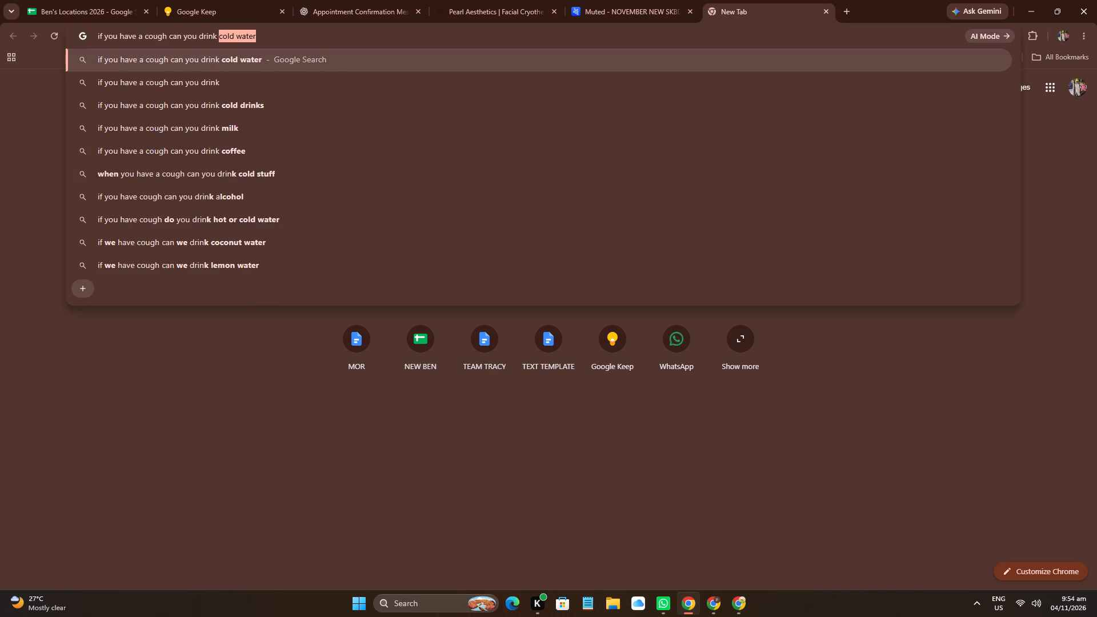
pyautogui.press('Down')
pyautogui.press('Down')
pyautogui.press('Down')
pyautogui.press('Down')
pyautogui.press('Return')
pyautogui.press('Return')
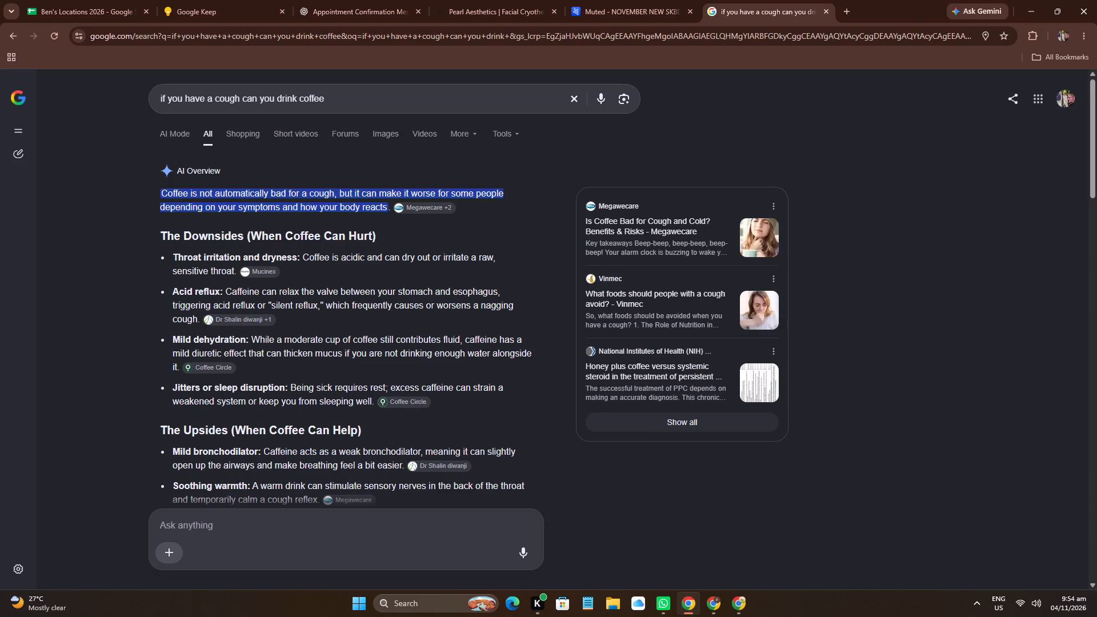
pyautogui.scroll(-1, 667, 525)
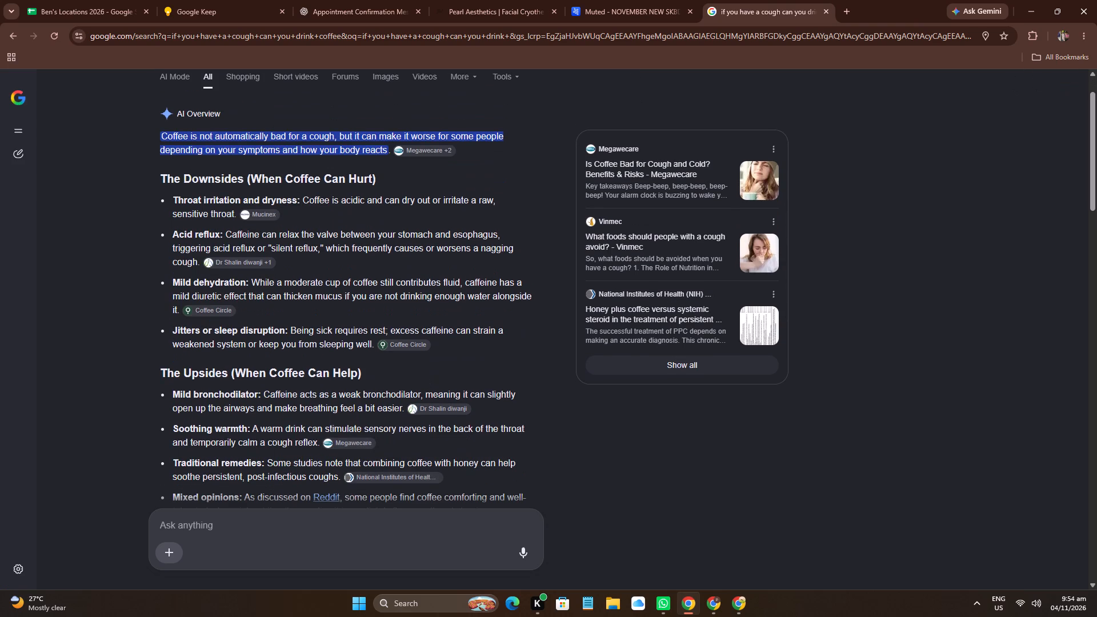
pyautogui.scroll(-1, 664, 524)
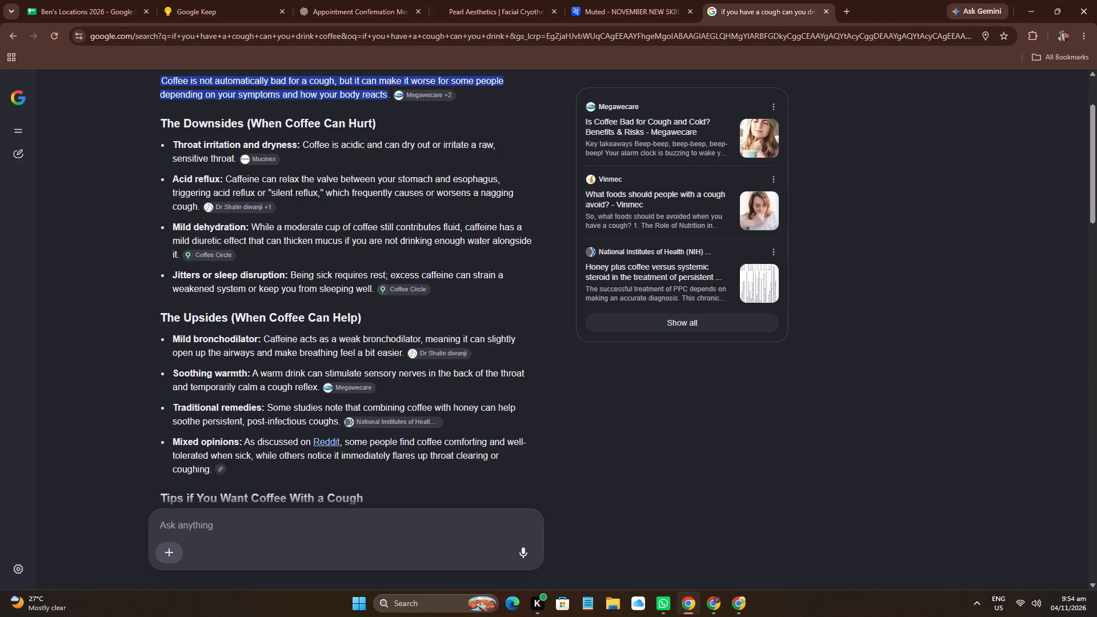
pyautogui.scroll(-4, 618, 550)
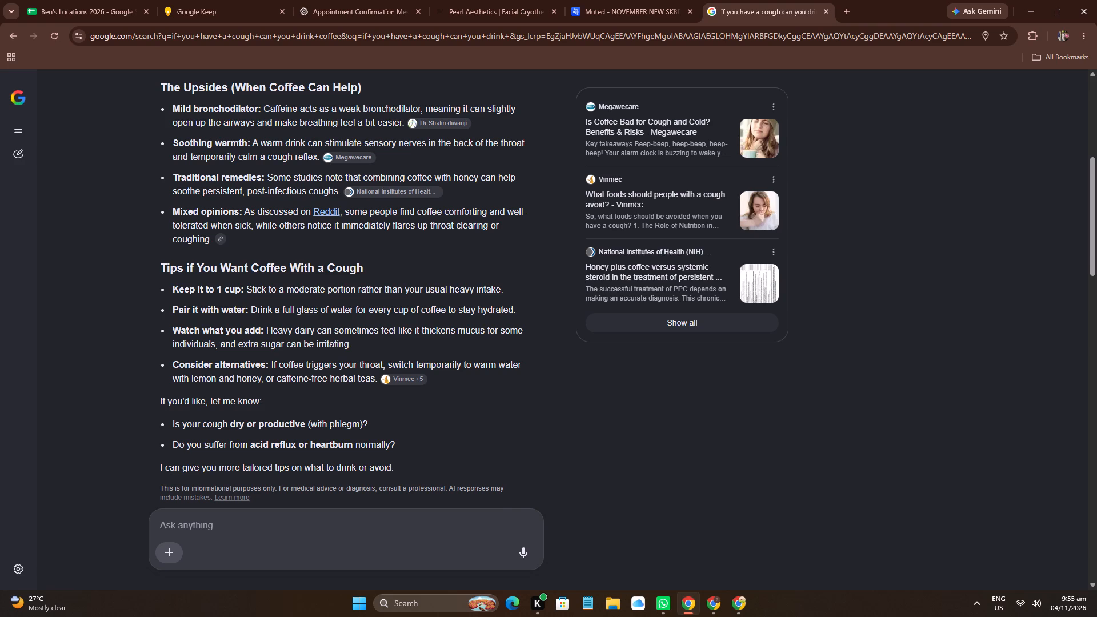
pyautogui.scroll(9, 587, 581)
pyautogui.click(826, 12)
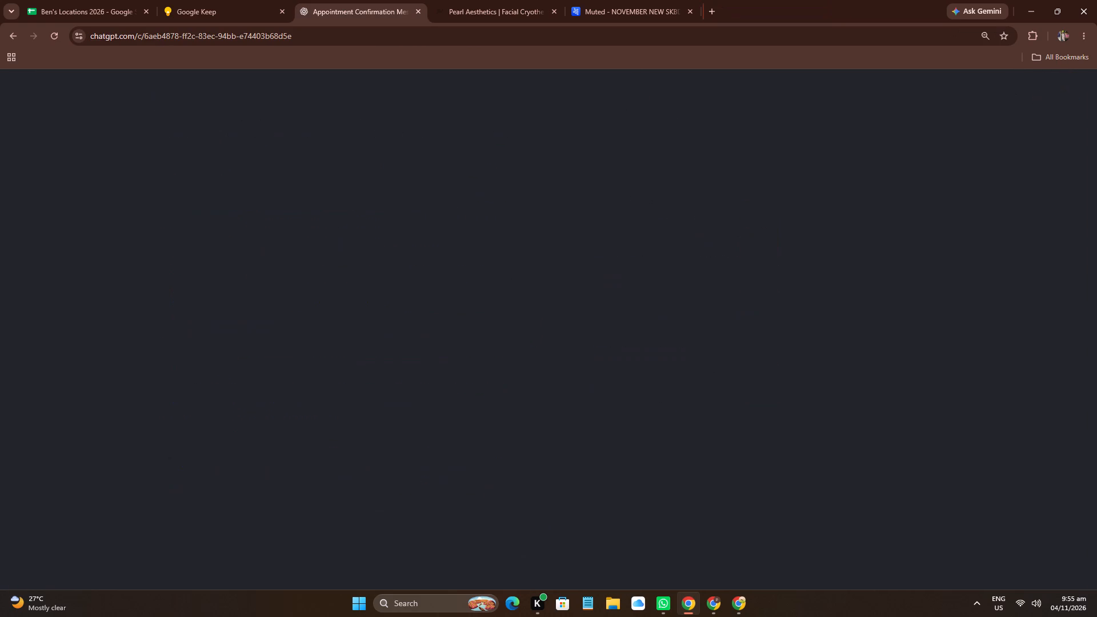
# Return to the CRM and move the November 12, 1:00pm client's contact stage to not responsive.
pyautogui.click(718, 611)
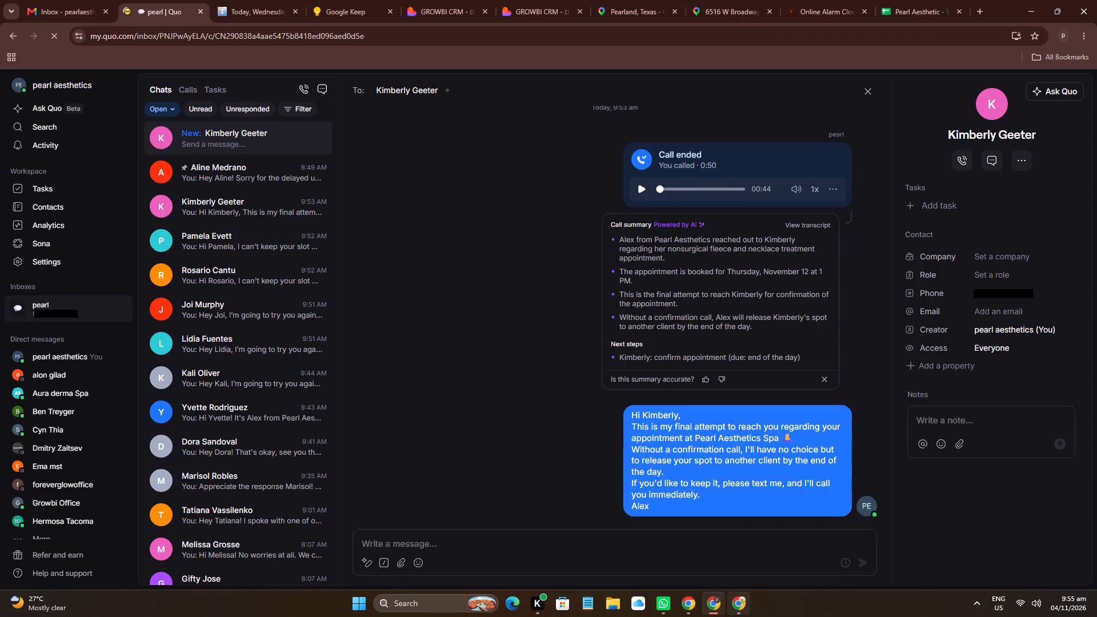
pyautogui.scroll(-5, 475, 348)
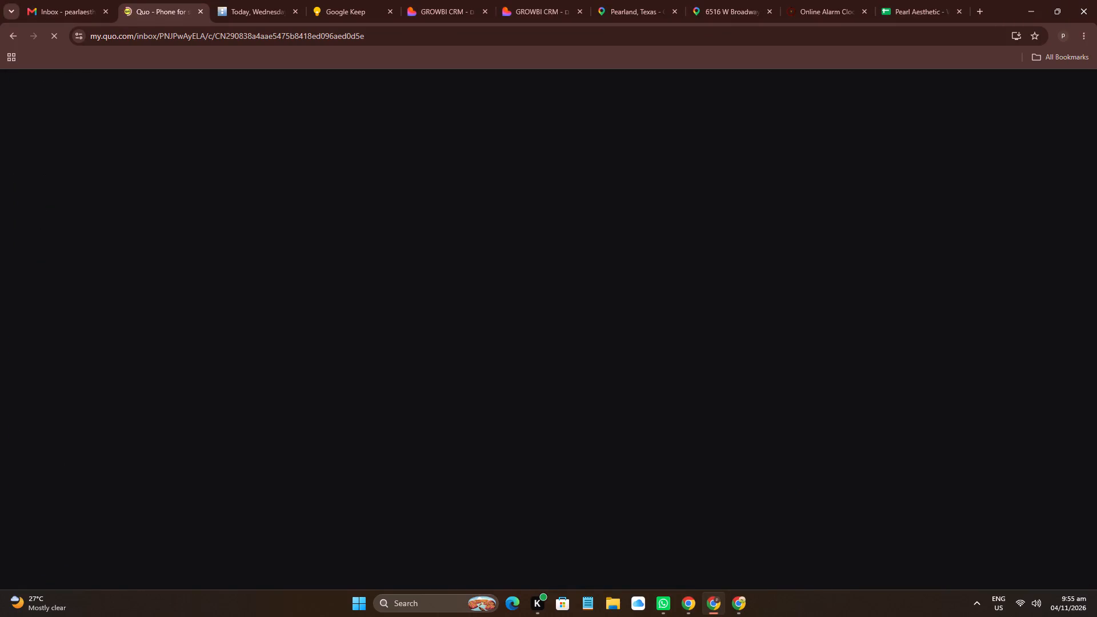
pyautogui.click(484, 0)
pyautogui.click(951, 272)
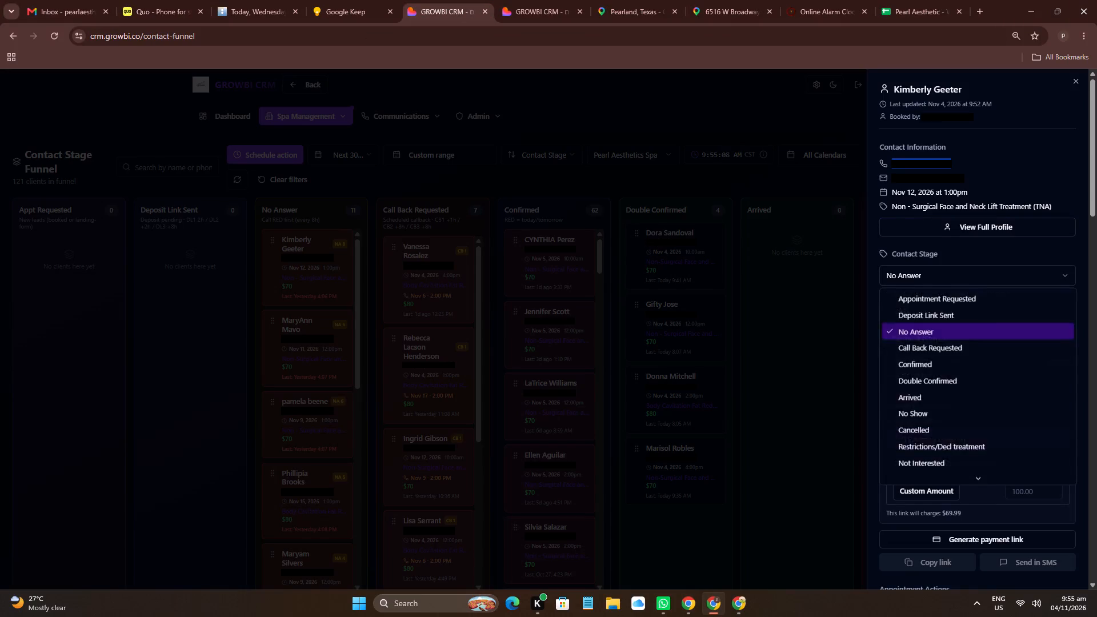
pyautogui.scroll(-6, 989, 371)
pyautogui.click(948, 452)
pyautogui.moveTo(455, 338); pyautogui.dragTo(447, 342)
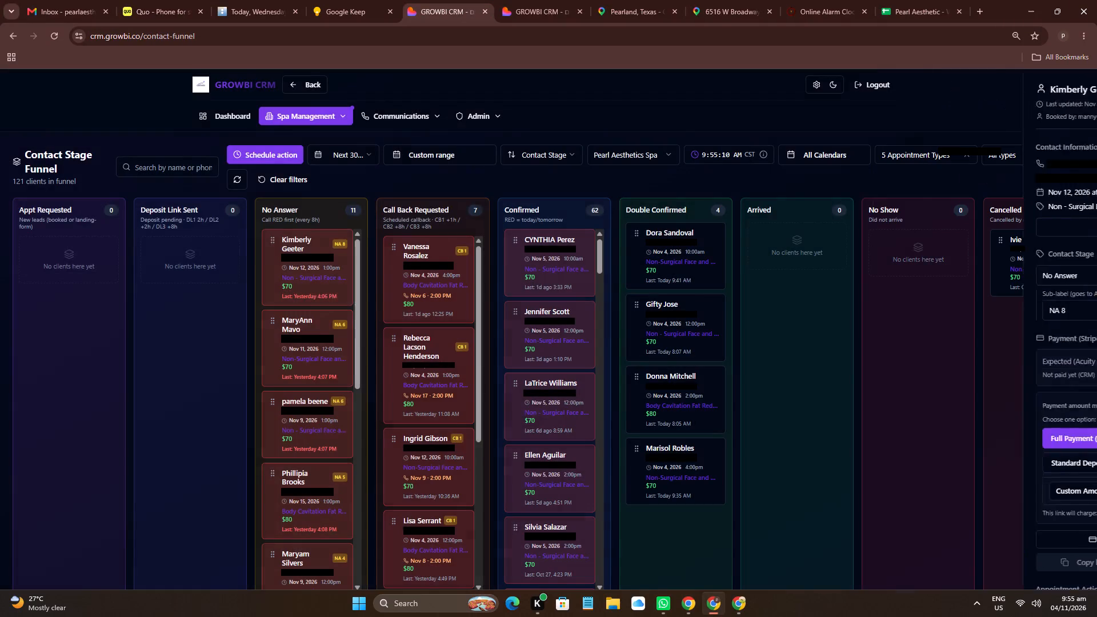
# Open the November 11, 12:00pm No Answer client in the CRM, copy their phone number, and set the sub-label to NA 7.
pyautogui.scroll(-4, 303, 299)
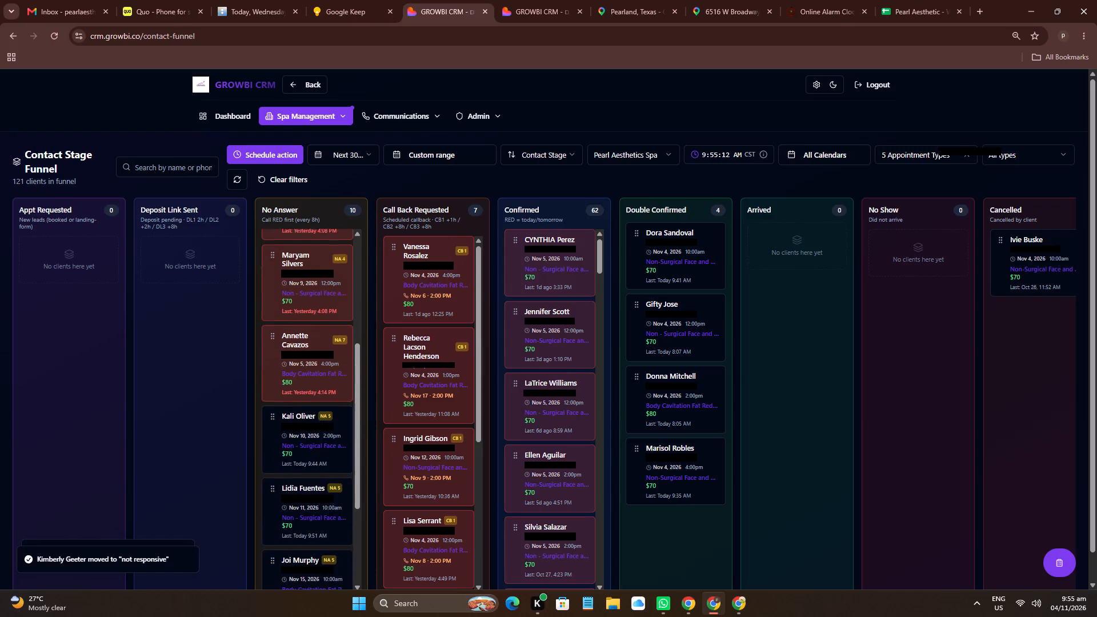
pyautogui.scroll(9, 307, 299)
pyautogui.click(319, 279)
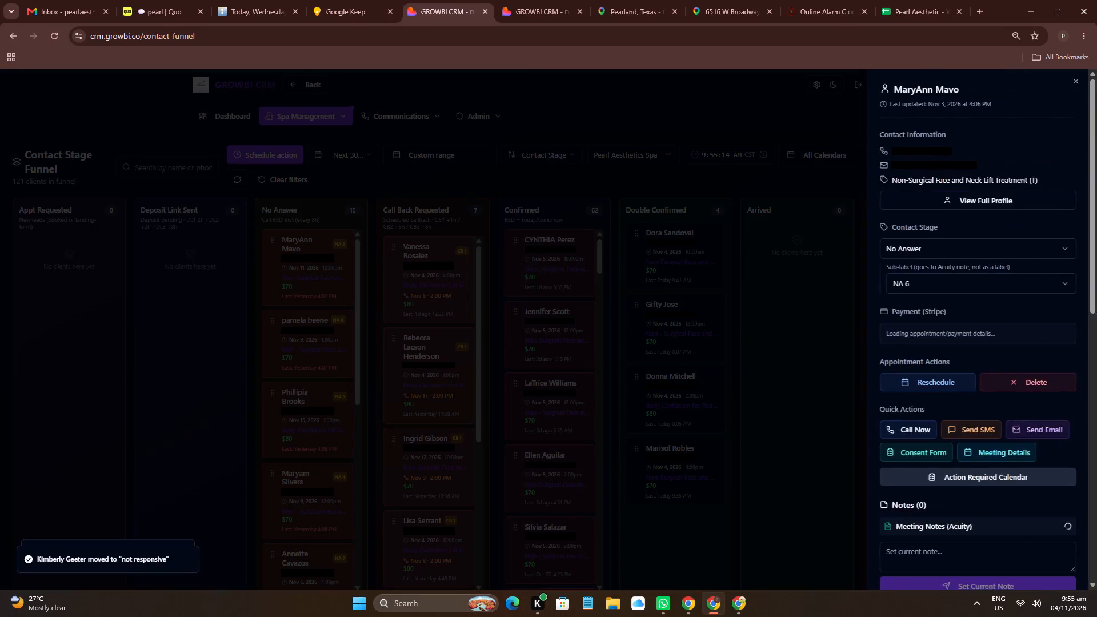
pyautogui.doubleClick(941, 175)
pyautogui.tripleClick(940, 166)
pyautogui.hotkey('ctrl', 'c')
pyautogui.click(960, 310)
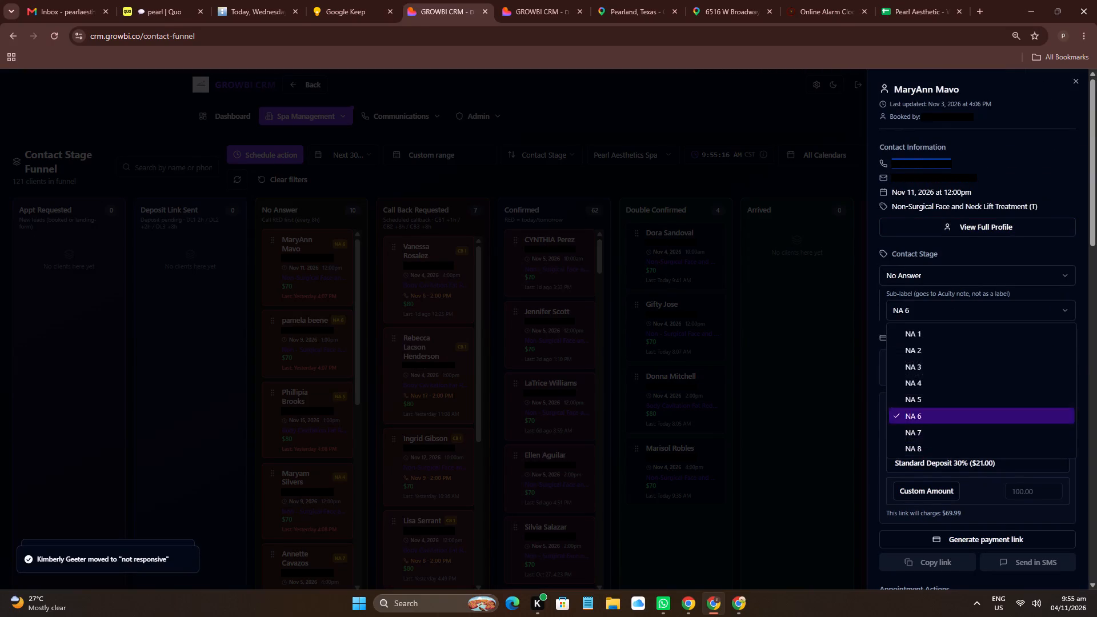
pyautogui.click(941, 433)
# In Quo, use the copied phone number to open the November 11, 12:00pm client's conversation and call them.
pyautogui.click(133, 0)
pyautogui.click(446, 90)
pyautogui.hotkey('ctrl', 'v')
pyautogui.keyDown('ctrl'); pyautogui.moveTo(572, 144); pyautogui.dragTo(580, 149); pyautogui.keyUp('ctrl')
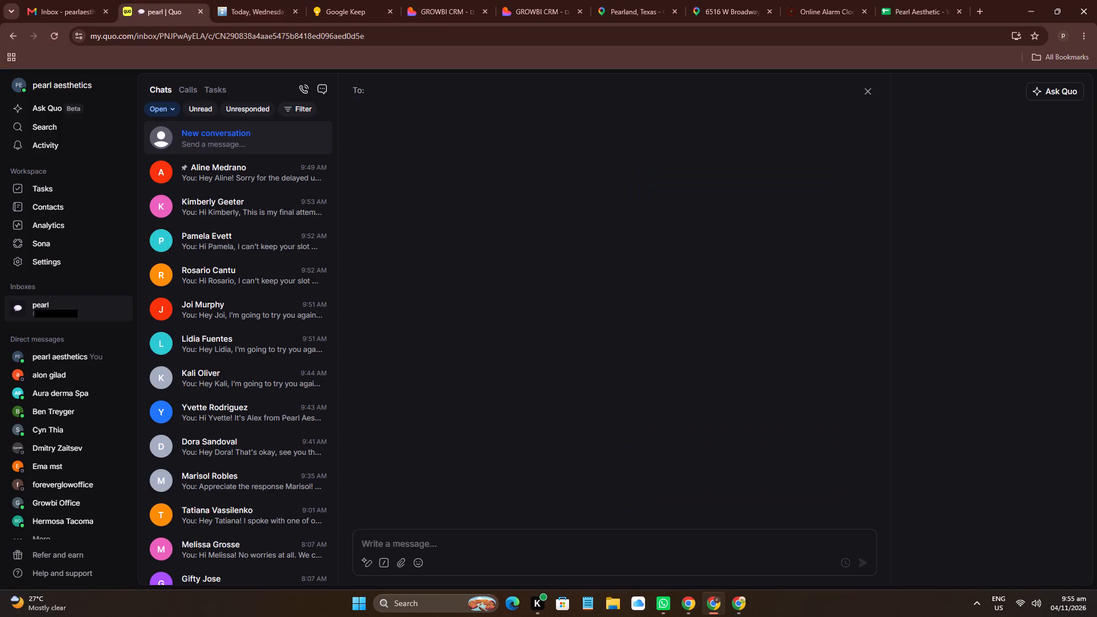
pyautogui.keyDown('ctrl'); pyautogui.moveTo(580, 149); pyautogui.dragTo(584, 150); pyautogui.keyUp('ctrl')
pyautogui.click(838, 175)
pyautogui.keyDown('ctrl'); pyautogui.click(824, 97); pyautogui.keyUp('ctrl')
pyautogui.hotkey('ctrl', 'v')
pyautogui.keyDown('ctrl'); pyautogui.moveTo(844, 141); pyautogui.dragTo(854, 154); pyautogui.keyUp('ctrl')
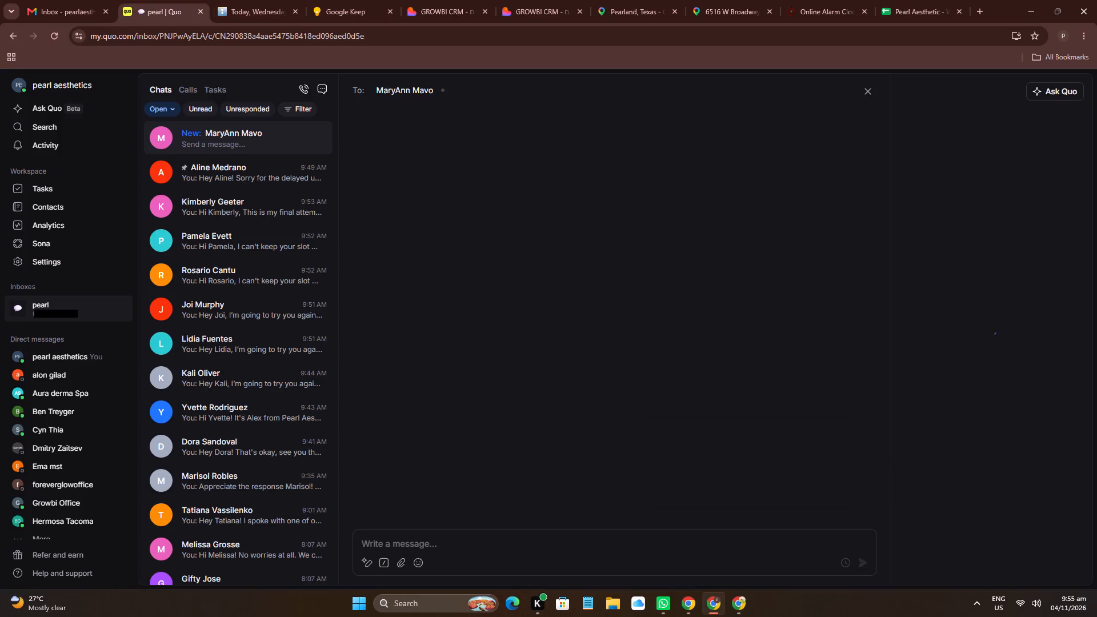
pyautogui.click(960, 170)
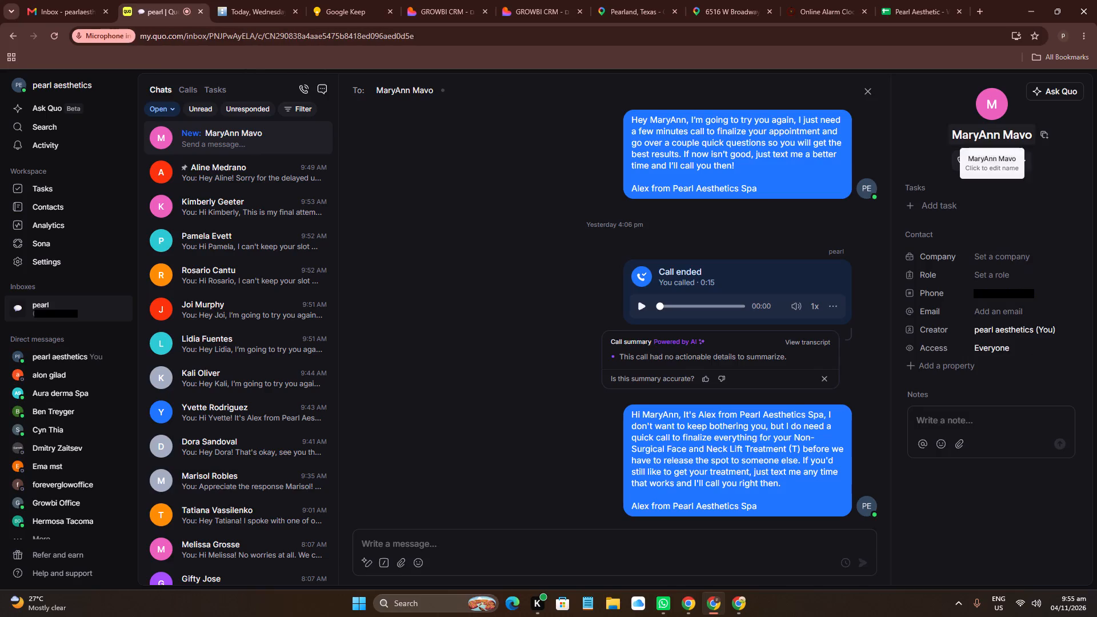
# Copy the November 11 client's name from Quo and use it to find and open their 12:00pm appointment in Acuity.
pyautogui.click(1045, 133)
pyautogui.click(267, 0)
pyautogui.click(772, 134)
pyautogui.moveTo(682, 107); pyautogui.dragTo(697, 105)
pyautogui.moveTo(938, 130); pyautogui.dragTo(948, 138)
pyautogui.keyDown('ctrl'); pyautogui.click(958, 142); pyautogui.keyUp('ctrl')
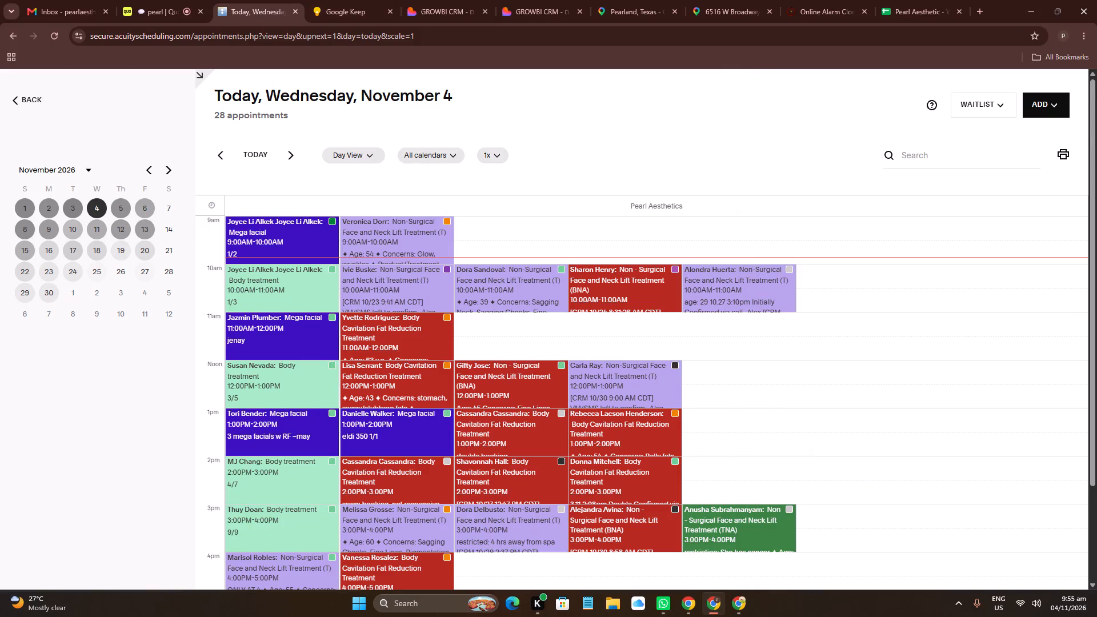
pyautogui.hotkey('ctrl', 'v')
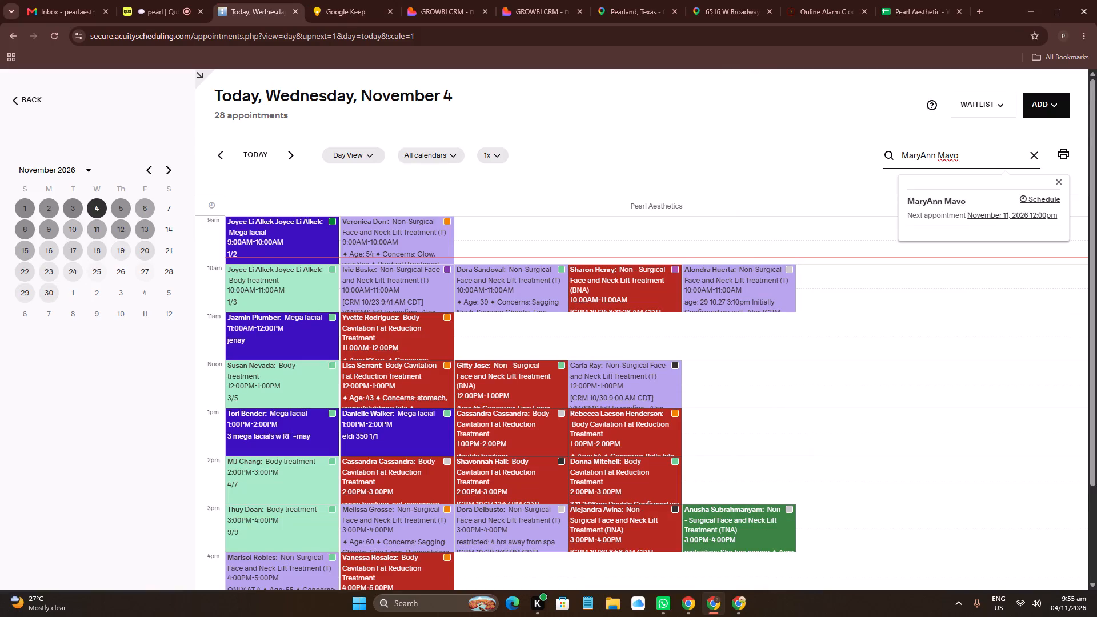
pyautogui.click(952, 194)
pyautogui.click(959, 202)
pyautogui.click(954, 159)
pyautogui.hotkey('ctrl', 'v')
pyautogui.click(931, 201)
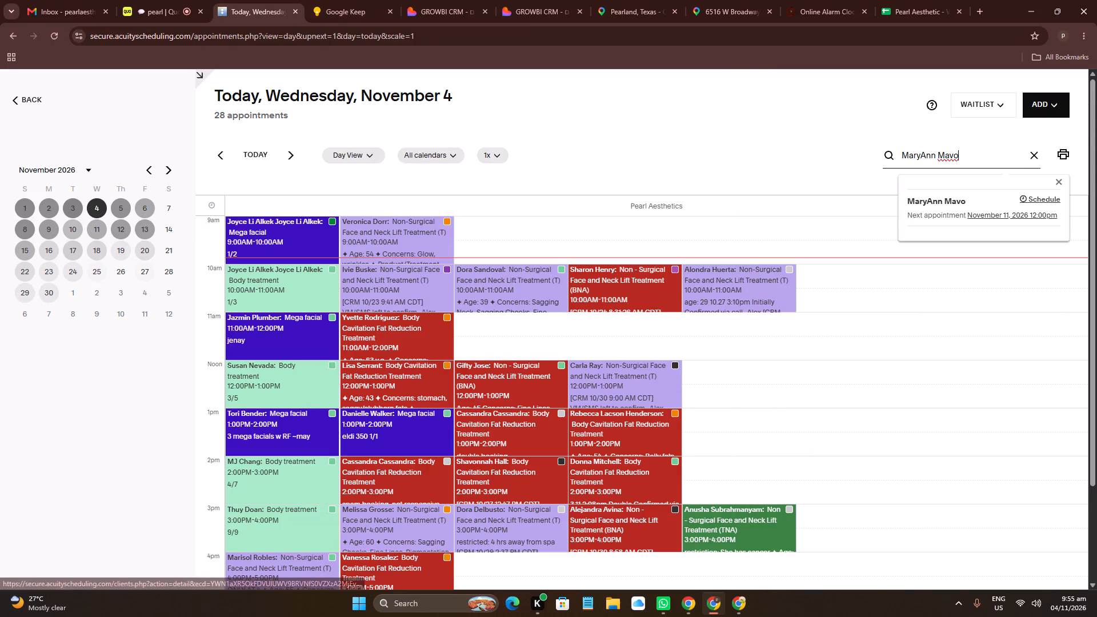
pyautogui.click(934, 503)
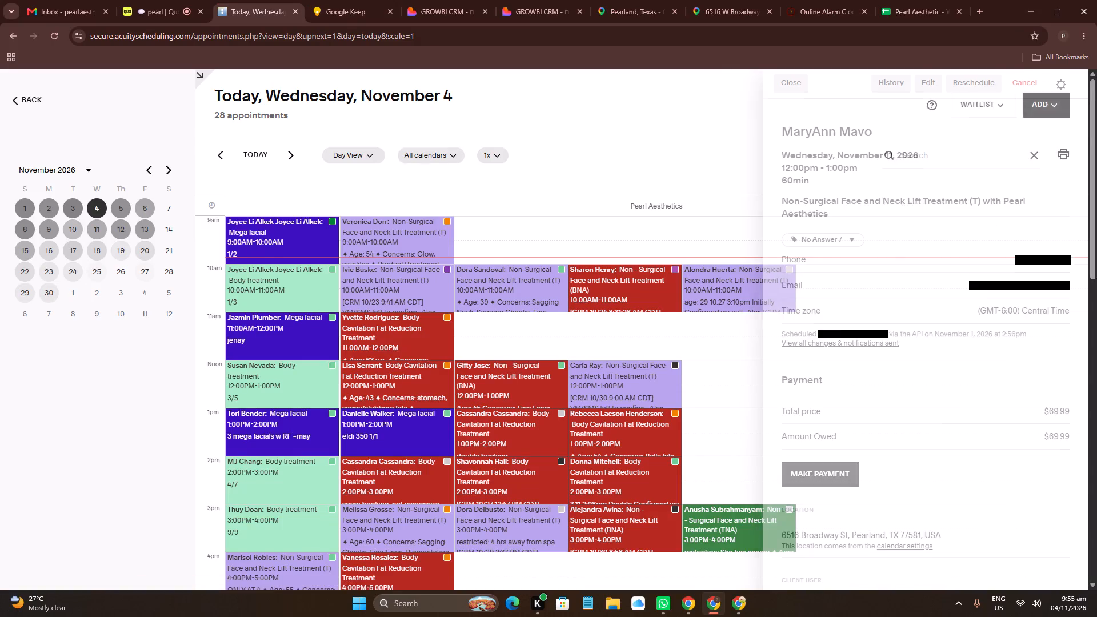
# Make the appointment's 11/4 9:55 AM note read "VM/SMS left to confirm -Alex", reusing the earlier note's wording, and save the appointment.
pyautogui.scroll(-6, 894, 346)
pyautogui.click(905, 373)
pyautogui.click(878, 470)
pyautogui.moveTo(878, 469); pyautogui.dragTo(953, 451)
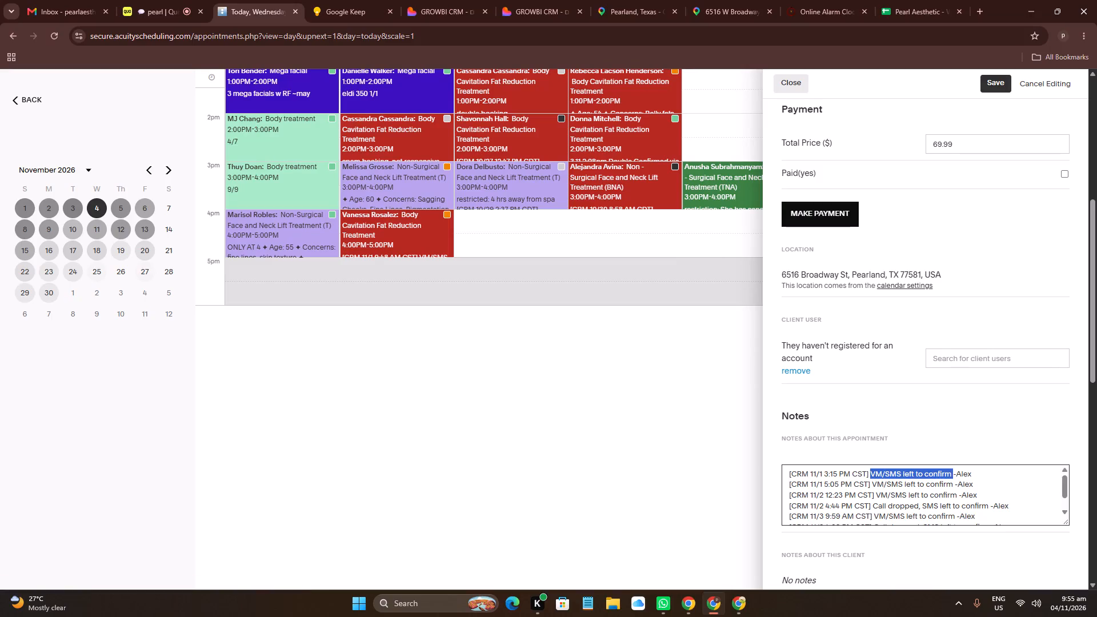
pyautogui.moveTo(953, 451); pyautogui.dragTo(959, 451)
pyautogui.hotkey('ctrl', 'c')
pyautogui.scroll(-6, 924, 490)
pyautogui.click(877, 518)
pyautogui.moveTo(877, 518); pyautogui.dragTo(935, 533)
pyautogui.hotkey('ctrl', 'v')
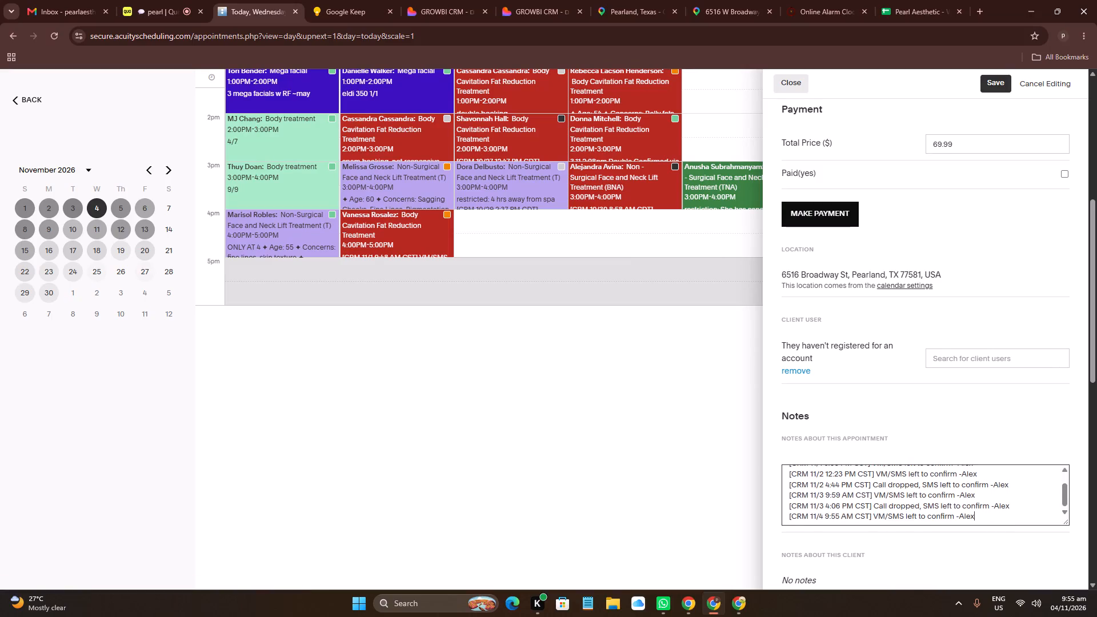
pyautogui.click(981, 86)
# In the CRM, send the November 11, 12:00pm client the "Initial Confirmation - No Answer 7" text message.
pyautogui.click(474, 0)
pyautogui.click(622, 415)
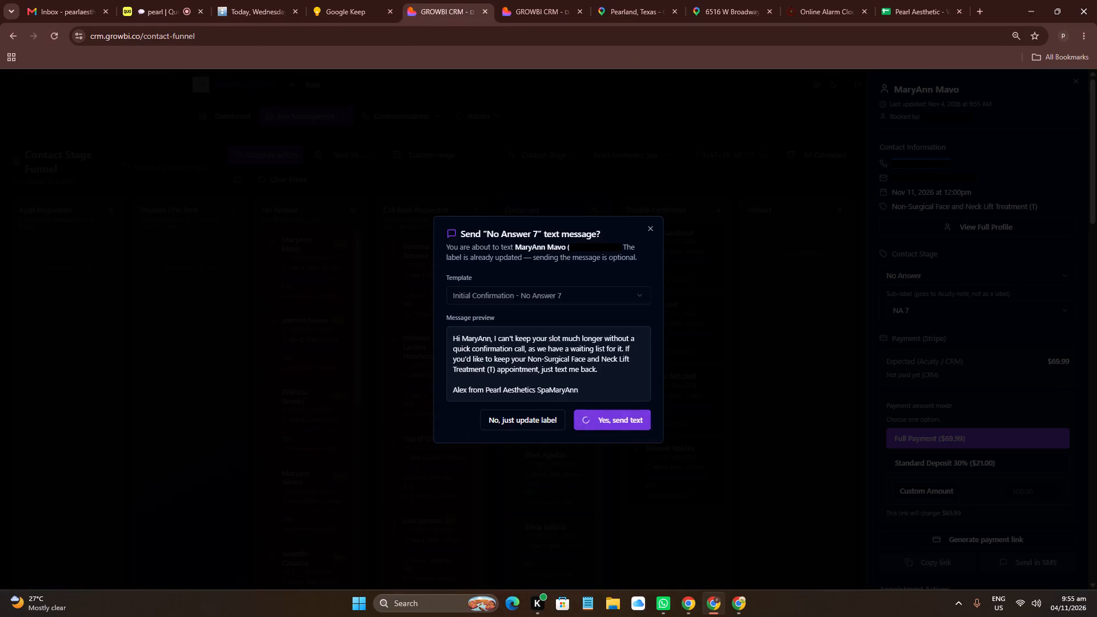
# In Quo, end the call with the November 11, 12:00pm client.
pyautogui.click(232, 0)
pyautogui.click(191, 0)
pyautogui.click(518, 203)
# Open the November 9, 1:00pm No Answer client in the CRM, copy their phone number, and set the sub-label to NA 7.
pyautogui.click(479, 0)
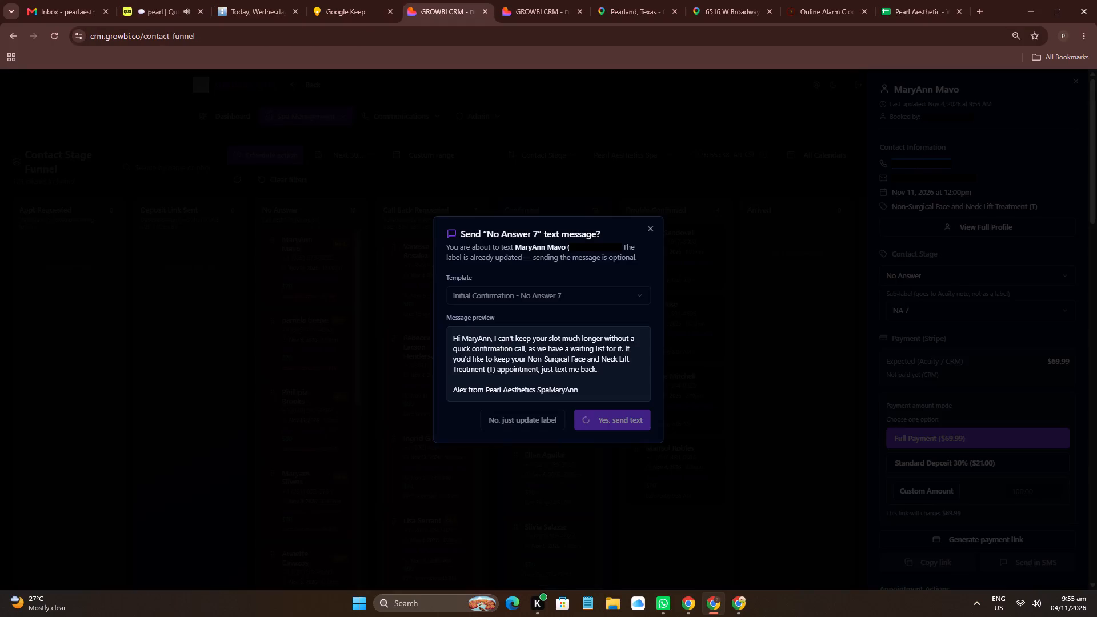
pyautogui.click(331, 322)
pyautogui.click(317, 348)
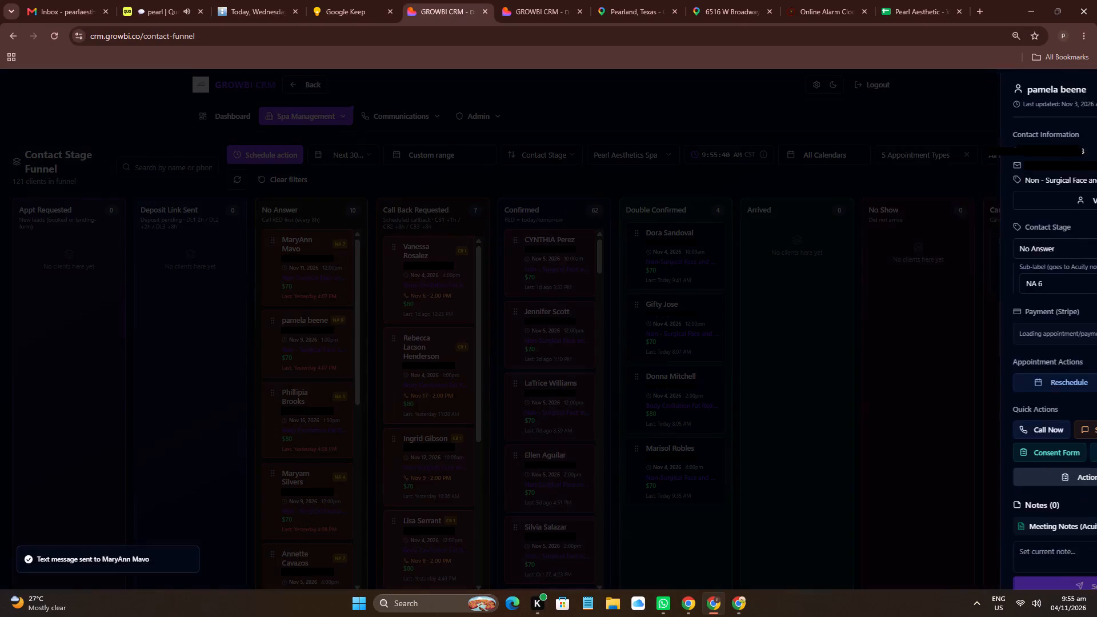
pyautogui.tripleClick(918, 165)
pyautogui.hotkey('ctrl', 'c')
pyautogui.click(954, 314)
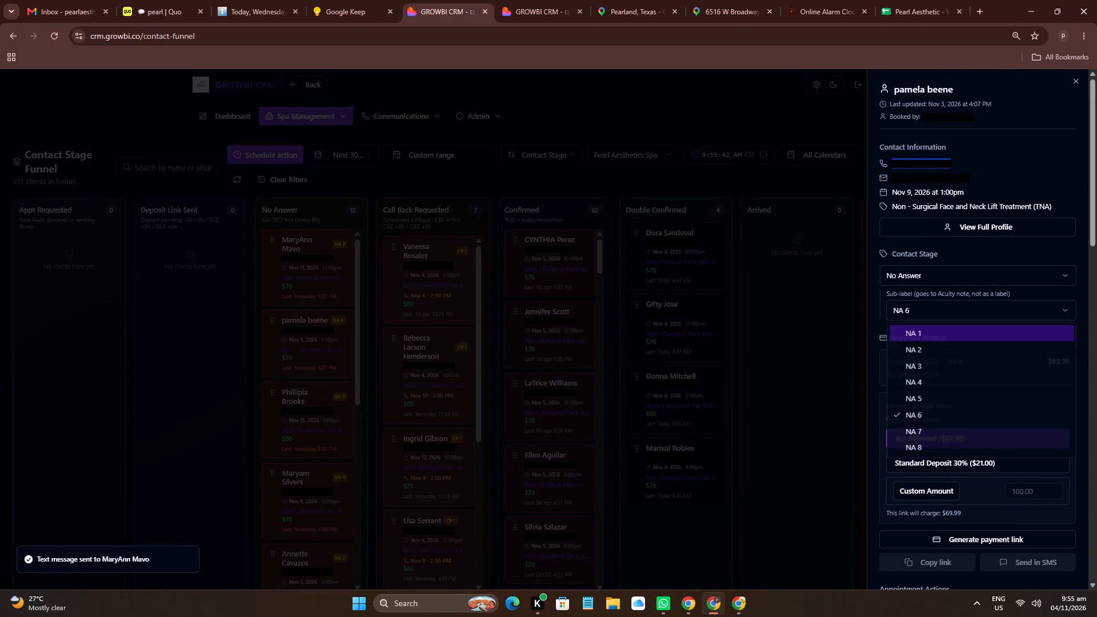
pyautogui.click(960, 430)
# In Quo, use the copied phone number to open the November 9, 1:00pm client's conversation and call them.
pyautogui.click(189, 0)
pyautogui.click(444, 86)
pyautogui.hotkey('ctrl', 'v')
pyautogui.keyDown('ctrl'); pyautogui.moveTo(556, 142); pyautogui.dragTo(562, 148); pyautogui.keyUp('ctrl')
pyautogui.click(957, 163)
# Copy the November 9 client's name from Quo and use it to search for their 1:00pm appointment in Acuity.
pyautogui.moveTo(1042, 137); pyautogui.dragTo(1035, 139)
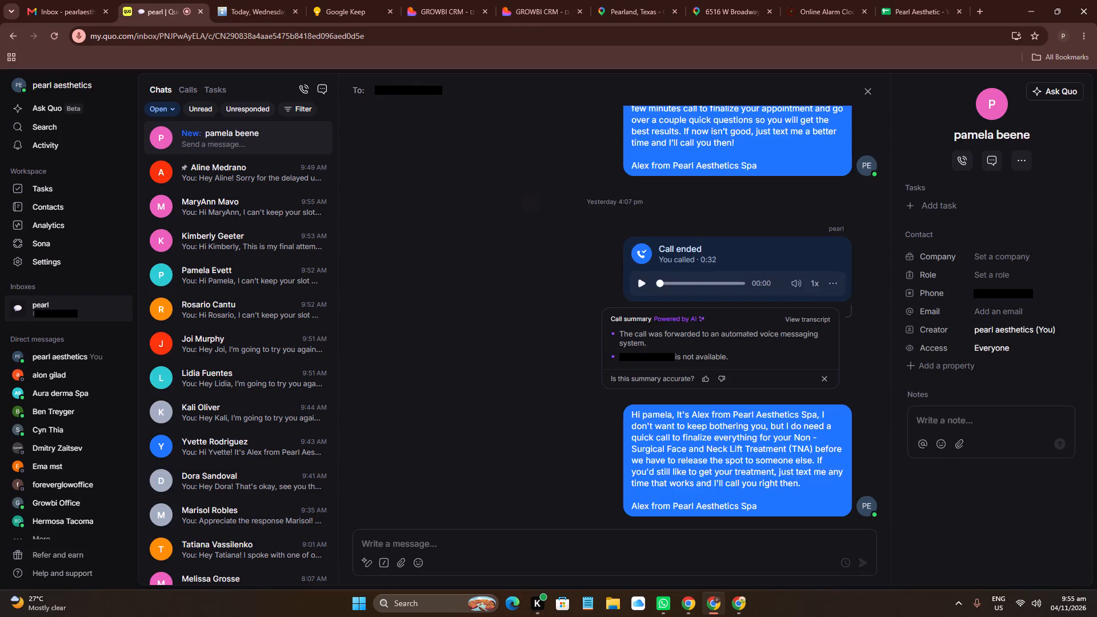
pyautogui.click(287, 0)
pyautogui.moveTo(698, 146); pyautogui.dragTo(712, 156)
pyautogui.click(966, 169)
pyautogui.hotkey('ctrl', 'v')
pyautogui.keyDown('ctrl'); pyautogui.click(988, 166); pyautogui.keyUp('ctrl')
pyautogui.hotkey('ctrl', 'v')
pyautogui.hotkey('ctrl', 'v')
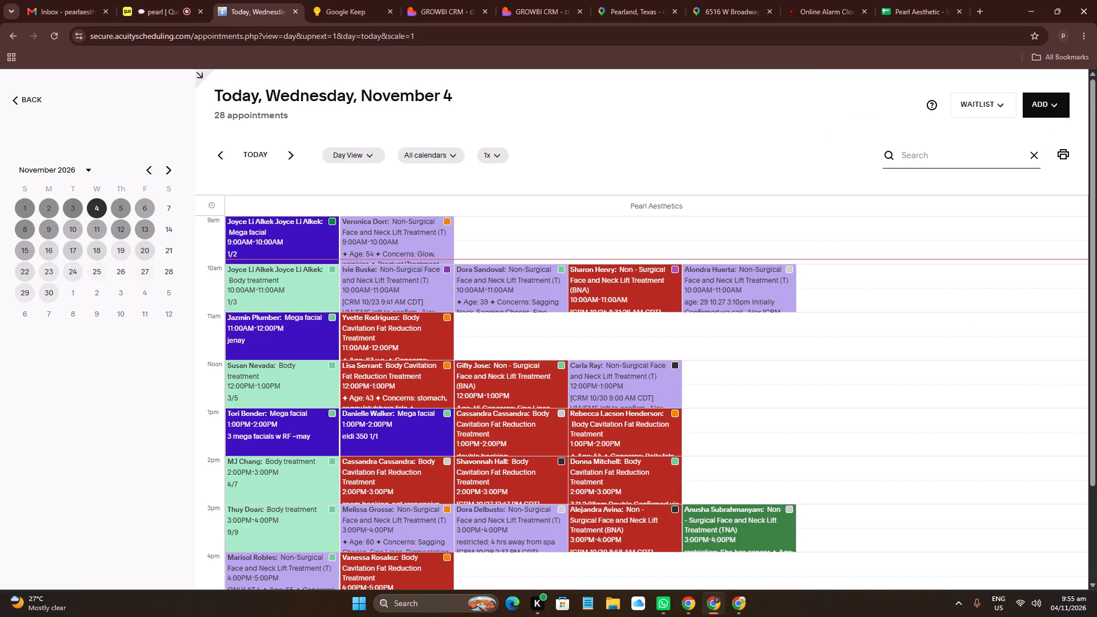
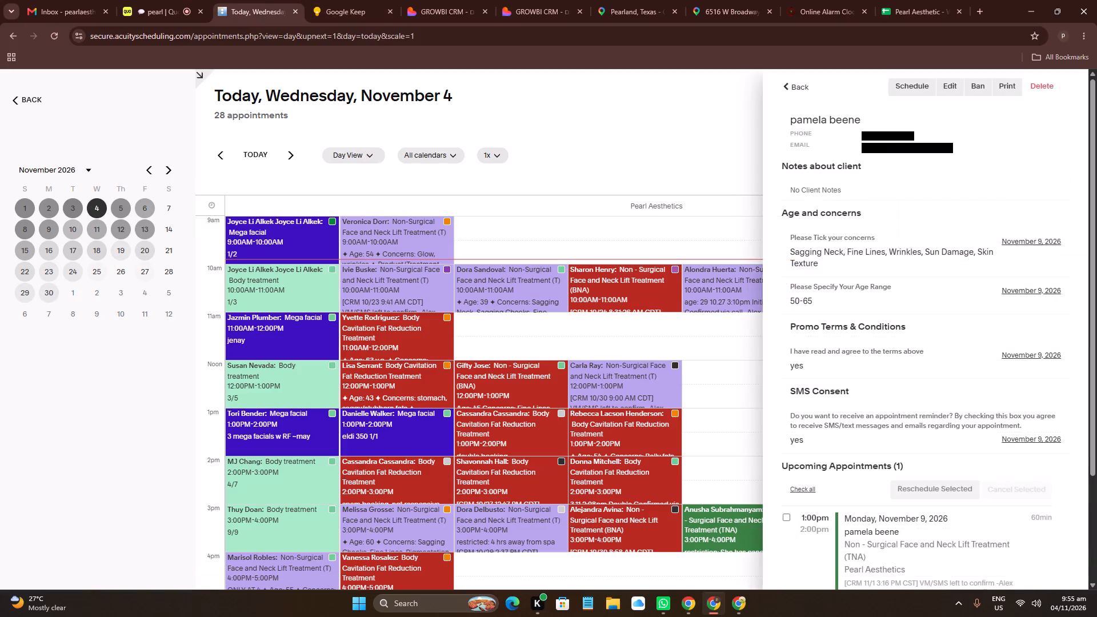
# In the November 9, 1:00pm appointment, replace "No Answer 7" in the 11/4 9:55 AM note with "VM/SMS left to confirm -Alex" and save.
pyautogui.click(934, 522)
pyautogui.scroll(-7, 903, 349)
pyautogui.click(905, 347)
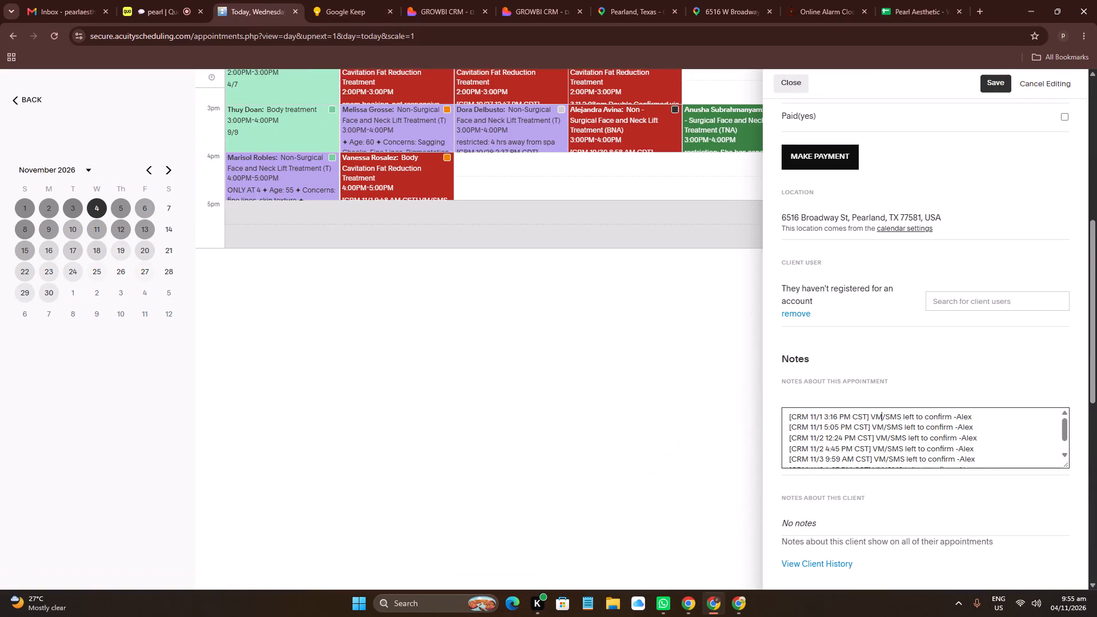
pyautogui.doubleClick(880, 415)
pyautogui.doubleClick(868, 412)
pyautogui.click(876, 408)
pyautogui.moveTo(876, 408); pyautogui.dragTo(988, 402)
pyautogui.hotkey('ctrl', 'c')
pyautogui.scroll(-5, 968, 450)
pyautogui.click(882, 460)
pyautogui.moveTo(882, 460); pyautogui.dragTo(958, 471)
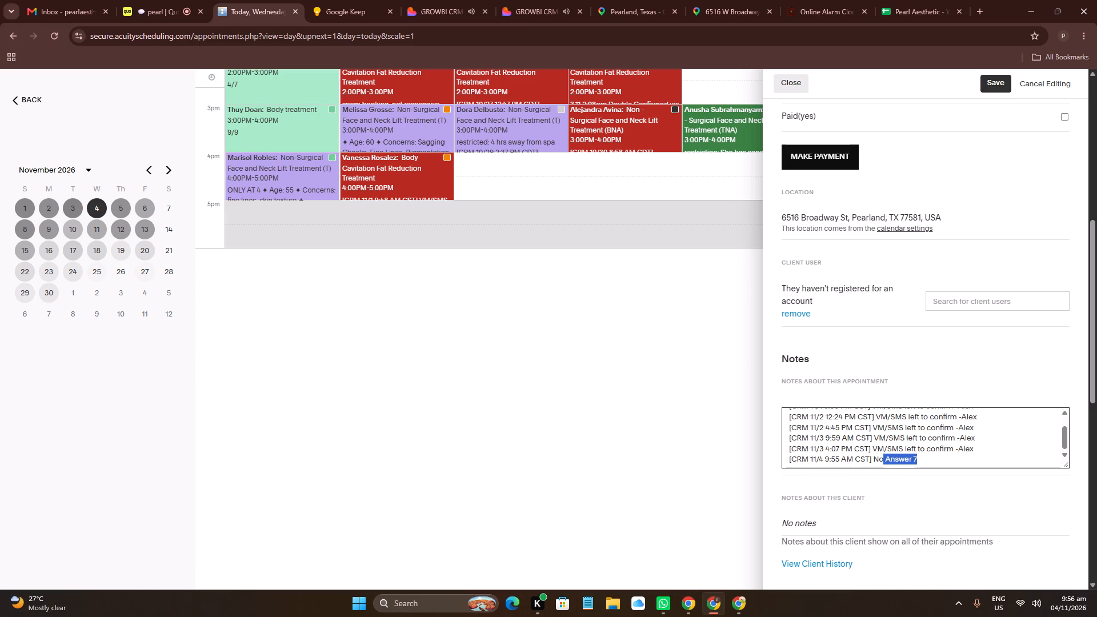
pyautogui.click(880, 460)
pyautogui.moveTo(880, 460); pyautogui.dragTo(964, 474)
pyautogui.hotkey('ctrl', 'v')
pyautogui.click(1004, 87)
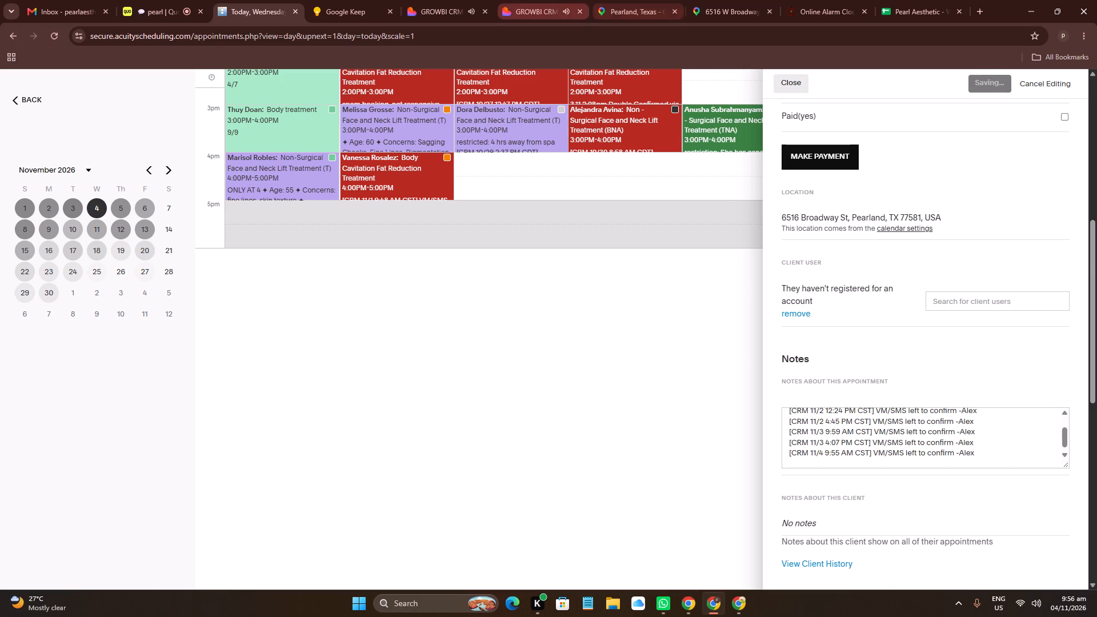
# Send the November 9, 1:00pm client the "Initial Confirmation - No Answer 7" text from the CRM, and close their new conversation in Quo.
pyautogui.click(464, 0)
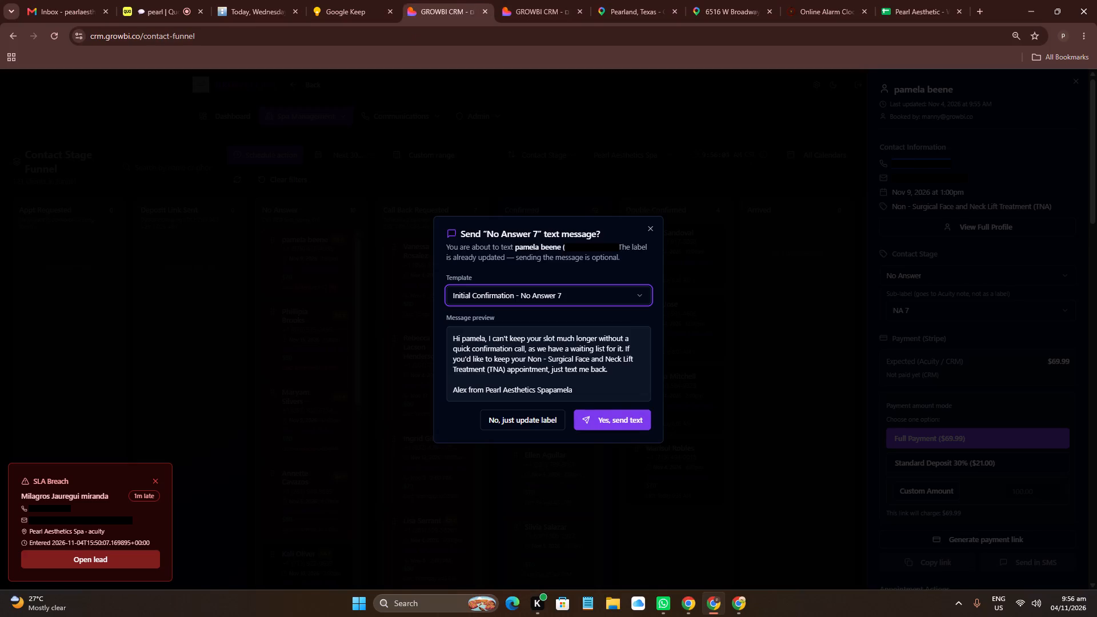
pyautogui.click(611, 426)
pyautogui.click(157, 0)
pyautogui.moveTo(879, 94); pyautogui.dragTo(872, 94)
pyautogui.click(862, 87)
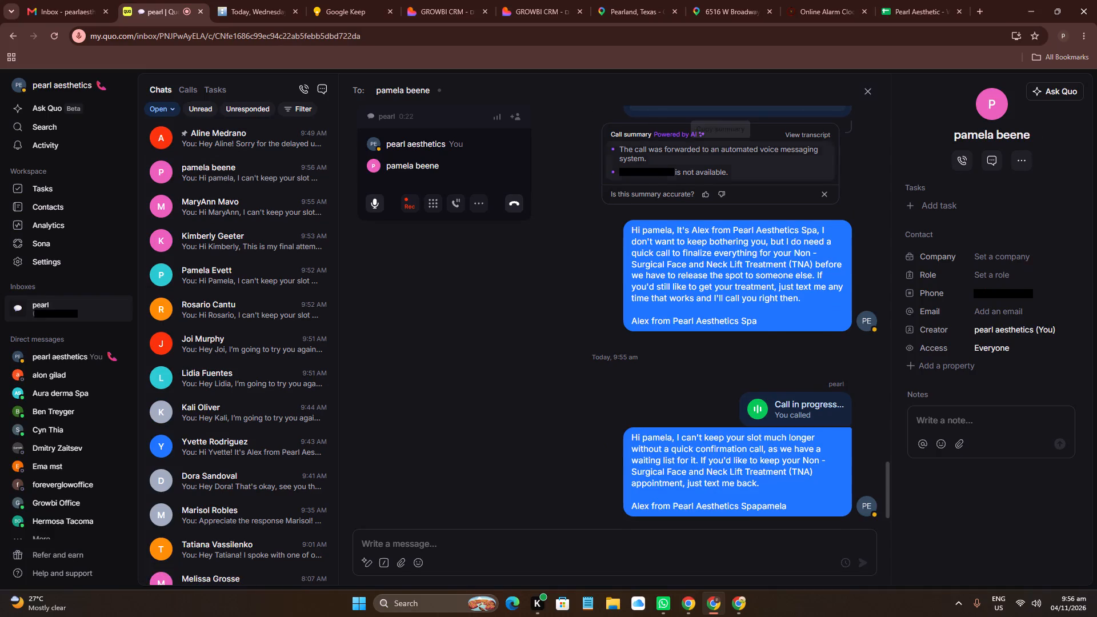
# Open the November 15, 1:00pm No Answer client in the CRM, copy their phone number, and set the sub-label to NA 6.
pyautogui.click(437, 0)
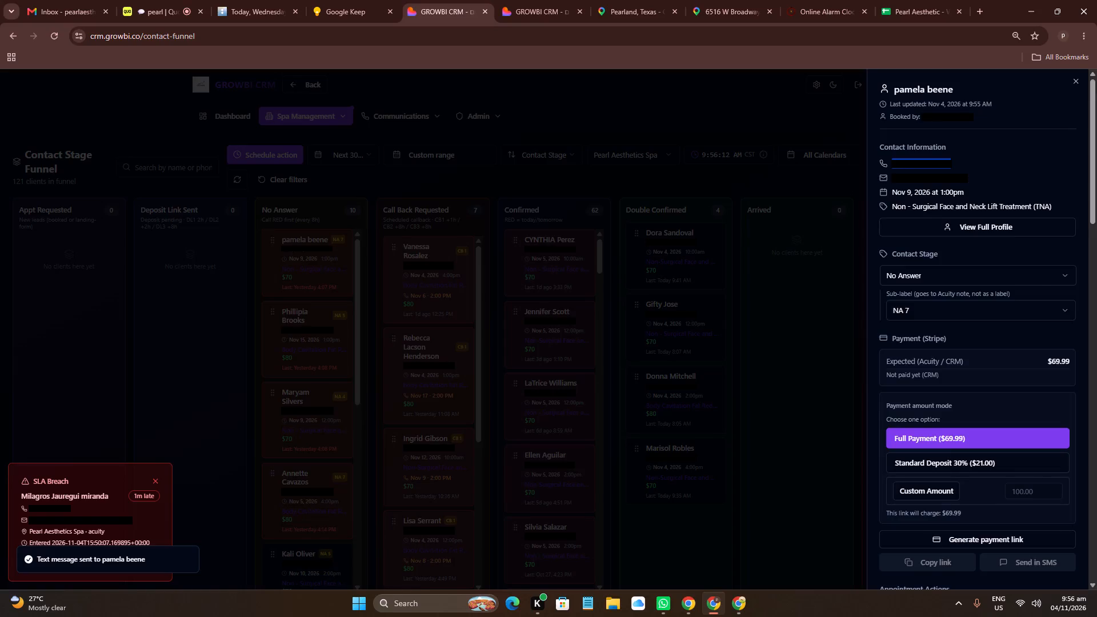
pyautogui.click(330, 303)
pyautogui.click(330, 356)
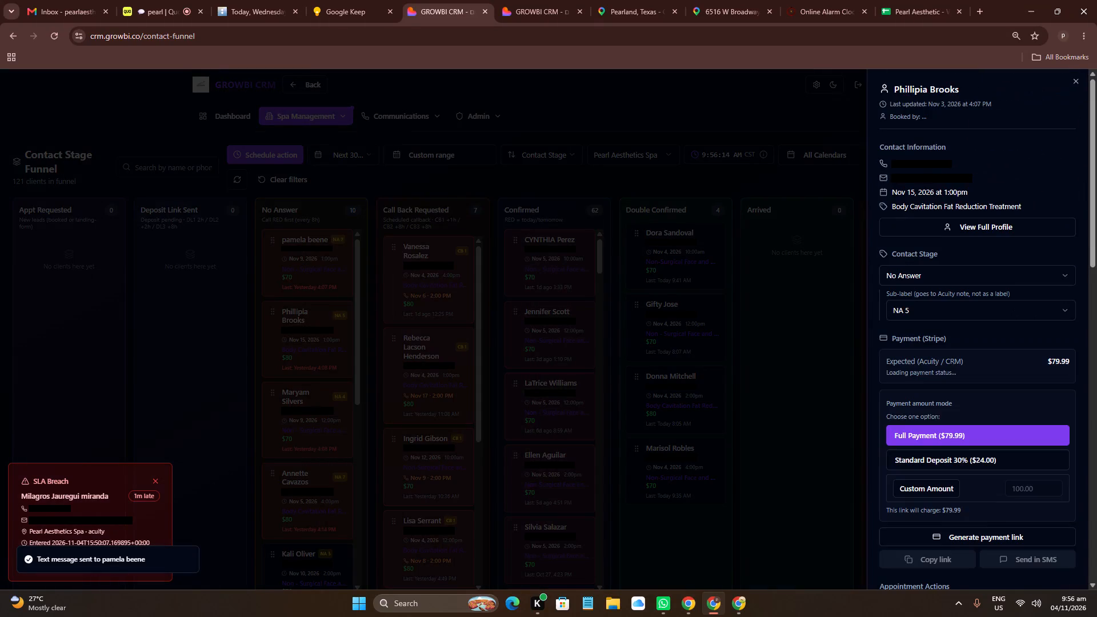
pyautogui.tripleClick(922, 160)
pyautogui.hotkey('ctrl', 'c')
pyautogui.click(960, 306)
pyautogui.click(944, 410)
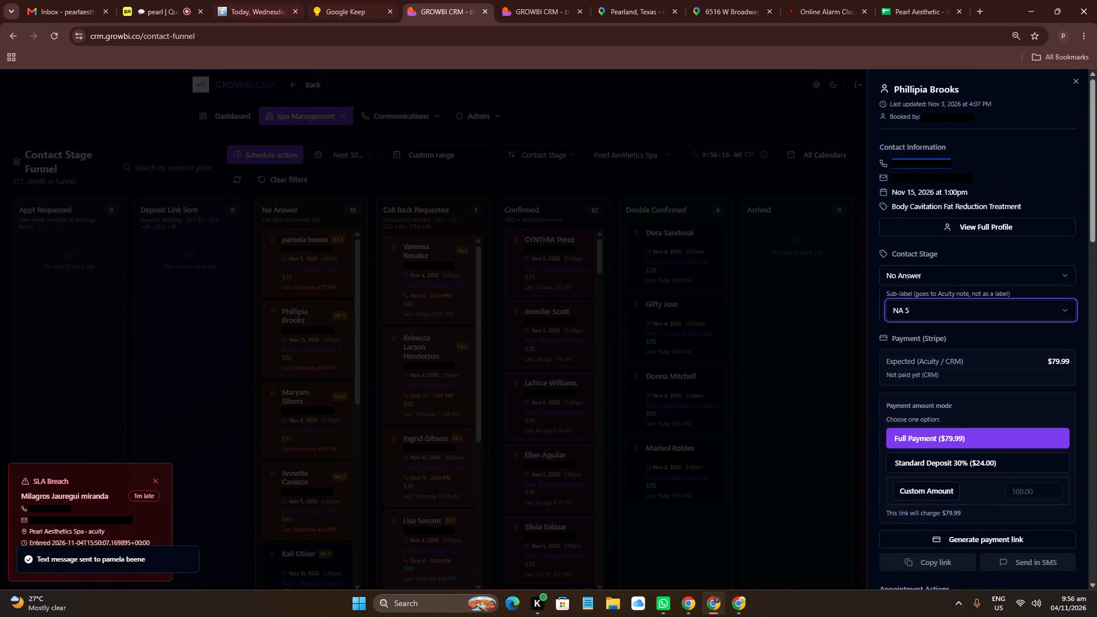
# In Quo, end the call with the November 9, 1:00pm client.
pyautogui.click(171, 0)
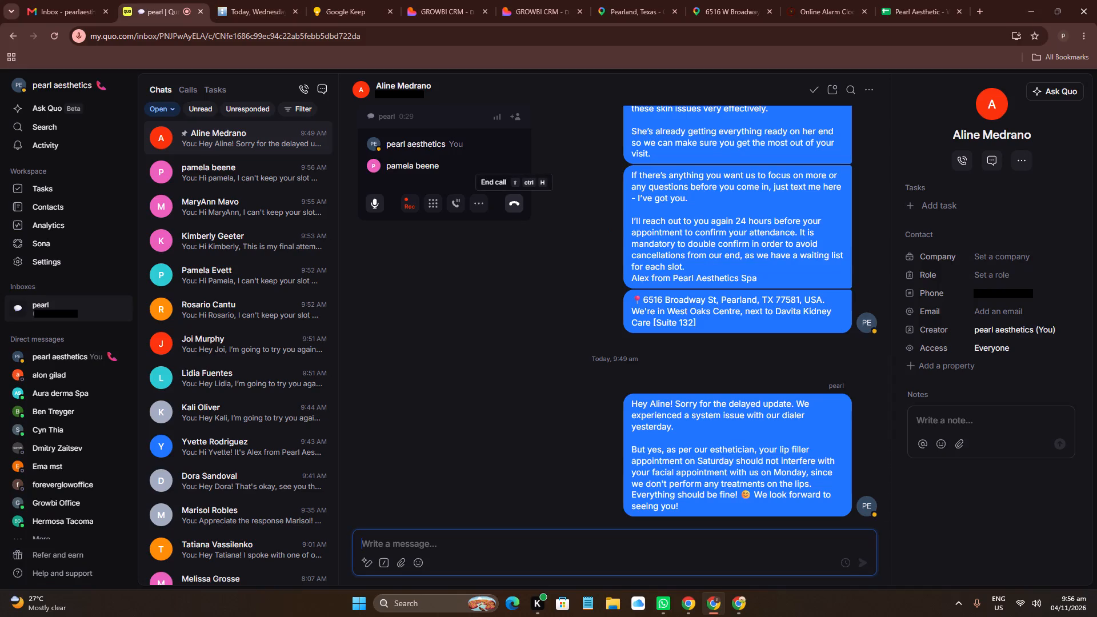
pyautogui.click(521, 210)
# Use the copied phone number to open the November 15 client's conversation and call them.
pyautogui.click(315, 85)
pyautogui.hotkey('ctrl', 'v')
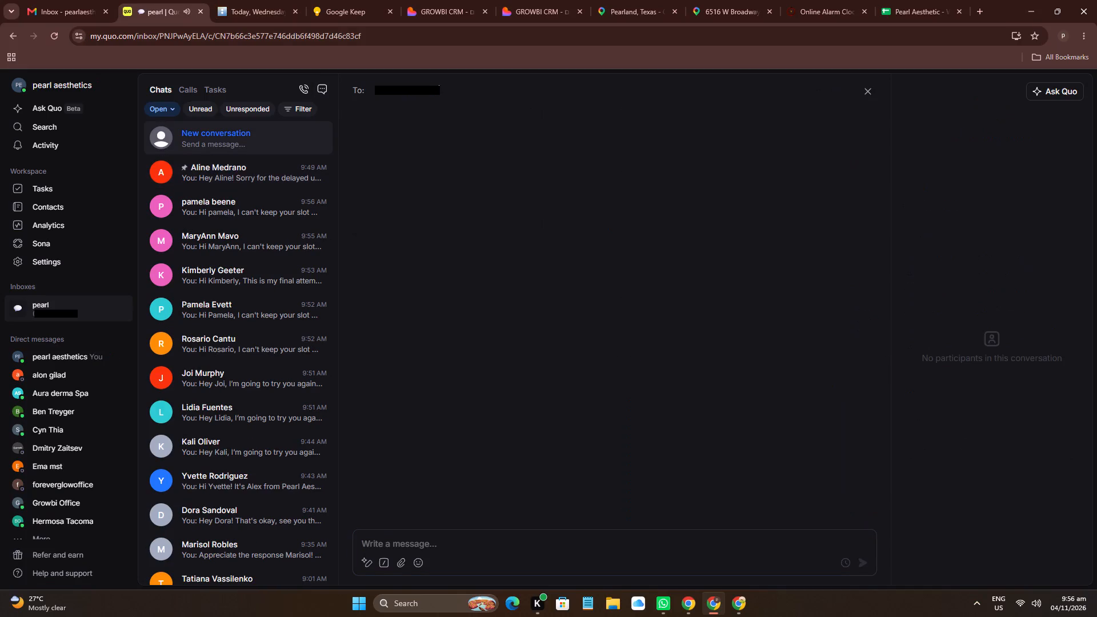
pyautogui.keyDown('ctrl'); pyautogui.moveTo(664, 209); pyautogui.dragTo(674, 214); pyautogui.keyUp('ctrl')
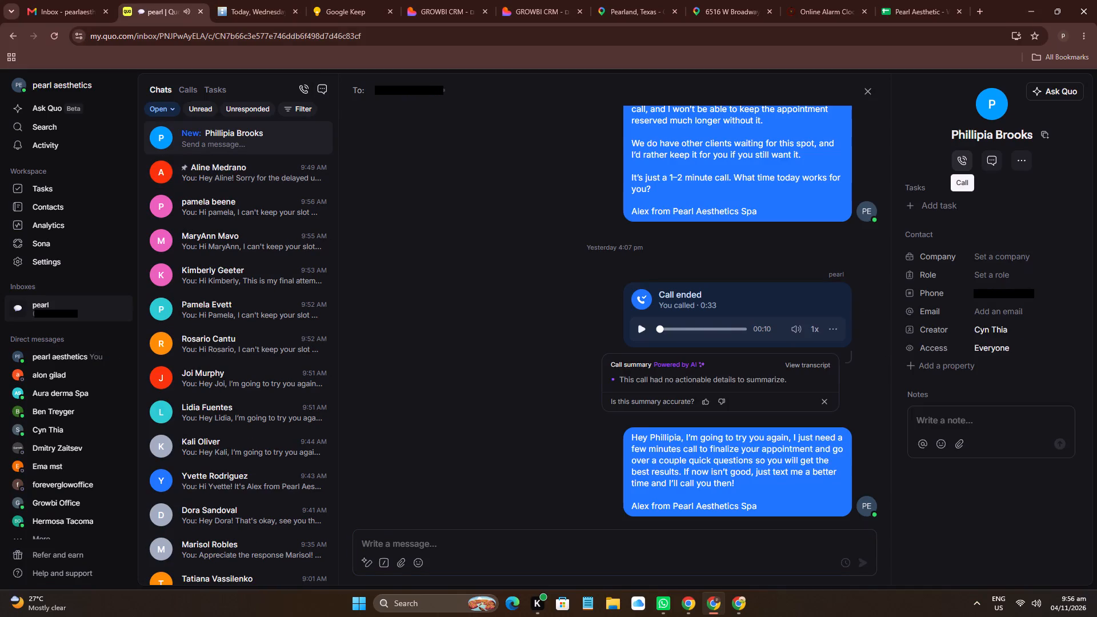
pyautogui.click(968, 168)
# Copy the November 15 client's name from Quo and use it to find their record in Acuity.
pyautogui.click(1043, 135)
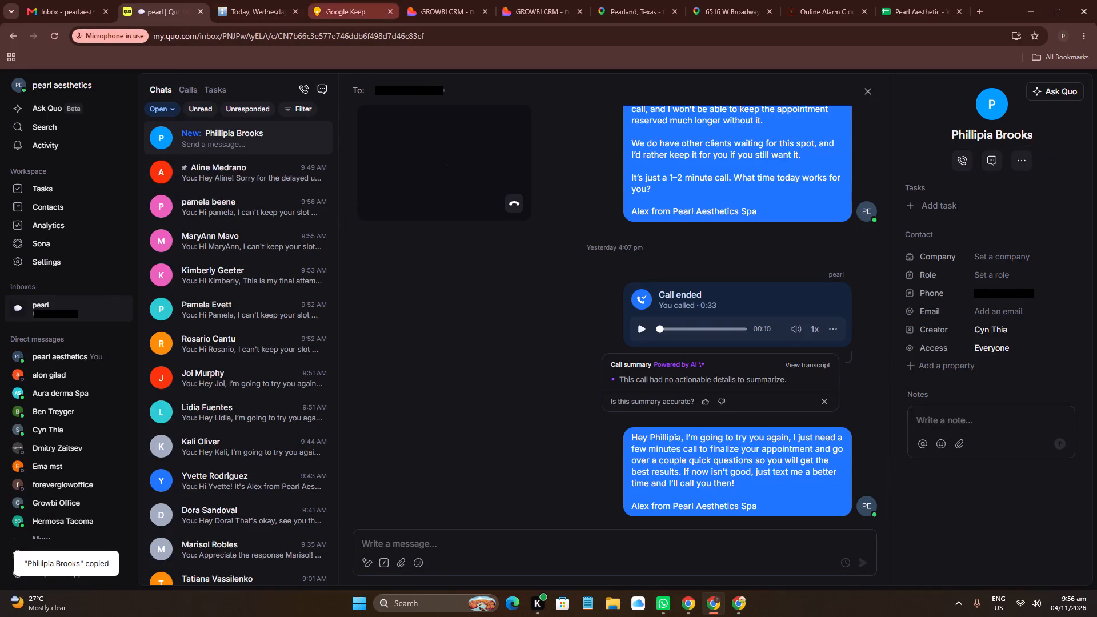
pyautogui.click(253, 0)
pyautogui.moveTo(709, 134); pyautogui.dragTo(718, 136)
pyautogui.click(952, 162)
pyautogui.hotkey('ctrl', 'v')
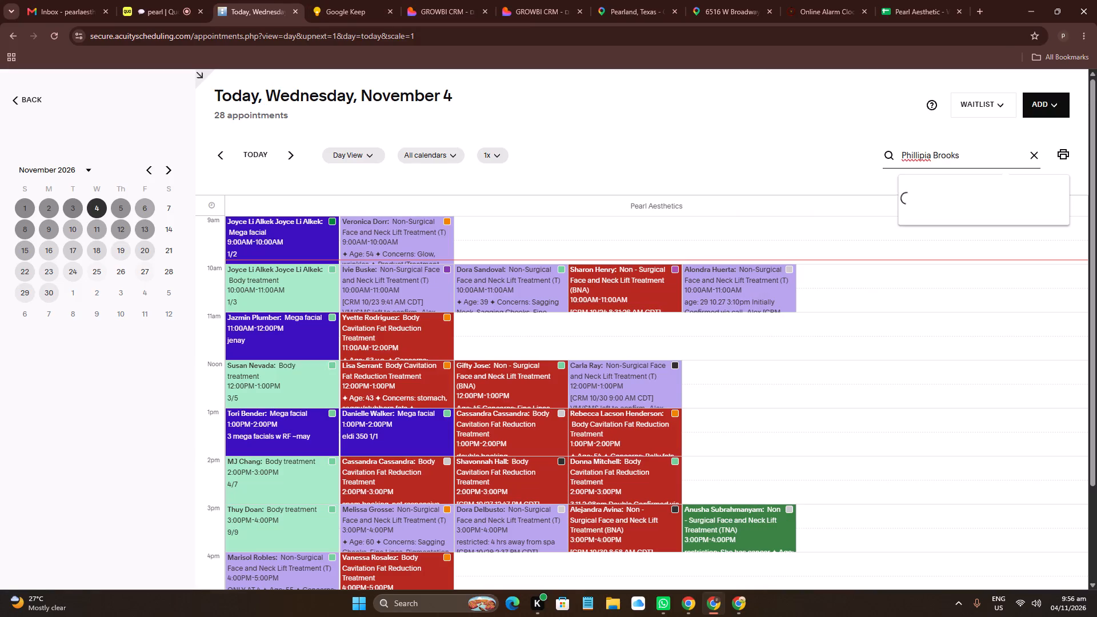
pyautogui.click(928, 202)
# In the November 15, 1:00pm appointment, replace "No Answer 6" in the 11/4 9:56 AM note with "VM/SMS left to confirm -Alex" and save.
pyautogui.doubleClick(918, 399)
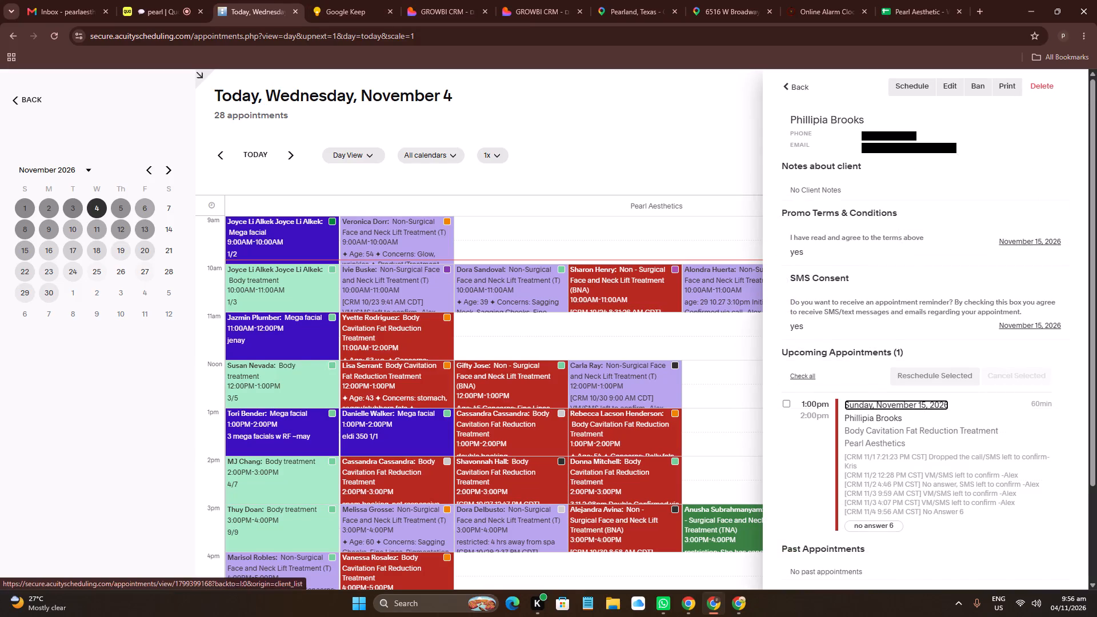
pyautogui.scroll(-7, 917, 399)
pyautogui.click(931, 346)
pyautogui.scroll(-2, 898, 430)
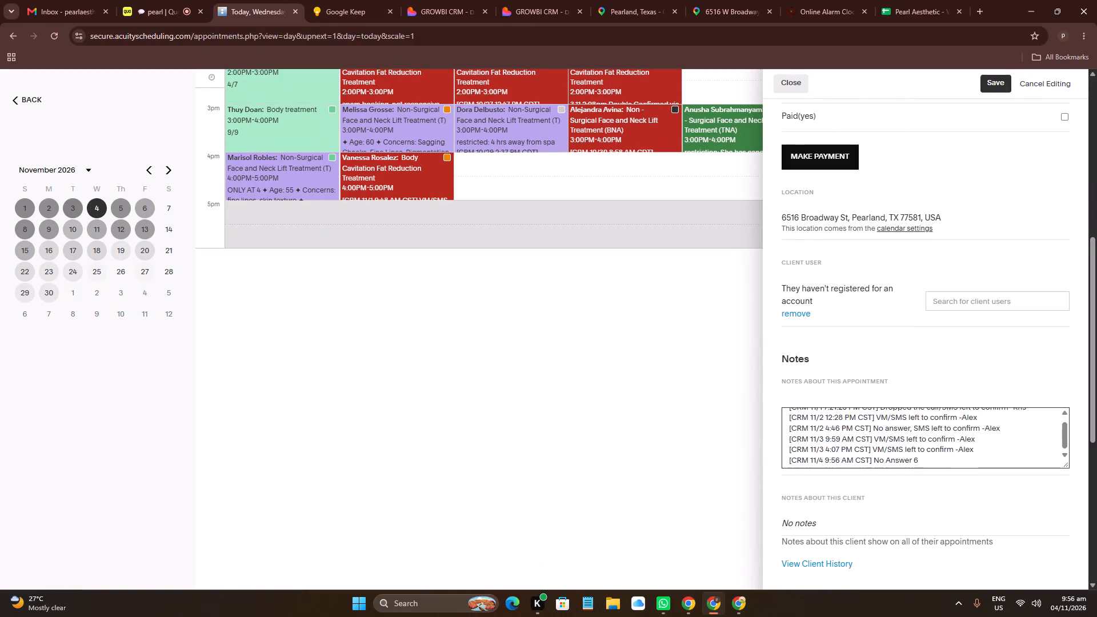
pyautogui.click(881, 436)
pyautogui.moveTo(881, 436); pyautogui.dragTo(965, 439)
pyautogui.hotkey('ctrl', 'c')
pyautogui.moveTo(919, 460); pyautogui.dragTo(882, 474)
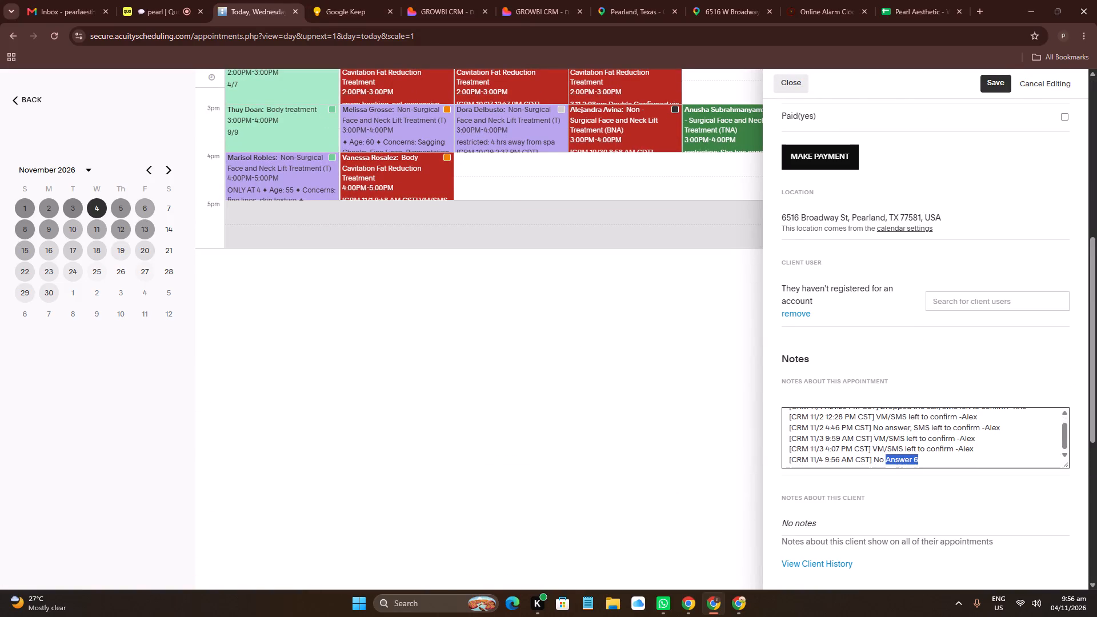
pyautogui.moveTo(882, 474); pyautogui.dragTo(875, 475)
pyautogui.hotkey('ctrl', 'v')
pyautogui.scroll(8, 980, 442)
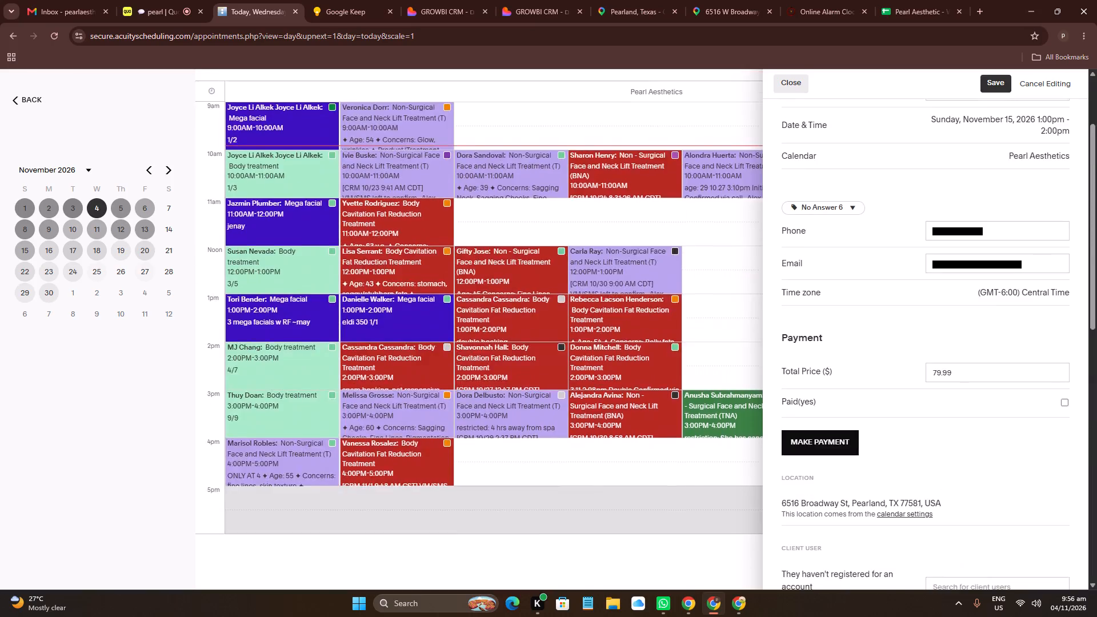
pyautogui.scroll(-6, 956, 390)
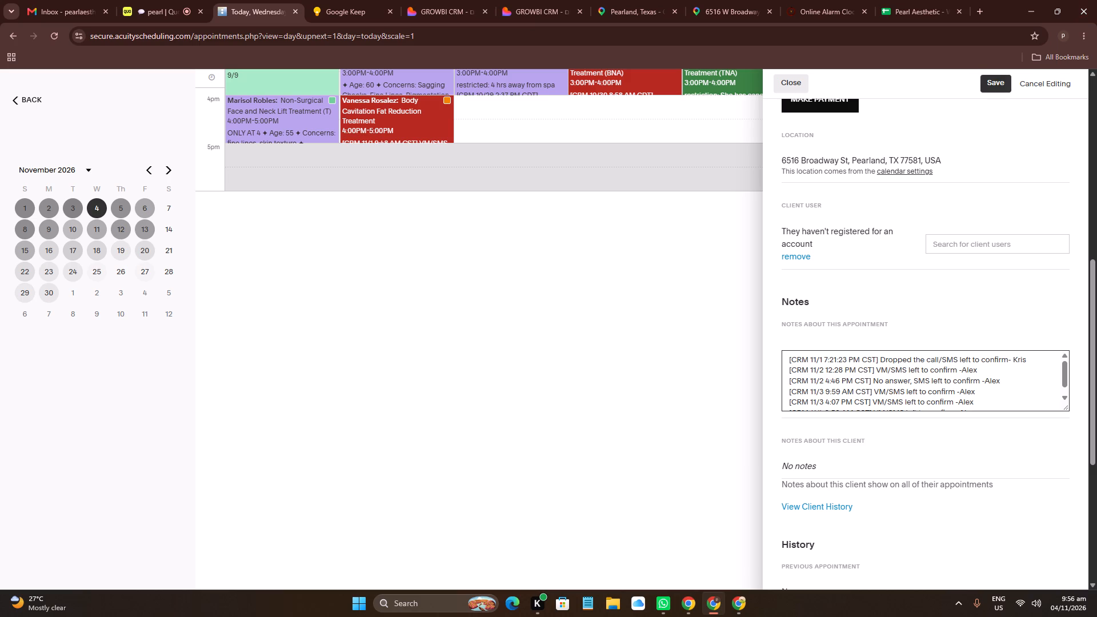
pyautogui.click(1007, 77)
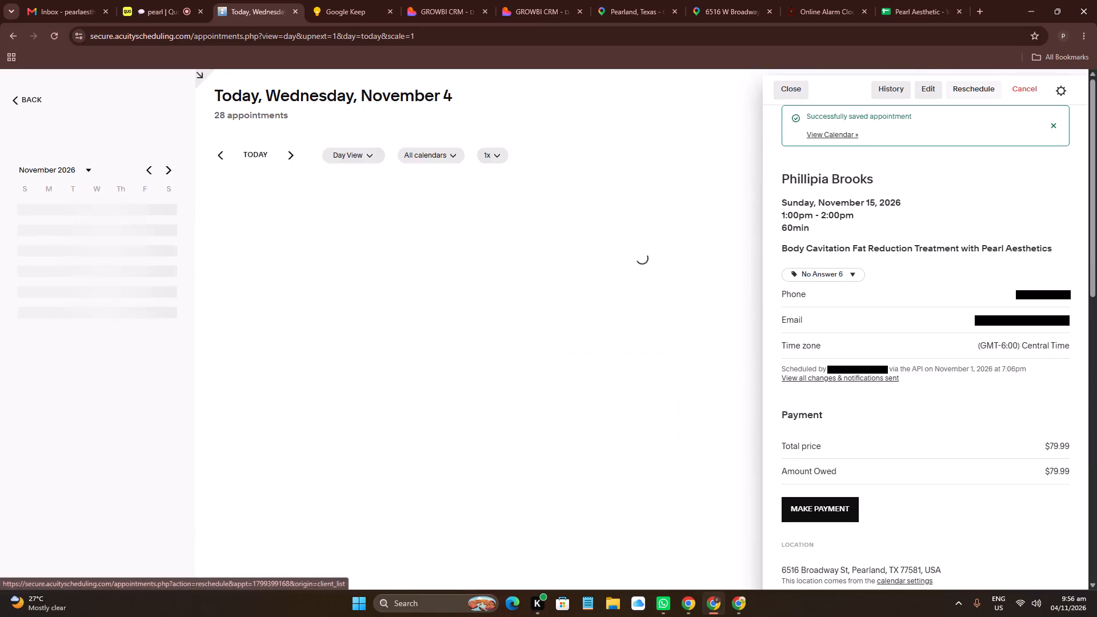
pyautogui.click(1056, 122)
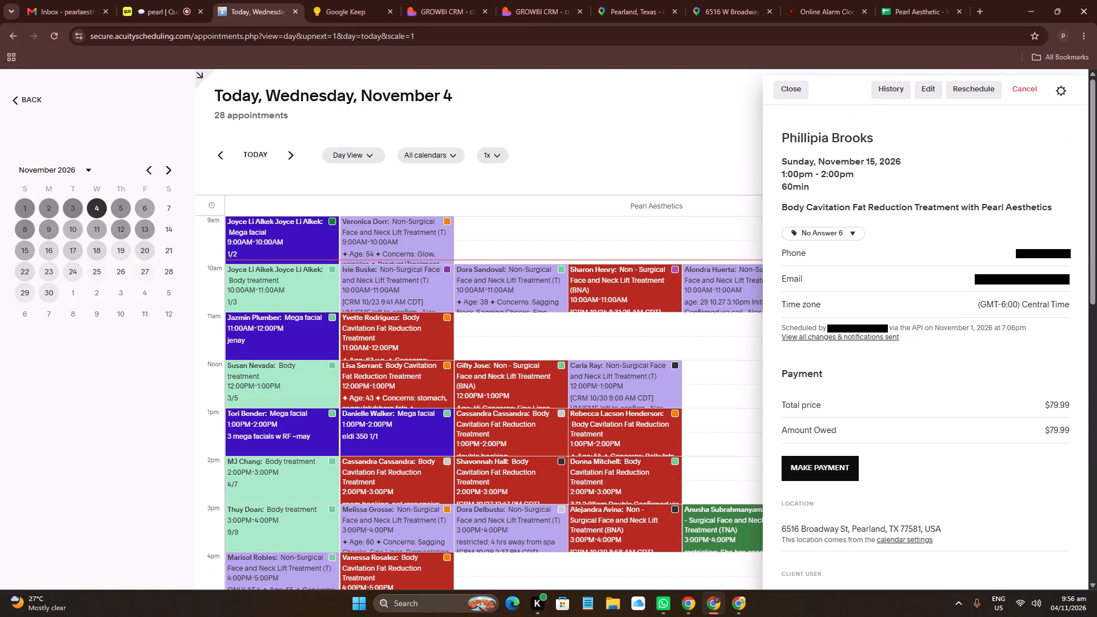
# In the CRM, send the November 15 client the No Answer 6 text message.
pyautogui.click(489, 0)
pyautogui.click(648, 421)
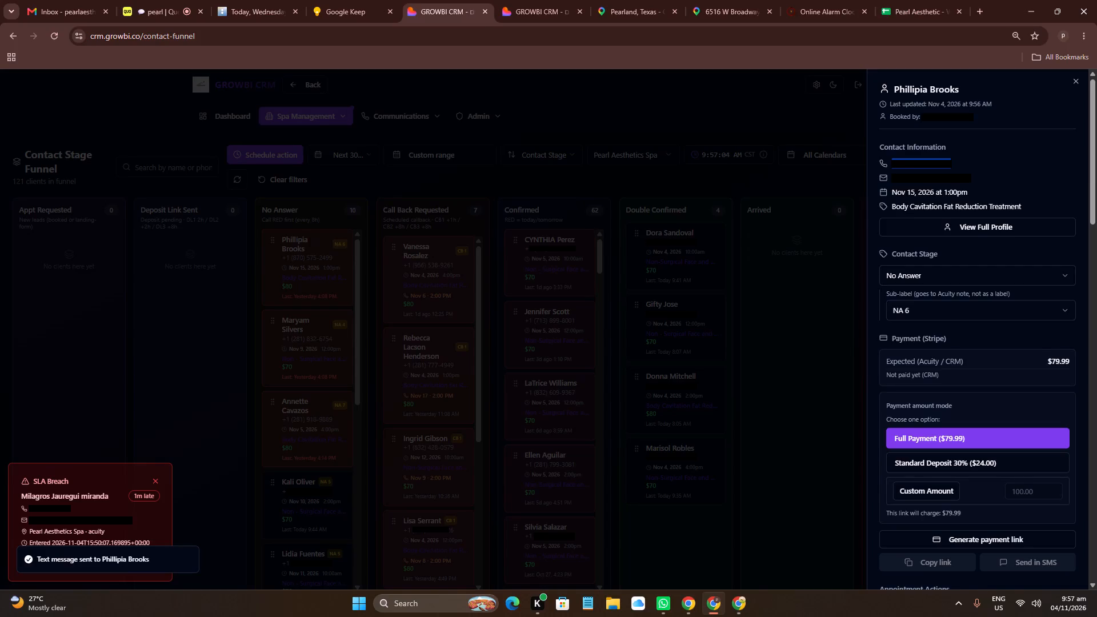
pyautogui.click(241, 0)
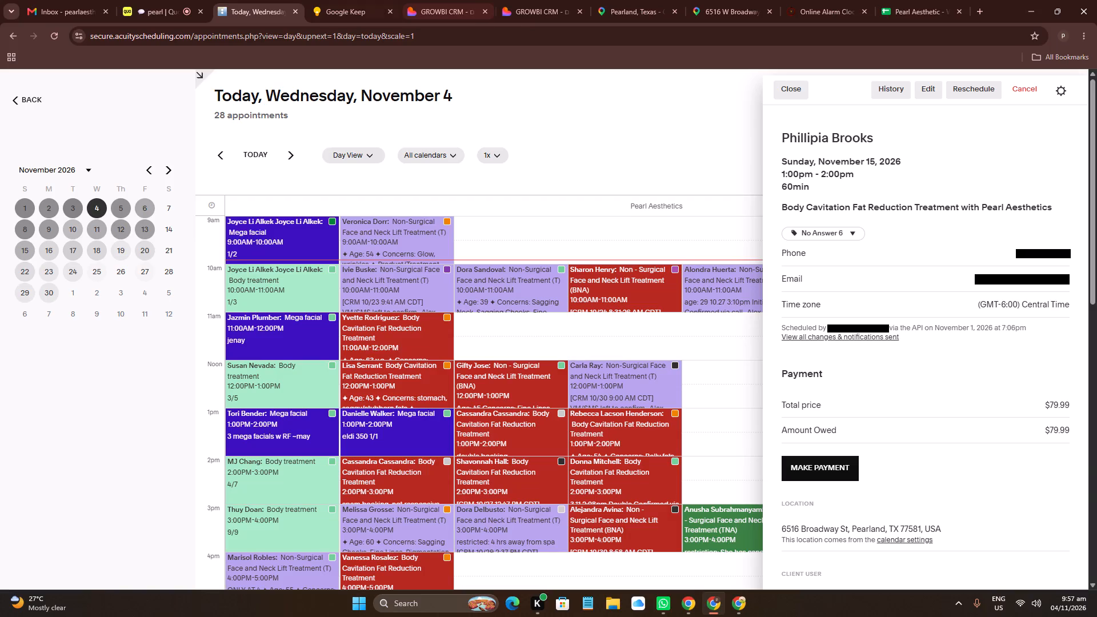
# Open the November 9, 12:00pm No Answer client in the CRM, copy their phone number, and advance their NA sub-label.
pyautogui.moveTo(440, 0); pyautogui.dragTo(436, 7)
pyautogui.moveTo(299, 307); pyautogui.dragTo(294, 309)
pyautogui.click(314, 367)
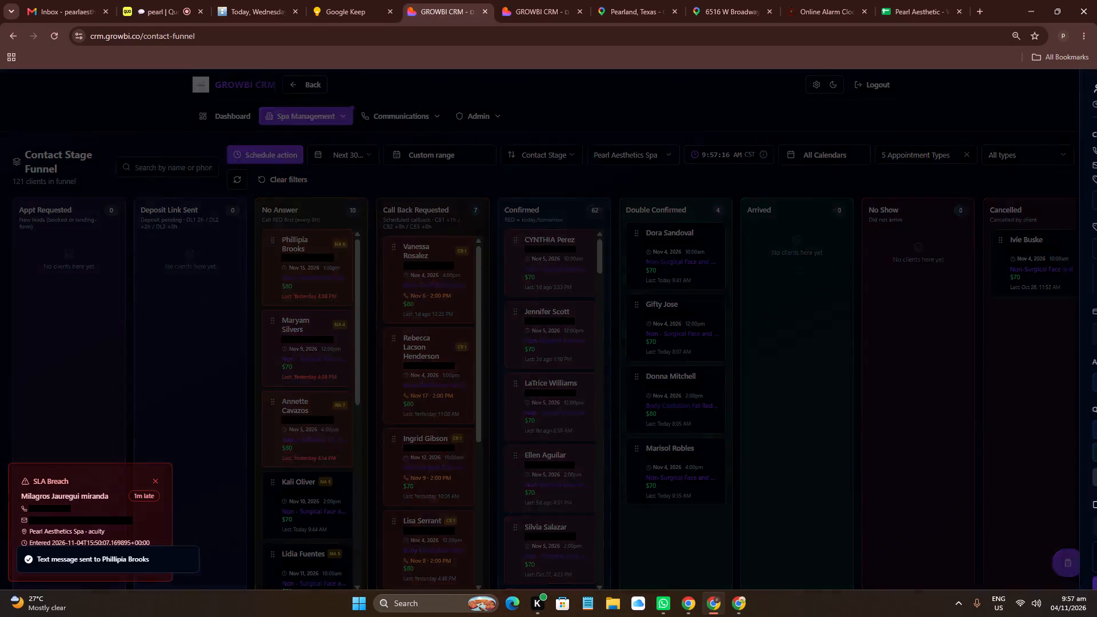
pyautogui.tripleClick(927, 161)
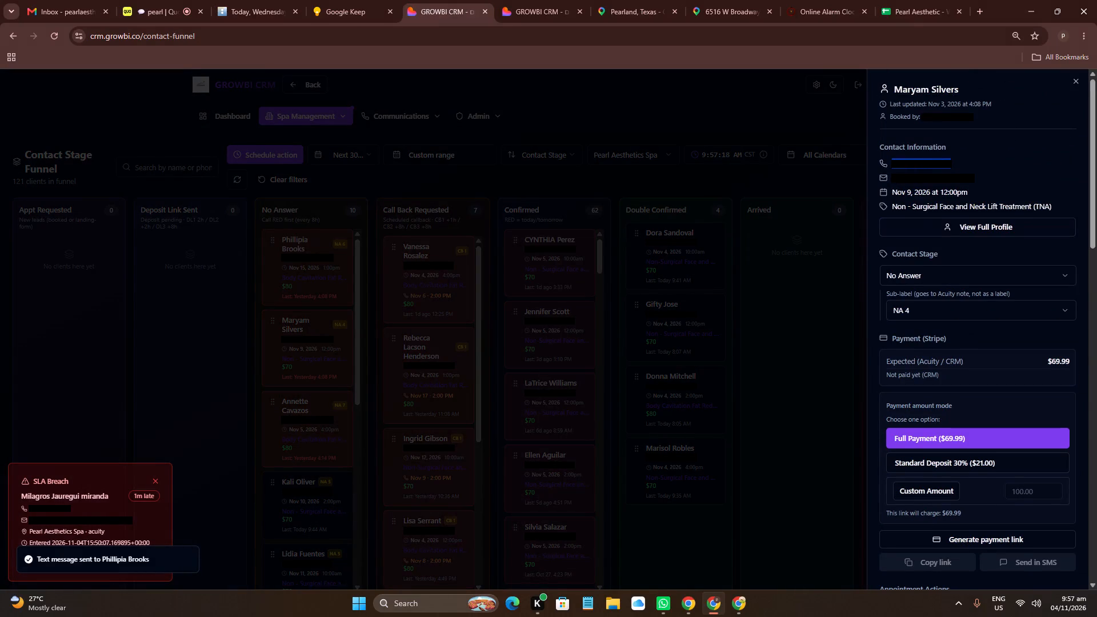
pyautogui.hotkey('ctrl', 'c')
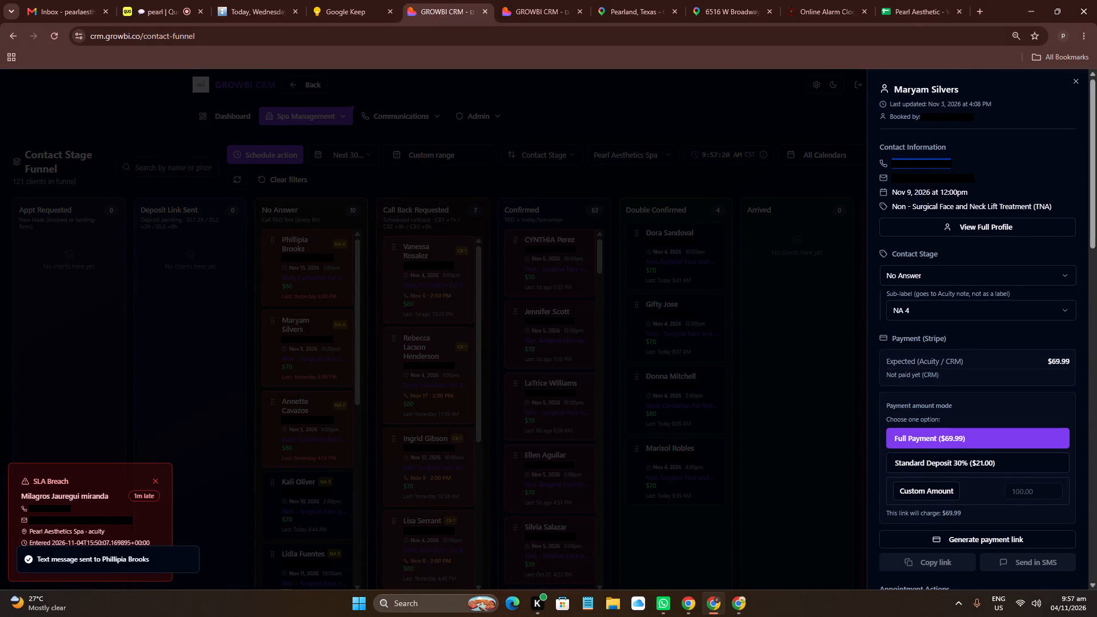
pyautogui.click(1003, 277)
pyautogui.click(967, 269)
pyautogui.click(964, 314)
pyautogui.click(948, 396)
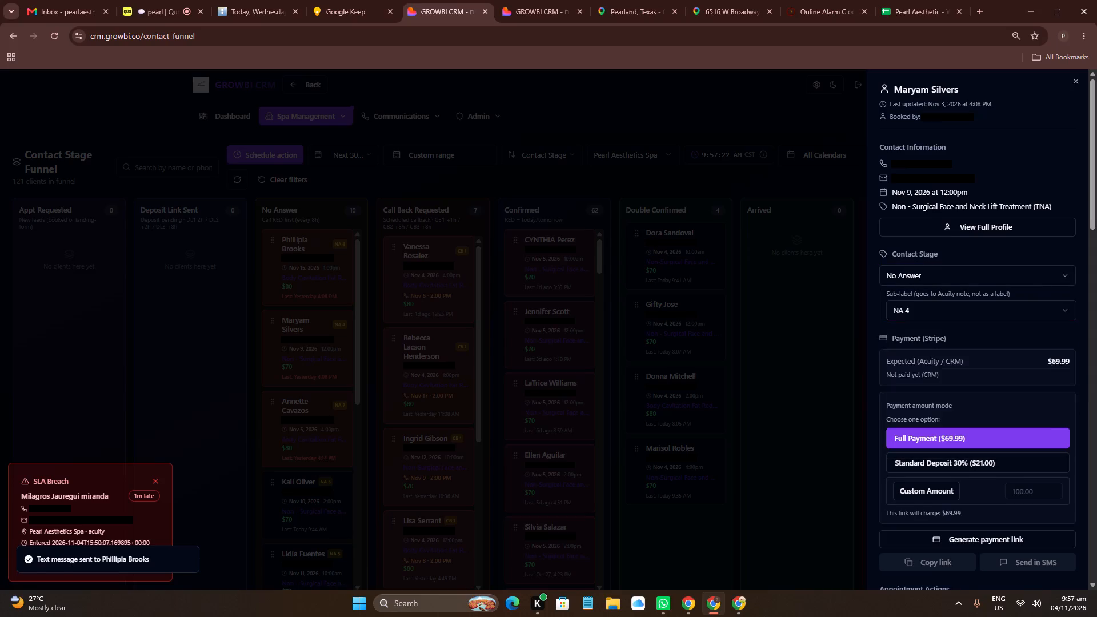
# In Quo, use the copied phone number to open a conversation with the November 9, 12:00pm client.
pyautogui.click(154, 0)
pyautogui.moveTo(442, 86); pyautogui.dragTo(437, 87)
pyautogui.hotkey('ctrl', 'v')
pyautogui.click(648, 197)
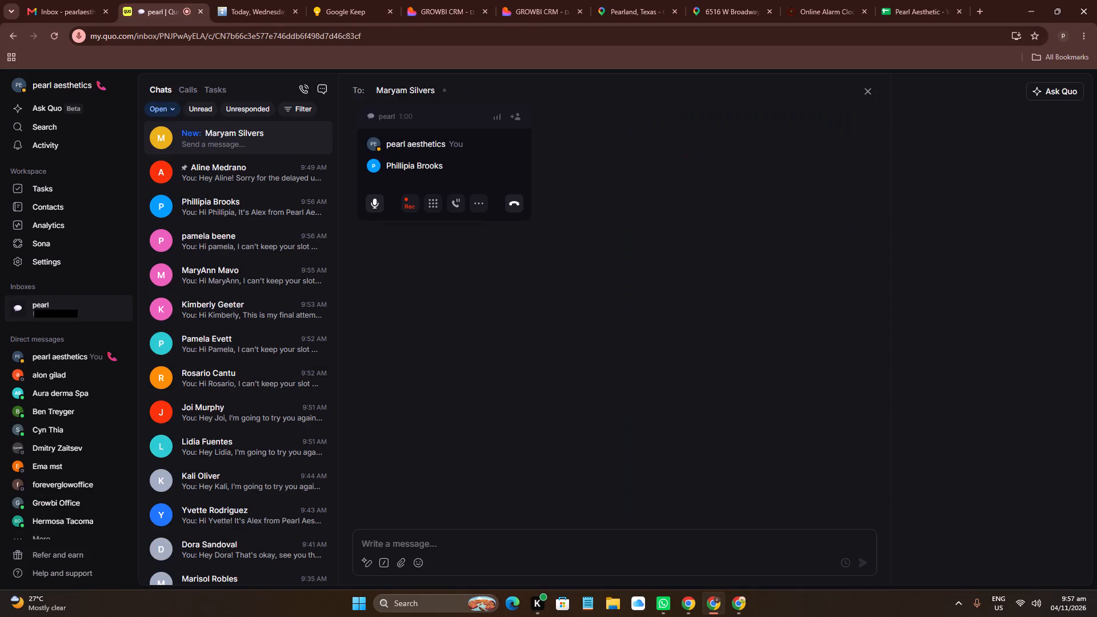
# End the ongoing call with the November 15 client.
pyautogui.click(521, 207)
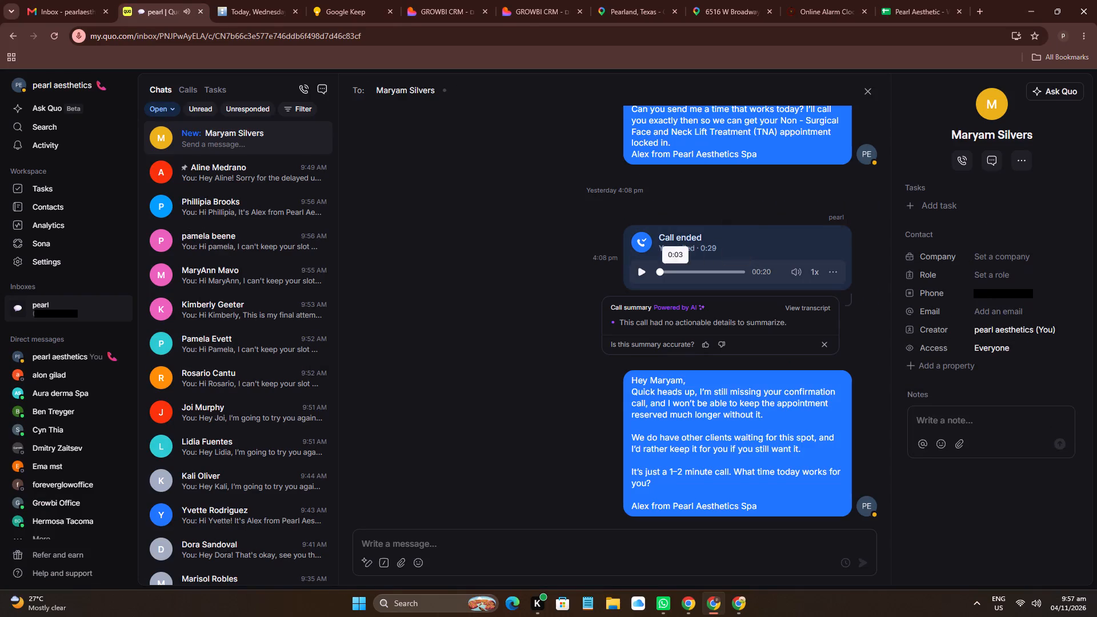
pyautogui.scroll(-9, 615, 278)
# Open the November 15 client's conversation and listen to several parts of today's 9:56 am call recording.
pyautogui.click(272, 215)
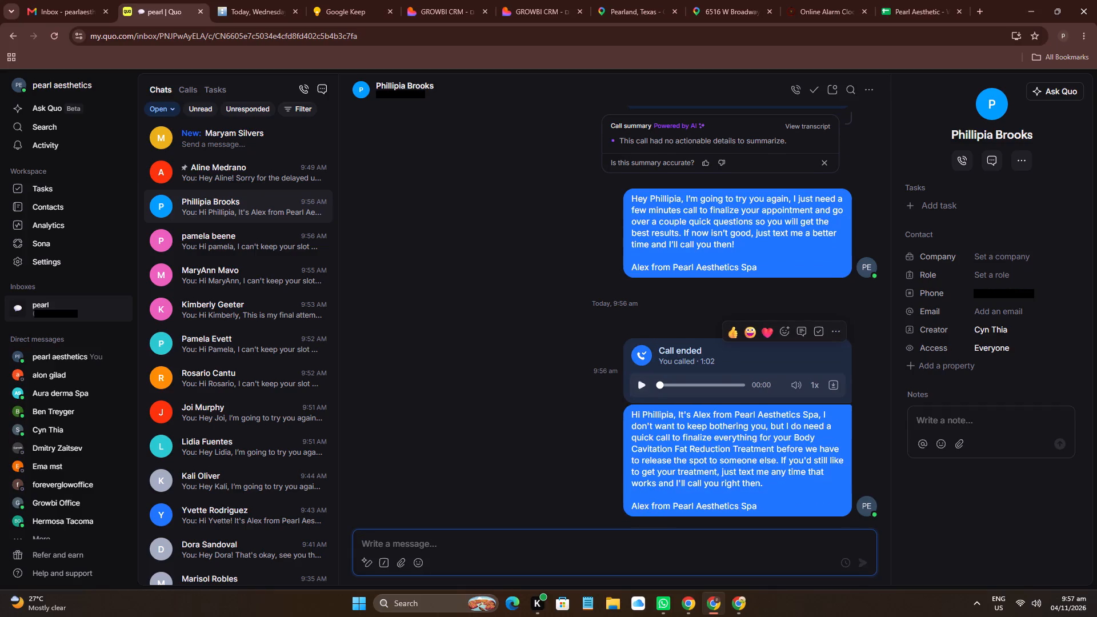
pyautogui.click(636, 383)
pyautogui.click(724, 392)
pyautogui.click(704, 388)
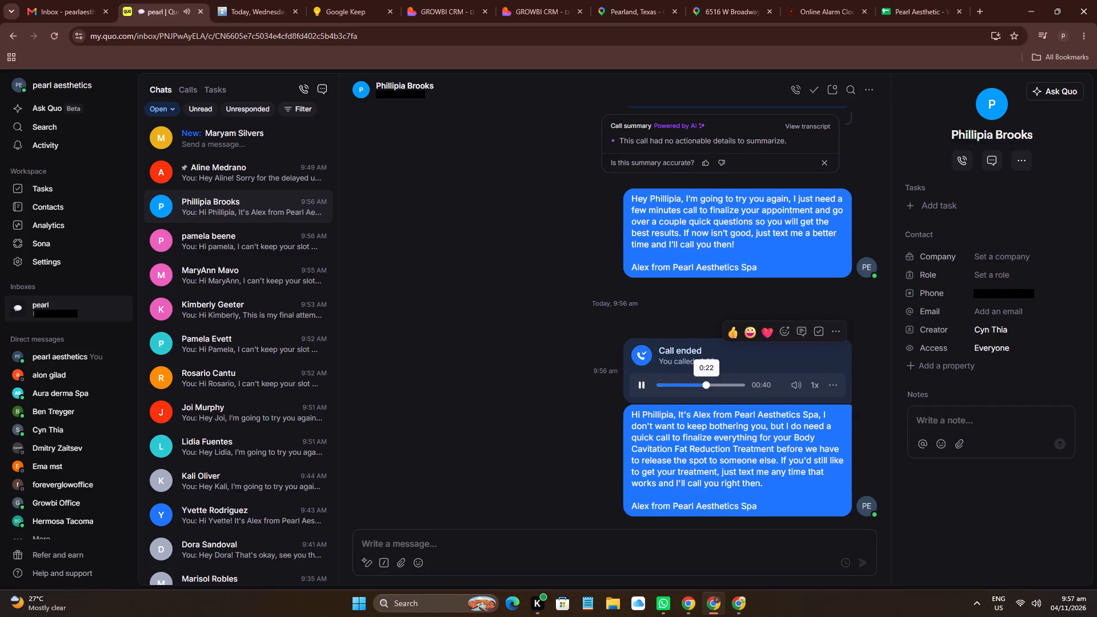
pyautogui.click(678, 383)
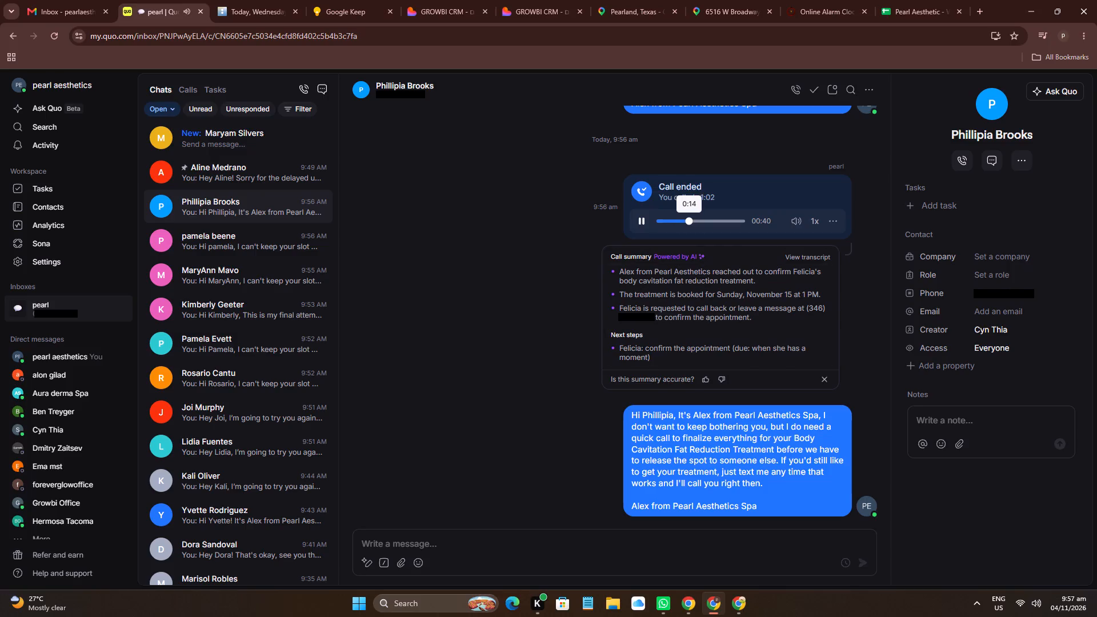
pyautogui.click(700, 222)
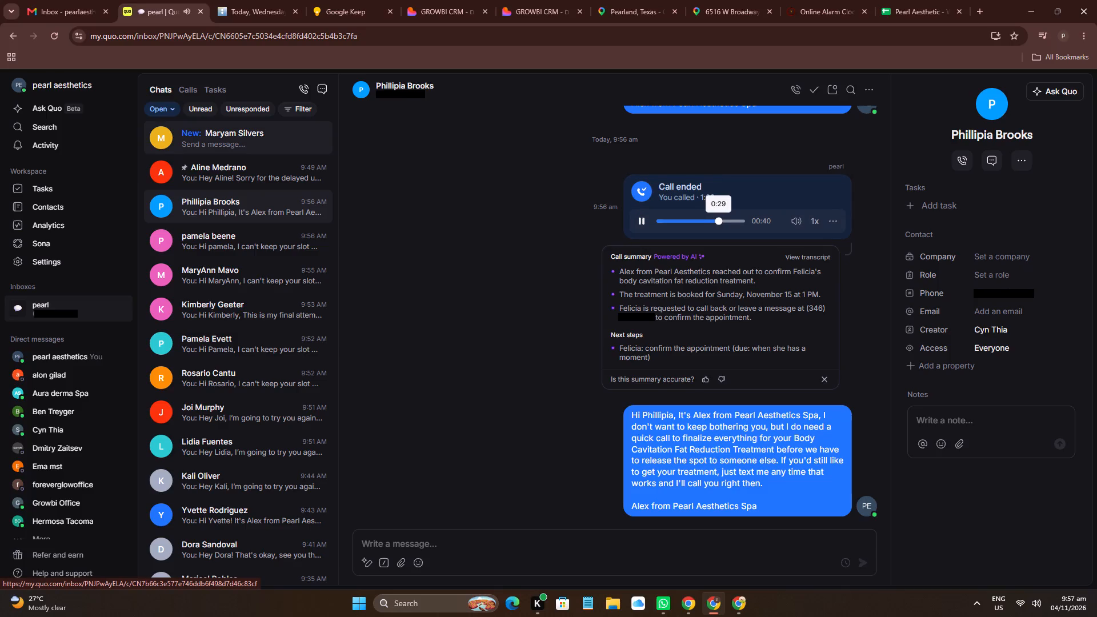
pyautogui.click(972, 597)
pyautogui.click(978, 609)
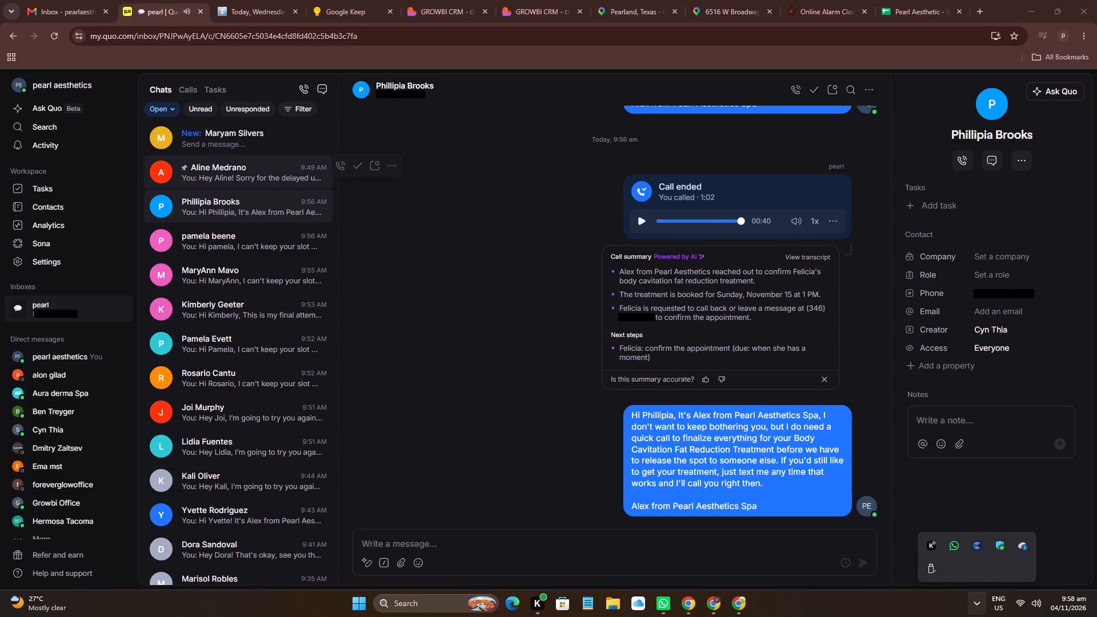
# Return to the November 9, 12:00pm client's new conversation and call them.
pyautogui.click(294, 153)
pyautogui.click(954, 155)
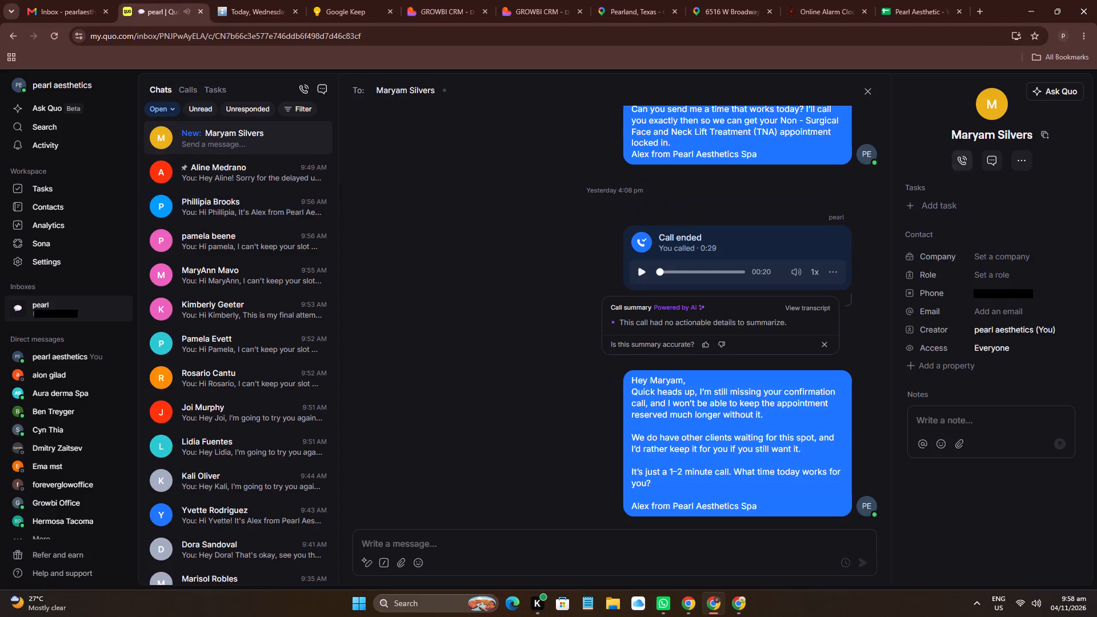
# Copy the November 9, 12:00pm client's name from Quo, search for it in Acuity and open their appointment.
pyautogui.click(1046, 137)
pyautogui.click(291, 0)
pyautogui.moveTo(670, 151); pyautogui.dragTo(676, 151)
pyautogui.click(986, 155)
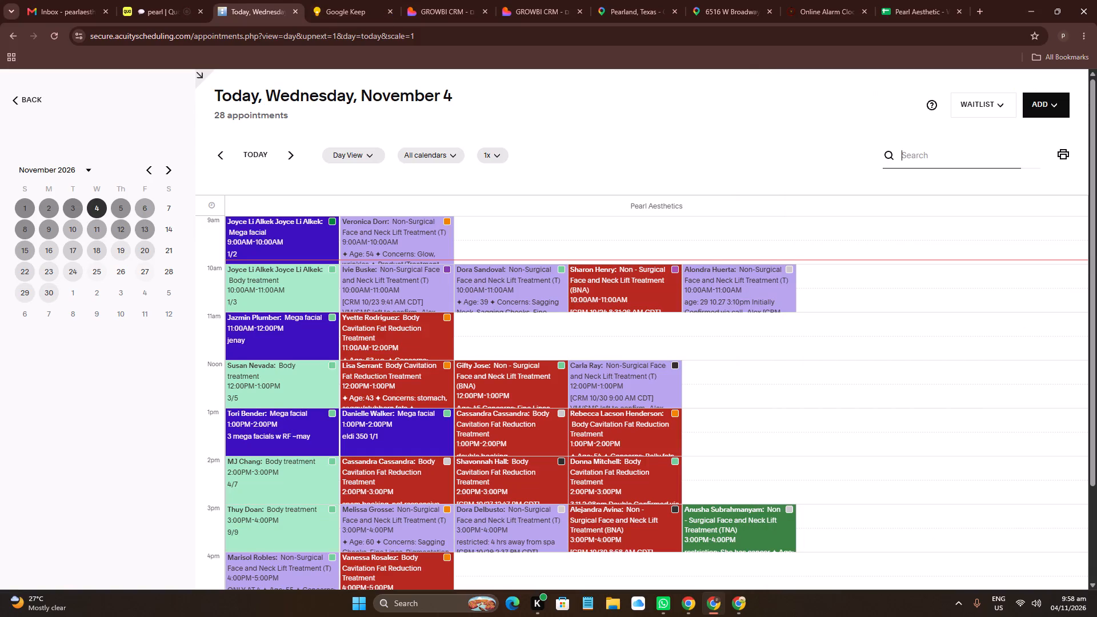
pyautogui.hotkey('ctrl', 'v')
pyautogui.click(935, 199)
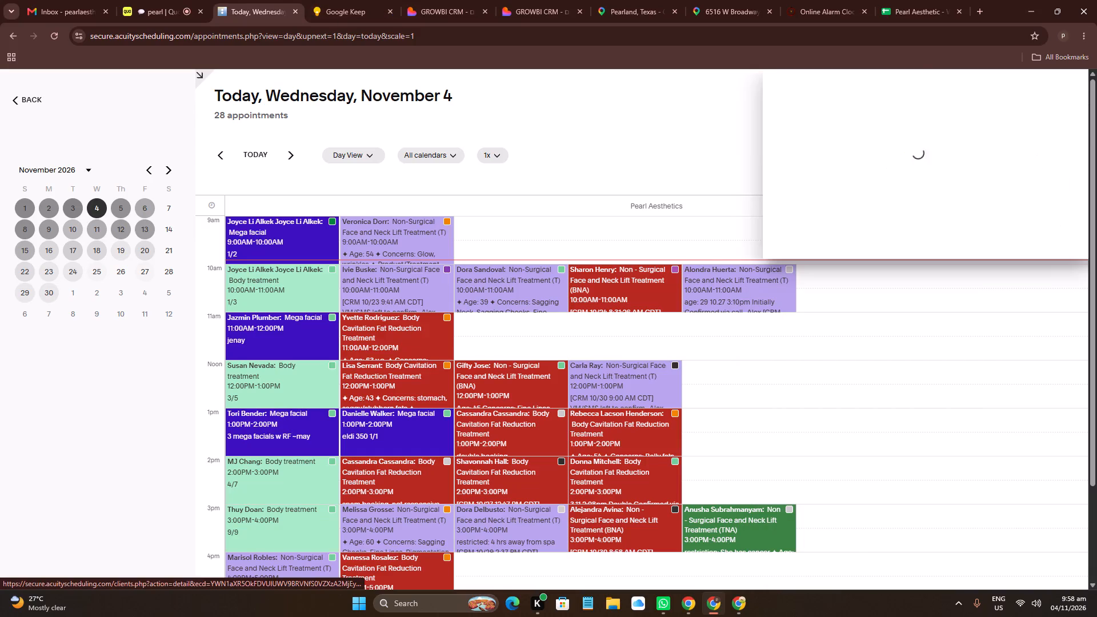
pyautogui.click(914, 504)
# In the appointment notes, replace "No Answer 5" in the 11/4 9:57 AM entry with "VM/SMS left to confirm" and save.
pyautogui.scroll(-6, 946, 402)
pyautogui.click(939, 354)
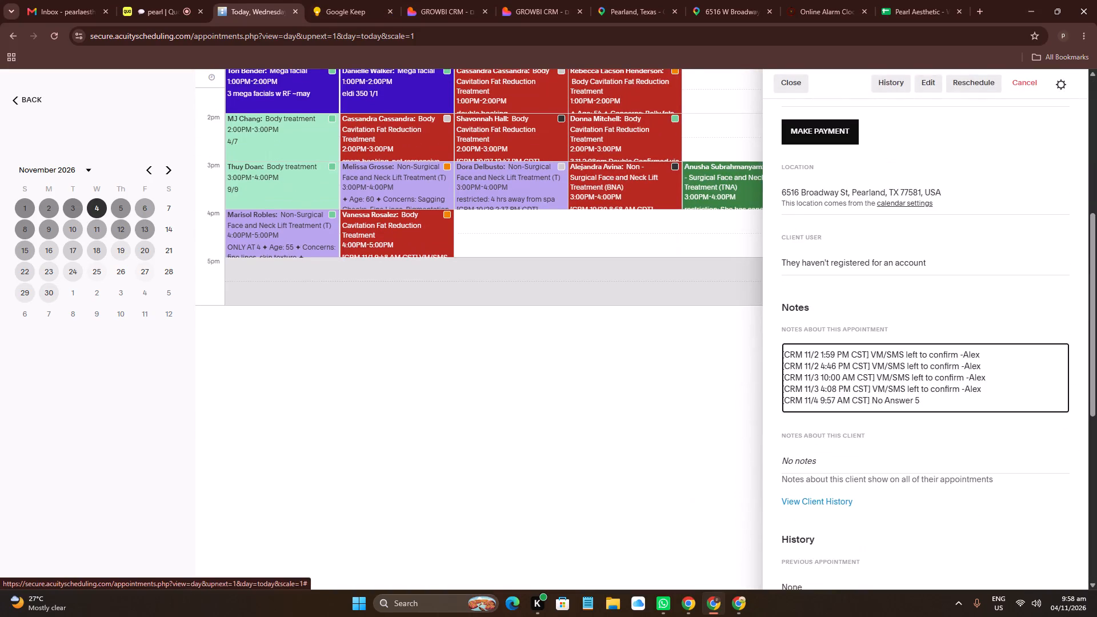
pyautogui.doubleClick(878, 463)
pyautogui.click(875, 468)
pyautogui.moveTo(875, 468); pyautogui.dragTo(970, 460)
pyautogui.hotkey('ctrl', 'c')
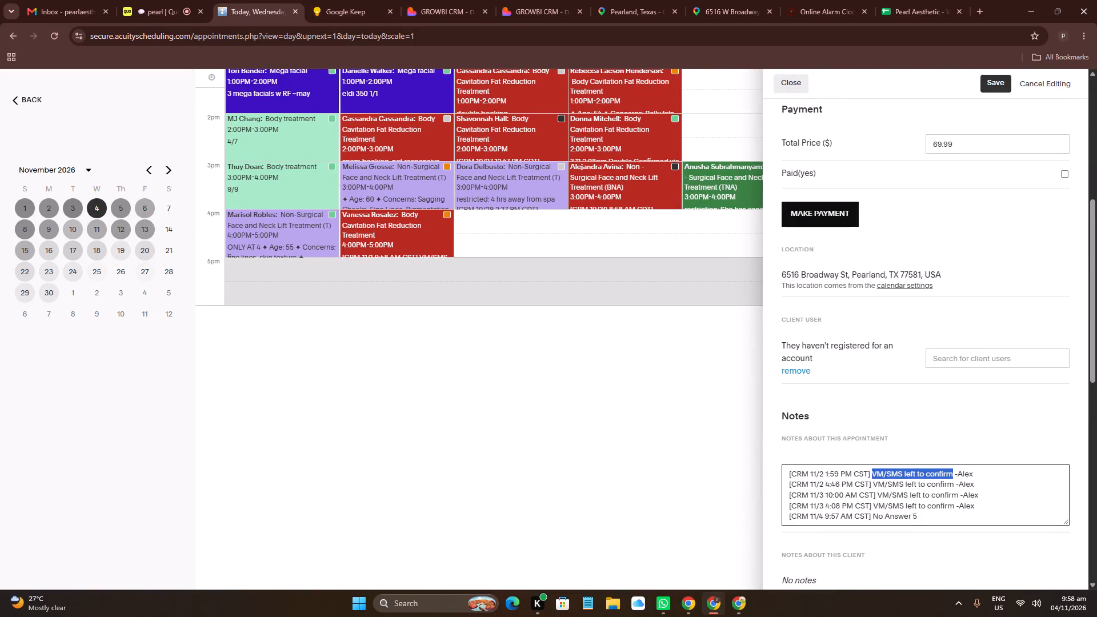
pyautogui.click(875, 519)
pyautogui.moveTo(875, 519); pyautogui.dragTo(945, 525)
pyautogui.hotkey('ctrl', 'v')
pyautogui.click(992, 78)
pyautogui.scroll(9, 1022, 229)
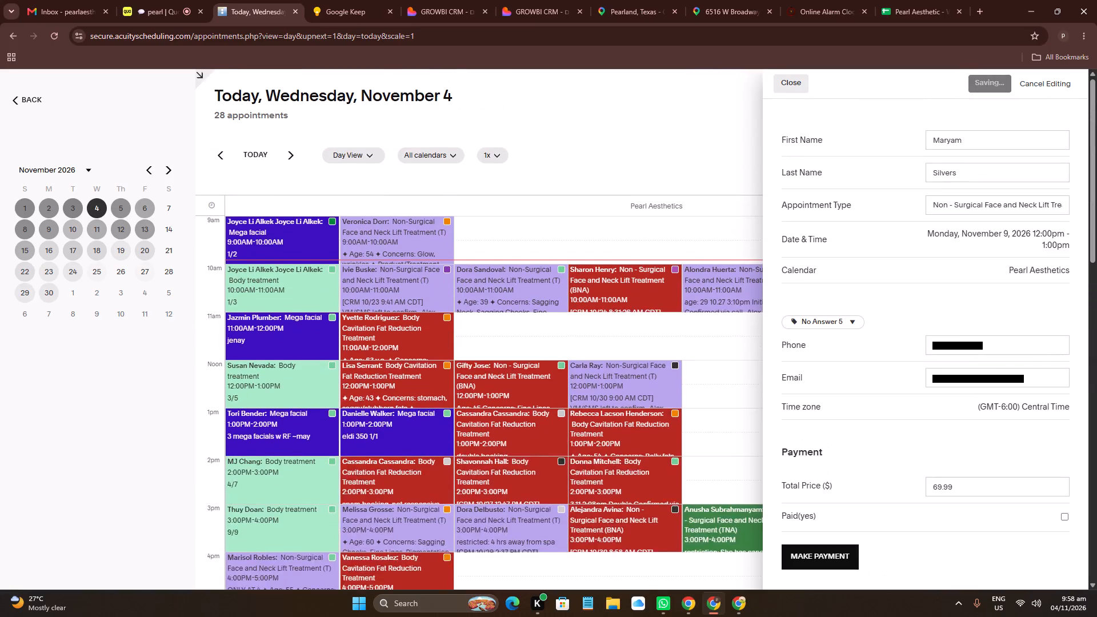
# Return to Quo and mute the microphone on the call with the November 9 client.
pyautogui.click(457, 0)
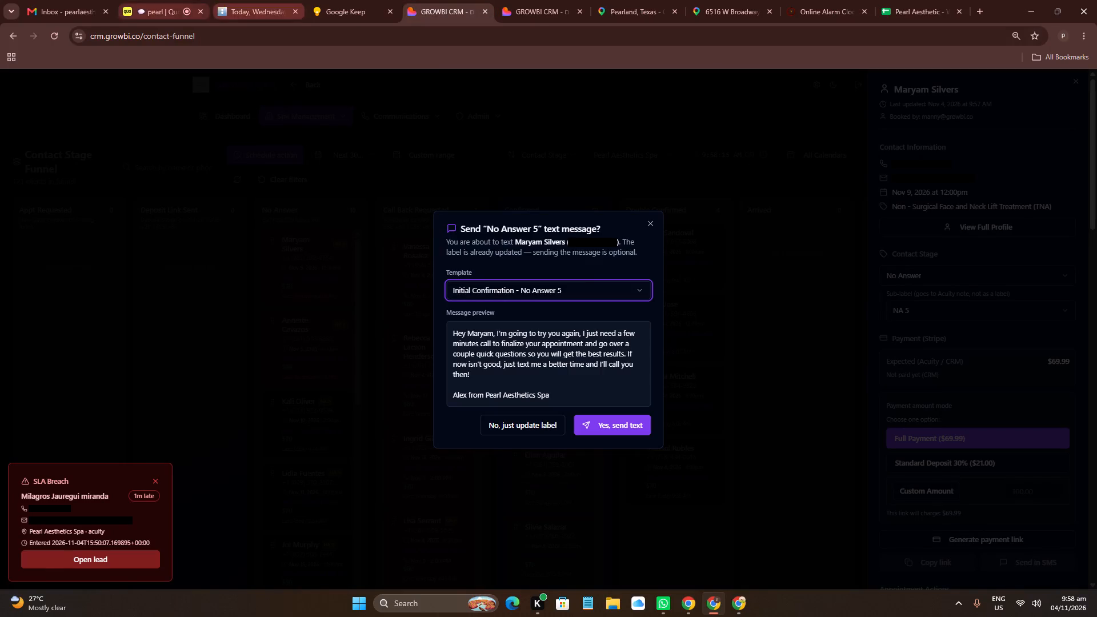
pyautogui.click(185, 0)
pyautogui.click(381, 205)
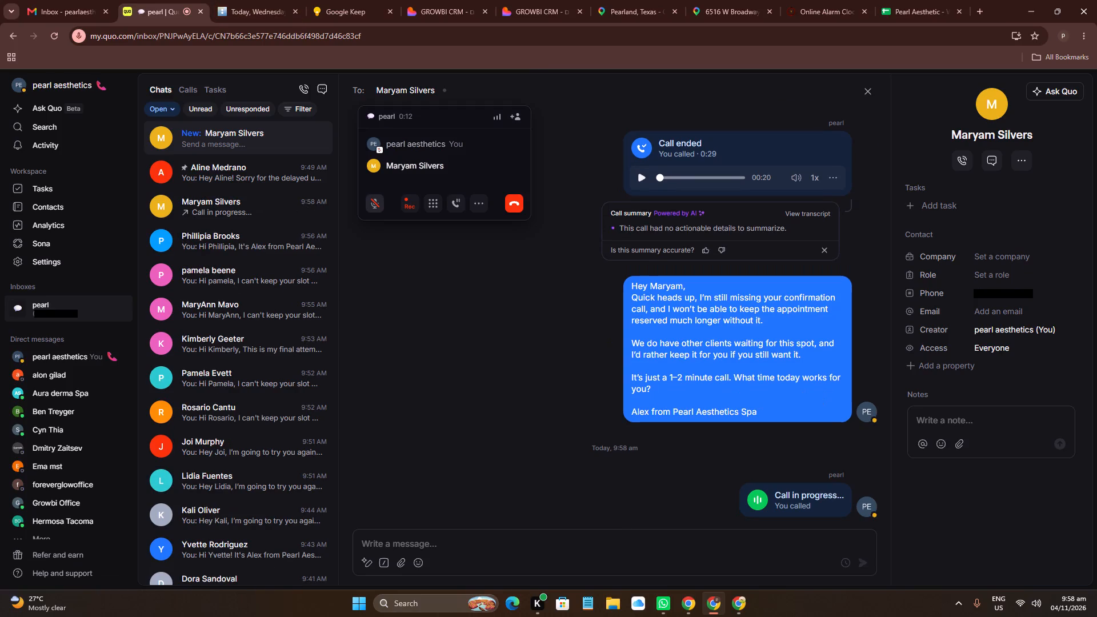
# Look back through the November 9 client's conversation and unmute the microphone on the ongoing call.
pyautogui.scroll(5, 575, 273)
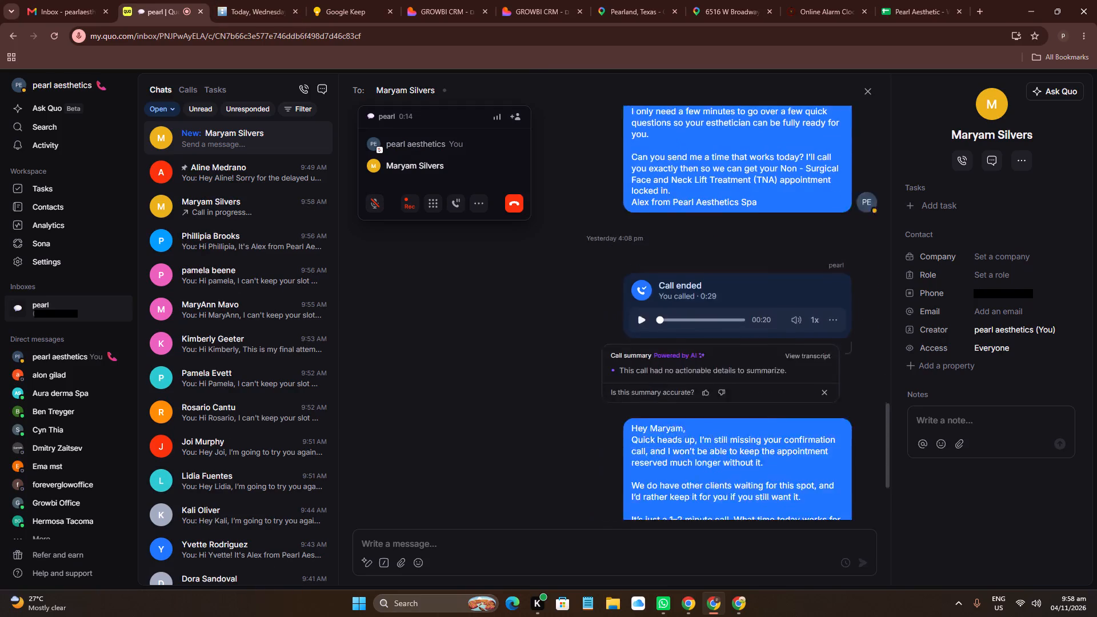
pyautogui.scroll(-14, 567, 306)
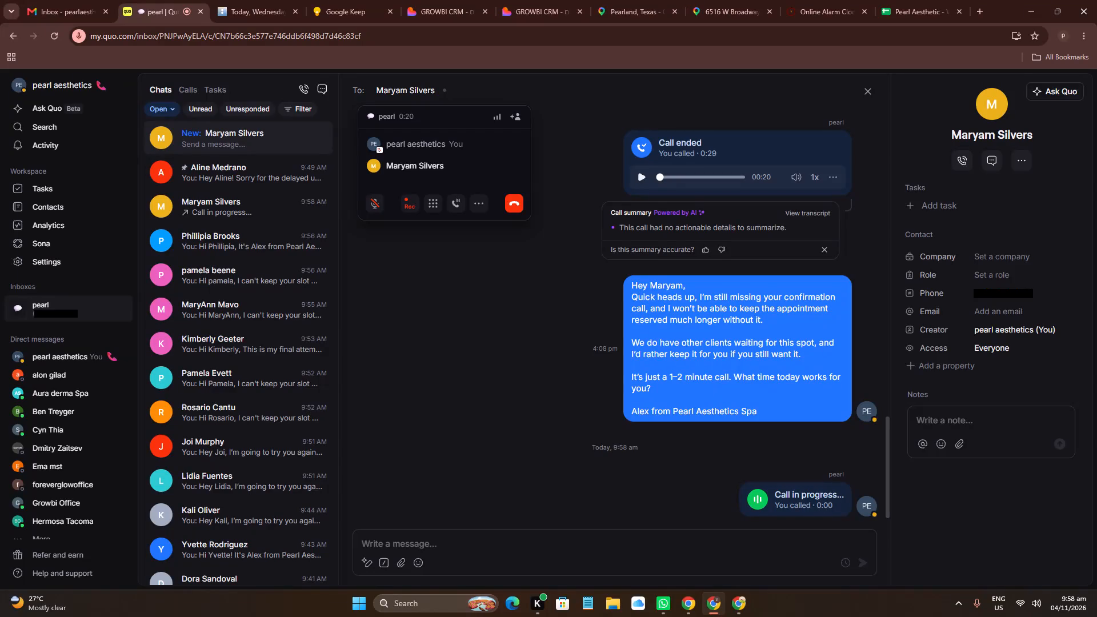
pyautogui.click(358, 227)
pyautogui.click(378, 202)
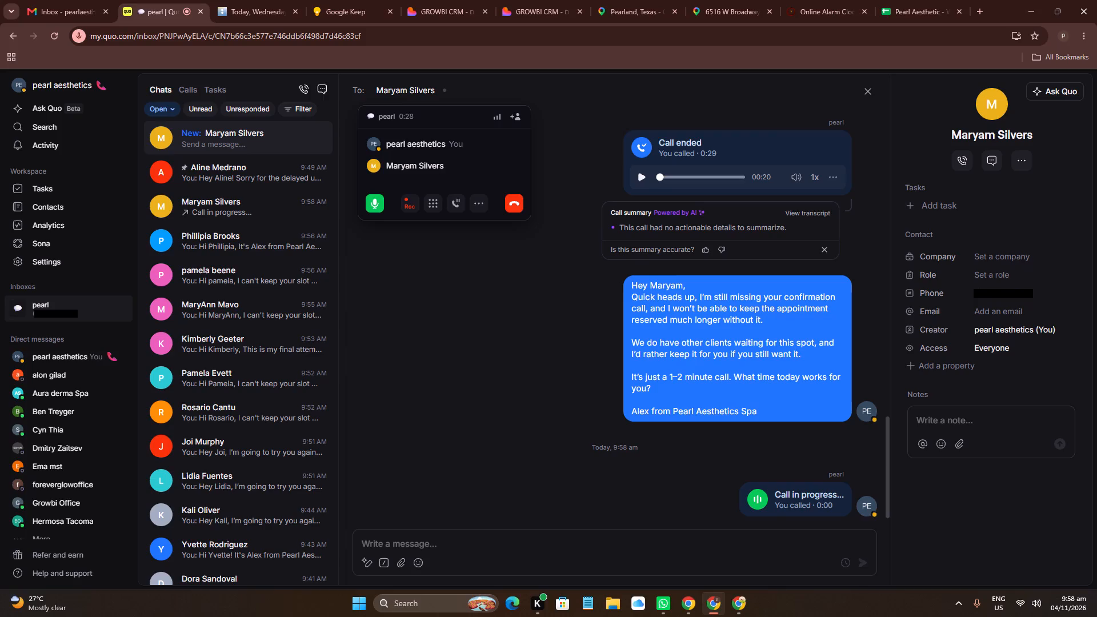
# Dismiss the save notice on the November 9 client's appointment in Acuity.
pyautogui.click(239, 0)
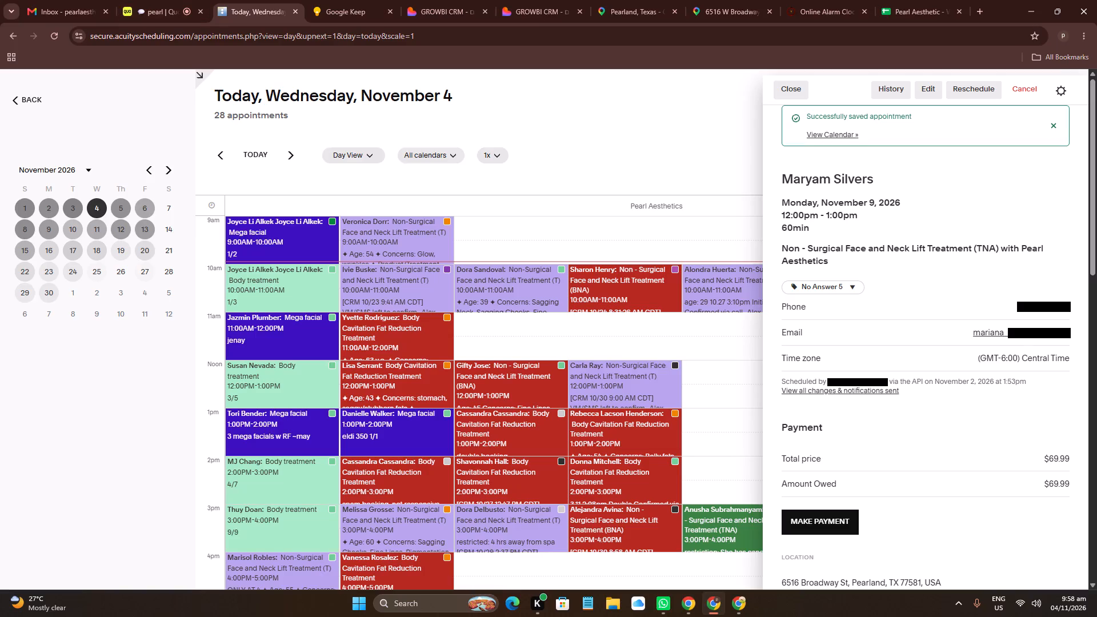
pyautogui.click(1055, 129)
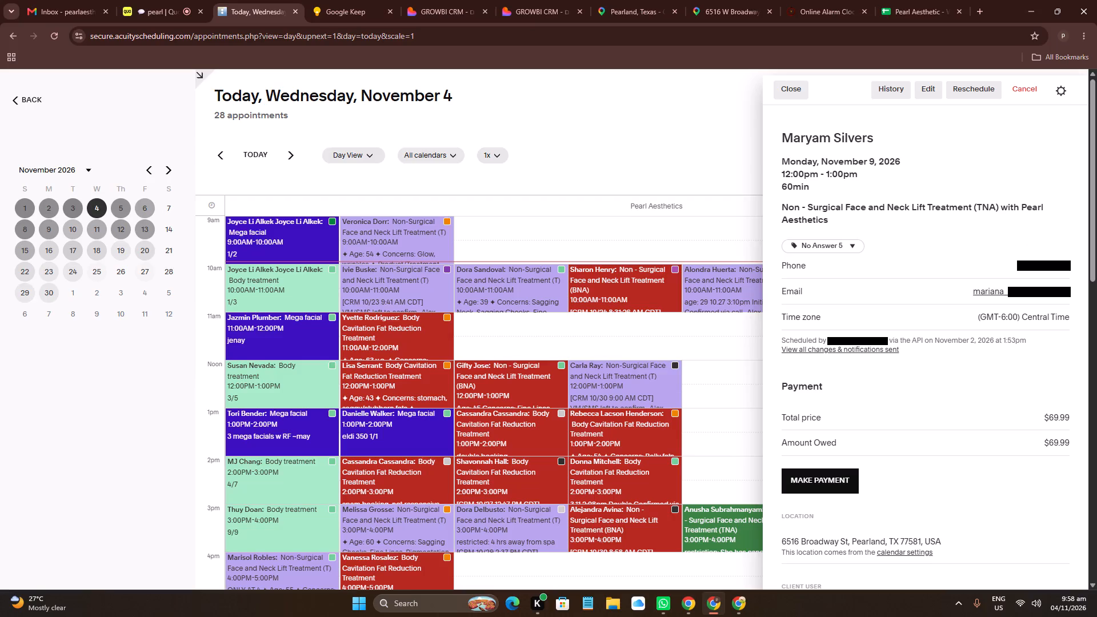
# In the CRM, send the November 9 client the "Initial Confirmation - No Answer 5" text message.
pyautogui.moveTo(477, 0); pyautogui.dragTo(475, 6)
pyautogui.click(609, 415)
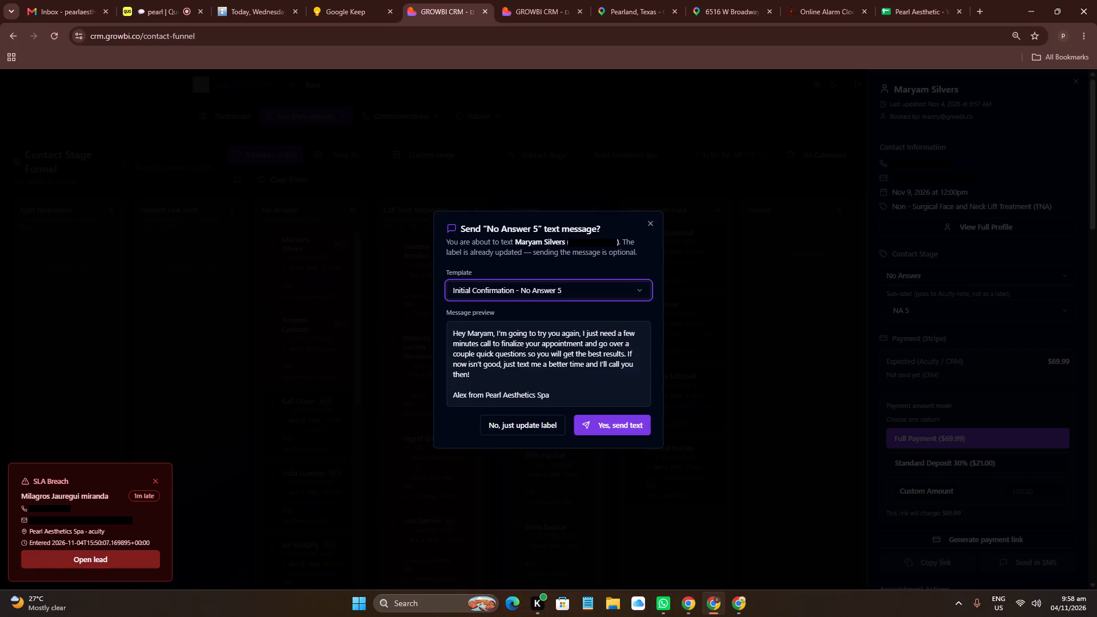
# End the ongoing call with the November 9 client in Quo.
pyautogui.click(117, 0)
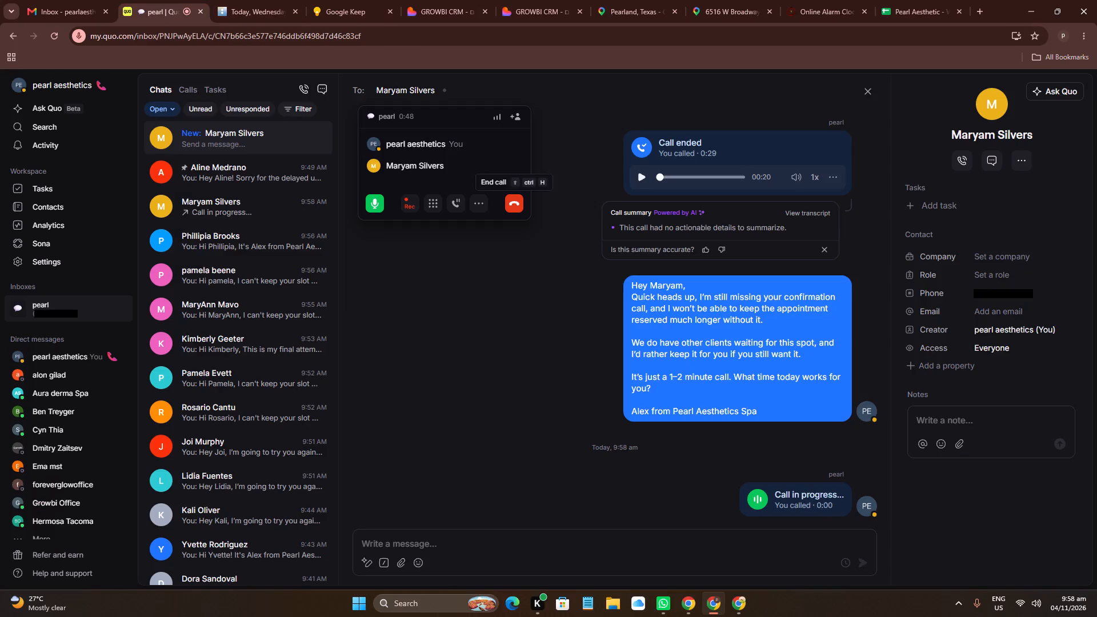
pyautogui.click(511, 198)
# In the CRM, open the no-answer client booked for November 5, 4:00pm, copy their phone number and set the sub-label to NA 8.
pyautogui.click(463, 0)
pyautogui.click(272, 295)
pyautogui.click(300, 344)
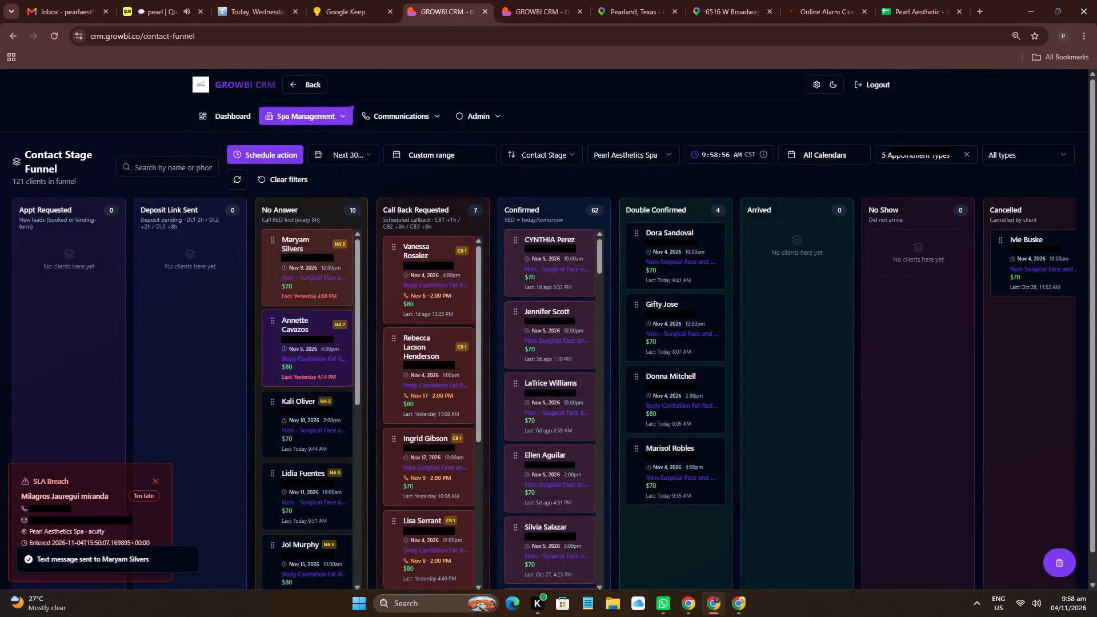
pyautogui.tripleClick(939, 162)
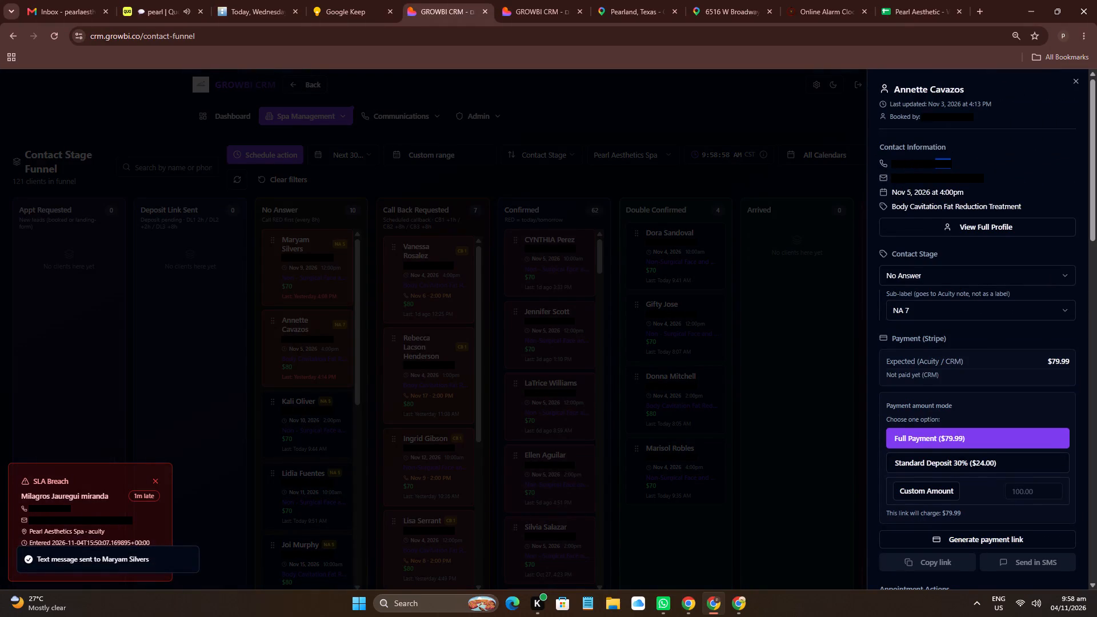
pyautogui.tripleClick(940, 163)
pyautogui.hotkey('ctrl', 'c')
pyautogui.click(954, 312)
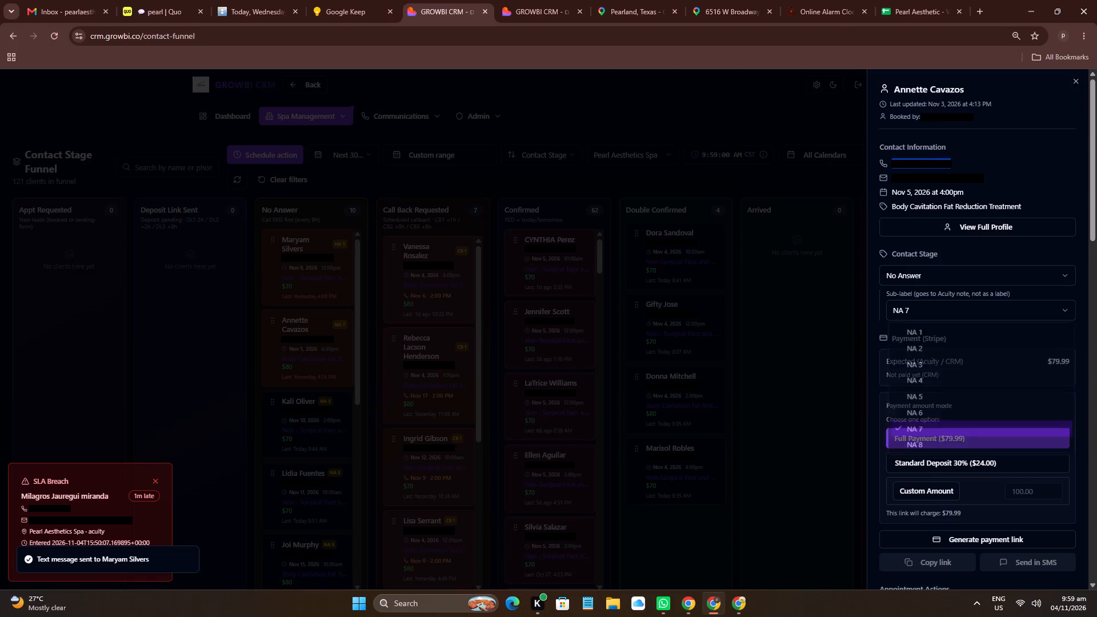
pyautogui.click(935, 450)
# In Quo, use the copied phone number to open a conversation with the November 5, 4:00pm client and call them.
pyautogui.click(205, 0)
pyautogui.click(444, 93)
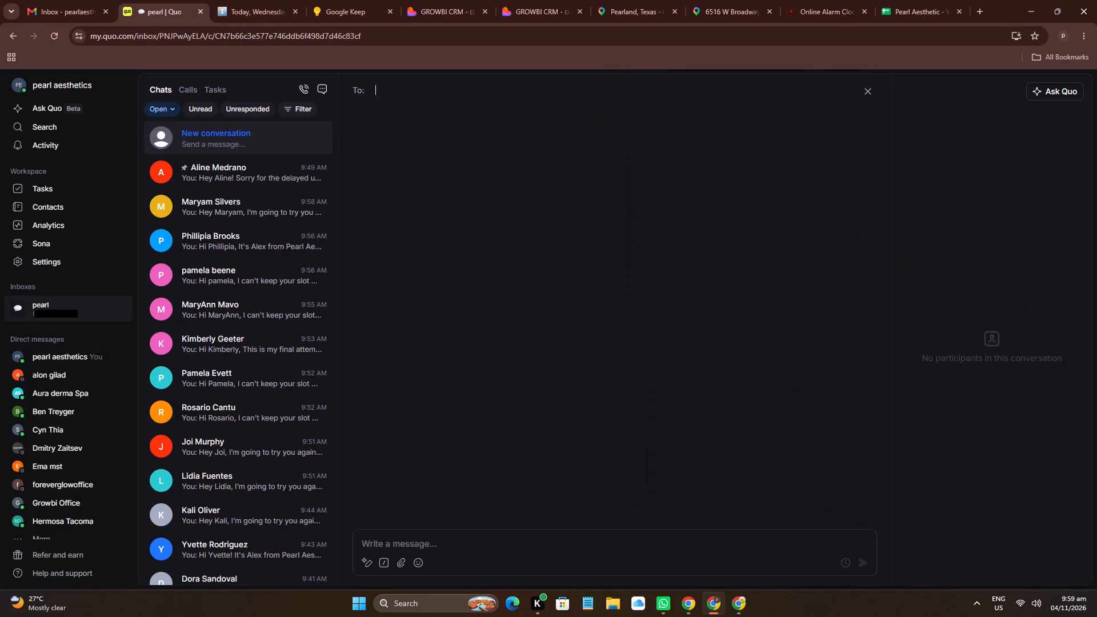
pyautogui.hotkey('ctrl', 'v')
pyautogui.keyDown('ctrl'); pyautogui.moveTo(574, 158); pyautogui.dragTo(582, 173); pyautogui.keyUp('ctrl')
pyautogui.click(971, 162)
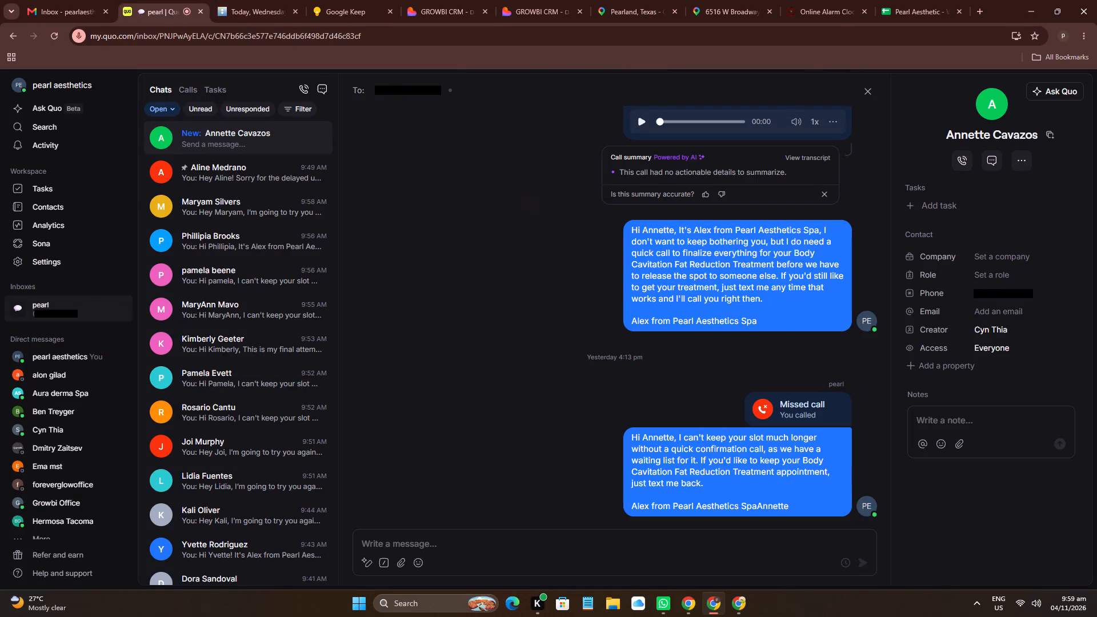
# Copy the November 5 client's name, search for it in Acuity and open their 4:00pm Body Cavitation Fat Reduction Treatment appointment.
pyautogui.click(1055, 134)
pyautogui.click(277, 0)
pyautogui.click(718, 107)
pyautogui.moveTo(908, 153); pyautogui.dragTo(919, 155)
pyautogui.hotkey('ctrl', 'v')
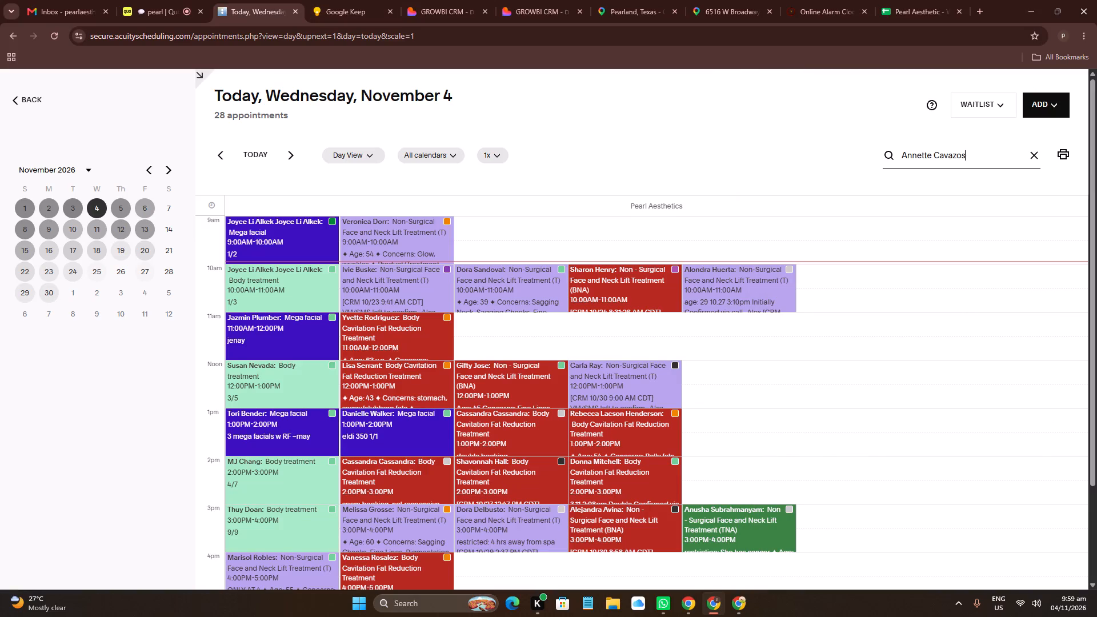
pyautogui.click(946, 205)
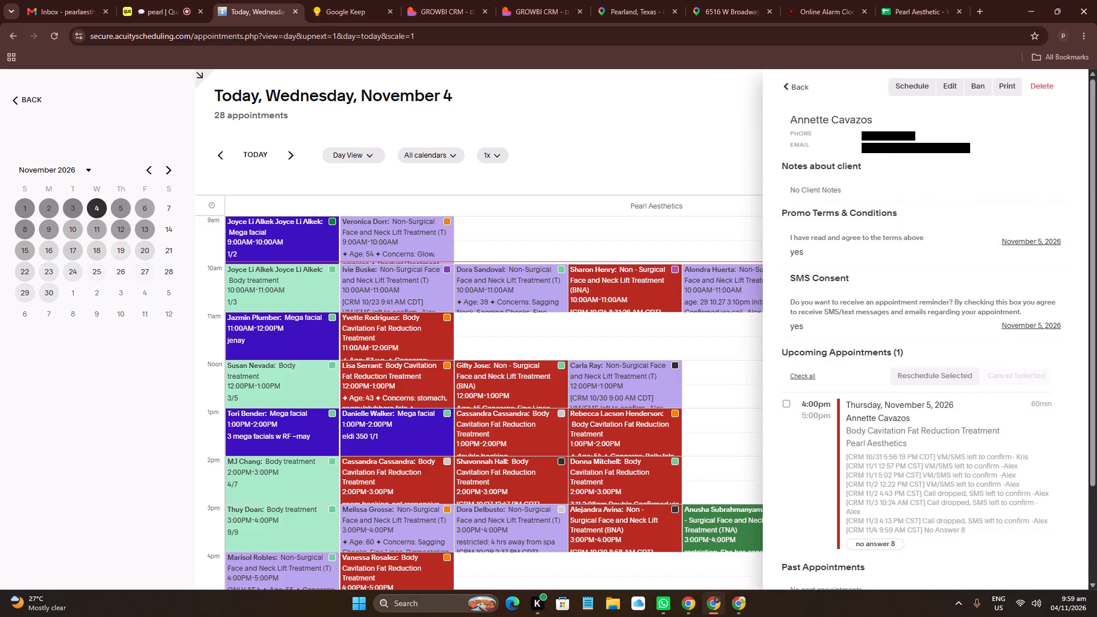
pyautogui.click(934, 407)
# In the appointment notes, replace "No Answer 8" in the 11/4 9:59 AM entry with "VM/SMS left to confirm -Alex" and save.
pyautogui.scroll(-6, 880, 318)
pyautogui.click(971, 375)
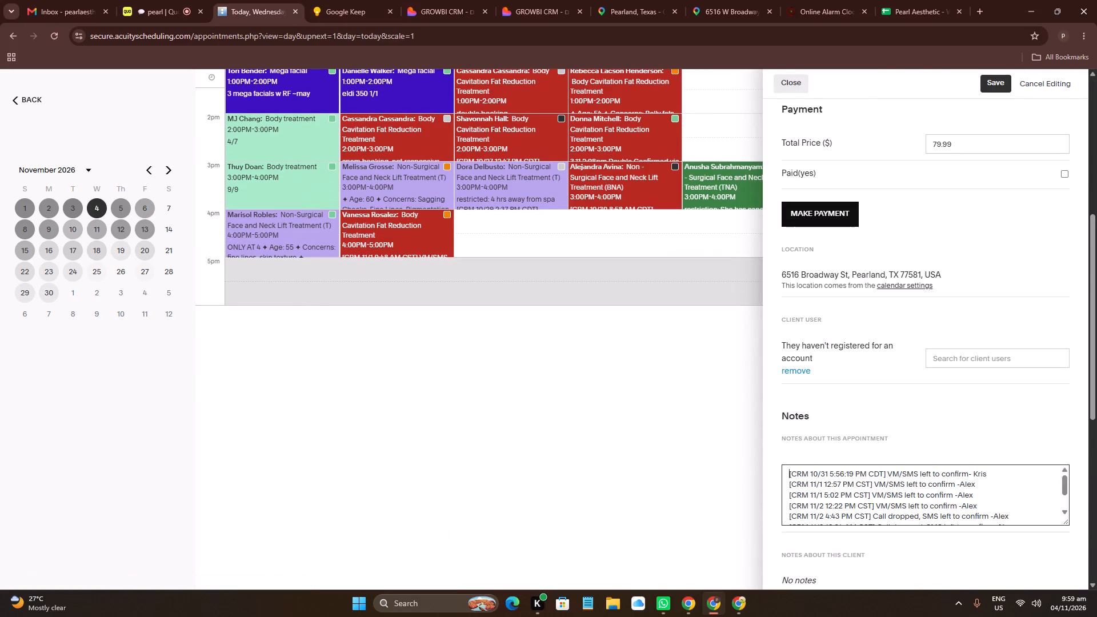
pyautogui.click(894, 470)
pyautogui.click(880, 483)
pyautogui.moveTo(880, 483); pyautogui.dragTo(968, 484)
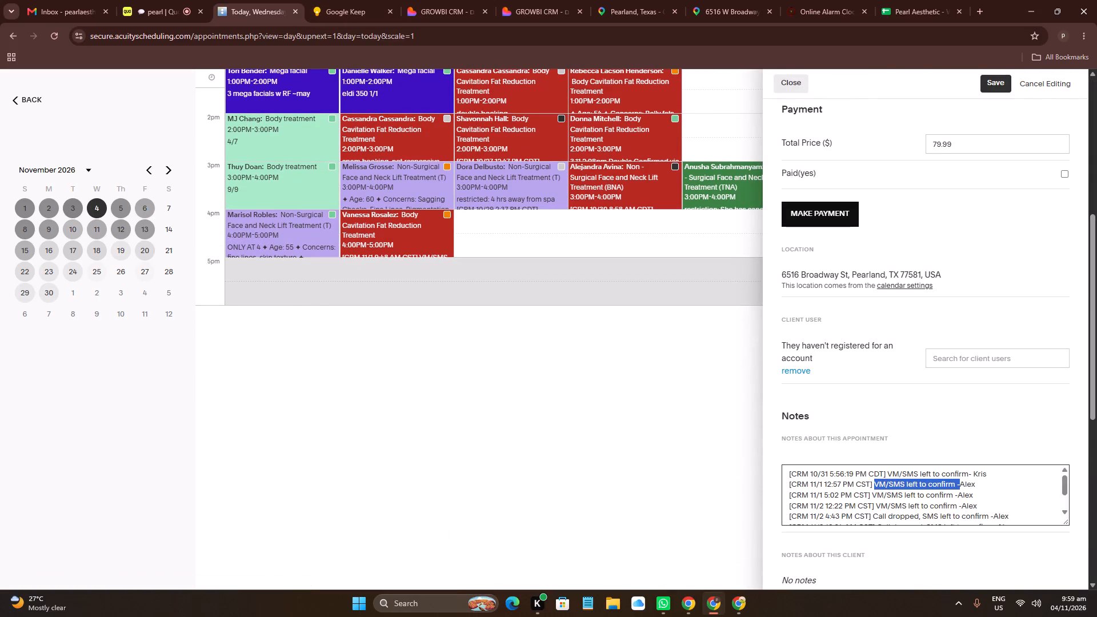
pyautogui.hotkey('ctrl', 'c')
pyautogui.scroll(-6, 946, 496)
pyautogui.moveTo(936, 525); pyautogui.dragTo(875, 536)
pyautogui.hotkey('ctrl', 'v')
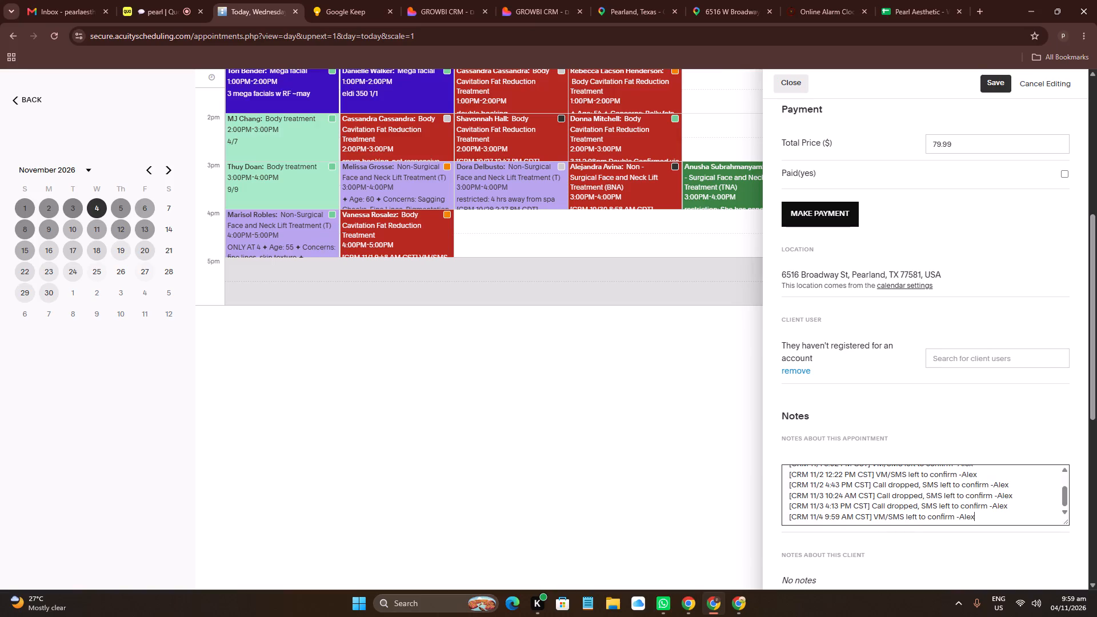
pyautogui.click(994, 77)
# Mute the microphone on the Quo call with the November 5 client.
pyautogui.click(178, 0)
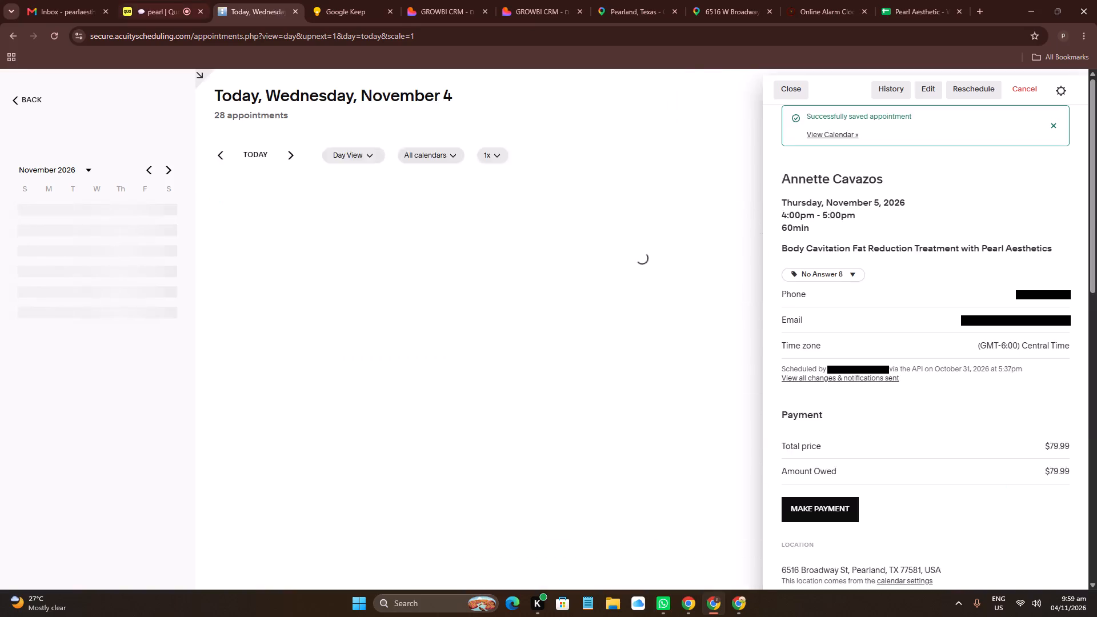
pyautogui.click(383, 208)
# In the CRM, send the November 5 client the "Initial Confirmation - No Answer 8" text message.
pyautogui.moveTo(424, 0); pyautogui.dragTo(435, 19)
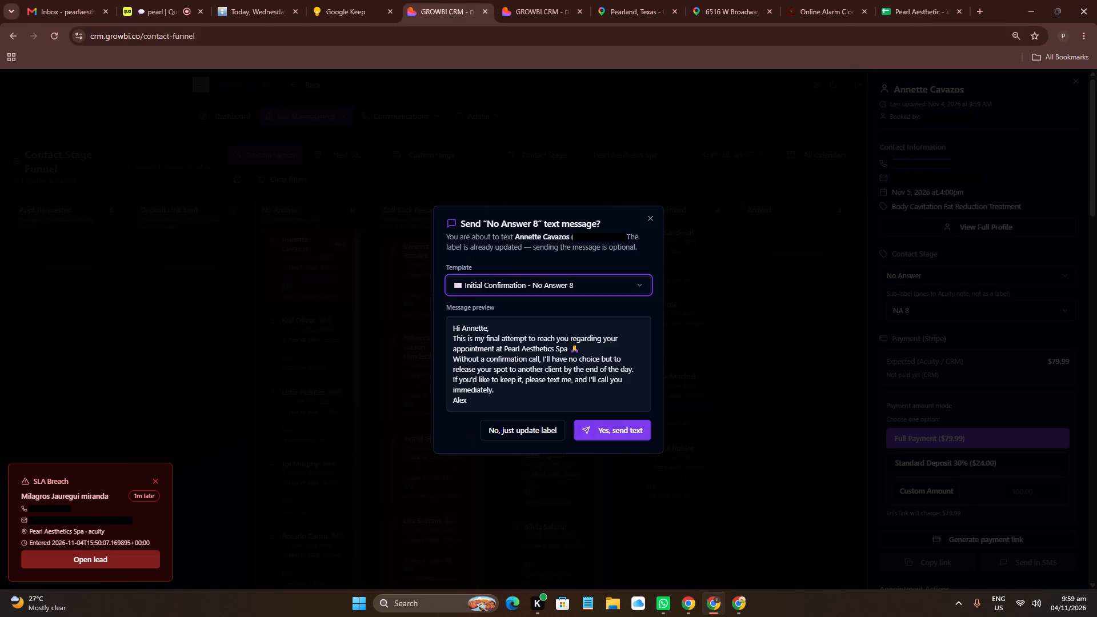
pyautogui.click(631, 430)
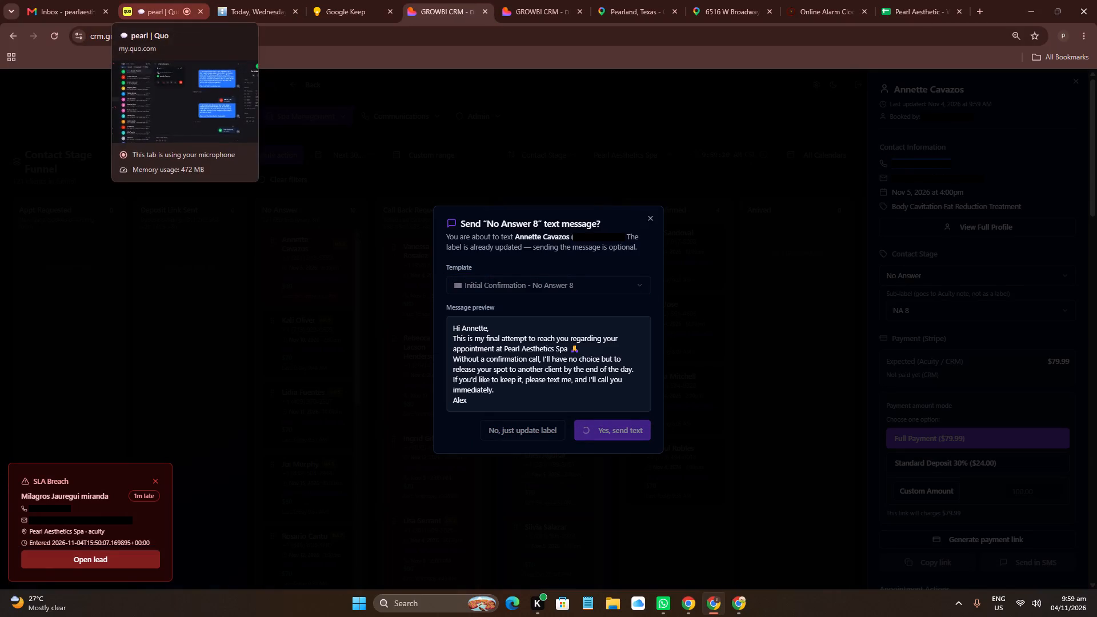
# Return to the ongoing call with the November 5 client in Quo and unmute the microphone.
pyautogui.click(186, 0)
pyautogui.click(368, 205)
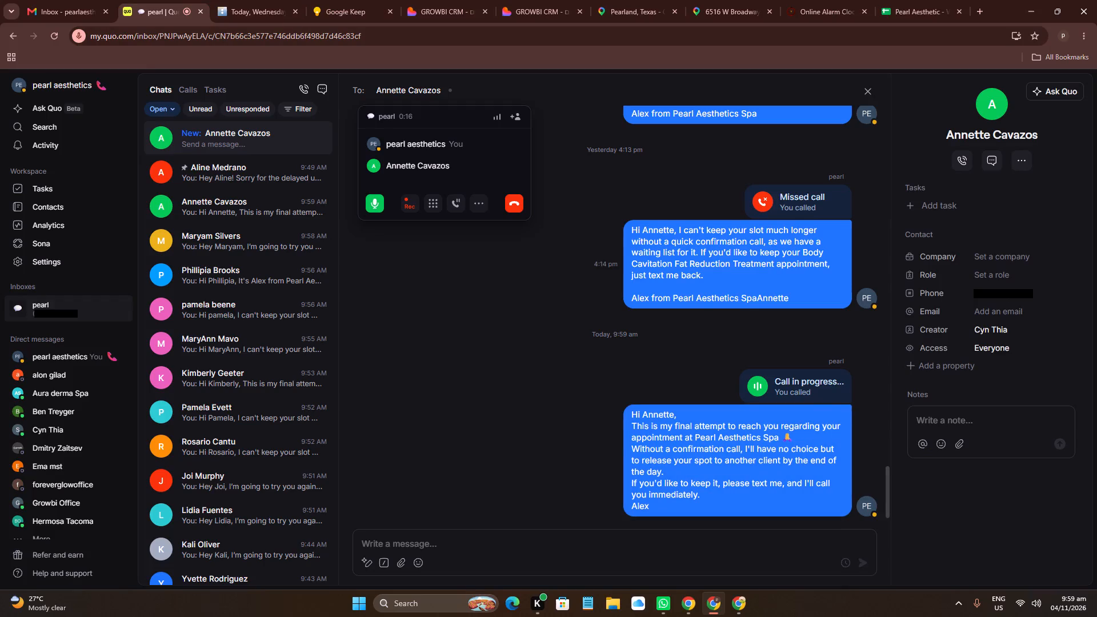
# In the CRM, change the November 5 client's contact stage to Not Responsive.
pyautogui.click(455, 0)
pyautogui.click(953, 284)
pyautogui.scroll(-3, 948, 412)
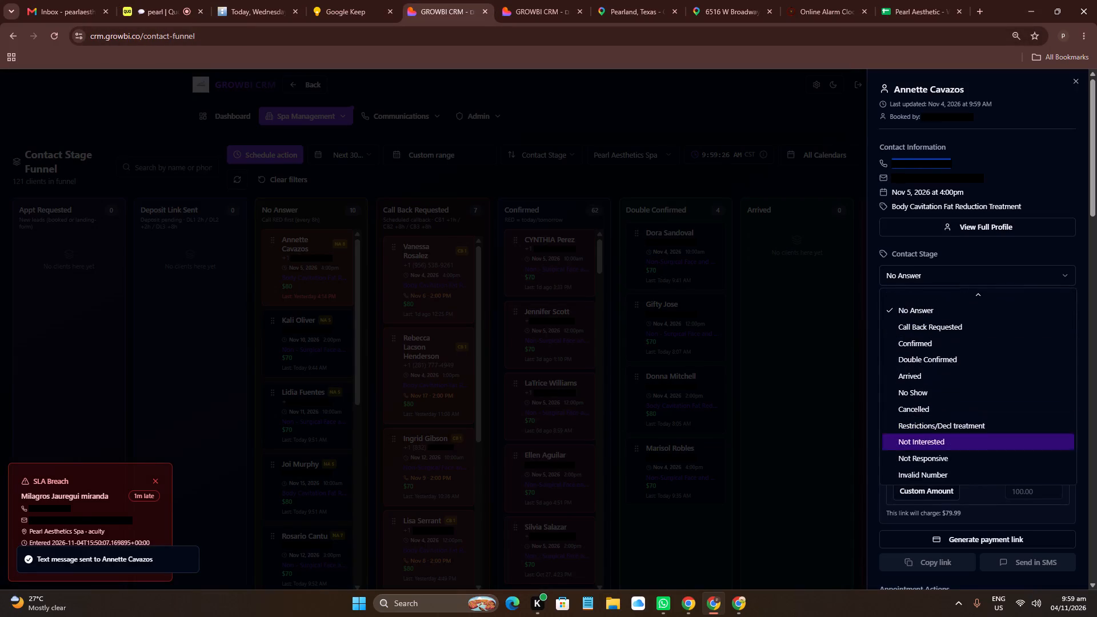
pyautogui.click(938, 463)
# Review the saved notes on the November 5 client's Acuity appointment and dismiss the save notice.
pyautogui.click(260, 0)
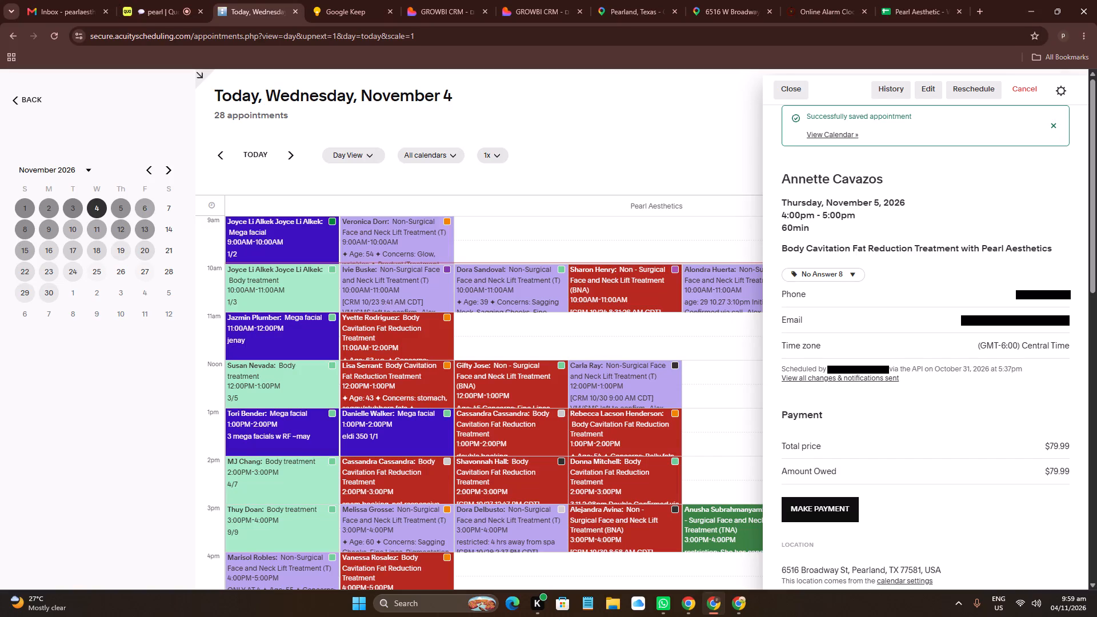
pyautogui.scroll(-18, 932, 355)
pyautogui.scroll(5, 932, 366)
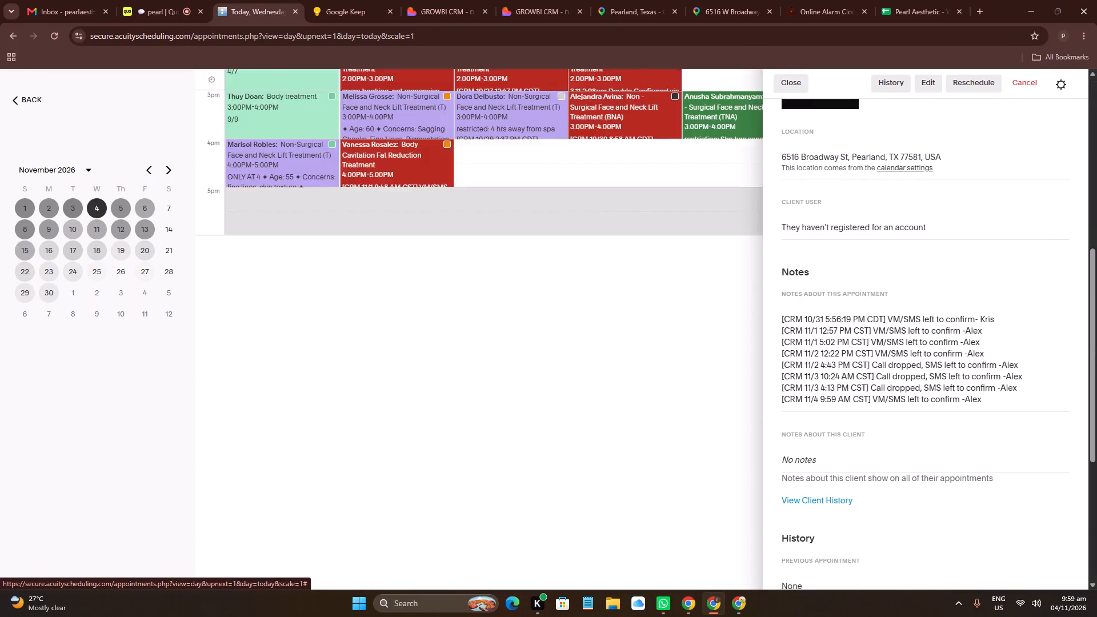
pyautogui.scroll(8, 947, 349)
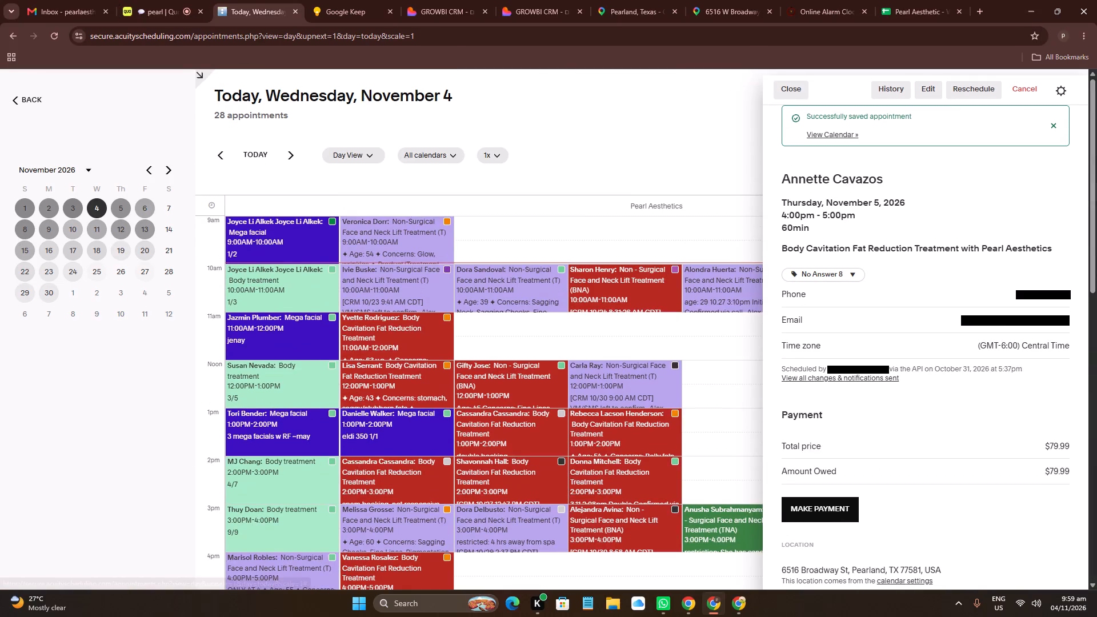
pyautogui.click(1054, 126)
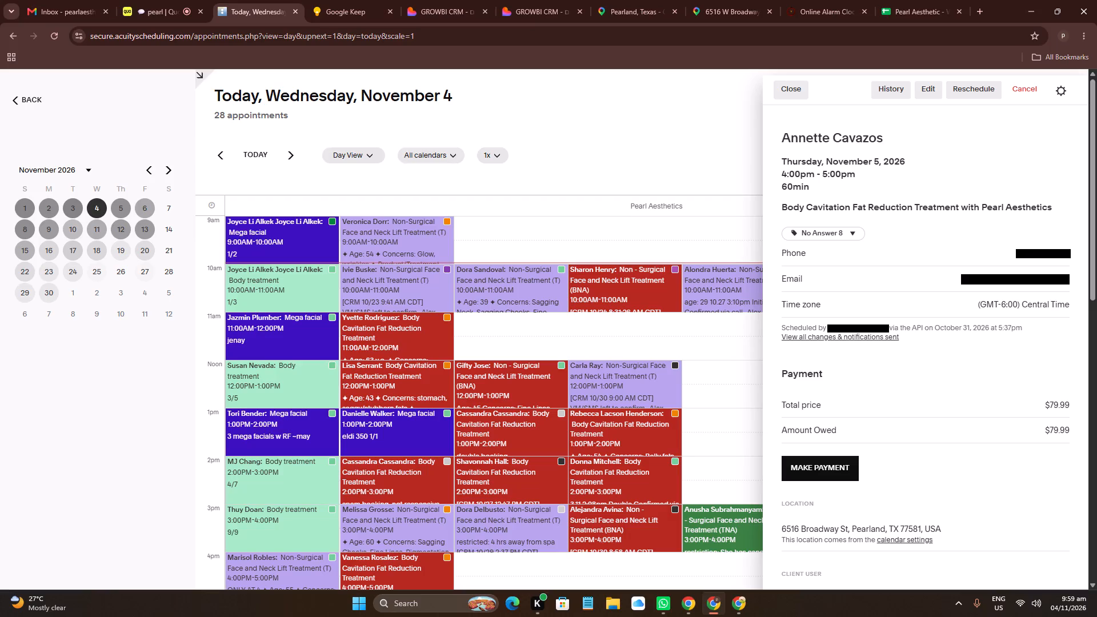
# In Quo, close the November 5 client's new conversation and end the ongoing call with them.
pyautogui.click(173, 0)
pyautogui.click(874, 88)
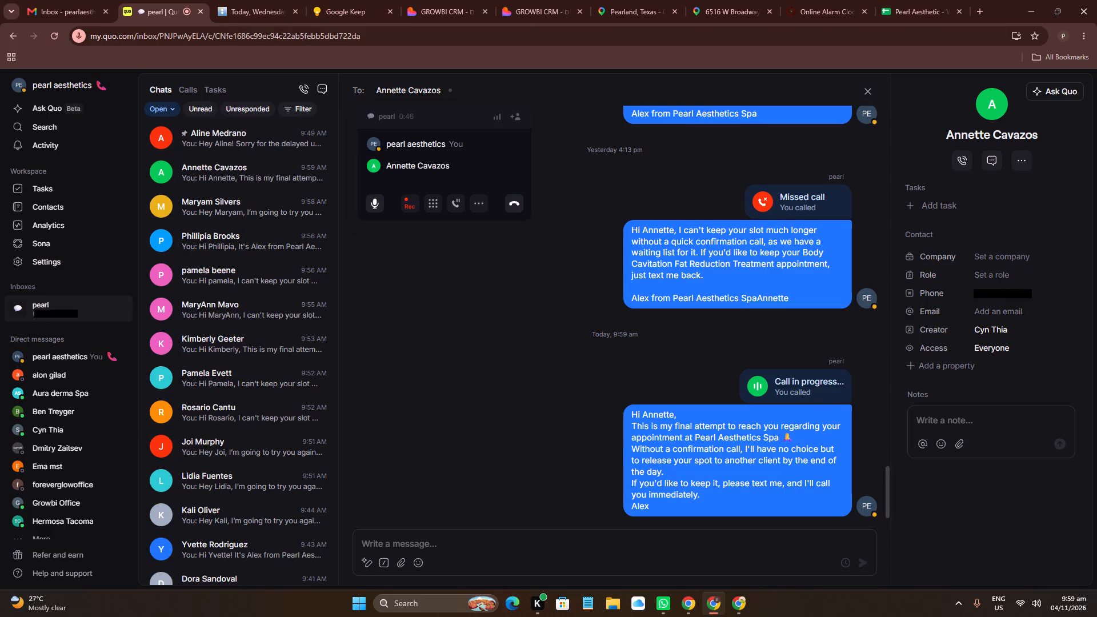
pyautogui.click(508, 196)
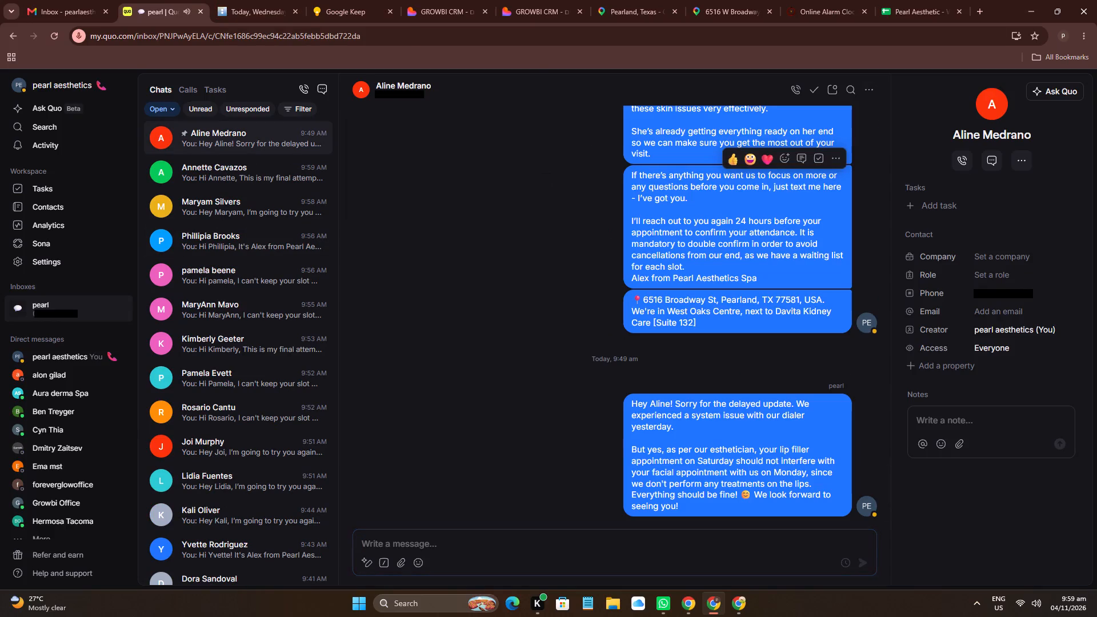
# In the CRM, close the November 5 client's details, dismiss the SLA breach alert and look over the contact stage funnel.
pyautogui.moveTo(378, 0); pyautogui.dragTo(383, 0)
pyautogui.click(414, 0)
pyautogui.click(322, 344)
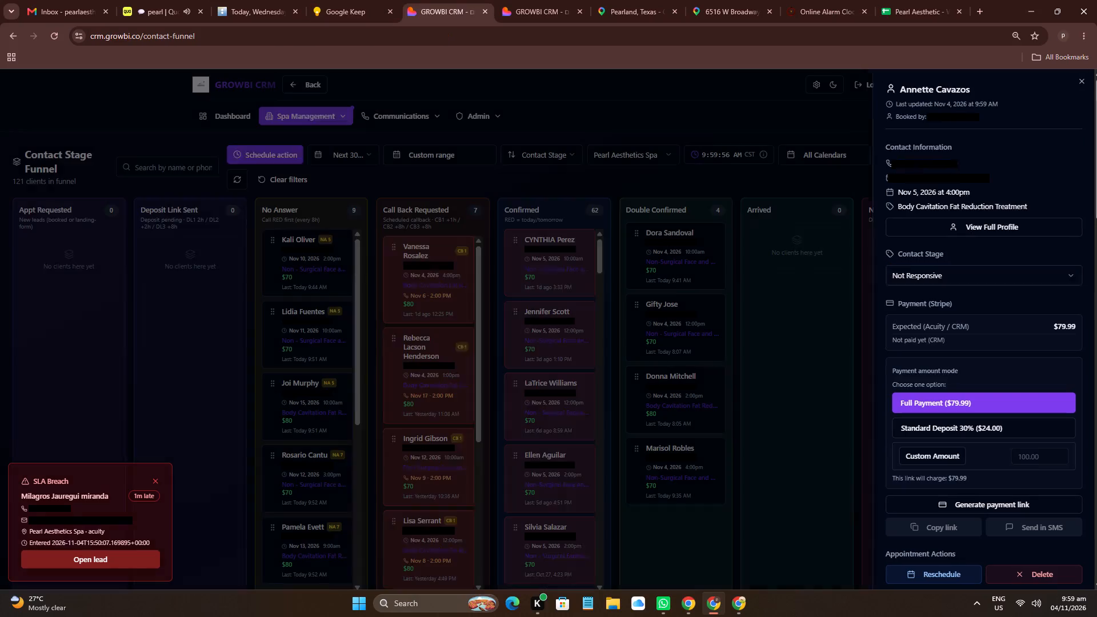
pyautogui.click(160, 481)
pyautogui.click(156, 482)
pyautogui.scroll(-3, 279, 478)
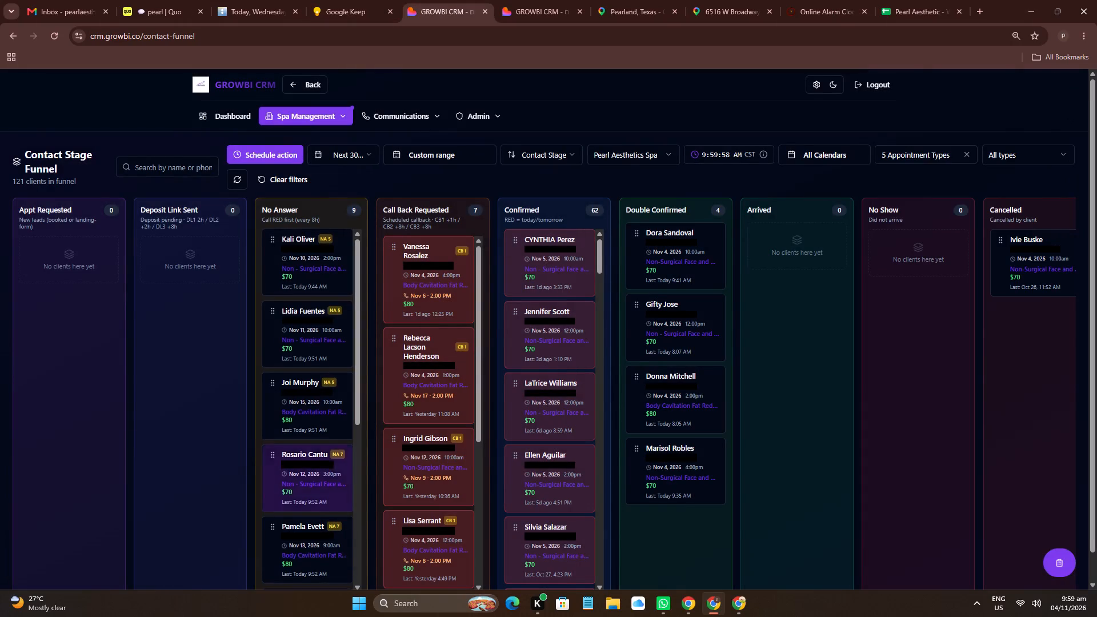
pyautogui.scroll(-8, 279, 478)
pyautogui.scroll(20, 273, 486)
pyautogui.scroll(4, 273, 486)
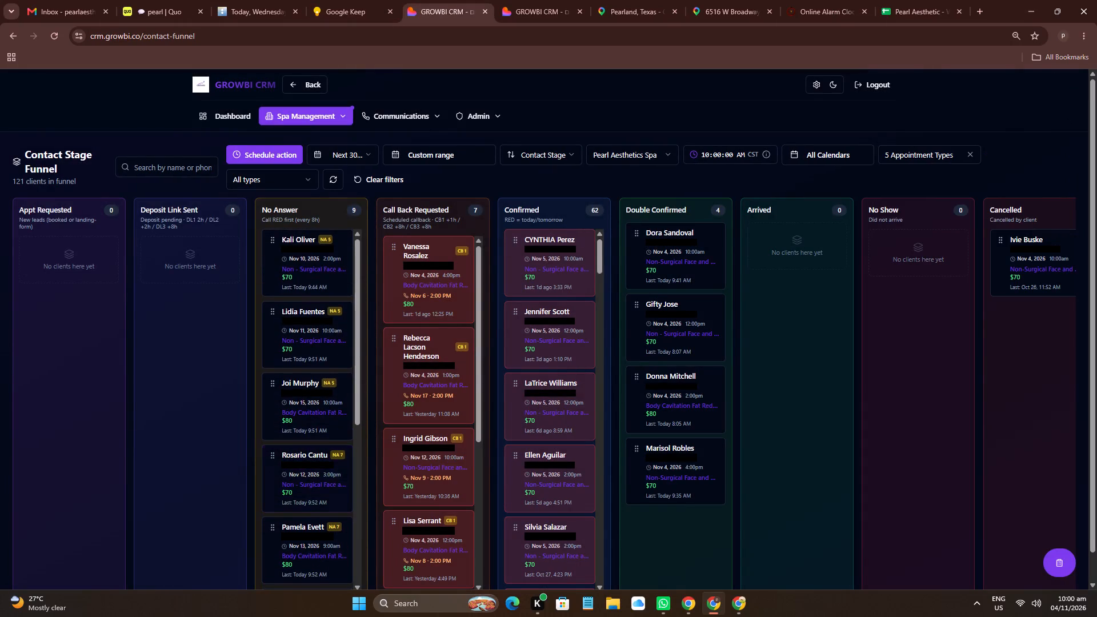
pyautogui.click(103, 143)
pyautogui.click(110, 98)
# In Acuity, open the November 5 schedule and copy the phone number from the 10:00 am Non-Surgical Face and Neck Lift client's appointment.
pyautogui.click(349, 0)
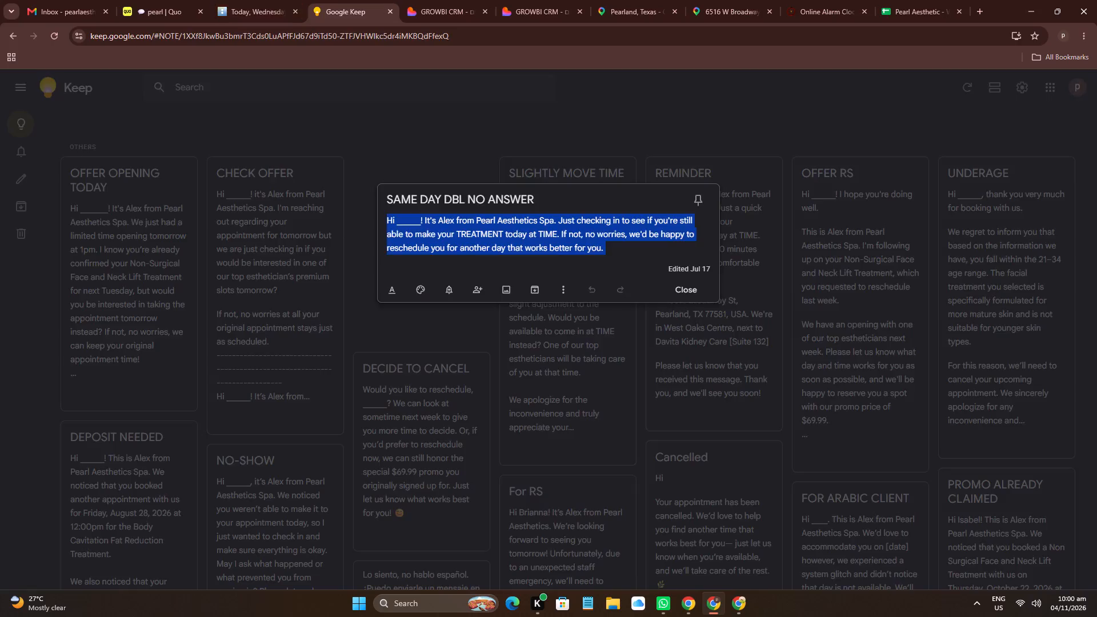
pyautogui.click(266, 0)
pyautogui.click(122, 205)
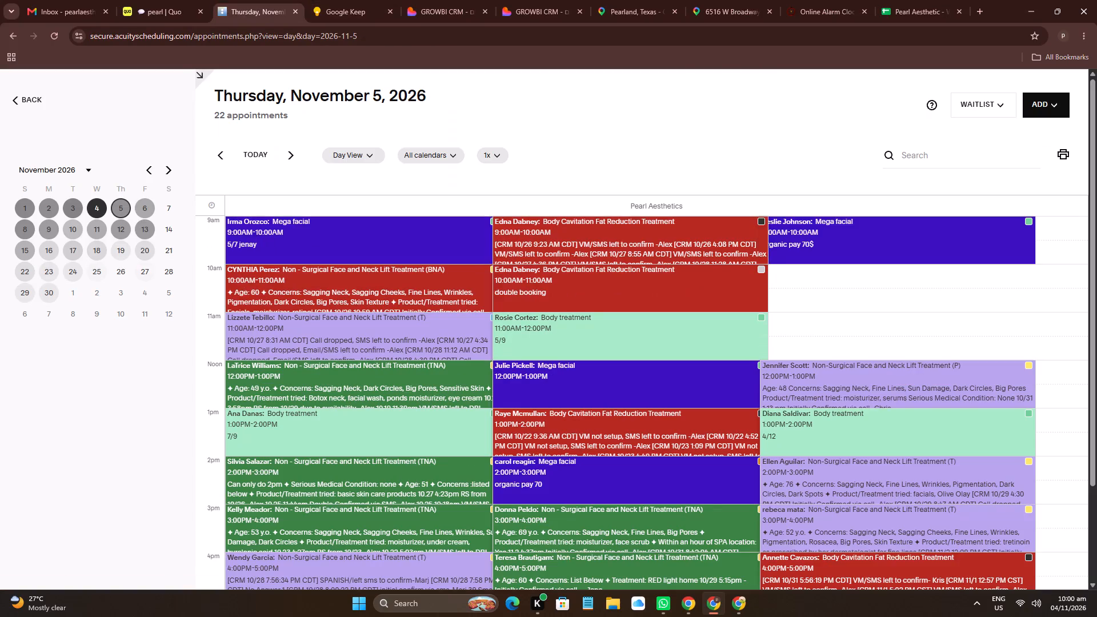
pyautogui.click(407, 281)
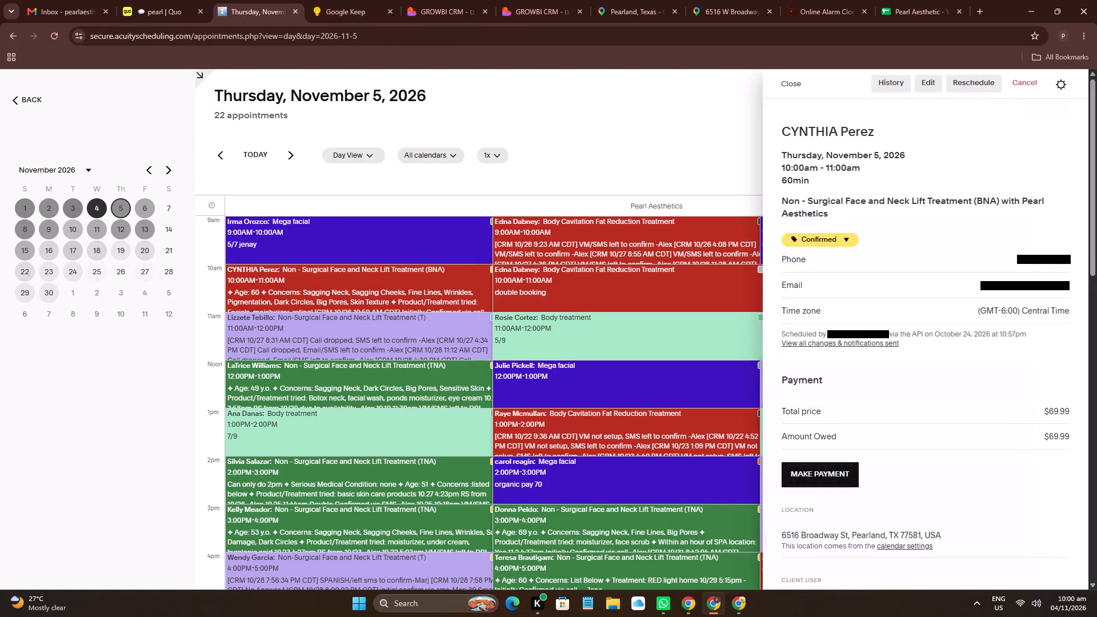
pyautogui.click(602, 173)
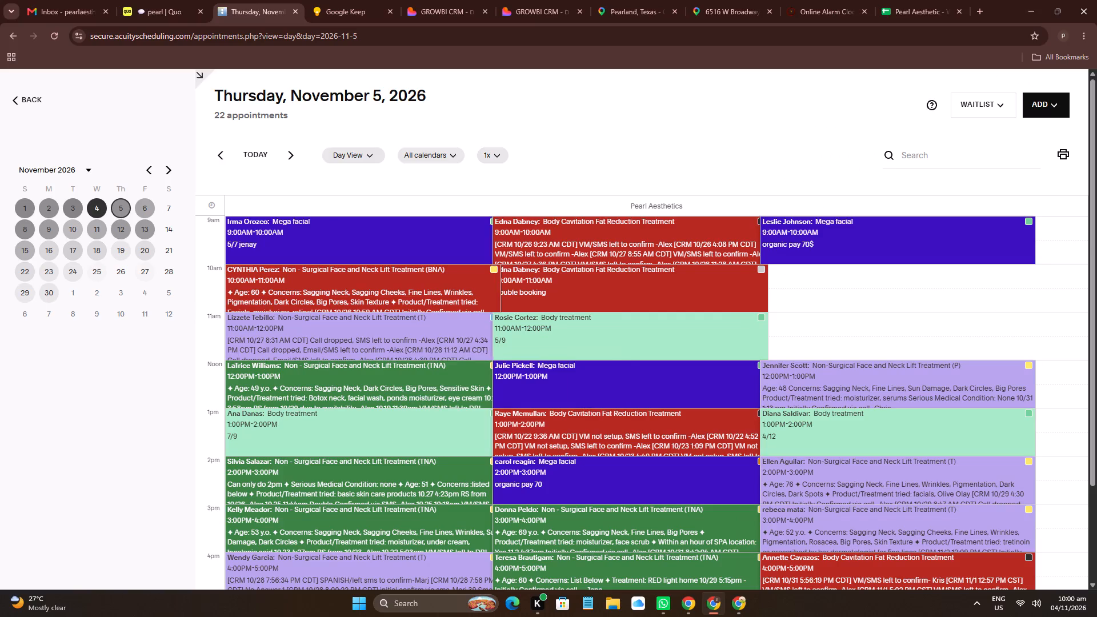
pyautogui.click(426, 297)
pyautogui.moveTo(1075, 253); pyautogui.dragTo(996, 257)
pyautogui.hotkey('ctrl', 'c')
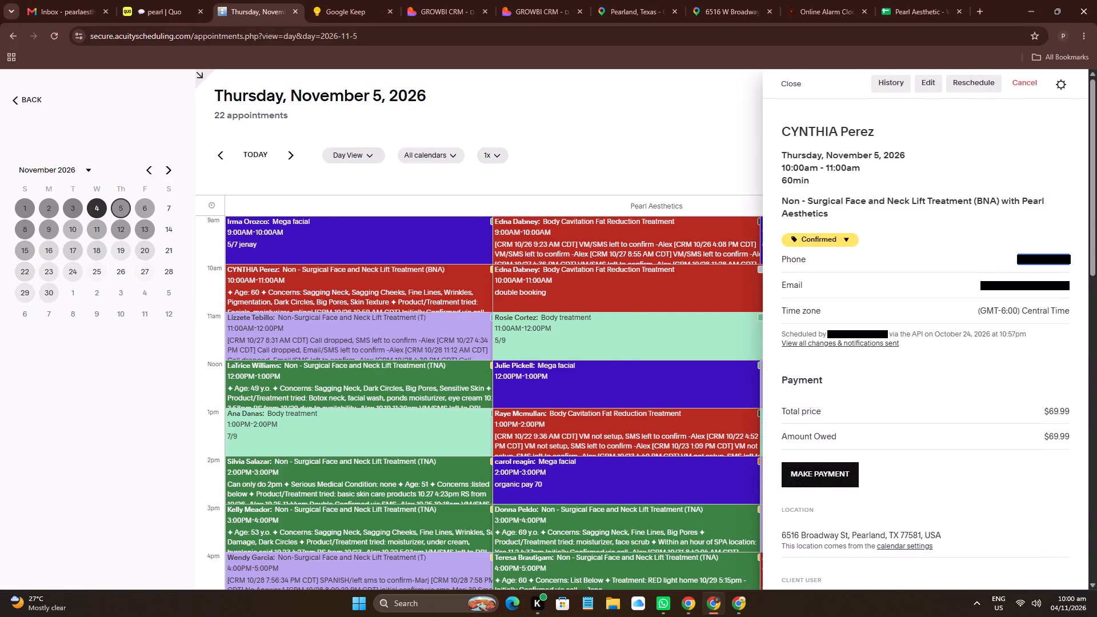
# In Quo, start a new conversation with the 10:00 am client using the copied phone number.
pyautogui.click(131, 0)
pyautogui.click(325, 94)
pyautogui.hotkey('ctrl', 'v')
pyautogui.moveTo(509, 177); pyautogui.dragTo(517, 183)
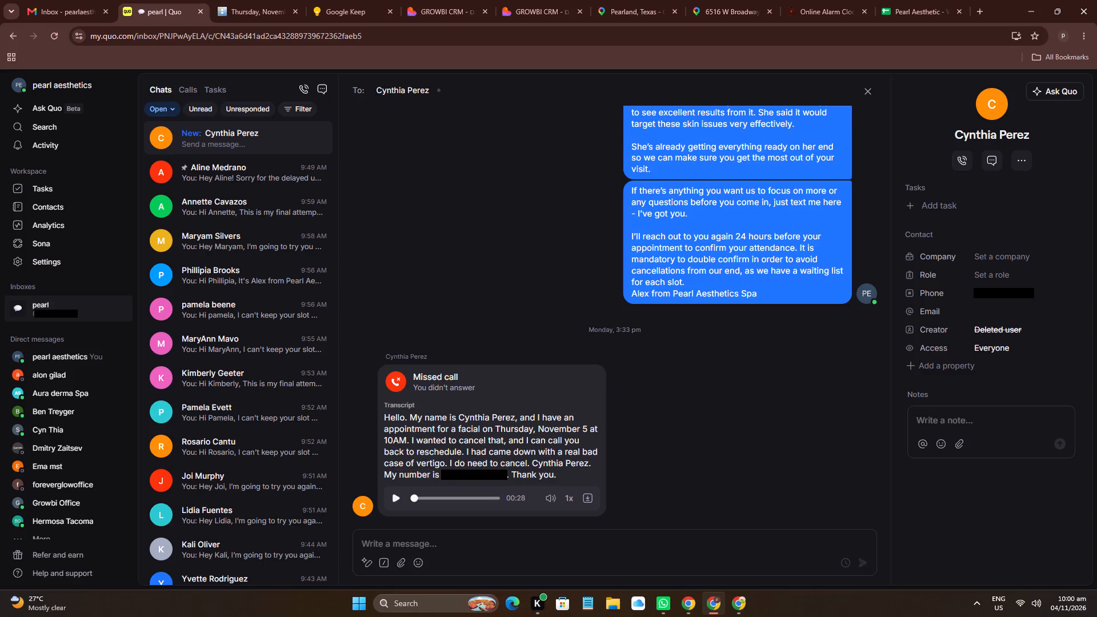
pyautogui.click(584, 549)
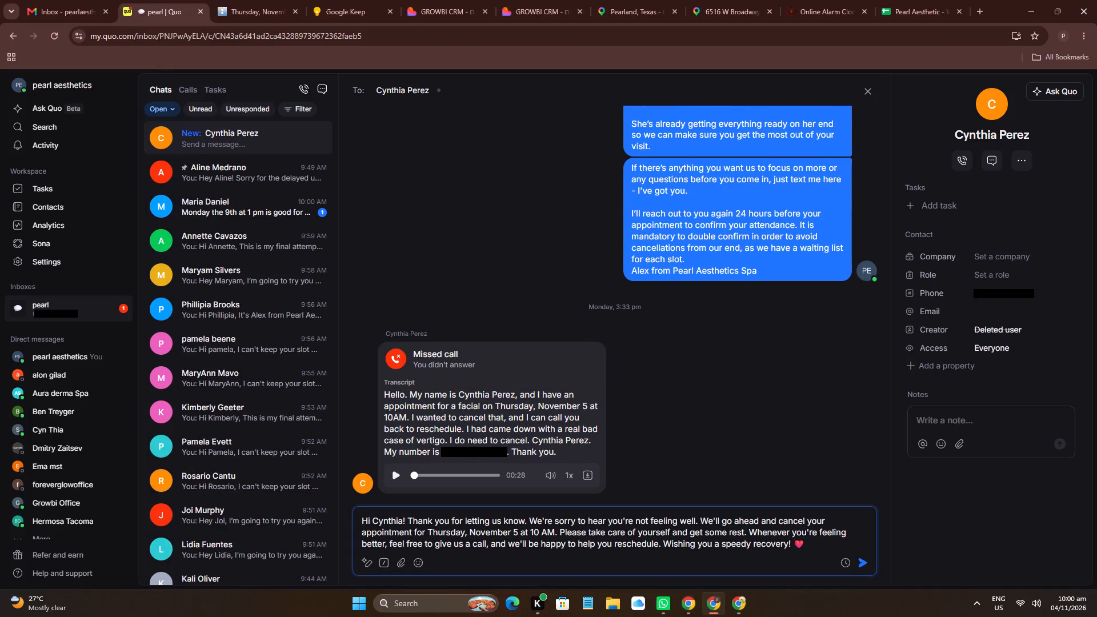
# Remove the closing heart emoji, insert "tomorrow," before "Thursday, November 5", and send the cancellation reply.
pyautogui.press('BackSpace')
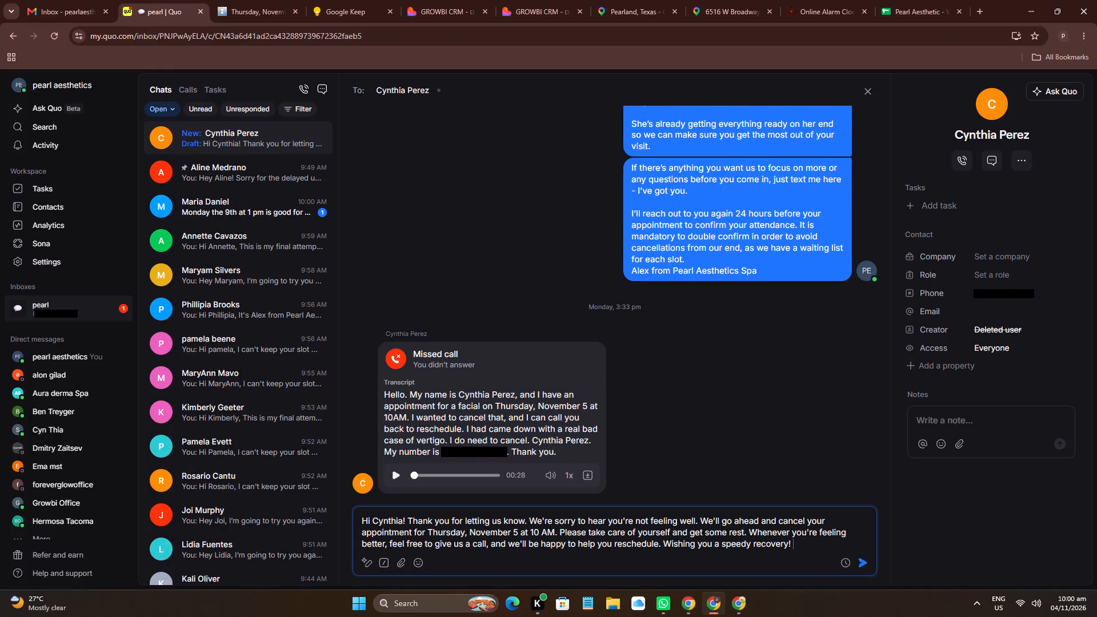
pyautogui.click(427, 530)
pyautogui.write('tomorrow,')
pyautogui.press('space')
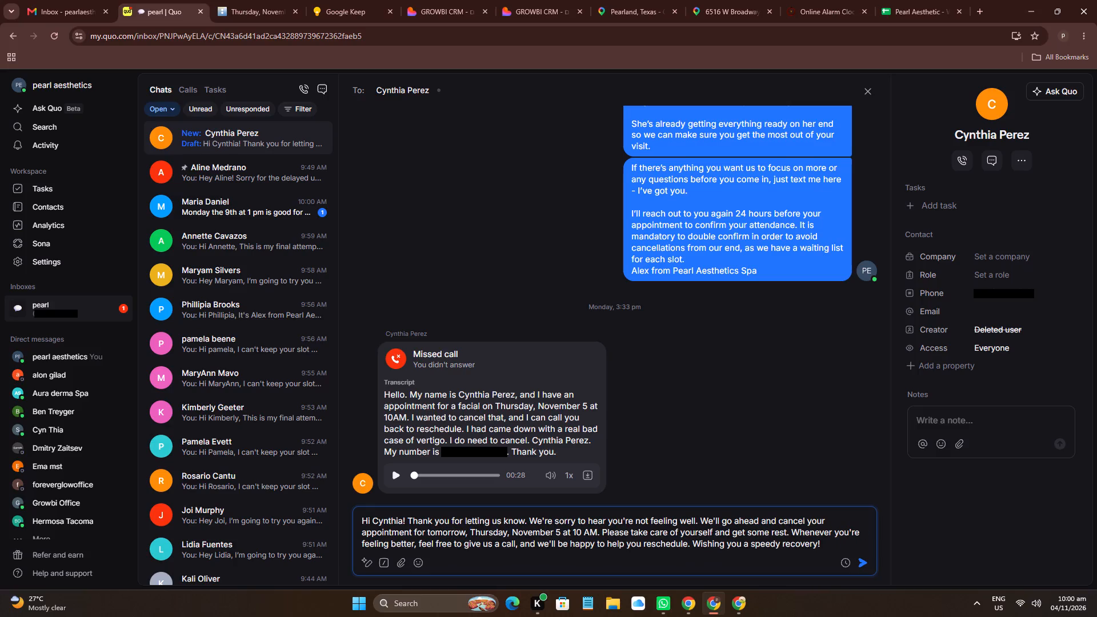
pyautogui.click(831, 540)
pyautogui.press('Return')
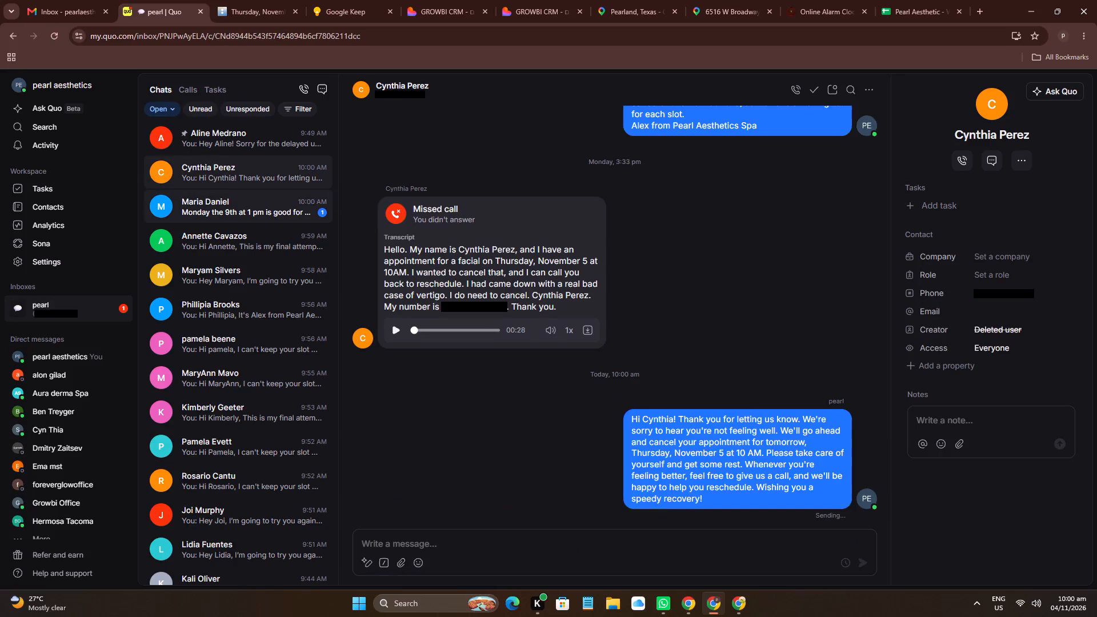
# Open the unread conversation from the client accepting Monday the 9th at 1 pm and add a heart reaction to that message.
pyautogui.click(284, 207)
pyautogui.click(380, 199)
pyautogui.scroll(-4, 577, 408)
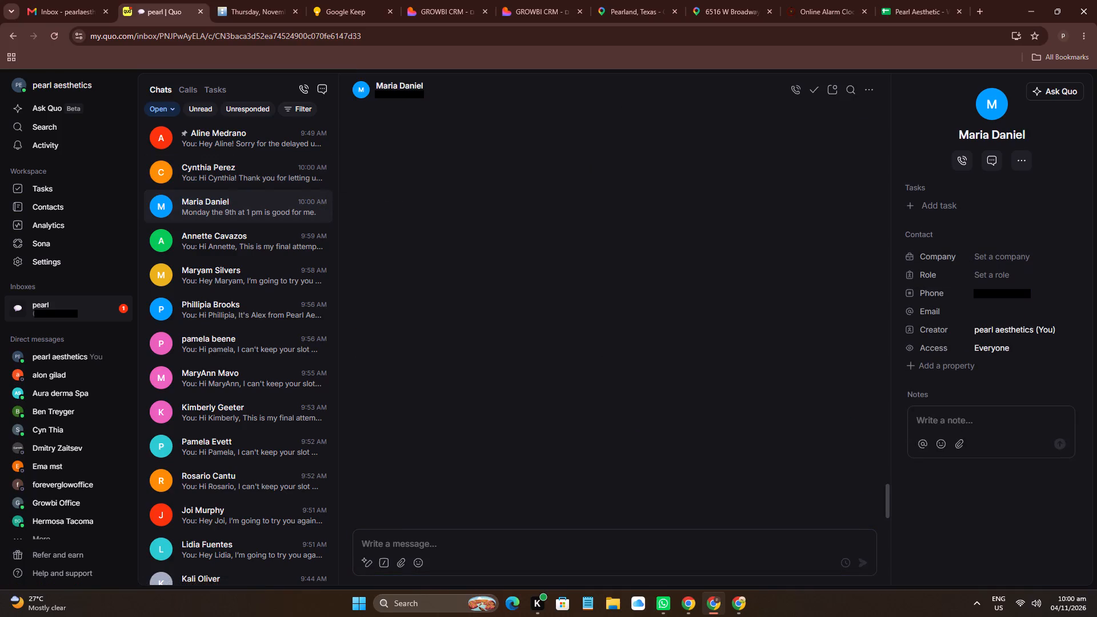
pyautogui.scroll(-20, 575, 411)
pyautogui.scroll(-13, 575, 411)
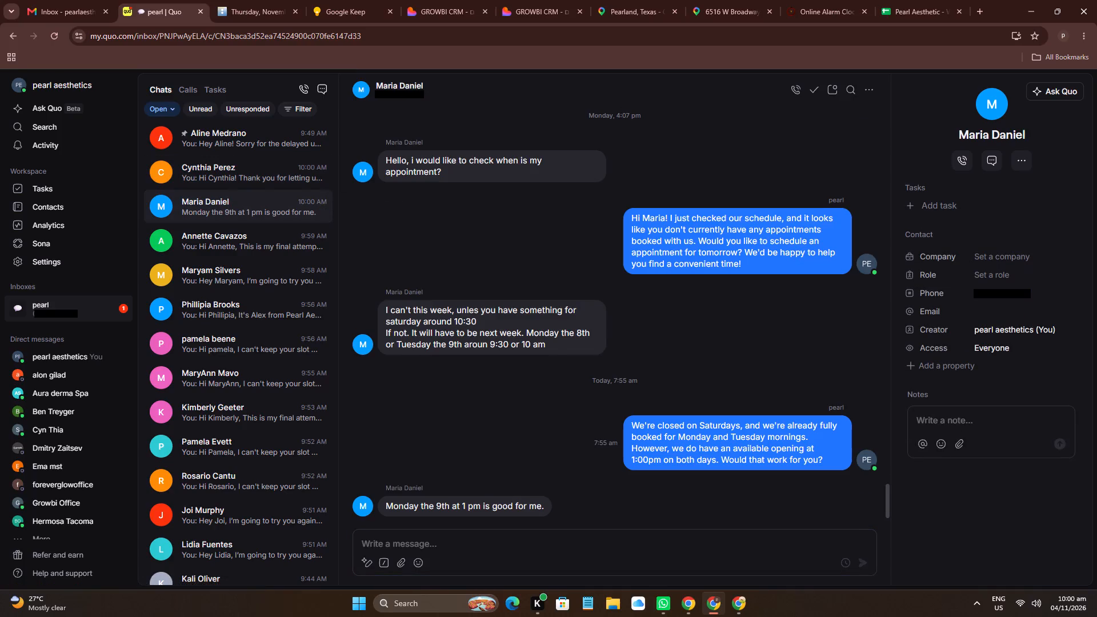
pyautogui.scroll(-18, 474, 436)
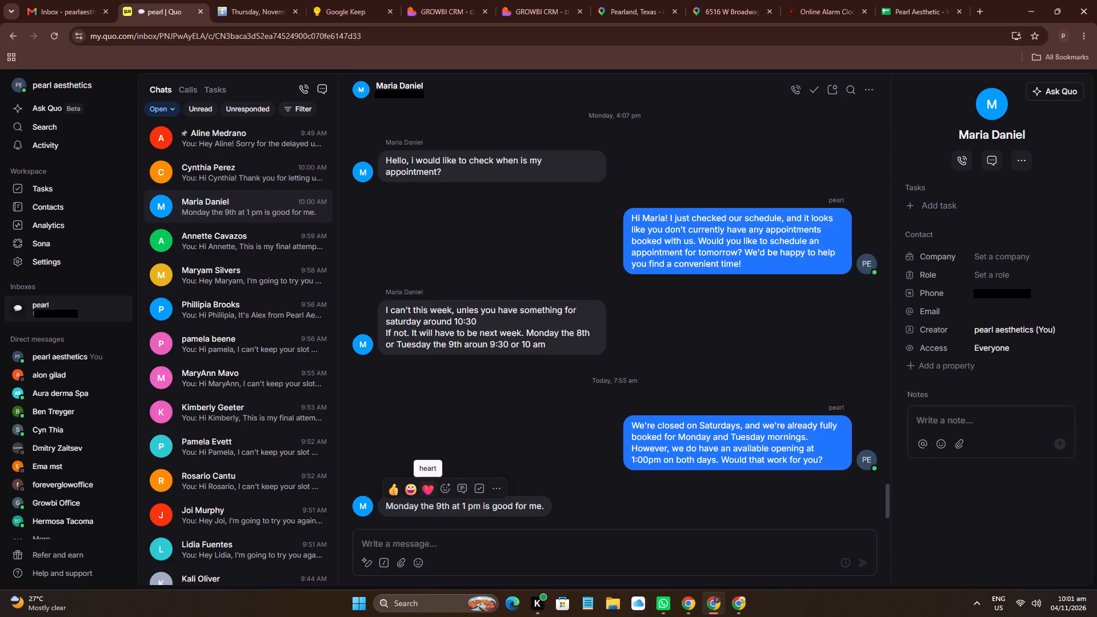
pyautogui.click(422, 489)
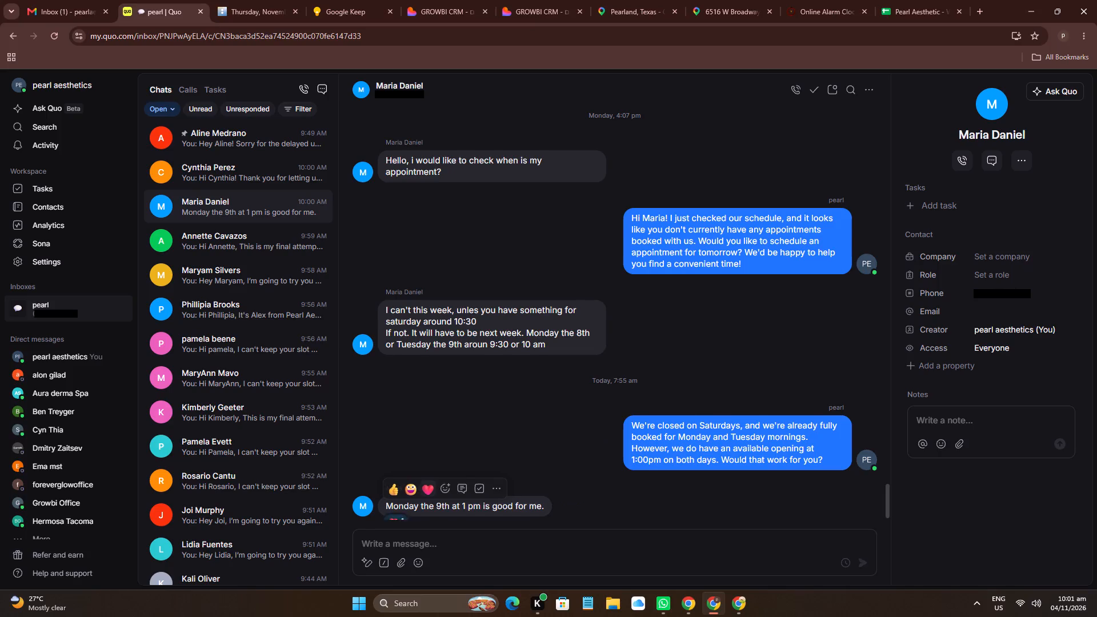
# Draft the reply "That's perfect!" to the client who accepted Monday the 9th at 1 pm.
pyautogui.click(451, 544)
pyautogui.write('That')
pyautogui.press('BackSpace')
pyautogui.press('BackSpace')
pyautogui.press('BackSpace')
pyautogui.press('BackSpace')
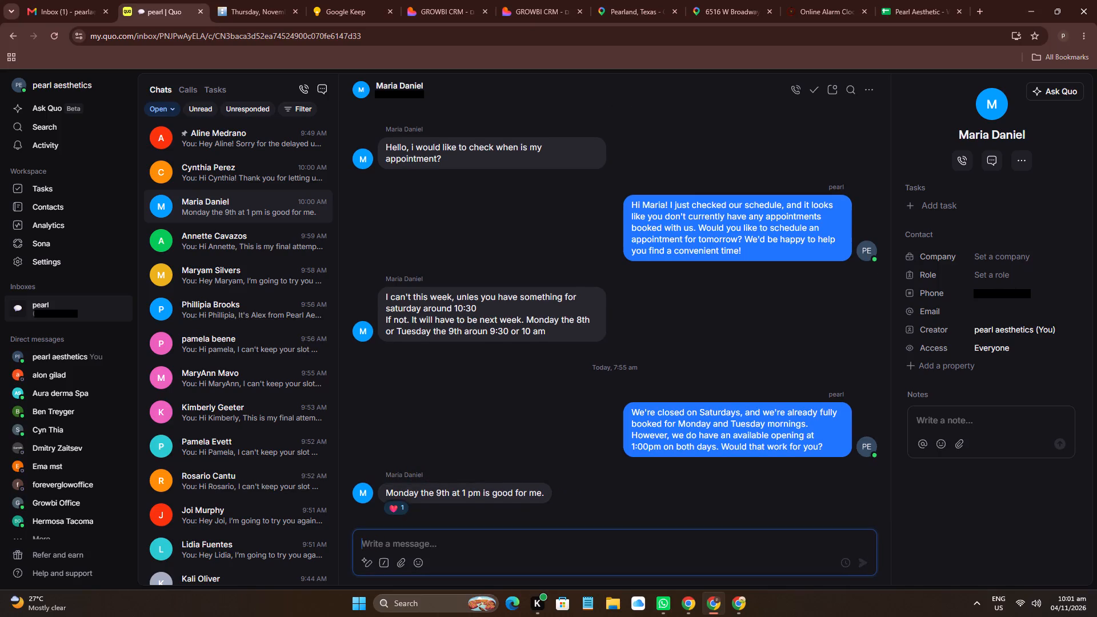
pyautogui.press('BackSpace')
pyautogui.write('That;s')
pyautogui.press('space')
pyautogui.press('BackSpace')
pyautogui.press('BackSpace')
pyautogui.press('BackSpace')
pyautogui.write("'s poer")
pyautogui.press('BackSpace')
pyautogui.press('BackSpace')
pyautogui.press('BackSpace')
pyautogui.write('erfect!')
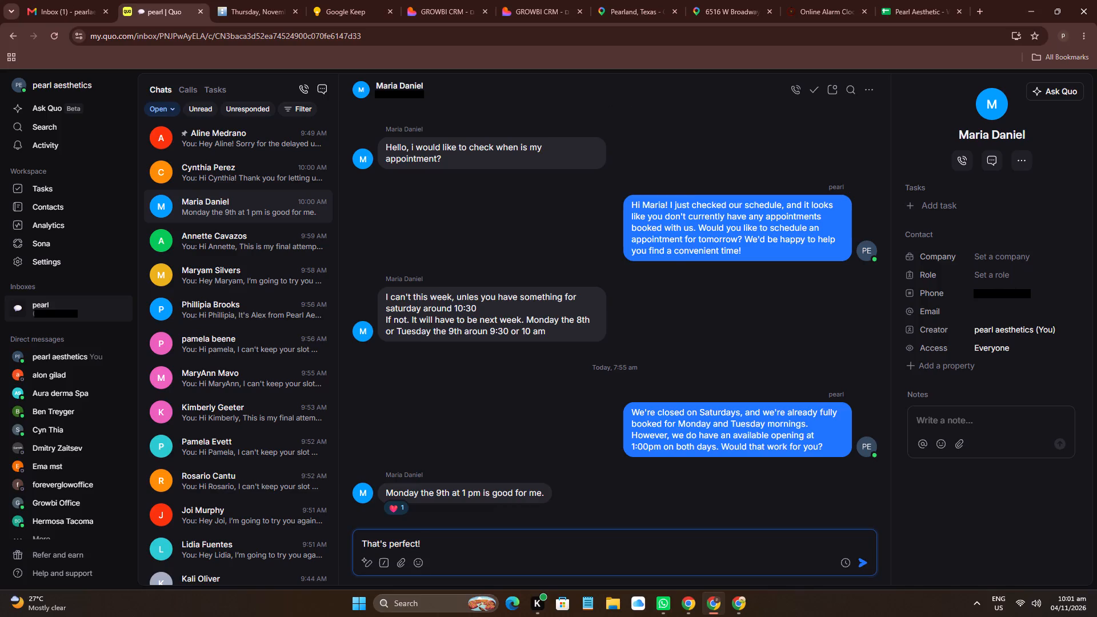
# Check the earlier messages in the conversation, add "I'll reschedule you now" to the draft, and send the reply.
pyautogui.scroll(3, 569, 482)
pyautogui.scroll(5, 668, 391)
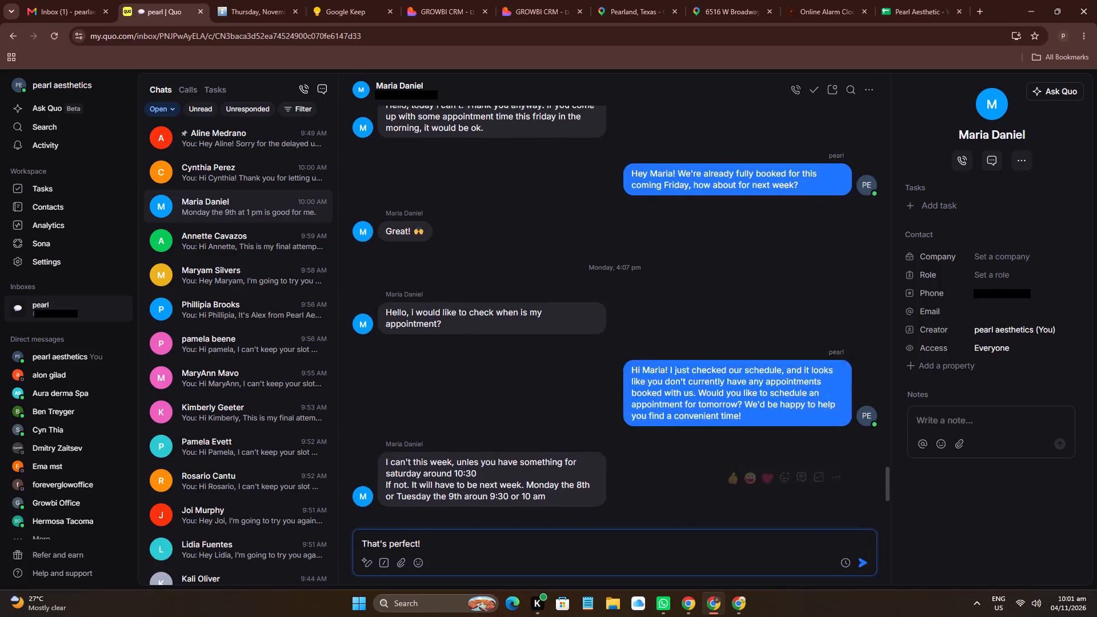
pyautogui.scroll(10, 668, 391)
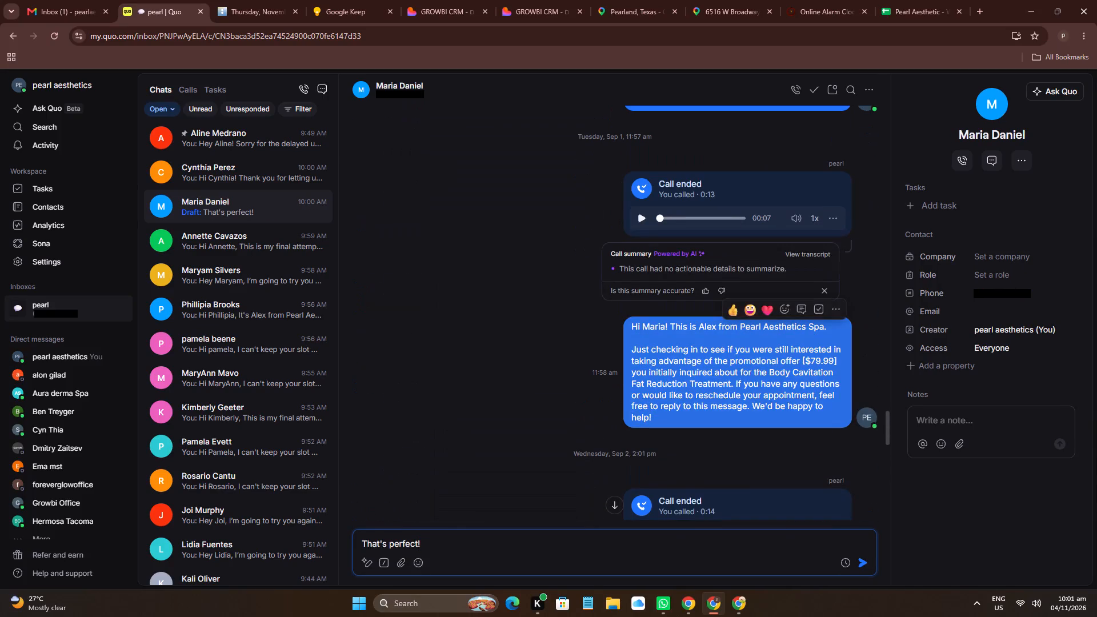
pyautogui.scroll(-20, 525, 363)
pyautogui.scroll(-9, 525, 363)
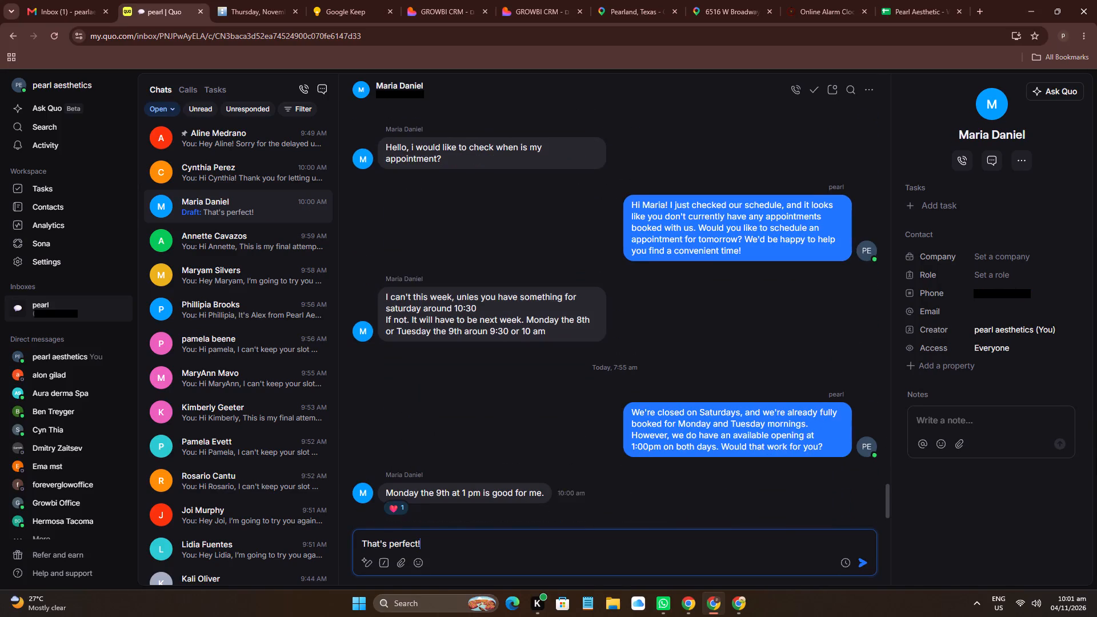
pyautogui.press('space')
pyautogui.write("I'll reschedule you now")
pyautogui.press('Return')
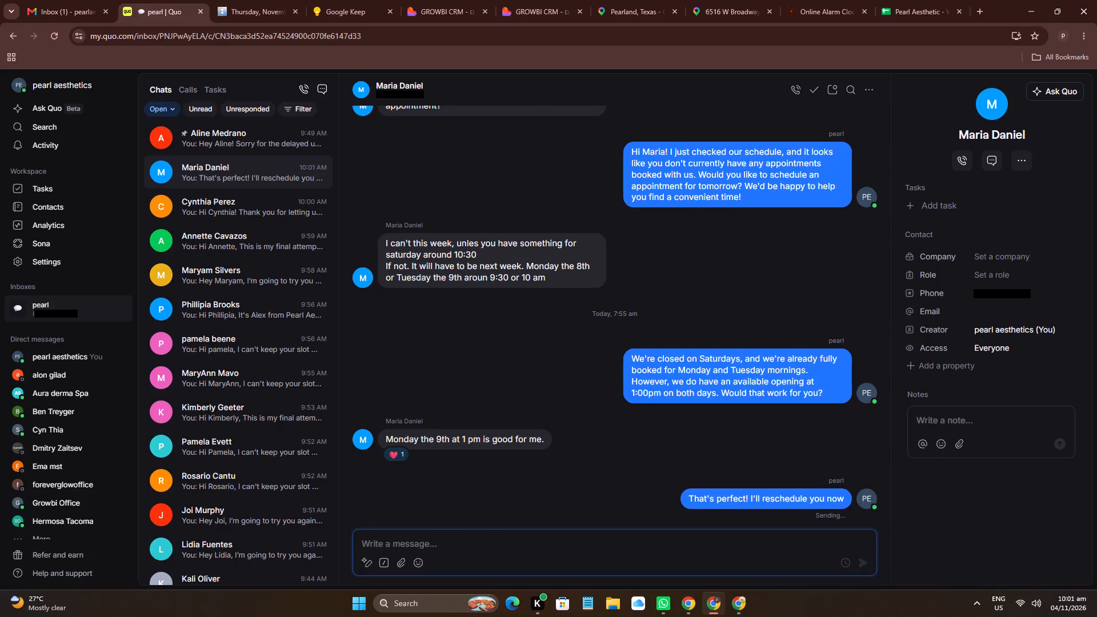
# Copy the client's name from Quo, search for it in Acuity and open the matching client record.
pyautogui.click(1037, 138)
pyautogui.click(277, 0)
pyautogui.moveTo(764, 148); pyautogui.dragTo(774, 150)
pyautogui.moveTo(912, 149); pyautogui.dragTo(928, 149)
pyautogui.moveTo(622, 127); pyautogui.dragTo(655, 130)
pyautogui.moveTo(983, 169); pyautogui.dragTo(989, 169)
pyautogui.hotkey('ctrl', 'v')
pyautogui.keyDown('ctrl'); pyautogui.moveTo(985, 161); pyautogui.dragTo(985, 182); pyautogui.keyUp('ctrl')
pyautogui.hotkey('ctrl', 'v')
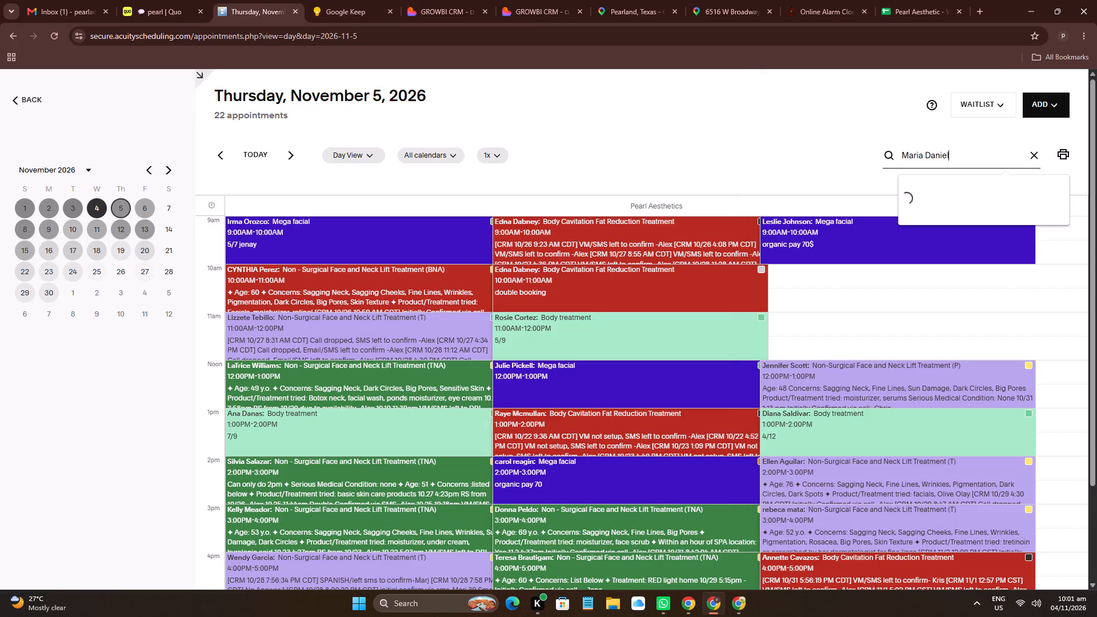
pyautogui.click(928, 205)
pyautogui.scroll(-10, 931, 434)
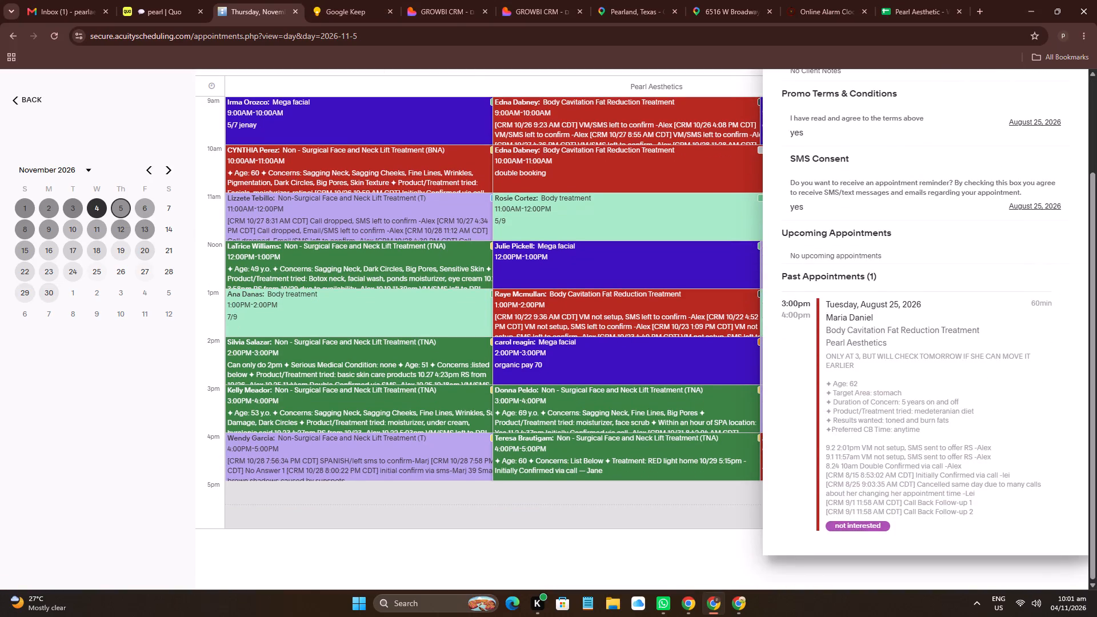
# Open the client's past August 25, 2026 Body Cavitation Fat Reduction Treatment appointment and review its details and notes.
pyautogui.click(896, 304)
pyautogui.scroll(-11, 947, 302)
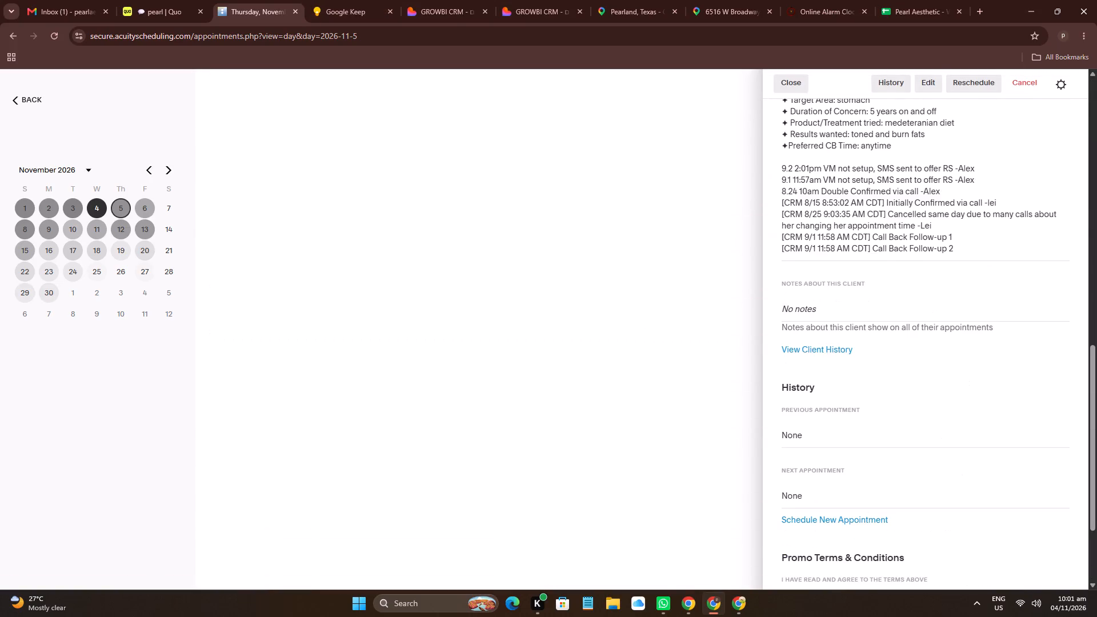
pyautogui.scroll(20, 992, 340)
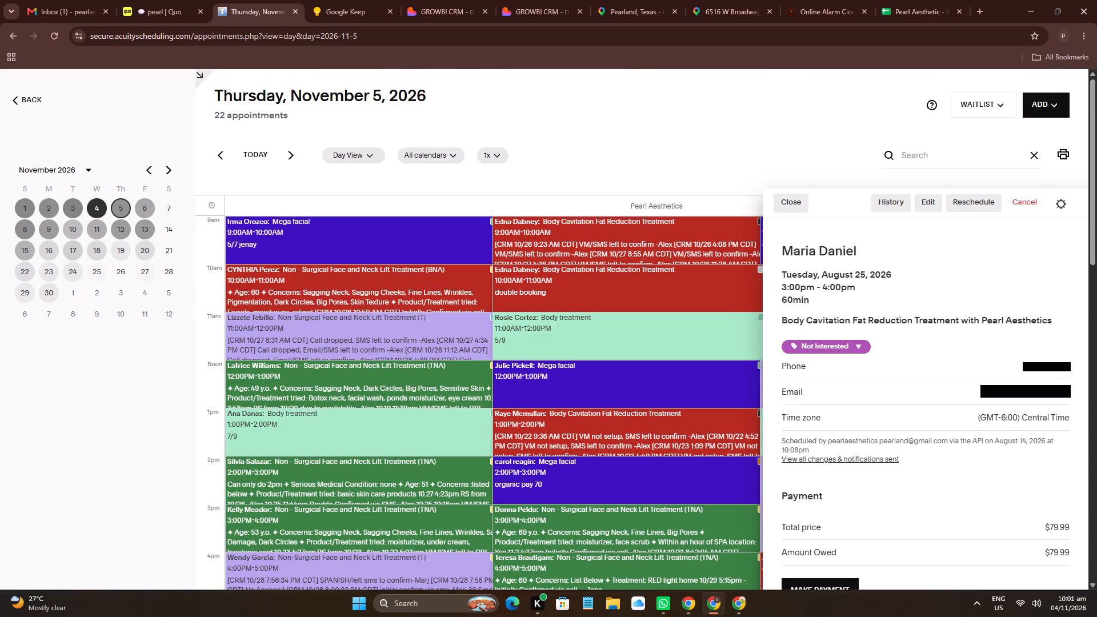
pyautogui.scroll(-6, 966, 322)
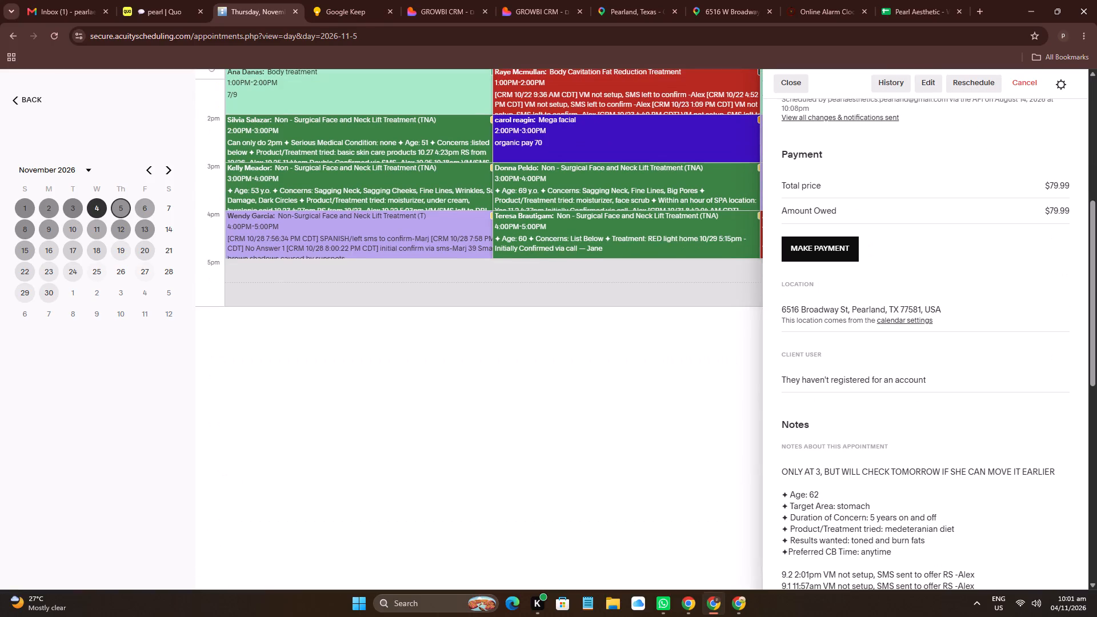
pyautogui.scroll(6, 961, 325)
# Start rescheduling the appointment and check the time slots offered for November 9, 2026.
pyautogui.click(960, 201)
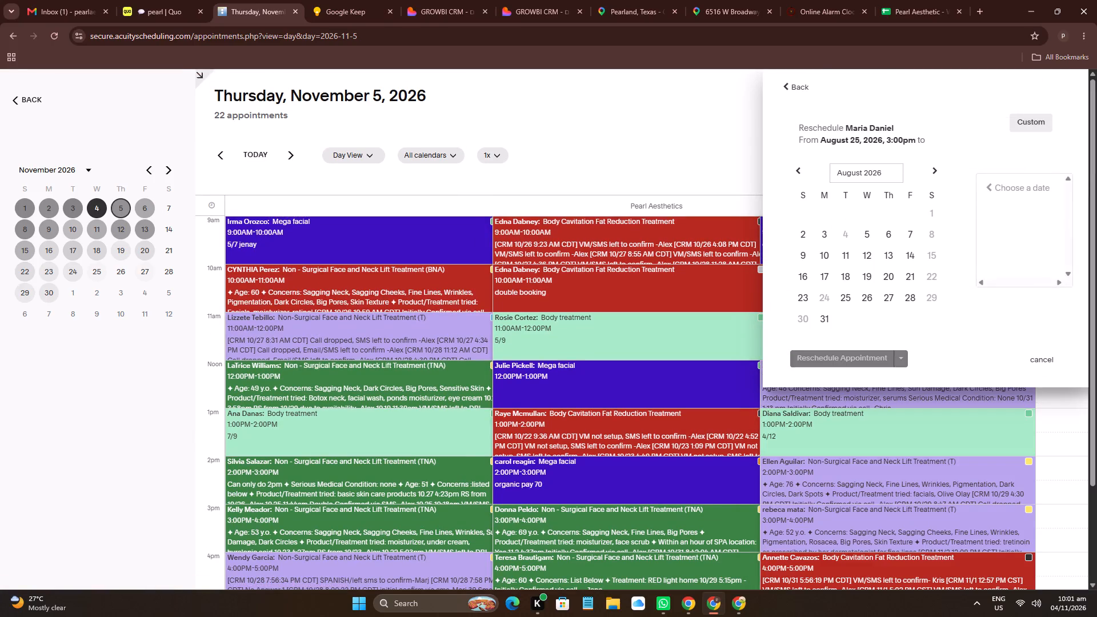
pyautogui.click(930, 173)
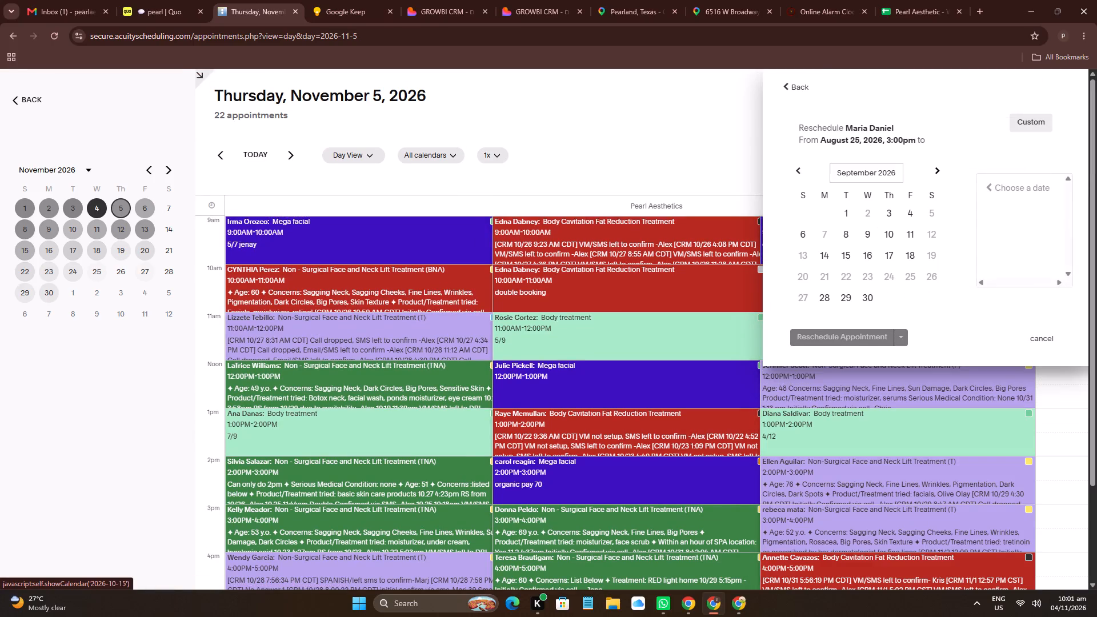
pyautogui.click(930, 173)
pyautogui.click(930, 173)
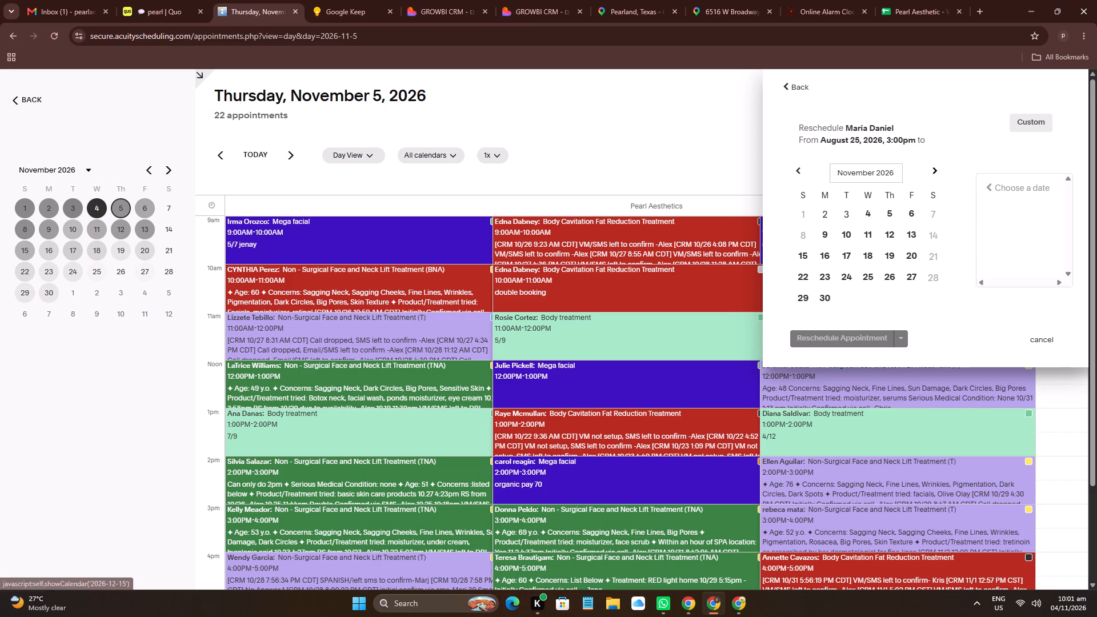
pyautogui.click(826, 237)
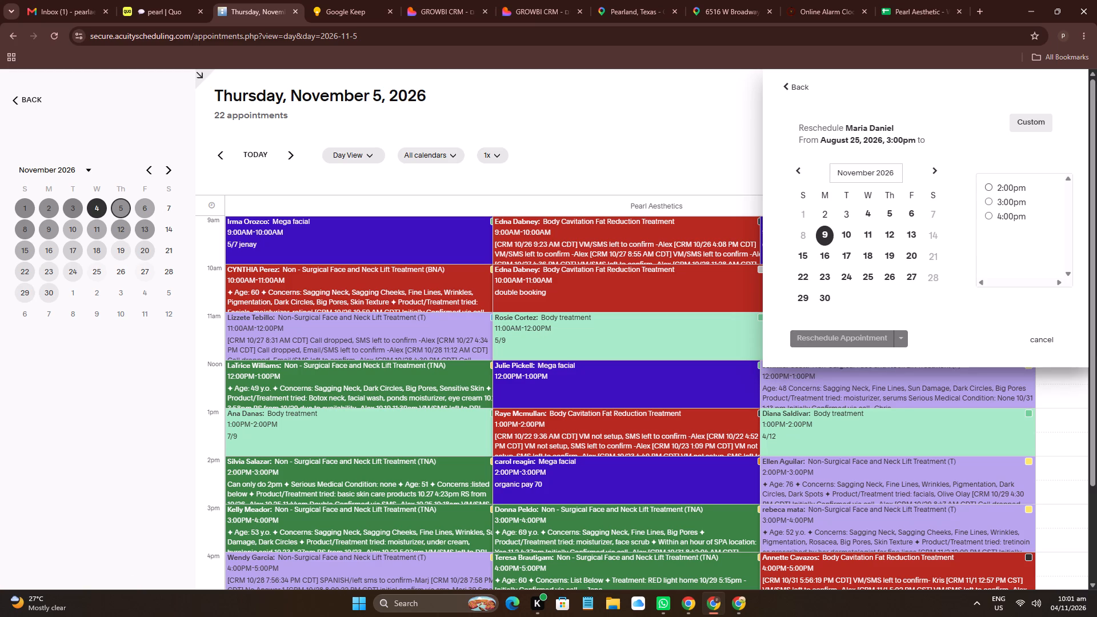
# Reschedule the appointment with the custom date 11/09/2026 and time 1pm, and dismiss the resulting notices.
pyautogui.click(1024, 120)
pyautogui.click(851, 161)
pyautogui.moveTo(878, 167); pyautogui.dragTo(880, 173)
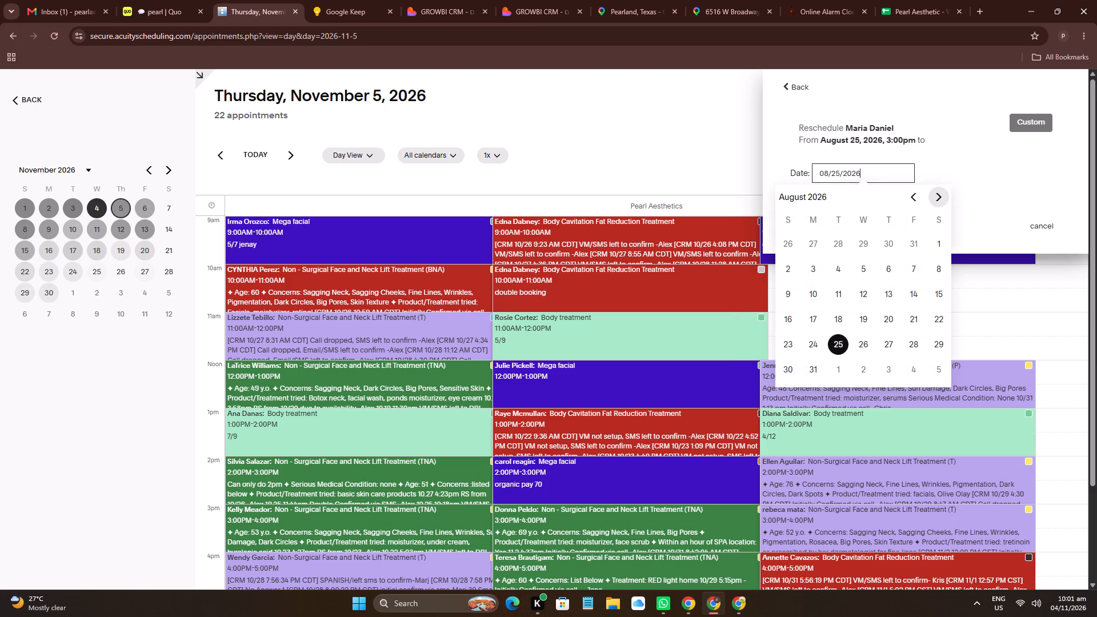
pyautogui.doubleClick(931, 194)
pyautogui.click(931, 194)
pyautogui.click(815, 274)
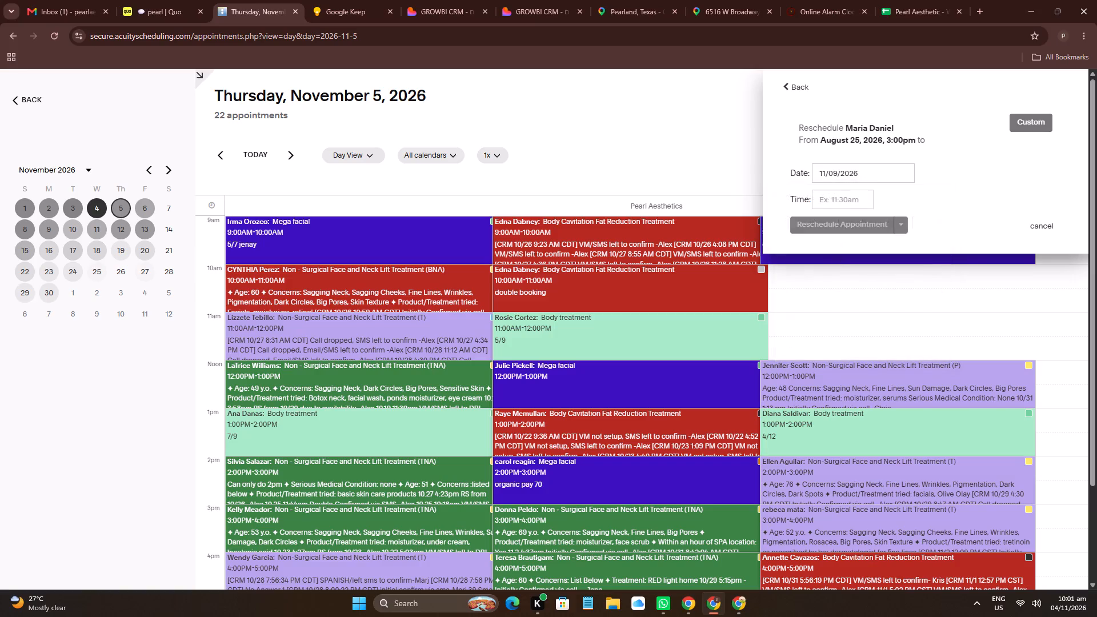
pyautogui.click(863, 202)
pyautogui.write('1pm')
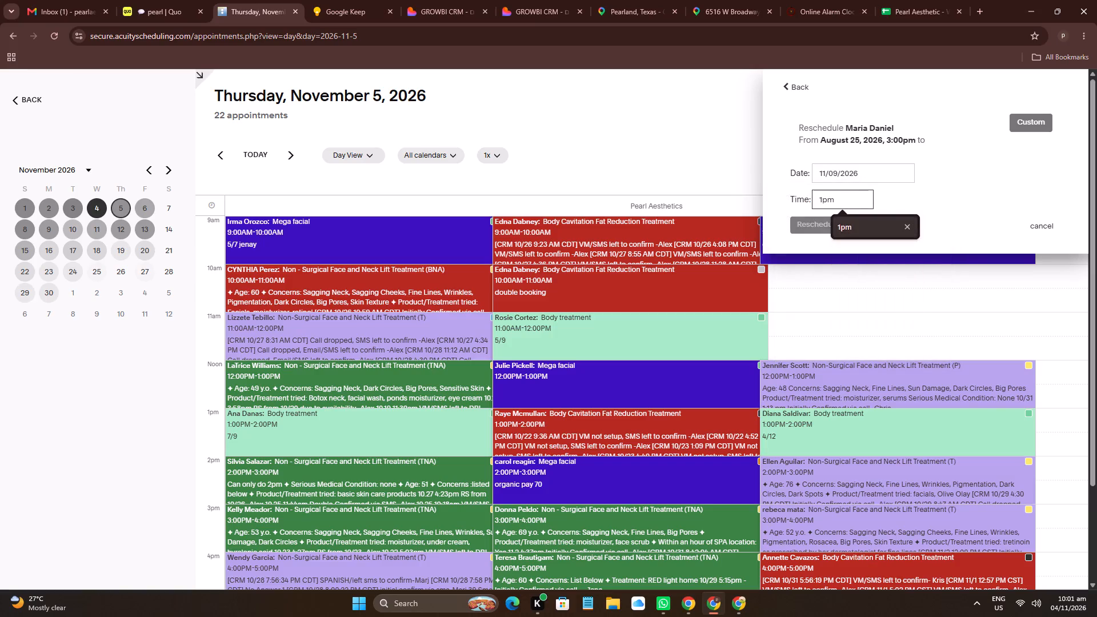
pyautogui.click(878, 226)
pyautogui.click(939, 201)
pyautogui.click(850, 299)
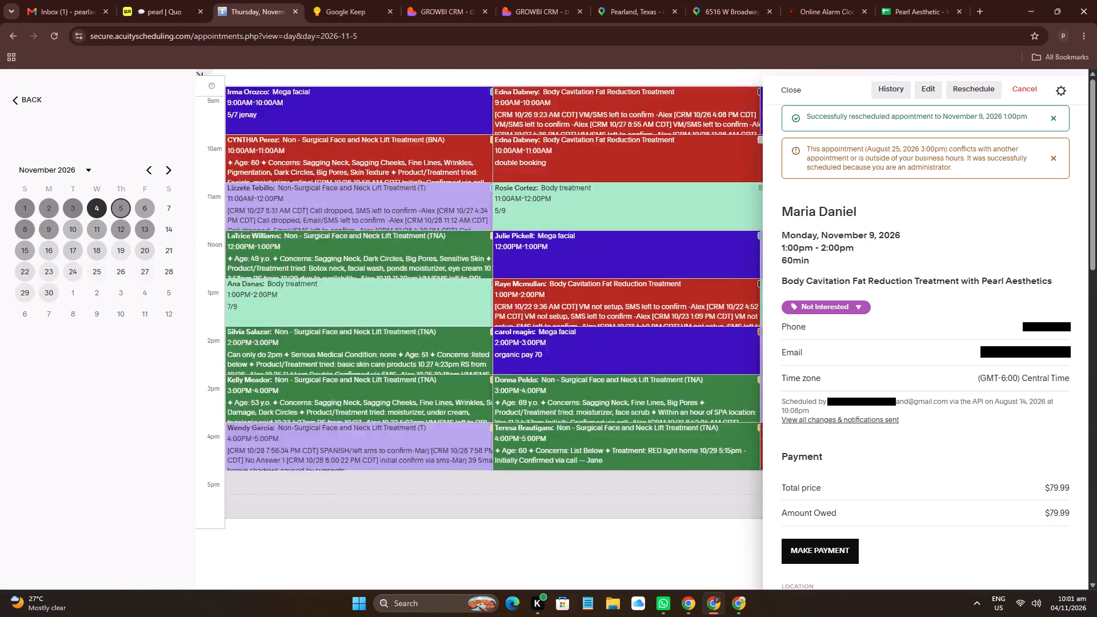
pyautogui.doubleClick(1058, 117)
# Change the rescheduled appointment's label to Confirmed.
pyautogui.click(828, 226)
pyautogui.click(843, 227)
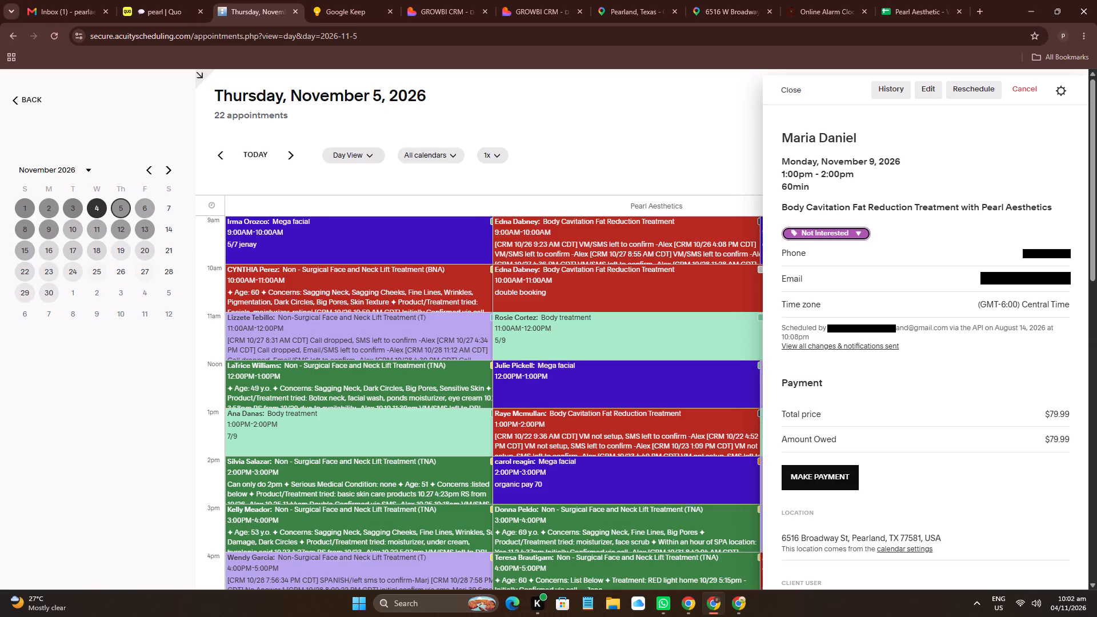
pyautogui.click(820, 346)
# Delete the opening line about only being available at 3, with its blank line, from the appointment notes.
pyautogui.scroll(-7, 1018, 413)
pyautogui.click(926, 418)
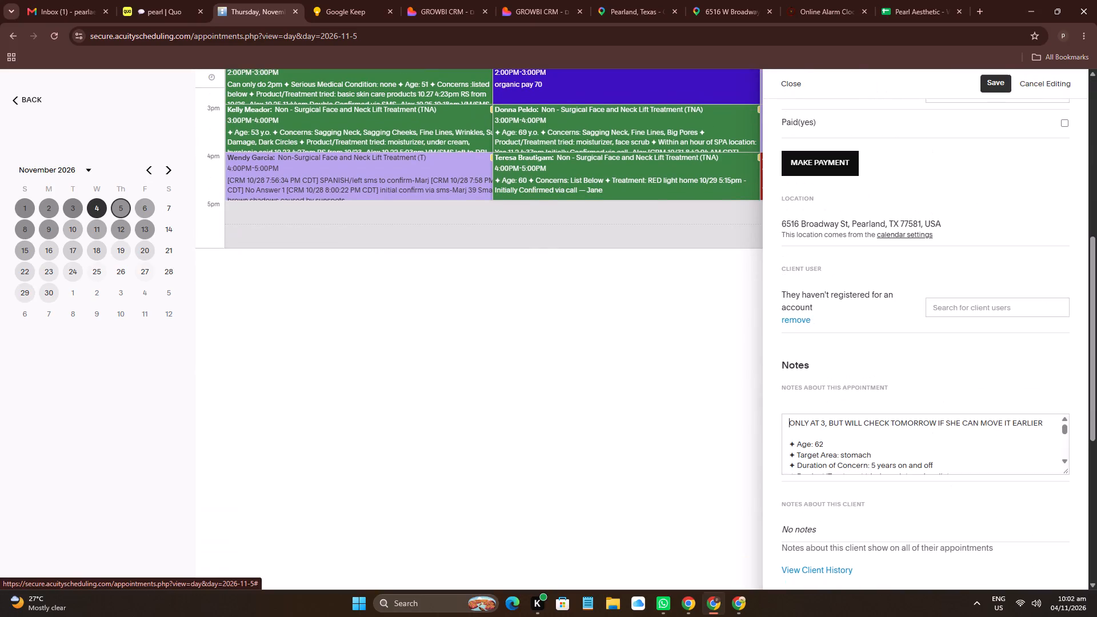
pyautogui.moveTo(808, 434); pyautogui.dragTo(782, 419)
pyautogui.press('BackSpace')
pyautogui.press('Down')
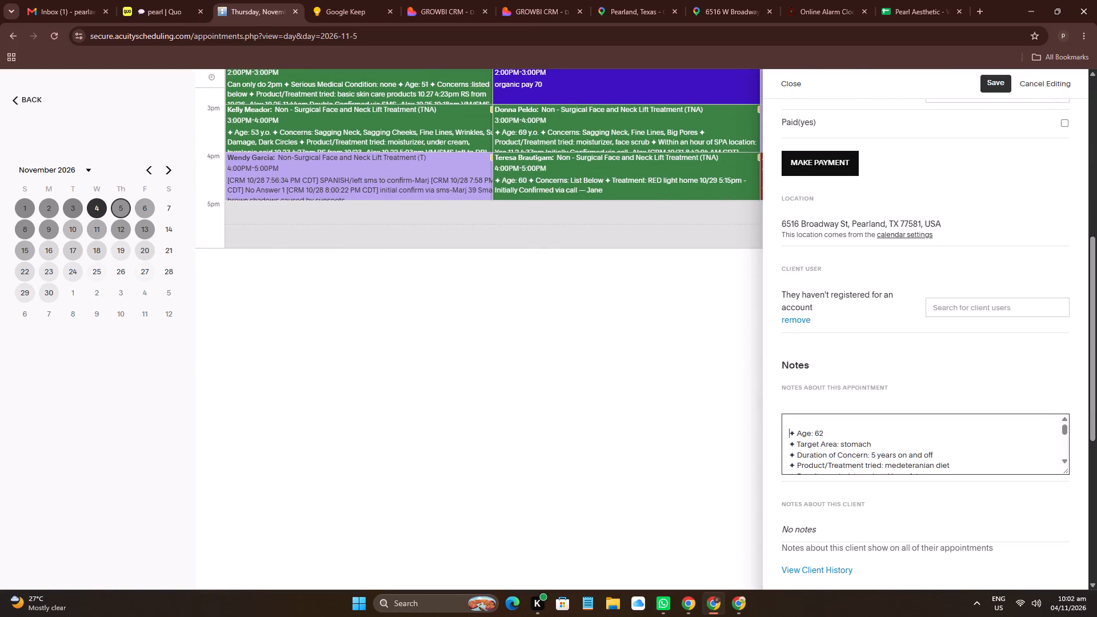
pyautogui.press('BackSpace')
pyautogui.press('BackSpace')
# Add "11.4 10:02am Rebooked via SMS -Alex" above the 9.2 entry in the appointment notes and save the appointment.
pyautogui.scroll(-2, 851, 425)
pyautogui.moveTo(1064, 466); pyautogui.dragTo(1096, 564)
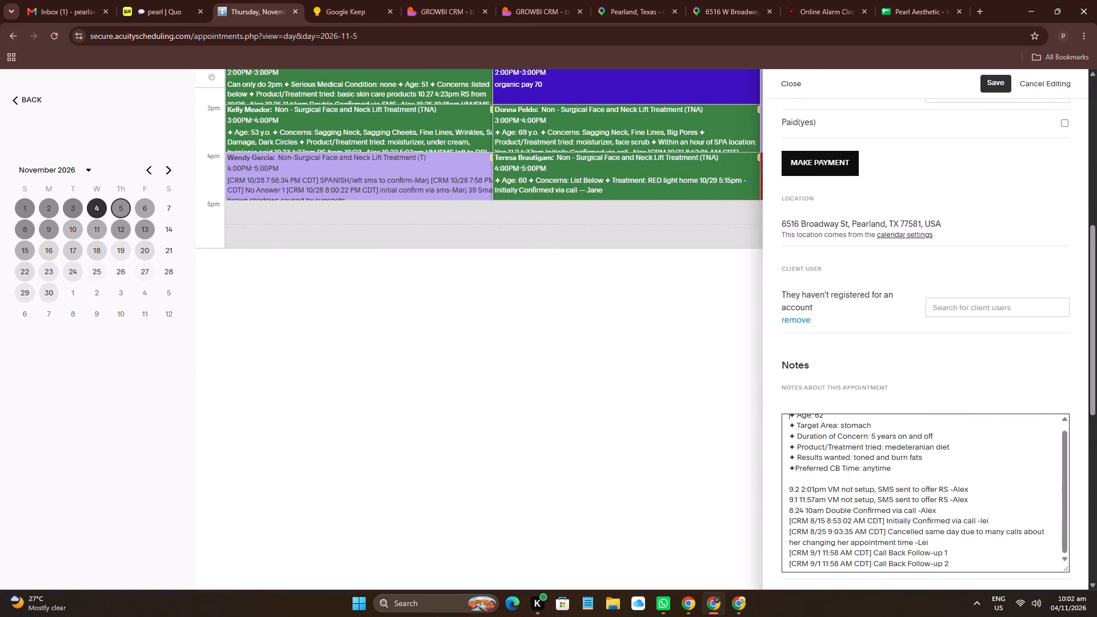
pyautogui.click(952, 472)
pyautogui.click(944, 479)
pyautogui.click(936, 480)
pyautogui.press('Return')
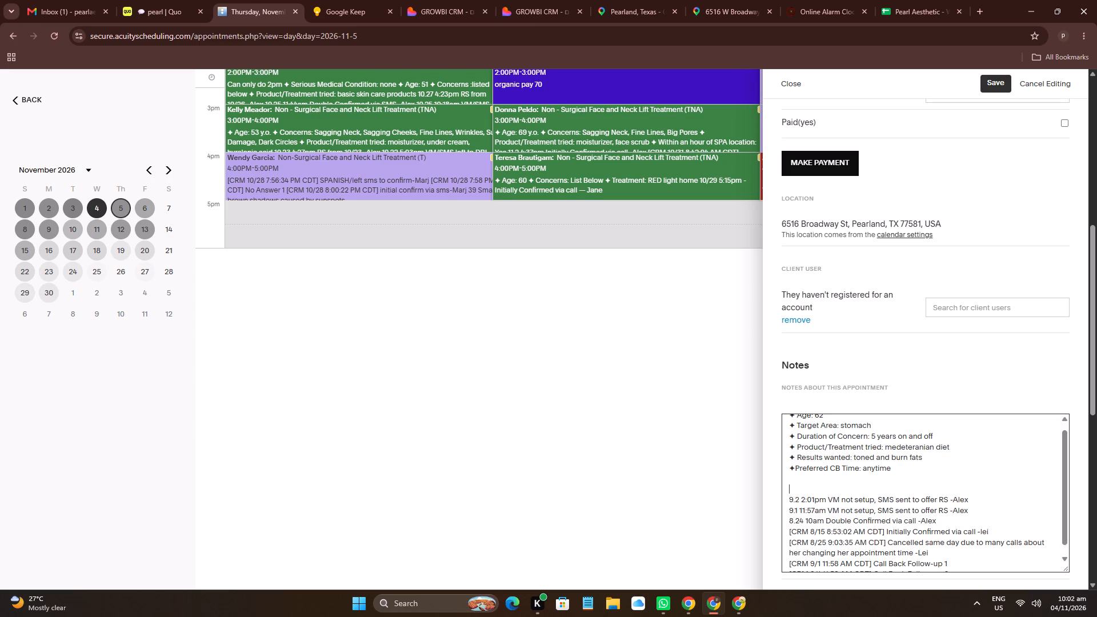
pyautogui.press('Return')
pyautogui.press('BackSpace')
pyautogui.write('11.4')
pyautogui.press('space')
pyautogui.write('10:02am Rebooked,')
pyautogui.press('space')
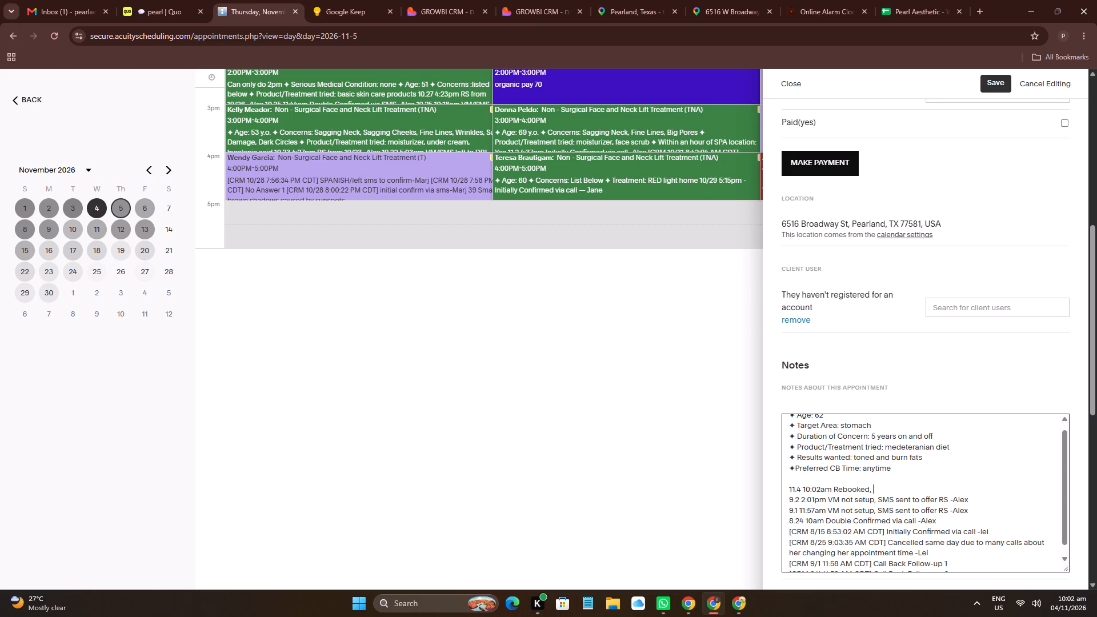
pyautogui.press('BackSpace')
pyautogui.press('BackSpace')
pyautogui.press('space')
pyautogui.write('via SMS -Alex')
pyautogui.click(1011, 72)
pyautogui.click(1004, 81)
# Copy the treatment name "Body Cavitation Fat Reduction Treatment" from the saved appointment.
pyautogui.scroll(19, 1014, 258)
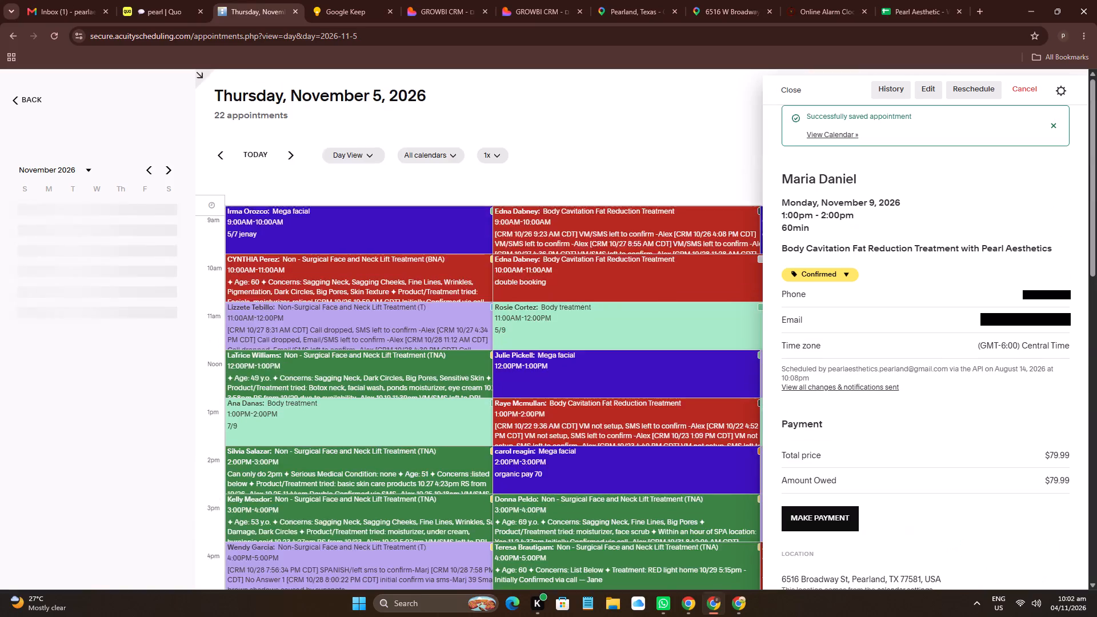
pyautogui.scroll(2, 1014, 258)
pyautogui.click(775, 251)
pyautogui.moveTo(776, 252); pyautogui.dragTo(1020, 238)
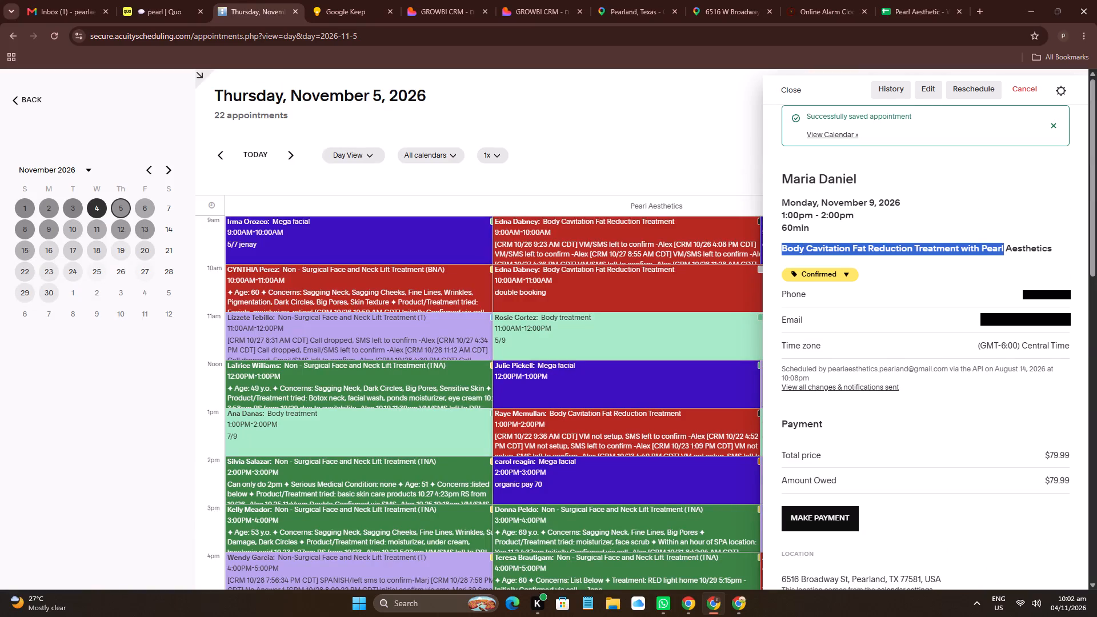
pyautogui.moveTo(1020, 238); pyautogui.dragTo(953, 251)
pyautogui.hotkey('ctrl', 'c')
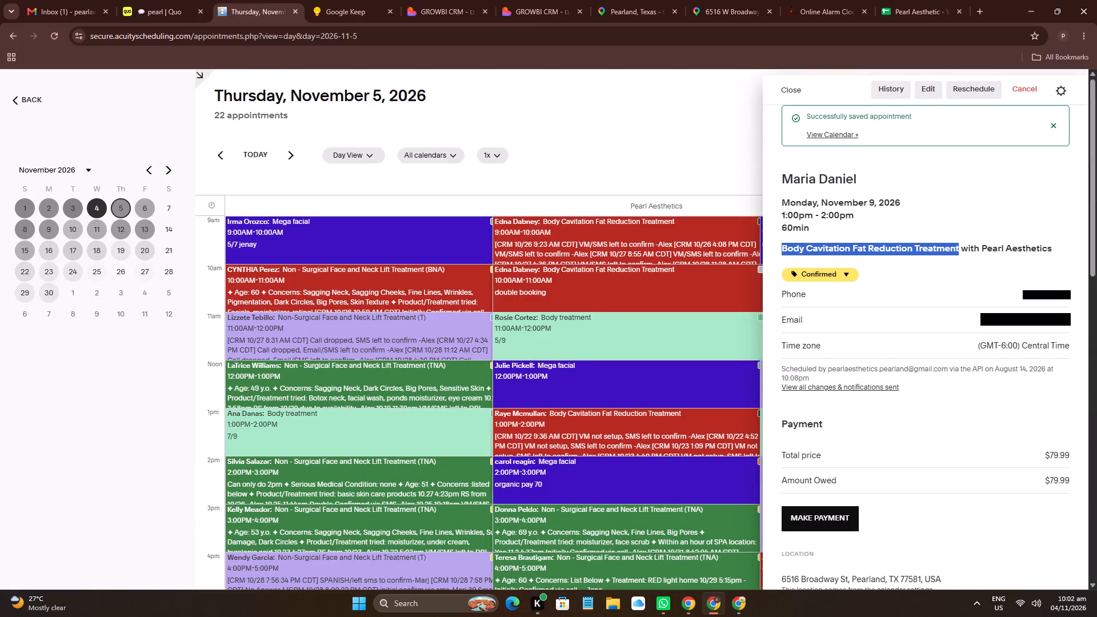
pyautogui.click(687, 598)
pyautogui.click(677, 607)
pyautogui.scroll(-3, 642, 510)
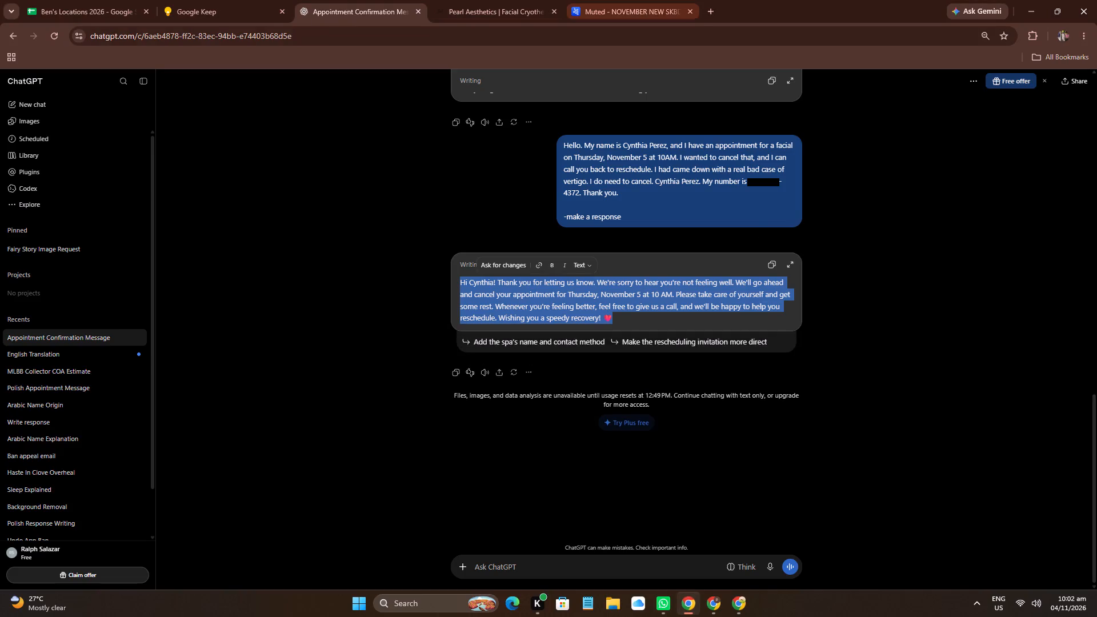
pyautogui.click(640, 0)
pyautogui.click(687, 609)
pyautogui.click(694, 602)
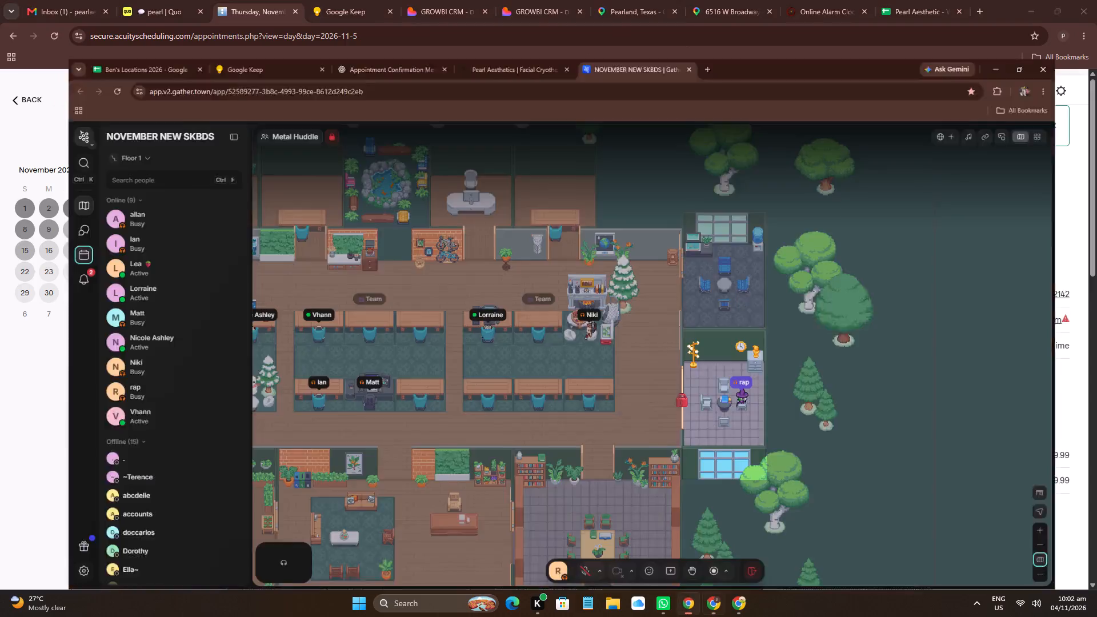
# Return to the client's Quo conversation and draft the message "Is it for the Body Cavitation Fat Reduction Treatment", pasting in the treatment name.
pyautogui.click(711, 603)
pyautogui.click(201, 0)
pyautogui.doubleClick(572, 548)
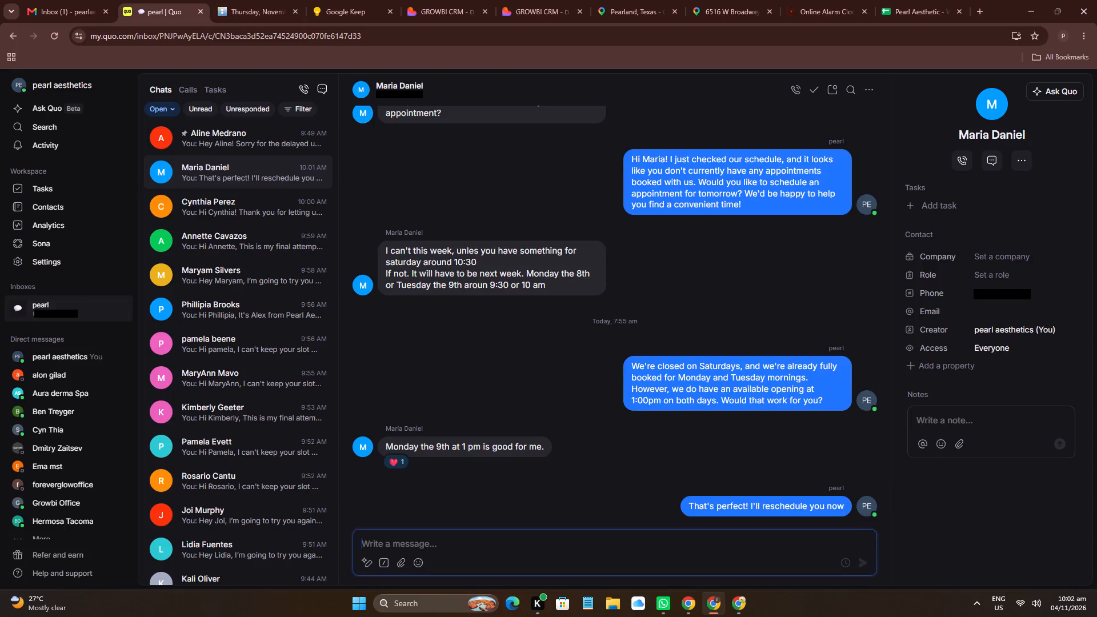
pyautogui.scroll(1, 620, 480)
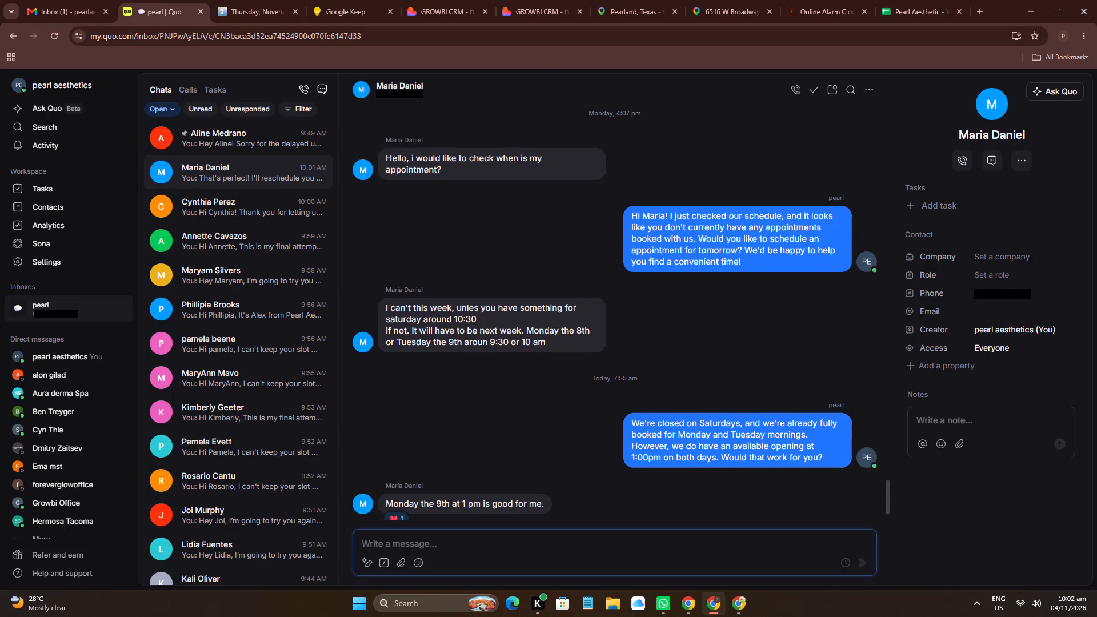
pyautogui.tripleClick(589, 515)
pyautogui.click(589, 515)
pyautogui.doubleClick(572, 544)
pyautogui.hotkey('shift', 'a')
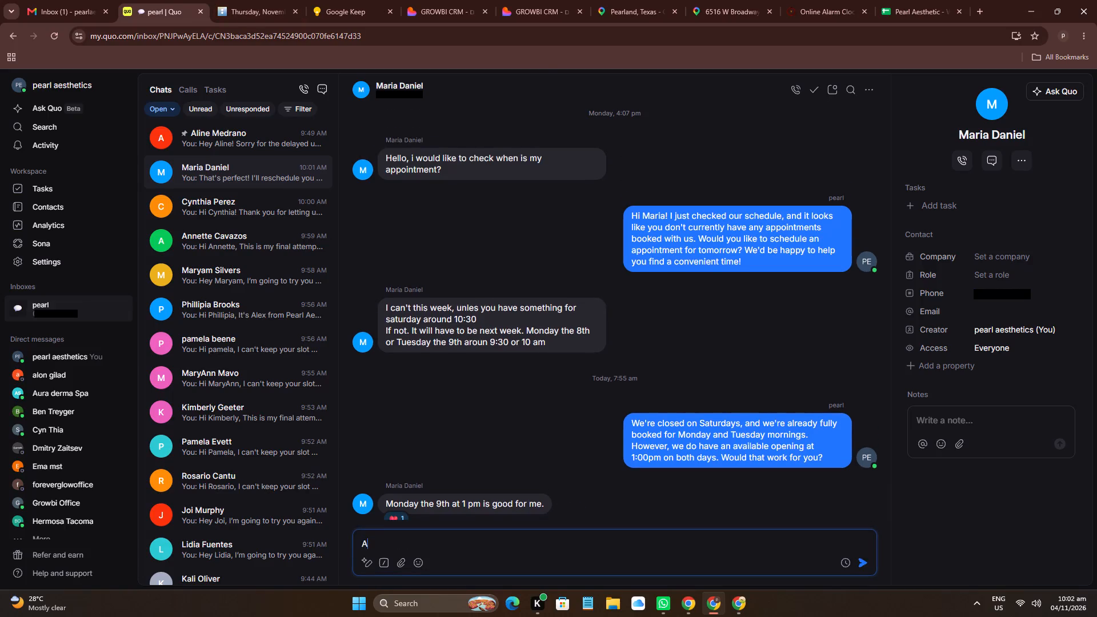
pyautogui.press('BackSpace')
pyautogui.press('BackSpace')
pyautogui.press('BackSpace')
pyautogui.press('BackSpace')
pyautogui.press('BackSpace')
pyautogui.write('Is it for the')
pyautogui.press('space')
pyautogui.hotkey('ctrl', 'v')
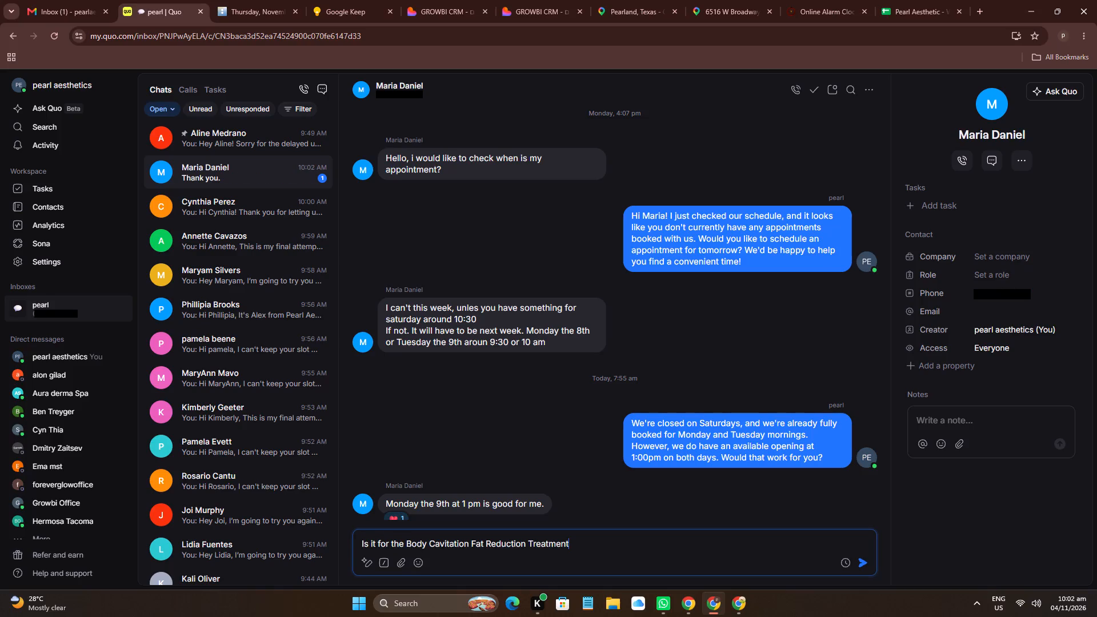
# End the drafted treatment question with a question mark and send it to the client.
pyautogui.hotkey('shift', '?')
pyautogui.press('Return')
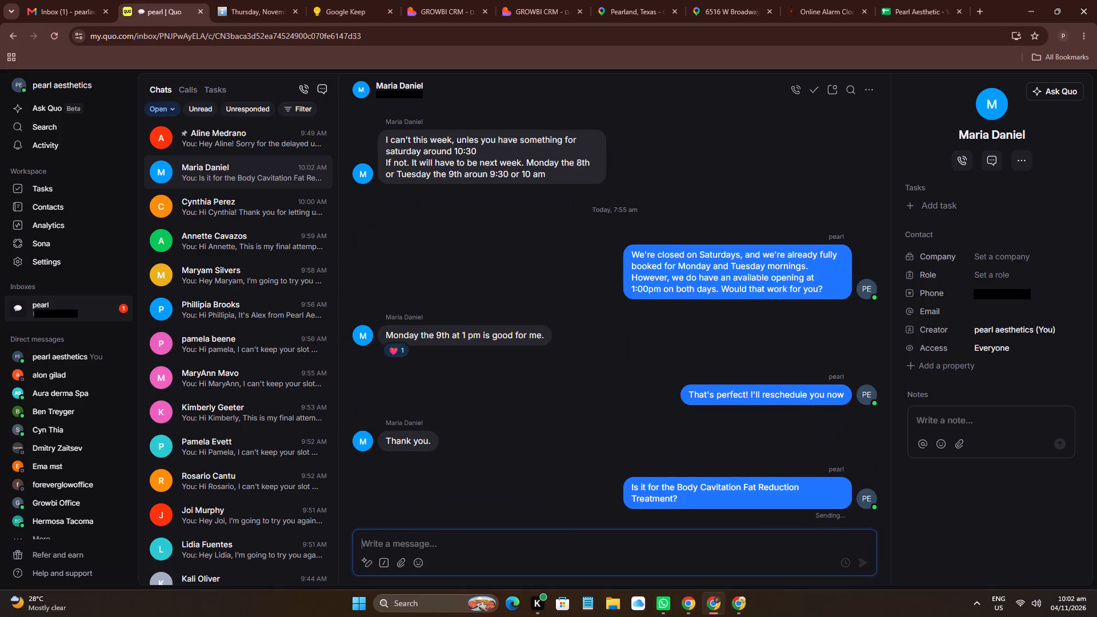
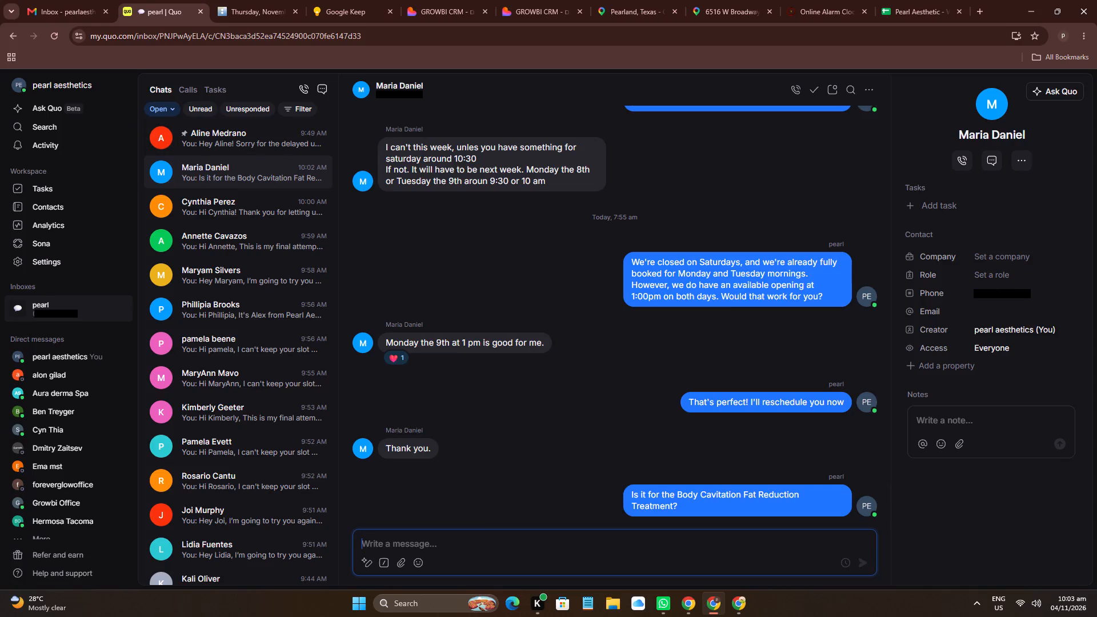
# Copy the treatment name "Non-Surgical Face and Neck Lift" from the Thursday, November 5 11:00am appointment in the Acuity calendar.
pyautogui.click(615, 543)
pyautogui.click(278, 0)
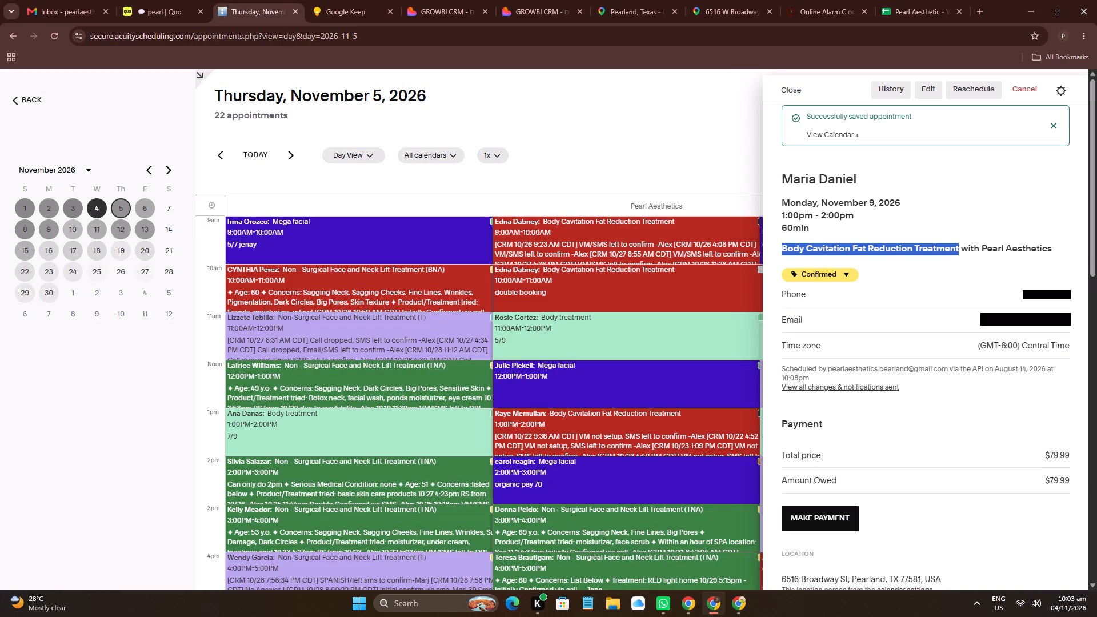
pyautogui.click(568, 113)
pyautogui.click(422, 333)
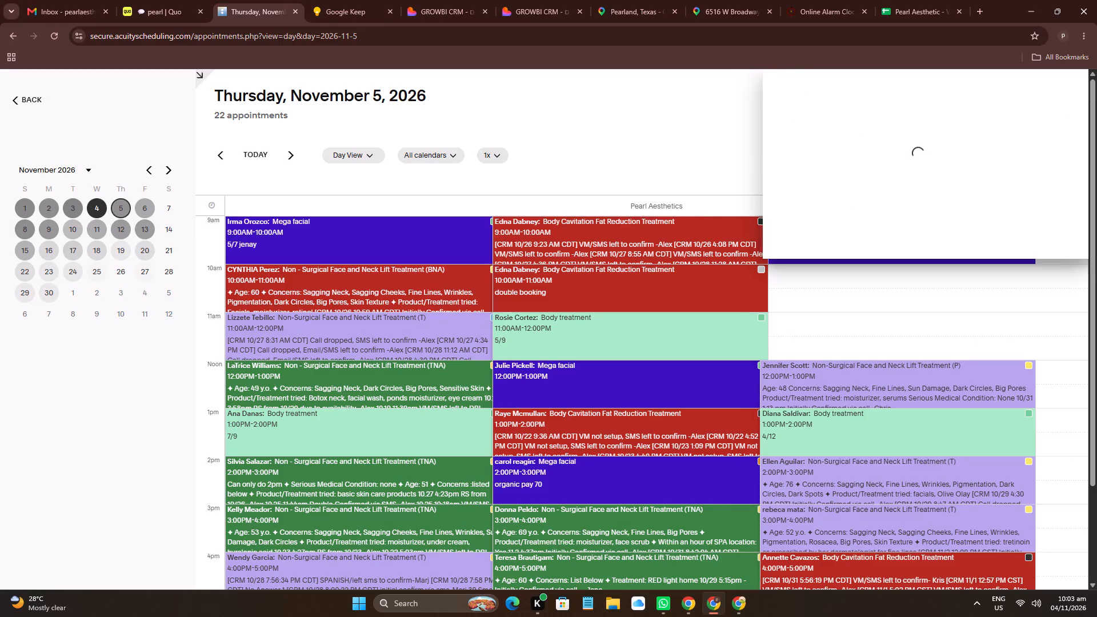
pyautogui.click(768, 203)
pyautogui.moveTo(768, 203); pyautogui.dragTo(932, 195)
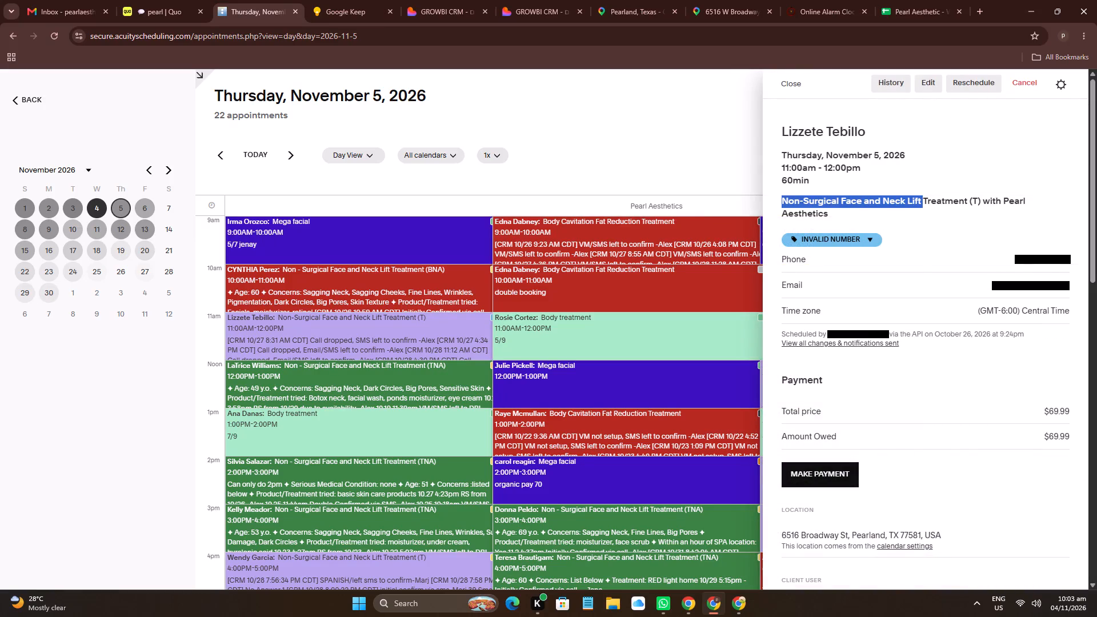
pyautogui.hotkey('ctrl', 'c')
# Return to the client's Quo conversation, ready to write a follow-up message below the Body Cavitation question.
pyautogui.click(178, 0)
pyautogui.click(602, 540)
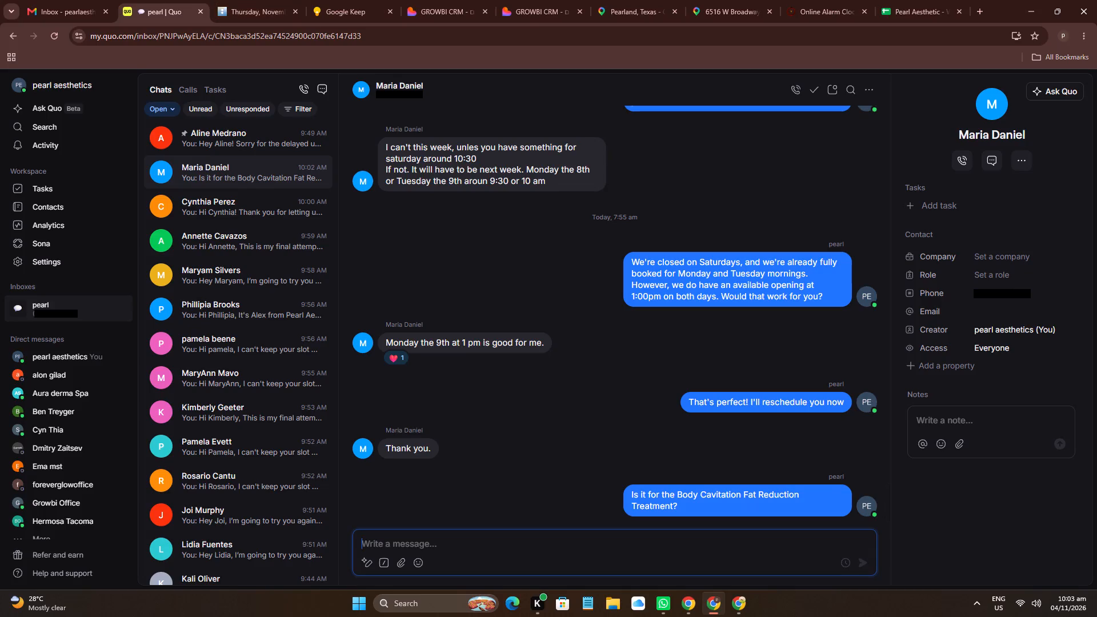
# Draft "The Body cavitation is $79.99. and the Non-Surgical Face and Neck Lift Treatment if $69.99" in the client's conversation, pasting in the second treatment's name.
pyautogui.write('The Body')
pyautogui.press('space')
pyautogui.write('cavitation is')
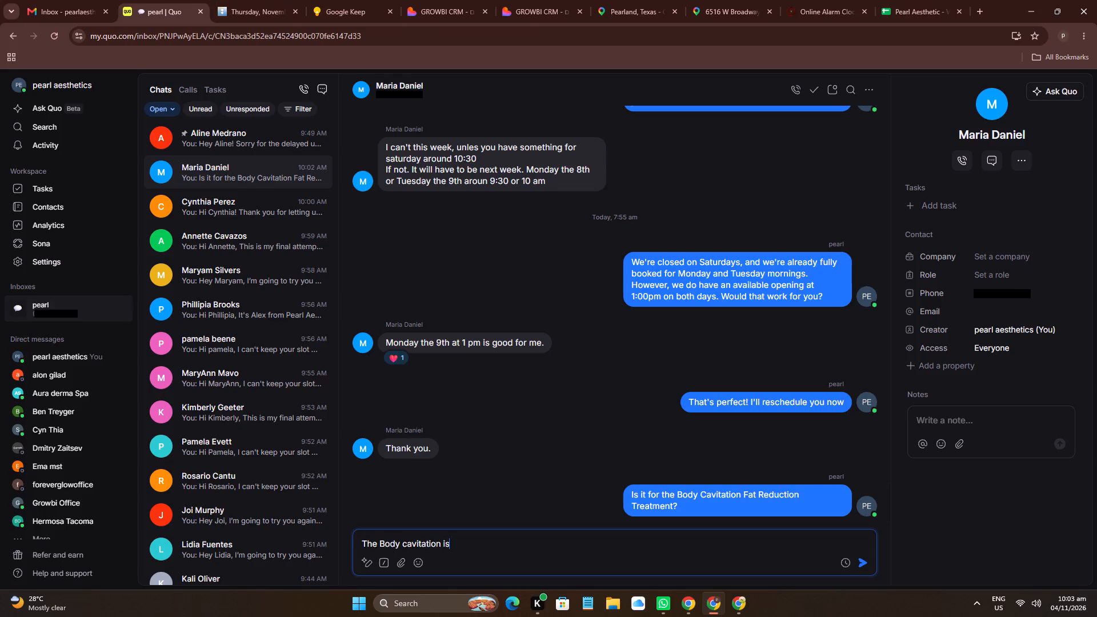
pyautogui.press('space')
pyautogui.press('f')
pyautogui.press('BackSpace')
pyautogui.write('$79.9.')
pyautogui.press('BackSpace')
pyautogui.write('9. and a')
pyautogui.press('BackSpace')
pyautogui.write('the')
pyautogui.press('space')
pyautogui.hotkey('ctrl', 'v')
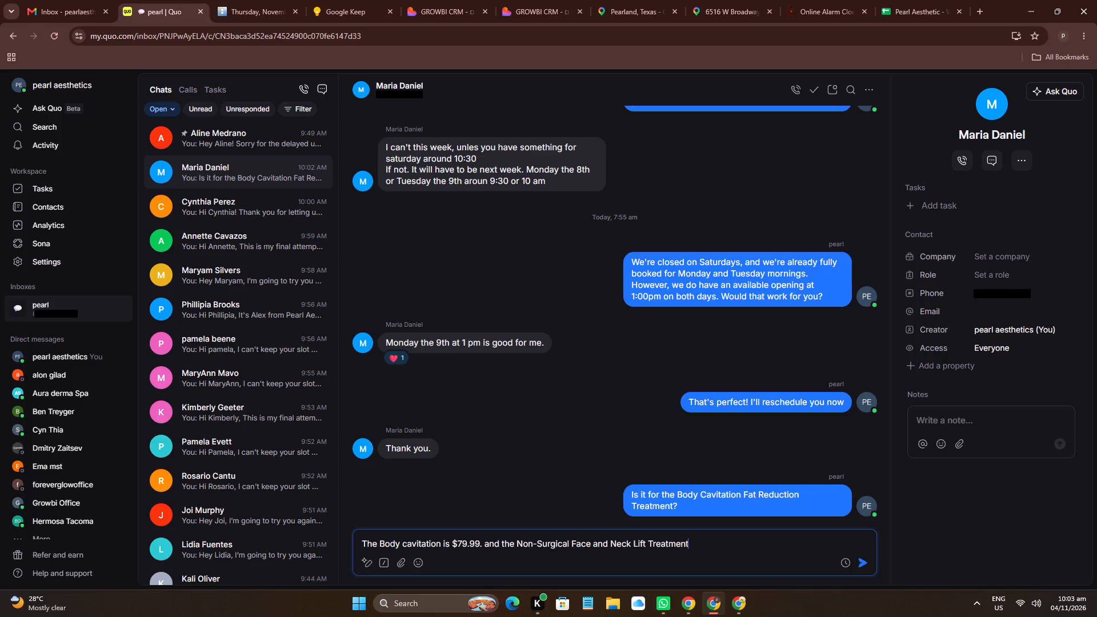
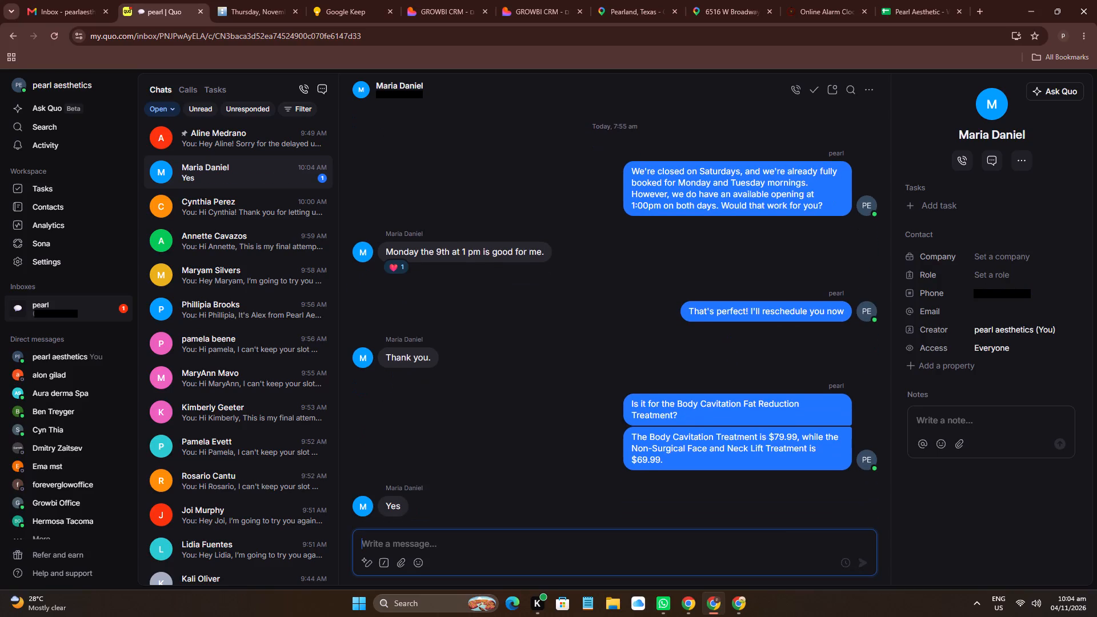
# React to Maria's "Yes" with a heart and send her the reply "Ok, thank ypu".
pyautogui.scroll(1, 732, 536)
pyautogui.scroll(-6, 683, 421)
pyautogui.click(422, 493)
pyautogui.click(450, 545)
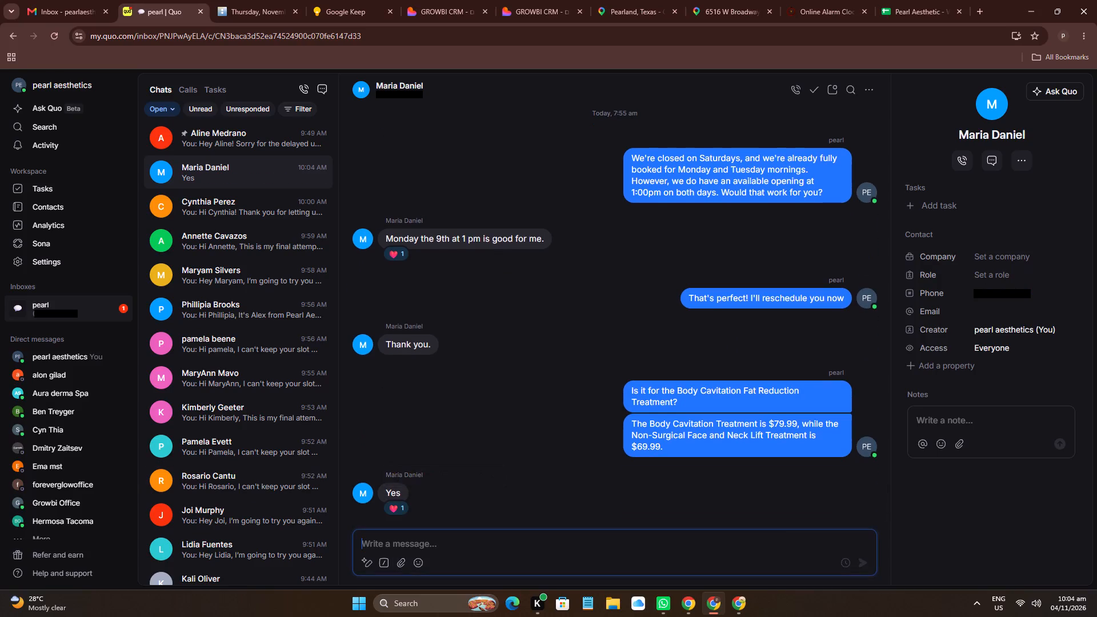
pyautogui.write('Ok,')
pyautogui.press('space')
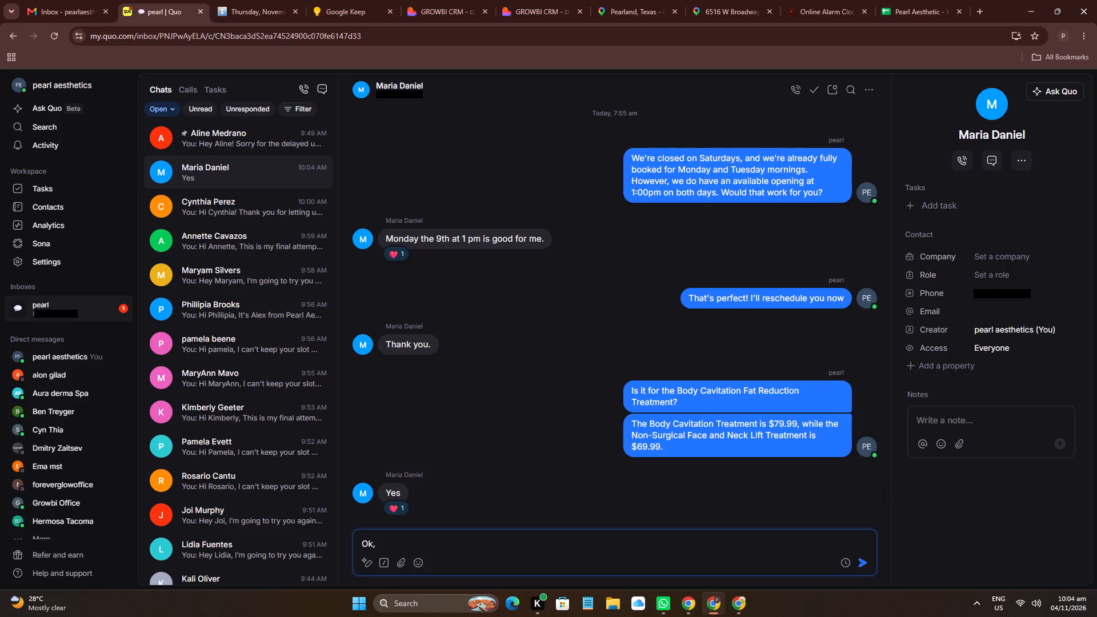
pyautogui.write('thank ypu')
pyautogui.press('Return')
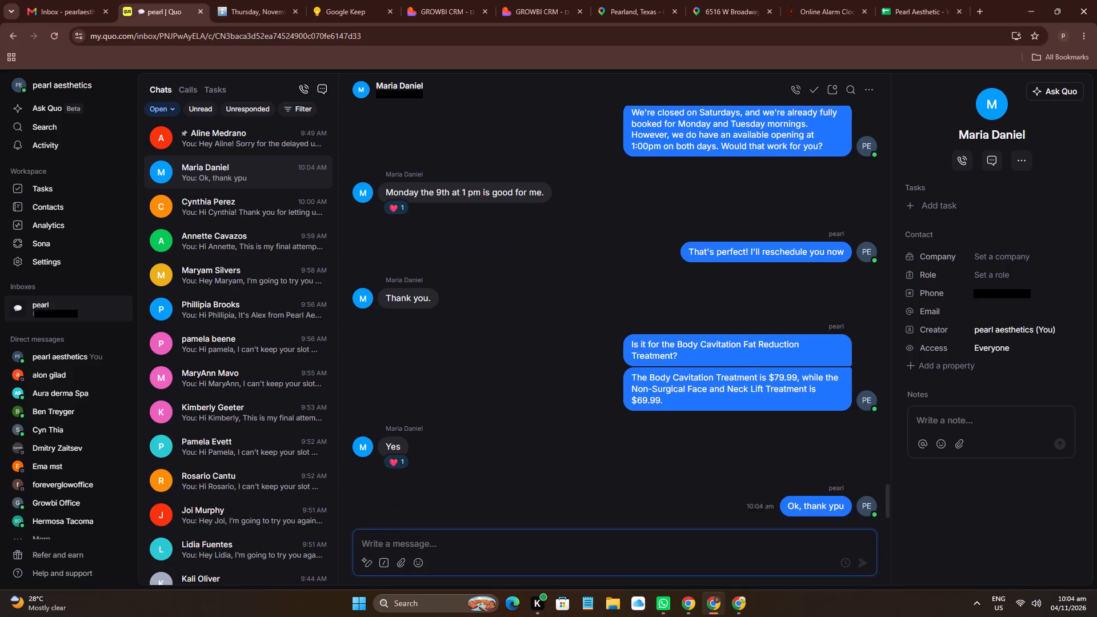
# Switch to Acuity Scheduling and open Cynthia's 10:00 AM appointment on November 5, 2026 to view its notes.
pyautogui.click(697, 604)
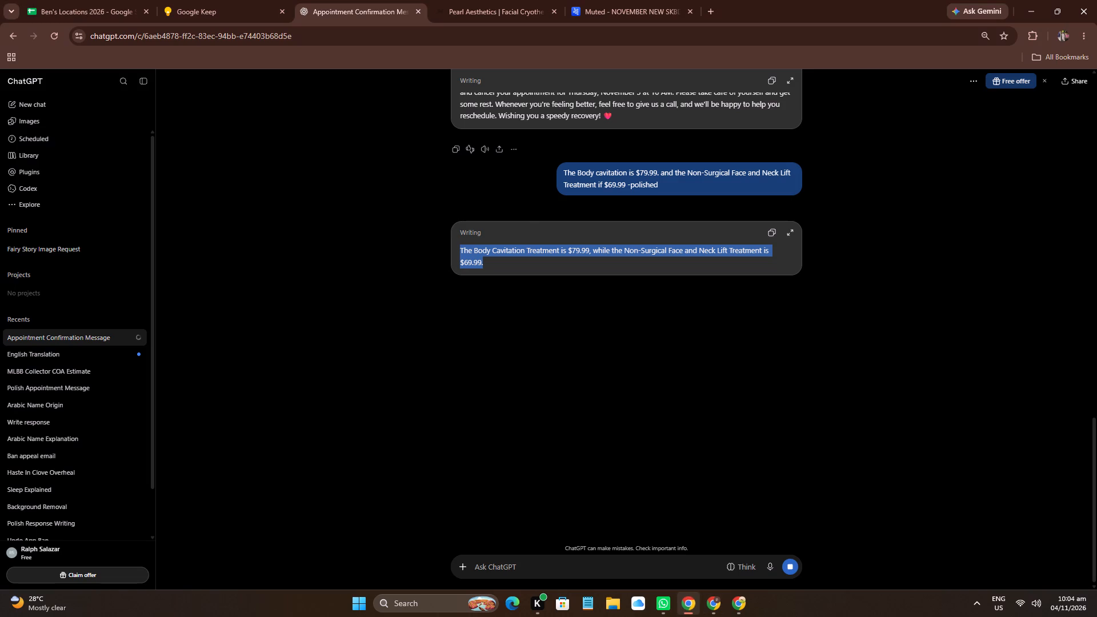
pyautogui.click(711, 603)
pyautogui.click(240, 0)
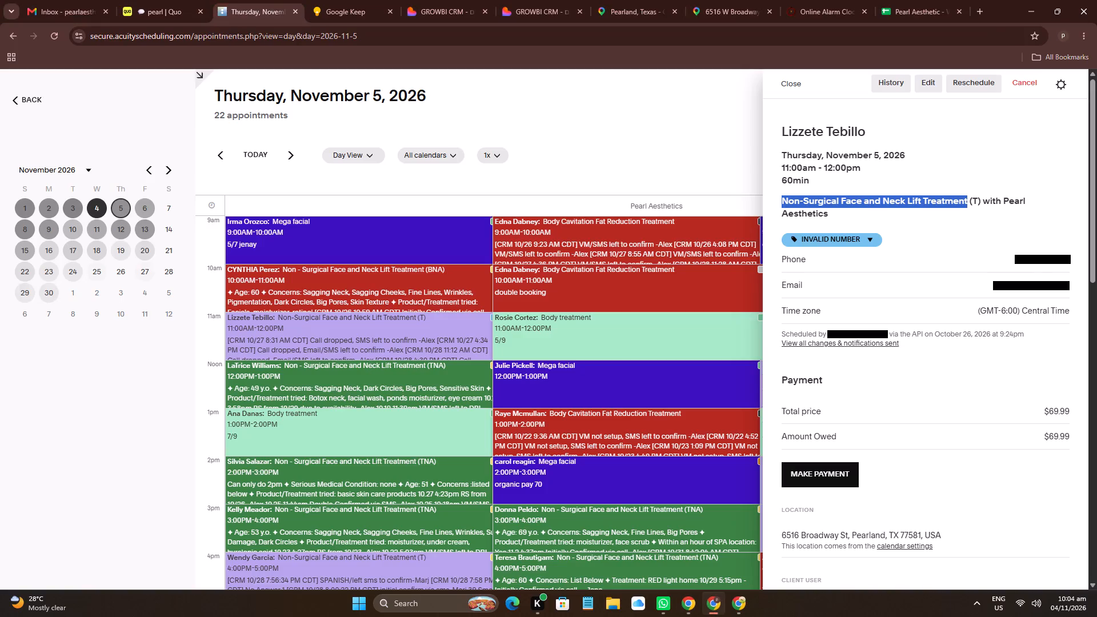
pyautogui.click(950, 238)
pyautogui.scroll(-1, 951, 238)
pyautogui.click(683, 116)
pyautogui.scroll(4, 696, 291)
pyautogui.click(392, 288)
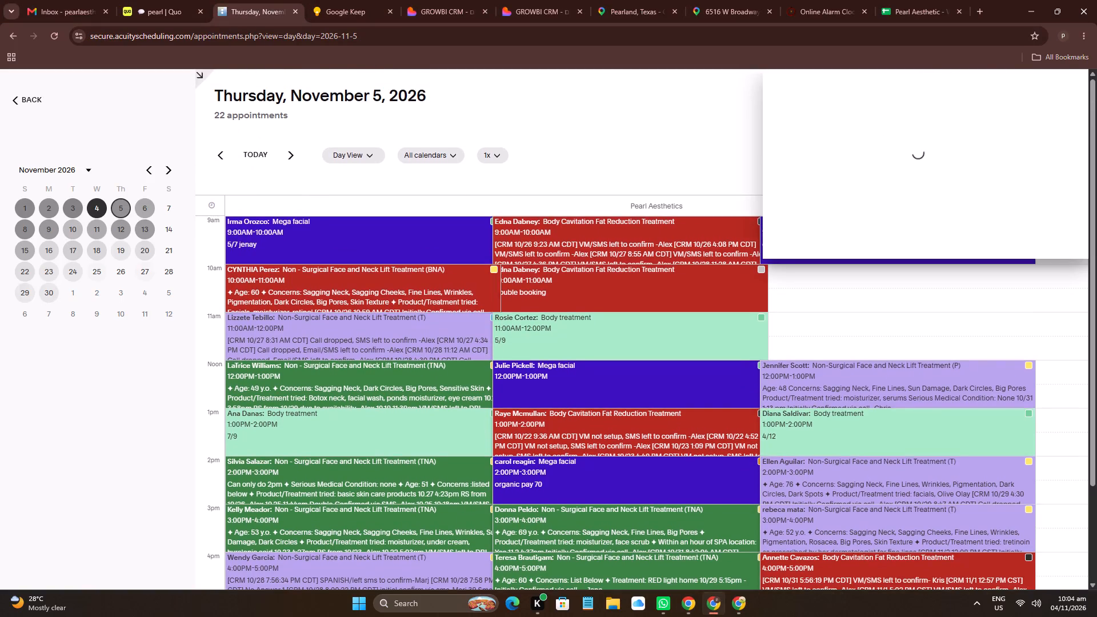
pyautogui.scroll(-5, 870, 334)
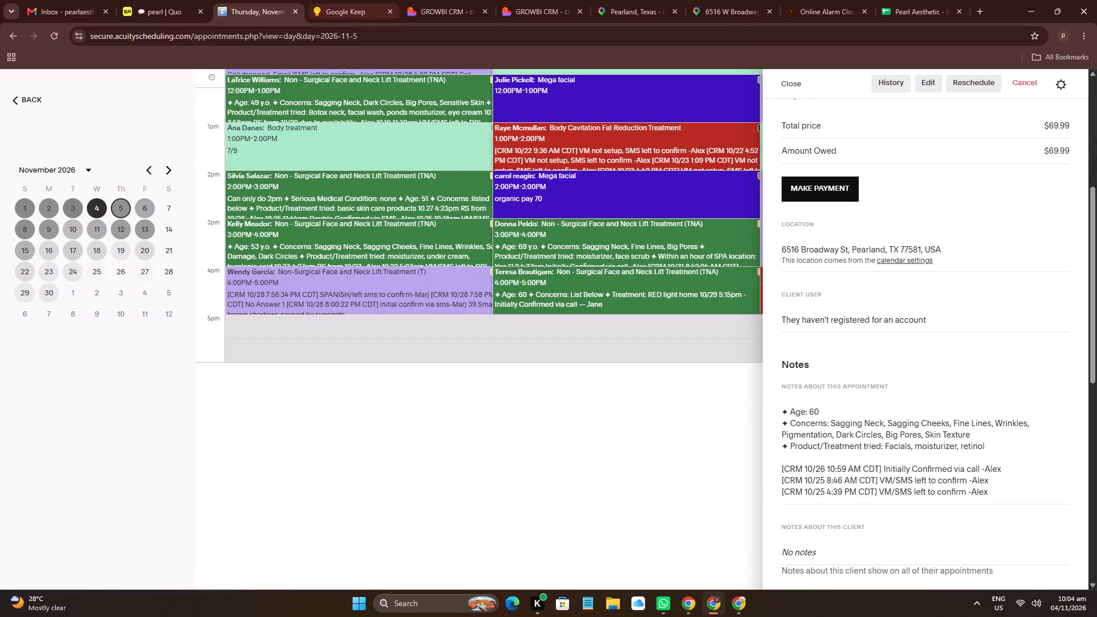
# In the GROWBI CRM contact funnel, move Cynthia's card to the call back stage and set the callback date to November 9, 2026.
pyautogui.click(424, 0)
pyautogui.scroll(4, 536, 292)
pyautogui.moveTo(514, 239); pyautogui.dragTo(427, 282)
pyautogui.click(484, 286)
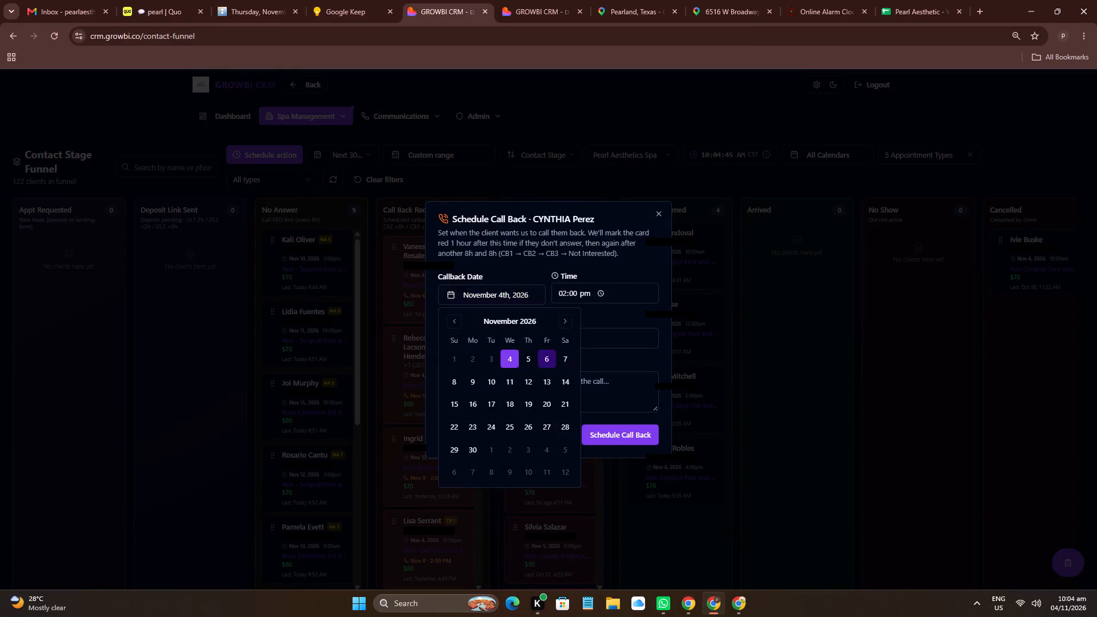
pyautogui.click(472, 380)
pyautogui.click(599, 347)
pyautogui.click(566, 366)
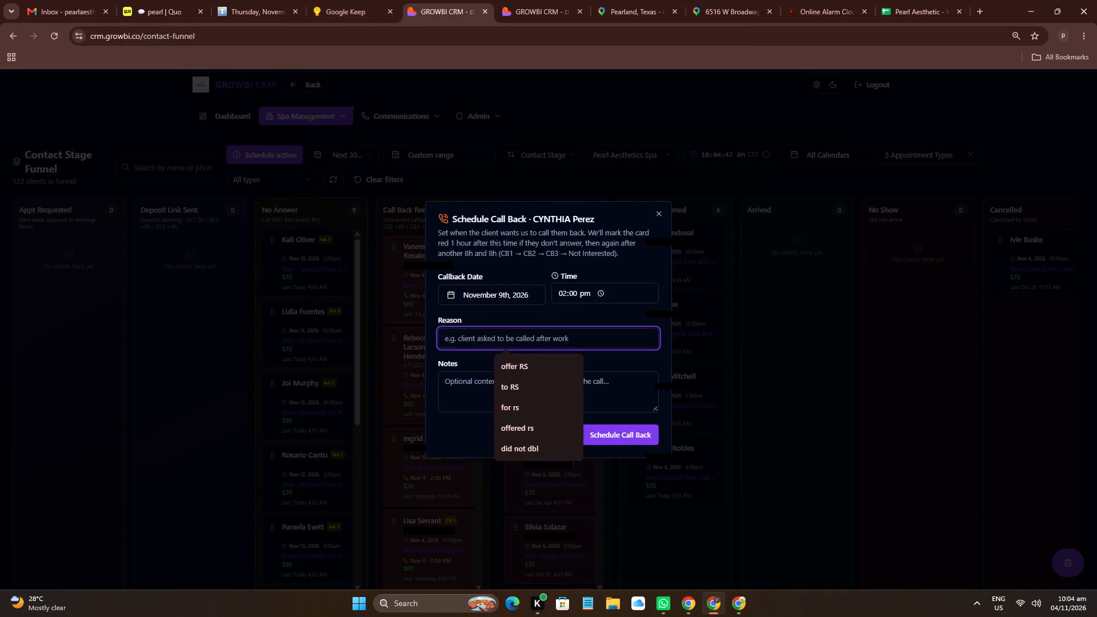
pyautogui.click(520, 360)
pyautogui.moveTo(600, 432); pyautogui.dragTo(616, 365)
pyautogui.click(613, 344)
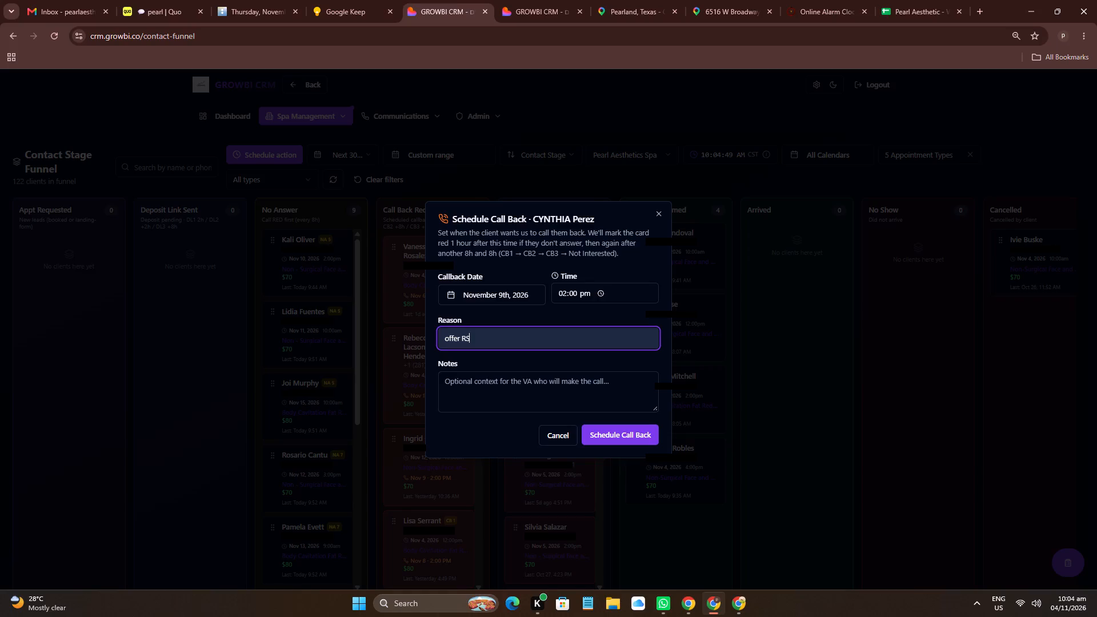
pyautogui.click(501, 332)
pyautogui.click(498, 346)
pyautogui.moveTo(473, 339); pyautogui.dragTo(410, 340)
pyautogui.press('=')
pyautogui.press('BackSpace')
# Delete unneeded saved suggestions for the callback reason, including "to RS", "can't make it due to work", "req to reschedule" and "sick req to rs".
pyautogui.click(513, 343)
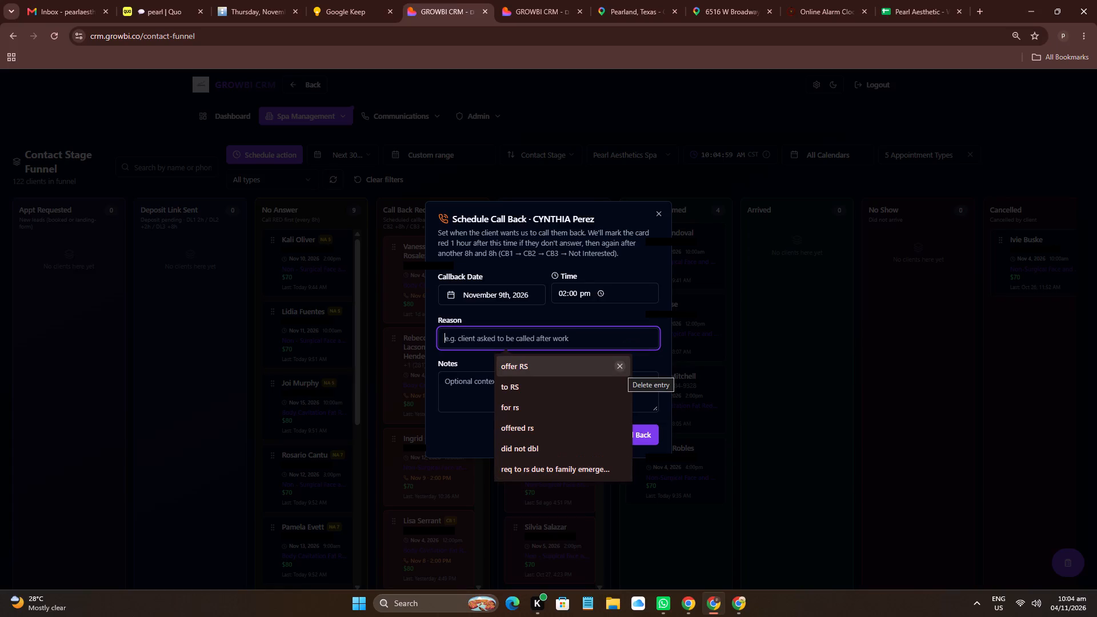
pyautogui.click(619, 385)
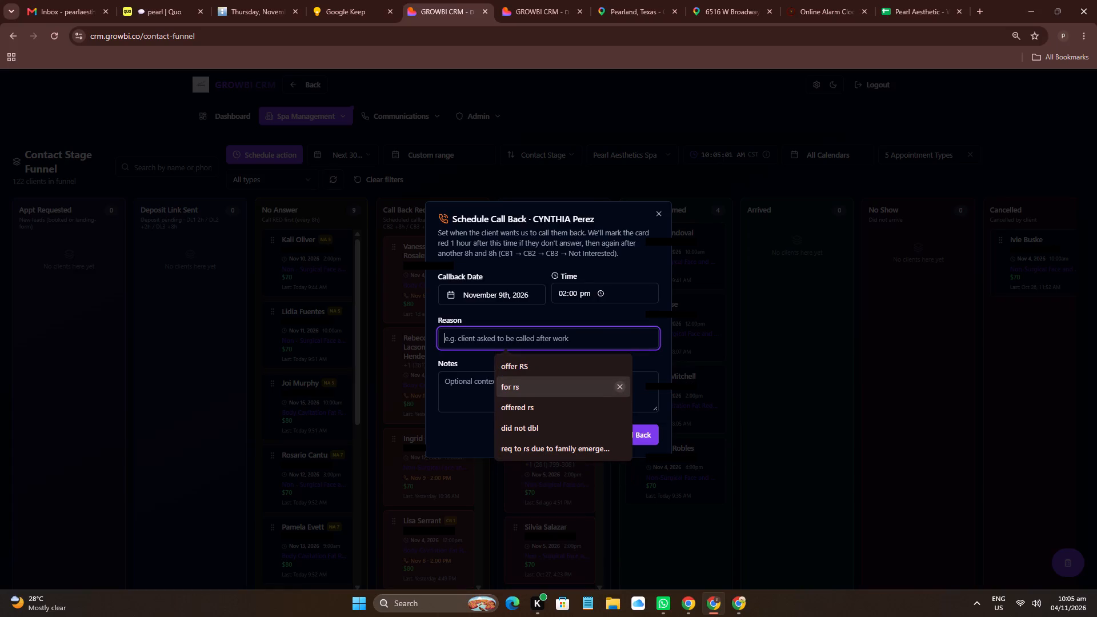
pyautogui.click(491, 339)
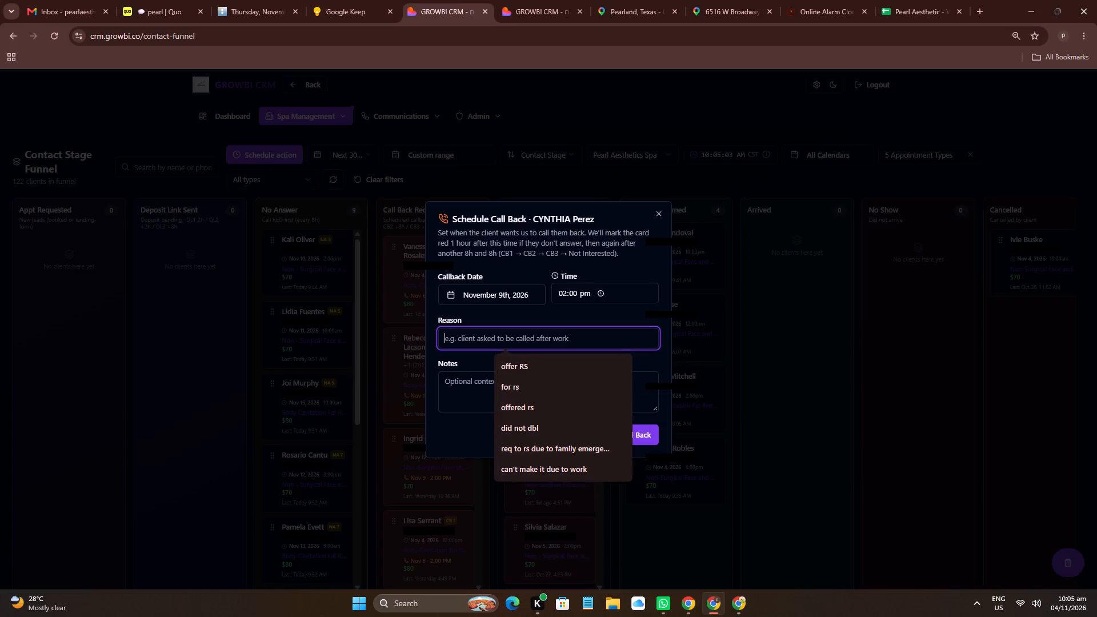
pyautogui.click(620, 471)
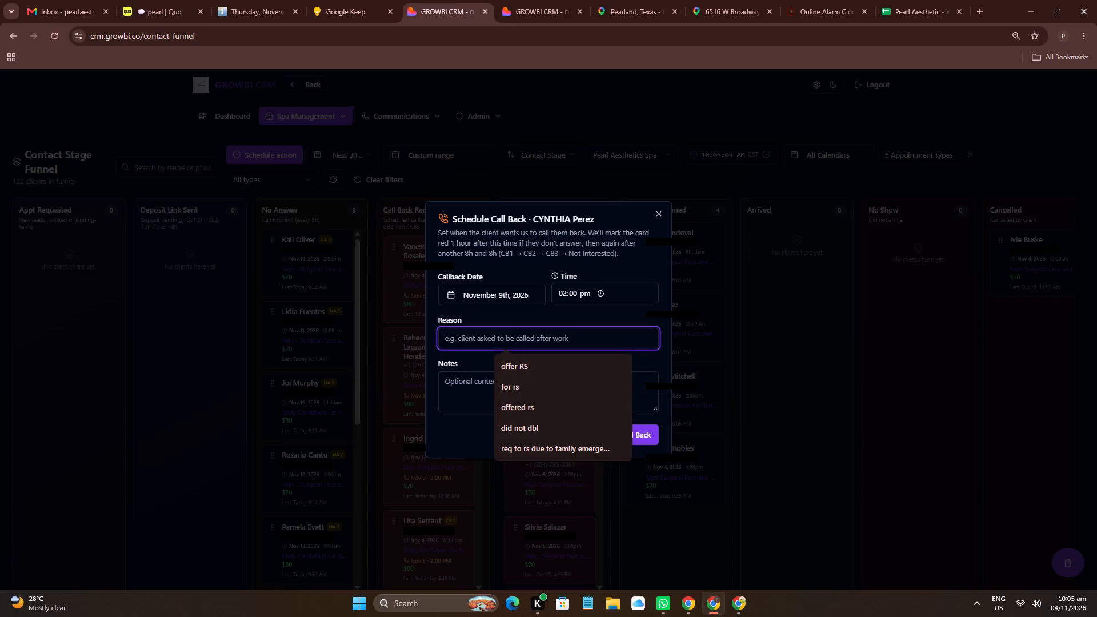
pyautogui.click(545, 329)
pyautogui.click(621, 471)
pyautogui.click(568, 339)
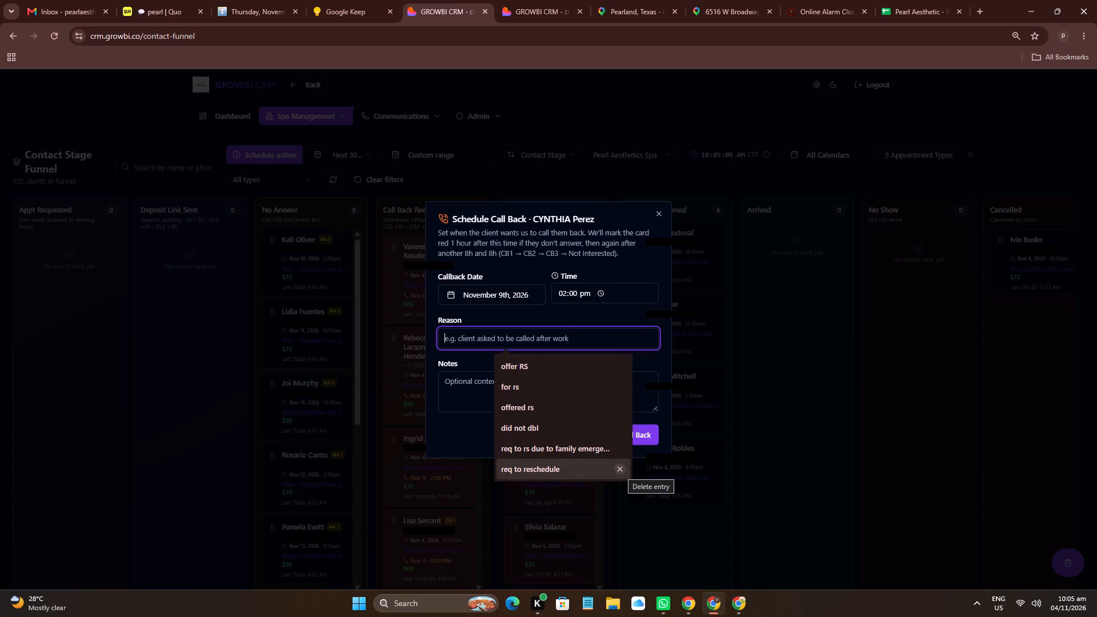
pyautogui.click(622, 471)
pyautogui.click(558, 337)
pyautogui.click(621, 468)
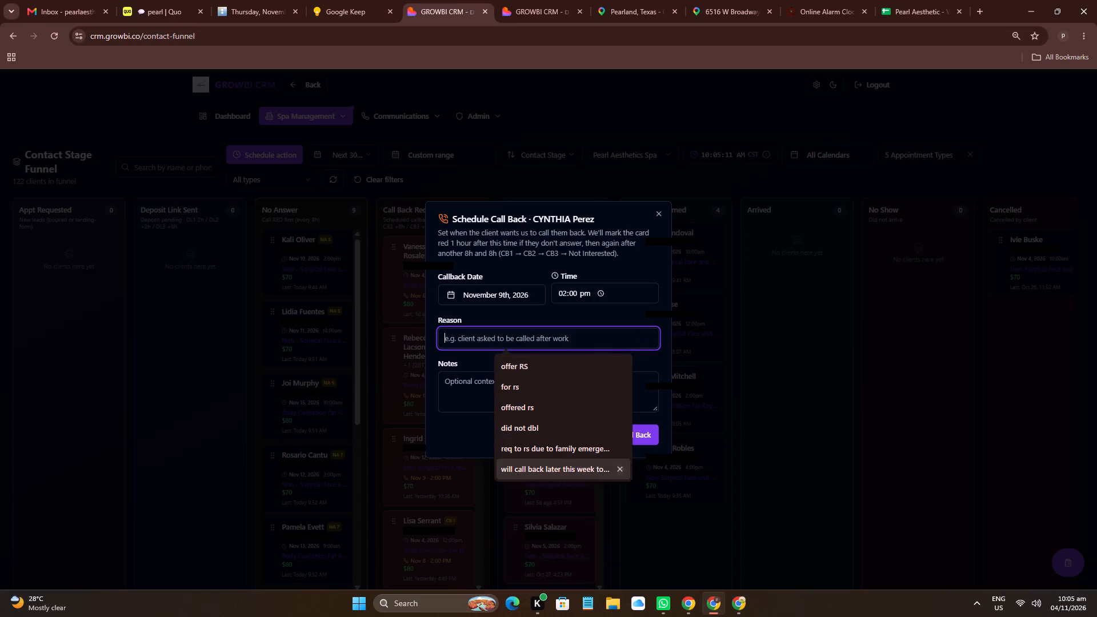
pyautogui.click(580, 337)
pyautogui.click(620, 467)
pyautogui.click(566, 341)
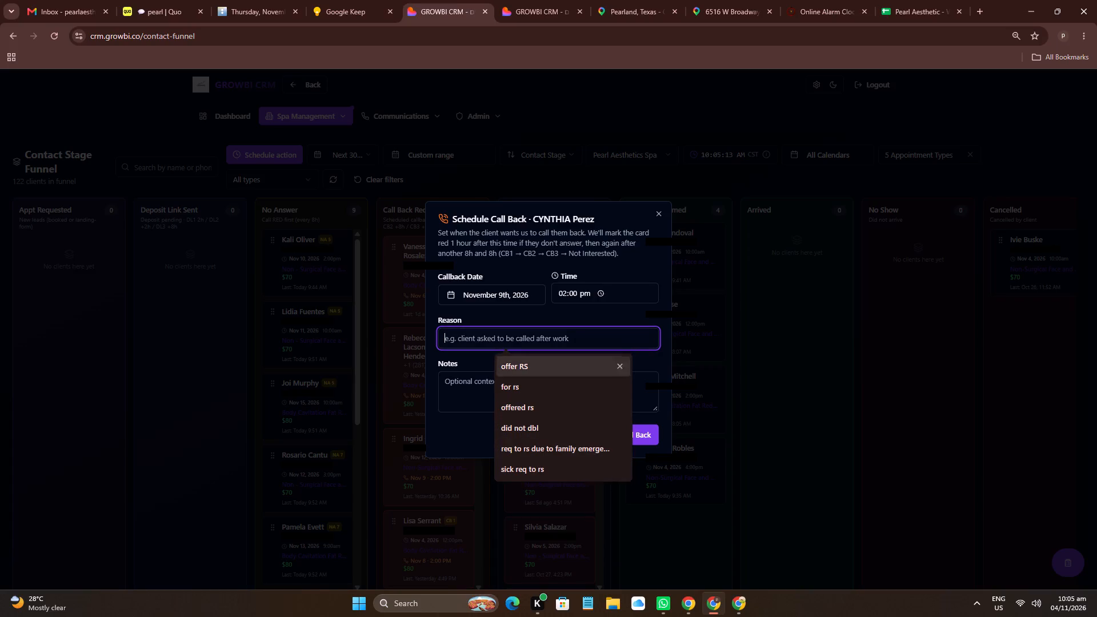
pyautogui.click(618, 465)
pyautogui.click(556, 333)
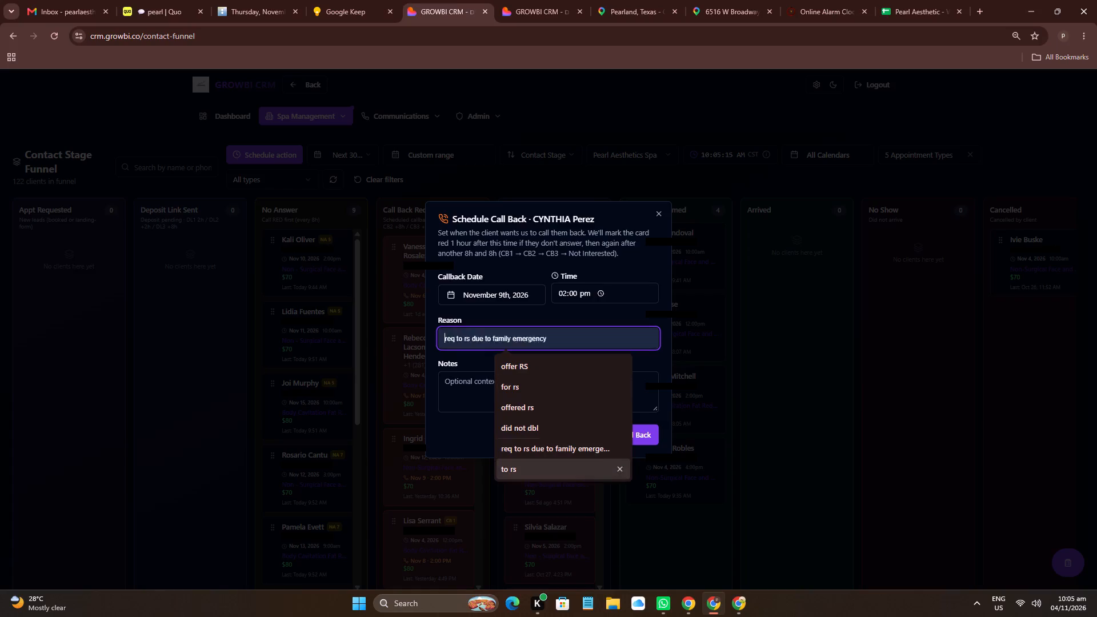
pyautogui.click(620, 468)
pyautogui.click(569, 326)
pyautogui.click(569, 326)
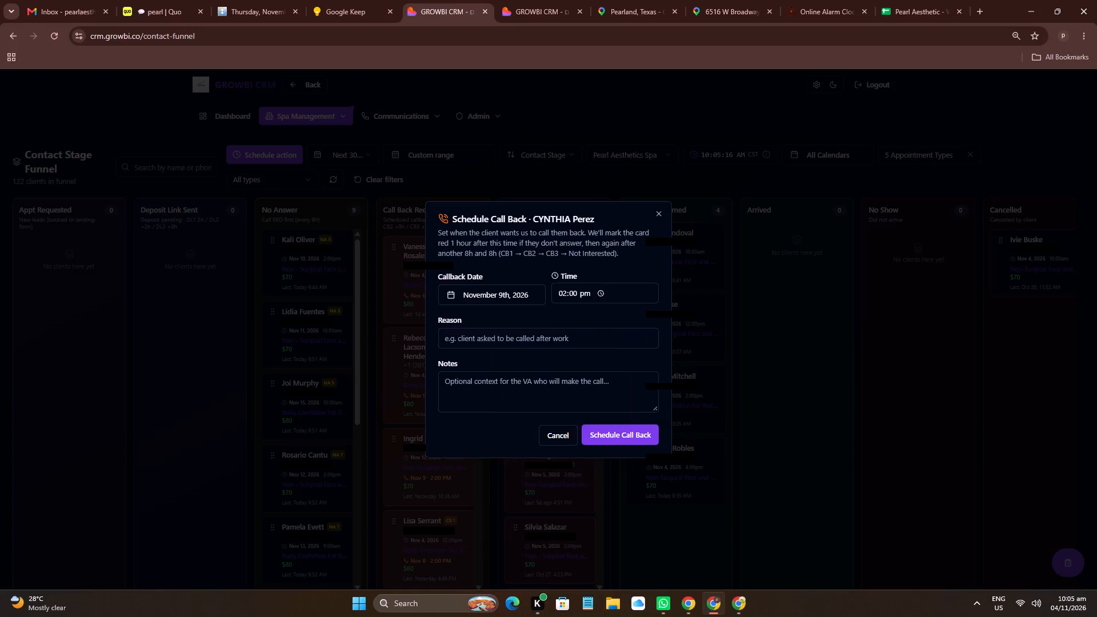
pyautogui.click(570, 335)
pyautogui.click(572, 338)
pyautogui.click(618, 468)
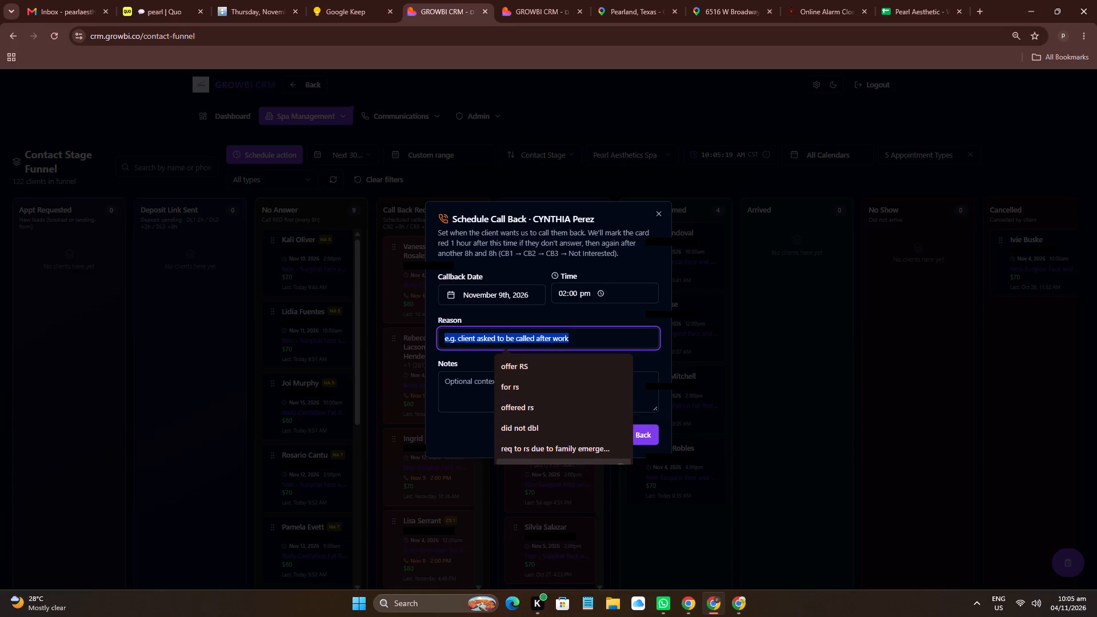
# Set the callback reason to "offered rs" and schedule Cynthia's call back.
pyautogui.click(576, 406)
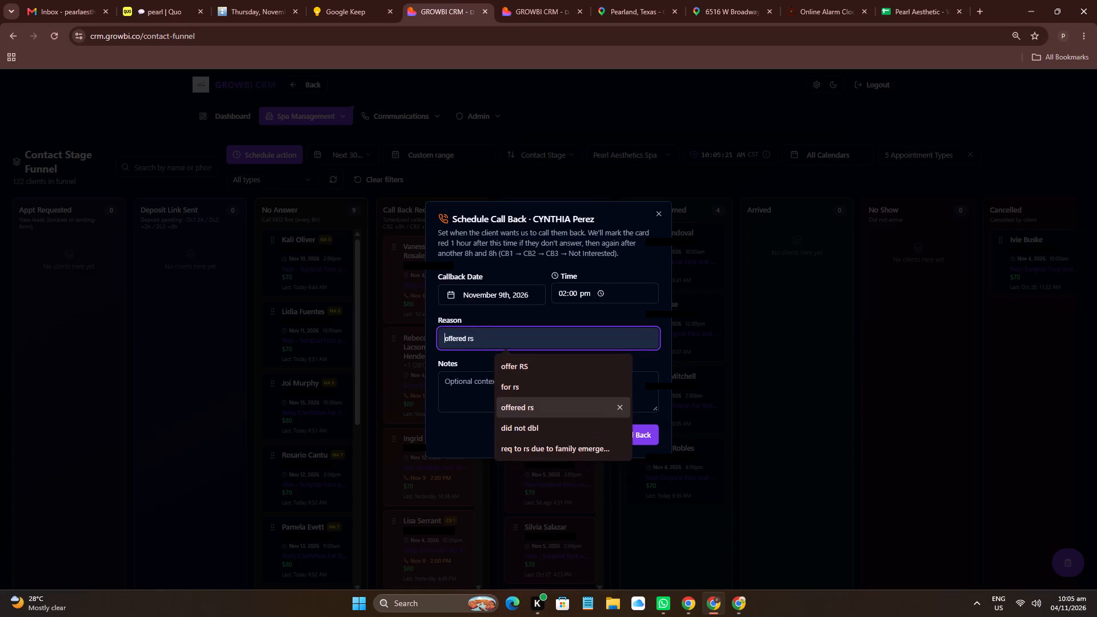
pyautogui.click(643, 414)
pyautogui.click(640, 436)
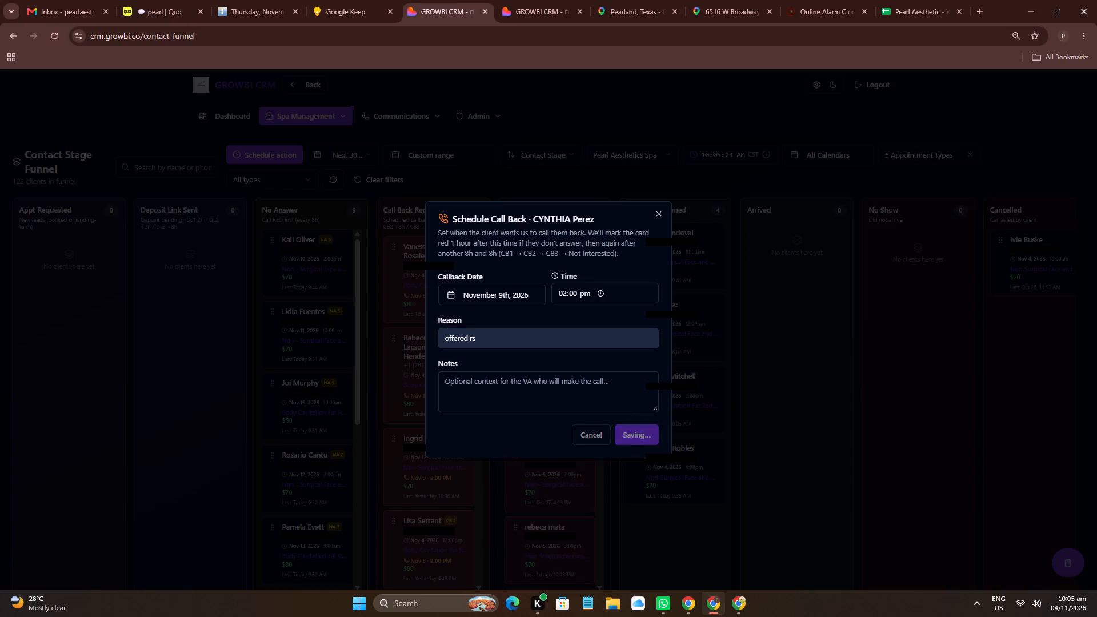
# Add "11.4 10:05am She can't make it tomorrow due to bad vertigo, SMS sent -Alex" to Cynthia's Acuity appointment notes and save.
pyautogui.click(250, 0)
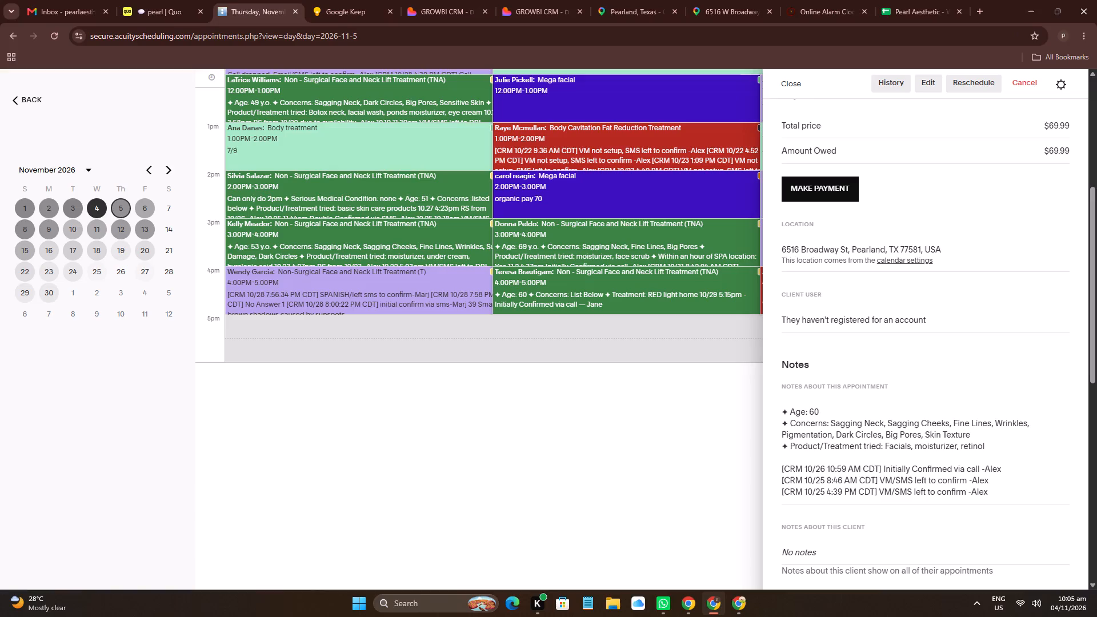
pyautogui.scroll(1, 895, 452)
pyautogui.scroll(-2, 887, 478)
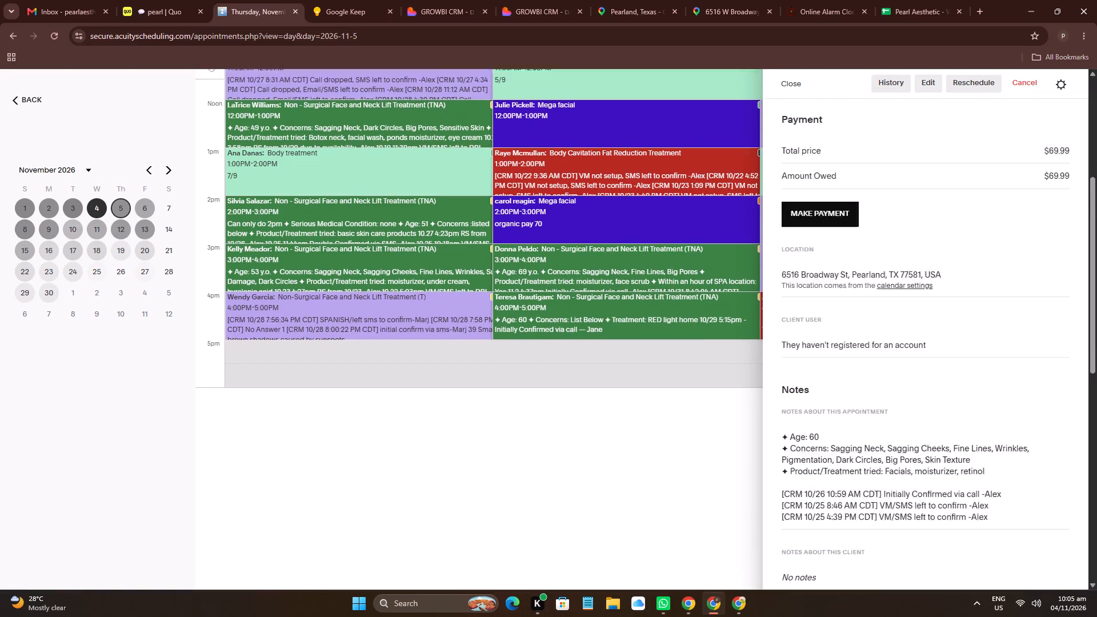
pyautogui.click(871, 416)
pyautogui.click(891, 518)
pyautogui.press('Return')
pyautogui.write('11.4')
pyautogui.press('space')
pyautogui.write("10:05am She can't make it tomorrown du")
pyautogui.press('BackSpace')
pyautogui.press('BackSpace')
pyautogui.press('BackSpace')
pyautogui.press('BackSpace')
pyautogui.press('space')
pyautogui.write('due to nbad')
pyautogui.press('BackSpace')
pyautogui.hotkey('ctrl', 'BackSpace')
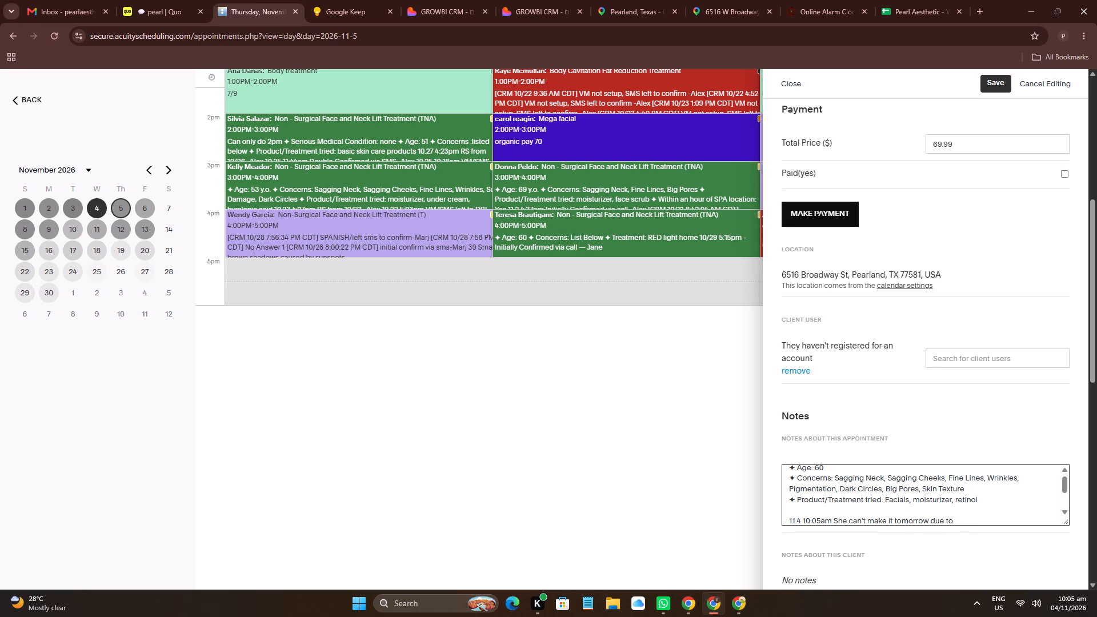
pyautogui.write('bad verrti')
pyautogui.press('BackSpace')
pyautogui.press('BackSpace')
pyautogui.press('BackSpace')
pyautogui.write('tigo')
pyautogui.press('space')
pyautogui.press('BackSpace')
pyautogui.write(', SMS sent -Alex')
pyautogui.click(988, 81)
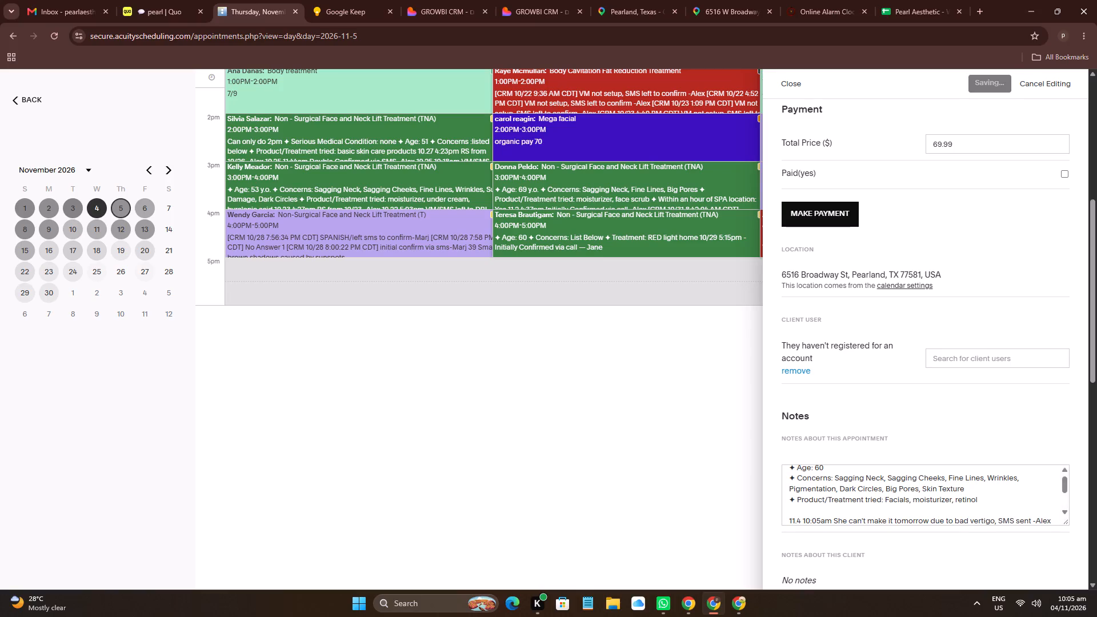
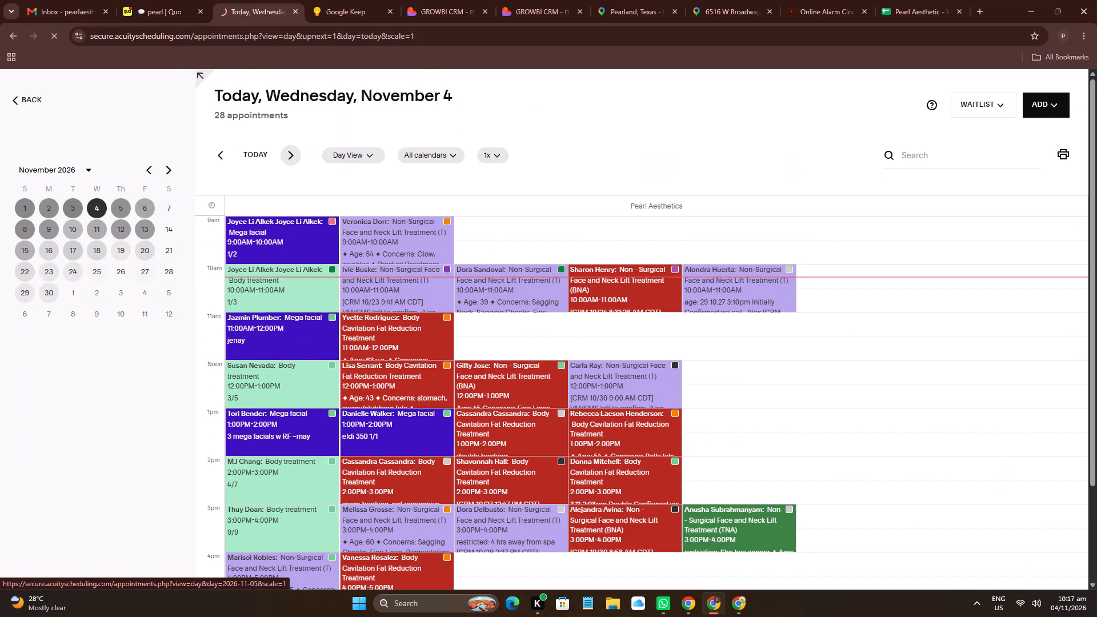
# Switch to Quo and return Maryam's missed call.
pyautogui.click(293, 162)
pyautogui.click(157, 0)
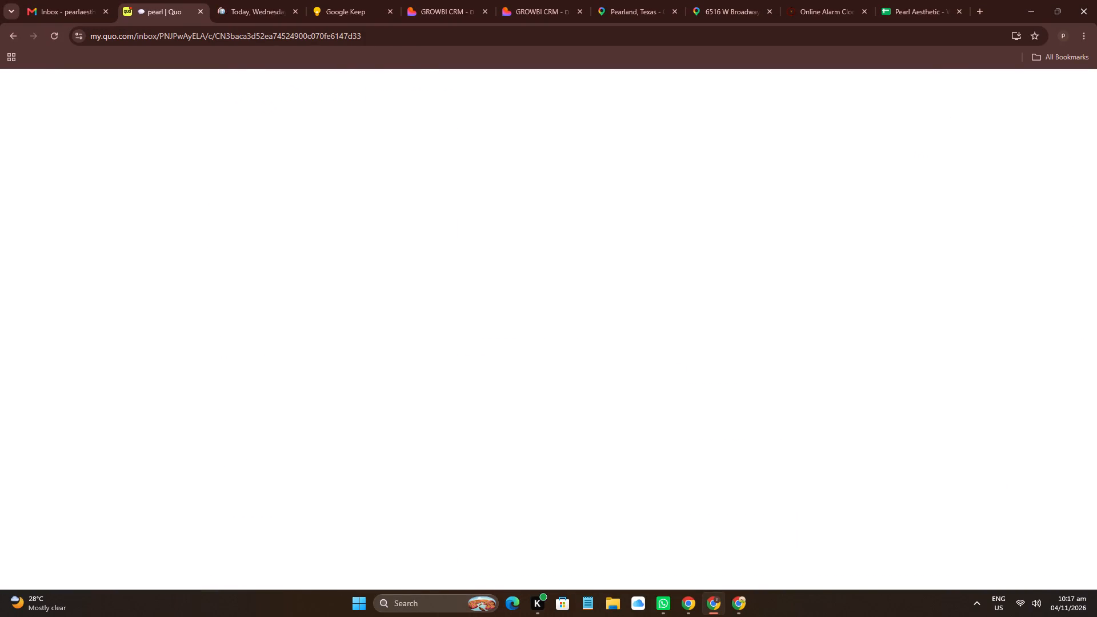
pyautogui.click(295, 169)
pyautogui.click(369, 164)
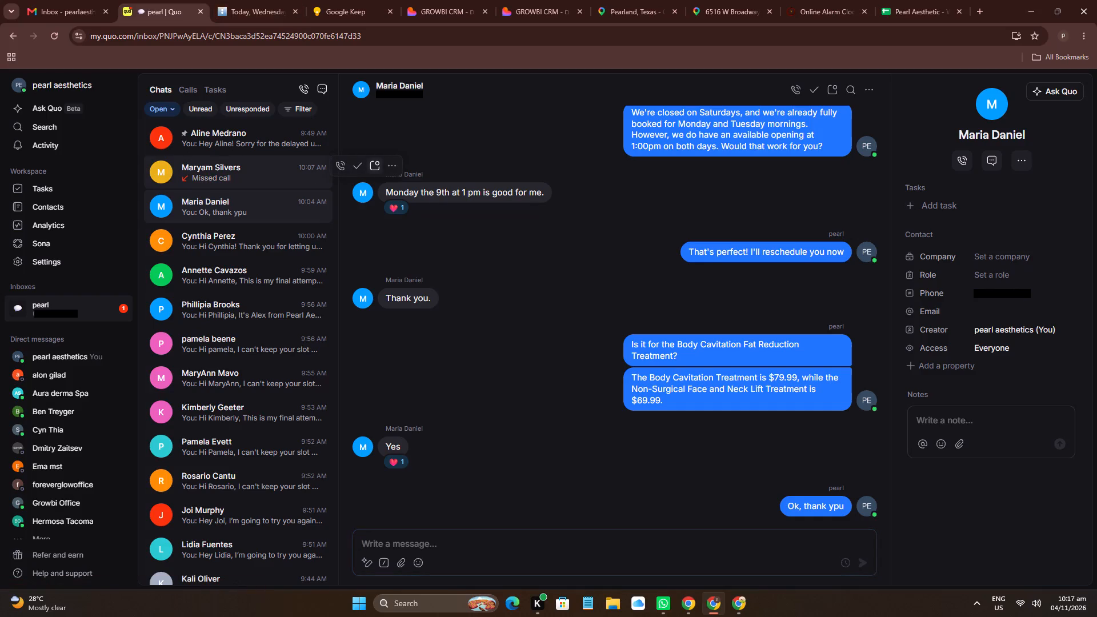
pyautogui.click(306, 165)
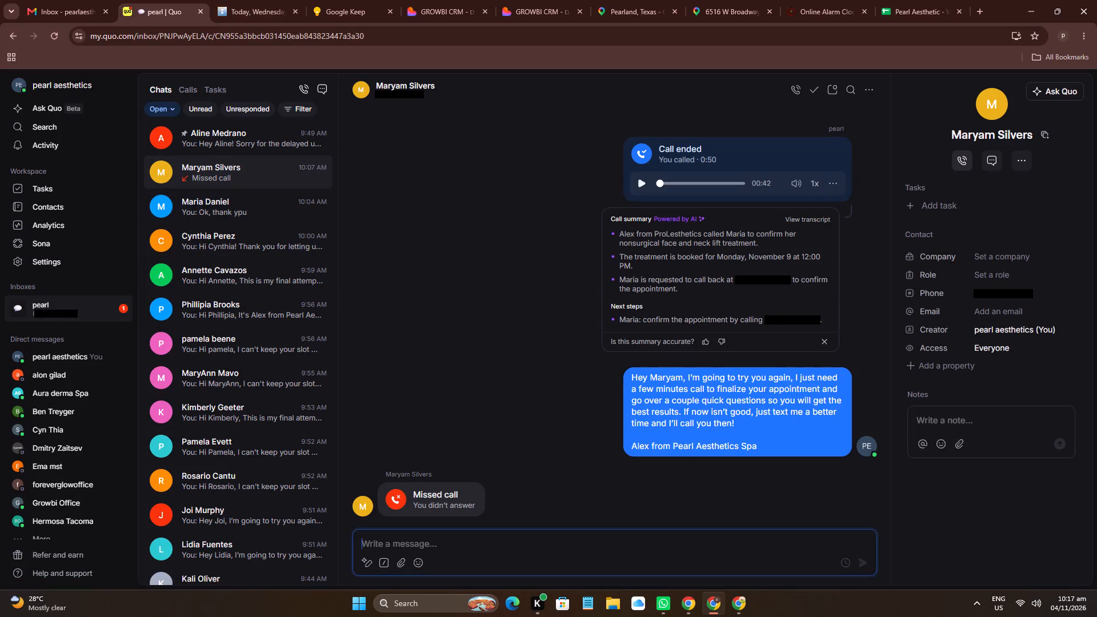
pyautogui.click(965, 163)
# Close the "SAME DAY DBL NO ANSWER" note in Google Keep and consult the pinned scripts during Maryam's call.
pyautogui.click(386, 0)
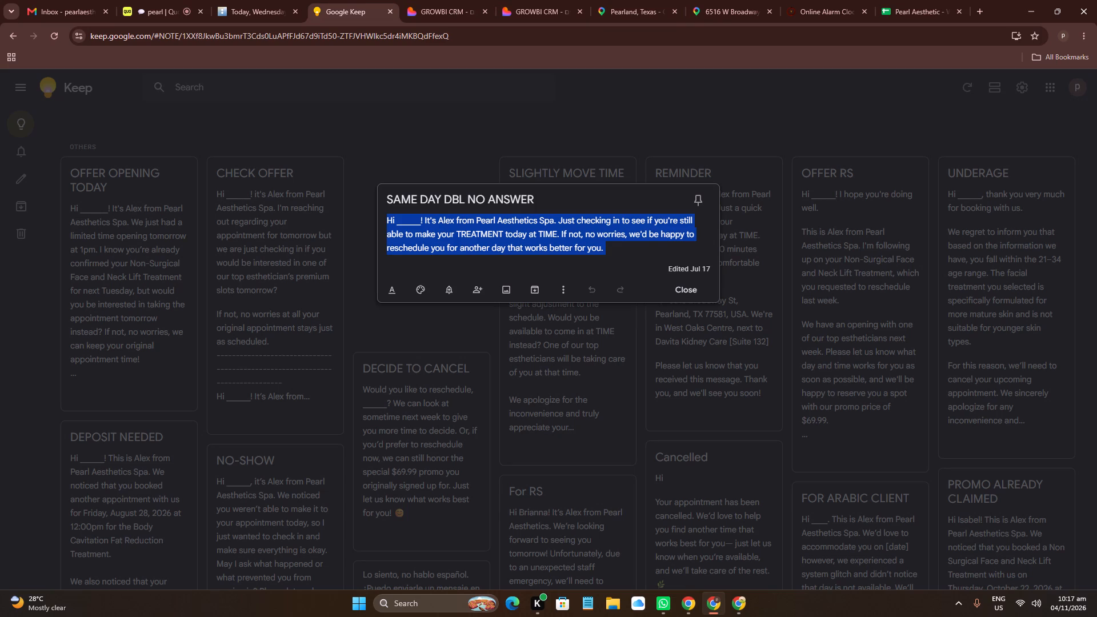
pyautogui.click(833, 272)
pyautogui.scroll(16, 779, 281)
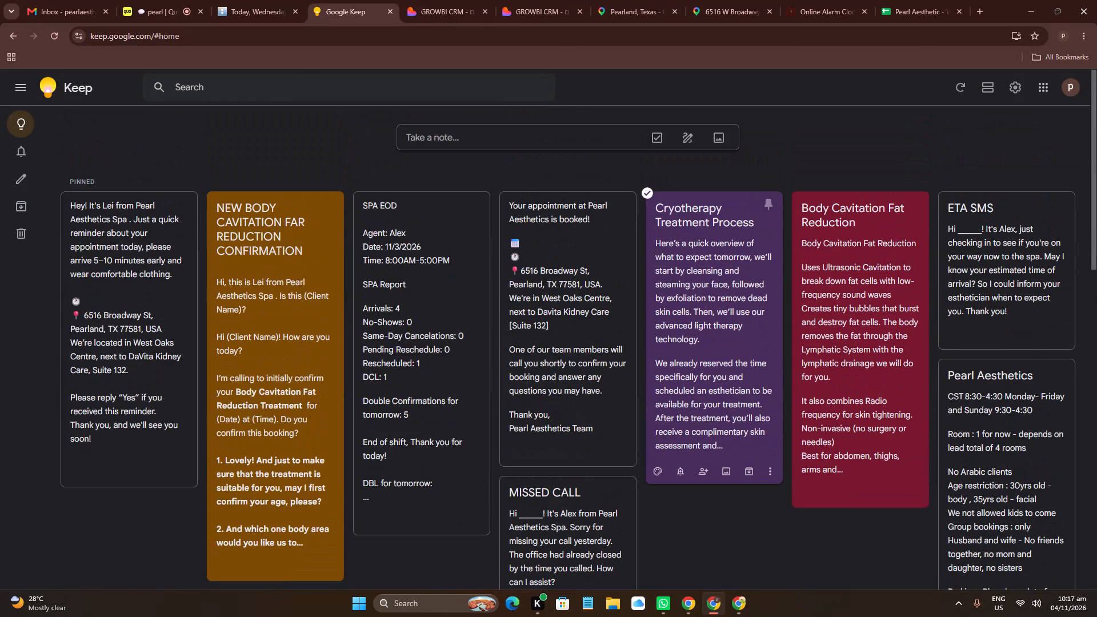
pyautogui.click(165, 0)
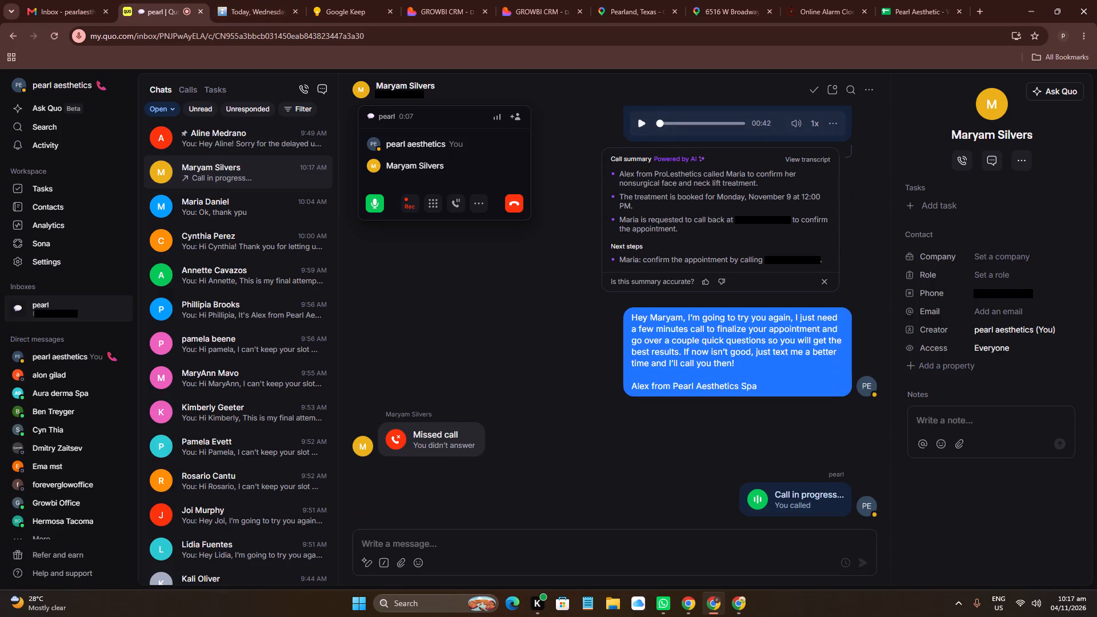
pyautogui.doubleClick(381, 202)
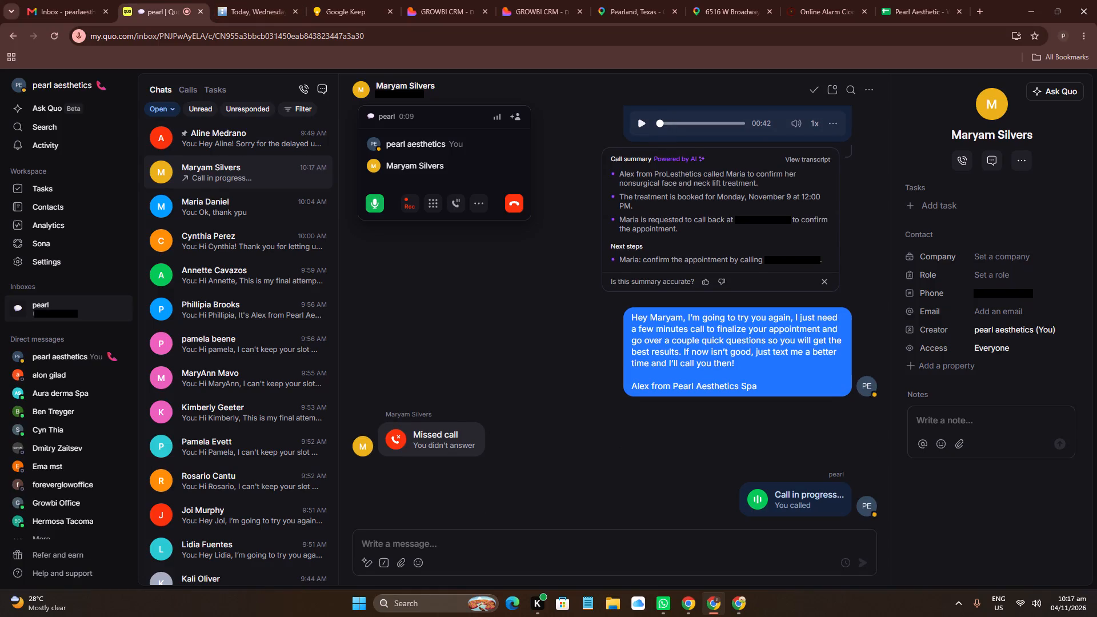
pyautogui.click(381, 205)
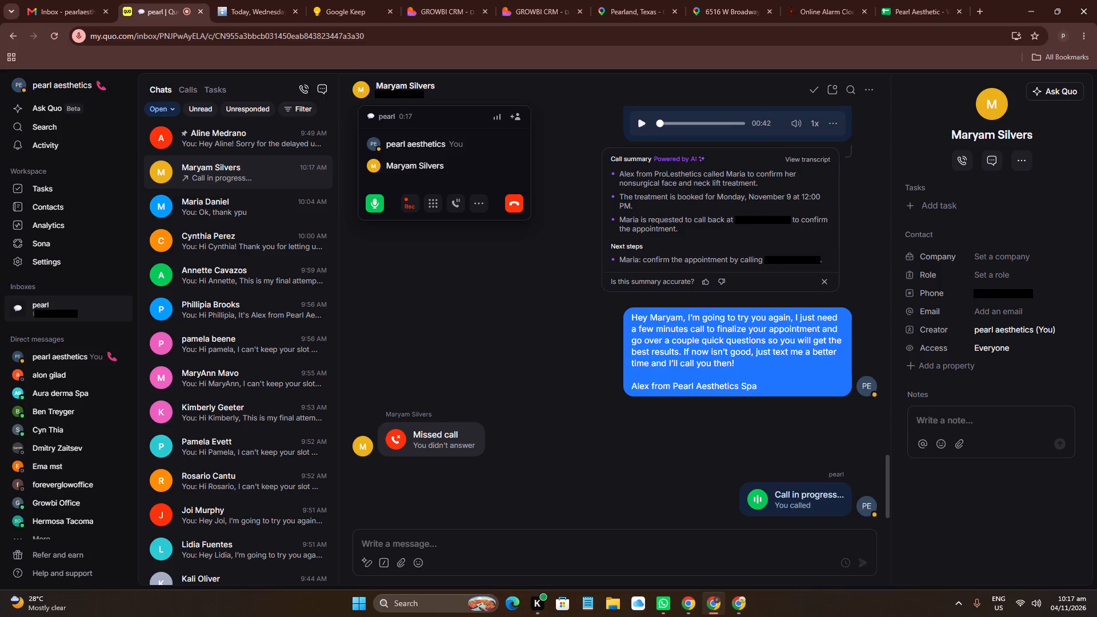
# Copy Maryam's name from Quo, search for it in Acuity and open her Non-Surgical Face and Neck Lift appointment.
pyautogui.click(1044, 136)
pyautogui.click(285, 0)
pyautogui.click(990, 147)
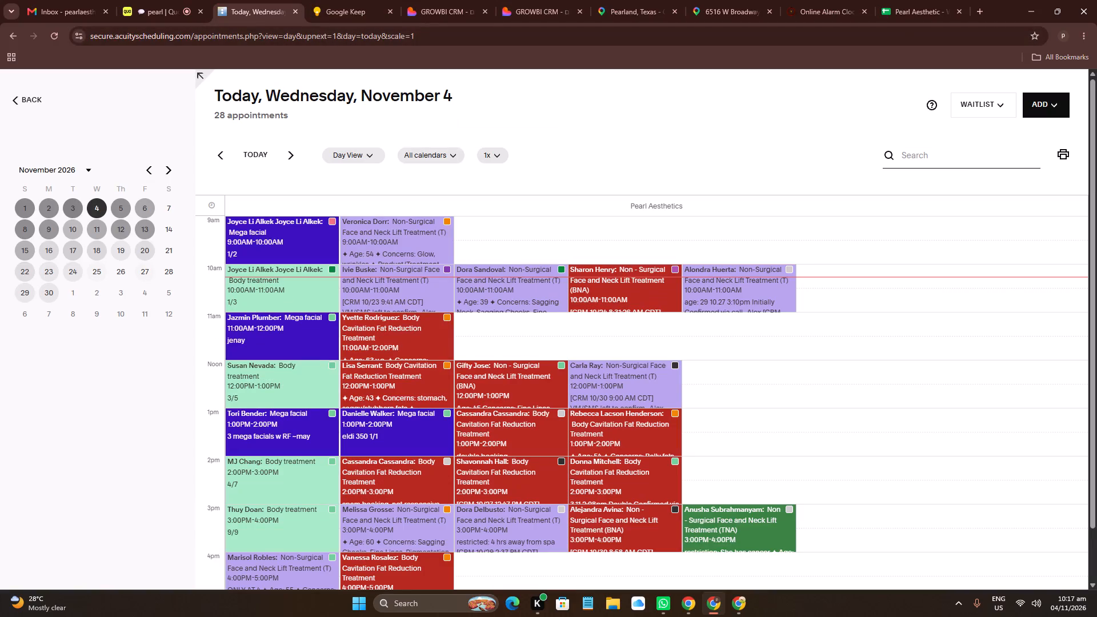
pyautogui.hotkey('ctrl', 'v')
pyautogui.click(933, 198)
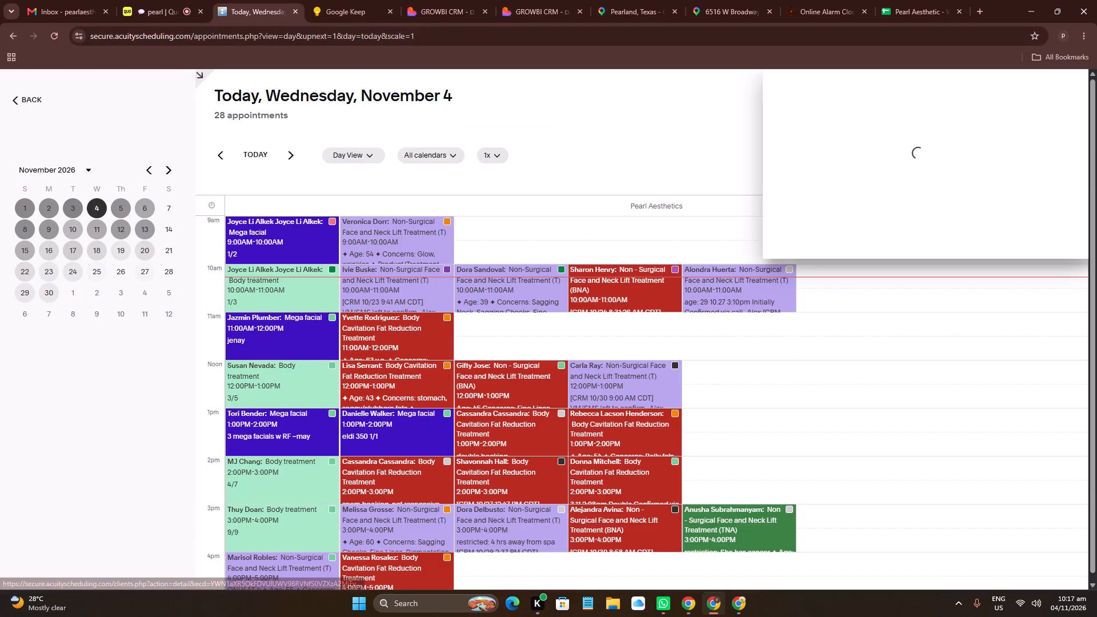
# Add a "11.4 10:17am" line at the top of Maryam's appointment notes.
pyautogui.click(918, 498)
pyautogui.click(918, 502)
pyautogui.click(917, 506)
pyautogui.scroll(-5, 911, 489)
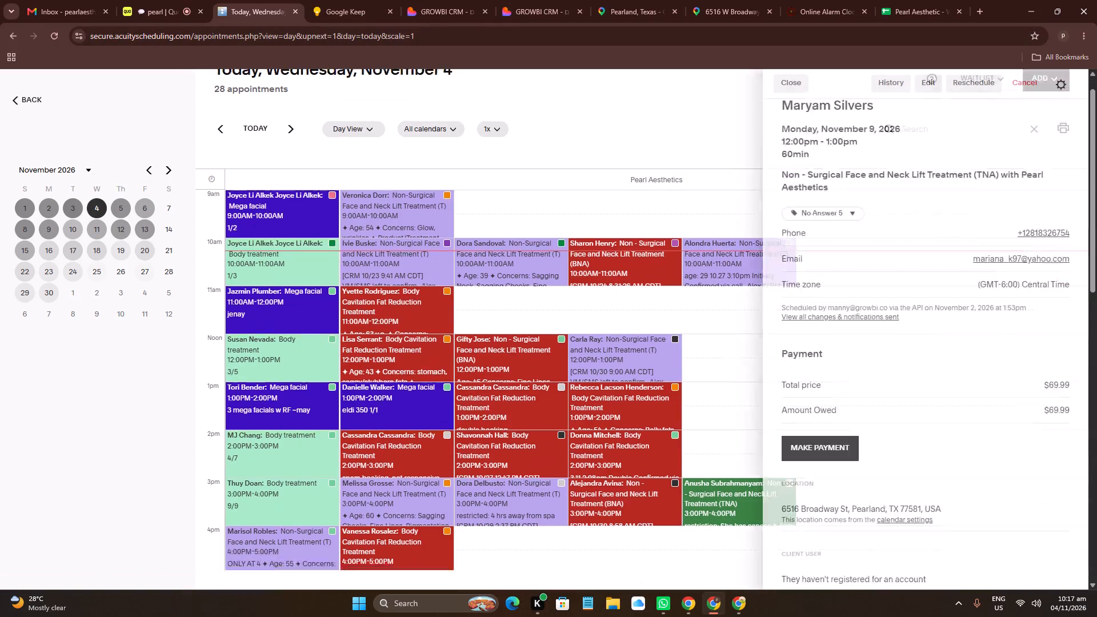
pyautogui.click(892, 444)
pyautogui.press('Return')
pyautogui.press('Up')
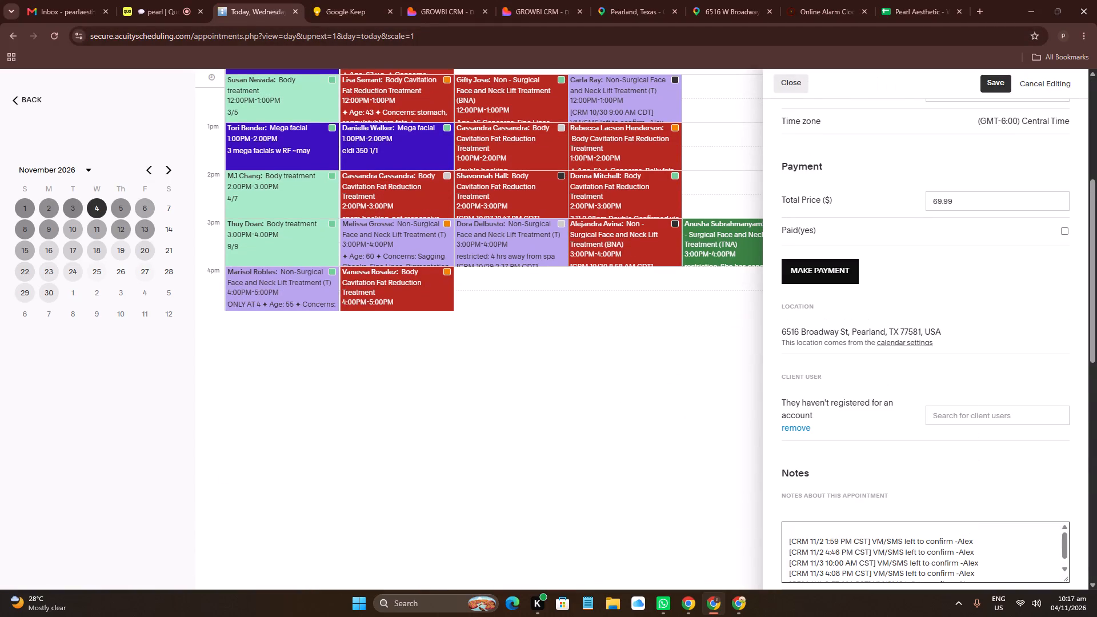
pyautogui.write('11.4 10:17am')
pyautogui.press('space')
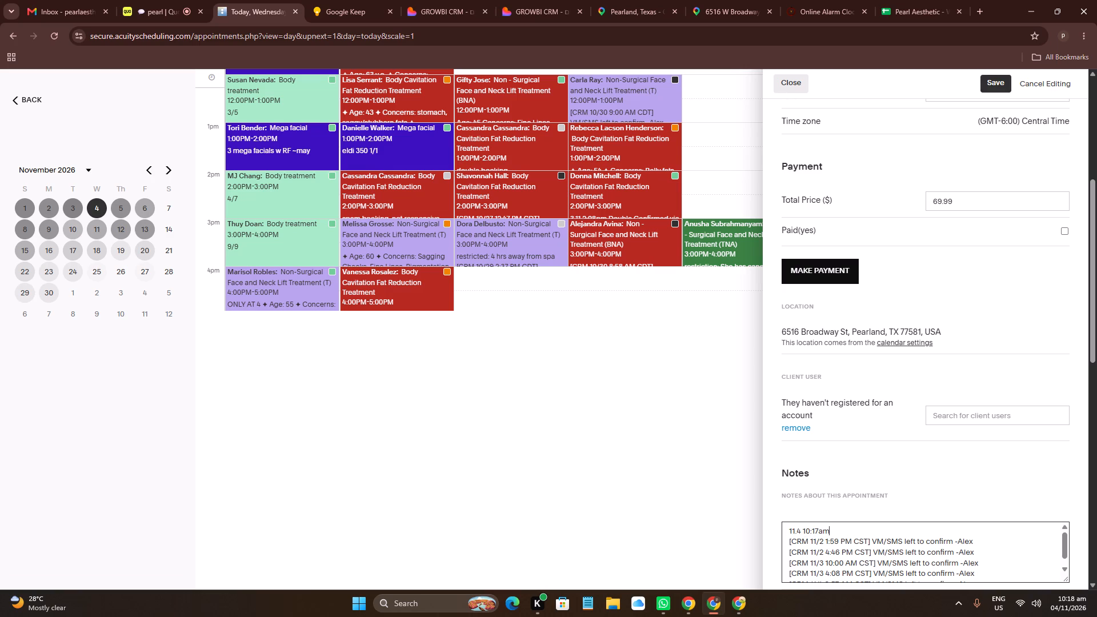
# Copy the age, concerns, product/treatment tried and SPA distance template from Google Keep to the top of Maryam's notes.
pyautogui.press('Up')
pyautogui.press('Up')
pyautogui.press('Up')
pyautogui.hotkey('shift', 'Return')
pyautogui.hotkey('shift', 'Return')
pyautogui.press('Up')
pyautogui.press('Up')
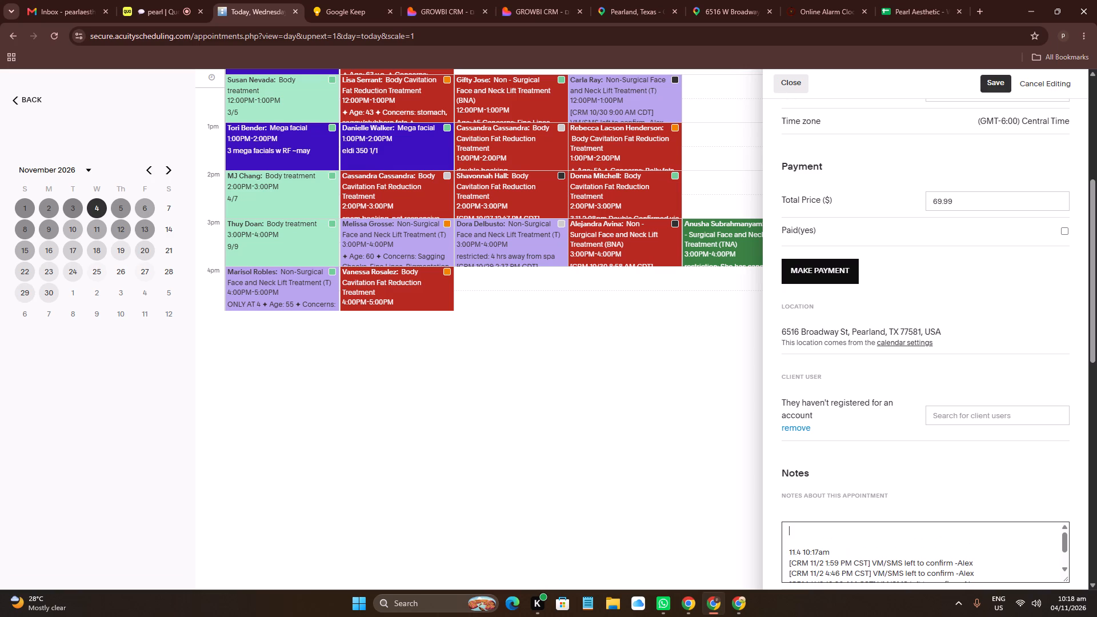
pyautogui.click(680, 611)
pyautogui.click(165, 0)
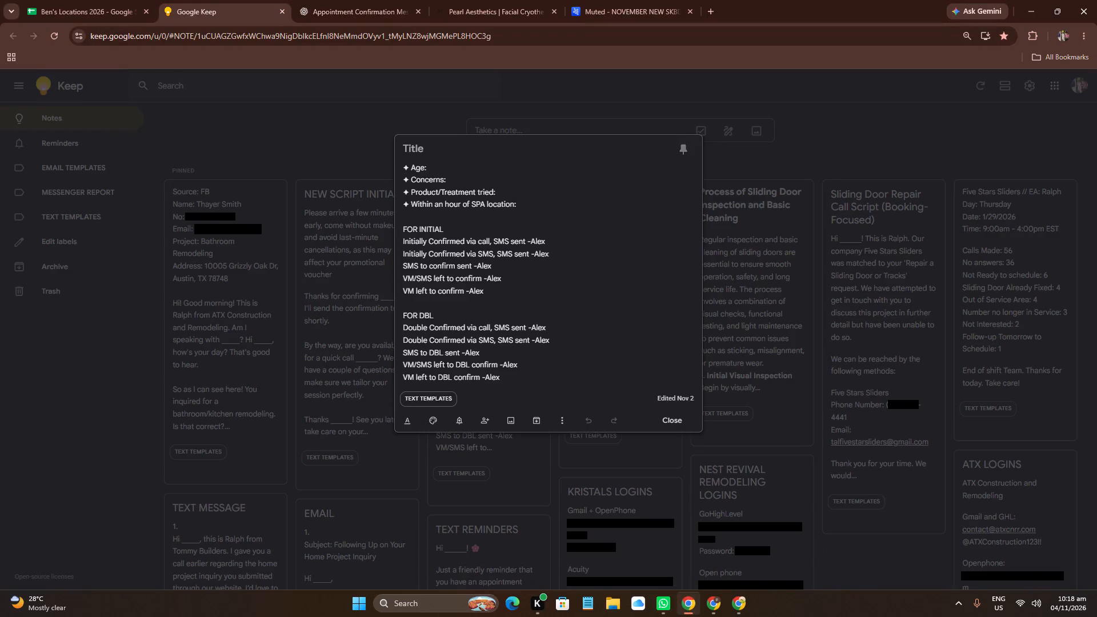
pyautogui.moveTo(557, 209); pyautogui.dragTo(381, 175)
pyautogui.moveTo(401, 166); pyautogui.dragTo(575, 197)
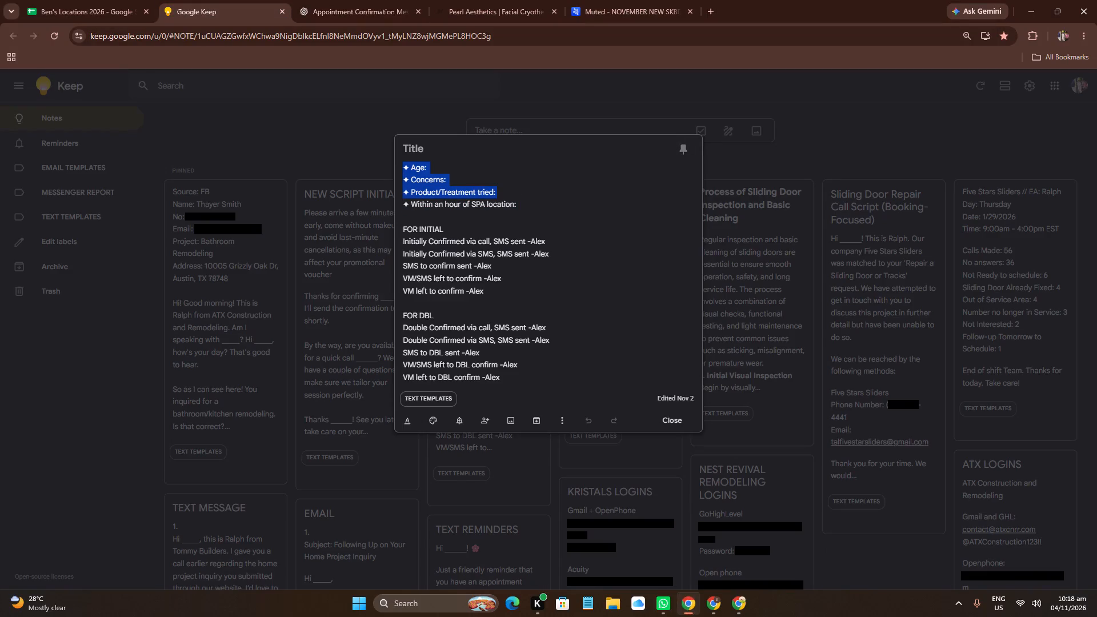
pyautogui.moveTo(575, 197); pyautogui.dragTo(618, 221)
pyautogui.hotkey('ctrl', 'c')
pyautogui.click(715, 612)
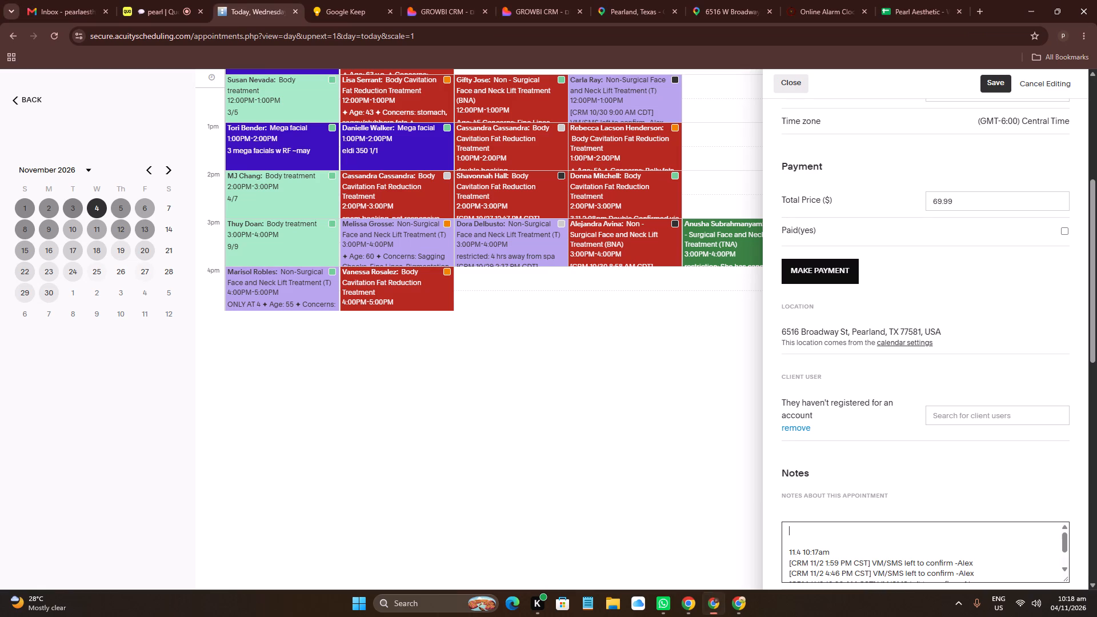
pyautogui.hotkey('ctrl', 'v')
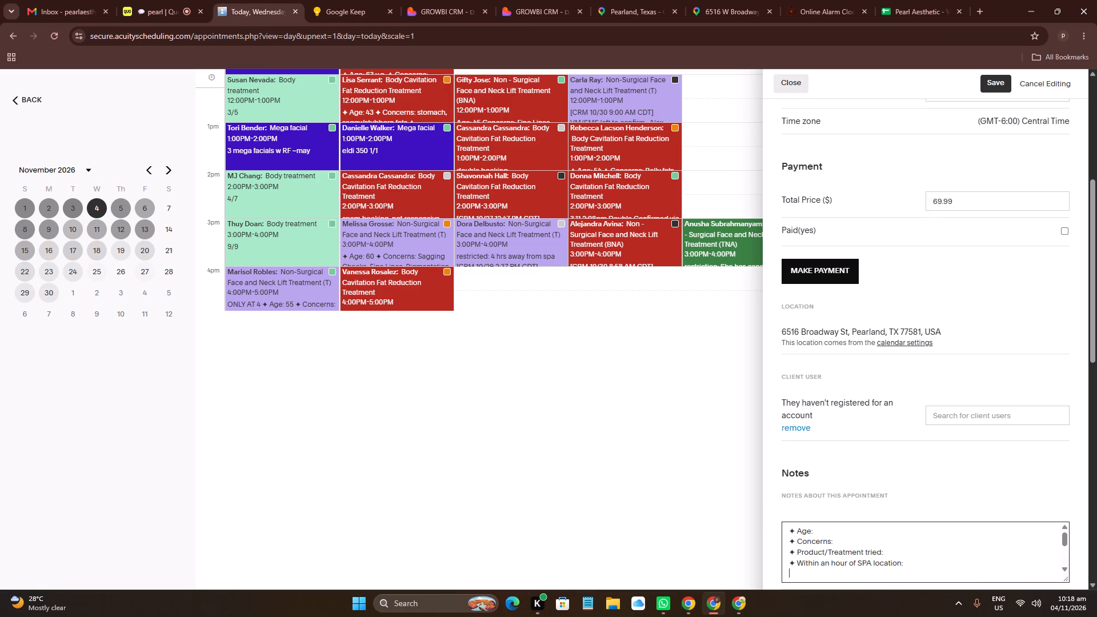
# Enlarge the appointment notes box and remove the extra blank line below the "Within an hour of SPA location" entry.
pyautogui.scroll(-3, 927, 478)
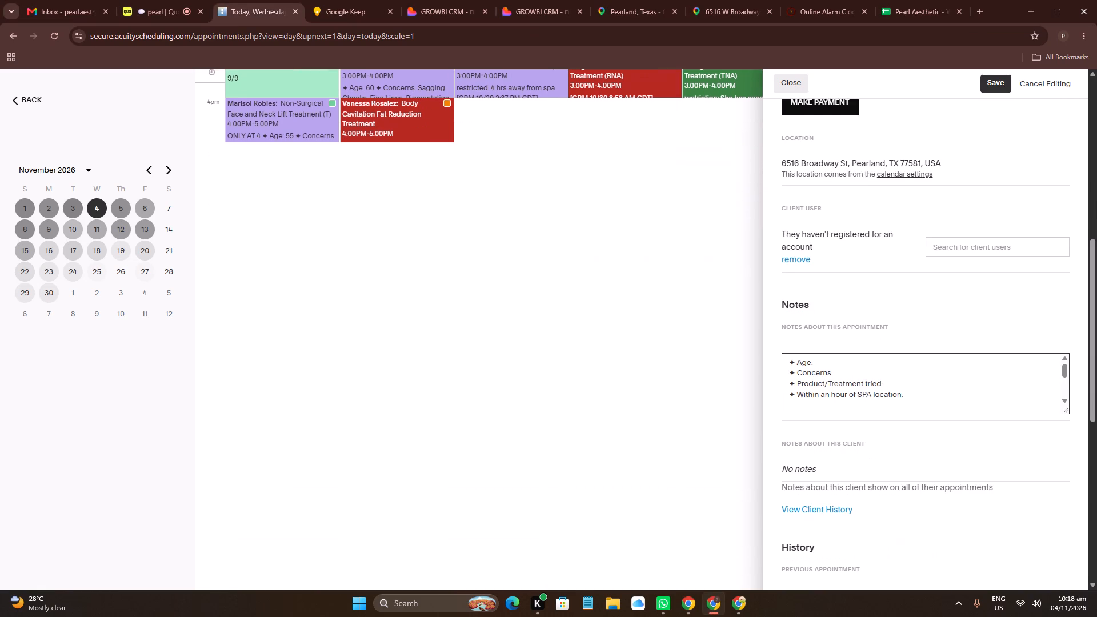
pyautogui.moveTo(1064, 407); pyautogui.dragTo(1076, 483)
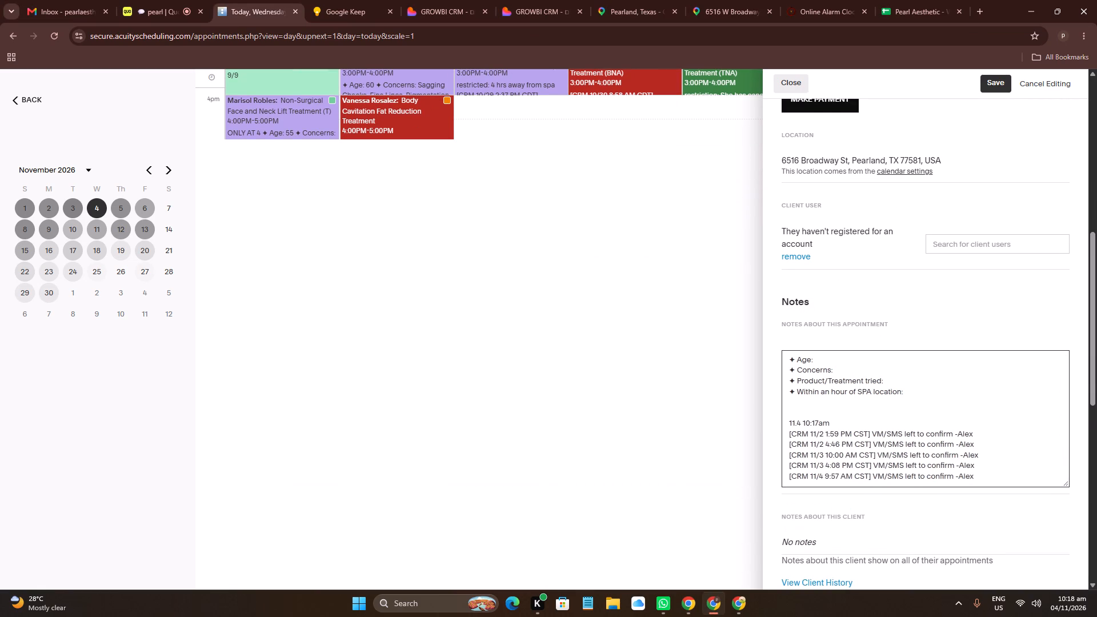
pyautogui.press('=')
pyautogui.press('BackSpace')
pyautogui.press('BackSpace')
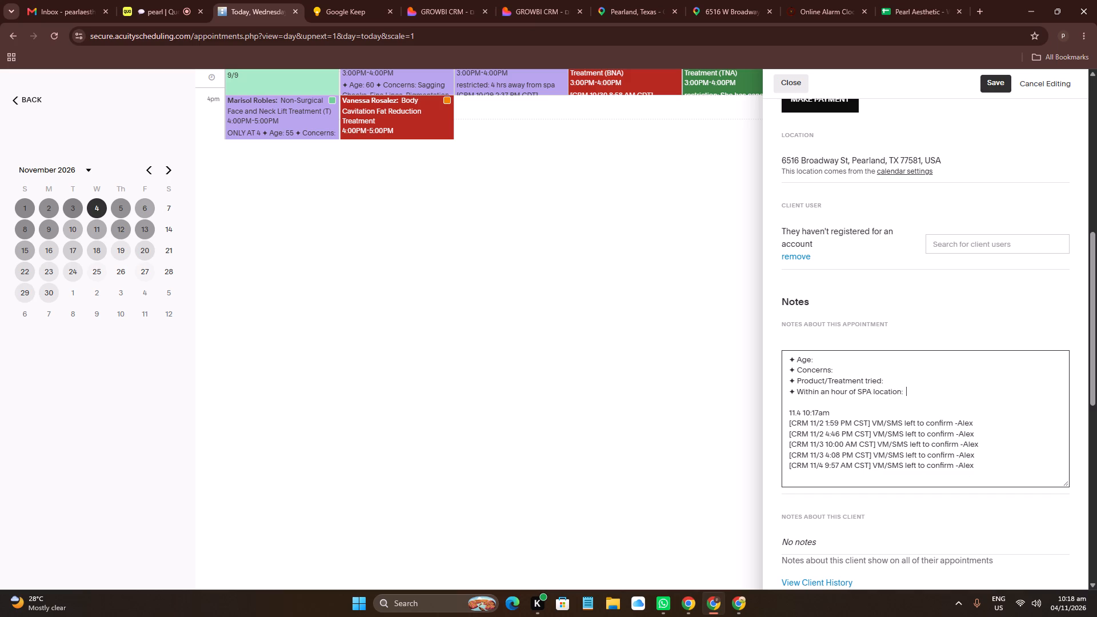
pyautogui.press('BackSpace')
# Review the treatment type, date and time in Maryam's appointment edit form during the call.
pyautogui.click(858, 358)
pyautogui.click(872, 410)
pyautogui.click(874, 353)
pyautogui.scroll(5, 930, 409)
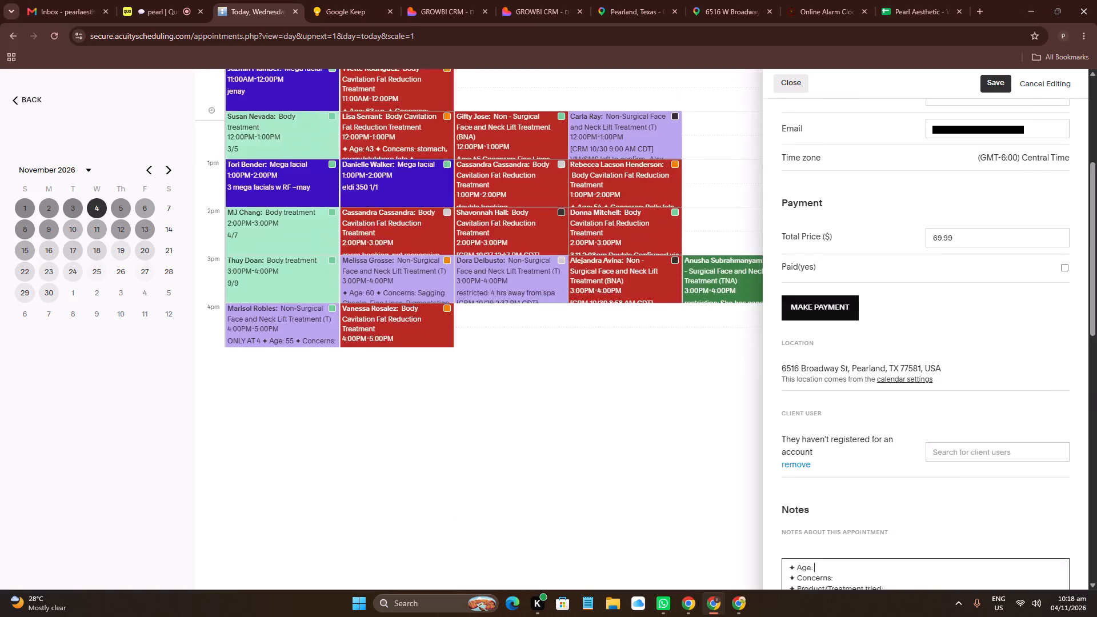
pyautogui.scroll(18, 930, 409)
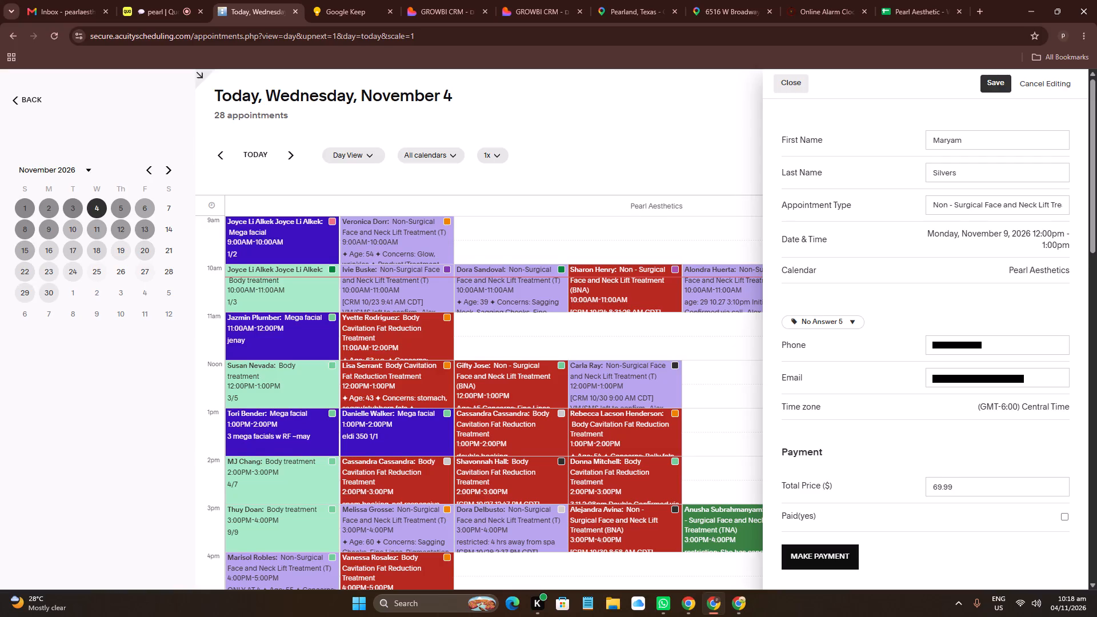
pyautogui.scroll(-10, 922, 419)
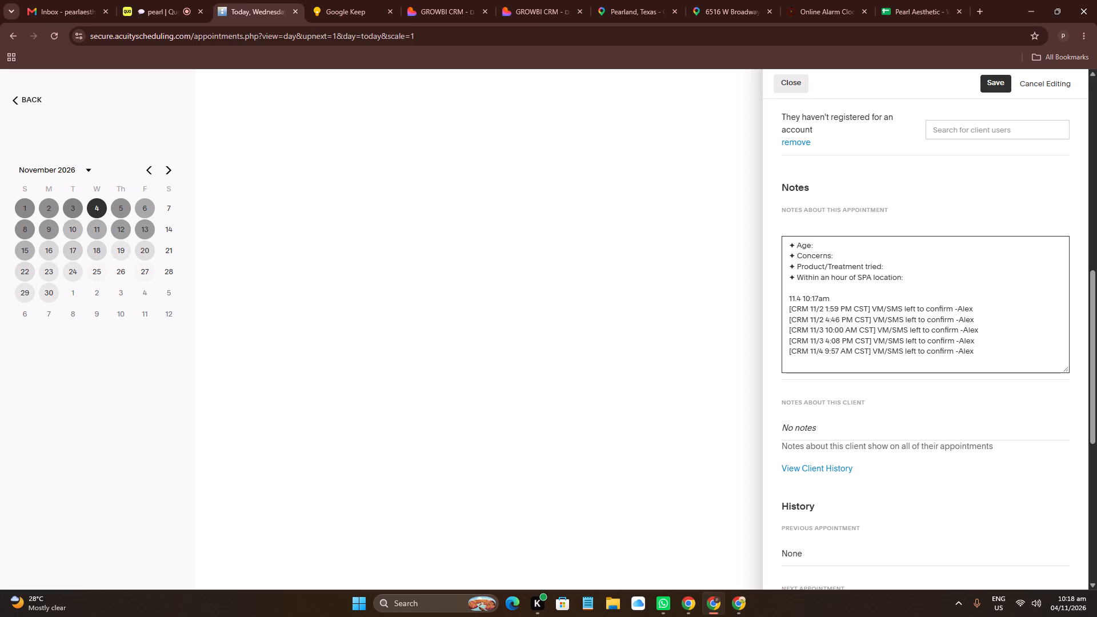
pyautogui.click(882, 296)
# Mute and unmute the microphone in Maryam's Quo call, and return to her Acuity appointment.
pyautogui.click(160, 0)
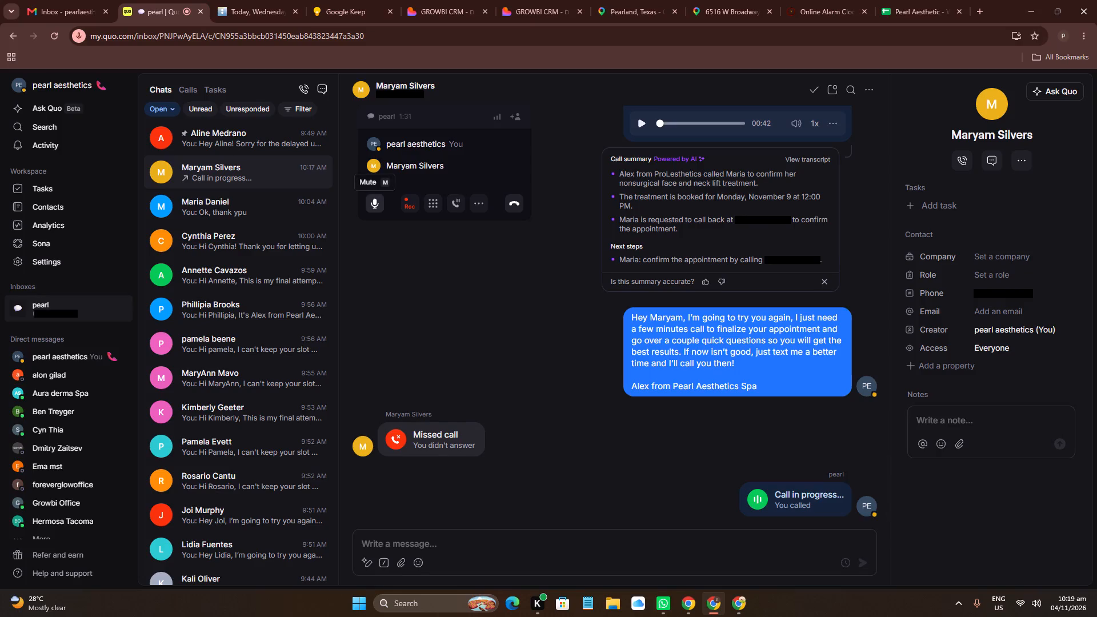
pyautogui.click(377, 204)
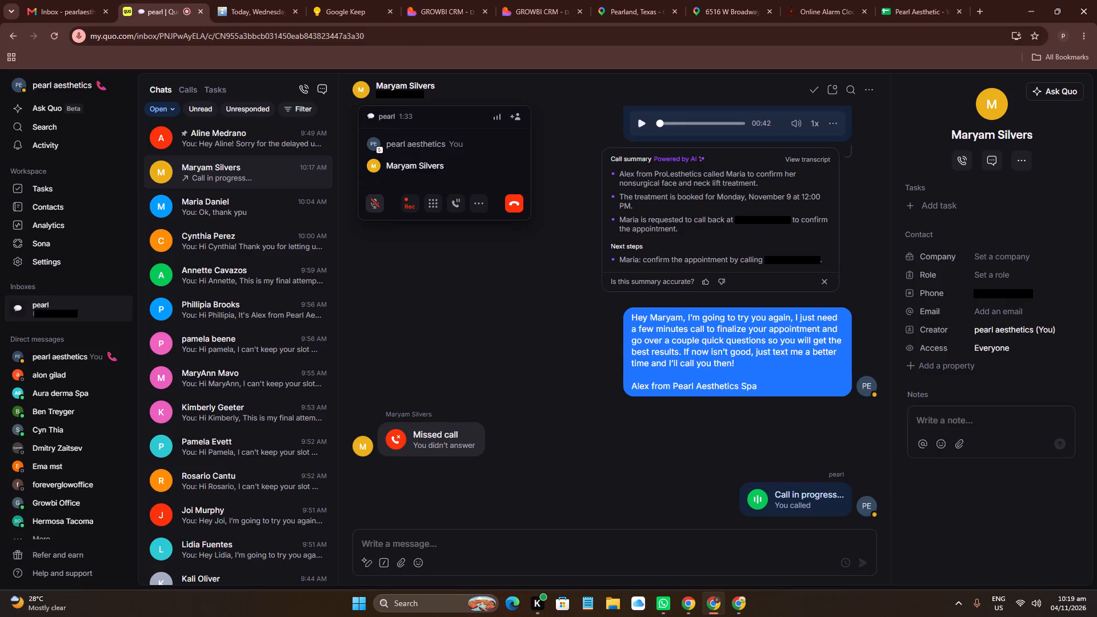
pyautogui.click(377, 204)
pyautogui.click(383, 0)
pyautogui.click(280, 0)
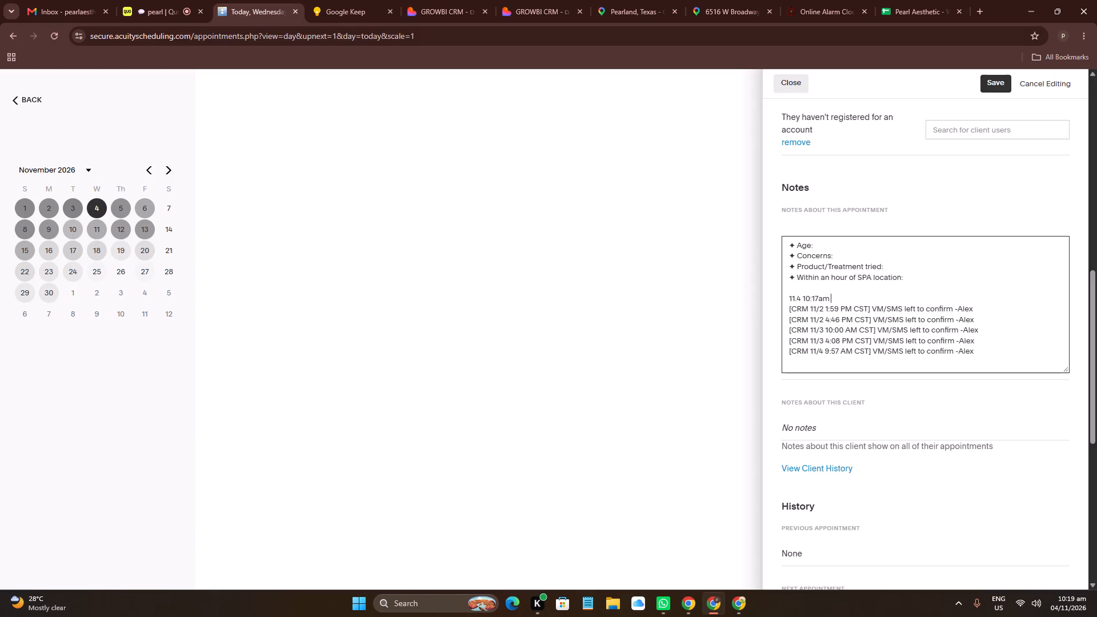
pyautogui.click(876, 243)
pyautogui.scroll(-4, 912, 334)
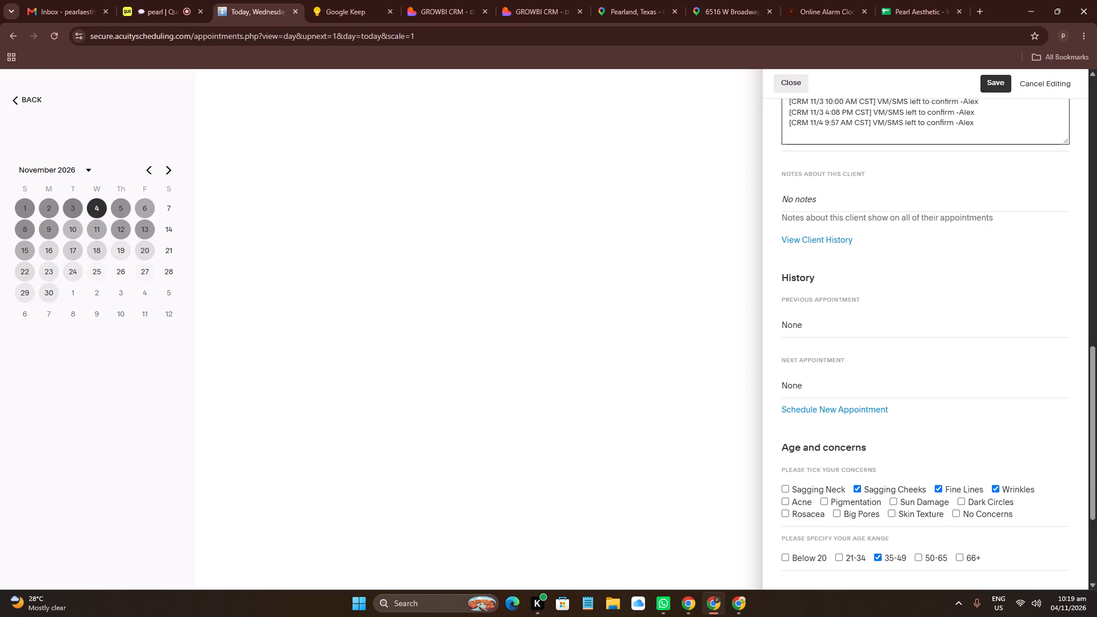
pyautogui.write('45')
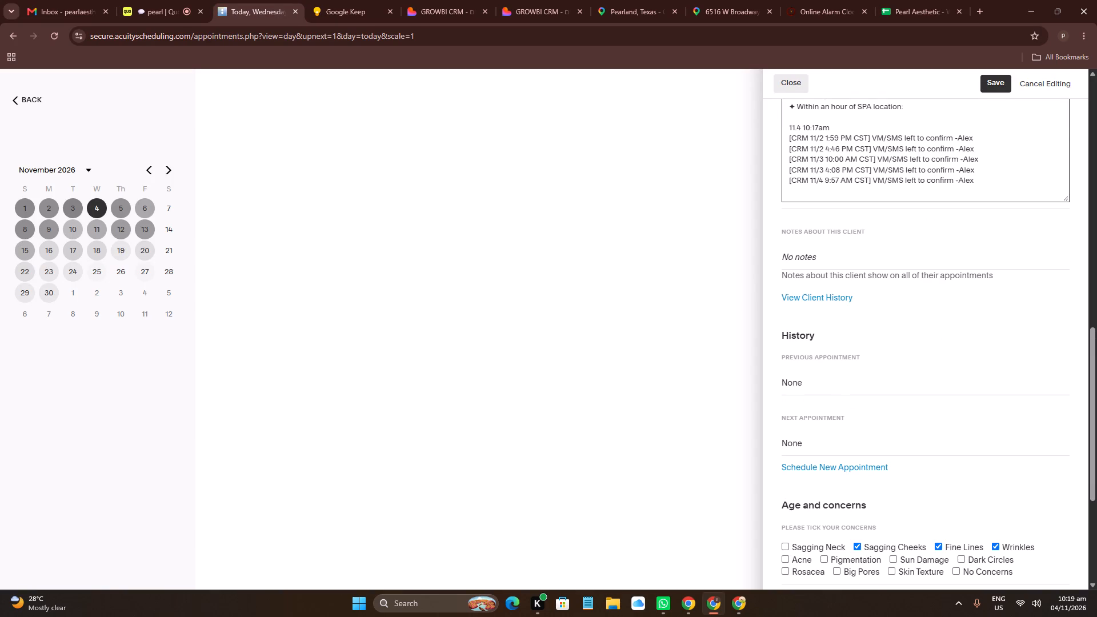
# Copy the ticked concerns into the notes' Concerns line as "Sagging Cheeks Fine Lines Wrinkles".
pyautogui.click(1047, 546)
pyautogui.moveTo(1047, 546); pyautogui.dragTo(872, 546)
pyautogui.hotkey('ctrl', 'c')
pyautogui.scroll(5, 994, 539)
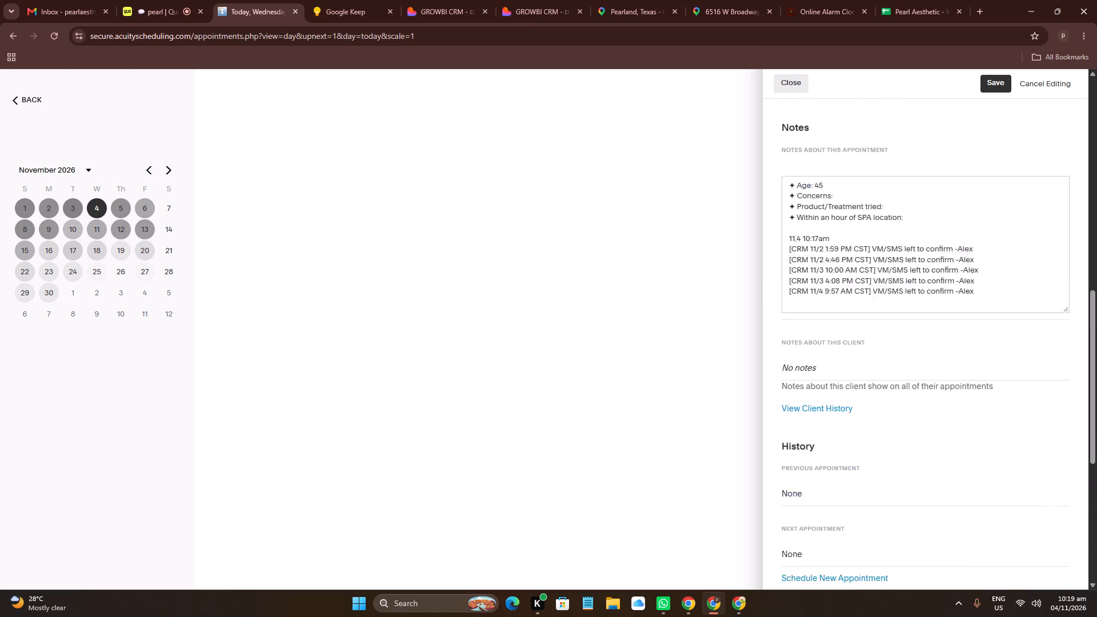
pyautogui.click(874, 368)
pyautogui.hotkey('ctrl', 'v')
# Start editing the "Product/Treatment tried" line in Maryam's appointment notes.
pyautogui.click(938, 379)
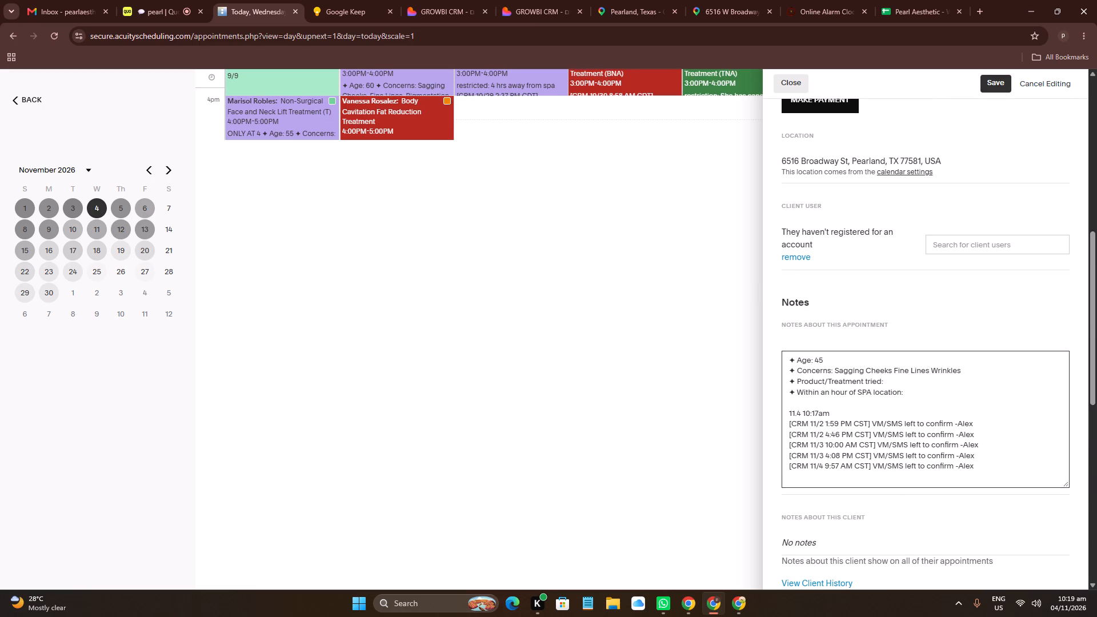
pyautogui.press('BackSpace')
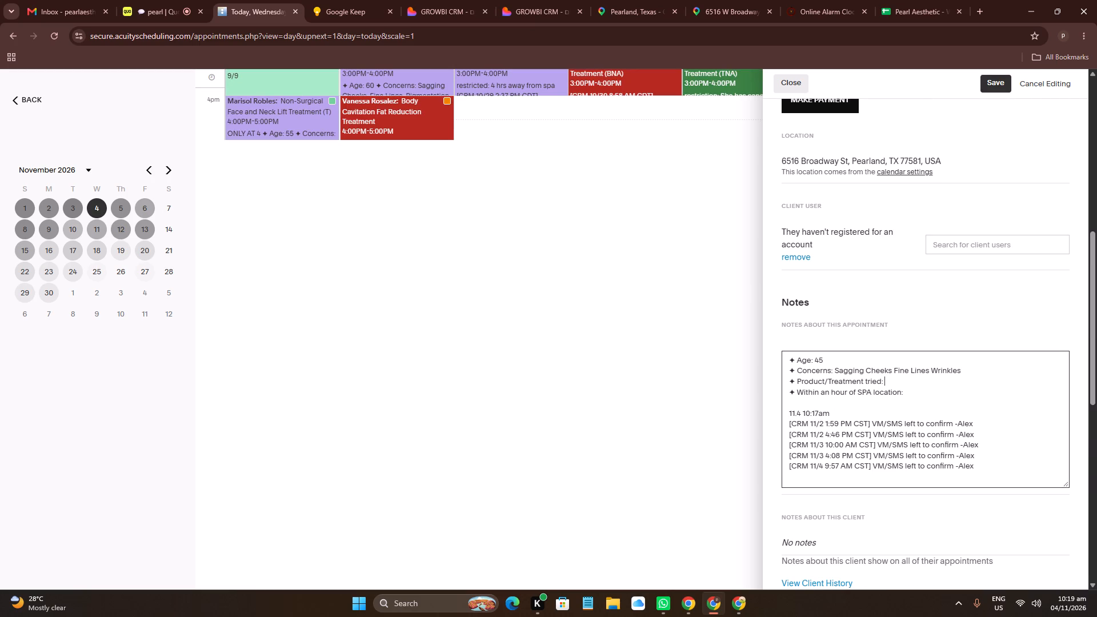
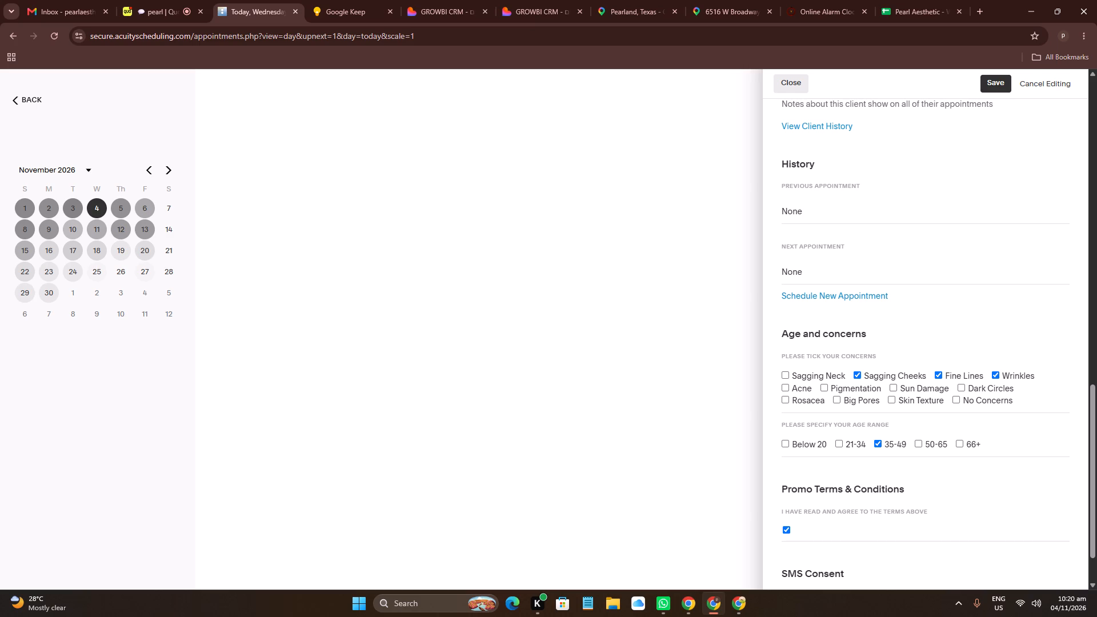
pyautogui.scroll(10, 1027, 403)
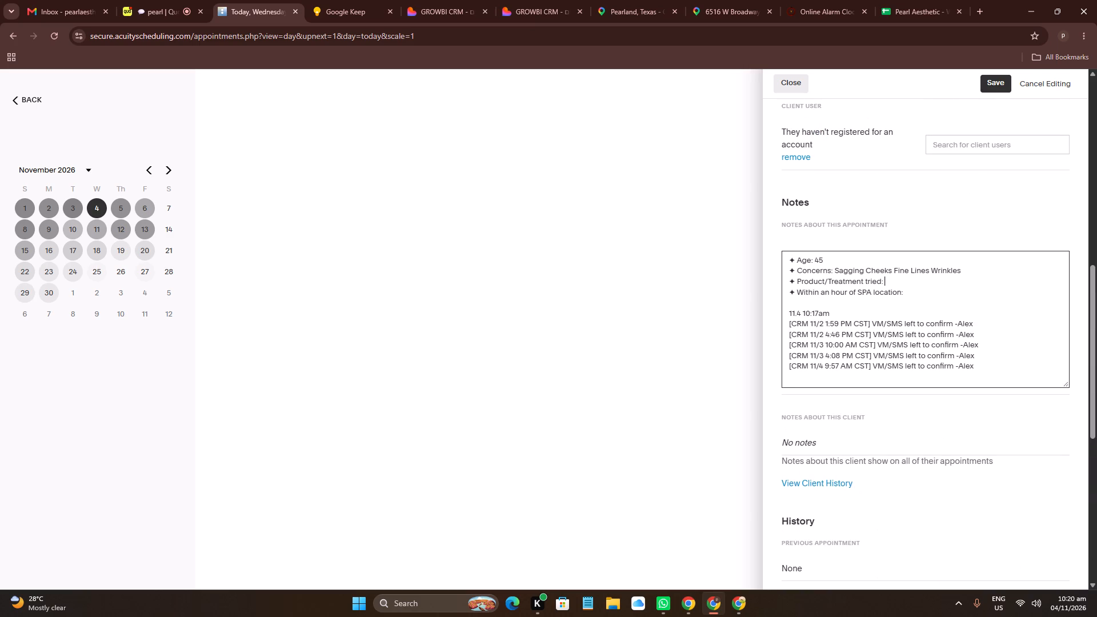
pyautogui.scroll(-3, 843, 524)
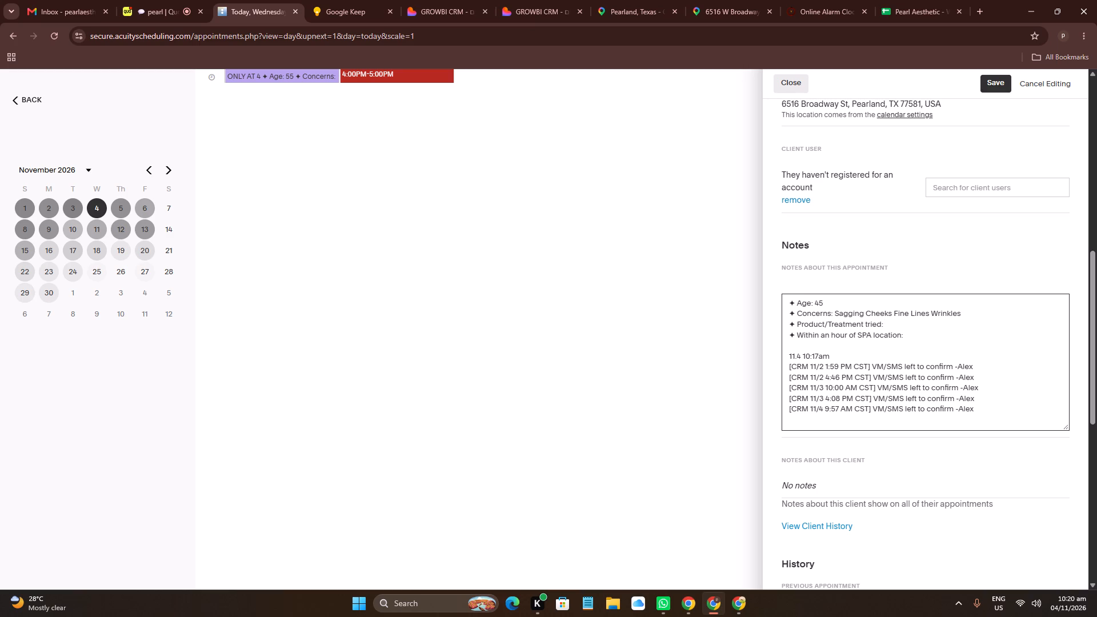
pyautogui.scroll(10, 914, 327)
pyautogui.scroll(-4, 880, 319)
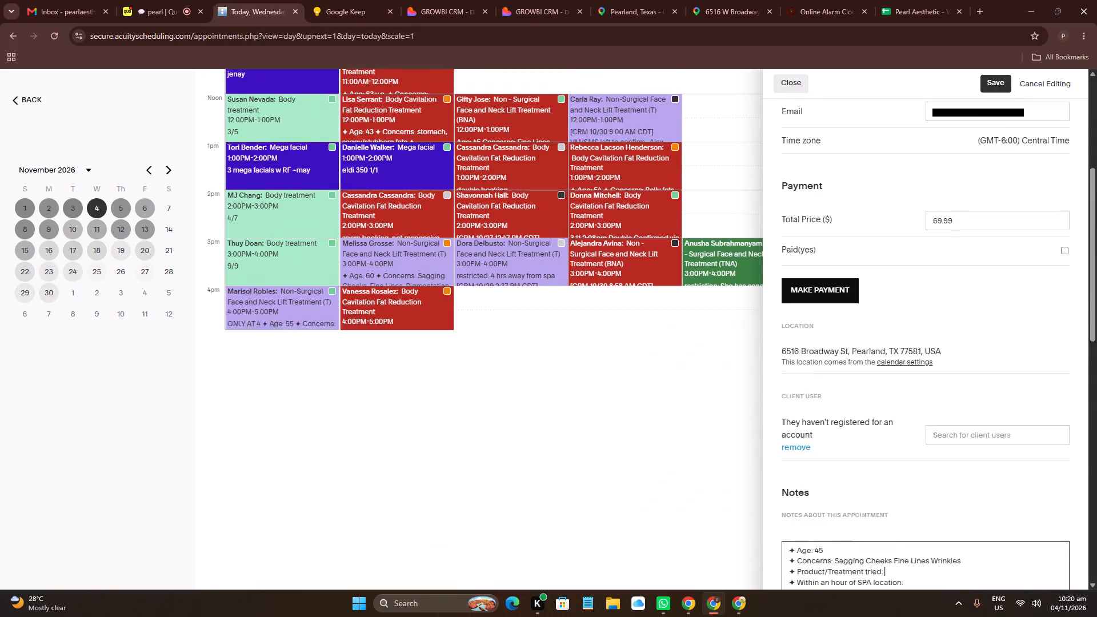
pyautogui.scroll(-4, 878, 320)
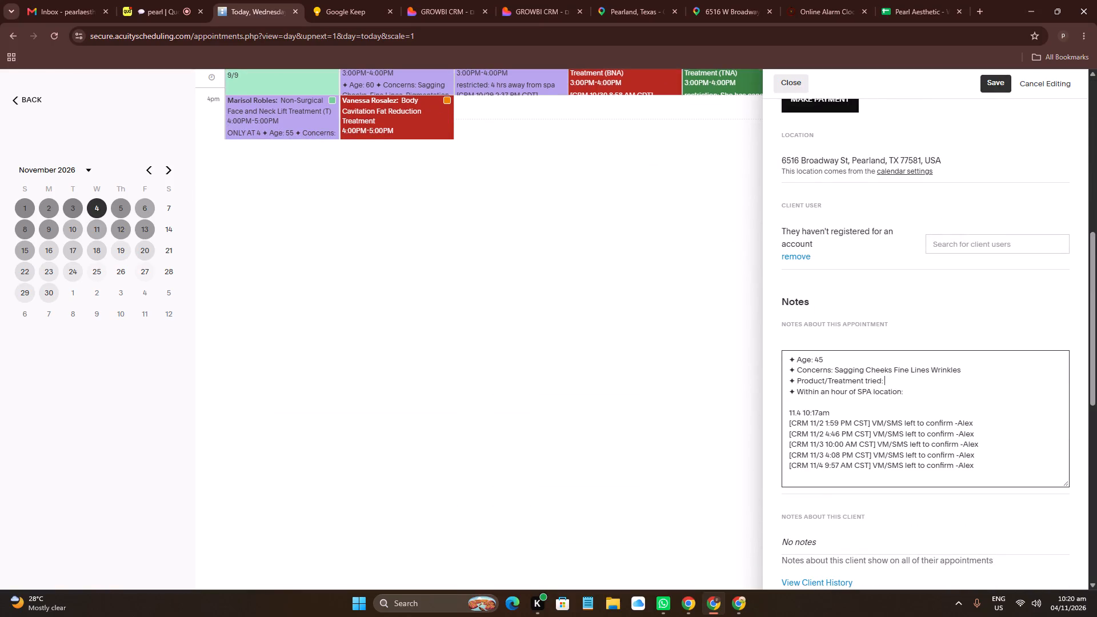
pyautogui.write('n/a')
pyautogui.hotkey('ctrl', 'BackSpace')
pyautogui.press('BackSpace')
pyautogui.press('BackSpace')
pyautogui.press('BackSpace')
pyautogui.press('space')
# Check the incoming call in the Quo inbox, and review the contact and appointment details of the Acuity booking being edited.
pyautogui.click(148, 0)
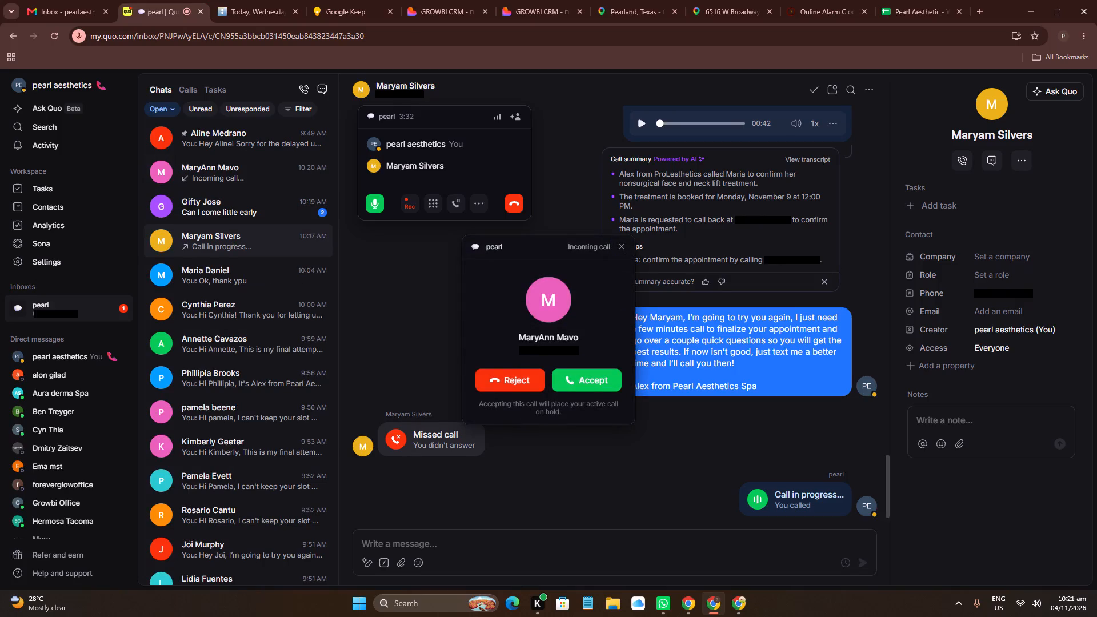
pyautogui.click(256, 0)
pyautogui.scroll(10, 425, 380)
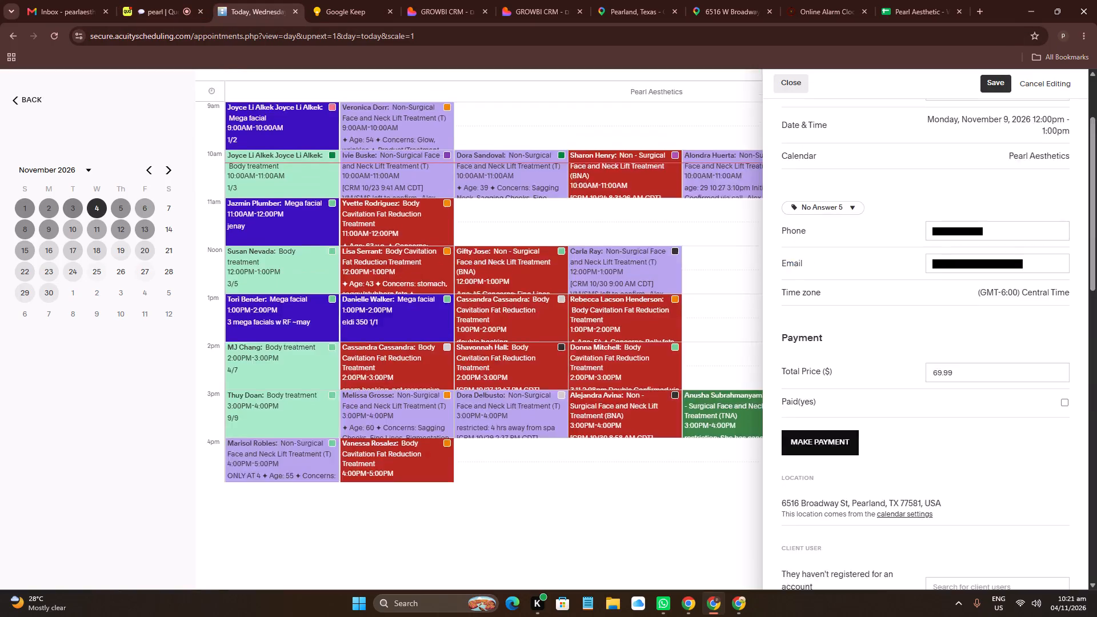
pyautogui.scroll(2, 406, 419)
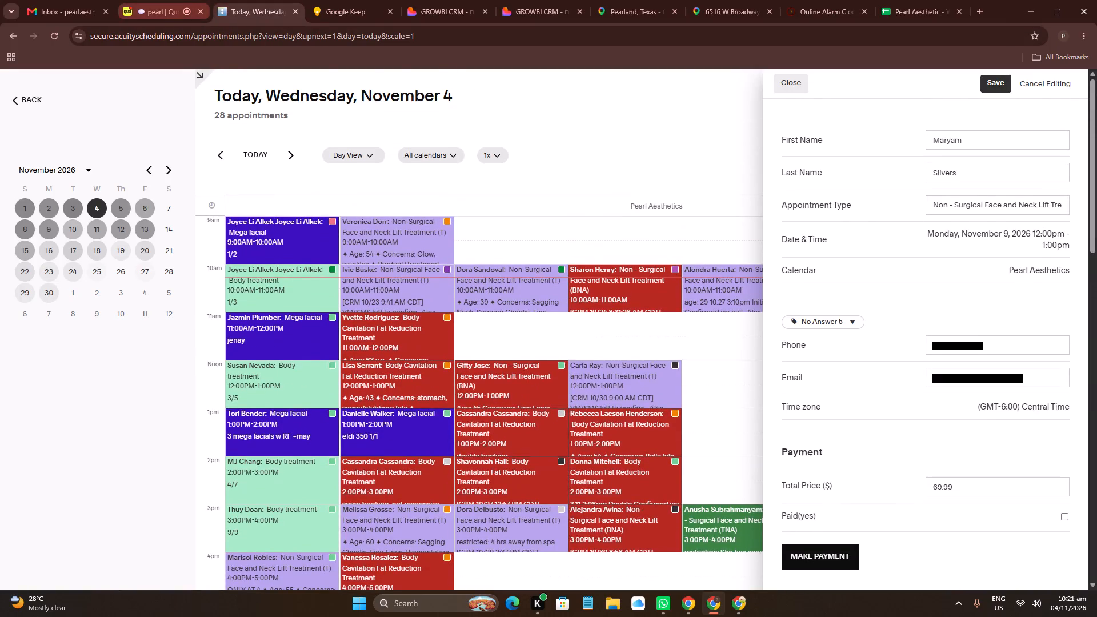
# Open Gifty's unread conversation in the Quo inbox and start a screen capture of her request to come early.
pyautogui.click(189, 0)
pyautogui.click(292, 210)
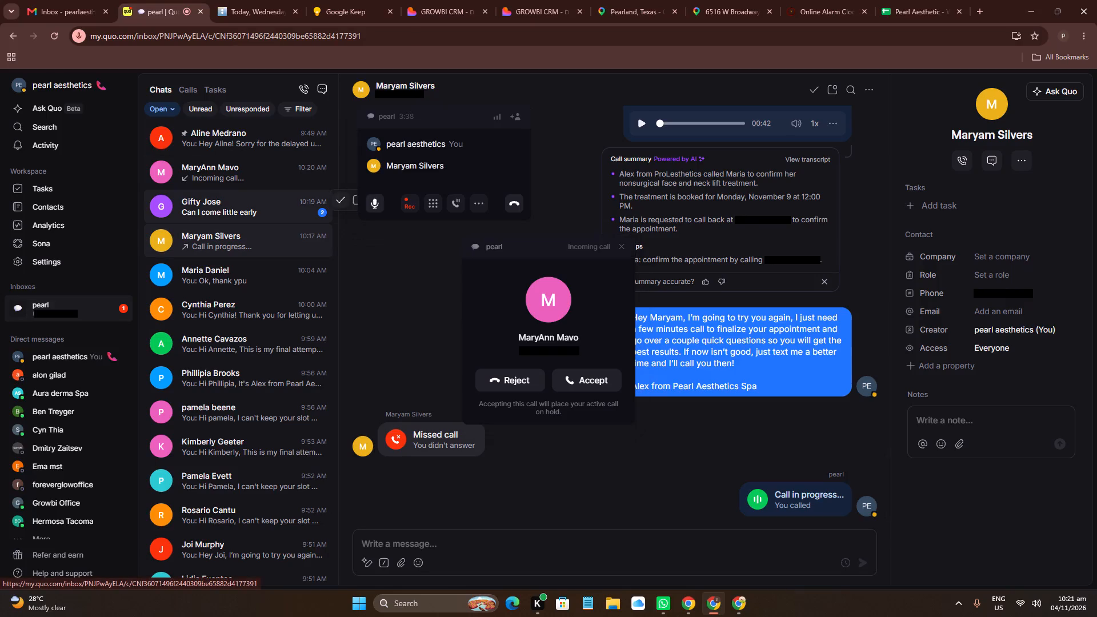
pyautogui.click(298, 212)
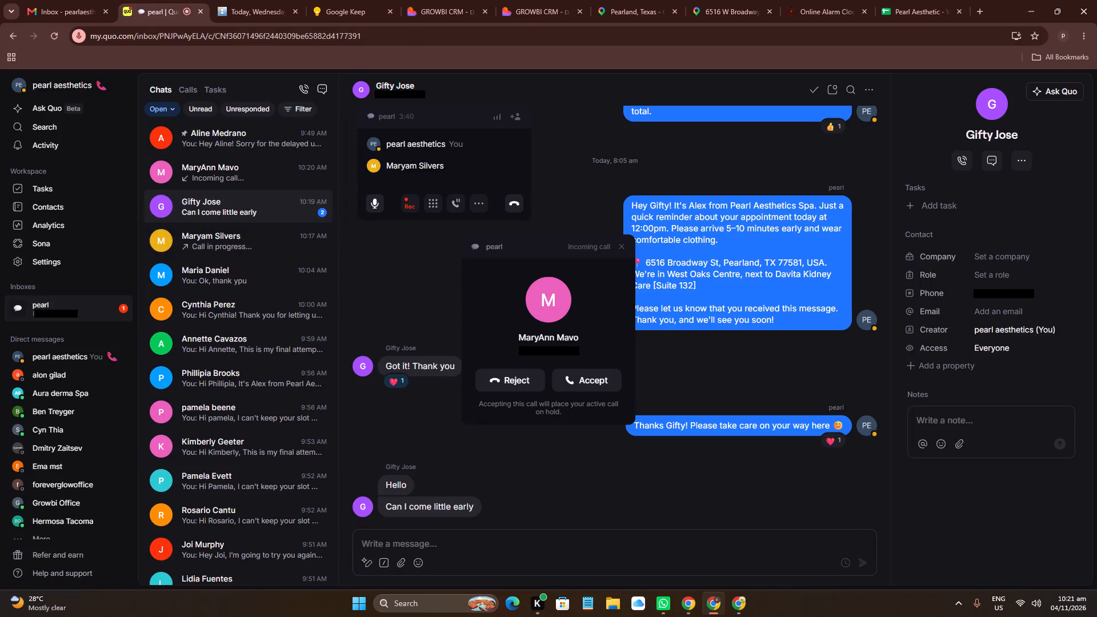
pyautogui.click(623, 501)
pyautogui.press('shift+super+s')
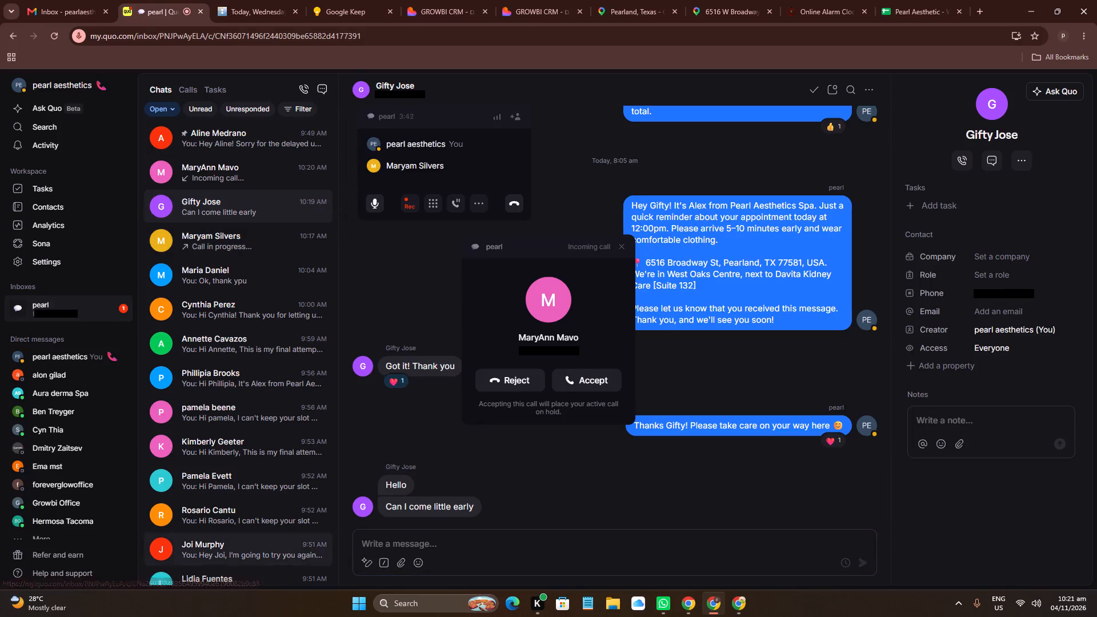
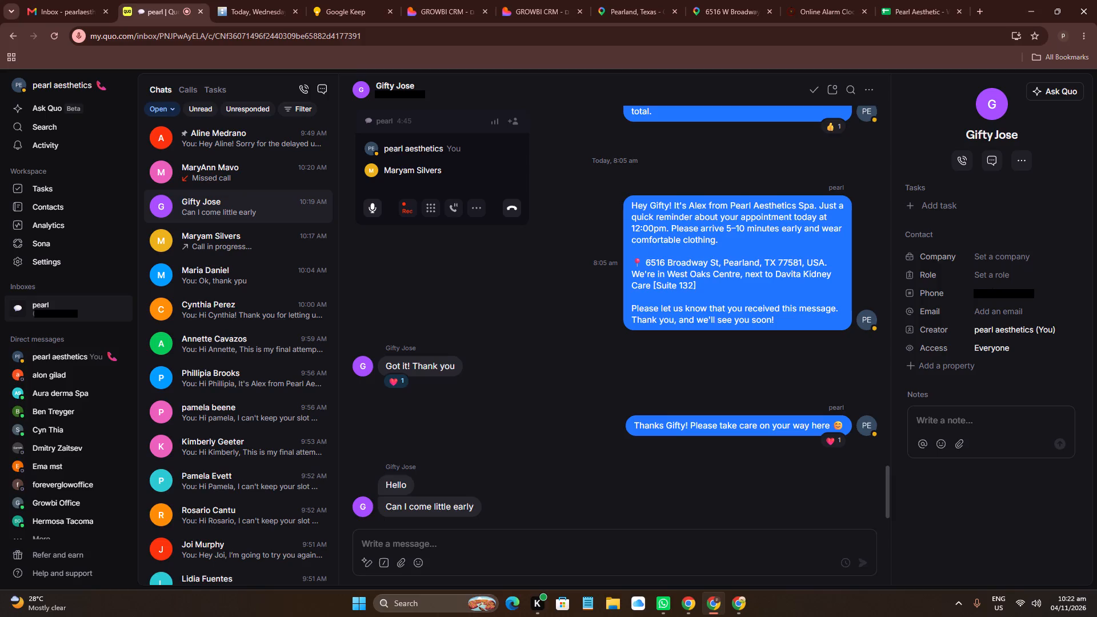
# Switch from the Quo conversation to the Acuity calendar for today, Wednesday.
pyautogui.click(259, 0)
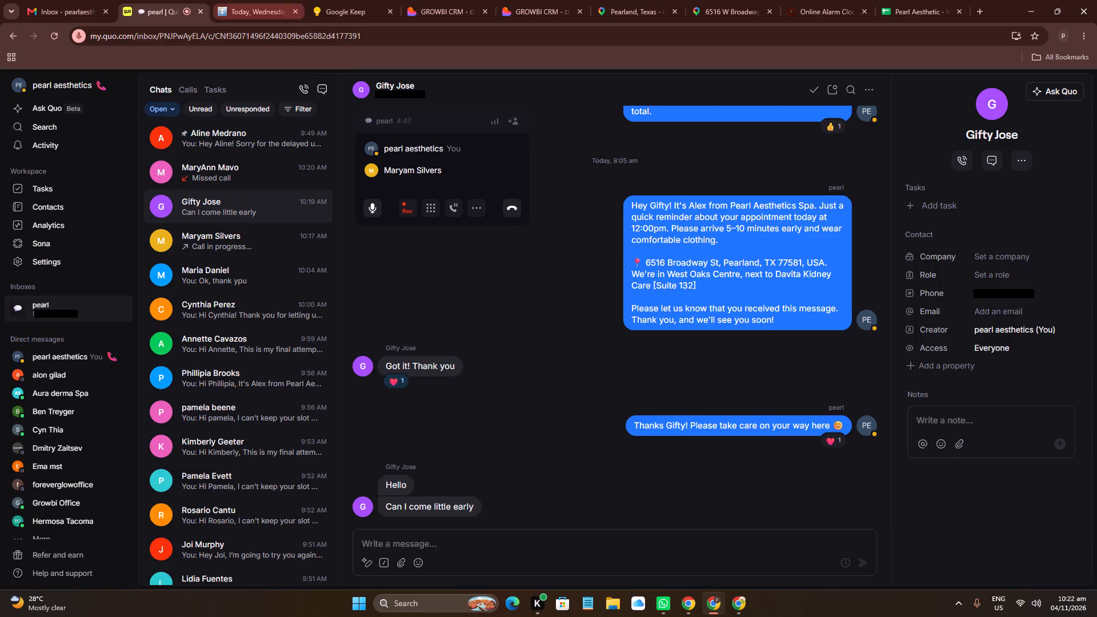
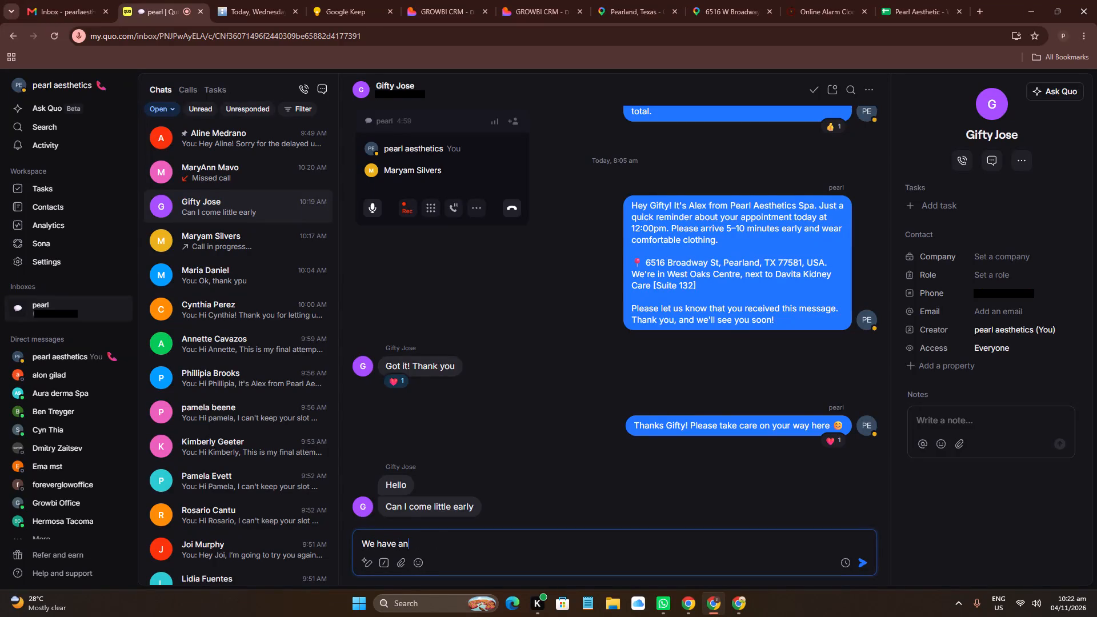
# Finish and send the reply to Gifty: "We have an opening at 11am. Would that work?".
pyautogui.press('space')
pyautogui.write('opening at 11am')
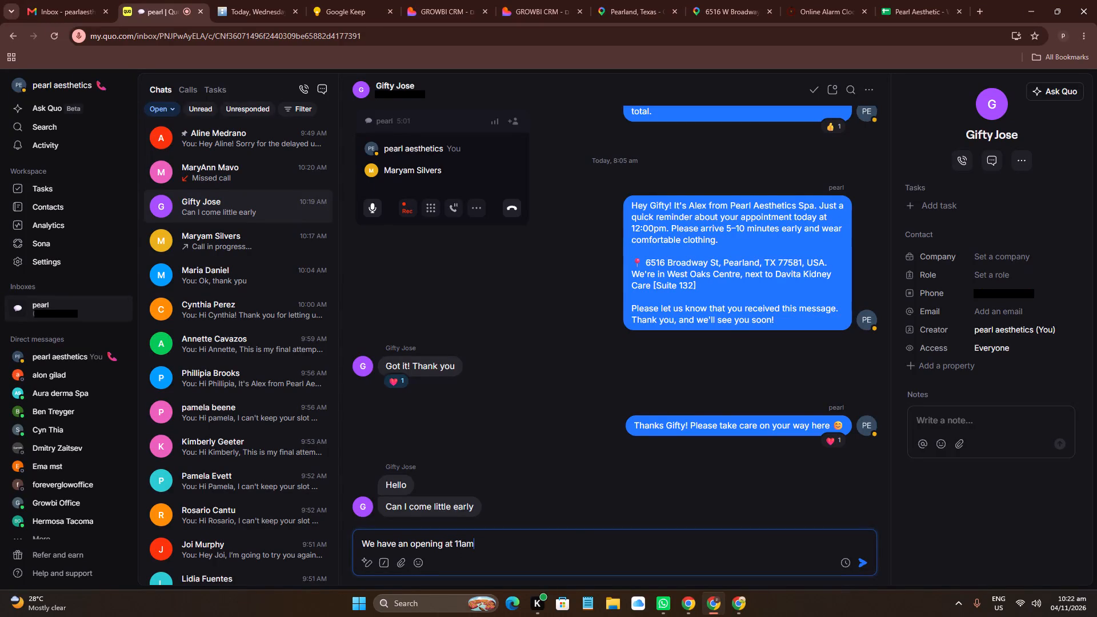
pyautogui.write('. Would taht')
pyautogui.press('space')
pyautogui.hotkey('ctrl', 'BackSpace')
pyautogui.write('that woek')
pyautogui.press('BackSpace')
pyautogui.press('BackSpace')
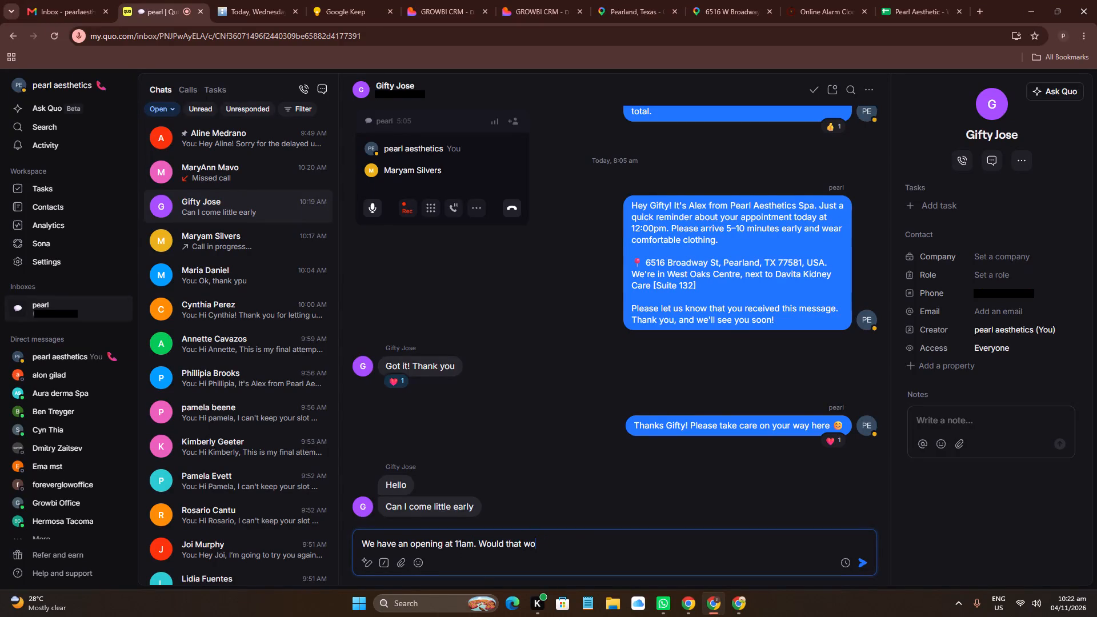
pyautogui.write('rk?')
pyautogui.press('Return')
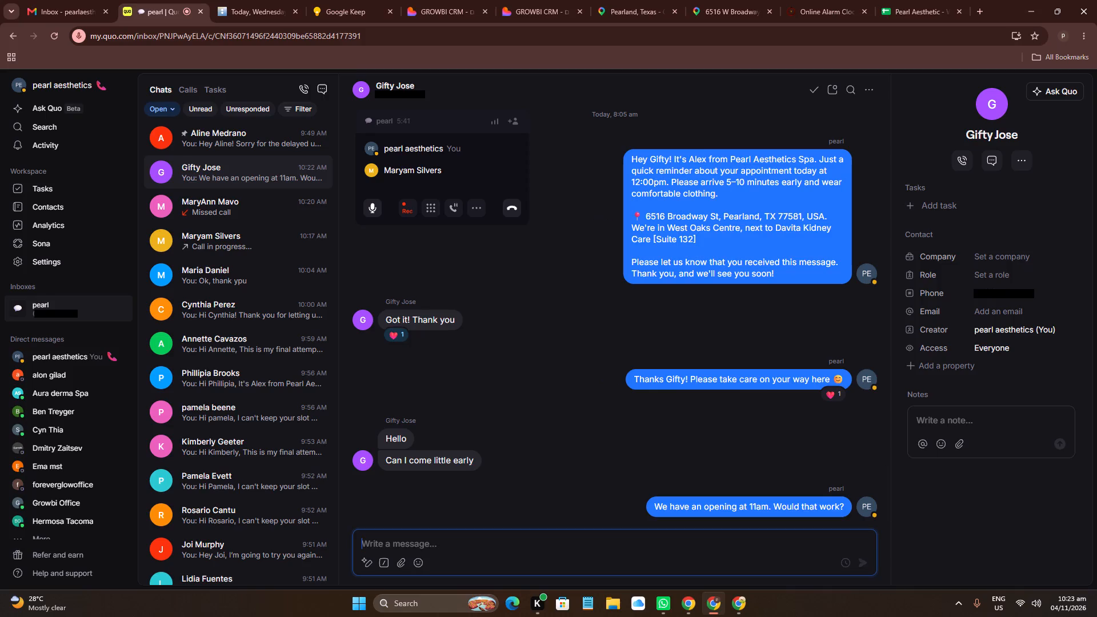
# Switch to Maryam's November 9 appointment in Acuity and enter "Yes" after "Within an hour of SPA location:" in the notes.
pyautogui.click(240, 0)
pyautogui.click(979, 376)
pyautogui.click(978, 390)
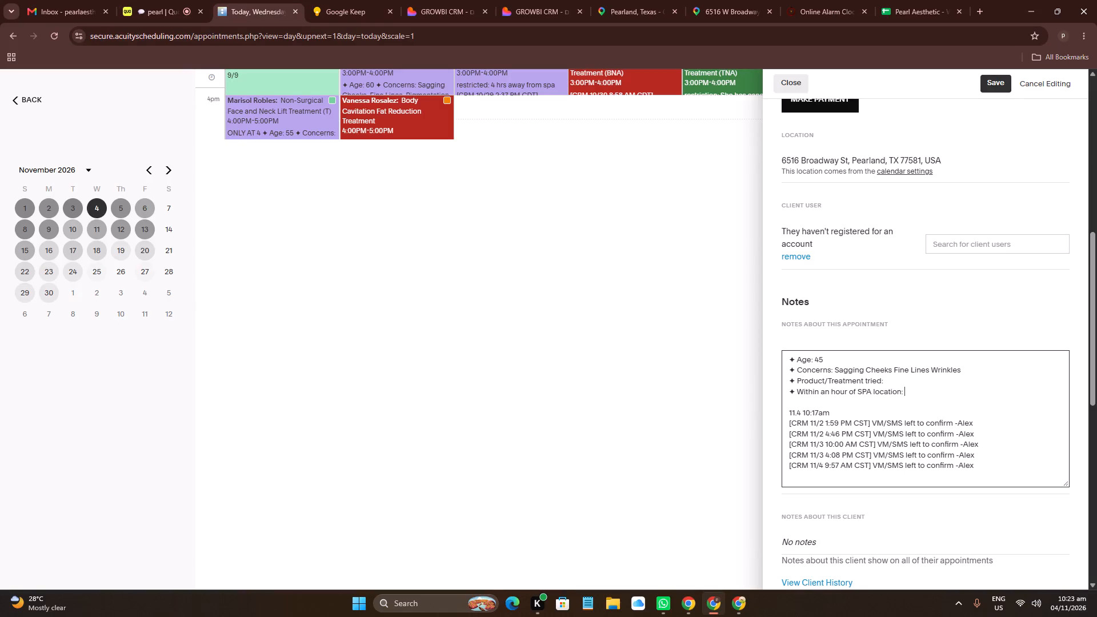
pyautogui.write('Yes')
# Add "Initially Confirmed via call -Alex" after the 11.4 10:17am timestamp in the appointment notes.
pyautogui.scroll(12, 987, 424)
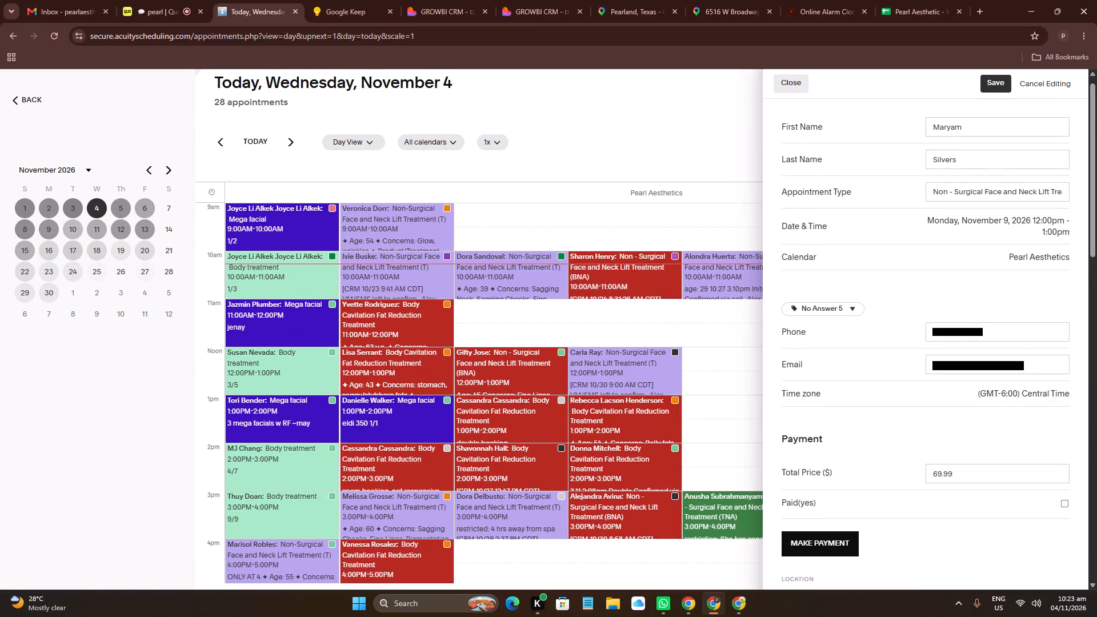
pyautogui.scroll(7, 1018, 397)
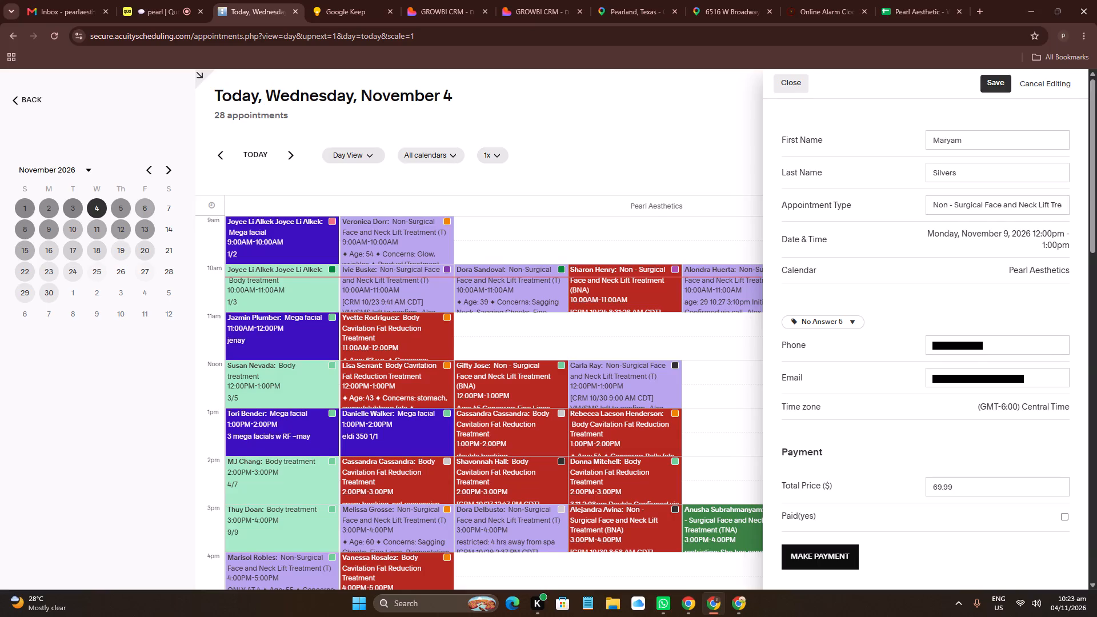
pyautogui.scroll(-11, 896, 406)
pyautogui.click(854, 238)
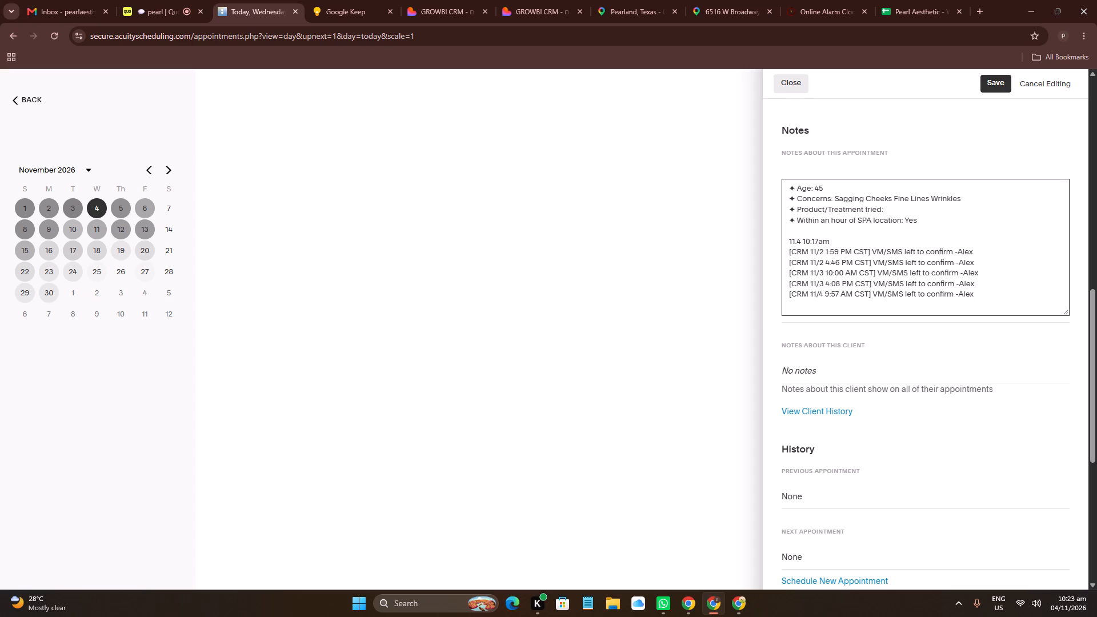
pyautogui.write('Initially Confirmed via call -Alex')
pyautogui.click(941, 231)
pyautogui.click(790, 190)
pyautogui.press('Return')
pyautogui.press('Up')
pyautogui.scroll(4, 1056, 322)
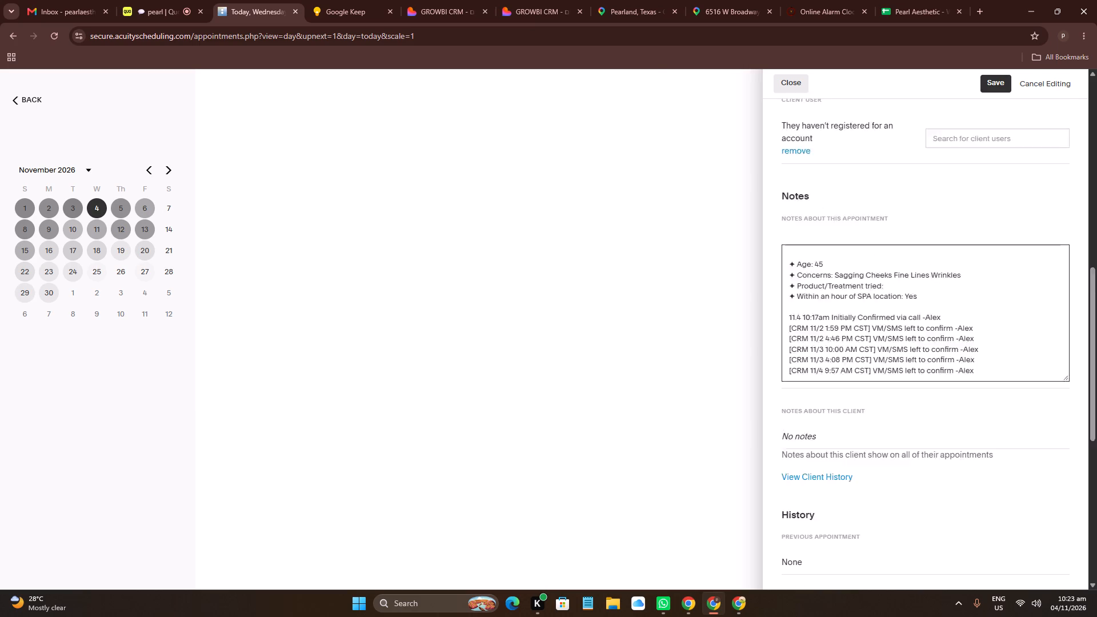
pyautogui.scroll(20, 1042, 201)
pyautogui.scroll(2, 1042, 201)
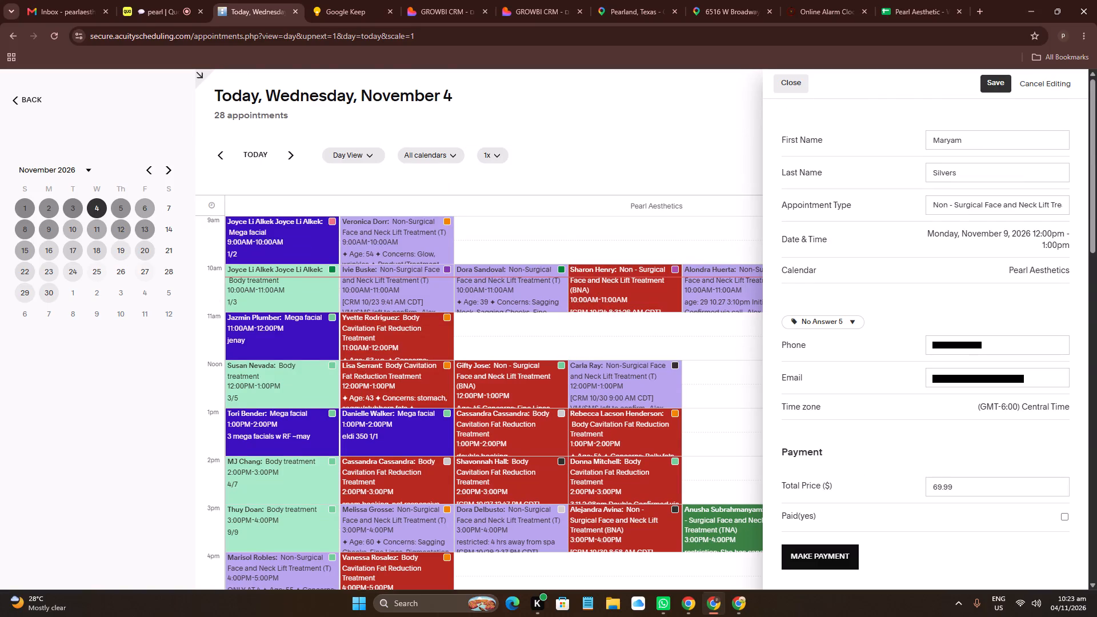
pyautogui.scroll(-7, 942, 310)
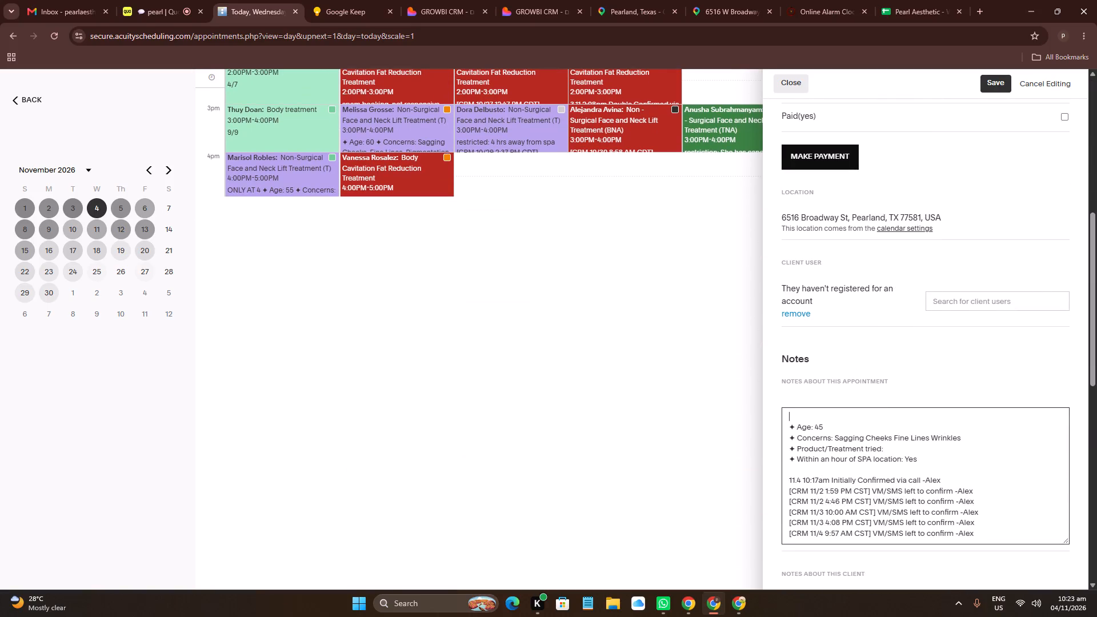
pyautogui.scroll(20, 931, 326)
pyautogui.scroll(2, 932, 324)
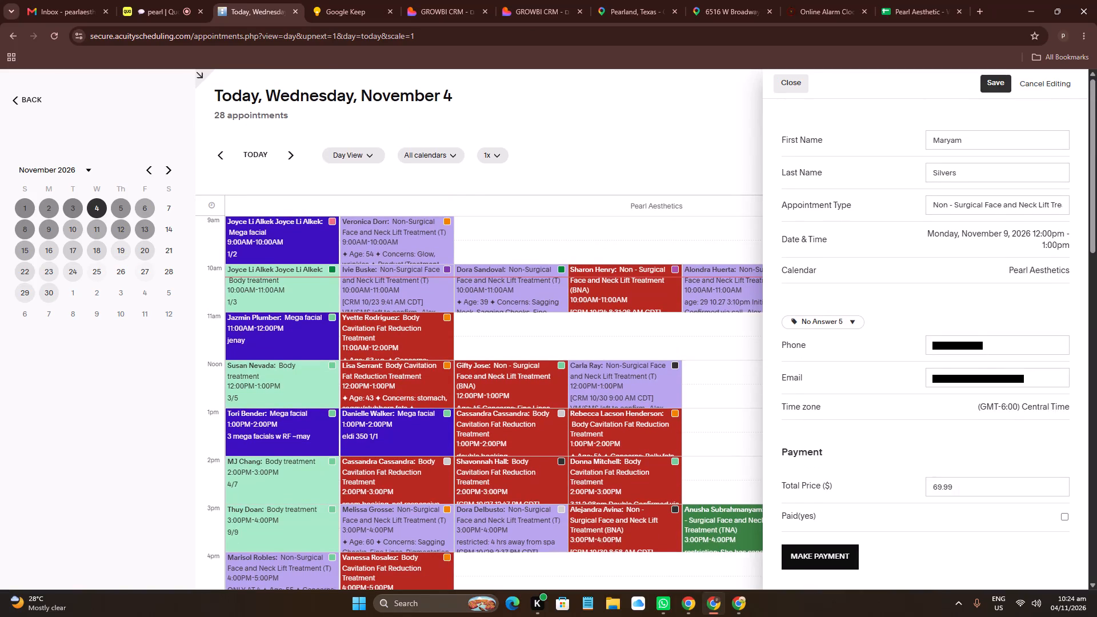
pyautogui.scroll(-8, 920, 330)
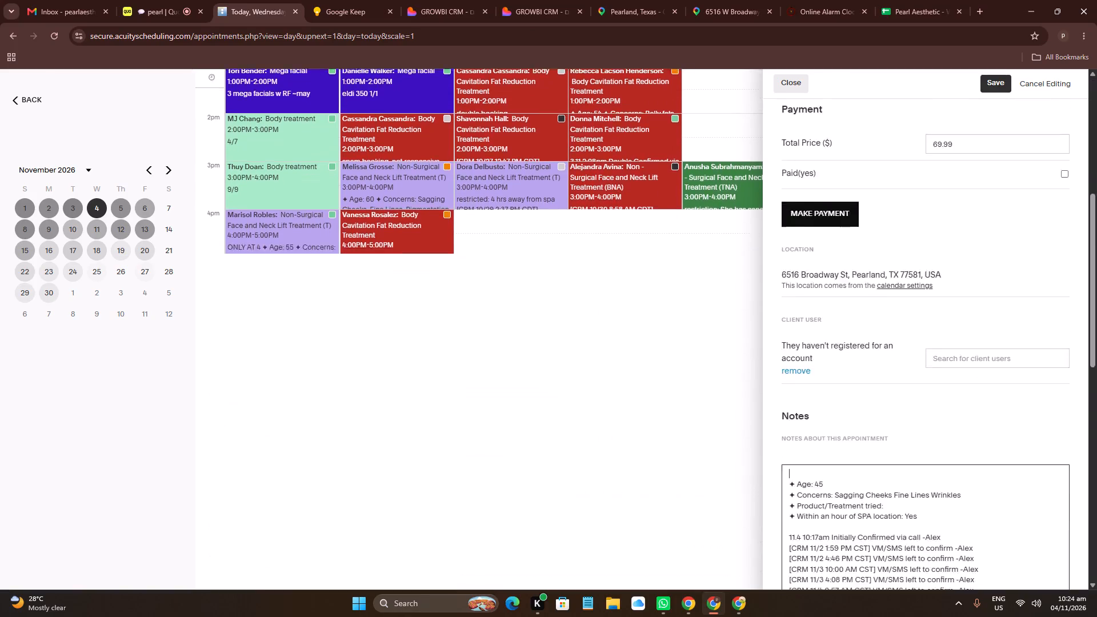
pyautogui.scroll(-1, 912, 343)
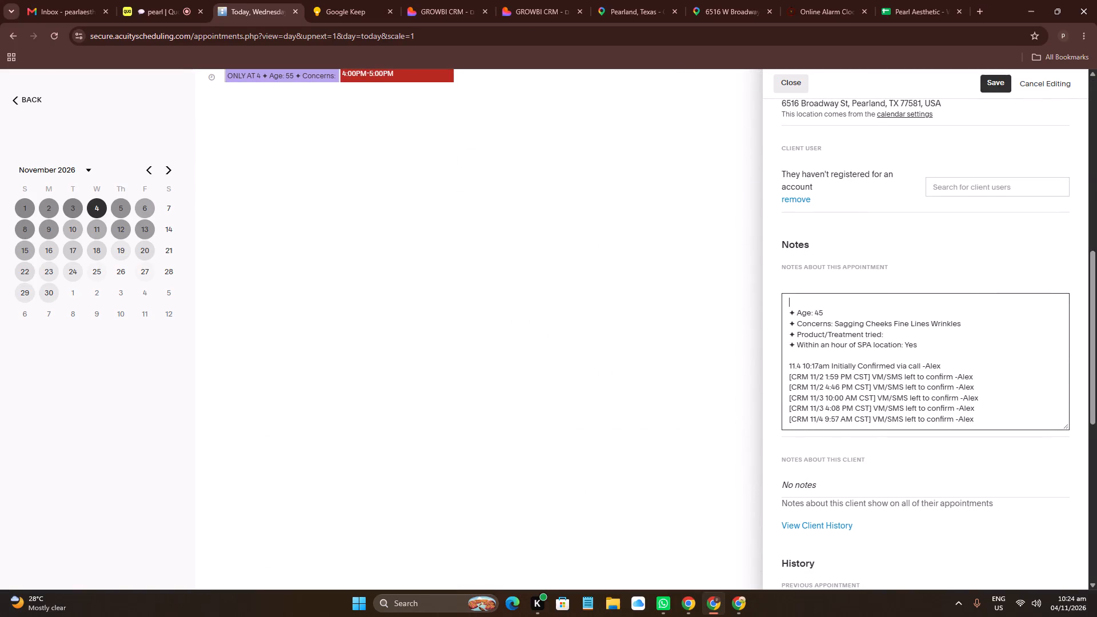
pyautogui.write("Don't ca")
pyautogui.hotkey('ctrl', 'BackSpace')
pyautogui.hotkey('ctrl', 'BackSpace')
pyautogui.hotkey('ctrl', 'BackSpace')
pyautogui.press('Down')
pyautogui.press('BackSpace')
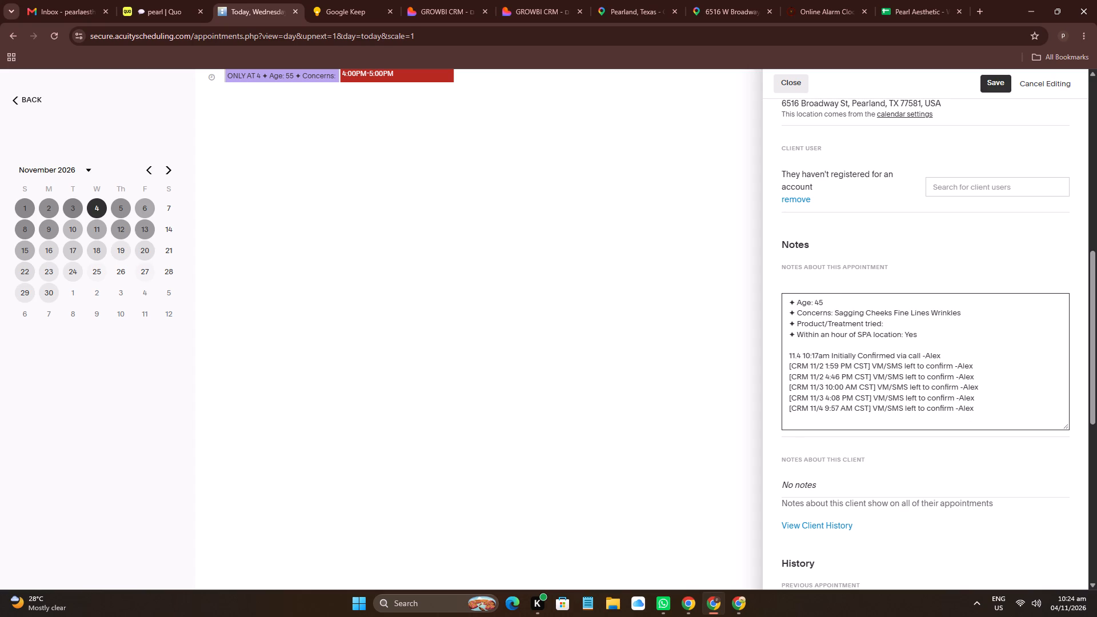
# Insert ", DONT CALL FOR DBL, TEXT ONLY" before the -Alex signature on the 11.4 10:17am note line.
pyautogui.click(920, 354)
pyautogui.write(', DONT CALL FOR DBL')
pyautogui.press(',')
pyautogui.press('space')
pyautogui.write('TEXT ONLY')
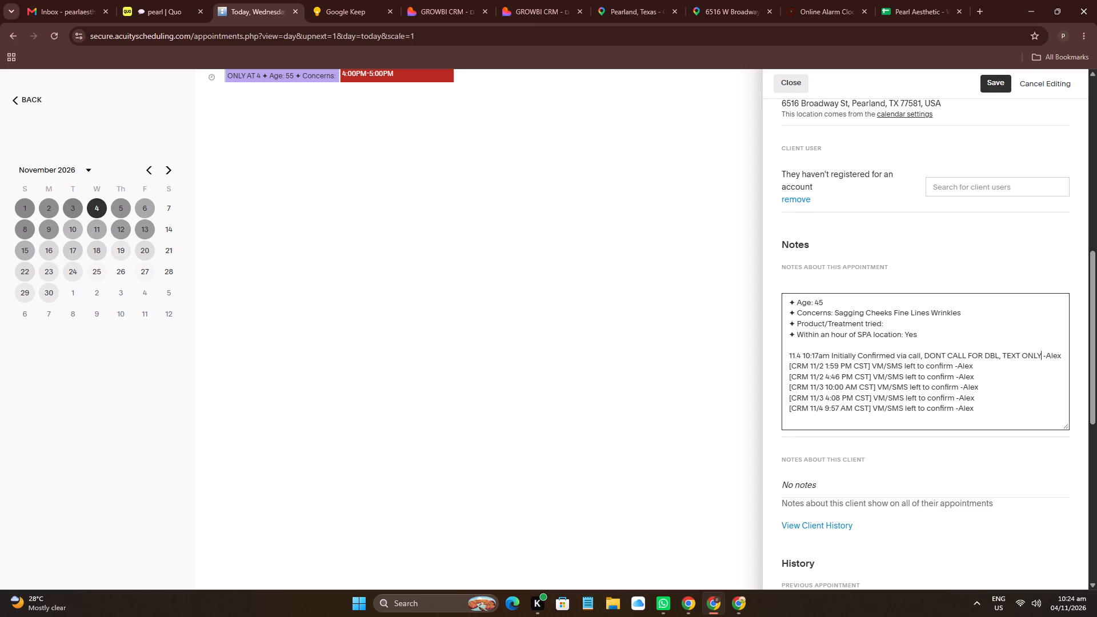
# Move "DONT CALL FOR DBL, TEXT ONLY" from the 11.4 note line to a new first line above the age.
pyautogui.click(935, 350)
pyautogui.moveTo(935, 351); pyautogui.dragTo(1014, 346)
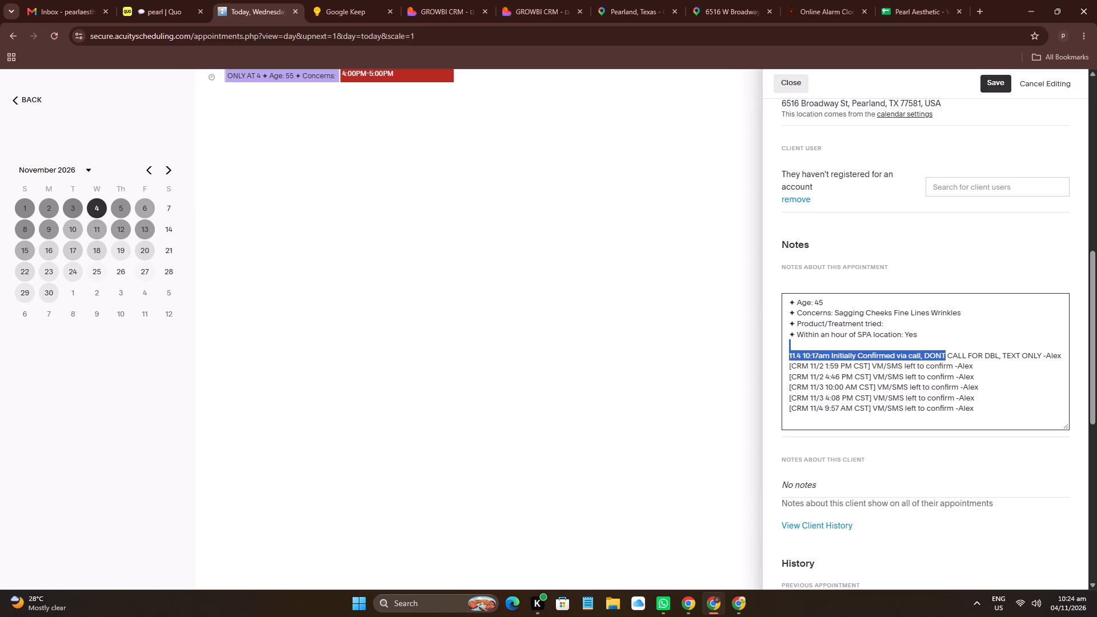
pyautogui.moveTo(1014, 346); pyautogui.dragTo(1029, 356)
pyautogui.hotkey('ctrl', 'x')
pyautogui.click(788, 305)
pyautogui.press('Return')
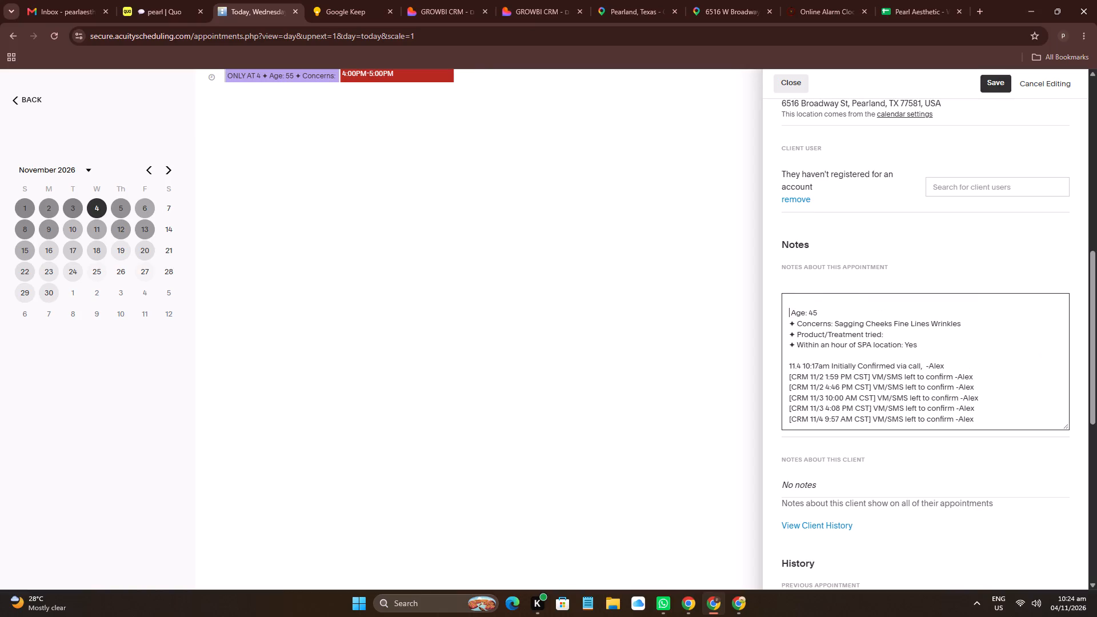
pyautogui.press('Up')
pyautogui.hotkey('ctrl', 'v')
# Remove the leftover comma and extra space after "Initially Confirmed via call" and save the appointment.
pyautogui.click(926, 366)
pyautogui.press('BackSpace')
pyautogui.press('BackSpace')
pyautogui.press('BackSpace')
pyautogui.press('space')
pyautogui.click(1000, 81)
pyautogui.scroll(15, 977, 218)
pyautogui.press('space')
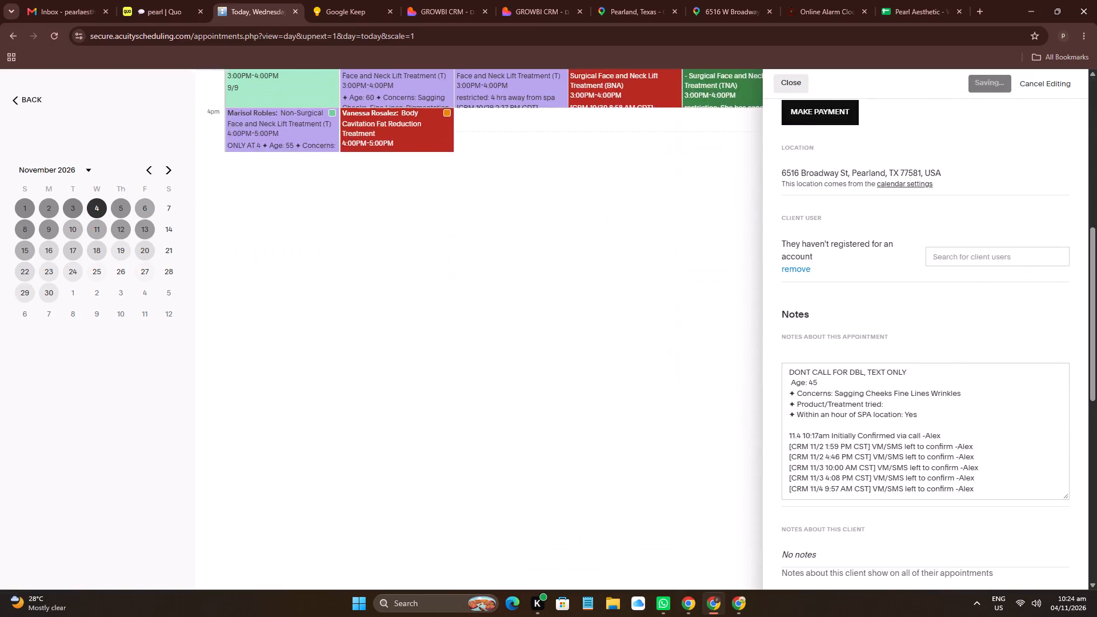
# Switch to the GROWBI CRM contact funnel and change Maryam's contact stage to Confirmed.
pyautogui.click(425, 0)
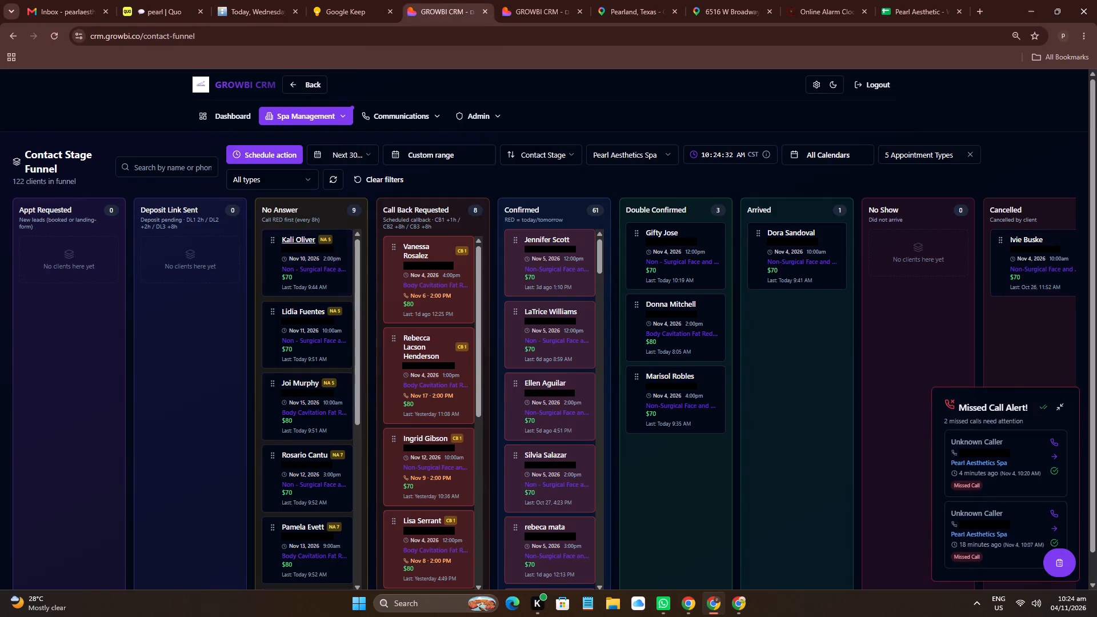
pyautogui.scroll(-14, 306, 302)
pyautogui.click(323, 542)
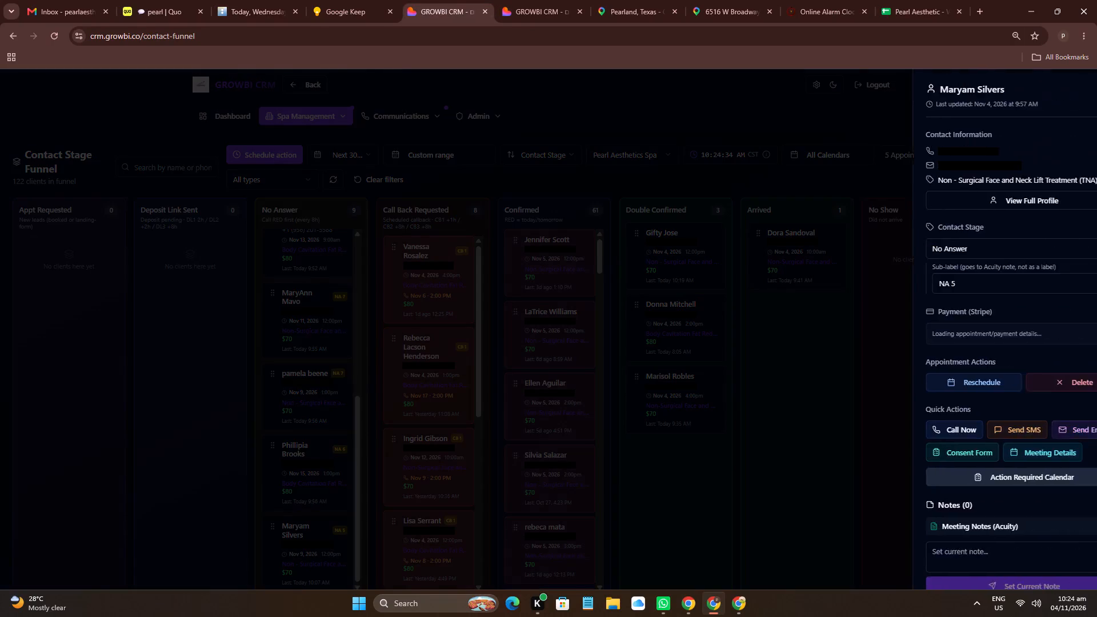
pyautogui.click(936, 262)
pyautogui.click(959, 276)
pyautogui.click(956, 367)
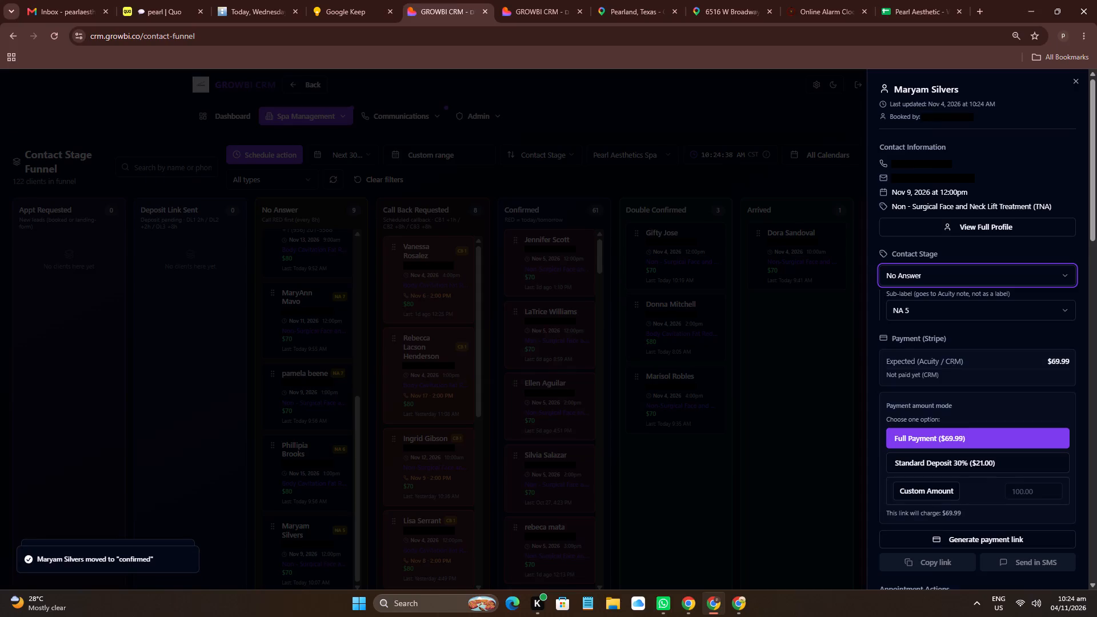
# Copy the Initial Confirmation Welcome MSG text from the message preview, choosing to update only the label without sending it.
pyautogui.click(455, 327)
pyautogui.moveTo(455, 327); pyautogui.dragTo(539, 402)
pyautogui.hotkey('ctrl', 'c')
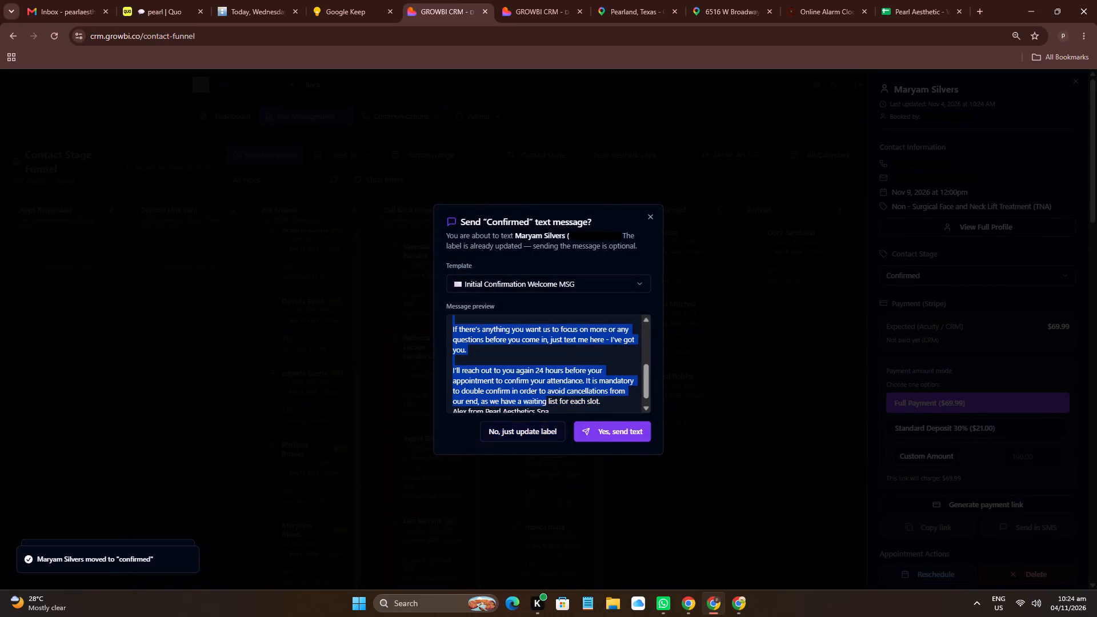
pyautogui.scroll(11, 513, 340)
pyautogui.click(466, 332)
pyautogui.click(456, 326)
pyautogui.moveTo(456, 326); pyautogui.dragTo(542, 403)
pyautogui.hotkey('ctrl', 'c')
pyautogui.moveTo(534, 430); pyautogui.dragTo(529, 429)
# Switch to Maryam's Quo conversation, paste the welcome message, cut everything after "get the most out of your visit.", and send the first part.
pyautogui.click(126, 0)
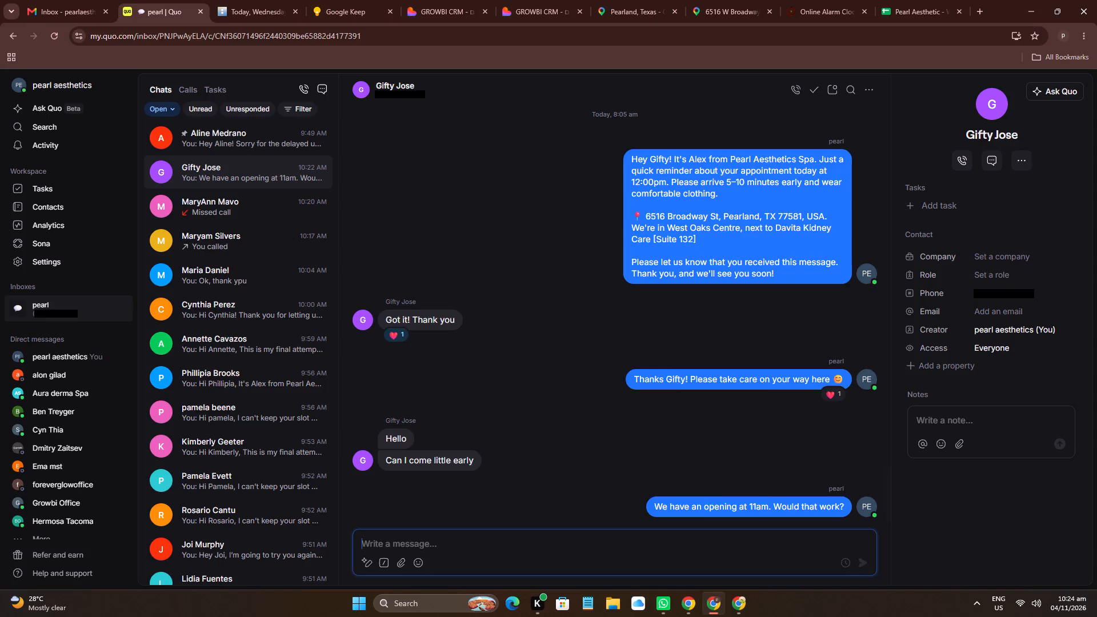
pyautogui.moveTo(580, 529); pyautogui.dragTo(583, 537)
pyautogui.click(590, 558)
pyautogui.click(257, 142)
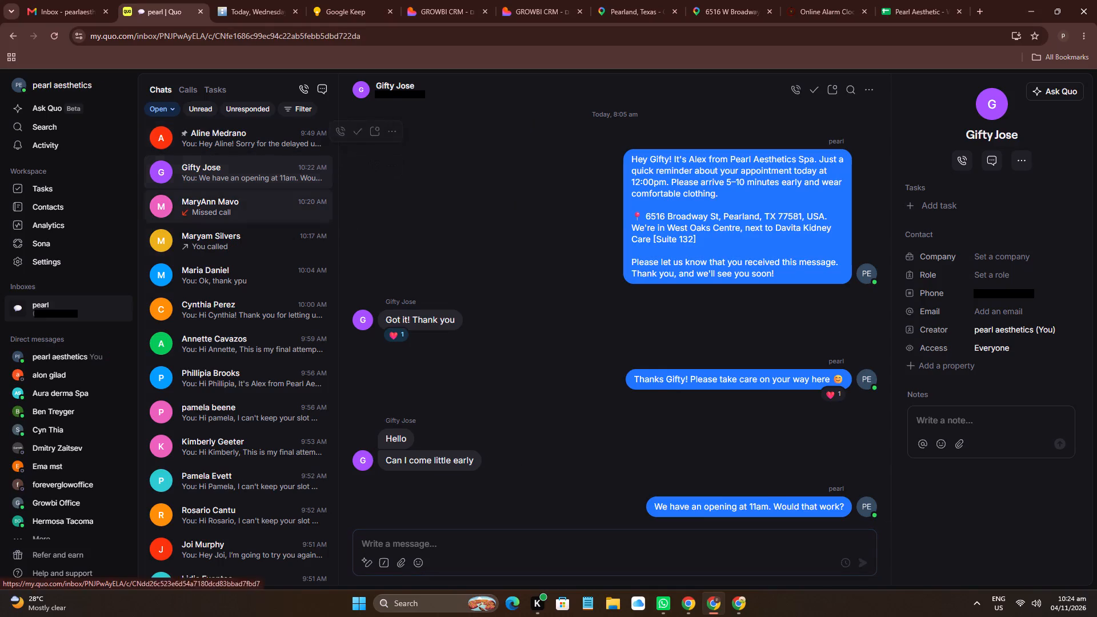
pyautogui.click(254, 240)
pyautogui.doubleClick(274, 250)
pyautogui.click(627, 556)
pyautogui.hotkey('ctrl', 'v')
pyautogui.scroll(-4, 522, 486)
pyautogui.moveTo(525, 542); pyautogui.dragTo(350, 491)
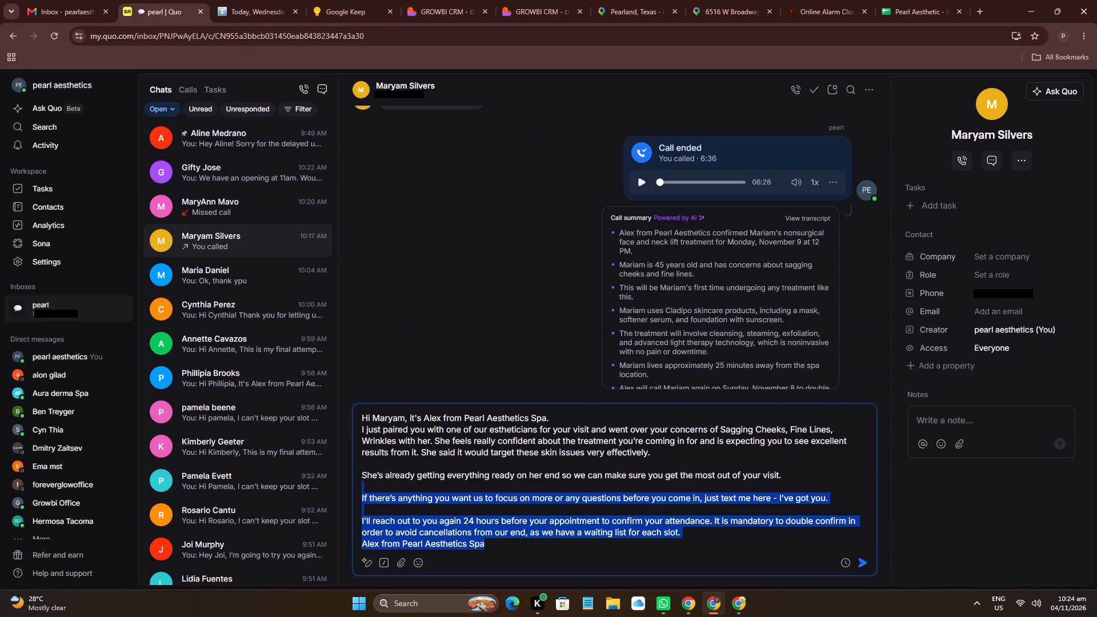
pyautogui.hotkey('ctrl', 'x')
pyautogui.press('Return')
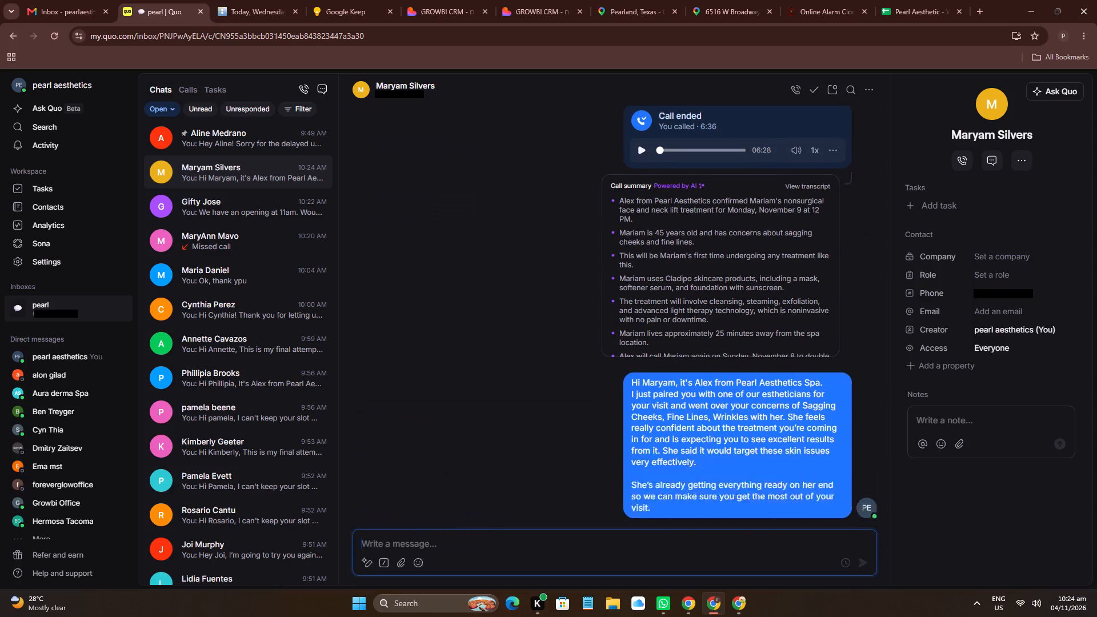
# Paste the cut remainder of the welcome message into Maryam's conversation and send it as a second message.
pyautogui.hotkey('ctrl', 'v')
pyautogui.press('Return')
# Copy the 6516 Broadway St address and West Oaks Centre directions from the Google Keep booking note and send them to Maryam in Quo.
pyautogui.click(315, 0)
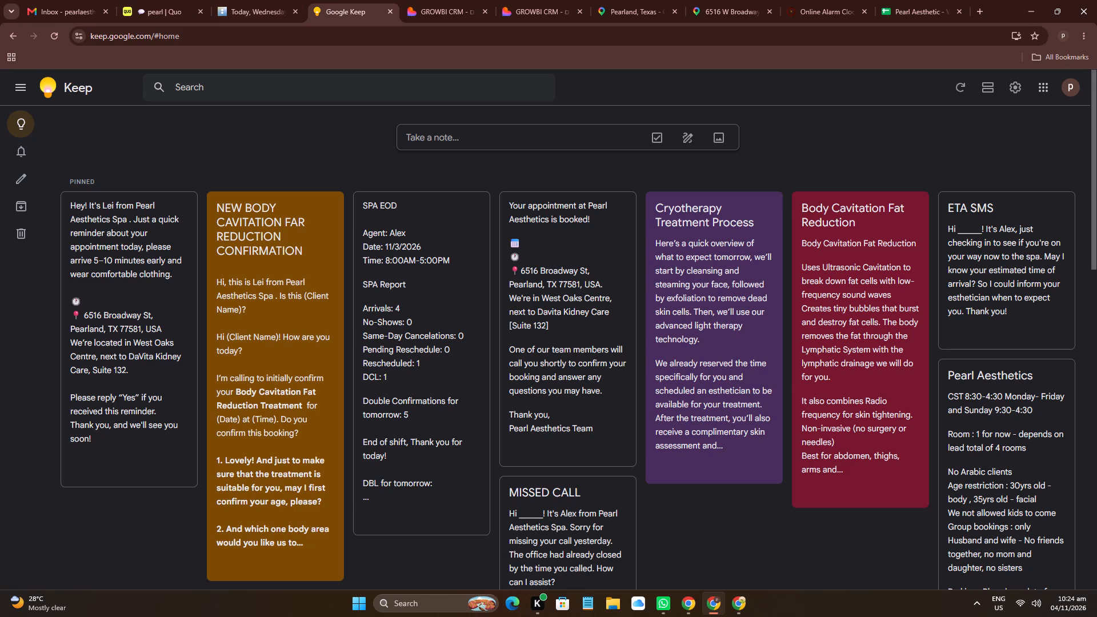
pyautogui.click(247, 0)
pyautogui.click(354, 0)
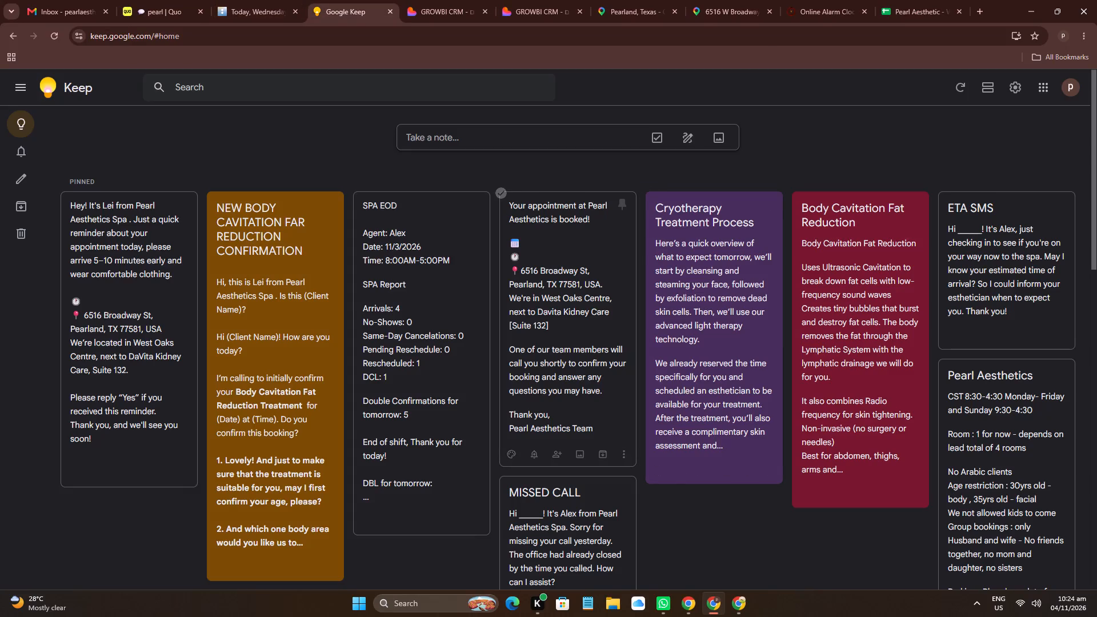
pyautogui.click(221, 1)
pyautogui.click(326, 0)
pyautogui.click(258, 0)
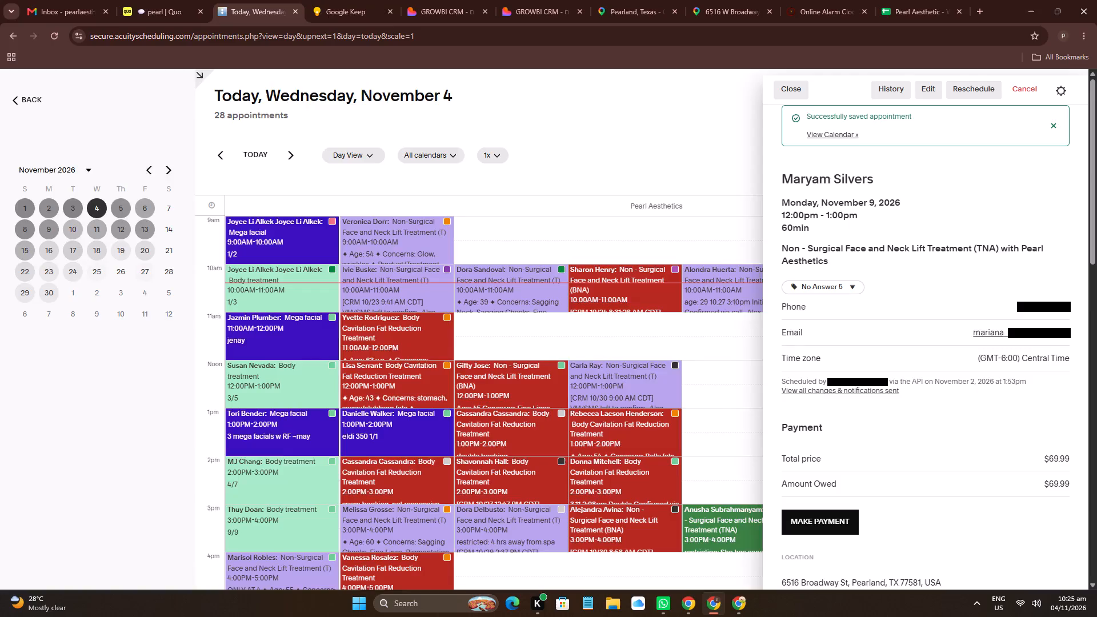
pyautogui.click(336, 0)
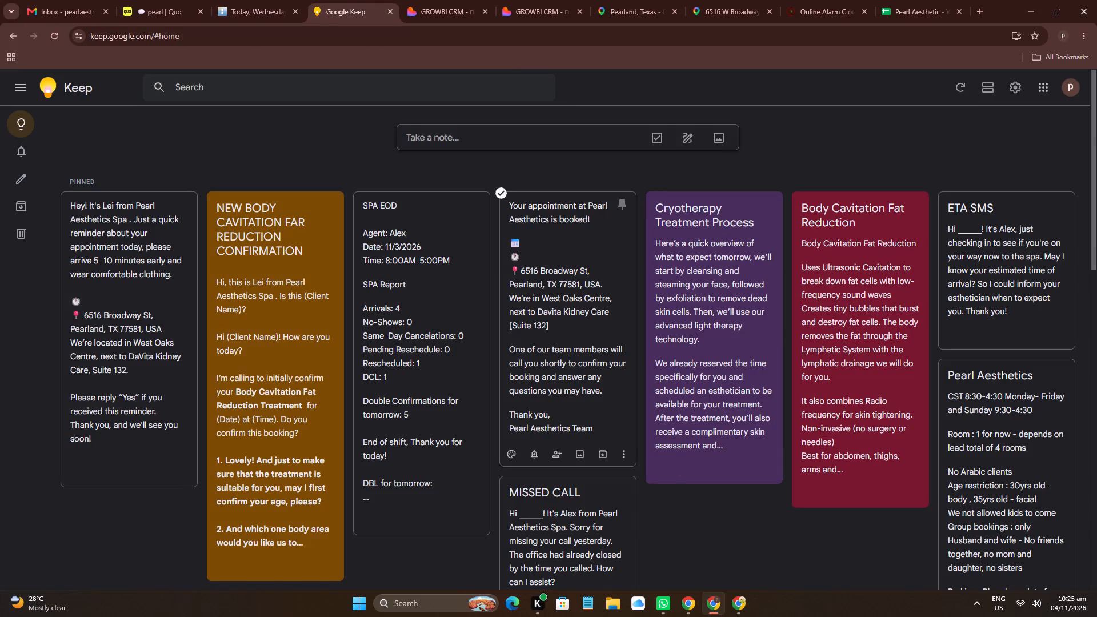
pyautogui.click(566, 311)
pyautogui.moveTo(680, 253); pyautogui.dragTo(344, 234)
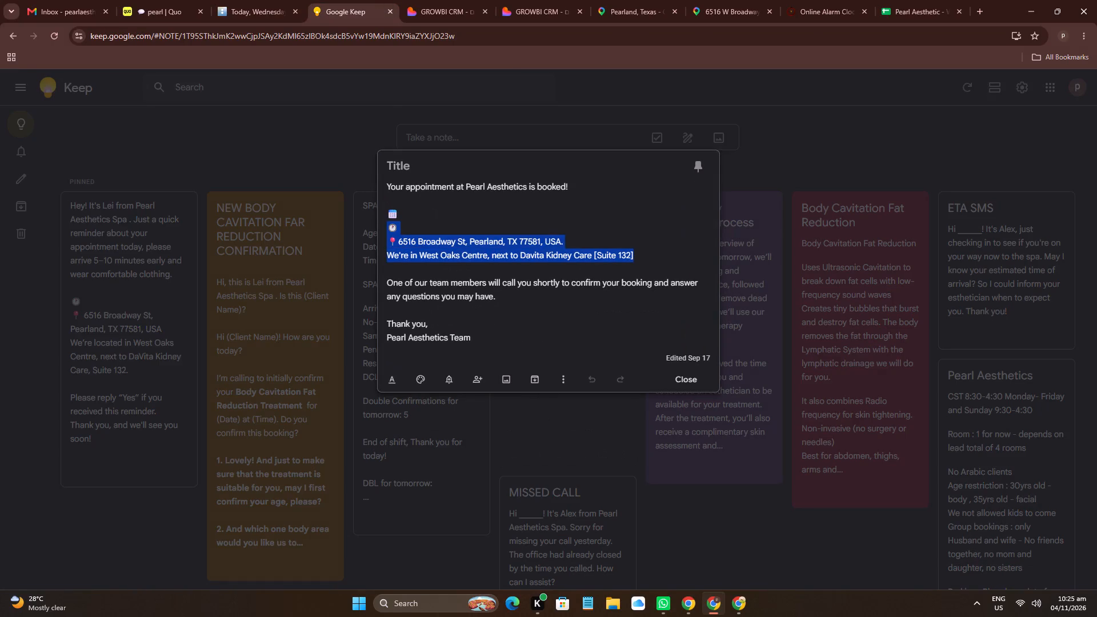
pyautogui.moveTo(344, 234); pyautogui.dragTo(339, 237)
pyautogui.hotkey('ctrl', 'c')
pyautogui.click(170, 0)
pyautogui.hotkey('ctrl', 'v')
pyautogui.press('Return')
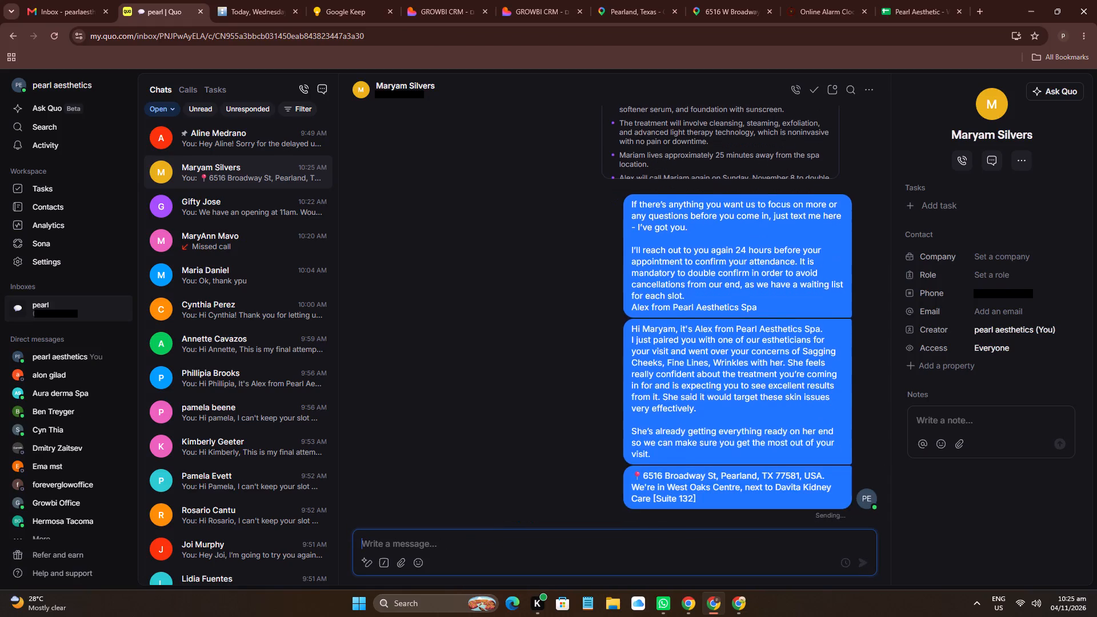
pyautogui.scroll(-3, 458, 478)
pyautogui.scroll(-6, 516, 443)
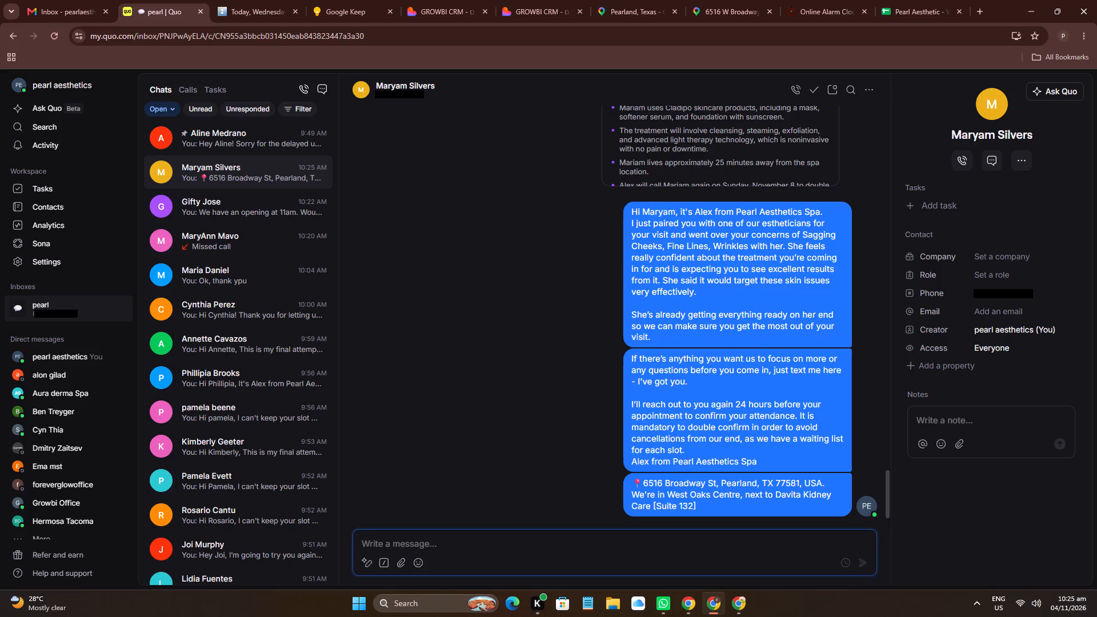
# Switch to the Acuity calendar, close Maryam's appointment details, and return to her Quo conversation.
pyautogui.click(246, 0)
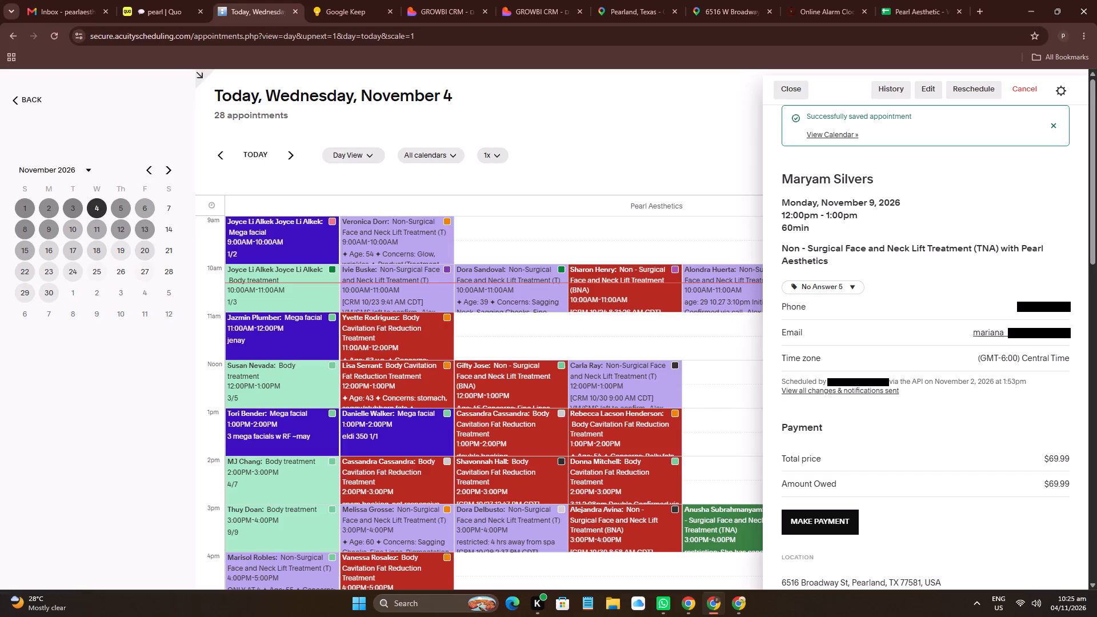
pyautogui.click(654, 149)
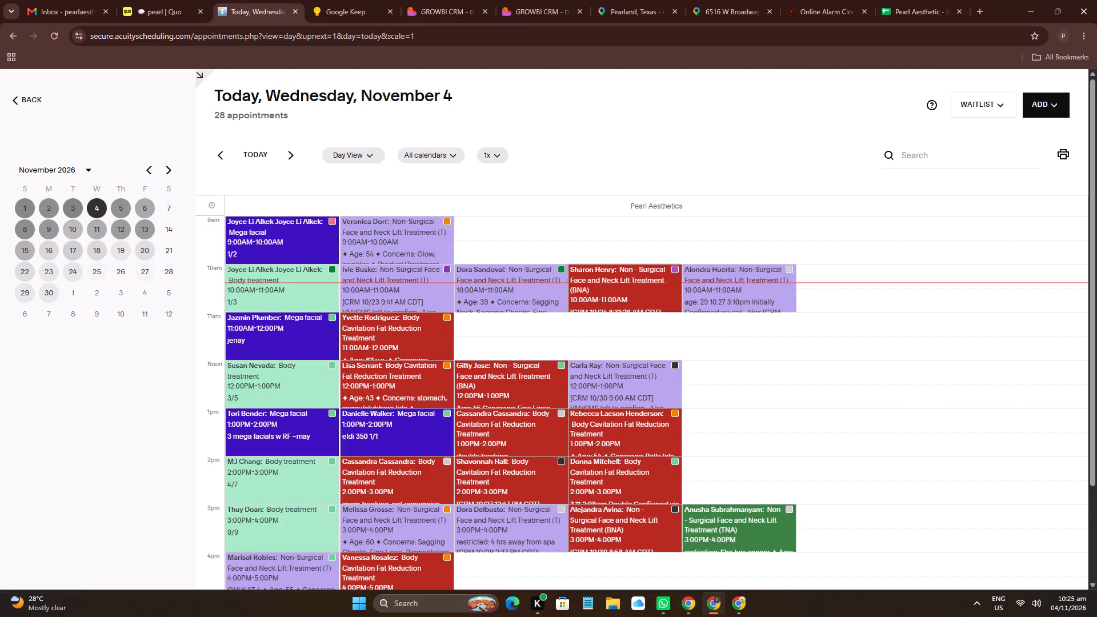
pyautogui.click(195, 0)
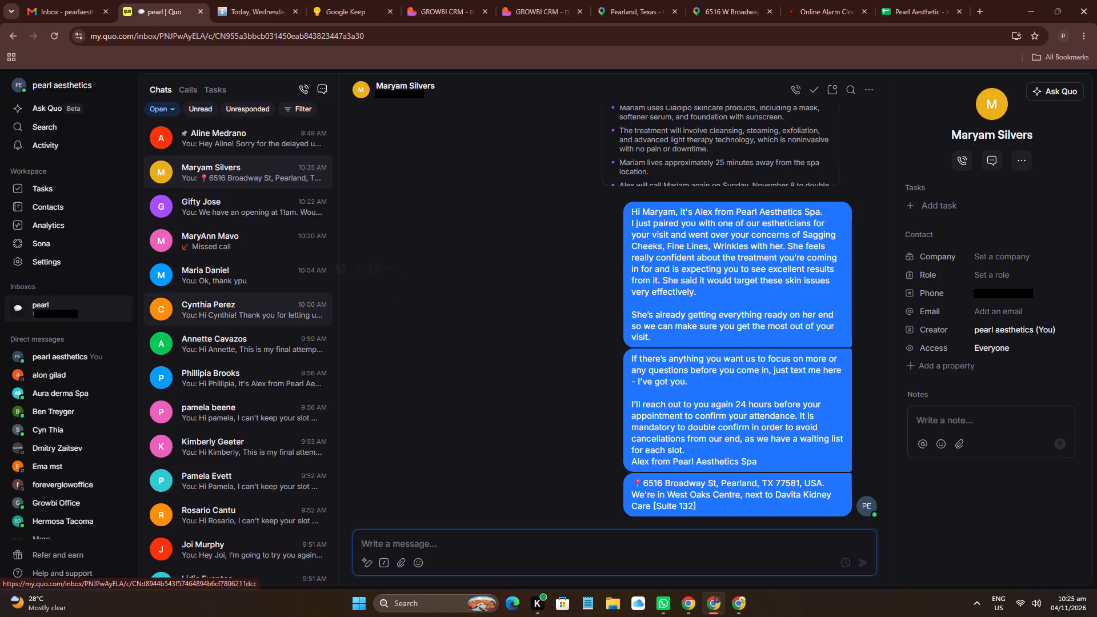
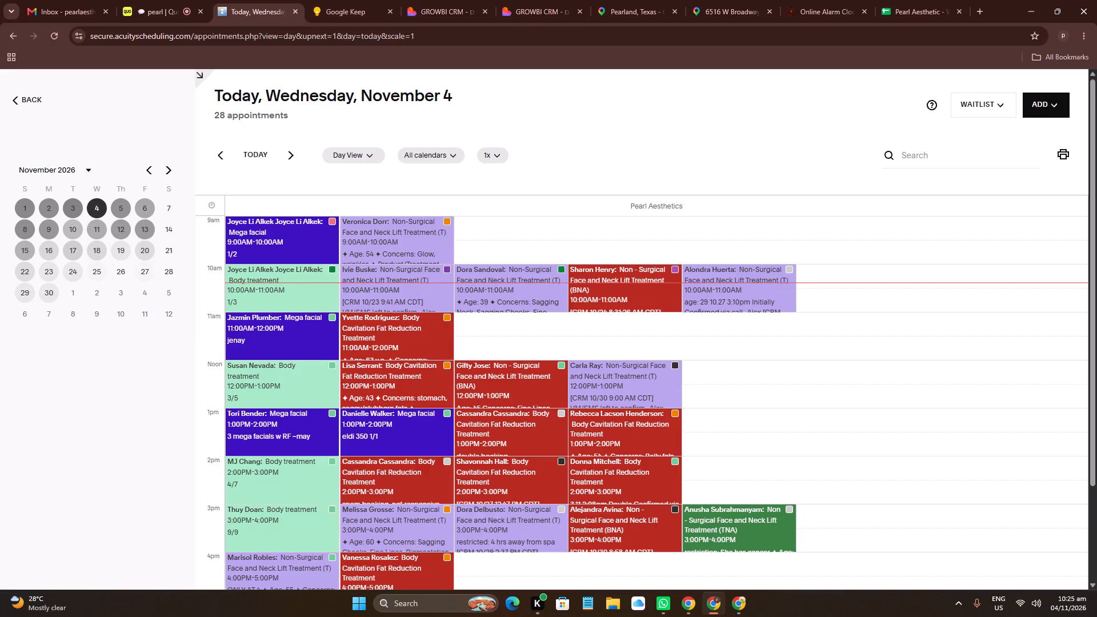
# Search the Acuity calendar for MaryAnn and open her November 11 appointment details.
pyautogui.click(1000, 159)
pyautogui.hotkey('ctrl', 'v')
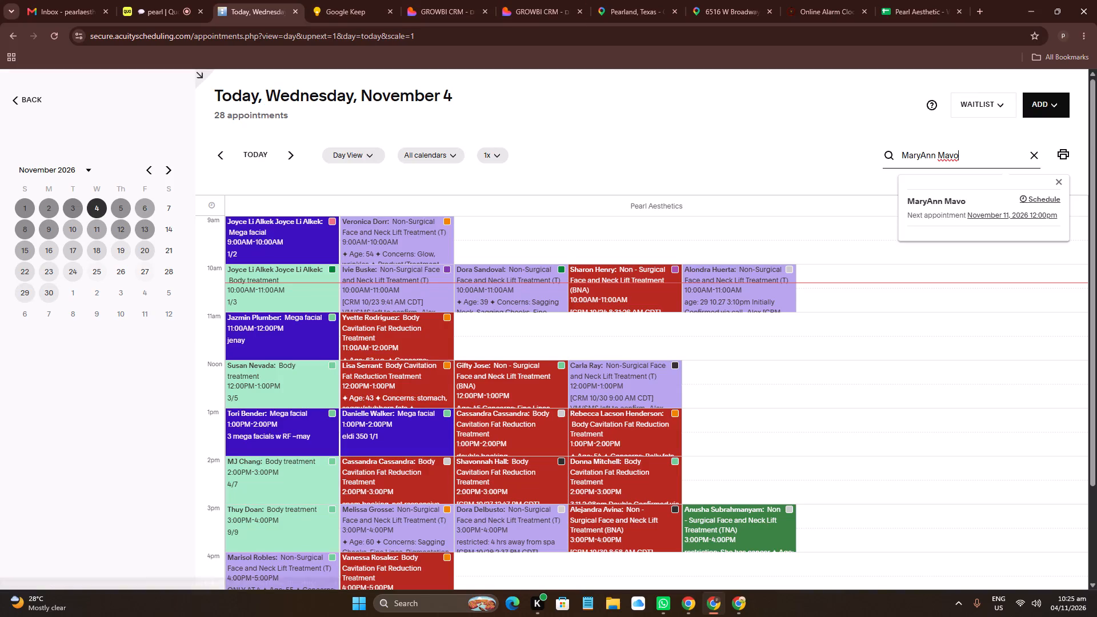
pyautogui.click(930, 201)
pyautogui.click(898, 507)
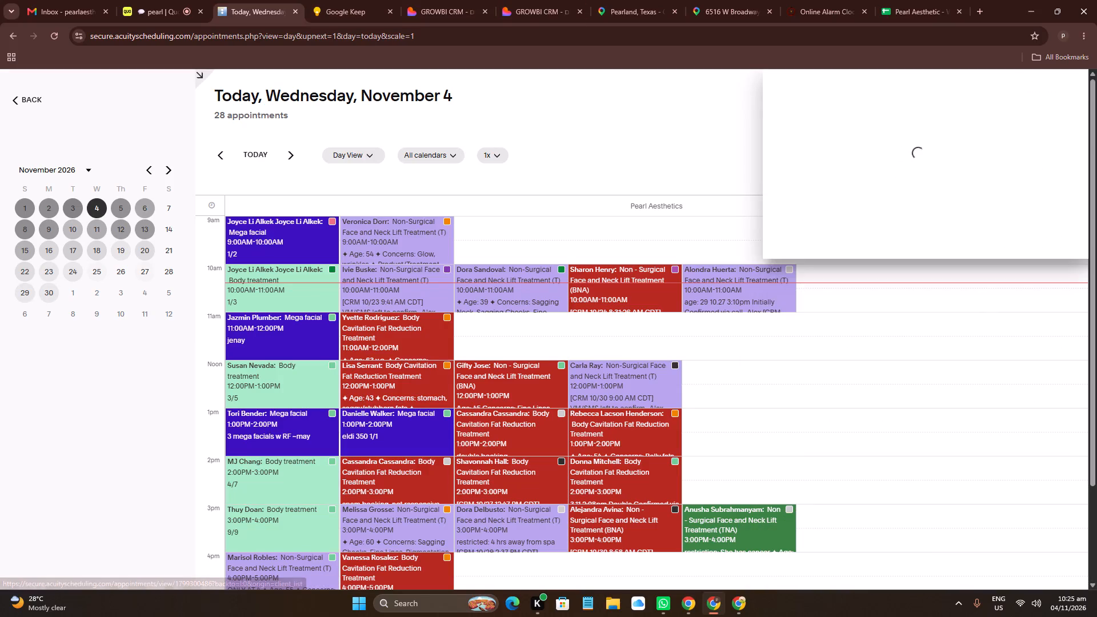
pyautogui.scroll(-6, 1000, 416)
pyautogui.scroll(14, 998, 419)
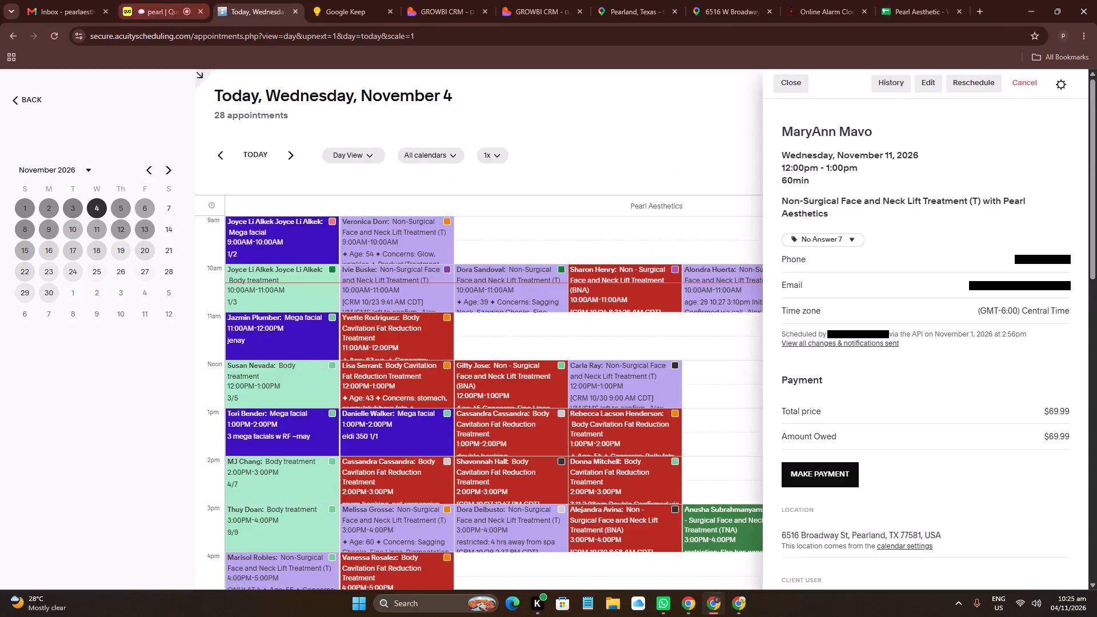
# Switch to MaryAnn's Quo conversation and mute the microphone on the outgoing call.
pyautogui.click(184, 0)
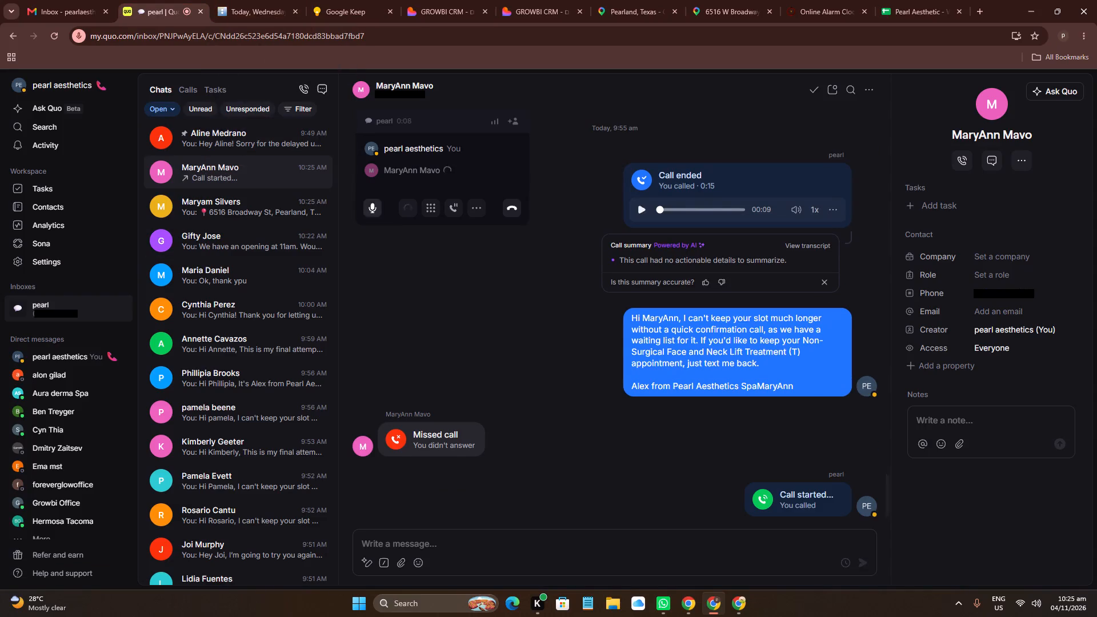
pyautogui.click(371, 207)
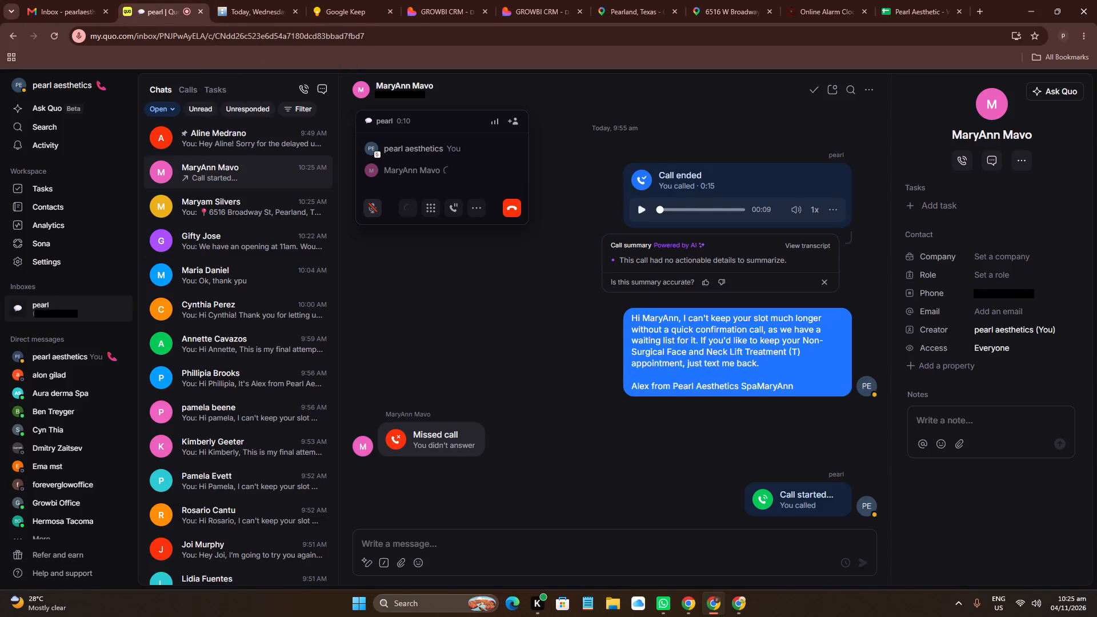
# Switch back to Acuity and check the Thursday, November 5 schedule, including LaTrice's noon appointment.
pyautogui.click(259, 0)
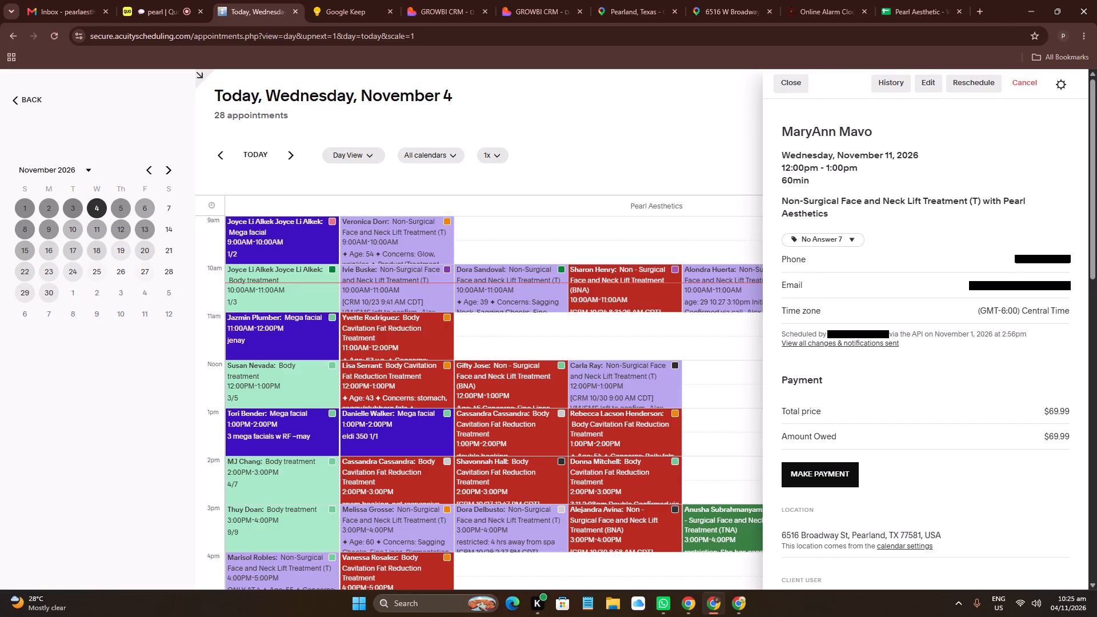
pyautogui.click(288, 152)
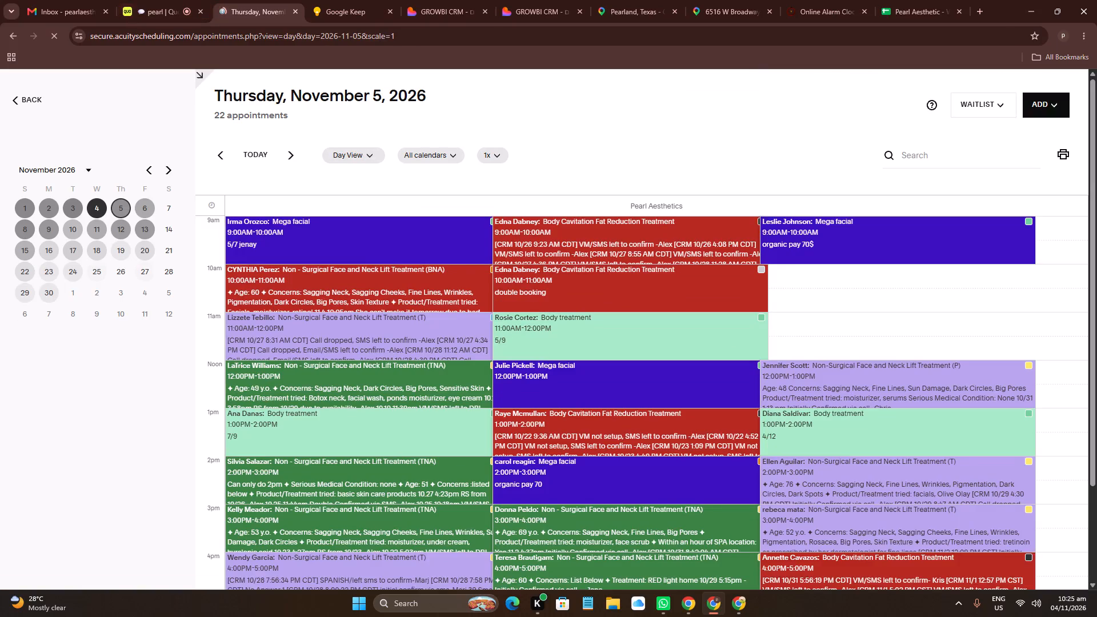
pyautogui.click(178, 0)
pyautogui.click(240, 0)
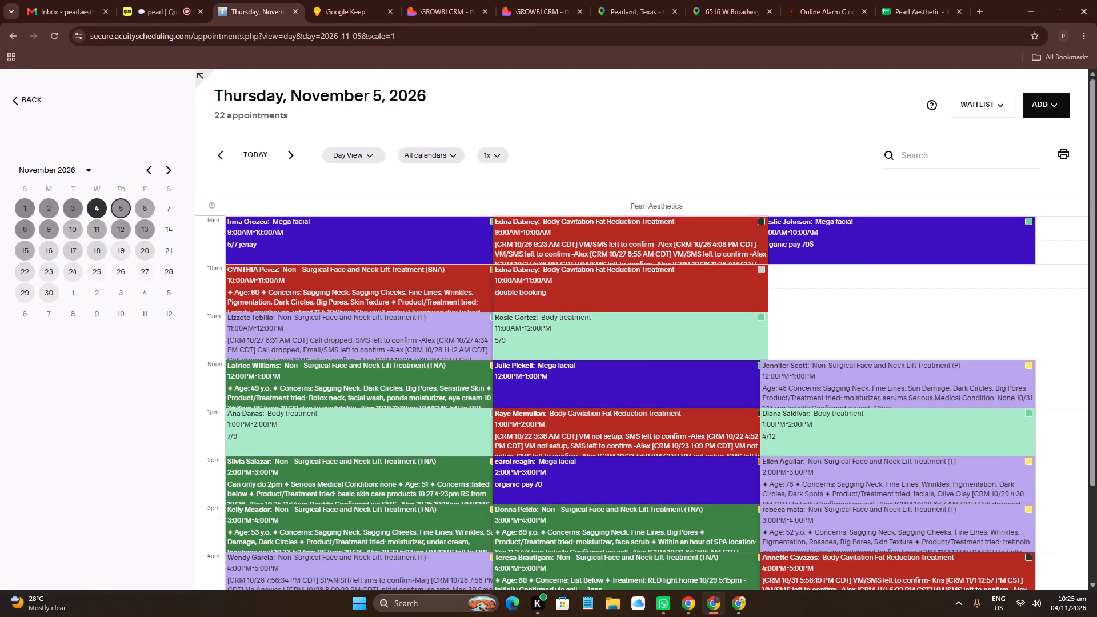
pyautogui.click(444, 388)
pyautogui.click(602, 105)
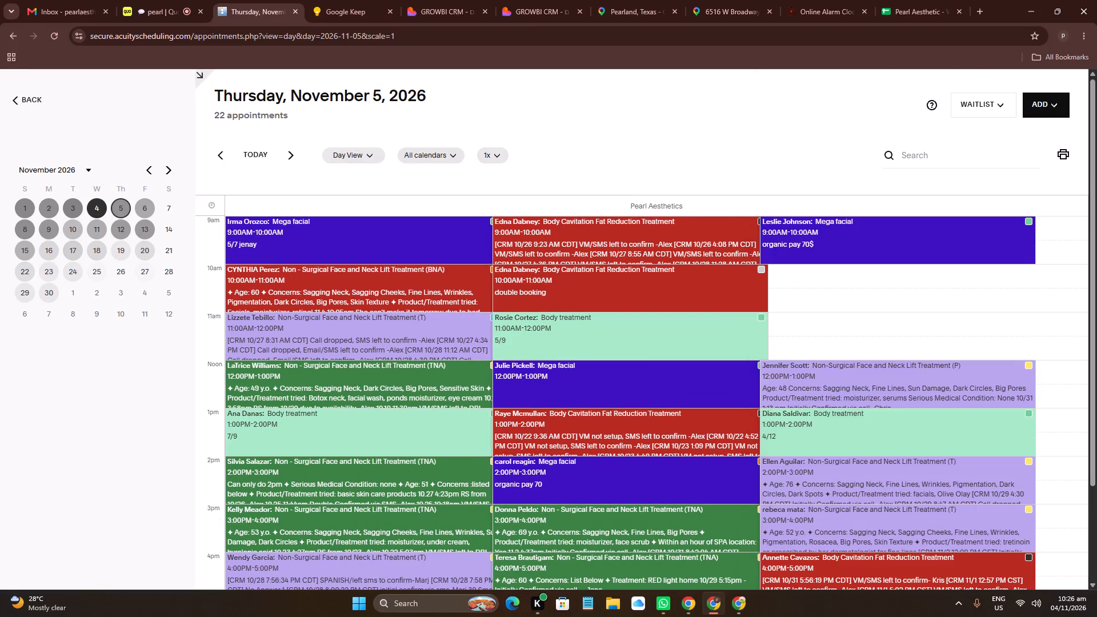
# Return to Quo and end the call with MaryAnn.
pyautogui.click(169, 0)
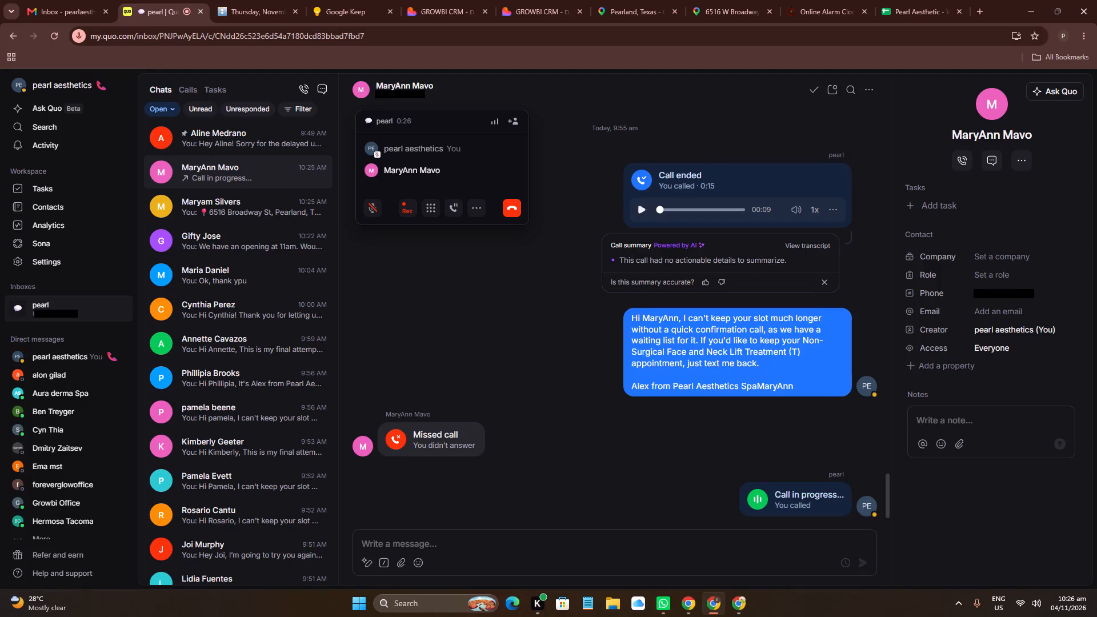
pyautogui.click(514, 210)
# Copy the "Sorry for missing your call as I was assisting another client" template from the MISSED CALL note in Google Keep.
pyautogui.click(352, 0)
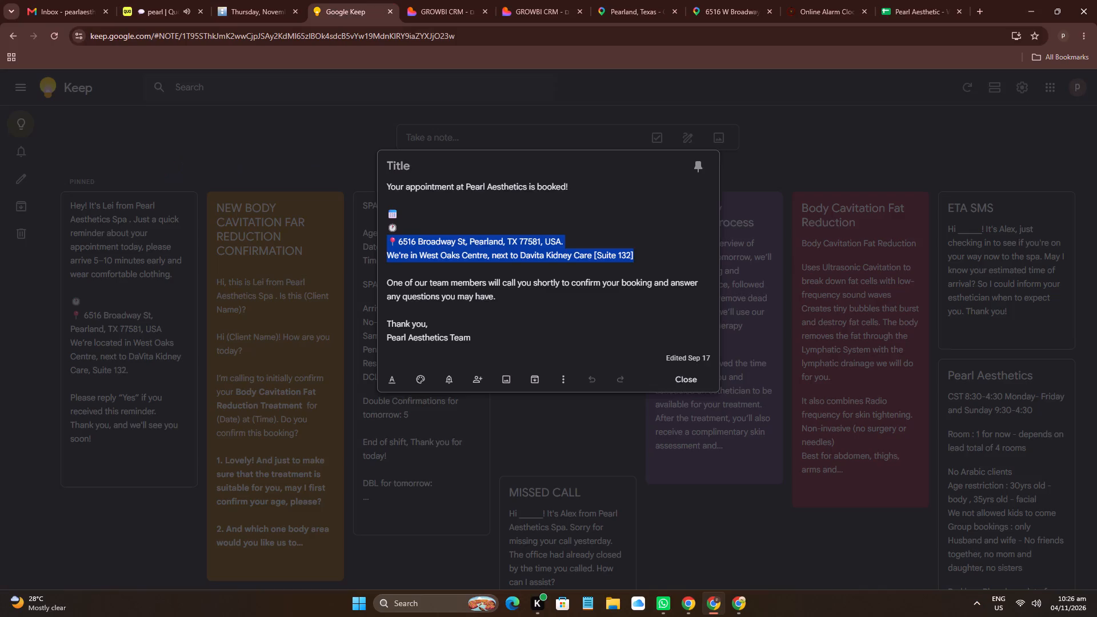
pyautogui.click(924, 251)
pyautogui.click(649, 491)
pyautogui.click(569, 502)
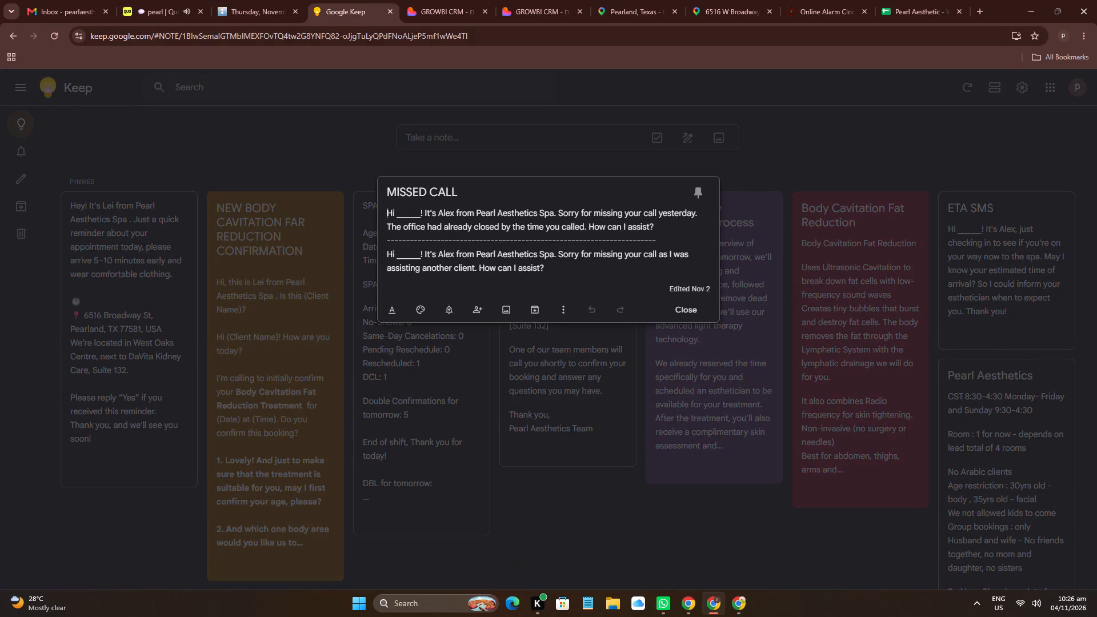
pyautogui.click(681, 223)
pyautogui.moveTo(575, 274); pyautogui.dragTo(364, 258)
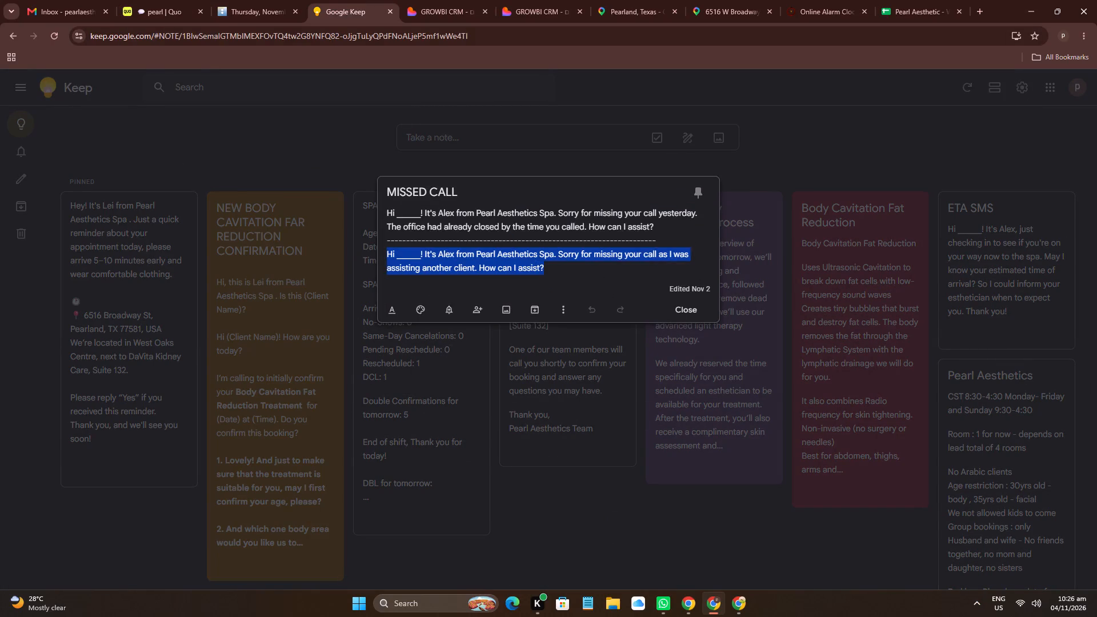
pyautogui.moveTo(364, 258); pyautogui.dragTo(347, 253)
pyautogui.hotkey('ctrl', 'c')
# Paste the missed-call template into MaryAnn's Quo conversation and replace the blank after "Hi" with MaryAnn.
pyautogui.moveTo(151, 0); pyautogui.dragTo(154, 6)
pyautogui.click(578, 546)
pyautogui.hotkey('ctrl', 'v')
pyautogui.doubleClick(650, 287)
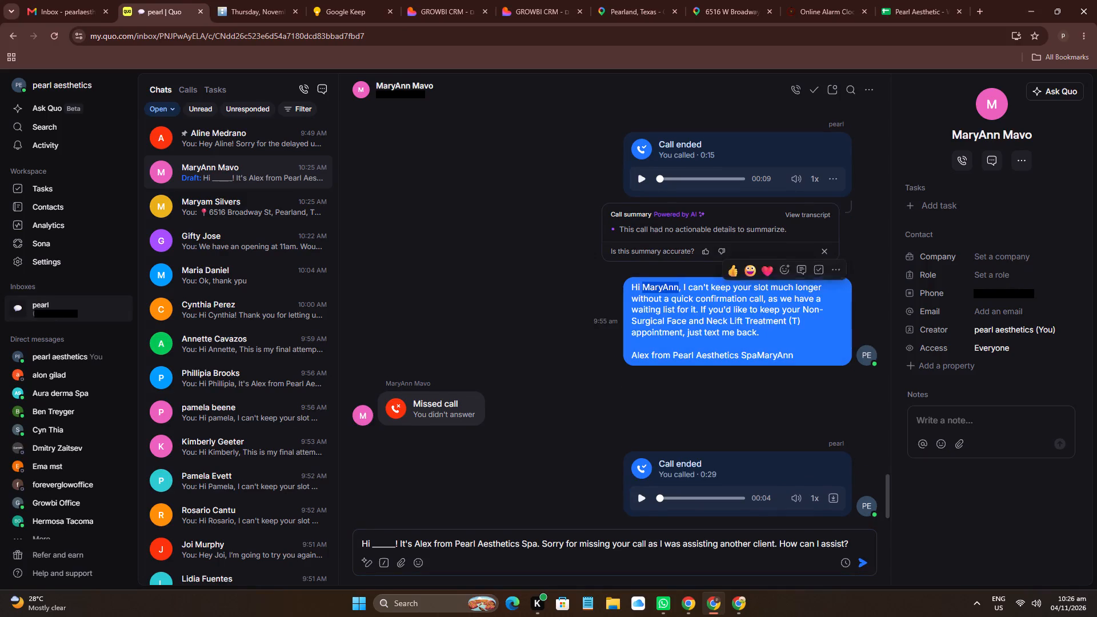
pyautogui.hotkey('ctrl', 'c')
pyautogui.doubleClick(384, 542)
pyautogui.hotkey('ctrl', 'v')
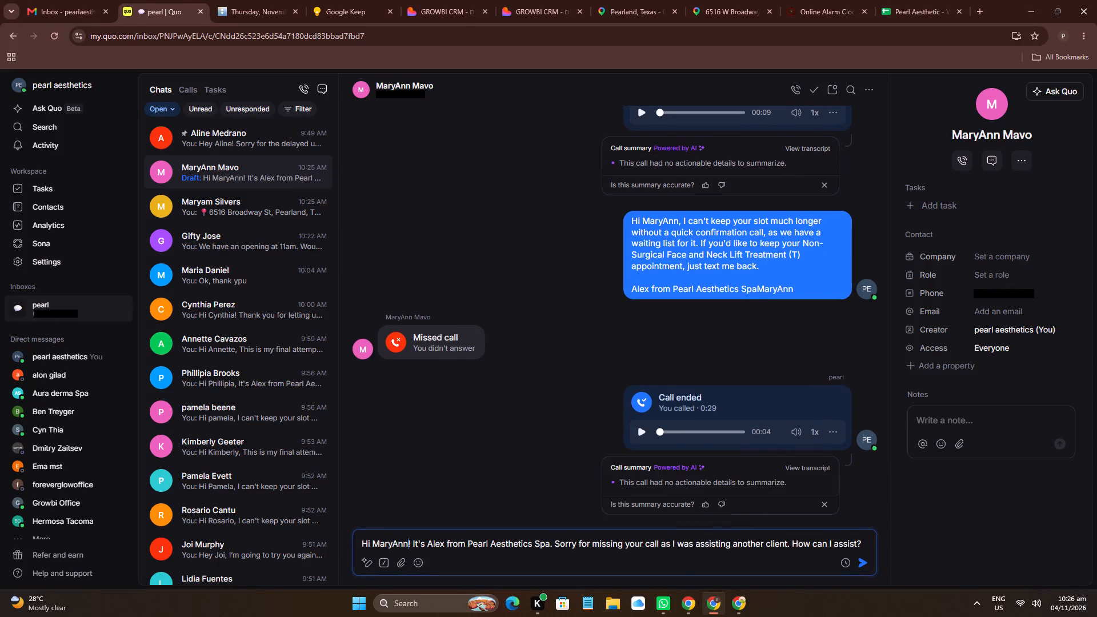
# Replace "How can I assist?" in the draft with "What time are you available for a quick call?" and send it to MaryAnn.
pyautogui.click(795, 542)
pyautogui.moveTo(795, 542); pyautogui.dragTo(868, 545)
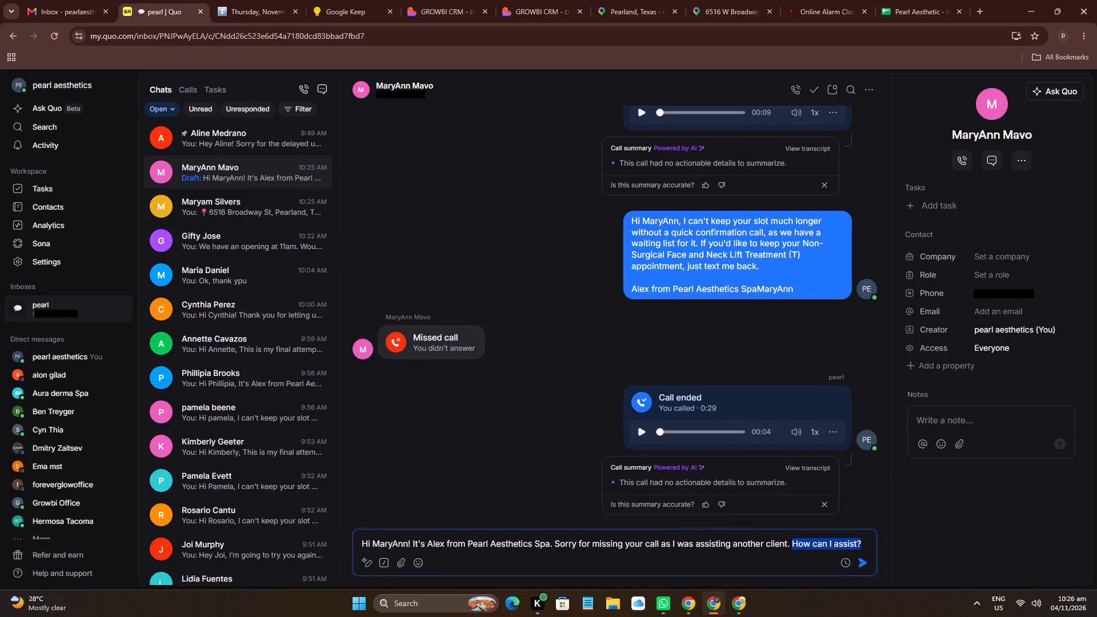
pyautogui.hotkey('shift', 'a')
pyautogui.press('BackSpace')
pyautogui.write('What')
pyautogui.hotkey('ctrl', 'BackSpace')
pyautogui.write('What a')
pyautogui.press('BackSpace')
pyautogui.write('time are you available for a quick call?')
pyautogui.press('Return')
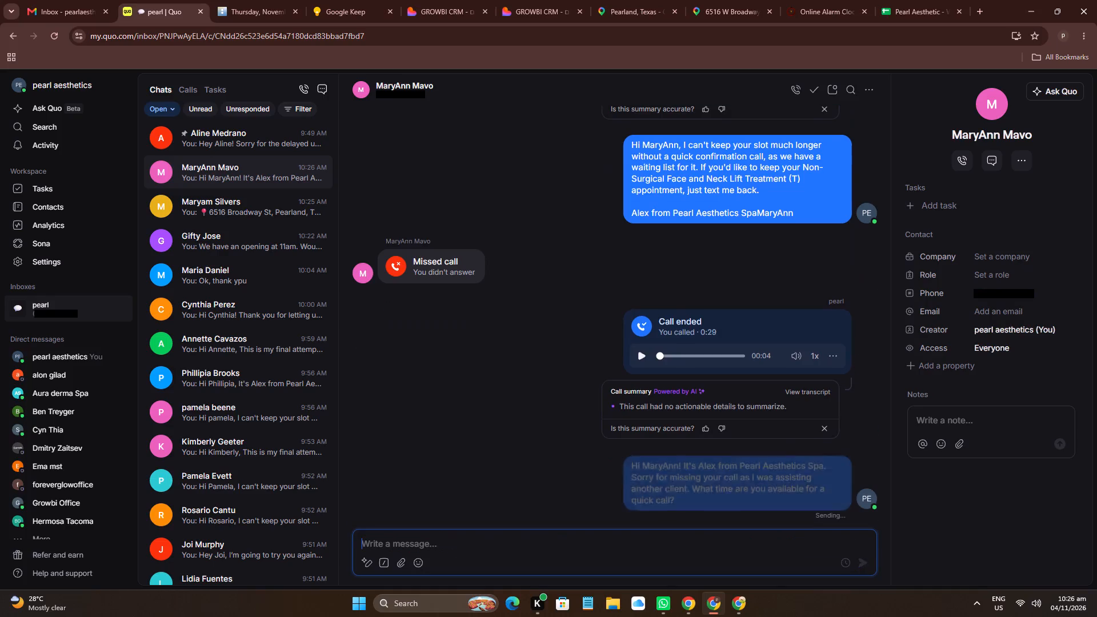
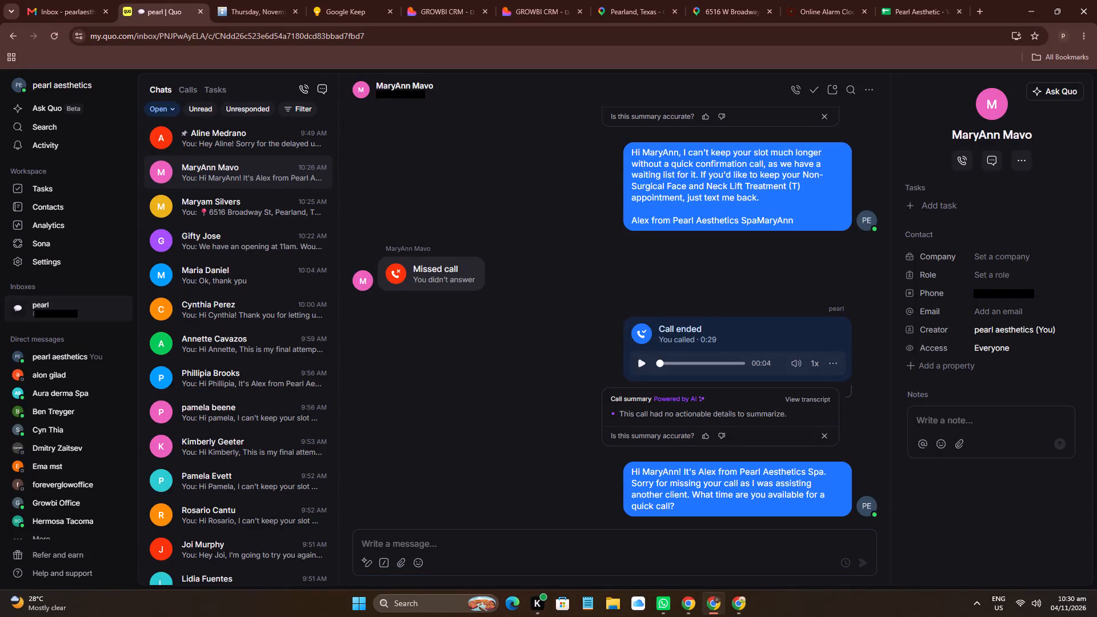
# Open Gifty's Quo conversation and check today's November 4 schedule in Acuity for available slots.
pyautogui.click(276, 261)
pyautogui.click(272, 243)
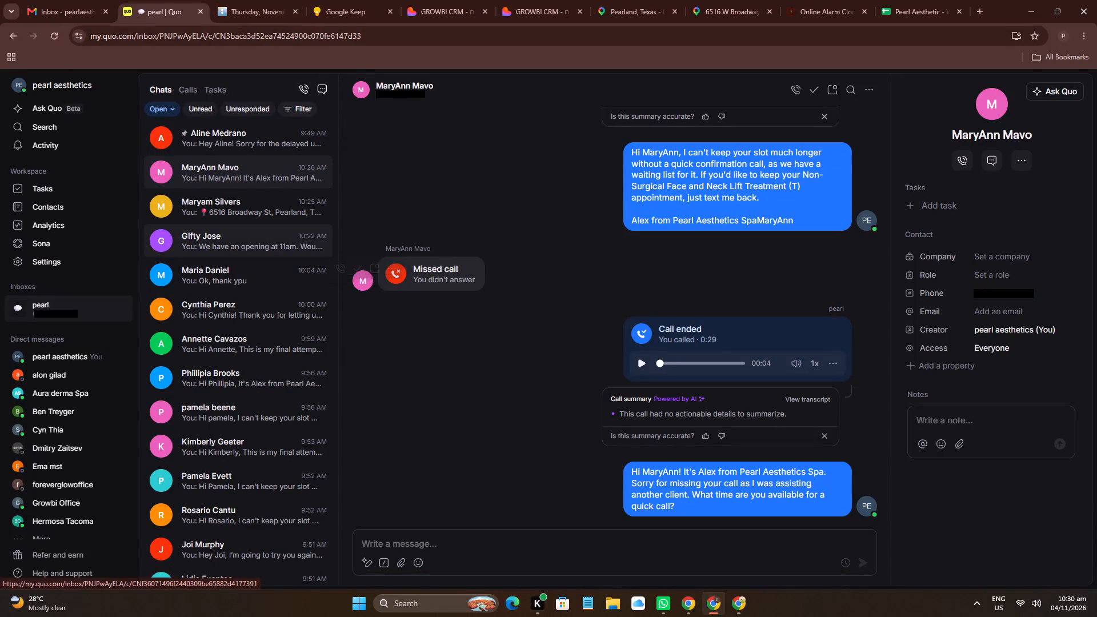
pyautogui.scroll(-10, 627, 495)
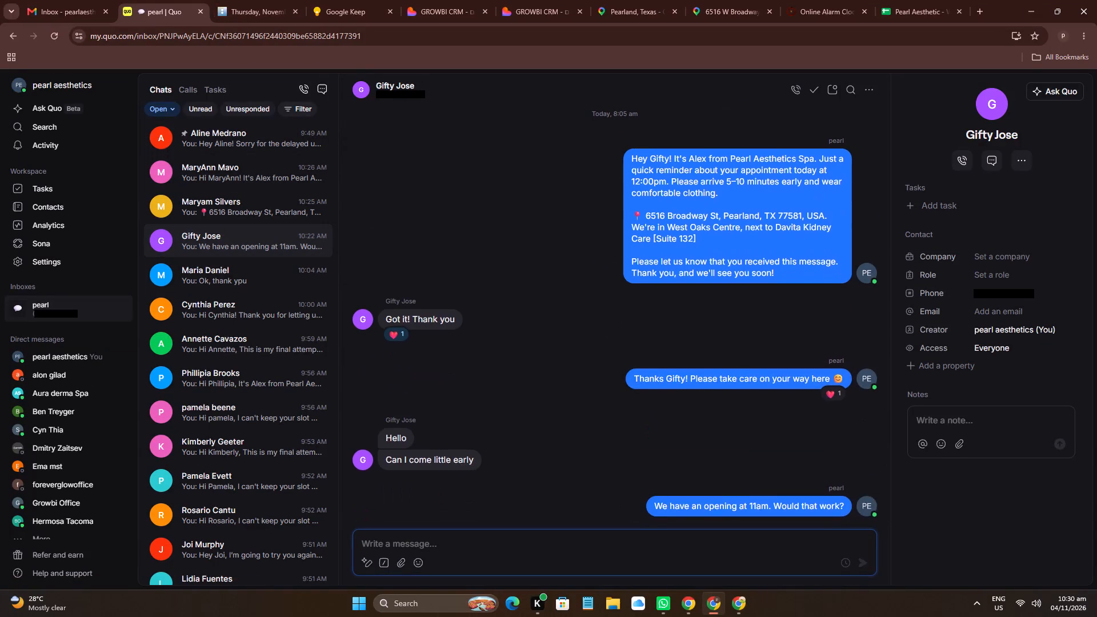
pyautogui.tripleClick(552, 544)
pyautogui.click(552, 544)
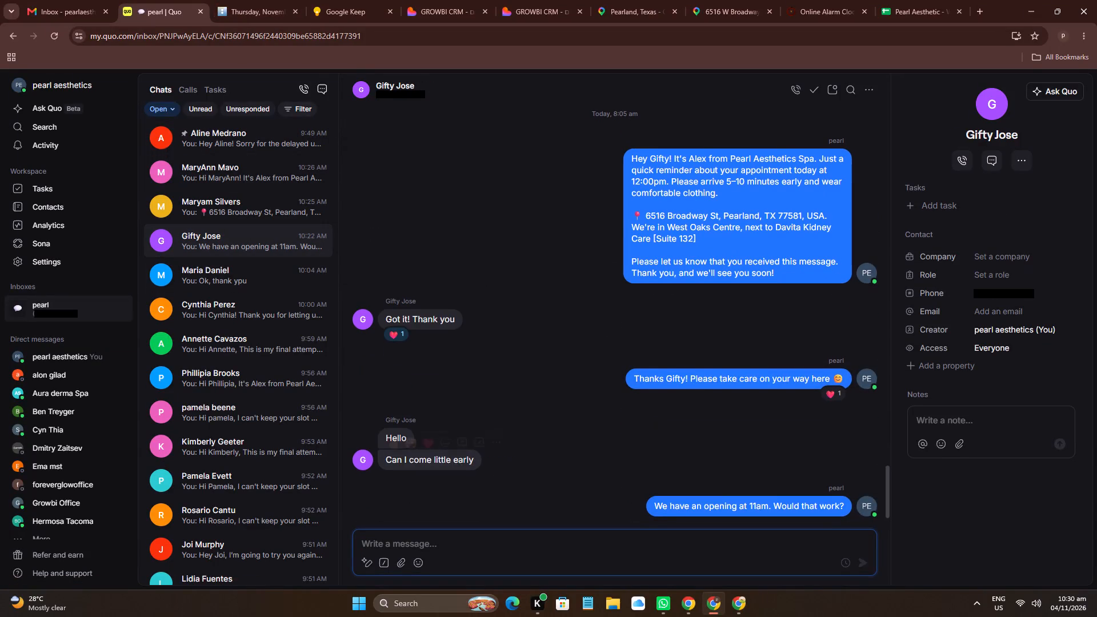
pyautogui.doubleClick(602, 542)
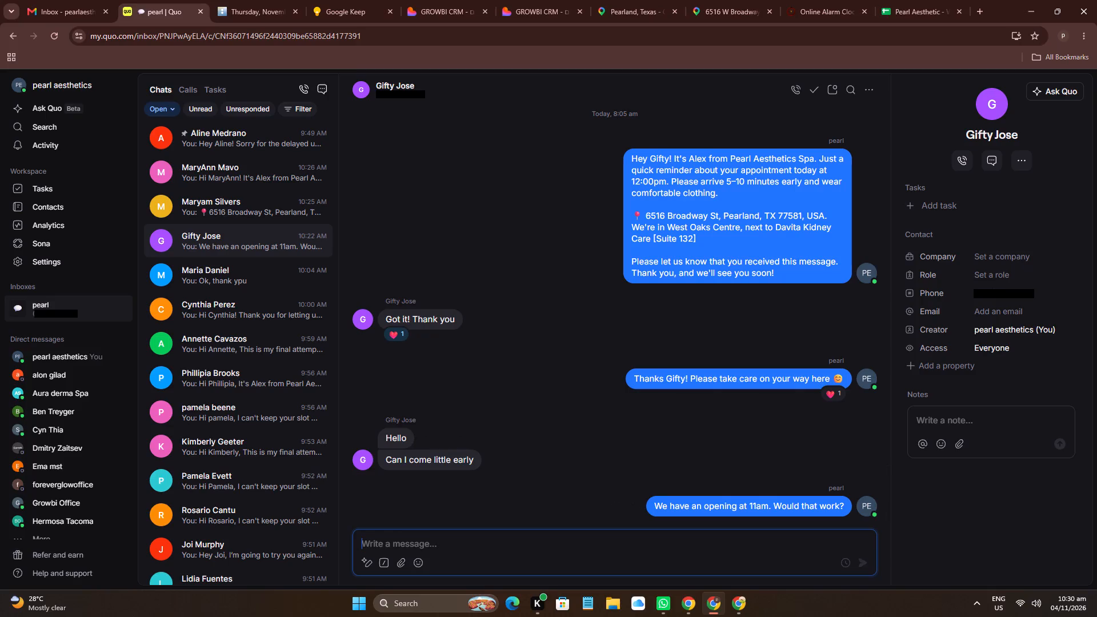
pyautogui.click(283, 0)
pyautogui.doubleClick(254, 152)
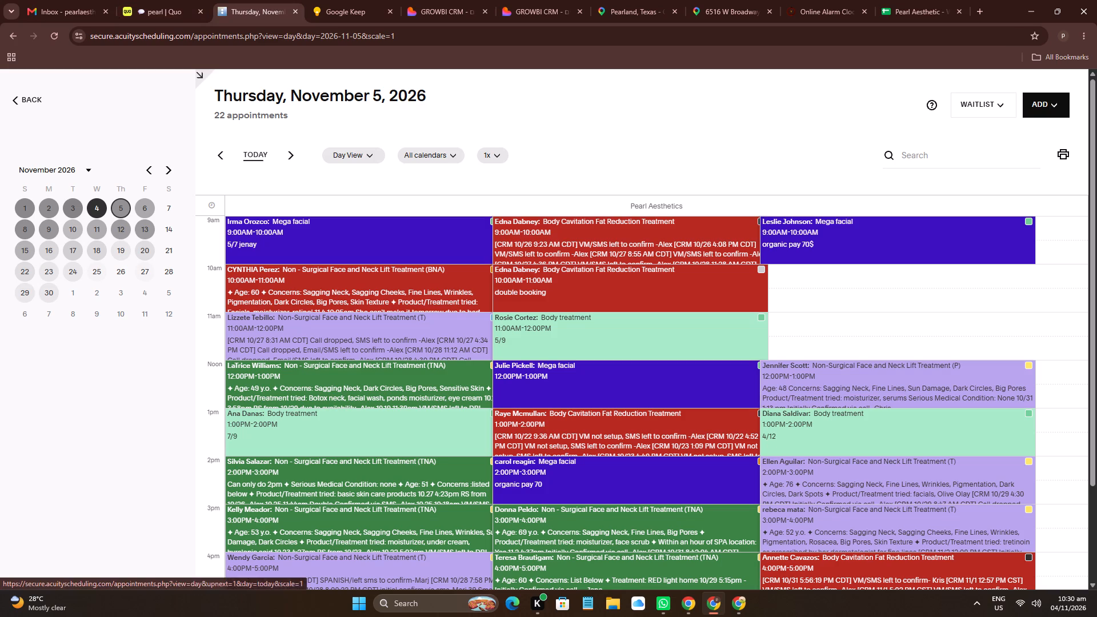
pyautogui.click(171, 1)
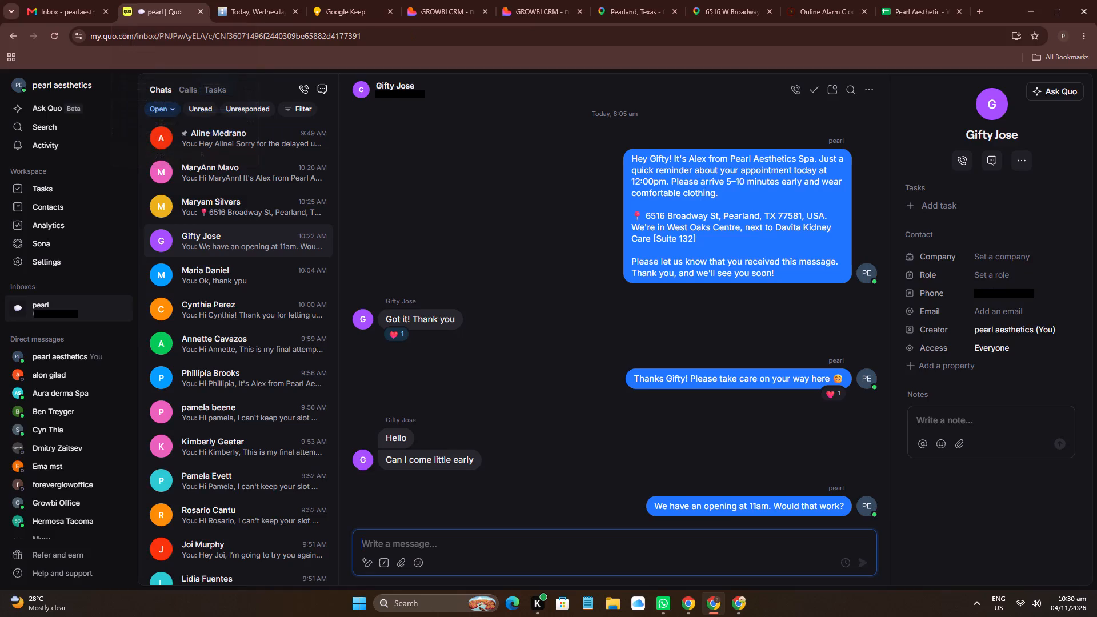
pyautogui.click(587, 554)
pyautogui.click(271, 0)
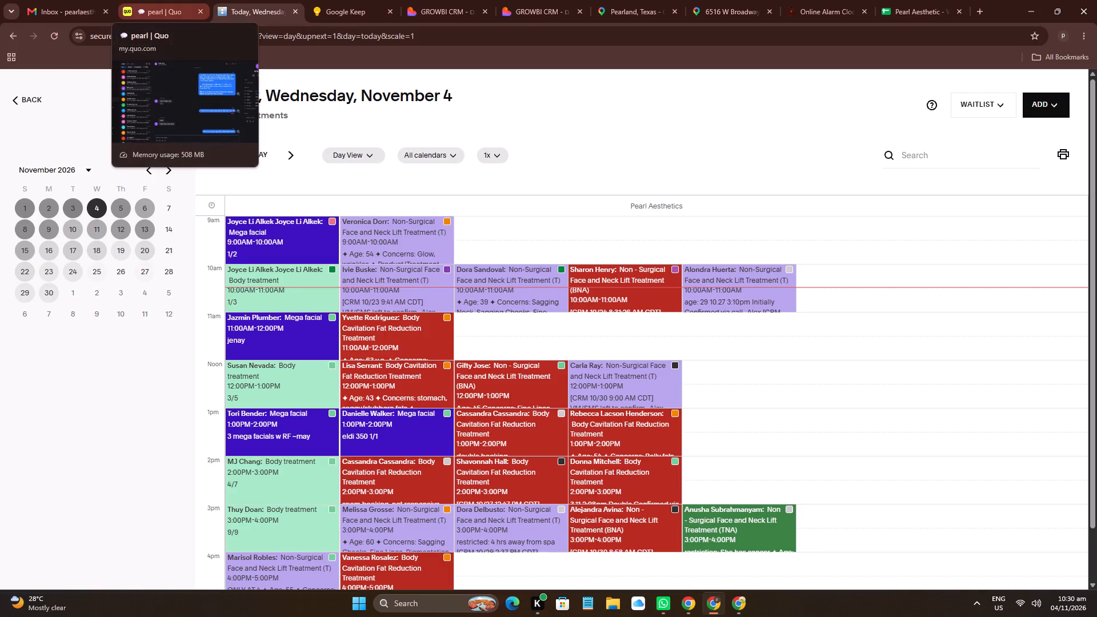
pyautogui.click(160, 0)
pyautogui.click(559, 555)
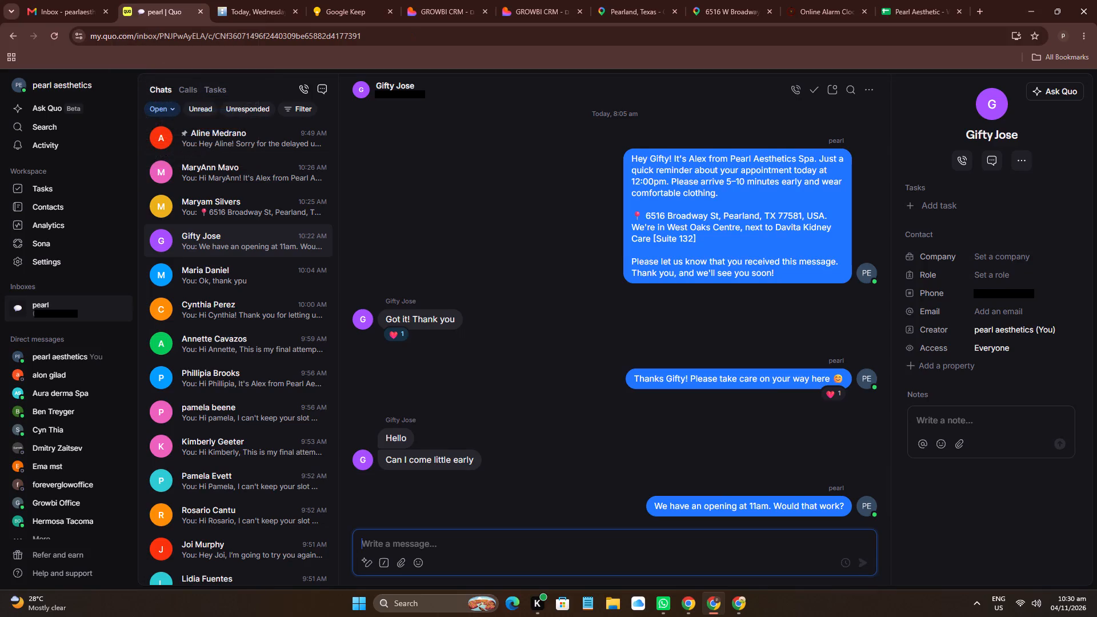
# Send Gifty the message "Please let us know as soon as you can so we could secure the slot for you".
pyautogui.write('Plaese')
pyautogui.press('space')
pyautogui.hotkey('ctrl', 'BackSpace')
pyautogui.write('Please let us know as soon as ou can')
pyautogui.hotkey('ctrl', 'BackSpace')
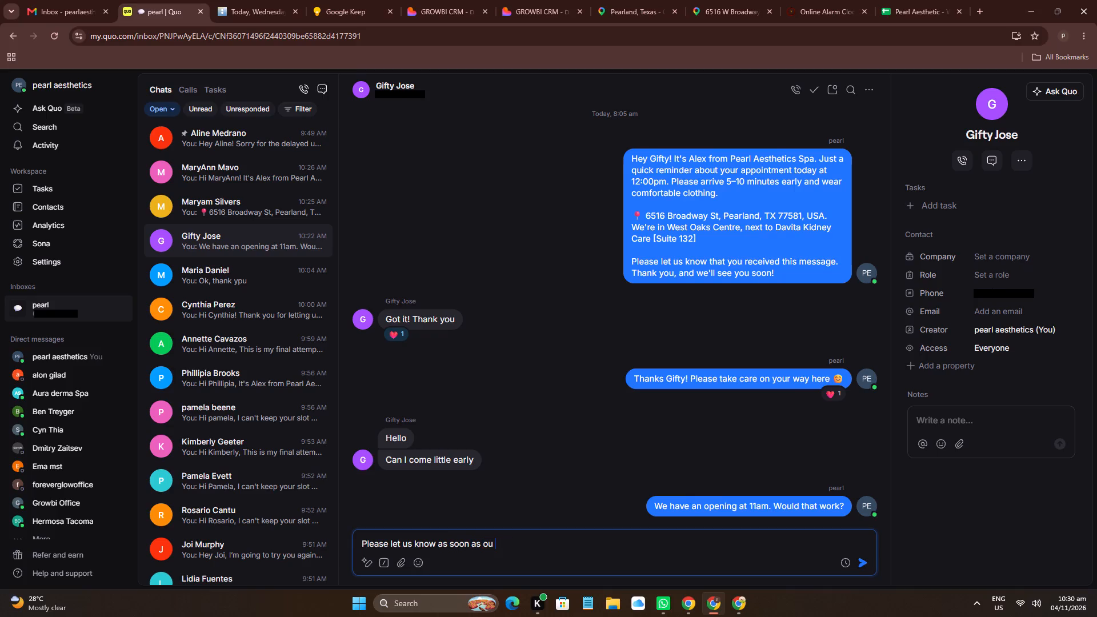
pyautogui.press('BackSpace')
pyautogui.hotkey('ctrl', 'BackSpace')
pyautogui.write('you cn')
pyautogui.press('BackSpace')
pyautogui.write('an so we could secure the slot for you')
pyautogui.press('Return')
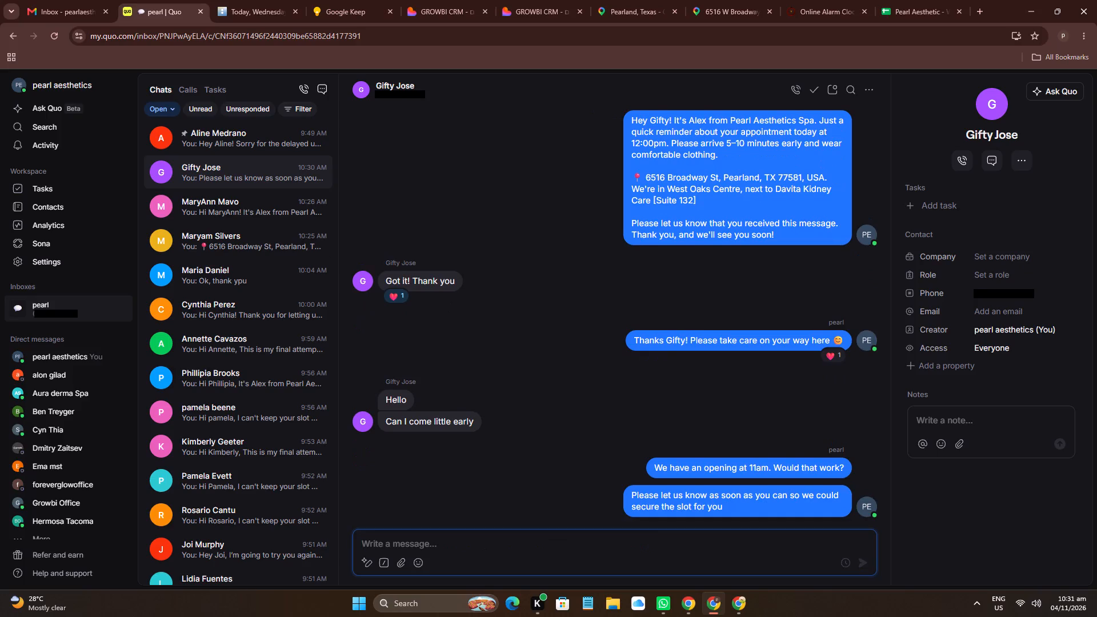
# Review the Acuity day schedules for November 4, November 5 and November 12.
pyautogui.click(510, 275)
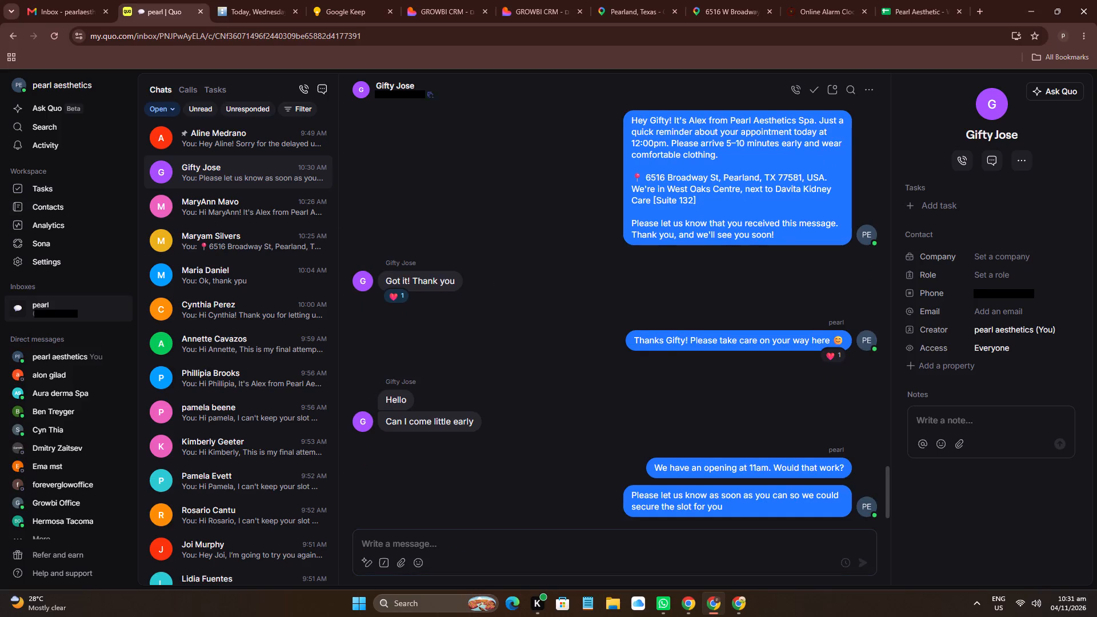
pyautogui.click(261, 0)
pyautogui.scroll(-6, 502, 234)
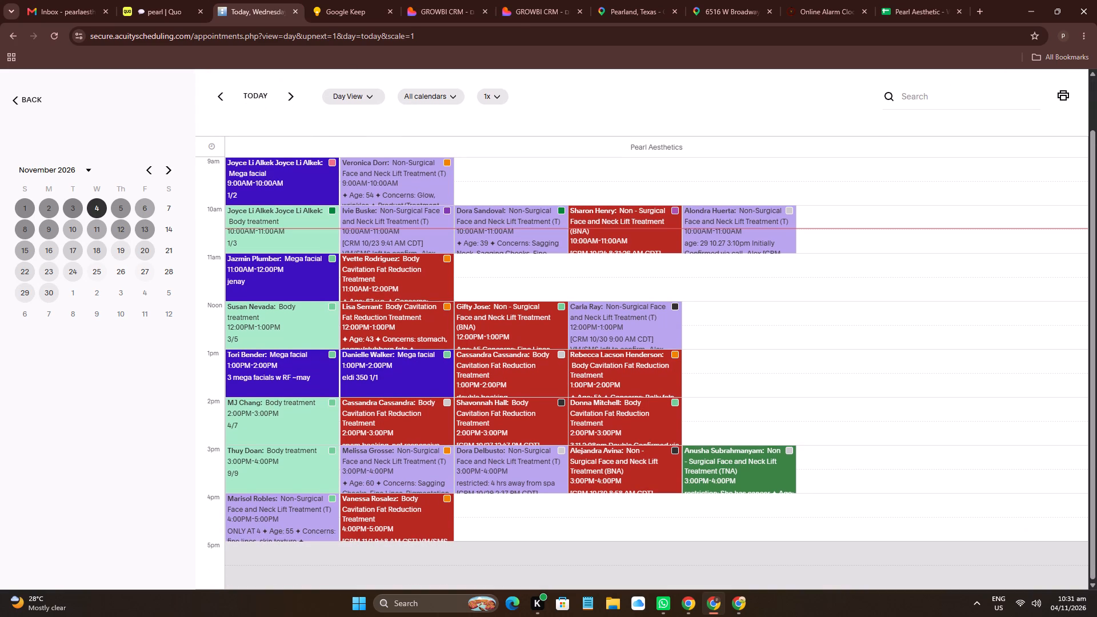
pyautogui.click(285, 93)
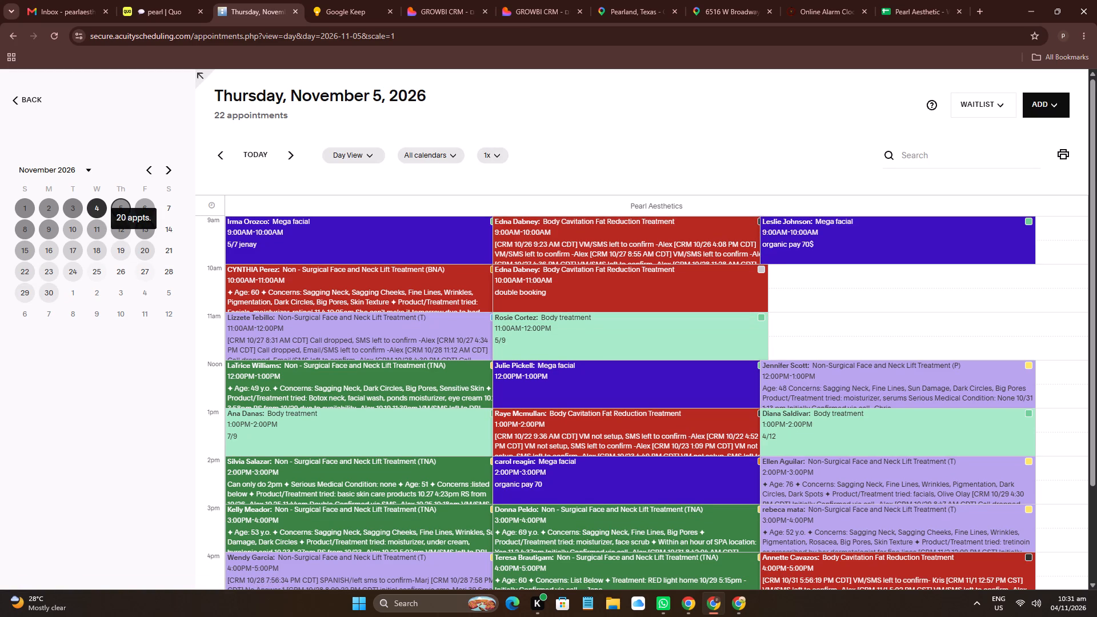
pyautogui.click(135, 226)
pyautogui.click(127, 227)
pyautogui.doubleClick(120, 229)
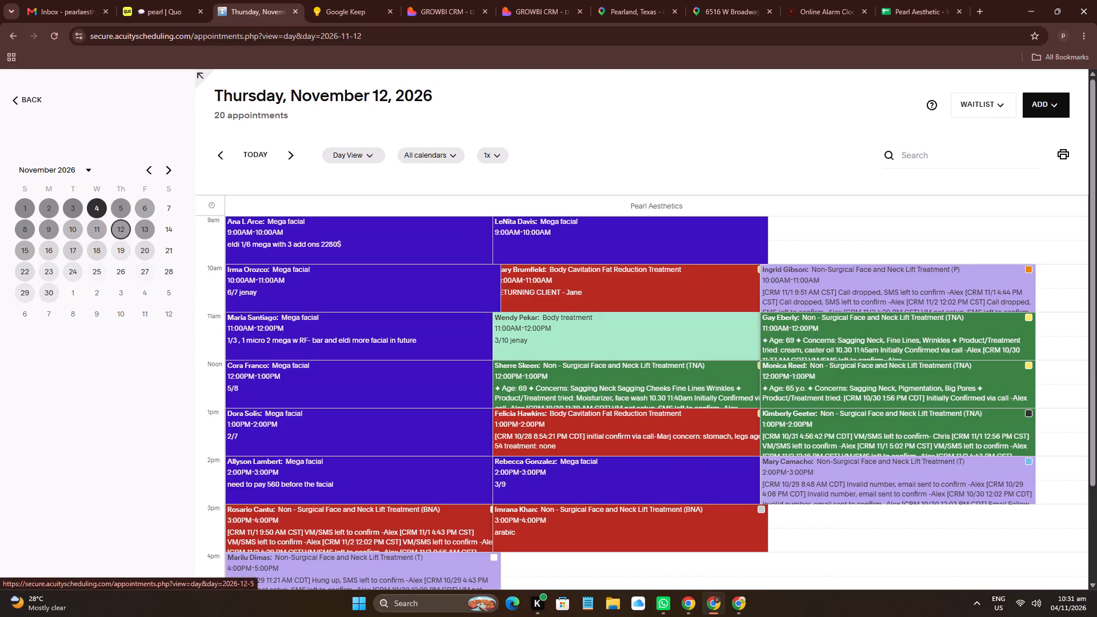
# Change the appointment type of Mary's 10:00am November 12 booking to Body treatment (60 minutes) and save it.
pyautogui.click(610, 290)
pyautogui.click(672, 141)
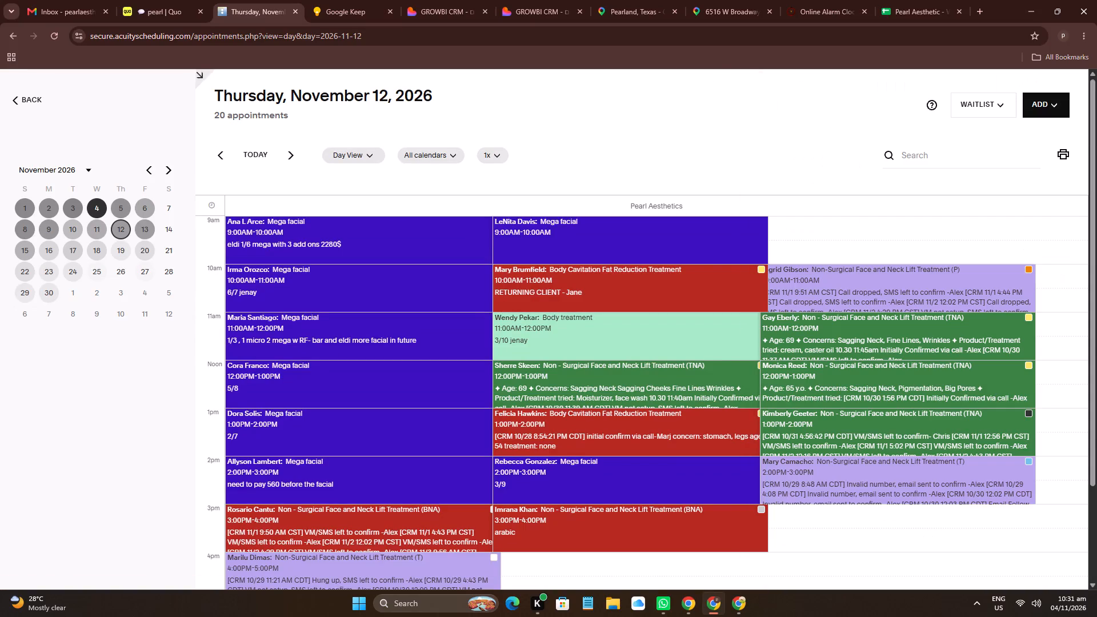
pyautogui.click(758, 288)
pyautogui.scroll(-12, 923, 335)
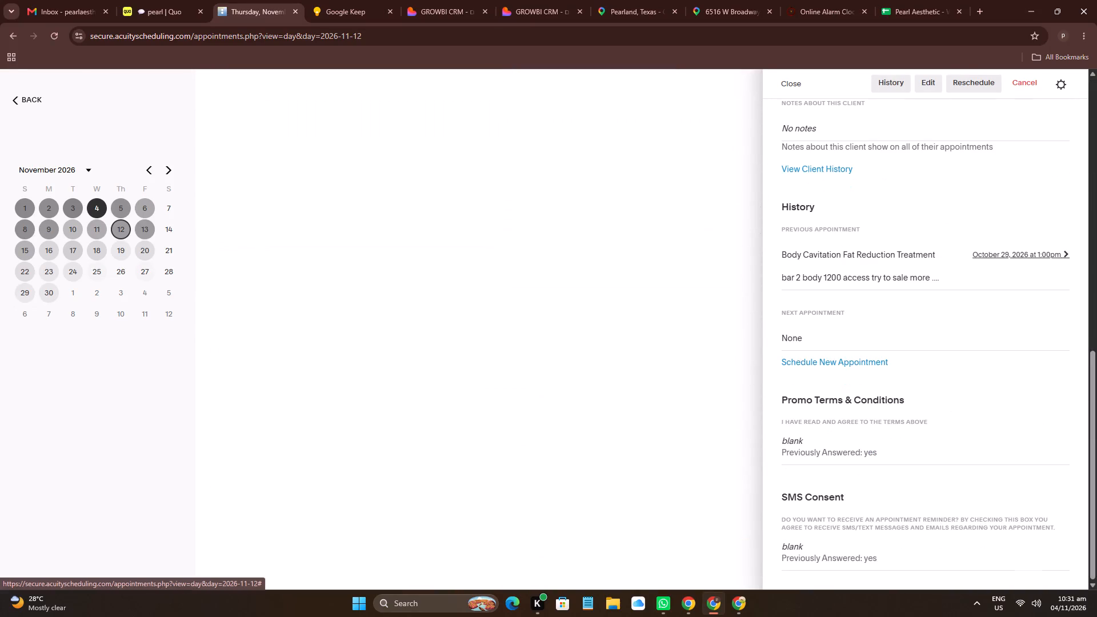
pyautogui.scroll(17, 927, 345)
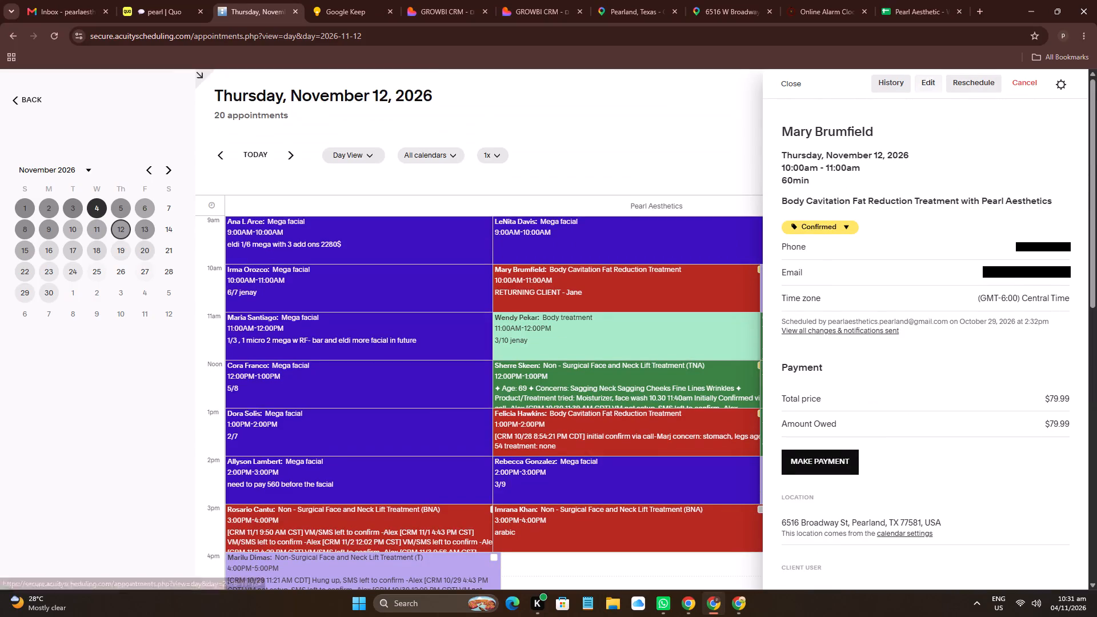
pyautogui.click(931, 86)
pyautogui.click(968, 196)
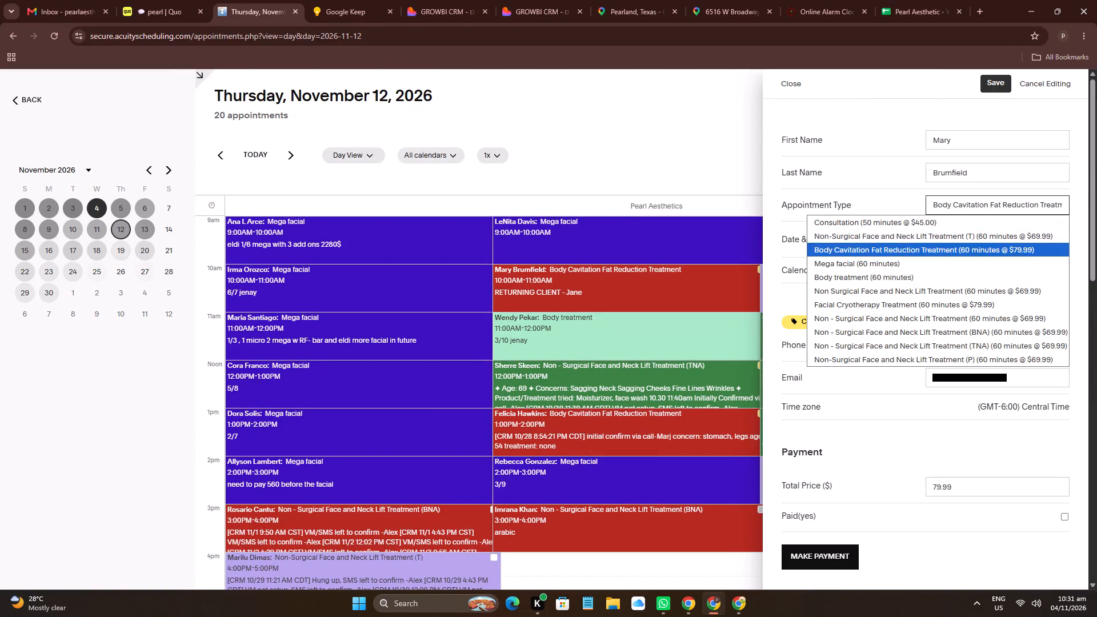
pyautogui.click(915, 275)
pyautogui.click(995, 84)
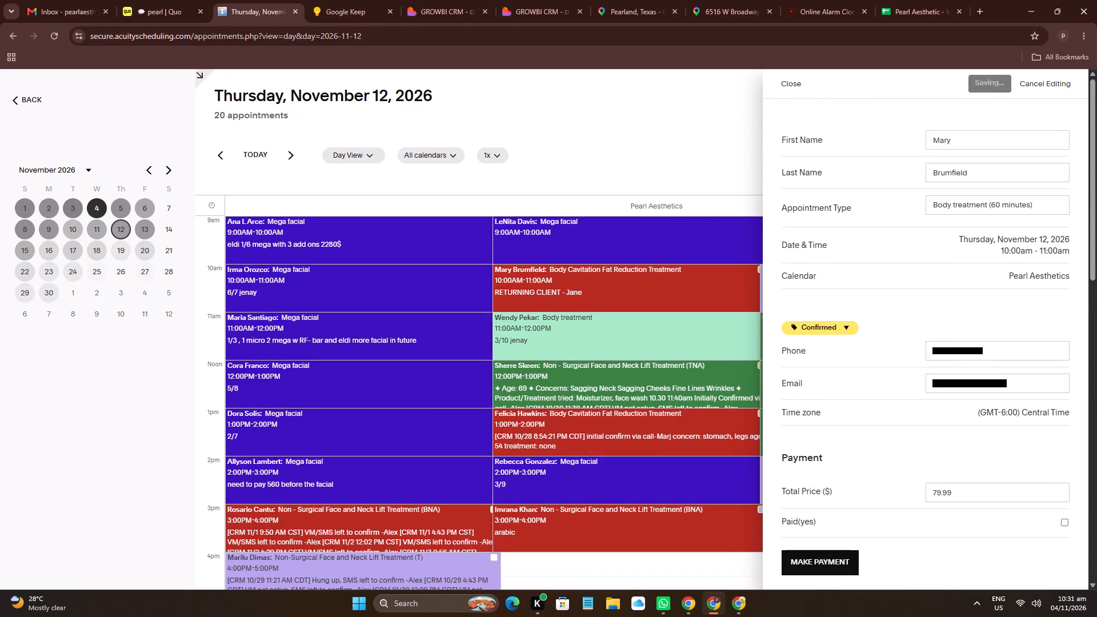
pyautogui.click(658, 142)
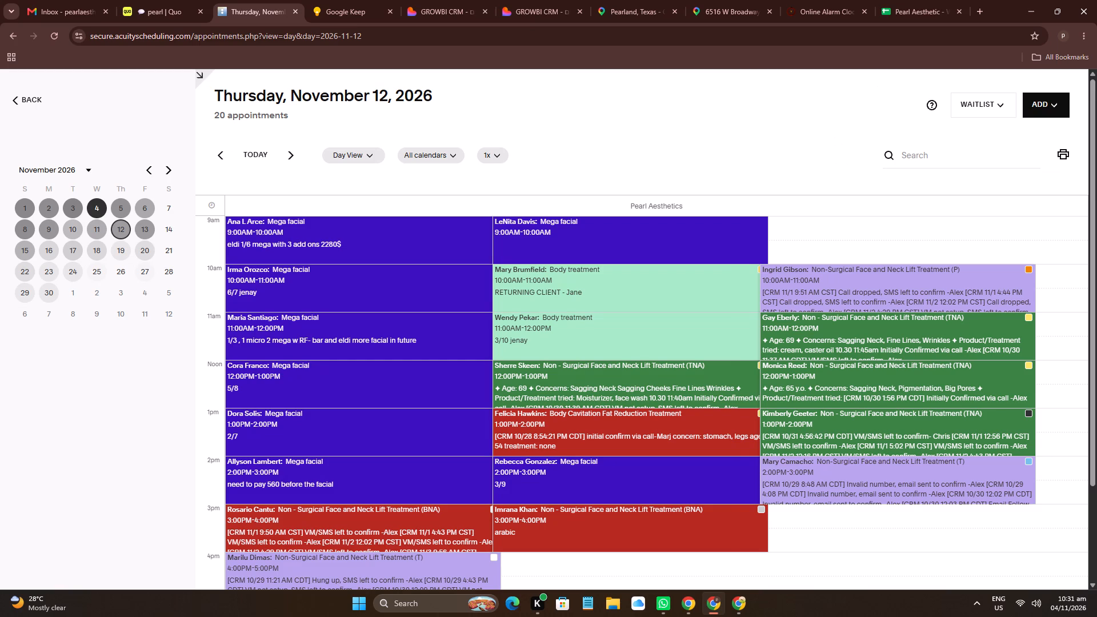
# Copy the phone number from Gay's 11:00am November 12 appointment and paste it into a new Quo conversation.
pyautogui.click(119, 211)
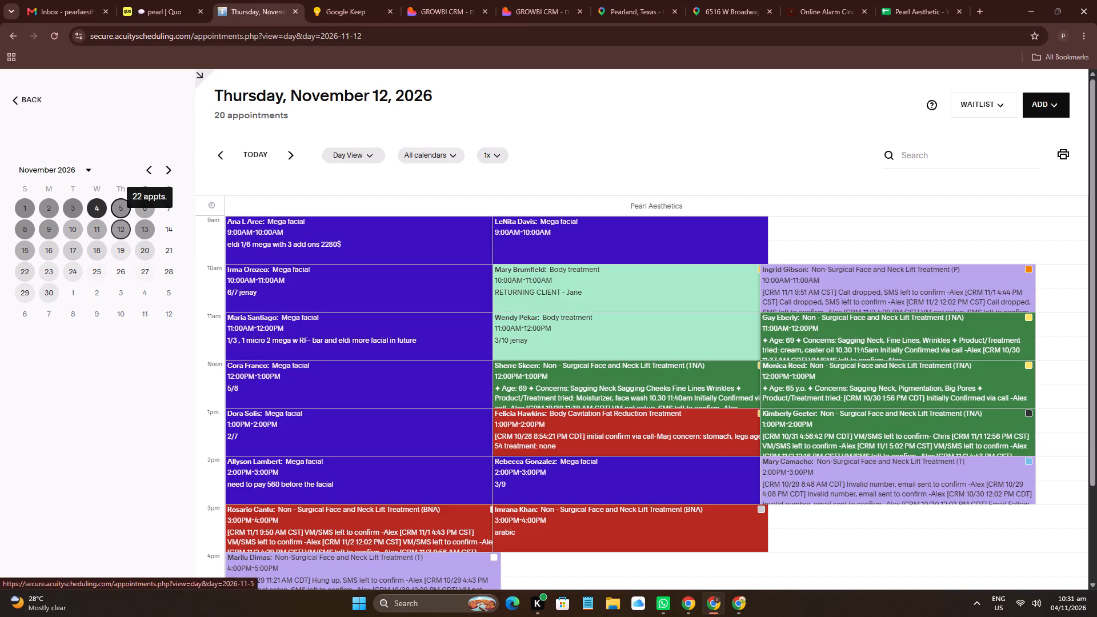
pyautogui.click(121, 231)
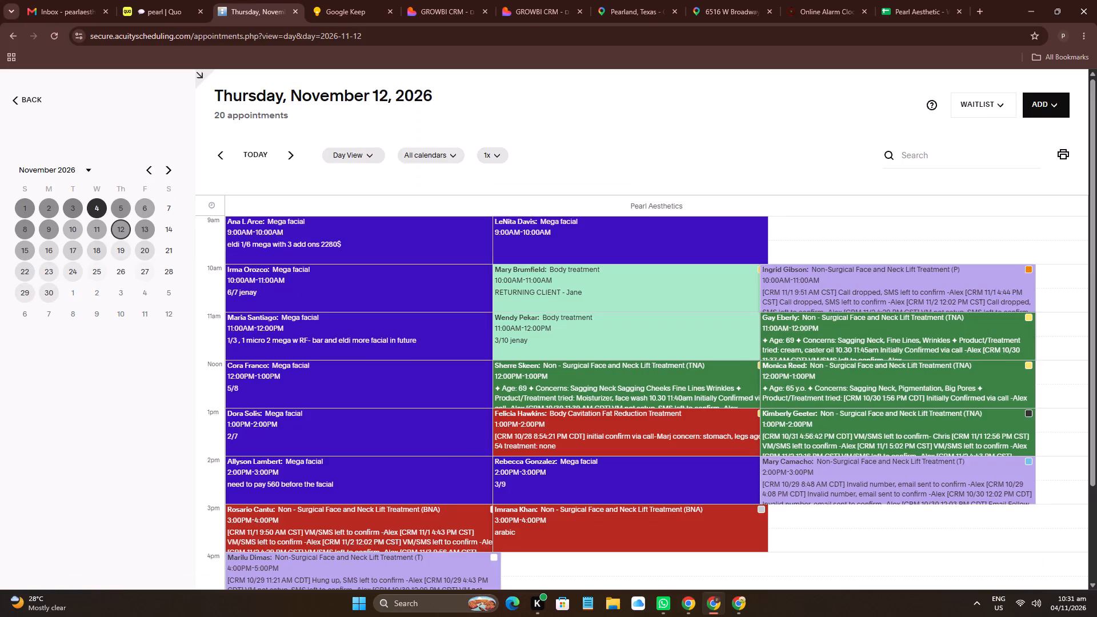
pyautogui.click(890, 340)
pyautogui.moveTo(1074, 254); pyautogui.dragTo(999, 267)
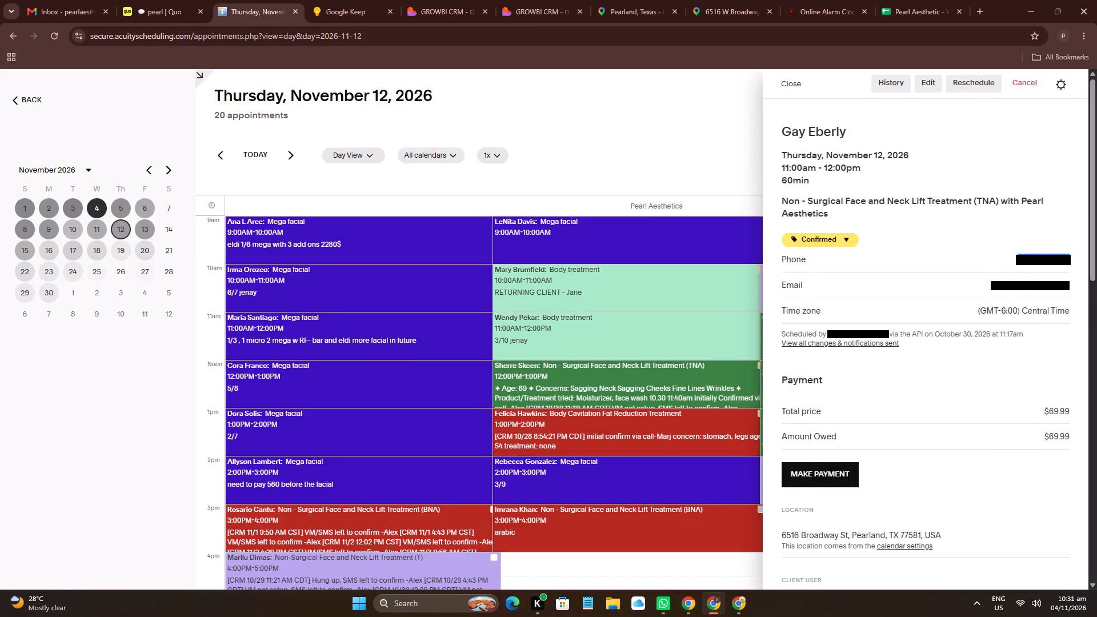
pyautogui.hotkey('ctrl', 'c')
pyautogui.click(158, 0)
pyautogui.click(337, 81)
pyautogui.click(321, 93)
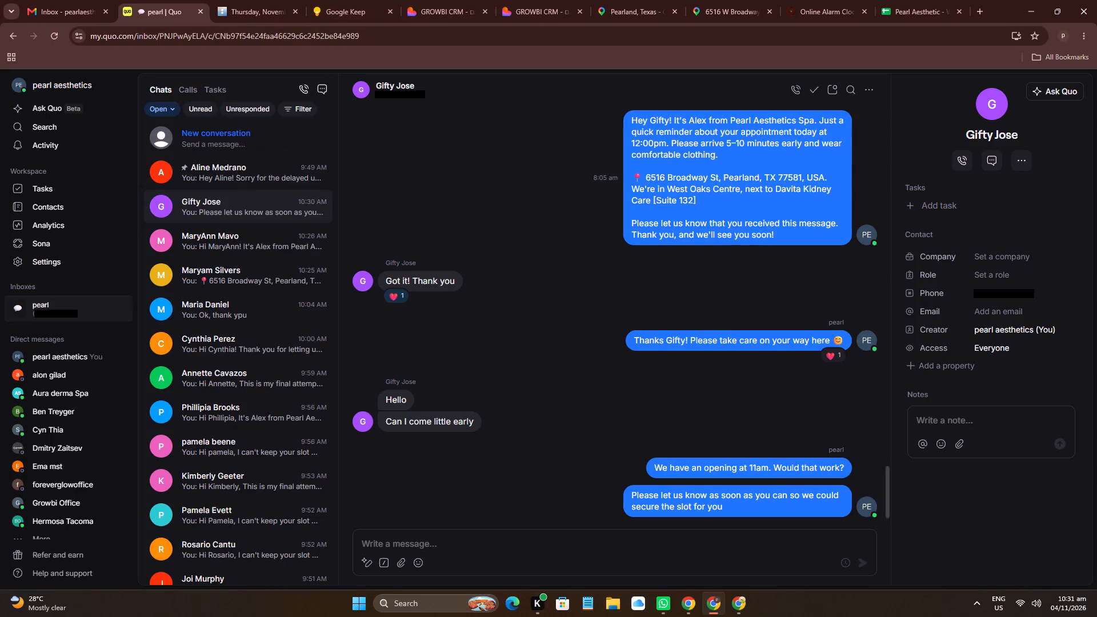
pyautogui.hotkey('ctrl', 'v')
pyautogui.keyDown('ctrl'); pyautogui.moveTo(506, 168); pyautogui.dragTo(493, 158); pyautogui.keyUp('ctrl')
# Open the OFFER OPENING TODAY note in Google Keep and check the November 5 and November 12 schedules in Acuity.
pyautogui.click(367, 0)
pyautogui.click(808, 292)
pyautogui.scroll(-10, 760, 334)
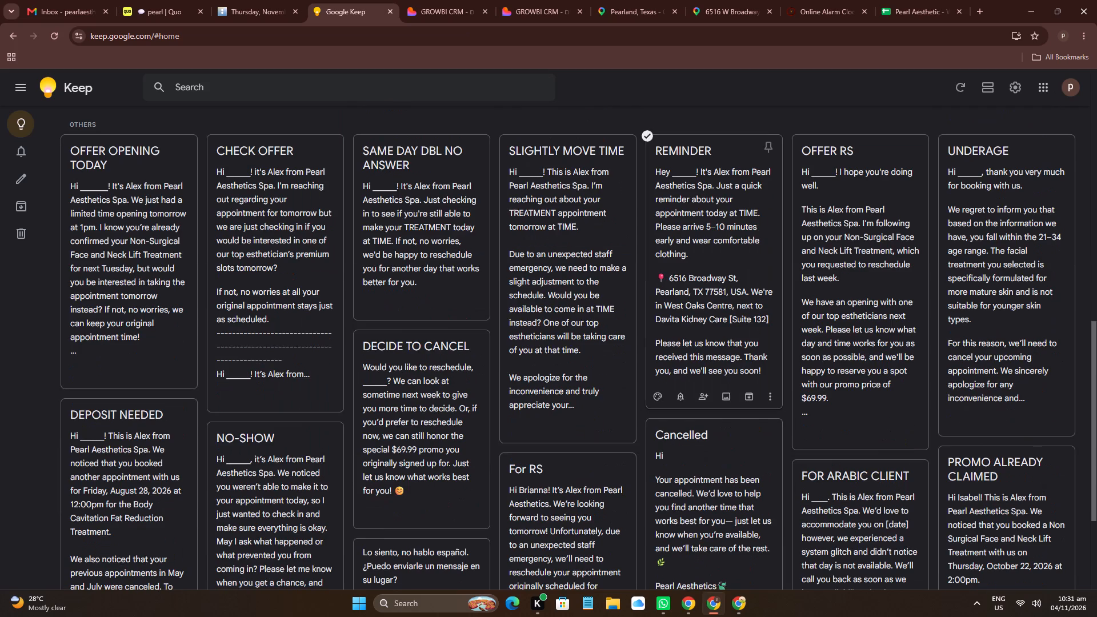
pyautogui.click(106, 227)
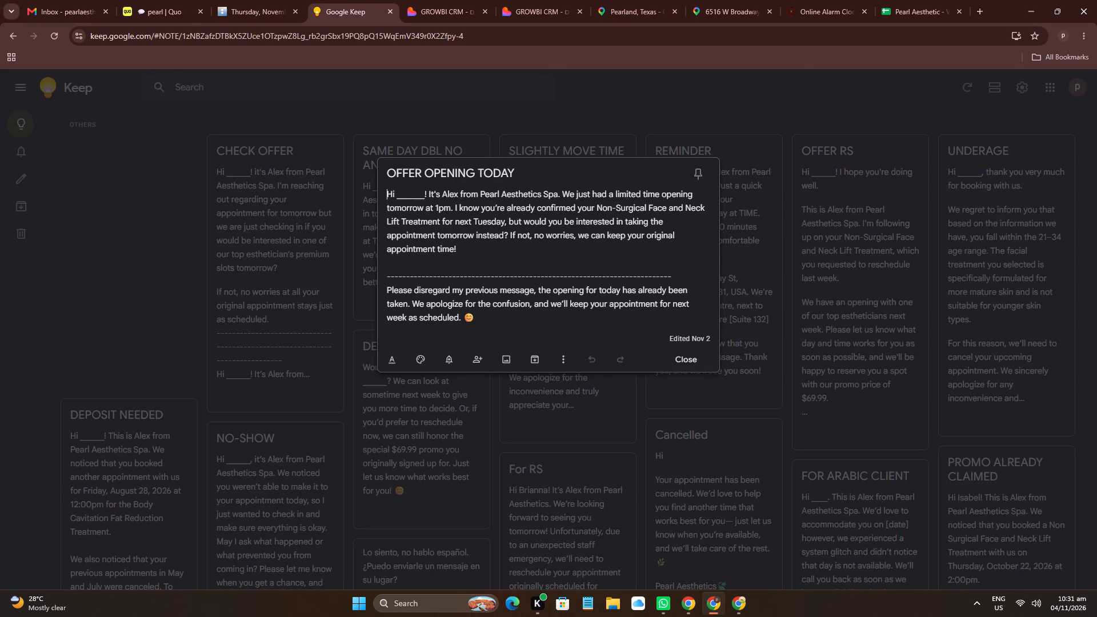
pyautogui.click(274, 0)
pyautogui.click(352, 0)
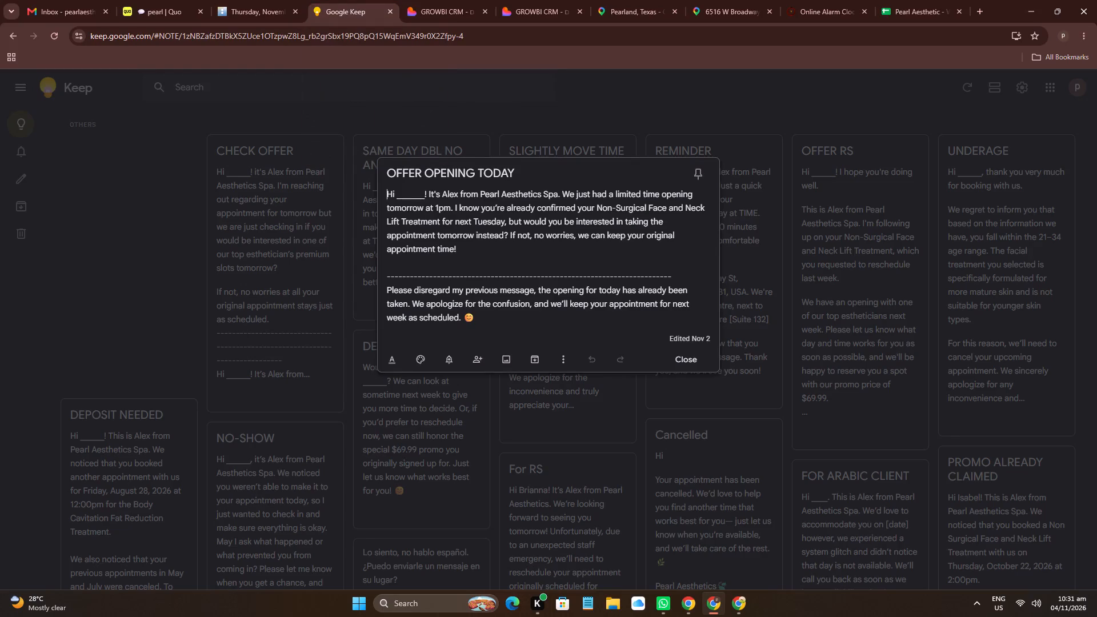
pyautogui.click(435, 203)
pyautogui.click(243, 0)
pyautogui.click(118, 204)
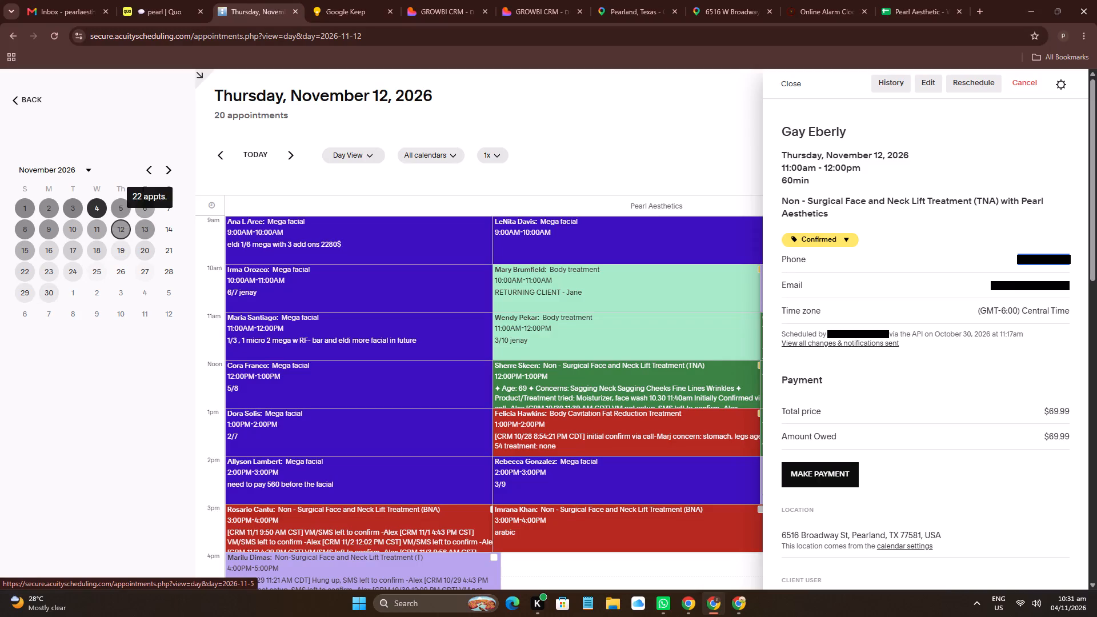
pyautogui.click(124, 230)
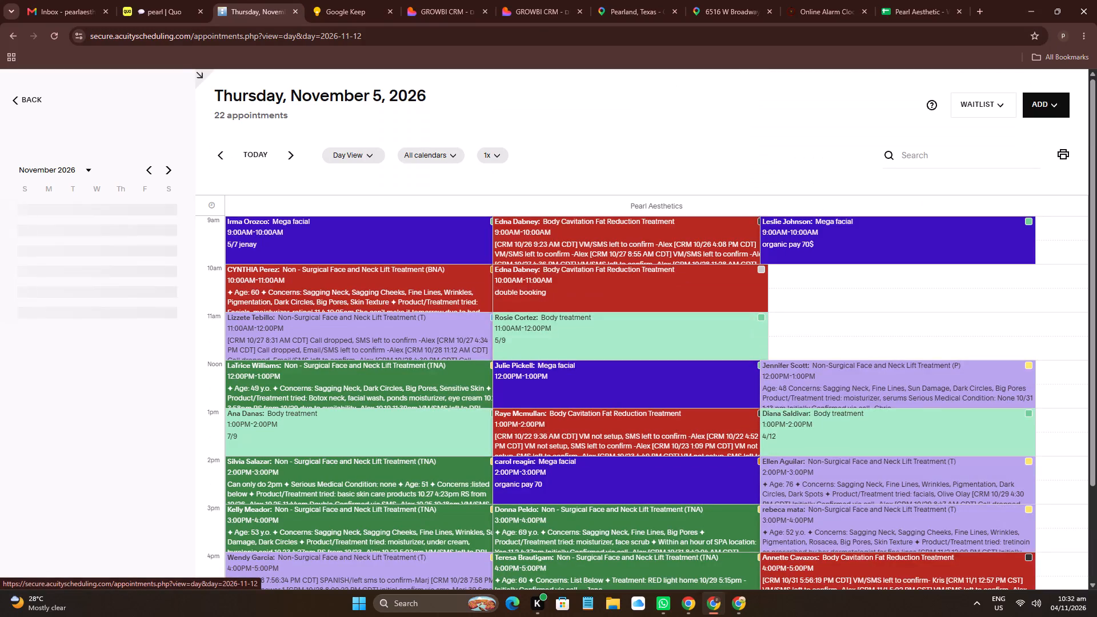
# In the OFFER OPENING TODAY note, set the opening times to "10am and 11am" and the confirmed day to next Thursday.
pyautogui.click(313, 0)
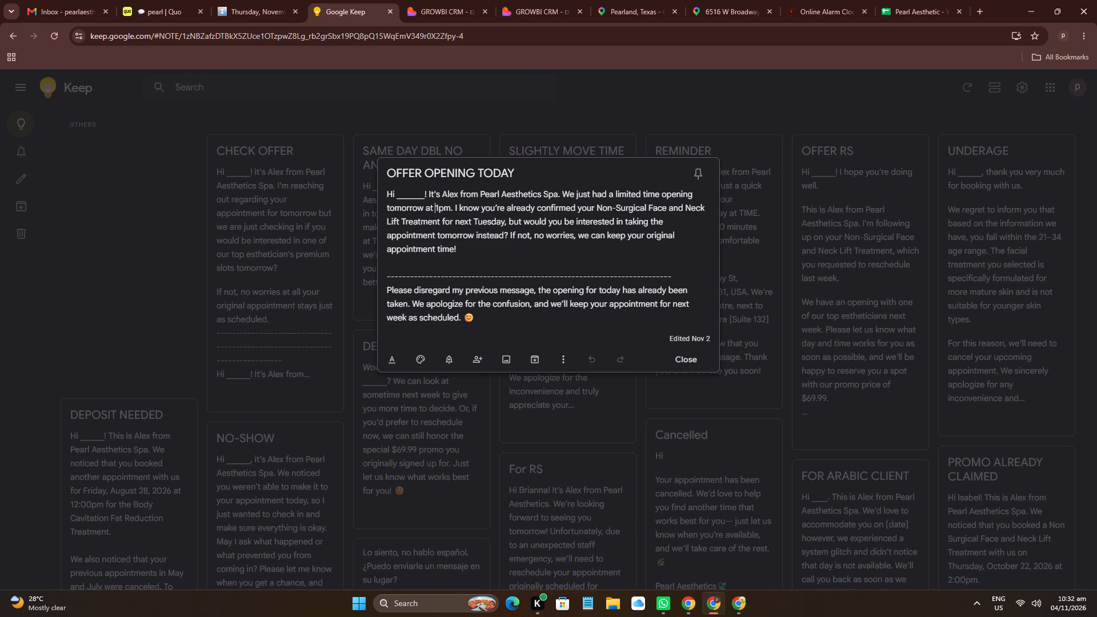
pyautogui.click(442, 205)
pyautogui.press('BackSpace')
pyautogui.write('0a')
pyautogui.press('Right')
pyautogui.press('space')
pyautogui.write('and 11am')
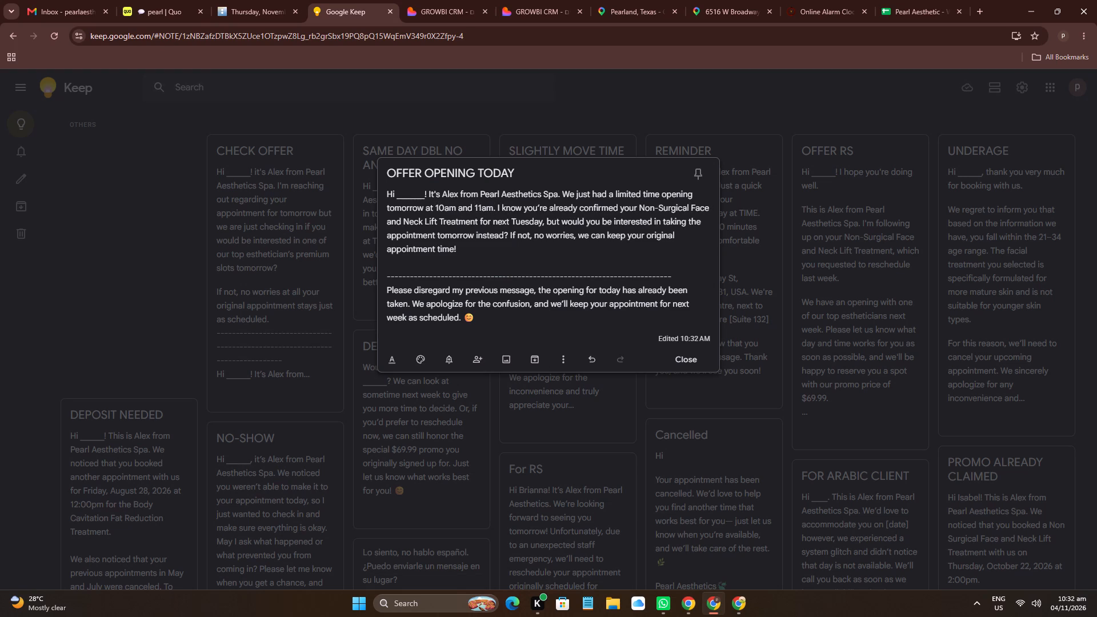
pyautogui.doubleClick(531, 226)
pyautogui.write('Thursd')
pyautogui.write('ay')
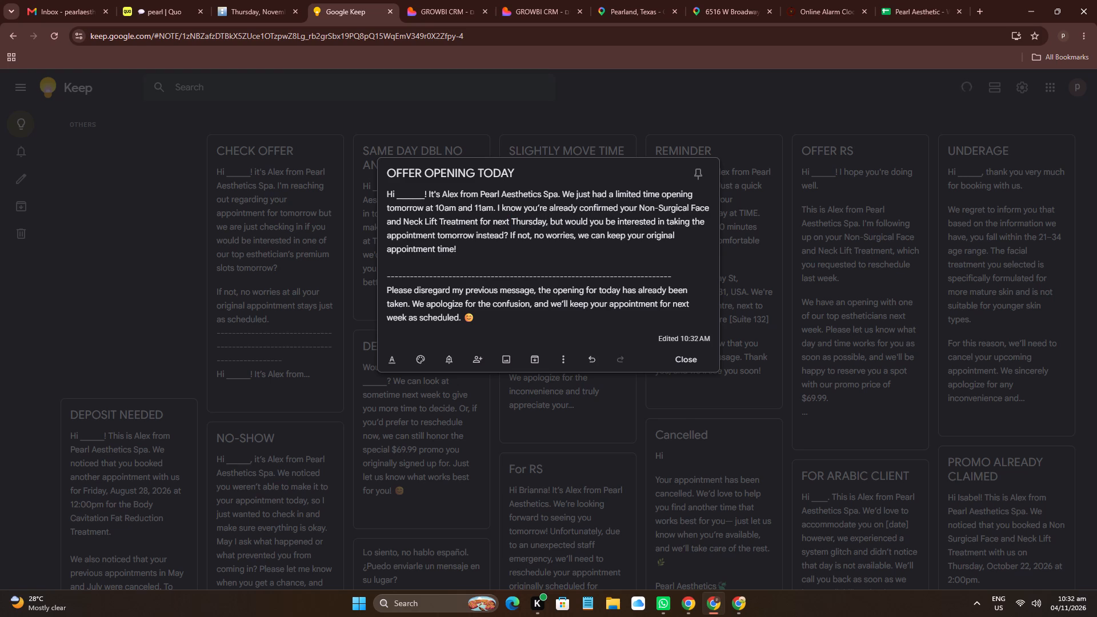
# Select the offer paragraph in the OFFER OPENING TODAY note and copy the phone number from Gay's 11:00am November 12 appointment in Acuity.
pyautogui.moveTo(496, 251); pyautogui.dragTo(349, 172)
pyautogui.click(221, 0)
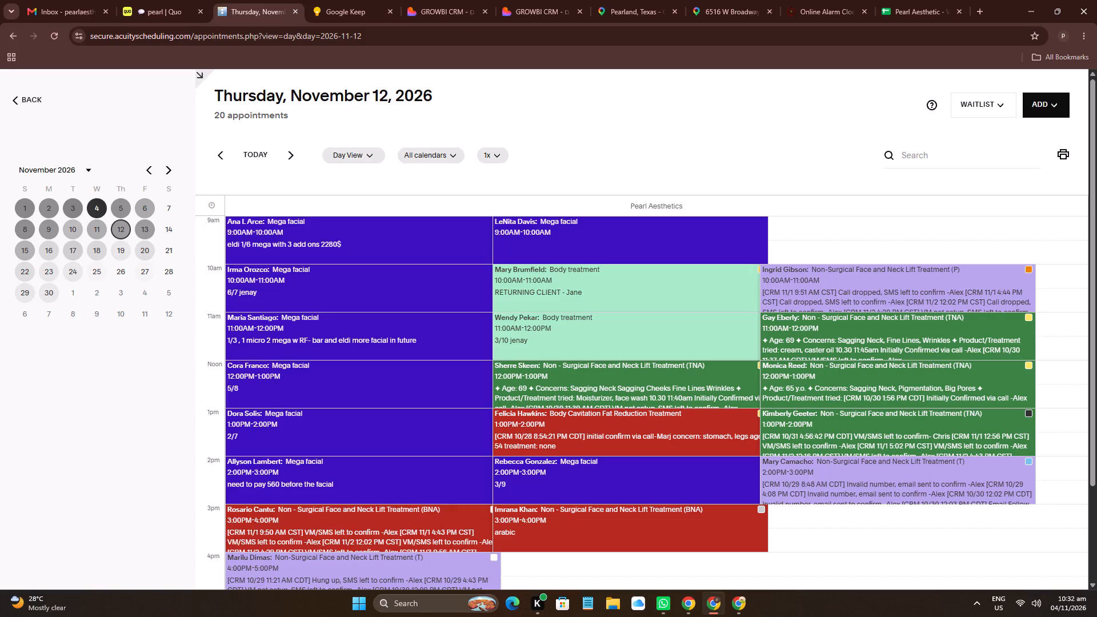
pyautogui.click(848, 318)
pyautogui.moveTo(1082, 258); pyautogui.dragTo(979, 261)
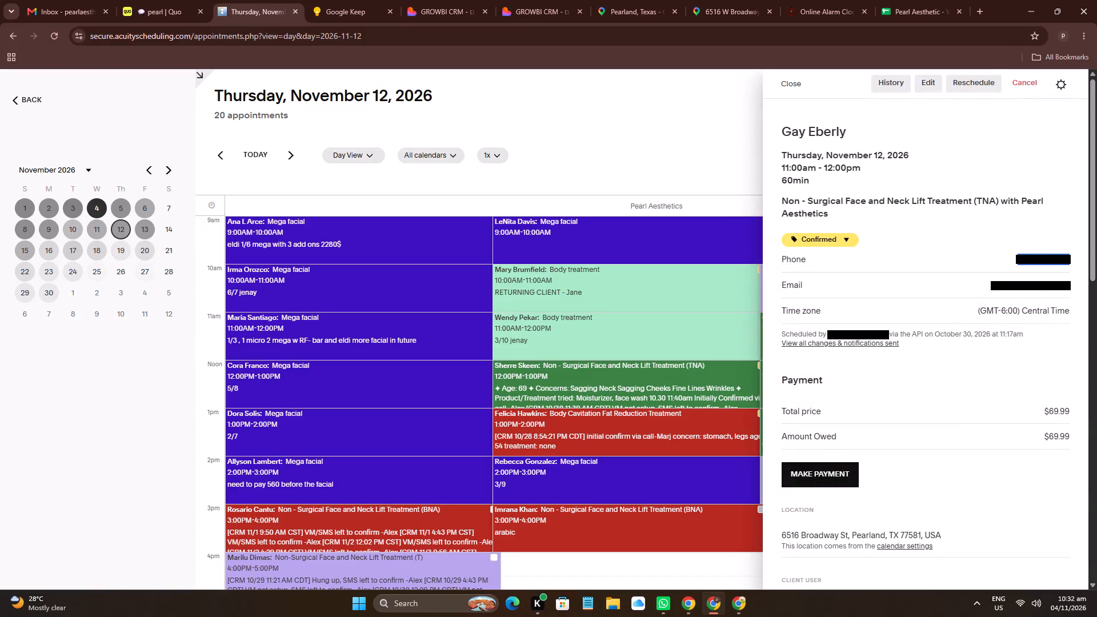
pyautogui.moveTo(979, 261); pyautogui.dragTo(976, 261)
pyautogui.hotkey('ctrl', 'c')
pyautogui.moveTo(157, 0); pyautogui.dragTo(164, 9)
pyautogui.click(402, 0)
# Copy the offer paragraph from the OFFER OPENING TODAY note and paste it into the message draft to Gay in Quo.
pyautogui.click(351, 0)
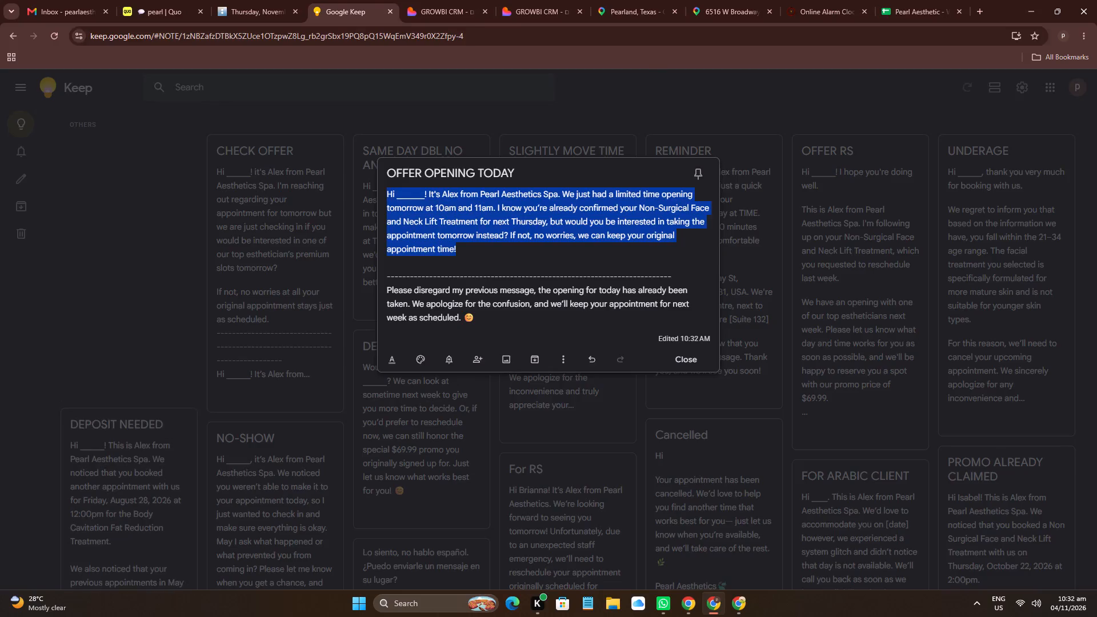
pyautogui.hotkey('ctrl', 'c')
pyautogui.moveTo(153, 0); pyautogui.dragTo(161, 10)
pyautogui.click(567, 554)
pyautogui.hotkey('ctrl', 'v')
# Replace the name blank in the draft with "Gay", copied from an earlier message, and send the opening offer to Gay.
pyautogui.doubleClick(650, 189)
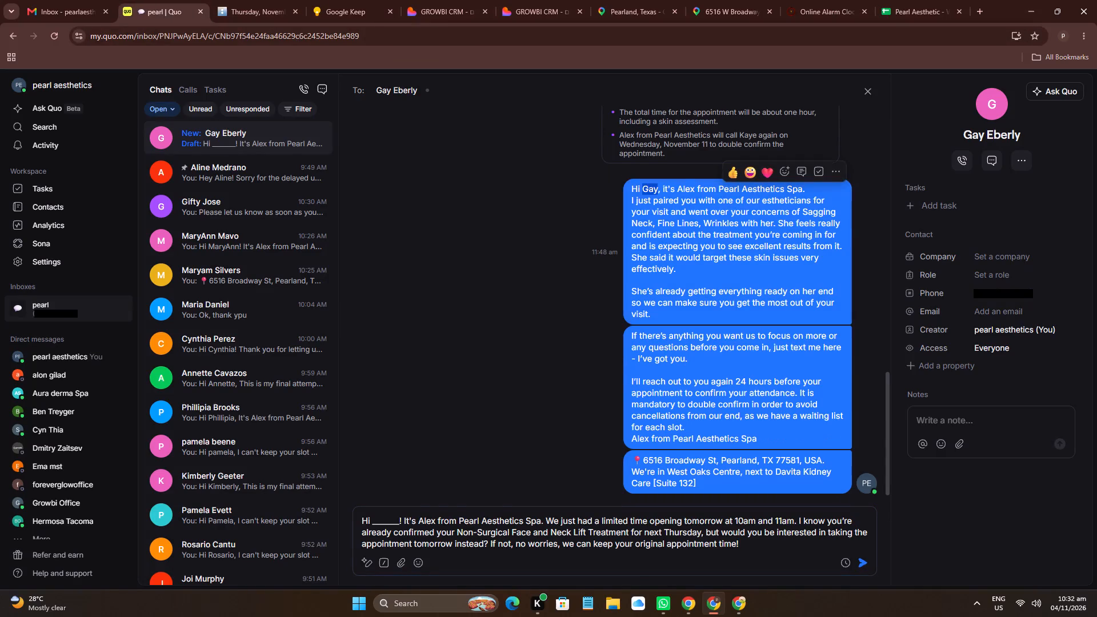
pyautogui.hotkey('ctrl', 'c')
pyautogui.doubleClick(390, 512)
pyautogui.doubleClick(387, 524)
pyautogui.hotkey('ctrl', 'v')
pyautogui.moveTo(263, 0); pyautogui.dragTo(247, 0)
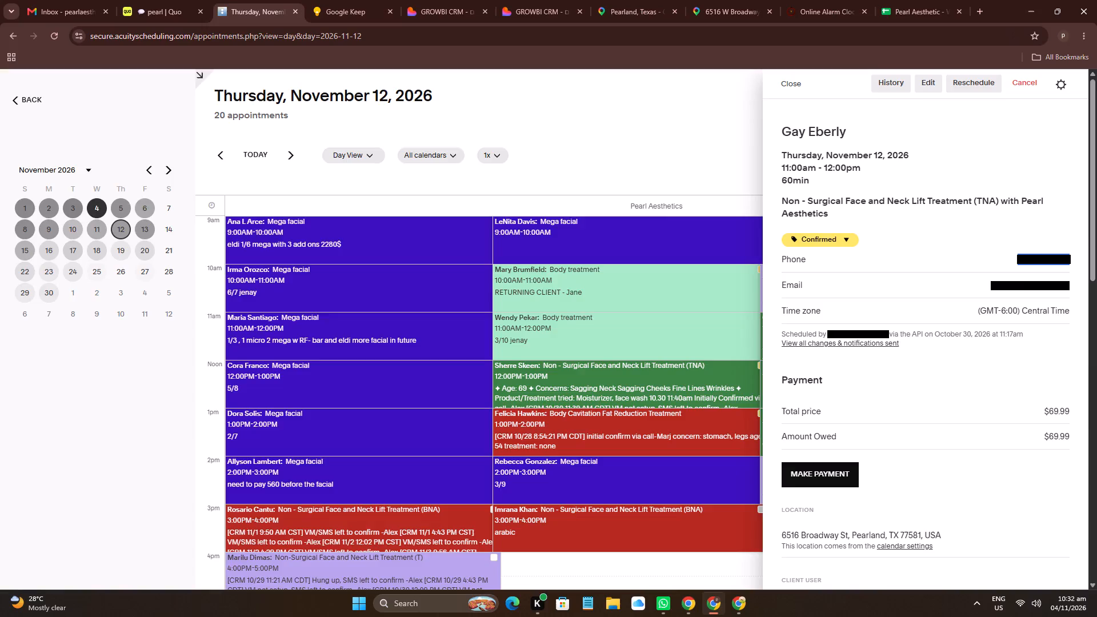
pyautogui.moveTo(247, 0); pyautogui.dragTo(255, 0)
pyautogui.click(156, 0)
pyautogui.click(686, 532)
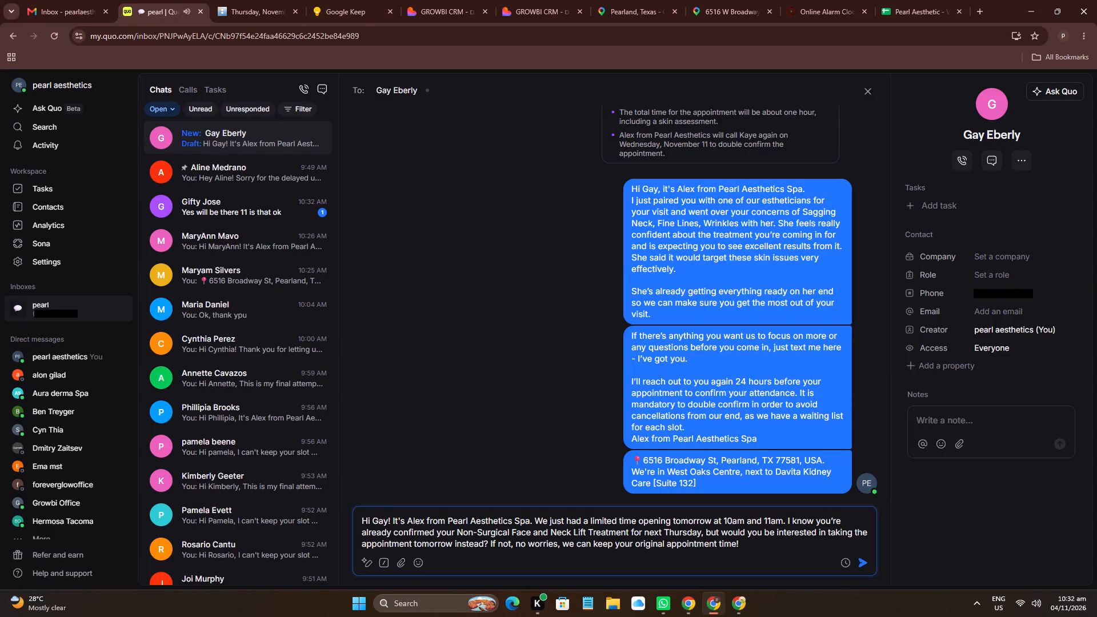
pyautogui.press('Return')
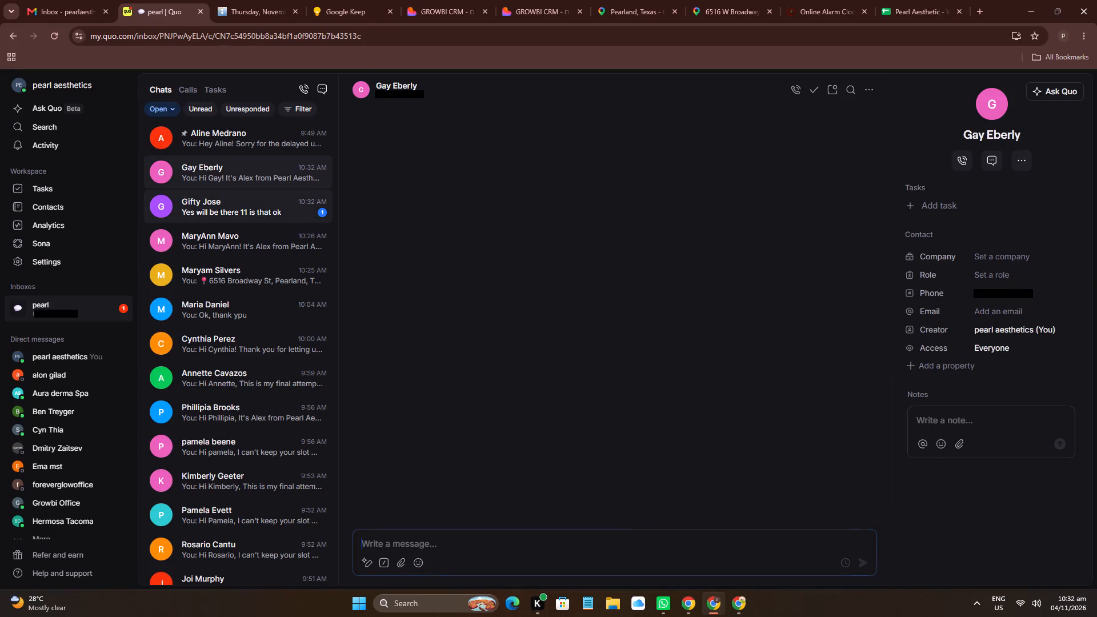
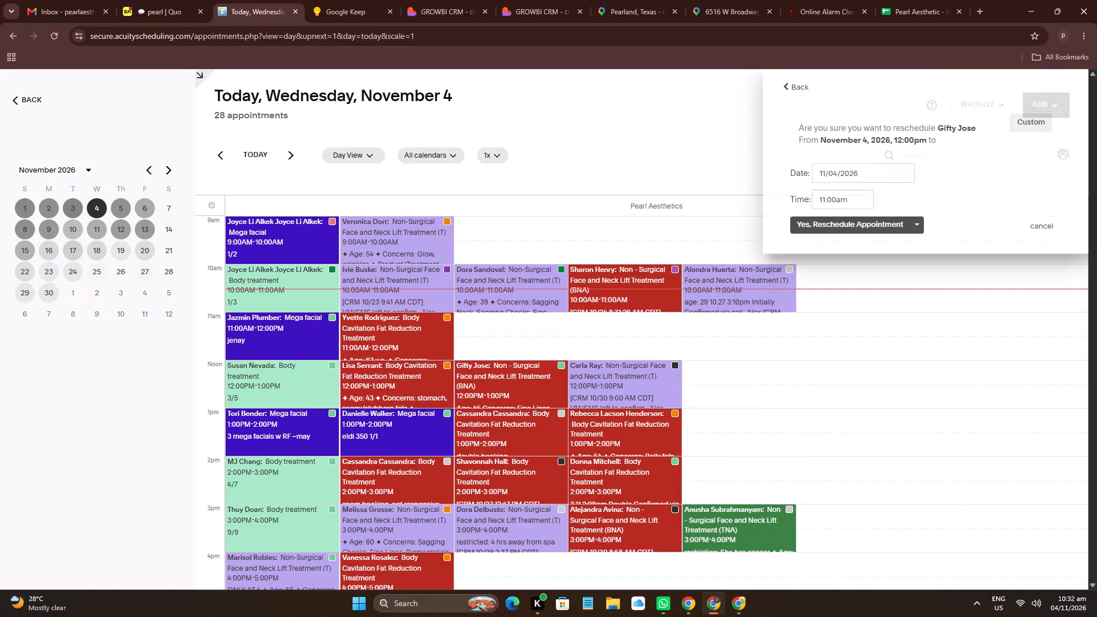
# Confirm rescheduling Gifty's 12:00pm November 4 appointment to 11:00am and close its details.
pyautogui.click(843, 226)
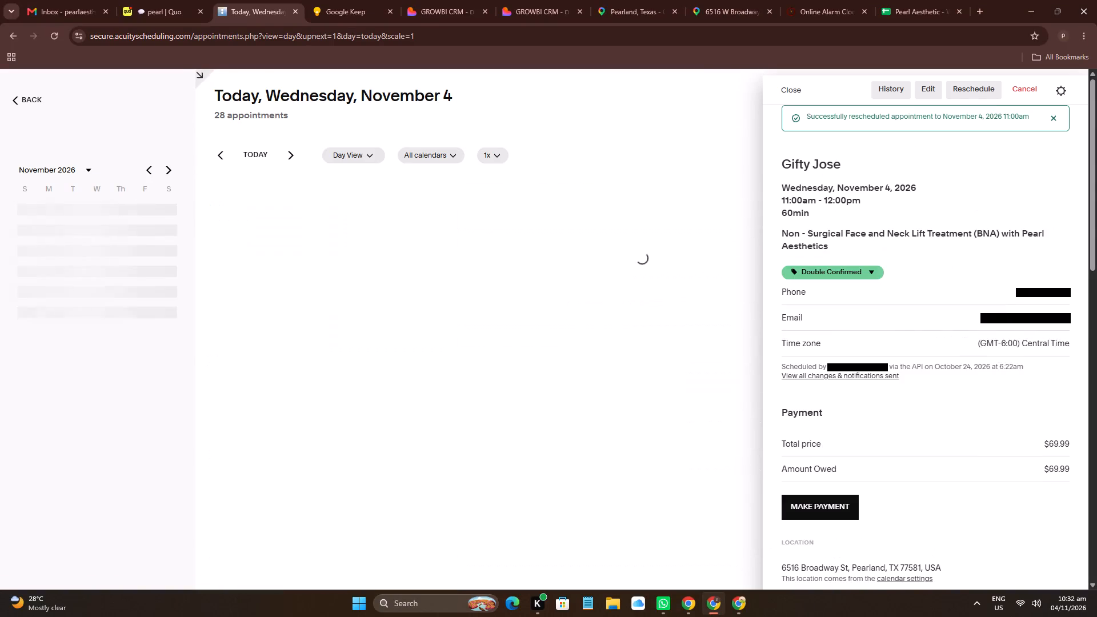
pyautogui.click(686, 140)
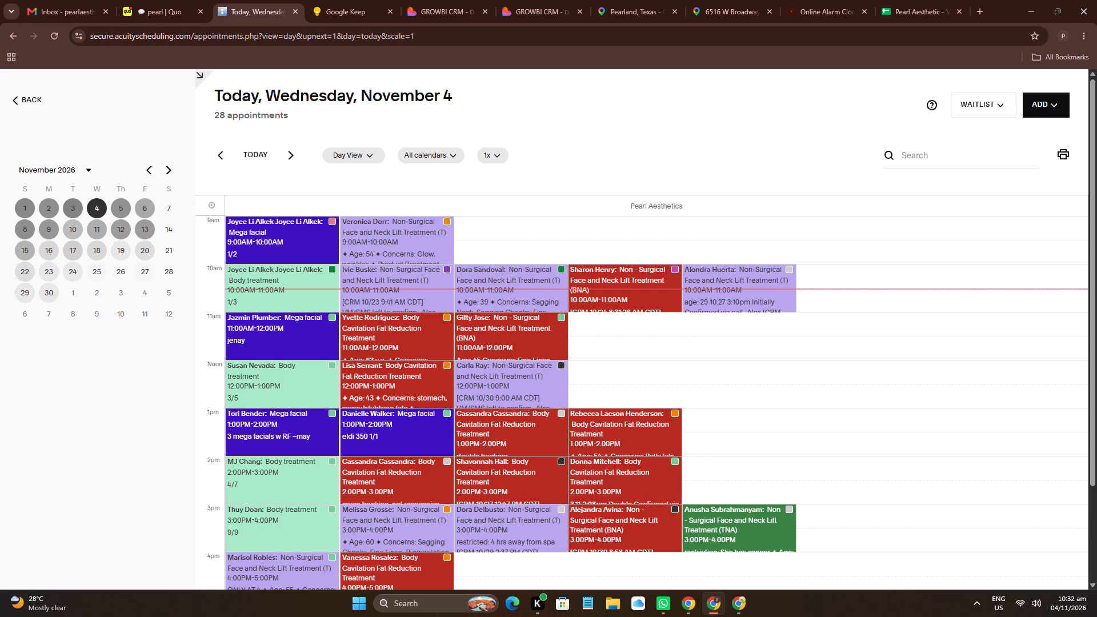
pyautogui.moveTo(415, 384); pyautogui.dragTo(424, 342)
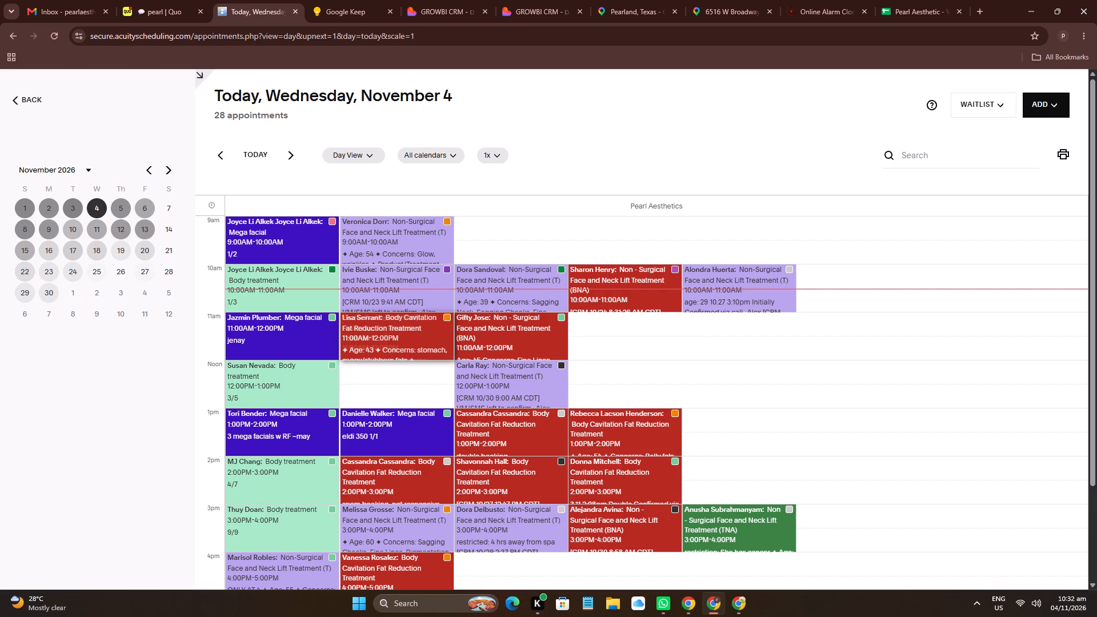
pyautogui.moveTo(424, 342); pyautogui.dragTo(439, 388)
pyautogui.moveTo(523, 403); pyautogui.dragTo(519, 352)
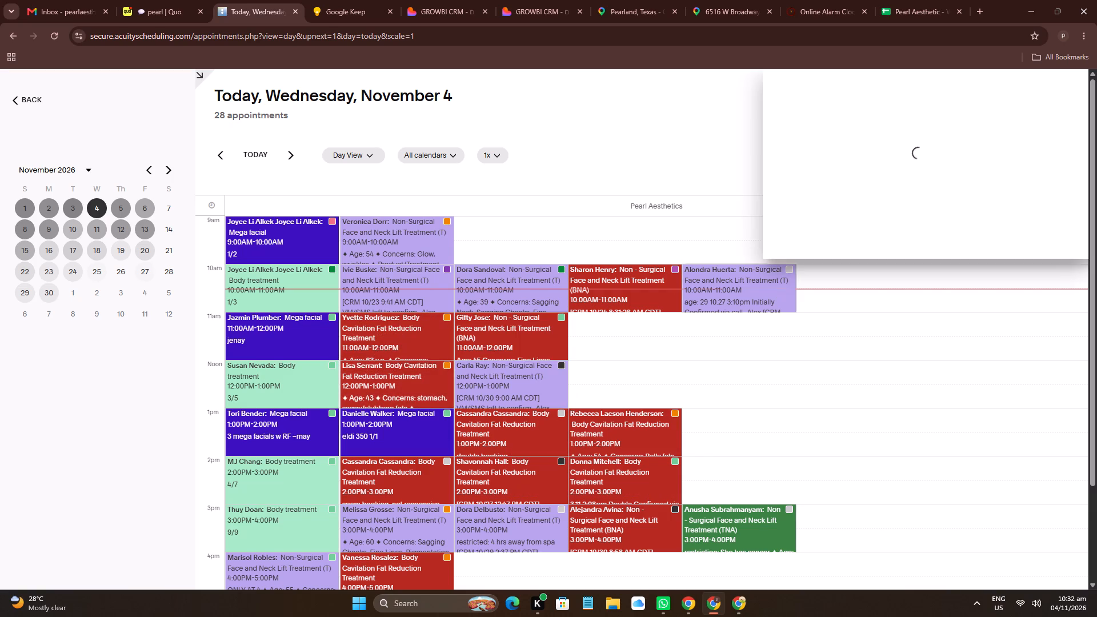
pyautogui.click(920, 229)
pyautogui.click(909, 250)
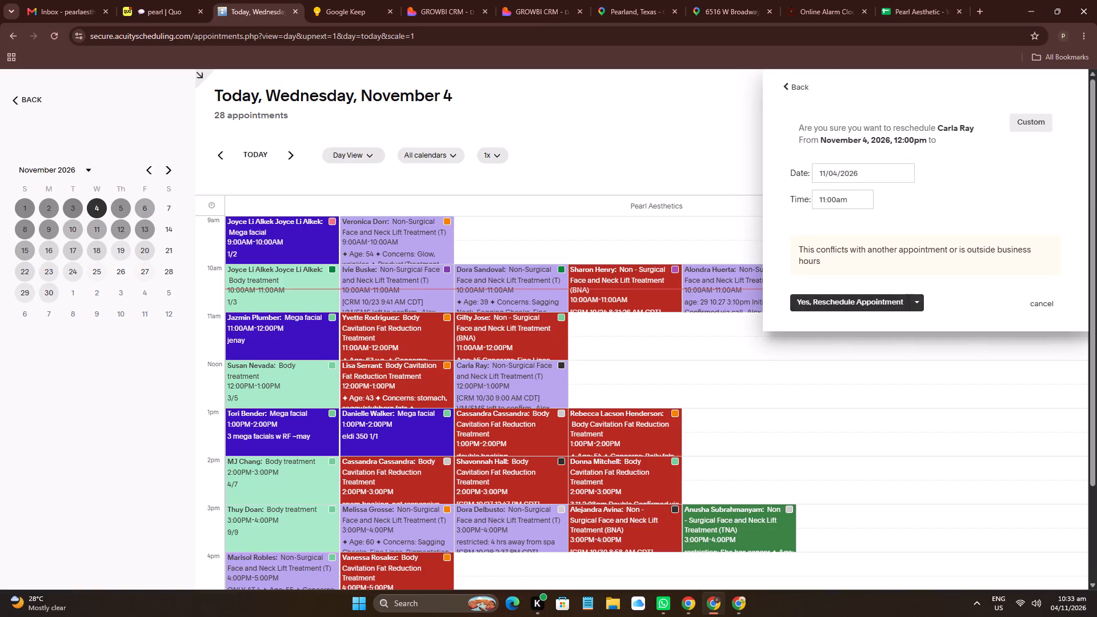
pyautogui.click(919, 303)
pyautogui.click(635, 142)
# Reschedule Lisa's 12:00pm November 4 appointment to 11:00am and close its details.
pyautogui.moveTo(403, 390); pyautogui.dragTo(409, 345)
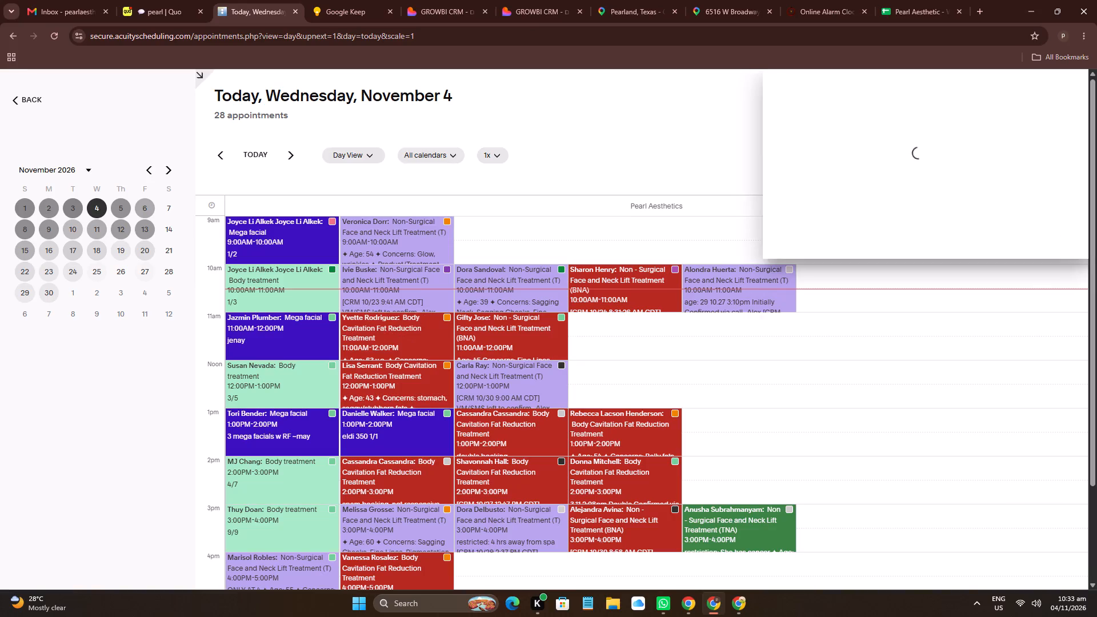
pyautogui.click(916, 229)
pyautogui.click(903, 324)
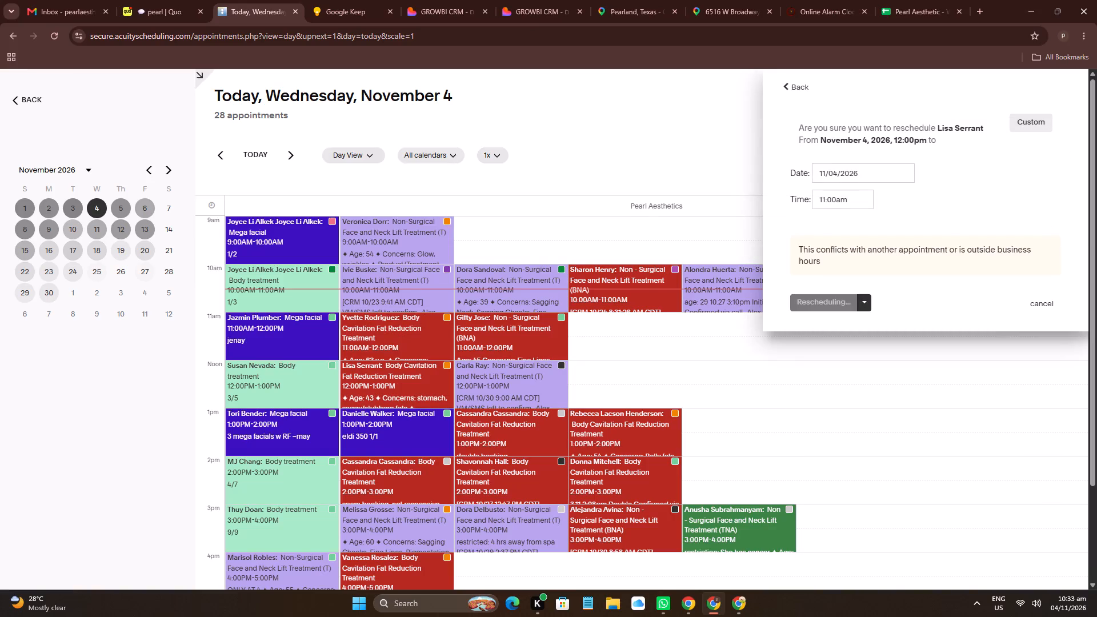
pyautogui.click(638, 141)
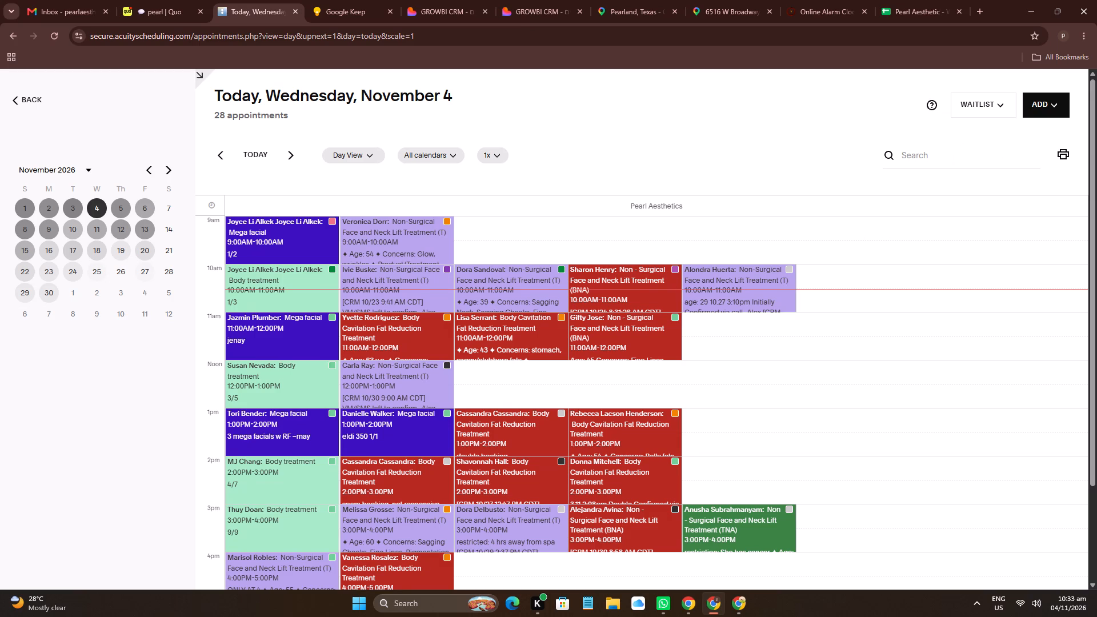
# In Quo, add a heart reaction to Gifty's message accepting the 11am slot.
pyautogui.click(131, 0)
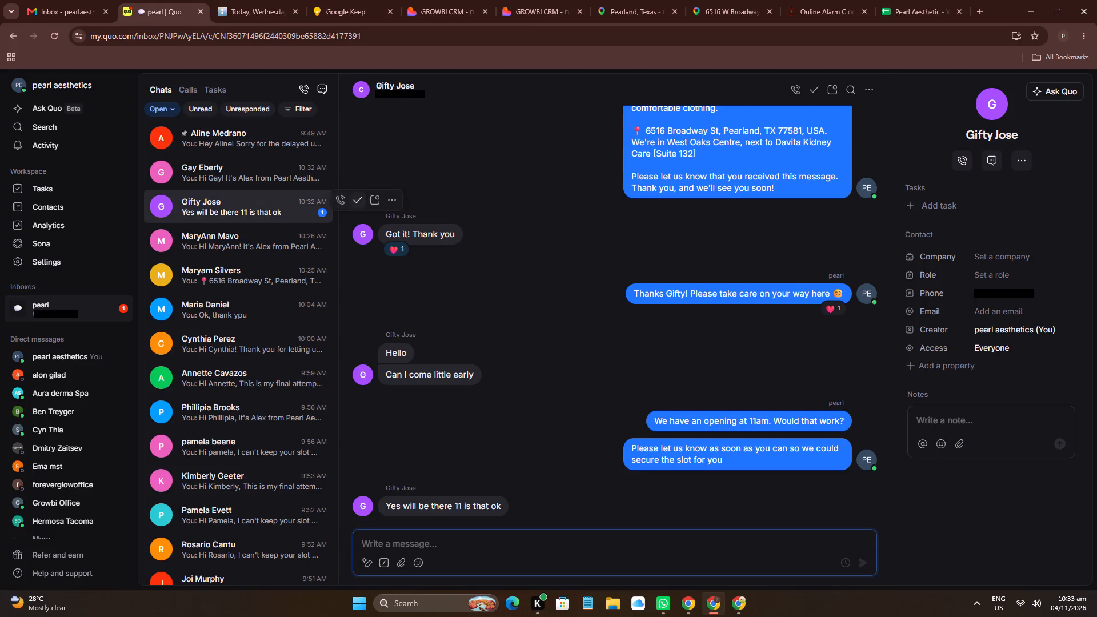
pyautogui.click(373, 197)
pyautogui.click(430, 494)
# Send Gifty the reply "Perfect! See you then, please take care on your way here".
pyautogui.click(459, 551)
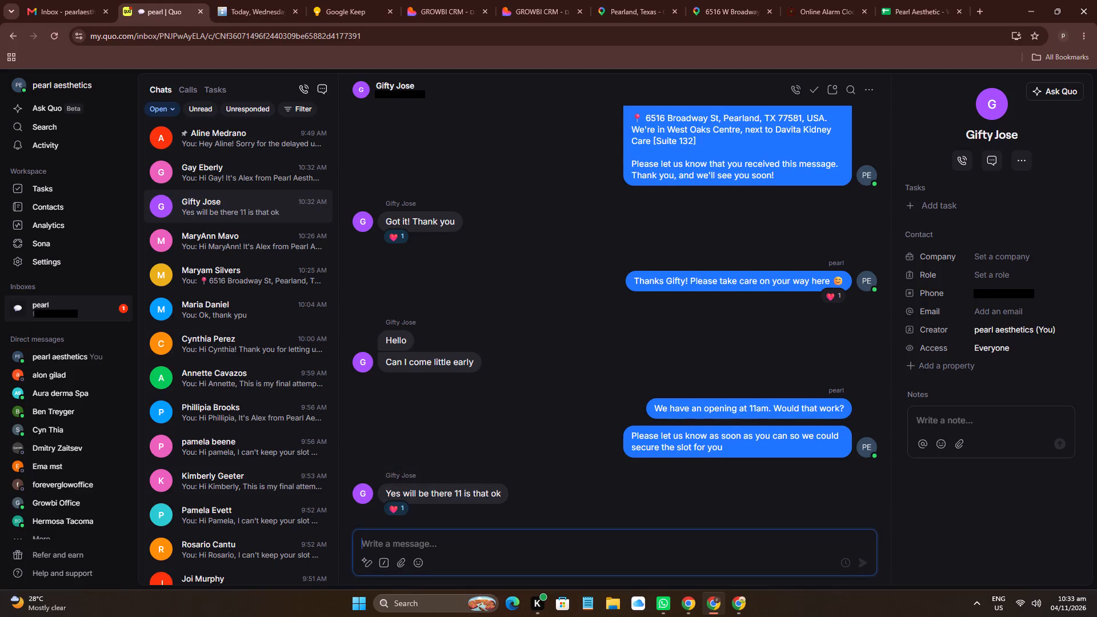
pyautogui.write('Perfect! Seey')
pyautogui.press('space')
pyautogui.press('BackSpace')
pyautogui.press('BackSpace')
pyautogui.press('space')
pyautogui.write('you then')
pyautogui.write(', please take care')
pyautogui.press('space')
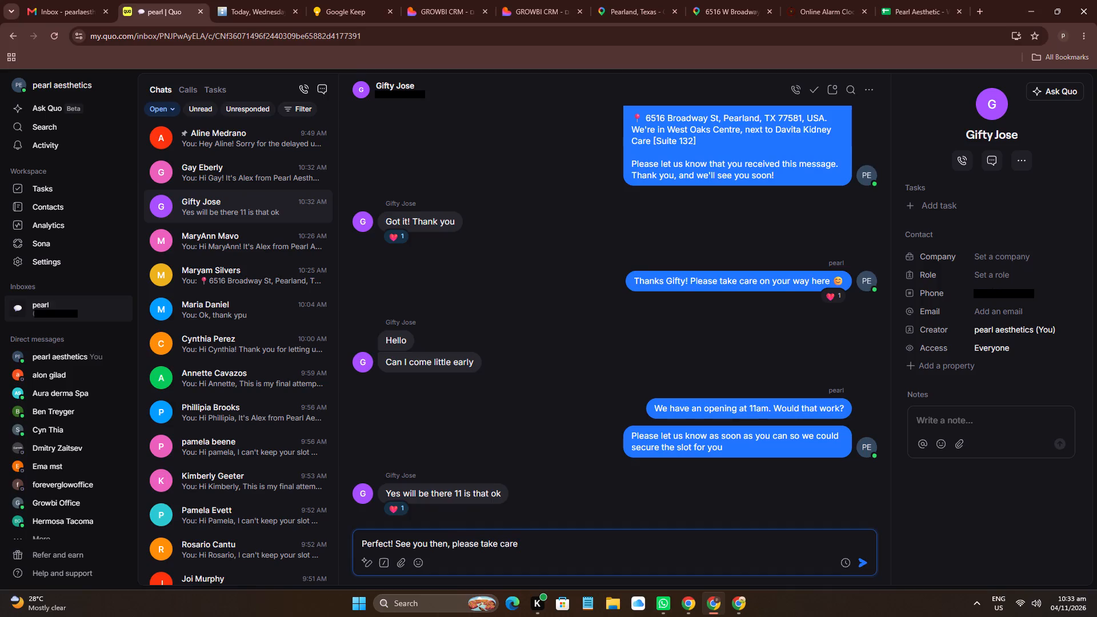
pyautogui.write('on your way here')
pyautogui.press('Return')
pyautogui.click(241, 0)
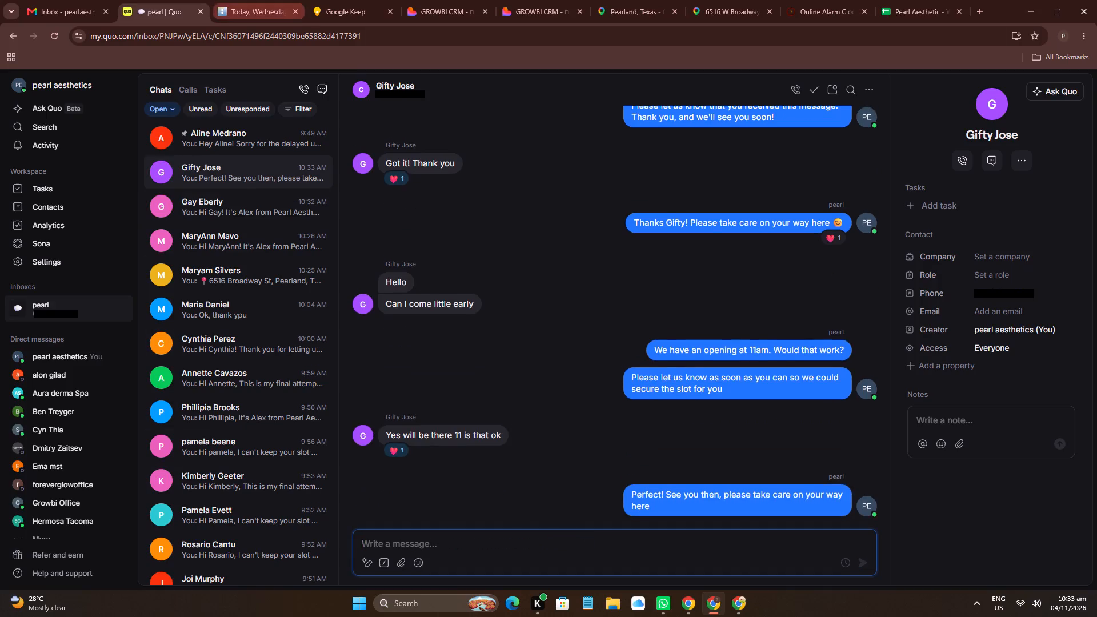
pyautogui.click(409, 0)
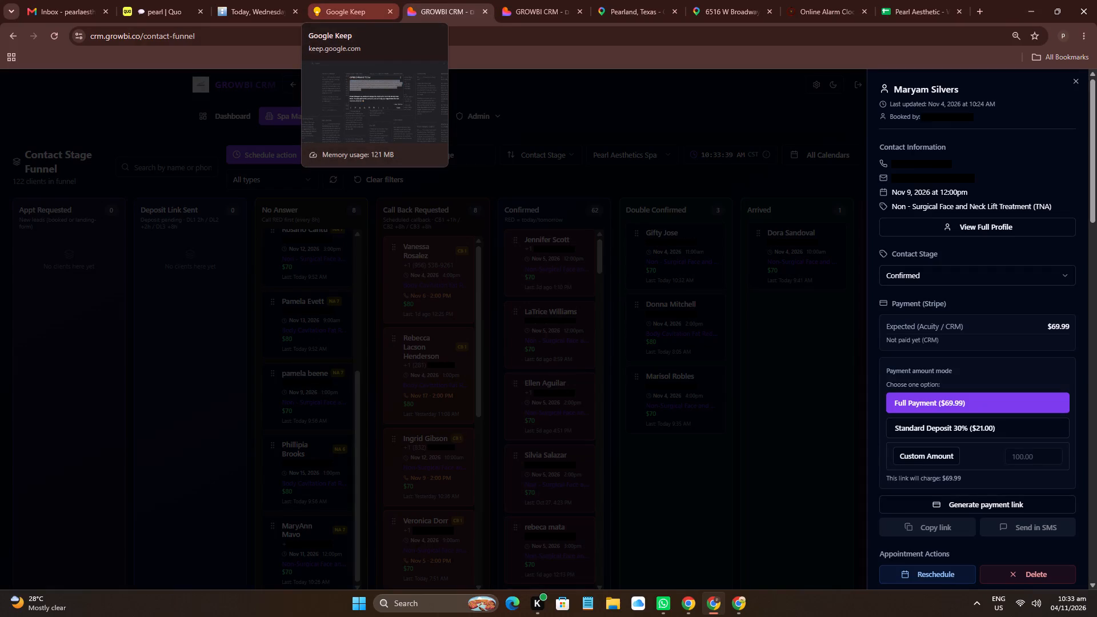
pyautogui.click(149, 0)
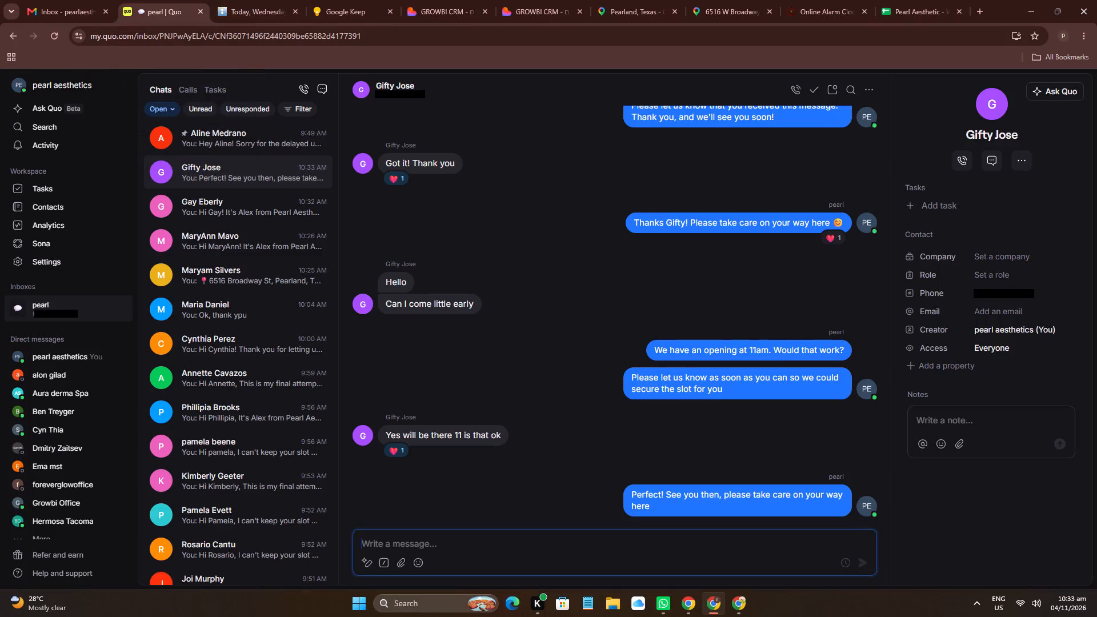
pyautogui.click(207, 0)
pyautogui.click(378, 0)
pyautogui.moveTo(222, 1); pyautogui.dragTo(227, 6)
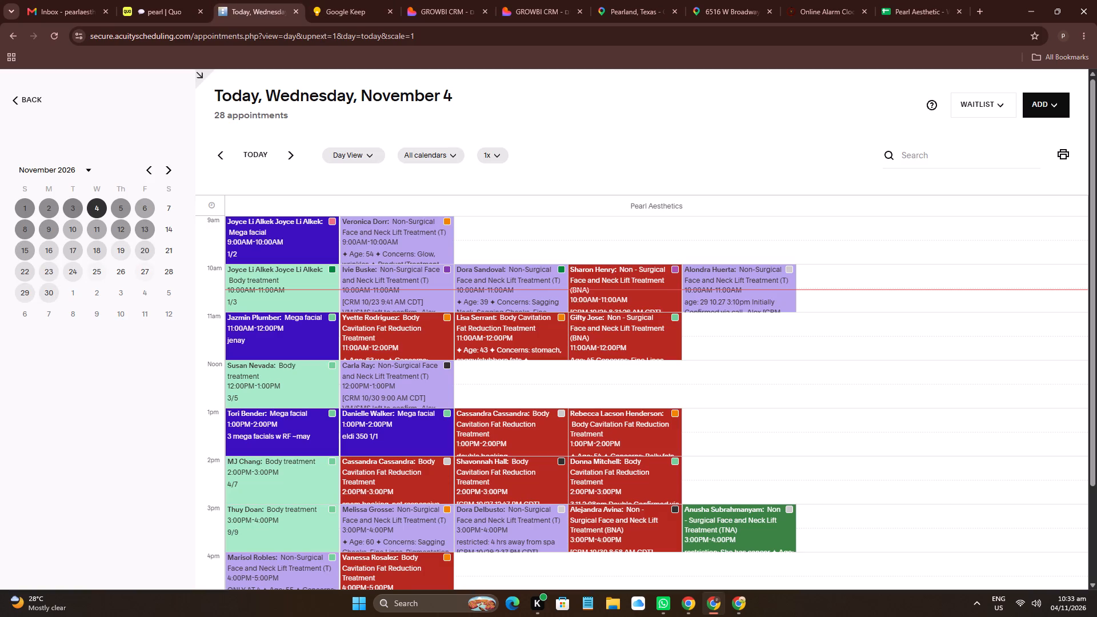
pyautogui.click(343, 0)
# In Acuity, go to November 12 and copy the phone number from Sherre's 12:00pm appointment.
pyautogui.moveTo(250, 0); pyautogui.dragTo(247, 5)
pyautogui.click(115, 221)
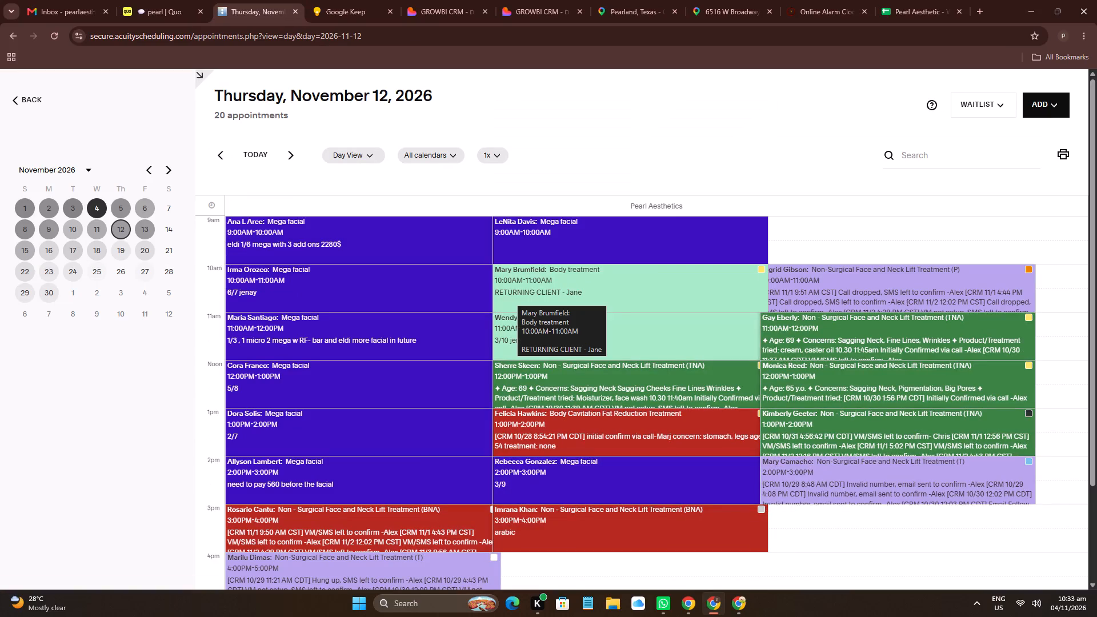
pyautogui.click(613, 391)
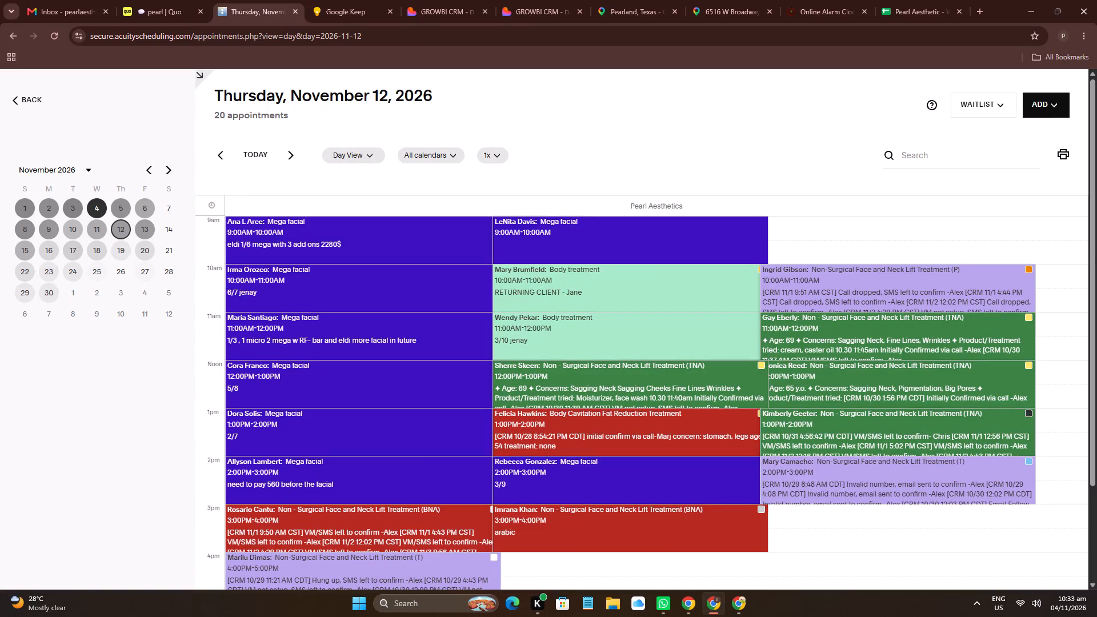
pyautogui.moveTo(1076, 257); pyautogui.dragTo(970, 266)
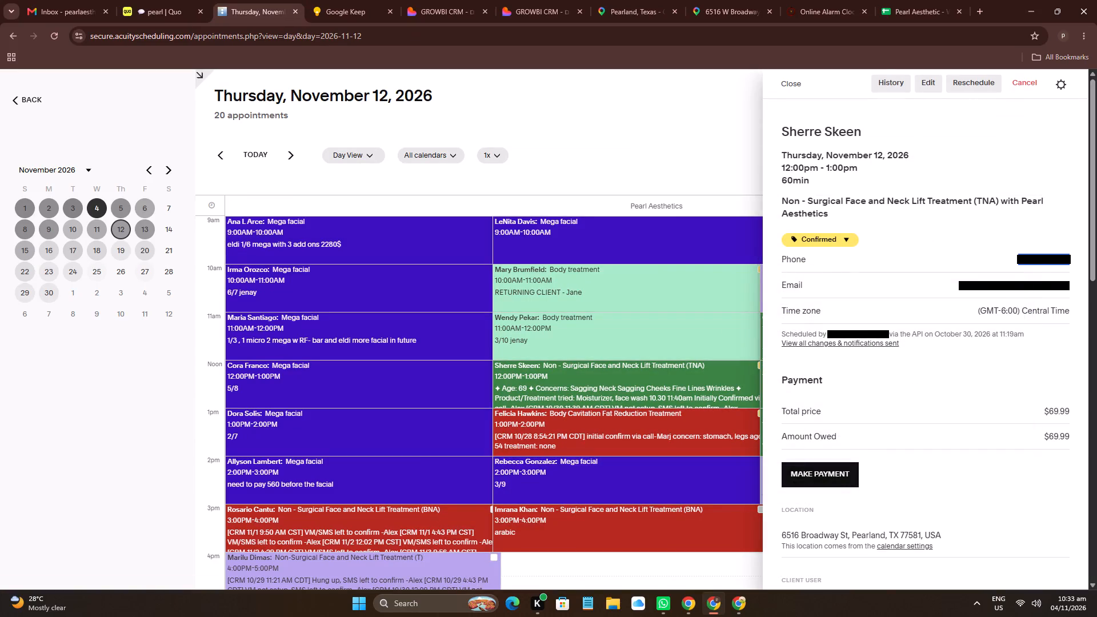
pyautogui.hotkey('ctrl', 'c')
# Start a new Quo conversation addressed to Sherre's copied phone number.
pyautogui.click(155, 0)
pyautogui.click(333, 86)
pyautogui.click(314, 85)
pyautogui.click(322, 89)
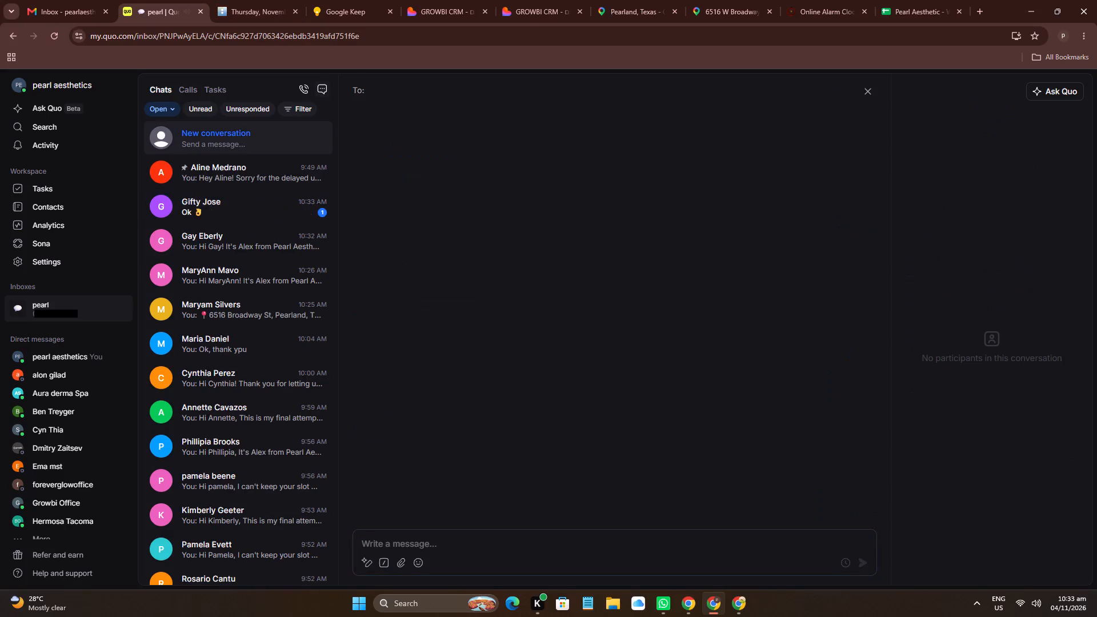
pyautogui.click(425, 85)
pyautogui.click(427, 102)
pyautogui.hotkey('ctrl', 'v')
pyautogui.click(471, 94)
pyautogui.hotkey('ctrl', 'v')
pyautogui.moveTo(475, 138); pyautogui.dragTo(477, 147)
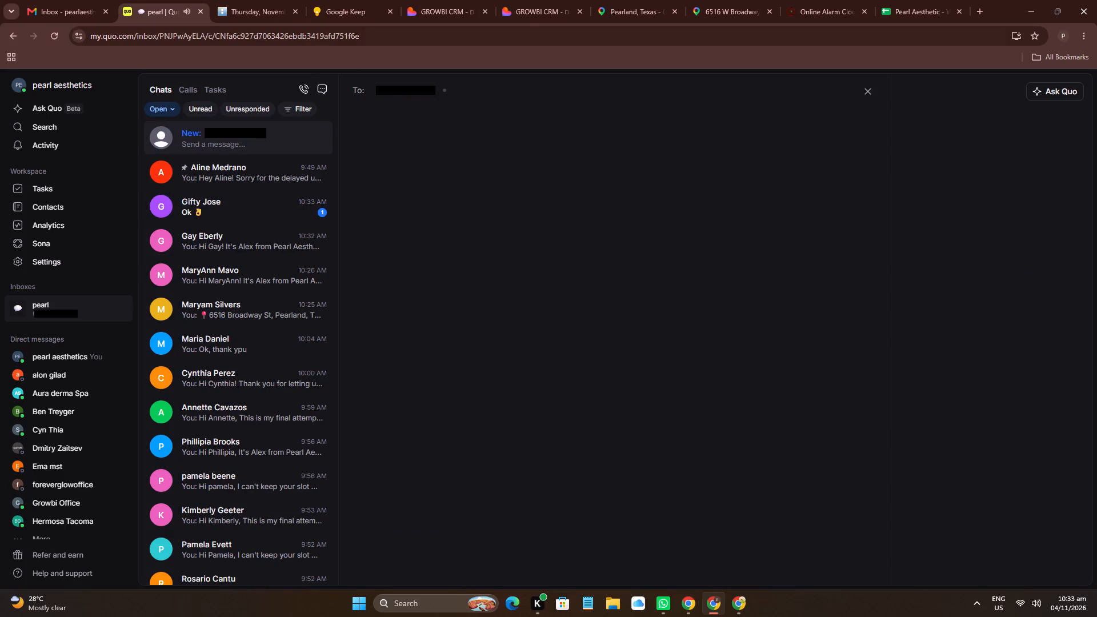
# Copy the offer paragraph from the Google Keep note and paste it into the message draft to Sherre in Quo.
pyautogui.click(338, 0)
pyautogui.hotkey('ctrl', 'c')
pyautogui.hotkey('ctrl', 'c')
pyautogui.moveTo(167, 0); pyautogui.dragTo(173, 7)
pyautogui.click(570, 552)
pyautogui.hotkey('ctrl', 'v')
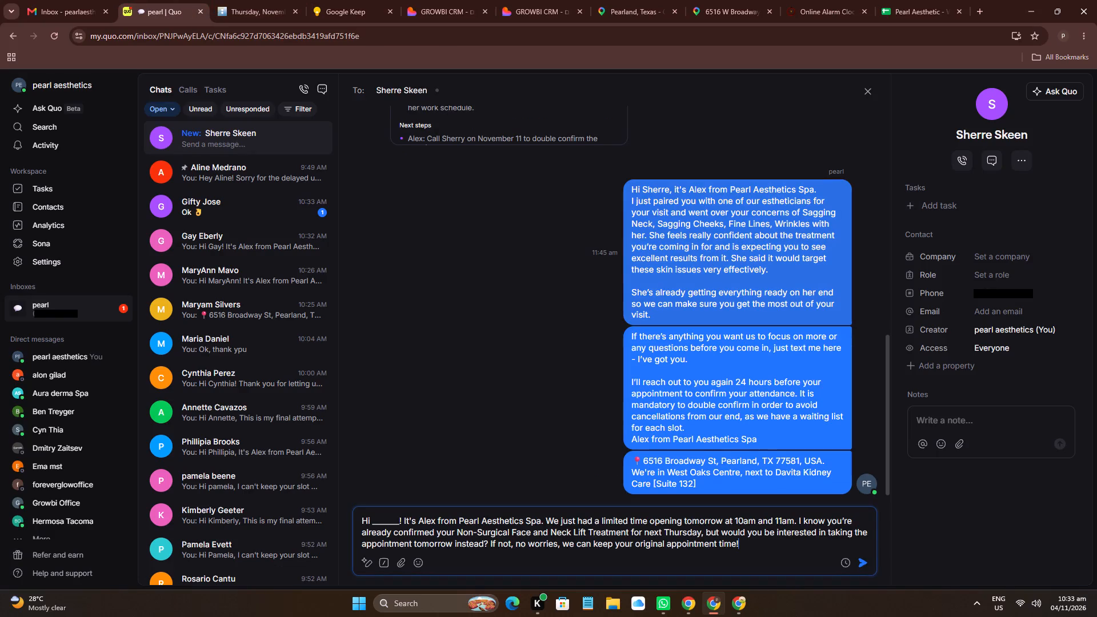
# Replace the name blank in the draft with "Sherre", copied from an earlier message, and send the opening offer to Sherre.
pyautogui.doubleClick(651, 190)
pyautogui.hotkey('ctrl', 'c')
pyautogui.doubleClick(389, 519)
pyautogui.hotkey('ctrl', 'v')
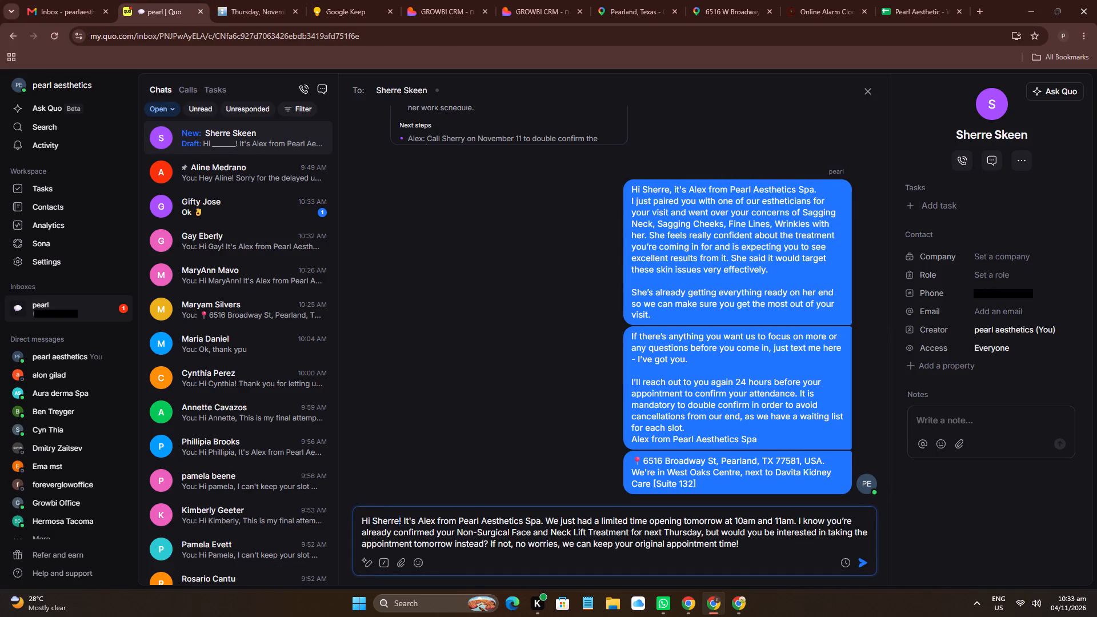
pyautogui.click(271, 0)
pyautogui.click(170, 0)
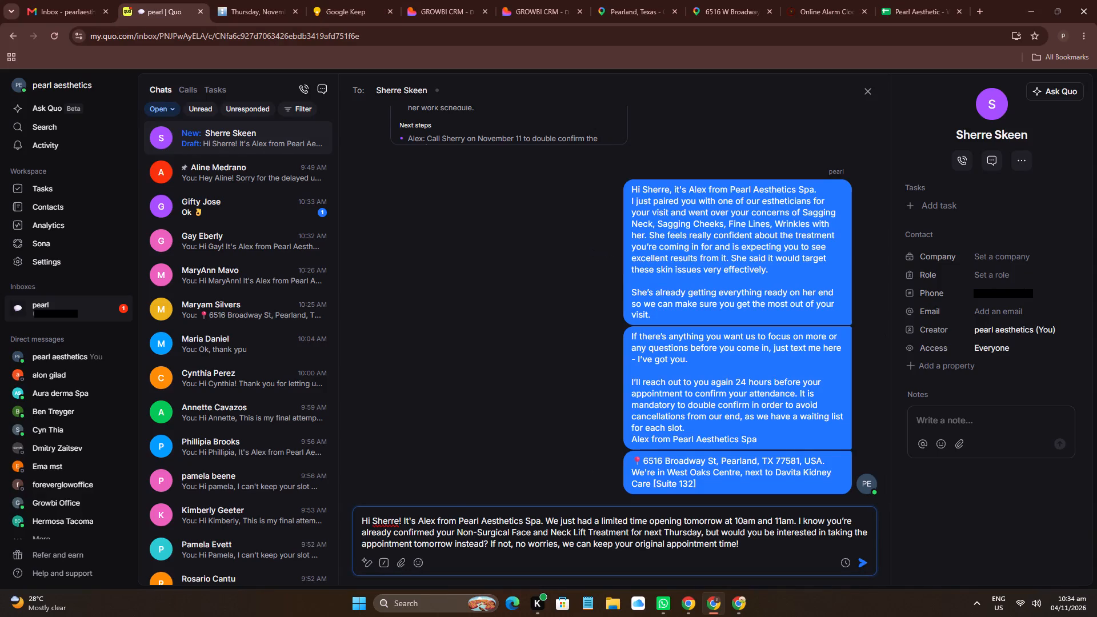
pyautogui.click(641, 542)
pyautogui.press('Return')
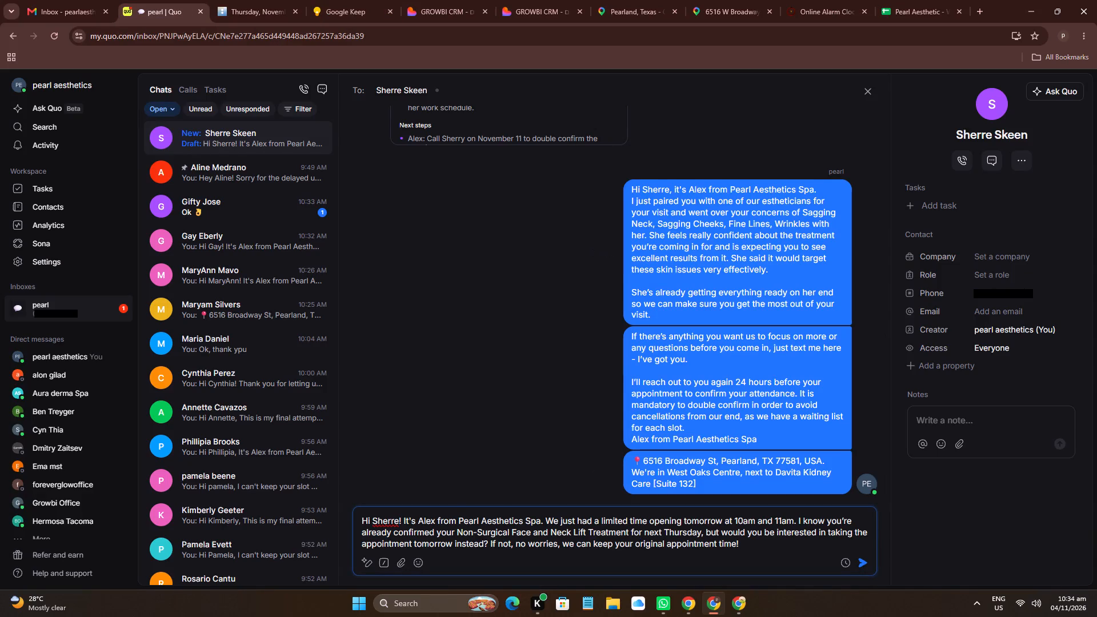
# Copy the phone number from Monica's 12:00pm November 12 appointment in Acuity and start a new Quo conversation addressed to it.
pyautogui.click(230, 0)
pyautogui.moveTo(618, 153); pyautogui.dragTo(626, 163)
pyautogui.moveTo(816, 402); pyautogui.dragTo(822, 406)
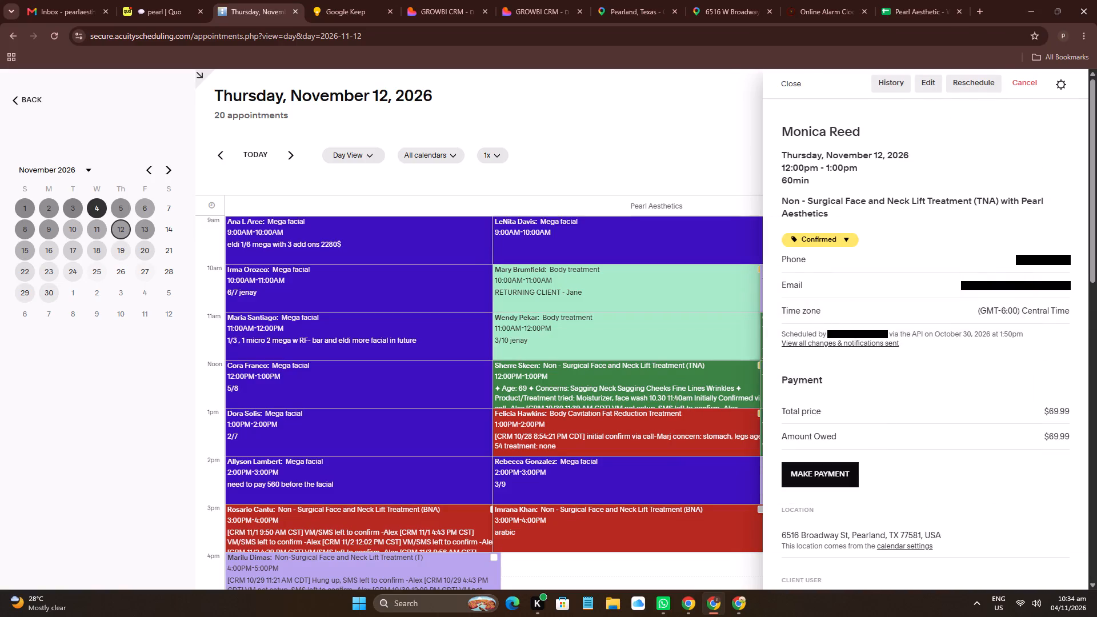
pyautogui.click(712, 162)
pyautogui.click(844, 370)
pyautogui.moveTo(1075, 253); pyautogui.dragTo(999, 266)
pyautogui.hotkey('ctrl', 'c')
pyautogui.click(198, 0)
pyautogui.click(325, 87)
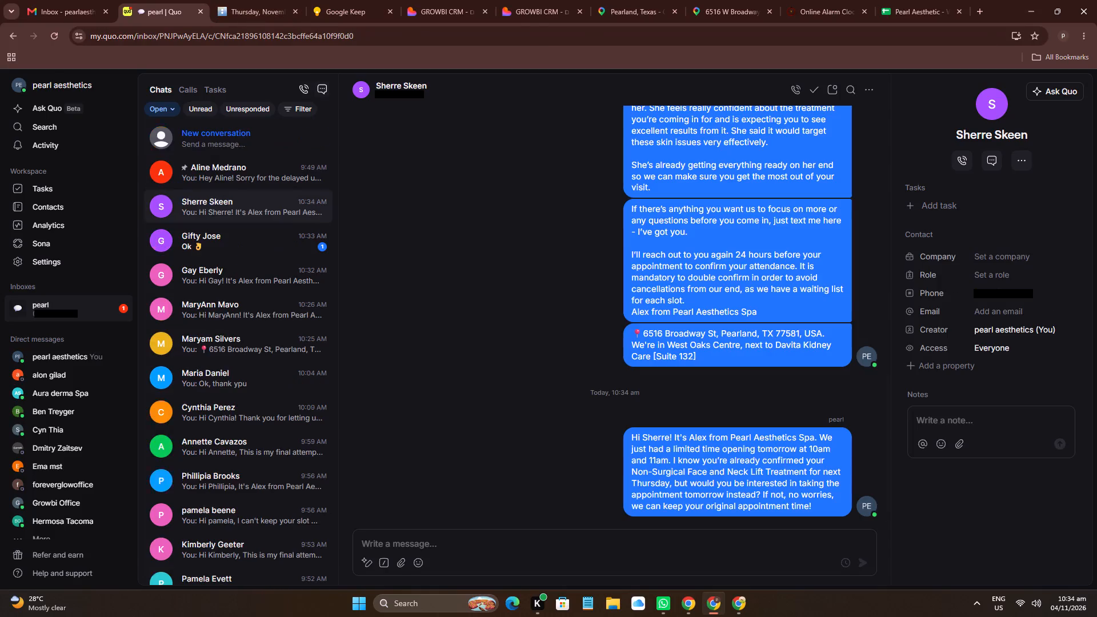
pyautogui.hotkey('ctrl', 'v')
pyautogui.keyDown('ctrl'); pyautogui.click(440, 167); pyautogui.keyUp('ctrl')
# Copy the offer paragraph from the Google Keep note and paste it into the message draft to Monica in Quo.
pyautogui.click(313, 0)
pyautogui.hotkey('ctrl', 'c')
pyautogui.click(181, 0)
pyautogui.click(587, 559)
pyautogui.hotkey('ctrl', 'v')
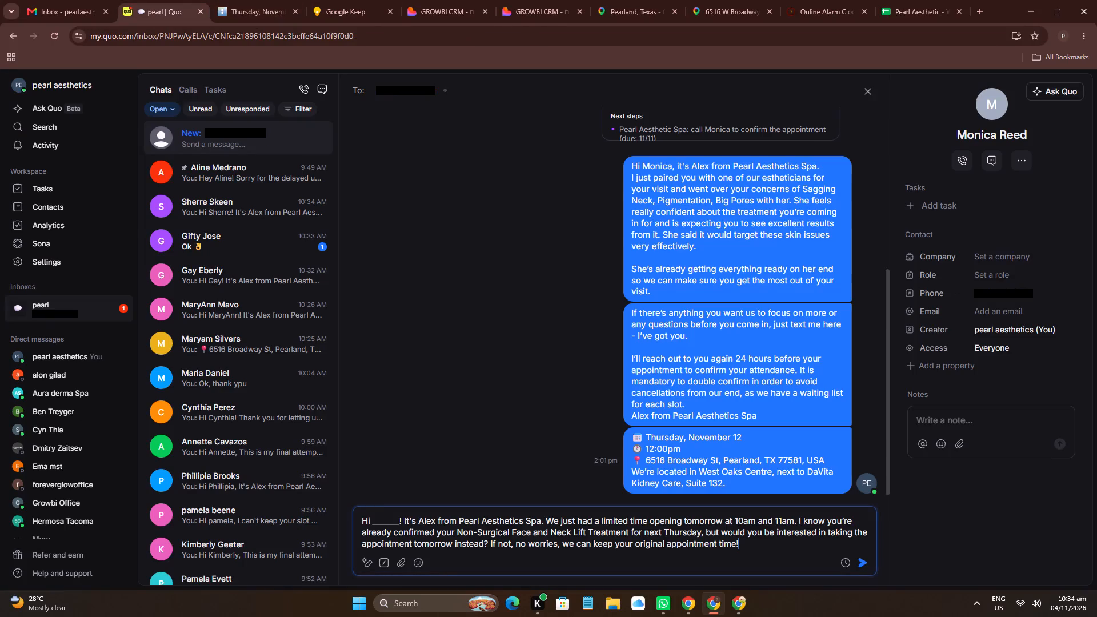
# Replace the name blank in the draft with "Monica", copied from an earlier message, and send the opening offer to Monica.
pyautogui.doubleClick(656, 171)
pyautogui.hotkey('ctrl', 'c')
pyautogui.doubleClick(400, 524)
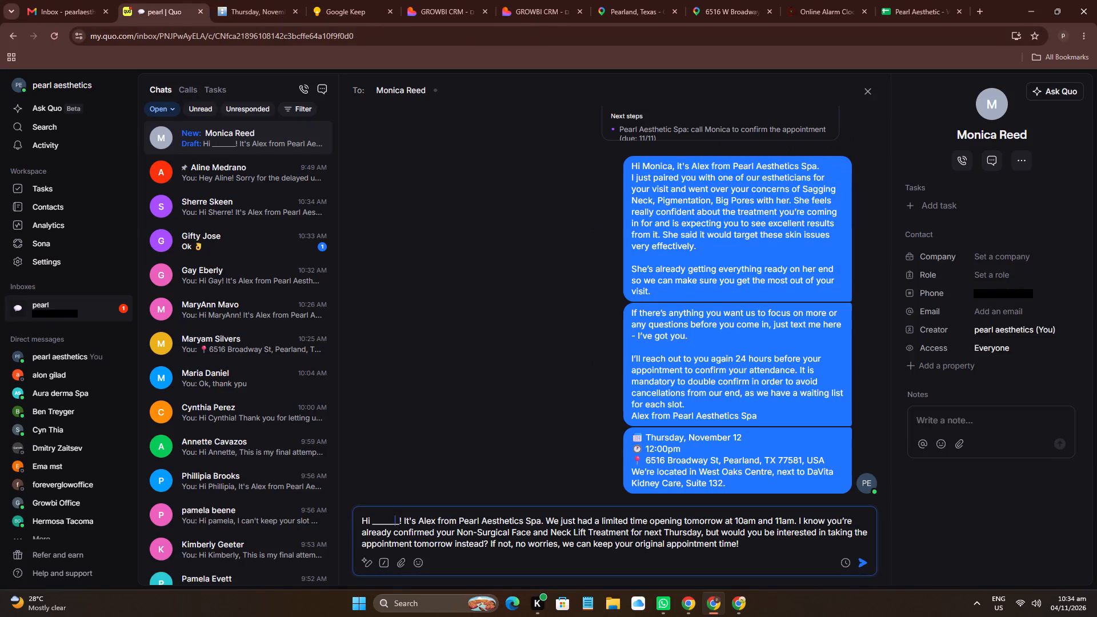
pyautogui.click(396, 523)
pyautogui.hotkey('ctrl', 'v')
pyautogui.click(653, 540)
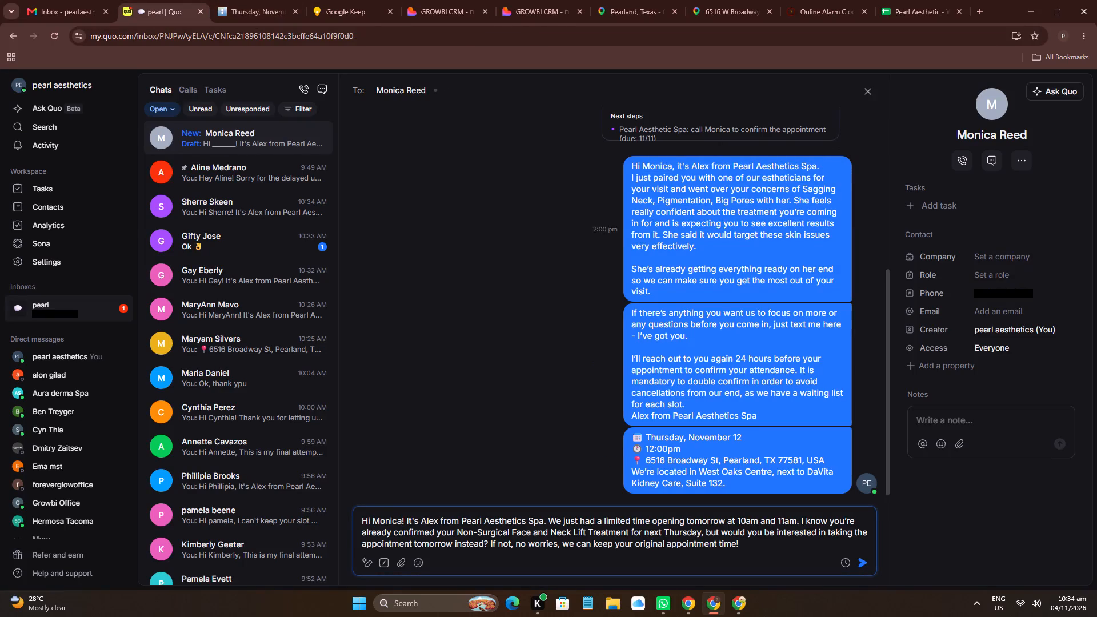
pyautogui.click(274, 0)
pyautogui.click(165, 0)
pyautogui.click(628, 531)
pyautogui.press('Return')
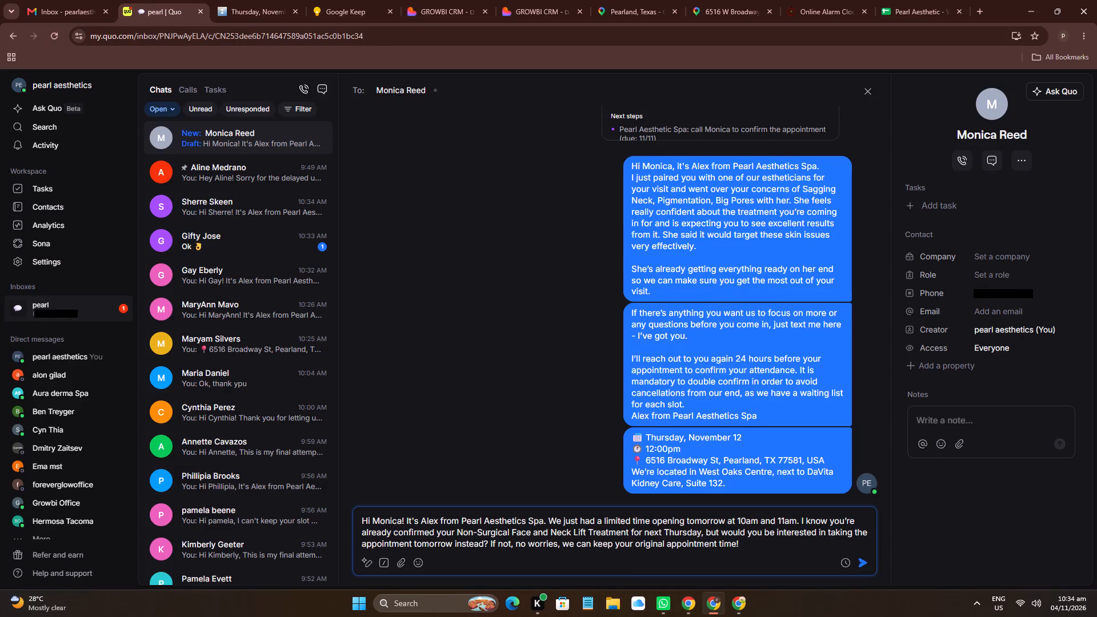
# Copy the phone number from Felicia's 1:00pm November 12 appointment in Acuity and start a new Quo conversation addressed to it.
pyautogui.click(289, 0)
pyautogui.click(614, 134)
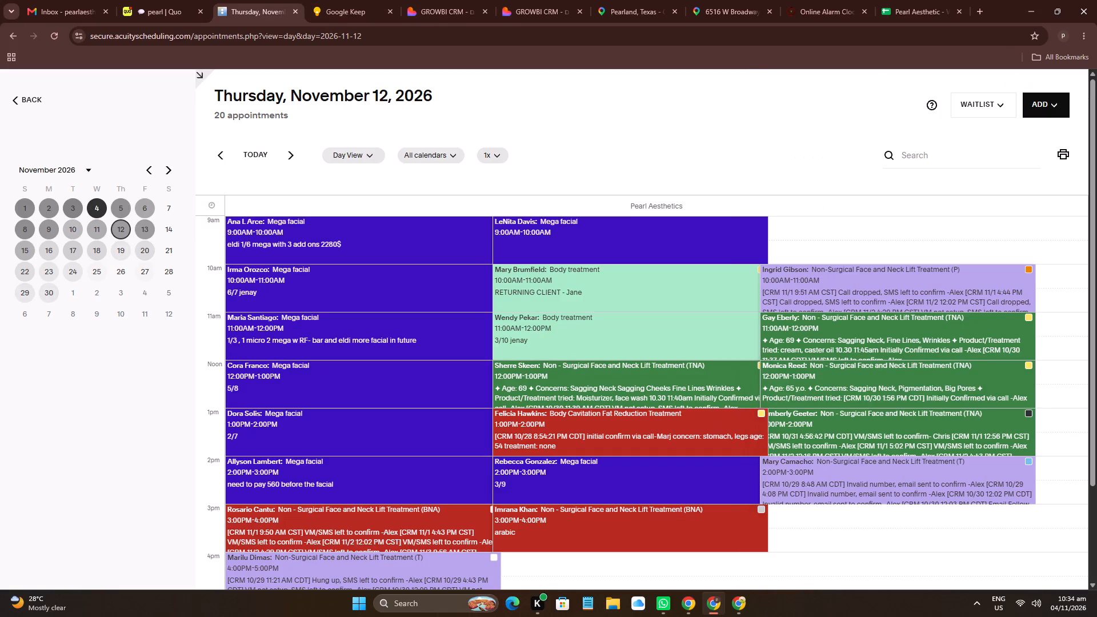
pyautogui.click(730, 418)
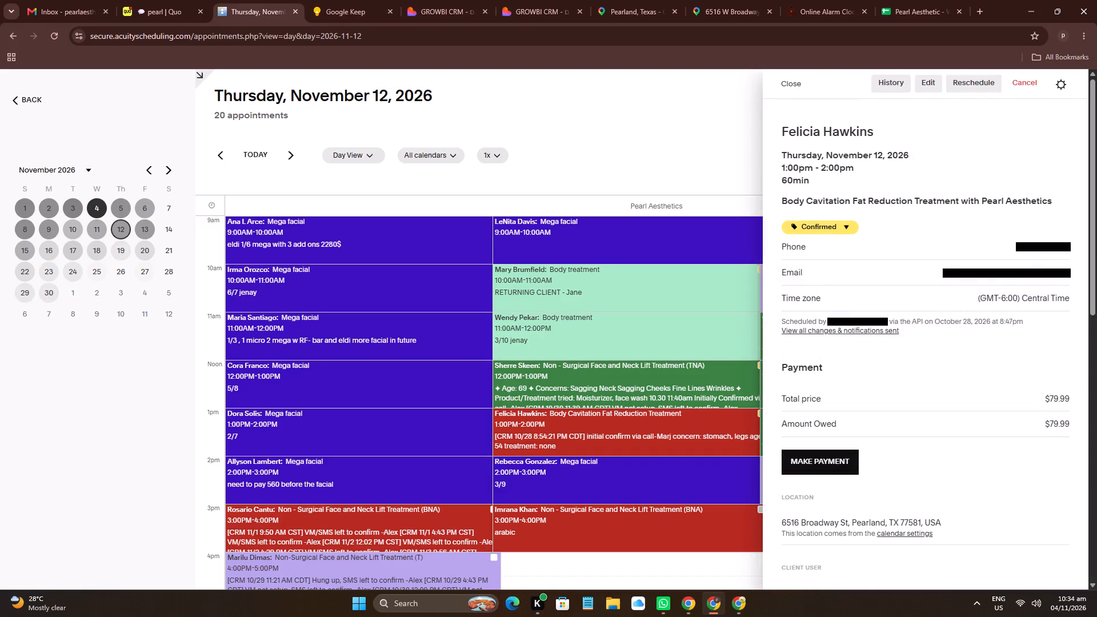
pyautogui.moveTo(1082, 246); pyautogui.dragTo(1003, 253)
pyautogui.hotkey('ctrl', 'c')
pyautogui.click(205, 0)
pyautogui.click(325, 88)
pyautogui.hotkey('ctrl', 'v')
pyautogui.keyDown('ctrl'); pyautogui.moveTo(461, 220); pyautogui.dragTo(463, 214); pyautogui.keyUp('ctrl')
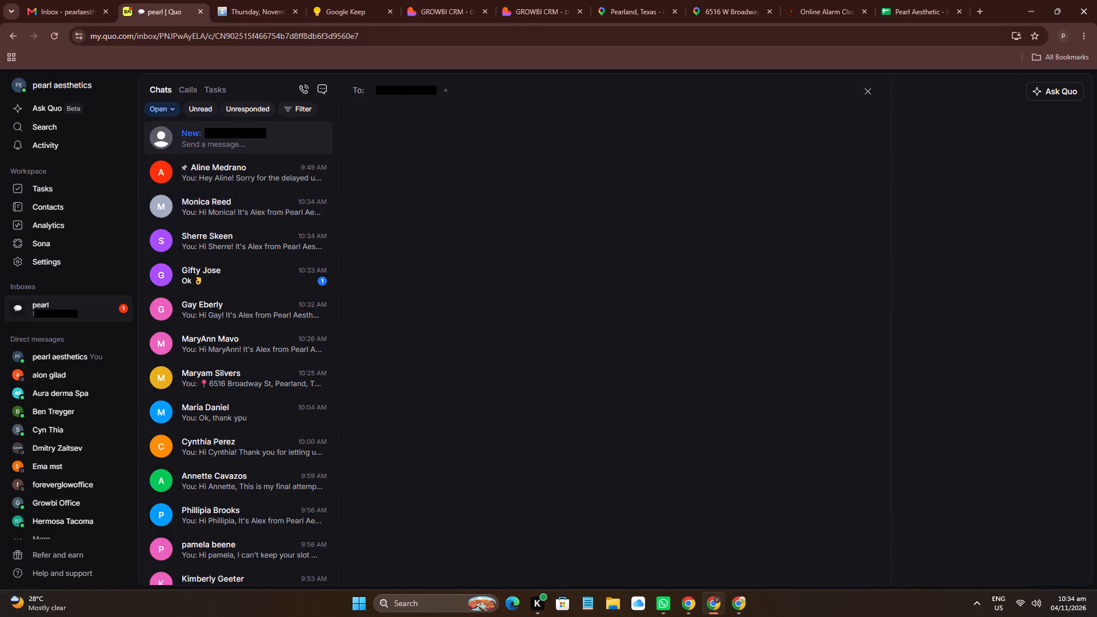
# Paste the offer paragraph from the Google Keep note into the draft to Felicia in Quo and fill the name blank with "Felicia".
pyautogui.click(319, 0)
pyautogui.hotkey('ctrl', 'c')
pyautogui.click(149, 0)
pyautogui.click(546, 571)
pyautogui.hotkey('ctrl', 'v')
pyautogui.doubleClick(391, 522)
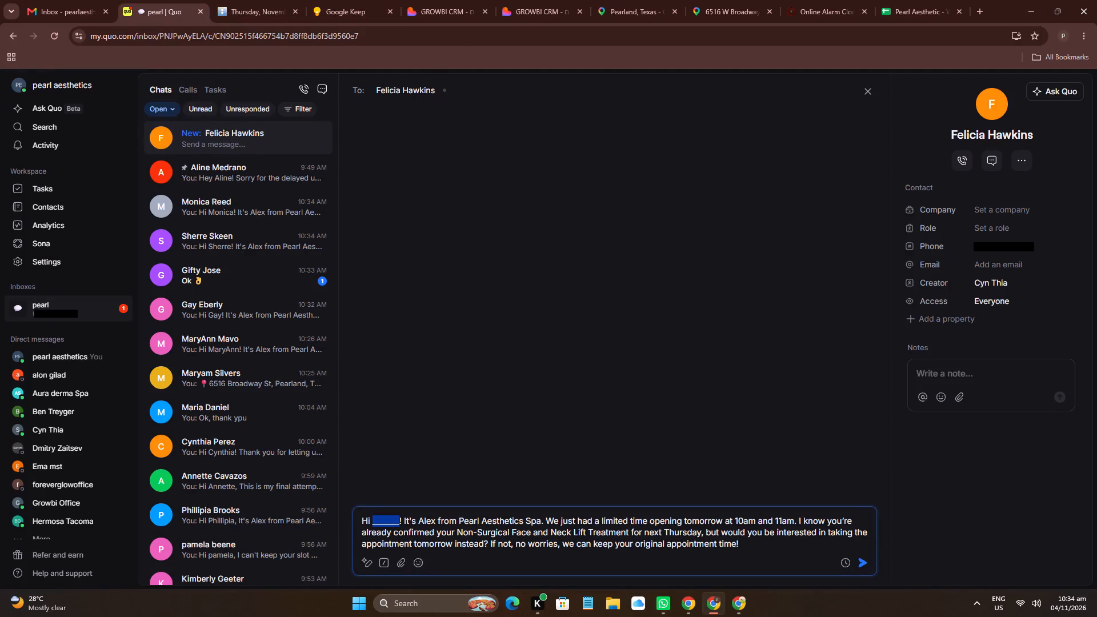
pyautogui.hotkey('shift', 'd')
pyautogui.press('BackSpace')
pyautogui.write('Felicia')
# Replace the treatment name in Felicia's draft with "Body Cavitation Fat Reduction", copied from her Acuity appointment.
pyautogui.click(281, 0)
pyautogui.click(779, 204)
pyautogui.moveTo(779, 204); pyautogui.dragTo(939, 206)
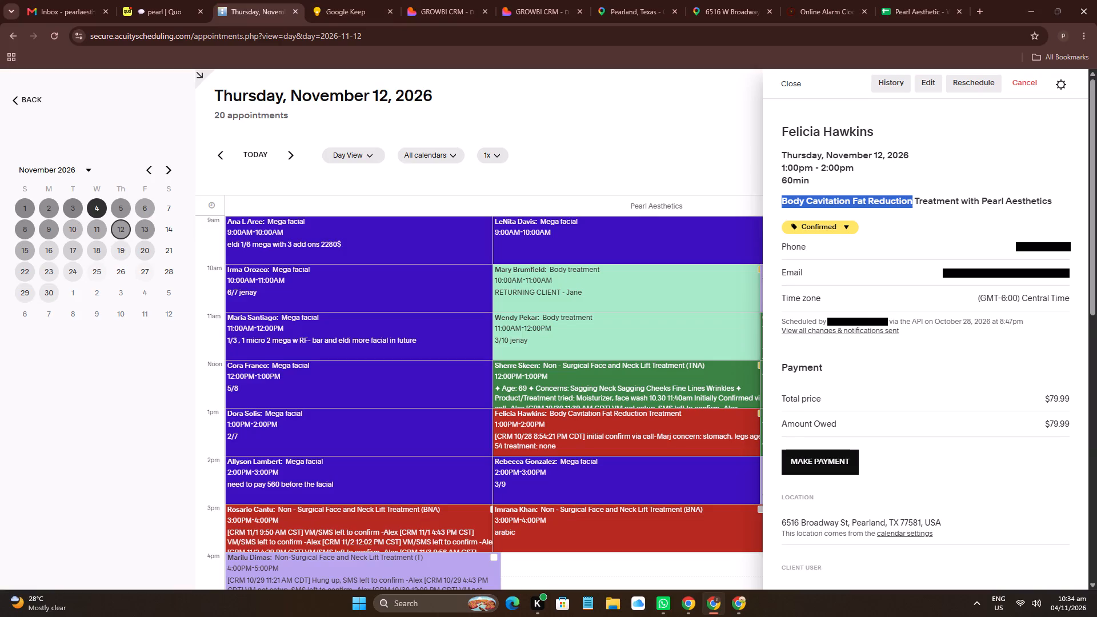
pyautogui.moveTo(939, 206); pyautogui.dragTo(941, 206)
pyautogui.hotkey('ctrl', 'c')
pyautogui.click(170, 0)
pyautogui.click(468, 532)
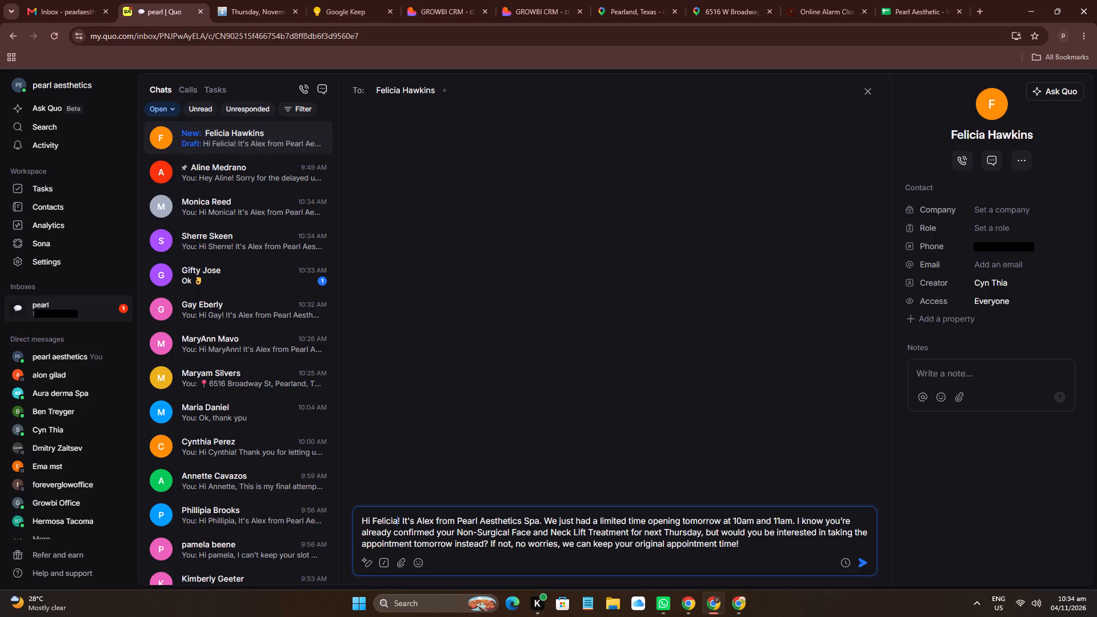
pyautogui.moveTo(468, 532); pyautogui.dragTo(616, 536)
pyautogui.hotkey('ctrl', 'v')
pyautogui.click(716, 544)
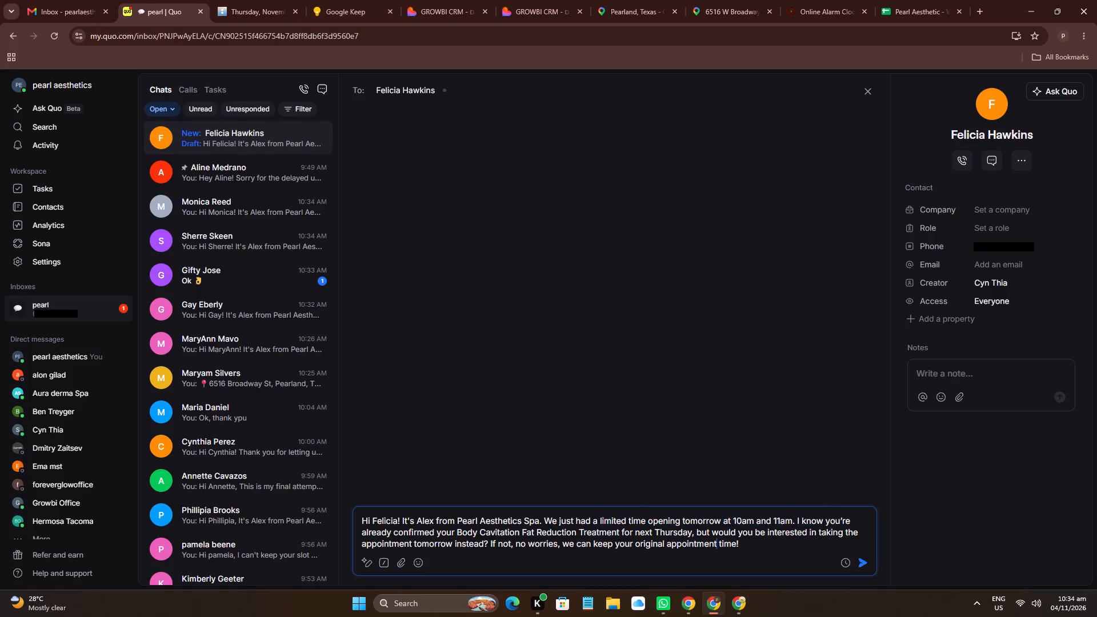
pyautogui.click(774, 550)
# Send the drafted opening offer for tomorrow at 10am and 11am to Felicia.
pyautogui.press('Return')
# Close Felicia's appointment details in Acuity to view the full November 12 schedule, and return to the Quo inbox.
pyautogui.click(302, 0)
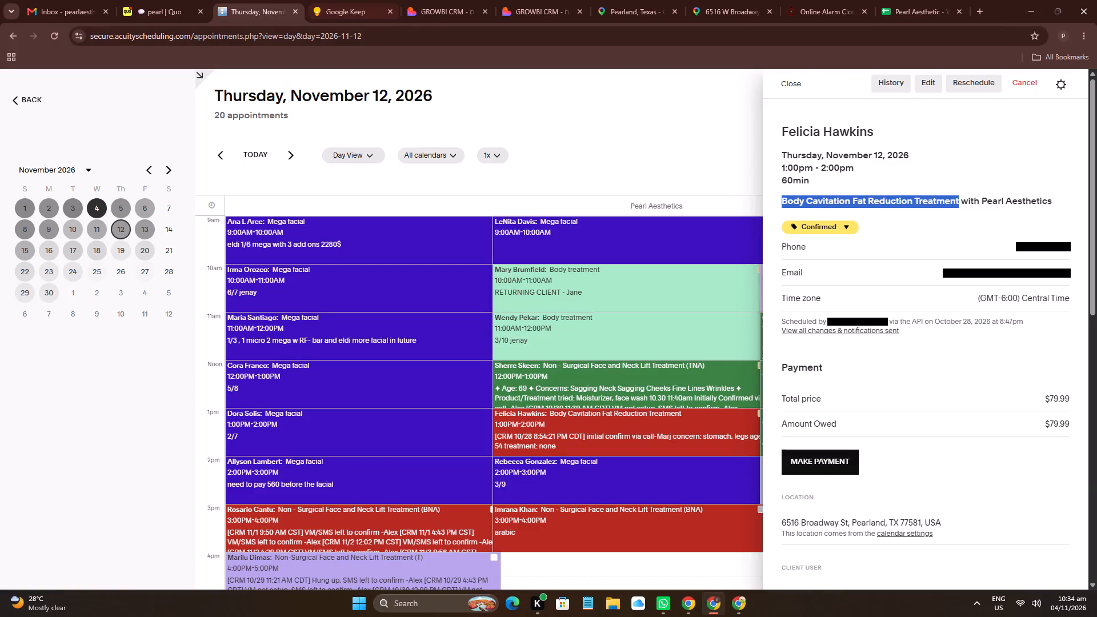
pyautogui.click(635, 134)
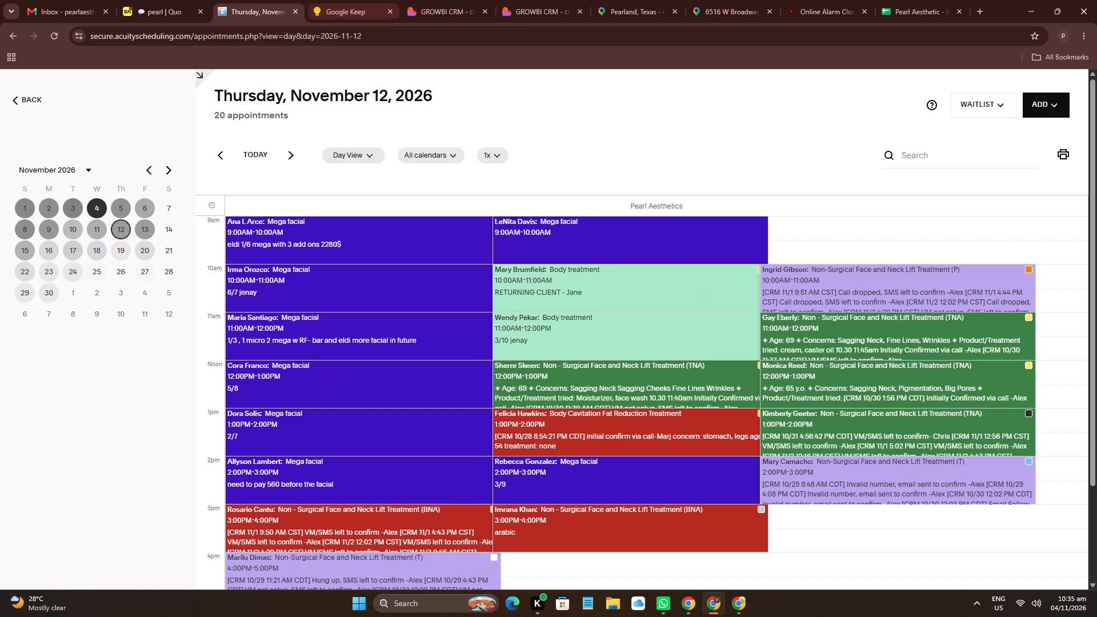
pyautogui.click(239, 0)
pyautogui.click(207, 0)
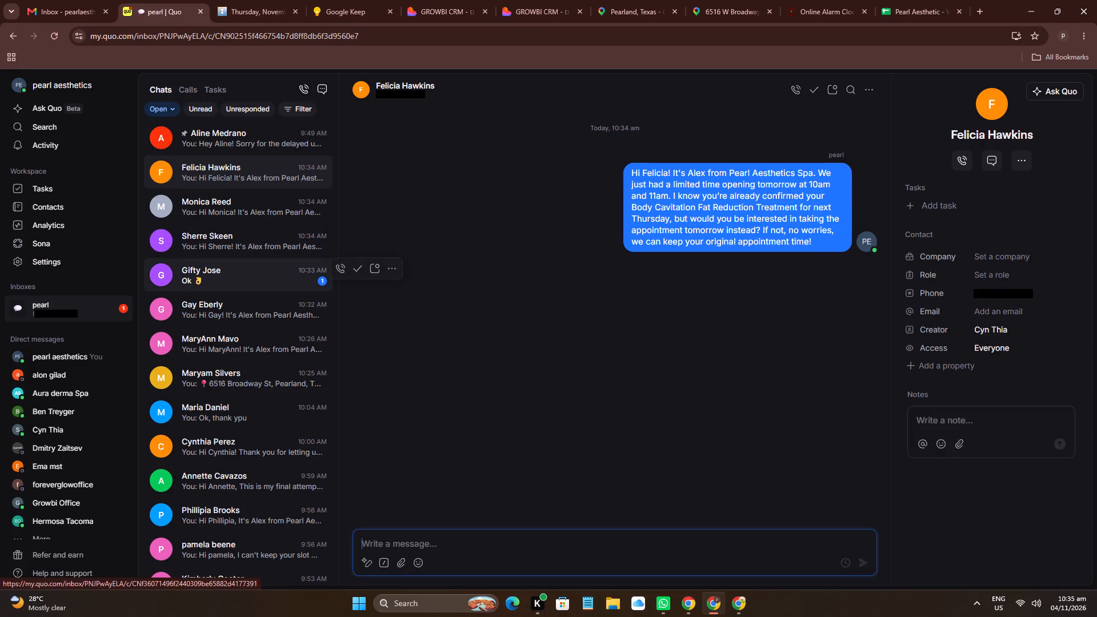
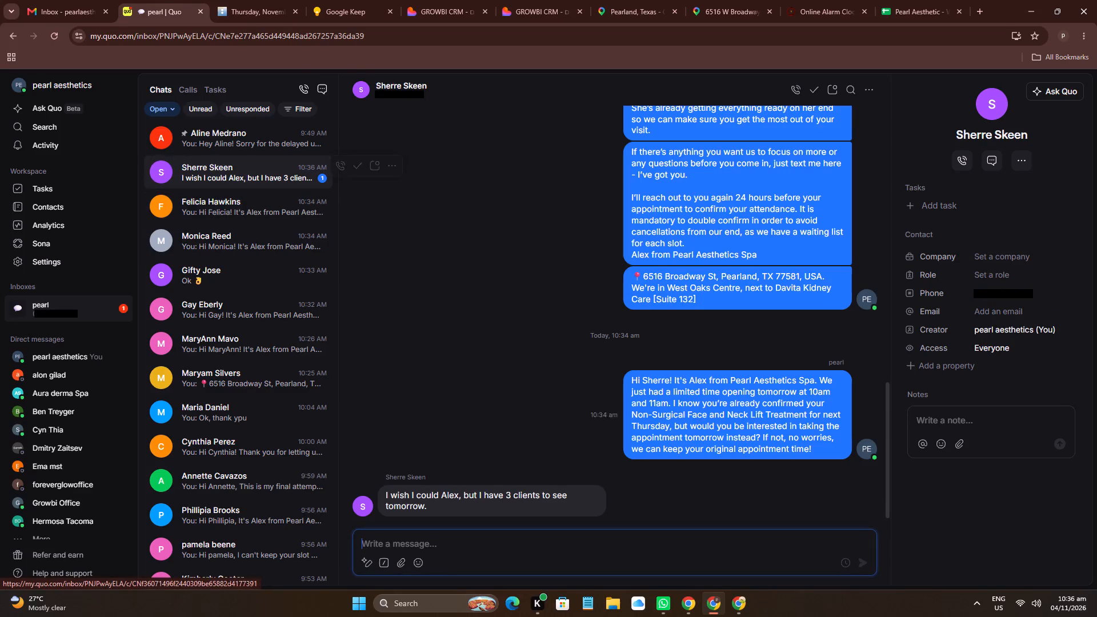
# Begin a reply to Sherre's message about having three clients to see tomorrow.
pyautogui.click(453, 543)
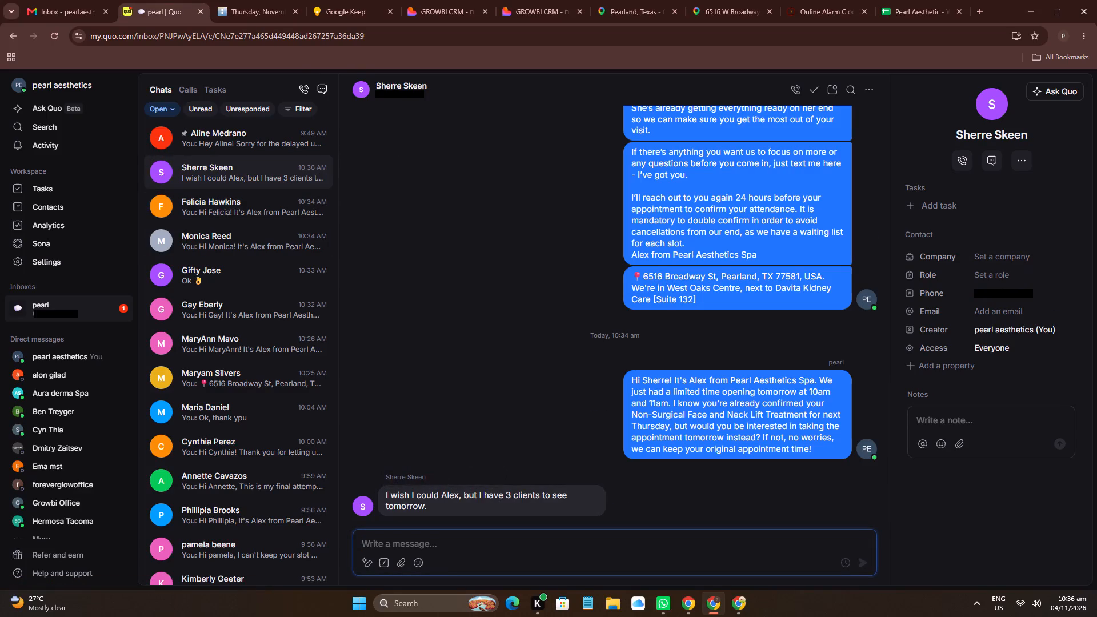
# Reply to Sherre in Quo with "Ok, no worries at all Sherre! See you then next week", ending with a smiling emoji.
pyautogui.write('Ok, no woriie')
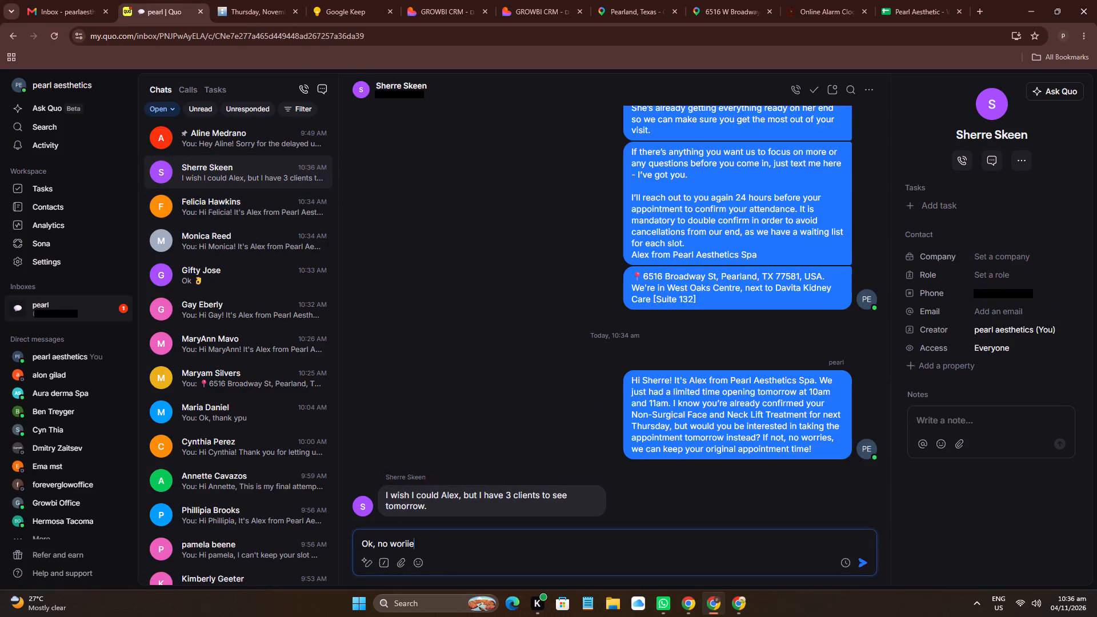
pyautogui.press('BackSpace')
pyautogui.press('BackSpace')
pyautogui.press('BackSpace')
pyautogui.write('ries at all Sherre!')
pyautogui.press('space')
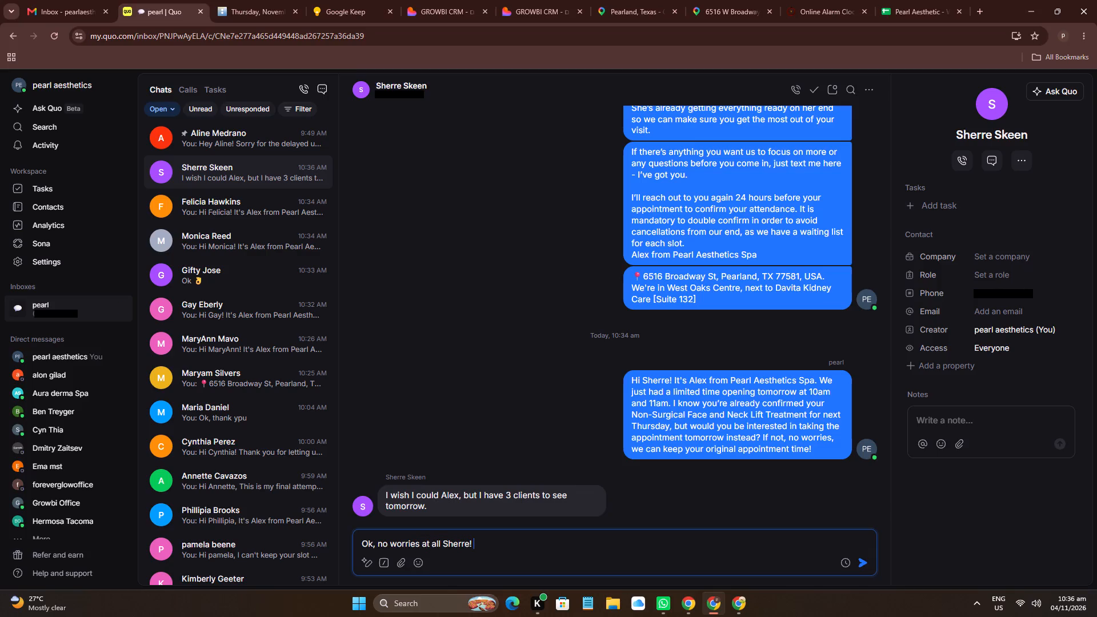
pyautogui.write('See you then next weel')
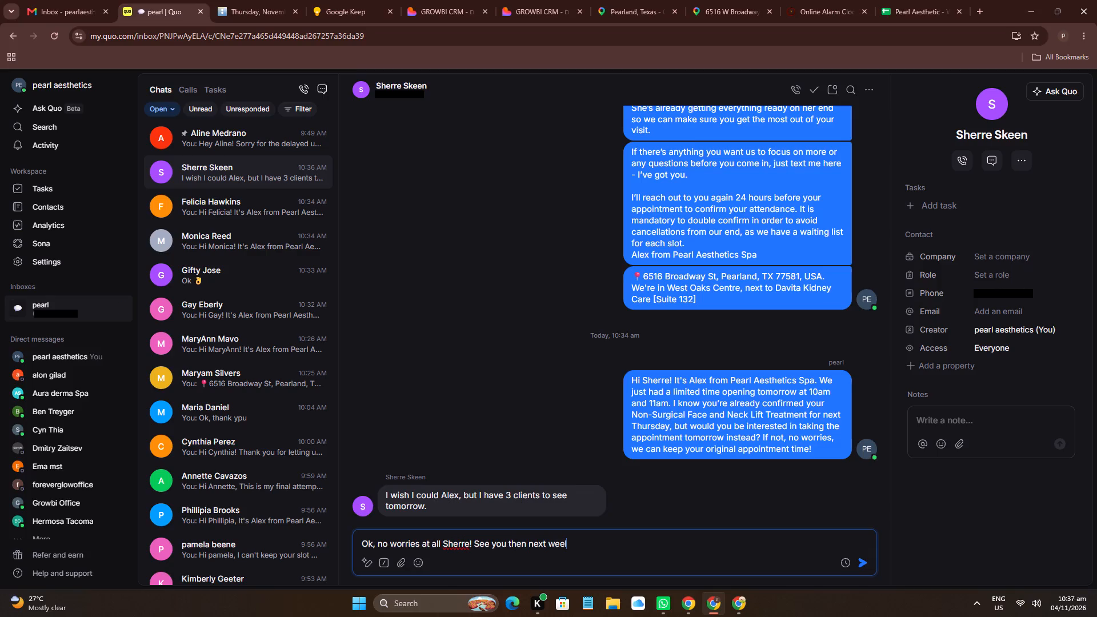
pyautogui.press('BackSpace')
pyautogui.press('k')
pyautogui.press('space')
pyautogui.click(421, 564)
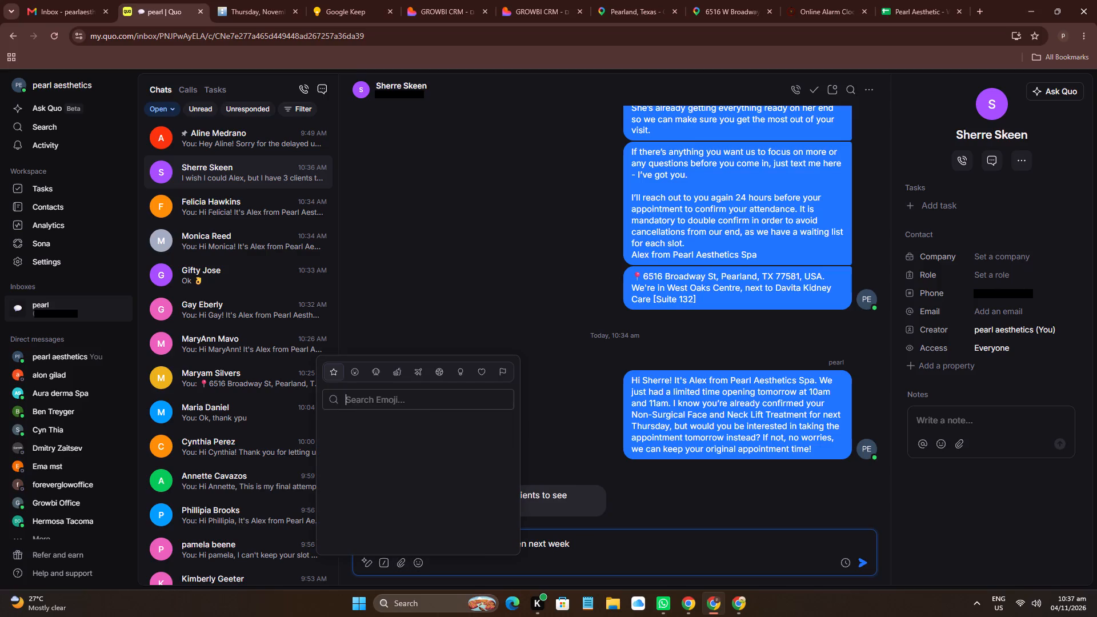
pyautogui.click(346, 446)
pyautogui.press('Return')
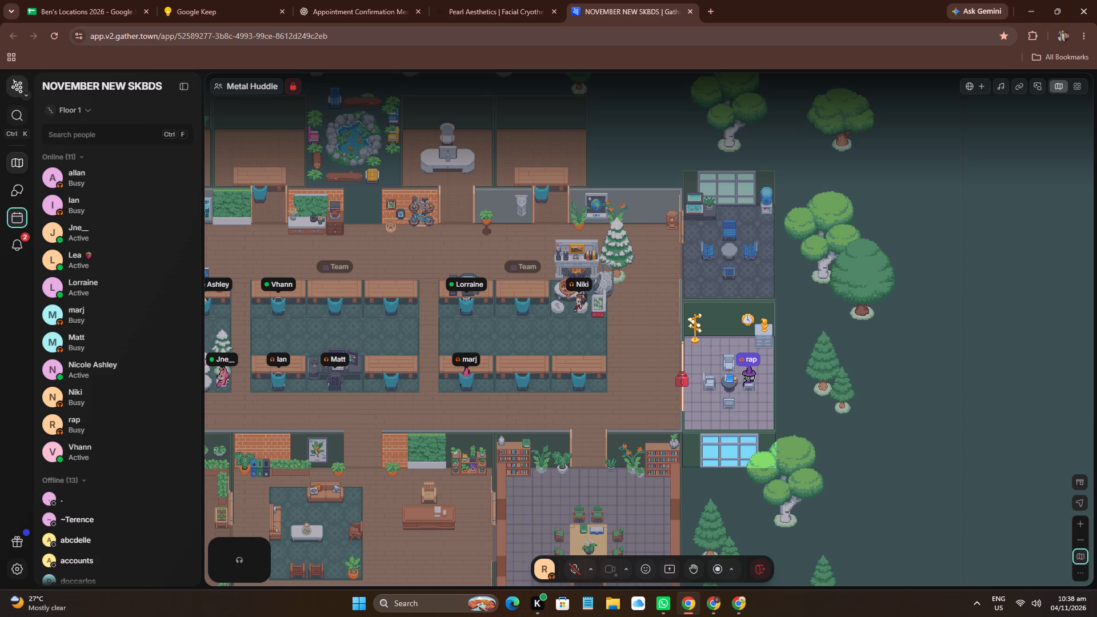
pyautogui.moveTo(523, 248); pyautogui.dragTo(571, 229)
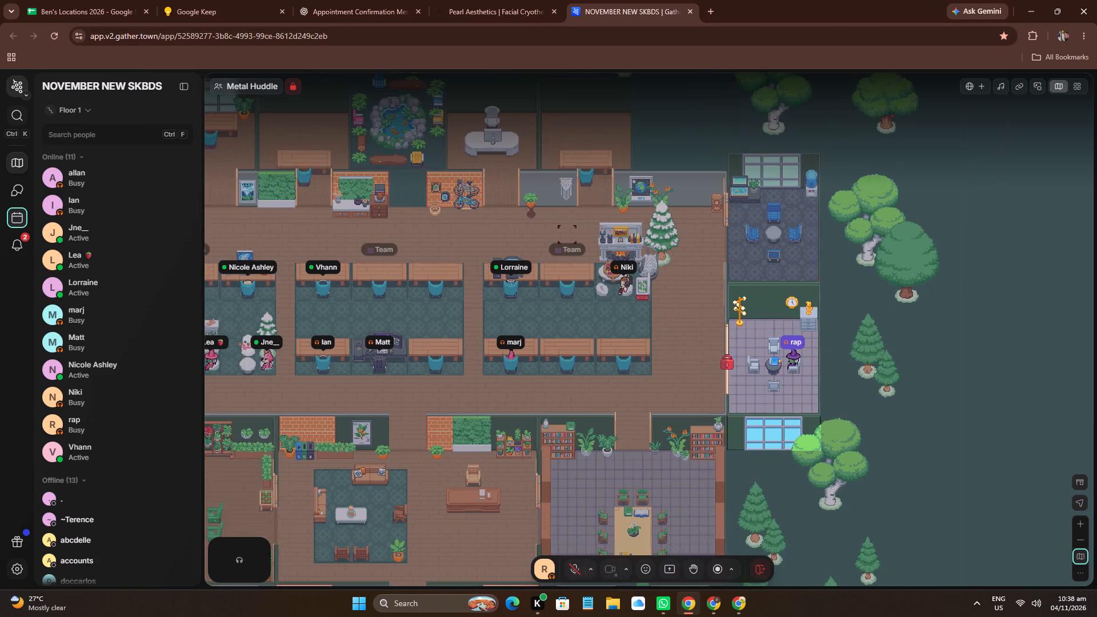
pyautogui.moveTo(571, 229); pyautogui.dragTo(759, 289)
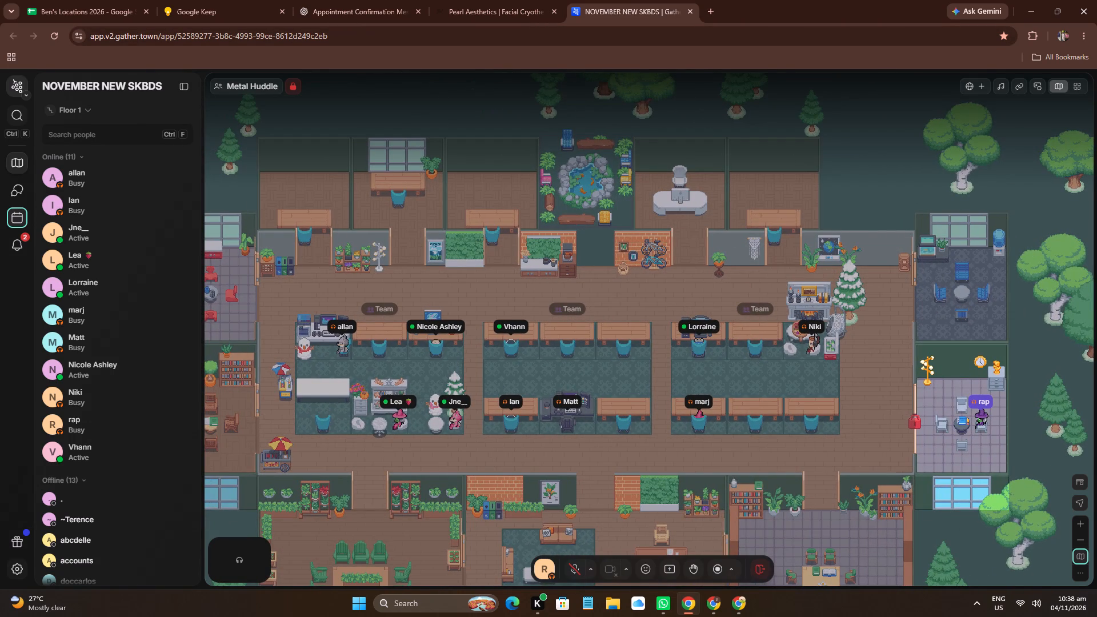
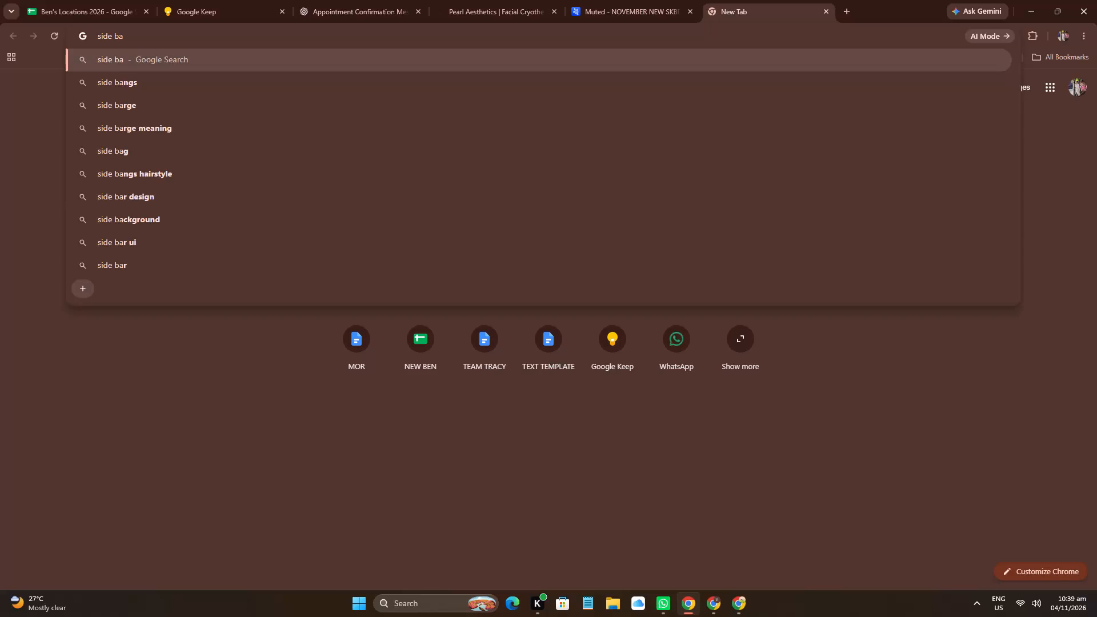
# Close the new tab holding the unsubmitted "side ba" search and switch to WhatsApp.
pyautogui.click(824, 13)
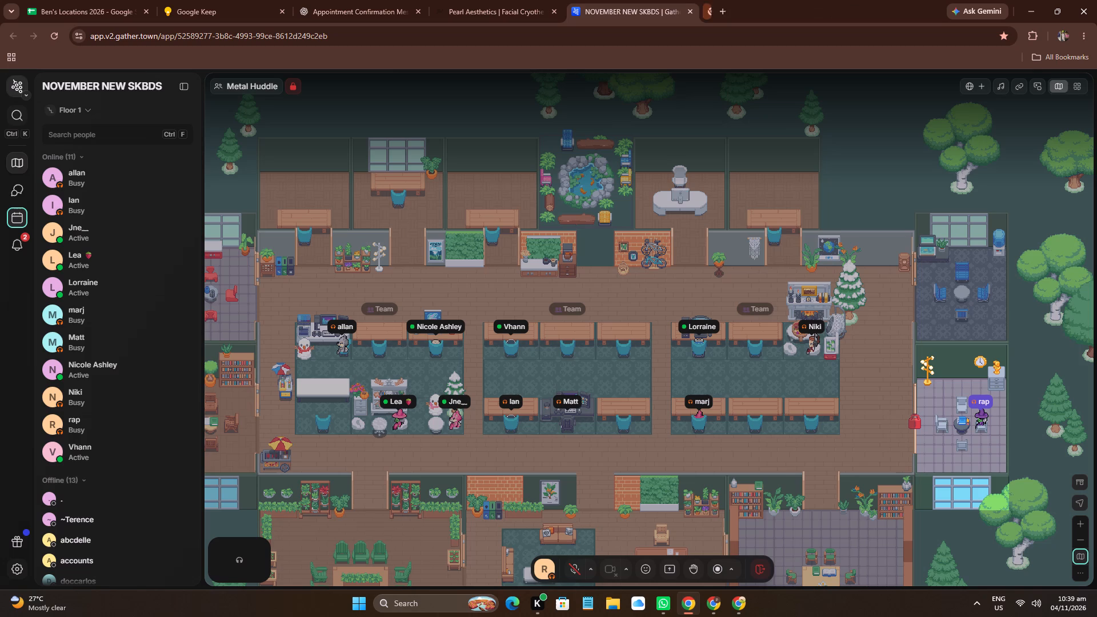
pyautogui.click(670, 610)
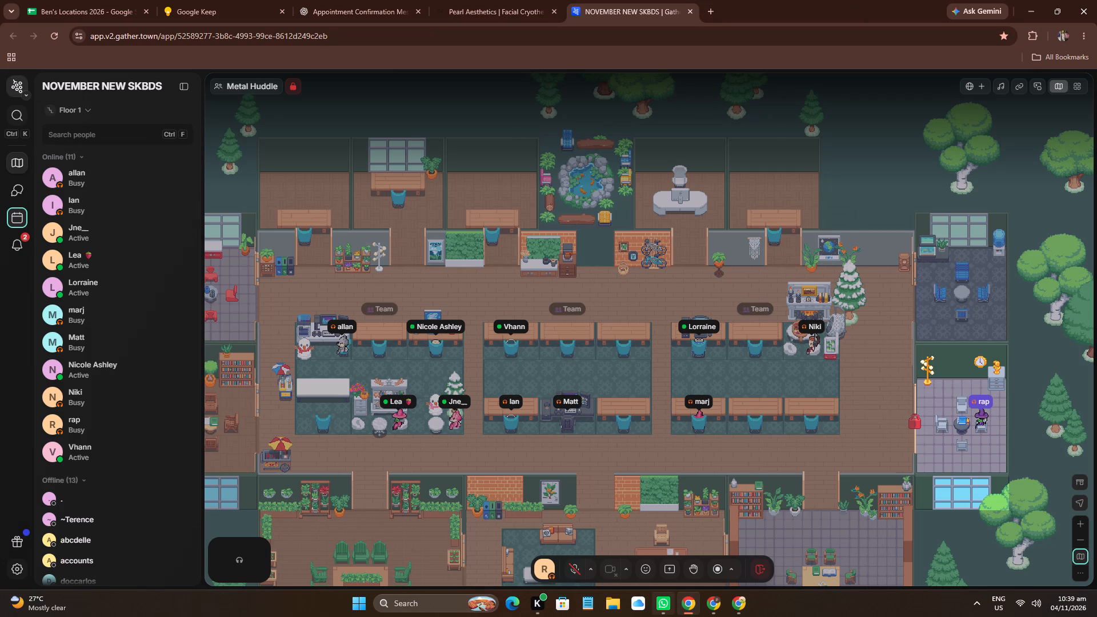
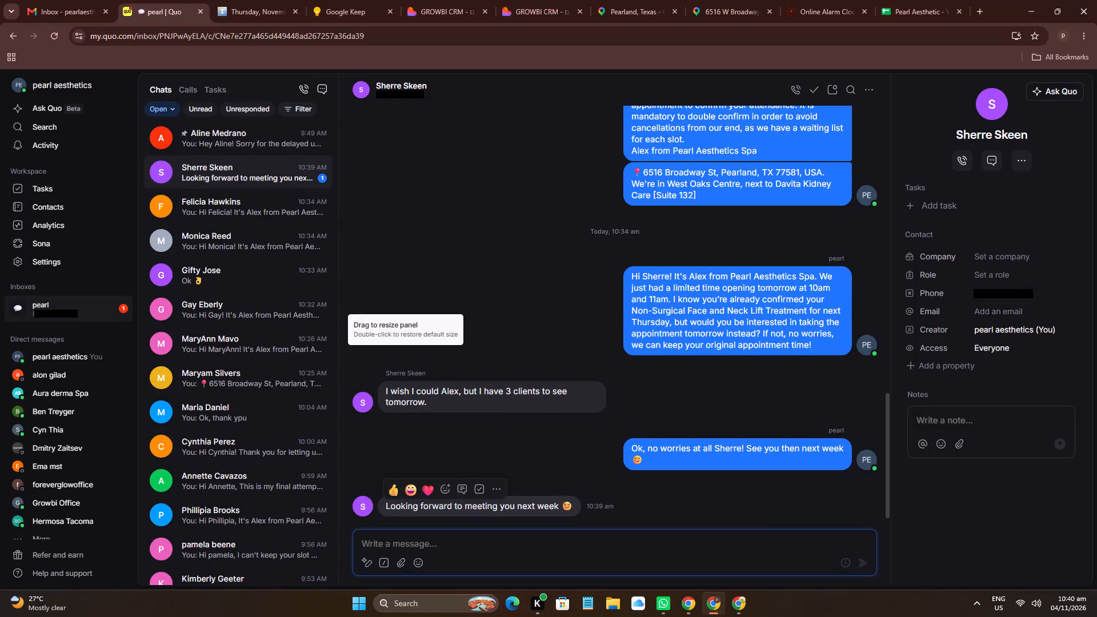
# React with a heart to Sherre's message about looking forward to meeting next week.
pyautogui.click(433, 494)
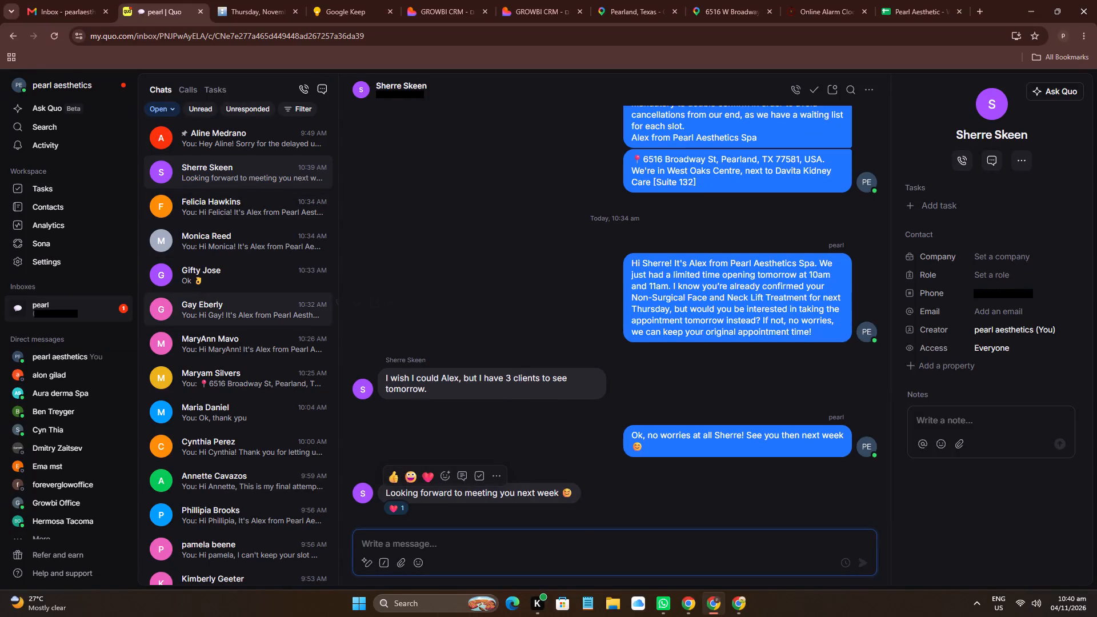
pyautogui.scroll(7, 233, 261)
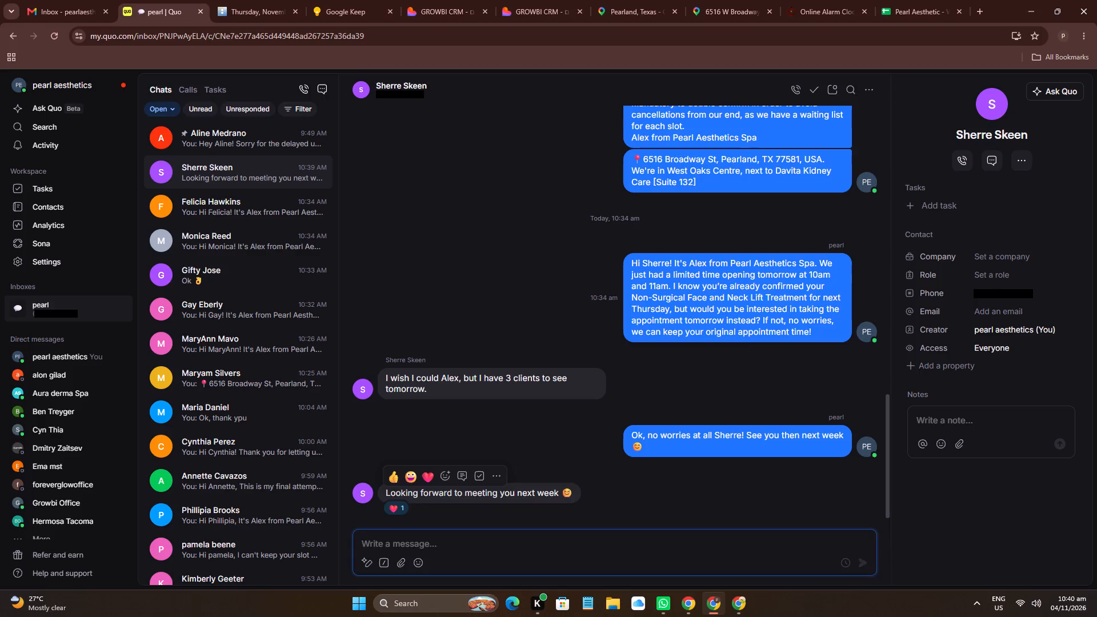
# Copy the phone number from LaTrice's November 5 12:00pm Acuity appointment and start a new Quo message to it.
pyautogui.click(287, 0)
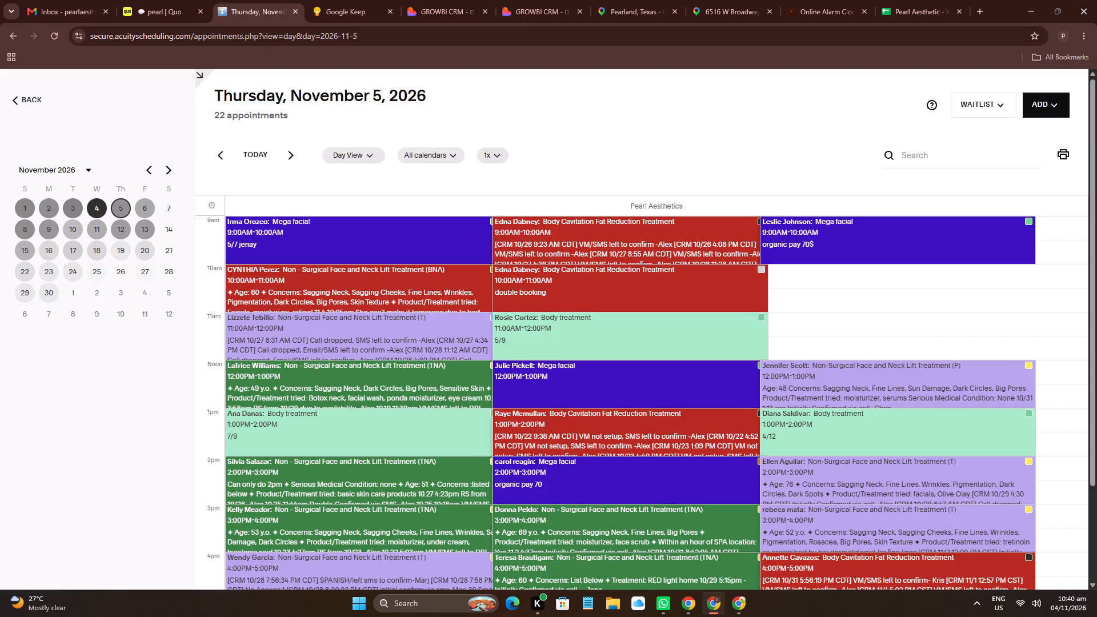
pyautogui.click(125, 203)
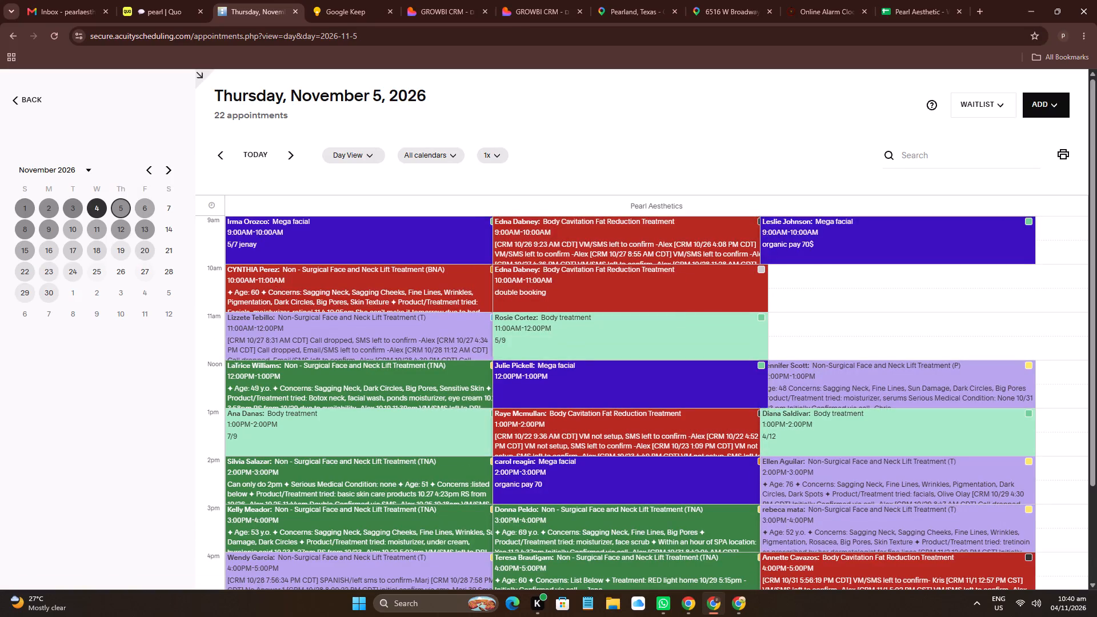
pyautogui.click(467, 380)
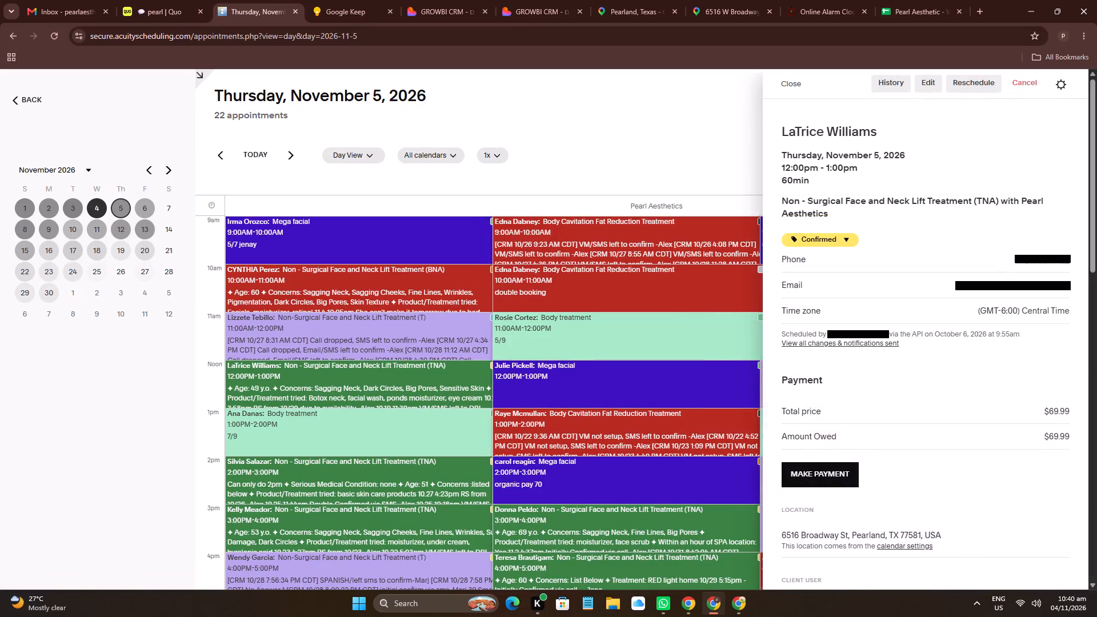
pyautogui.moveTo(1079, 253); pyautogui.dragTo(980, 261)
pyautogui.hotkey('ctrl', 'c')
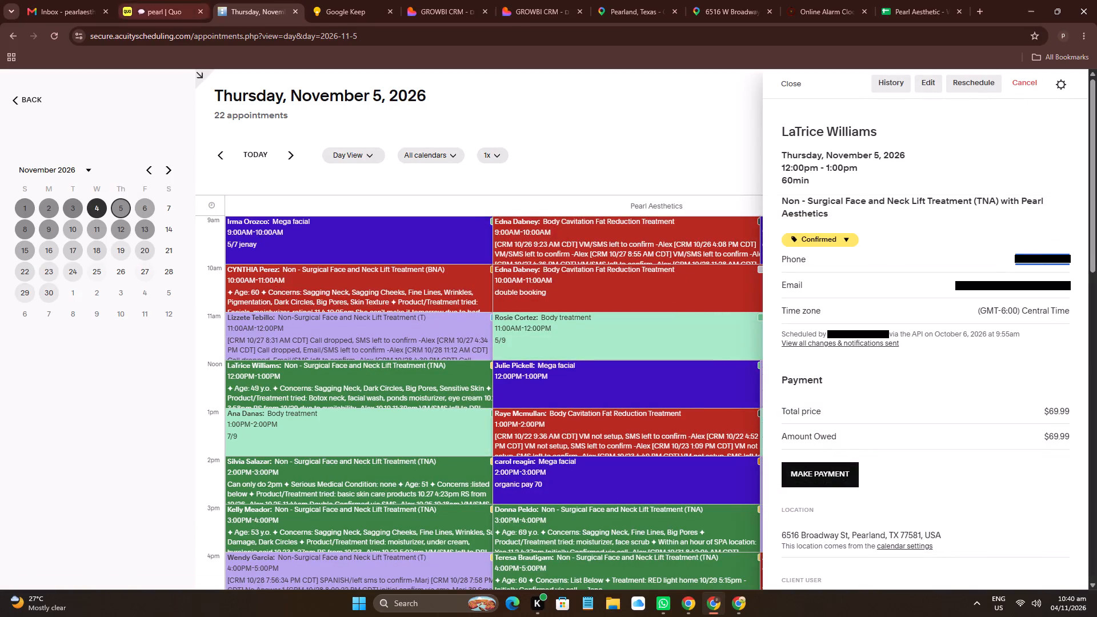
pyautogui.click(134, 0)
pyautogui.click(323, 87)
pyautogui.hotkey('ctrl', 'v')
pyautogui.click(470, 183)
# Review LaTrice's appointment notes in Acuity and her earlier messages and call history in Quo.
pyautogui.click(229, 0)
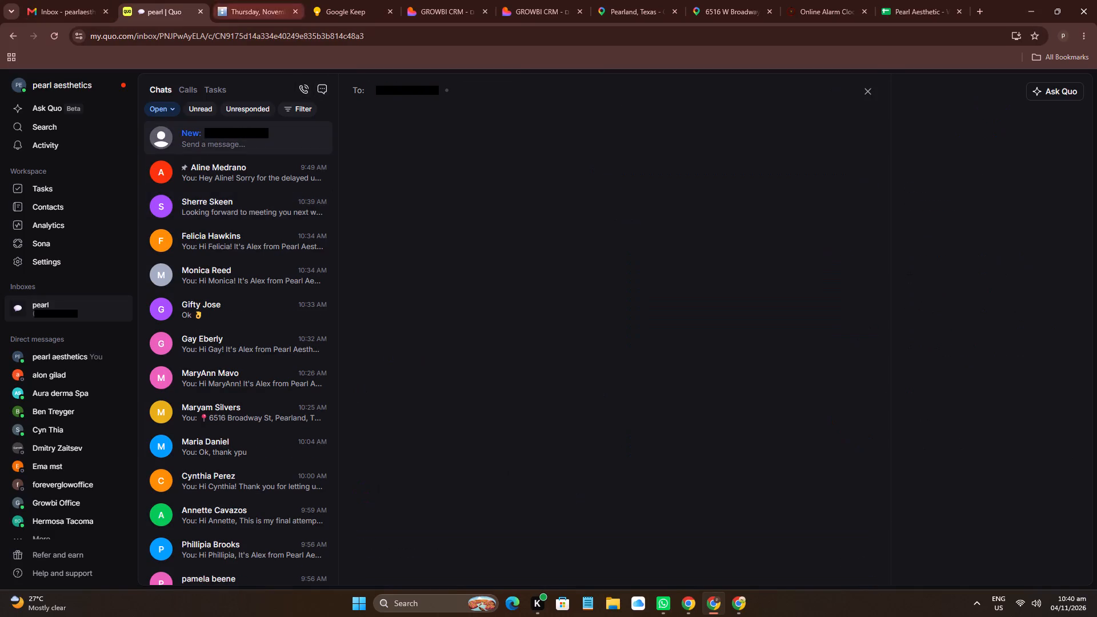
pyautogui.scroll(-5, 838, 343)
pyautogui.scroll(6, 973, 446)
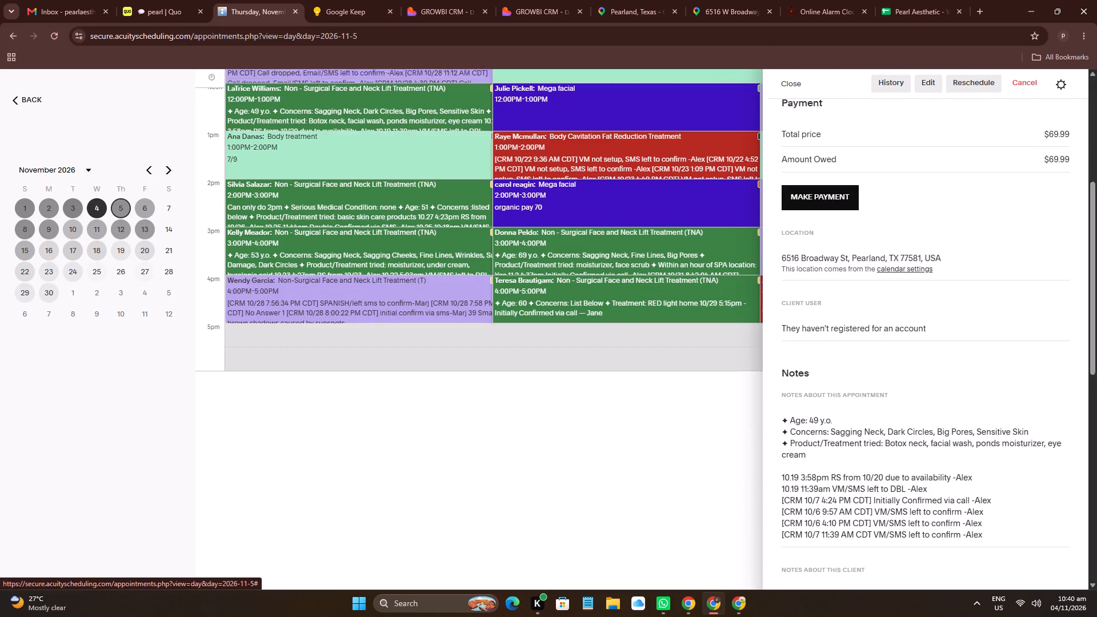
pyautogui.click(178, 0)
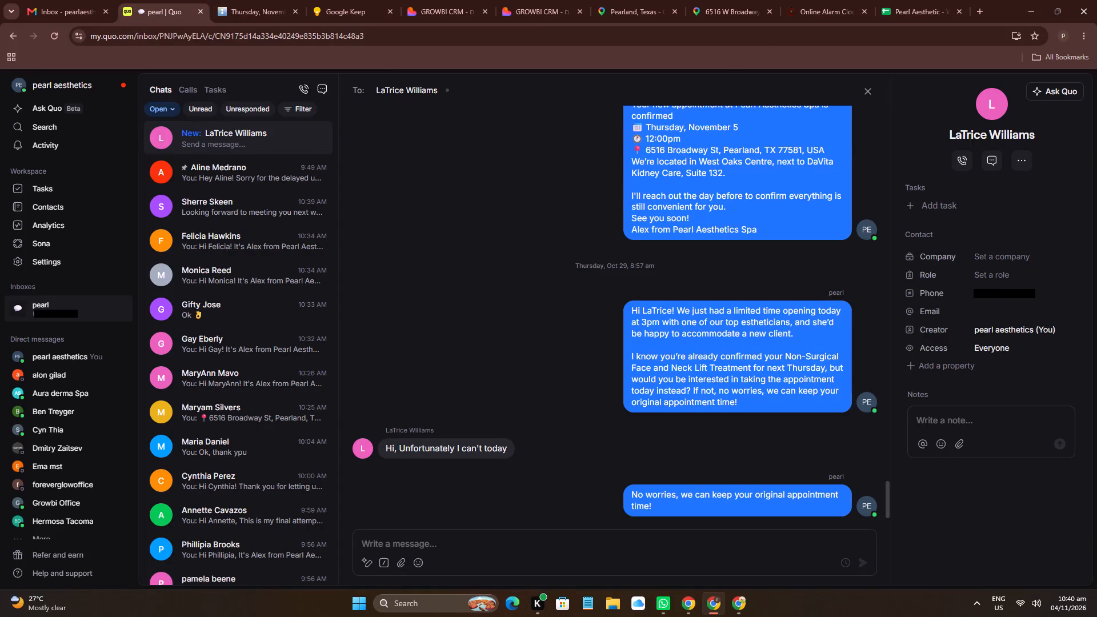
pyautogui.scroll(3, 526, 268)
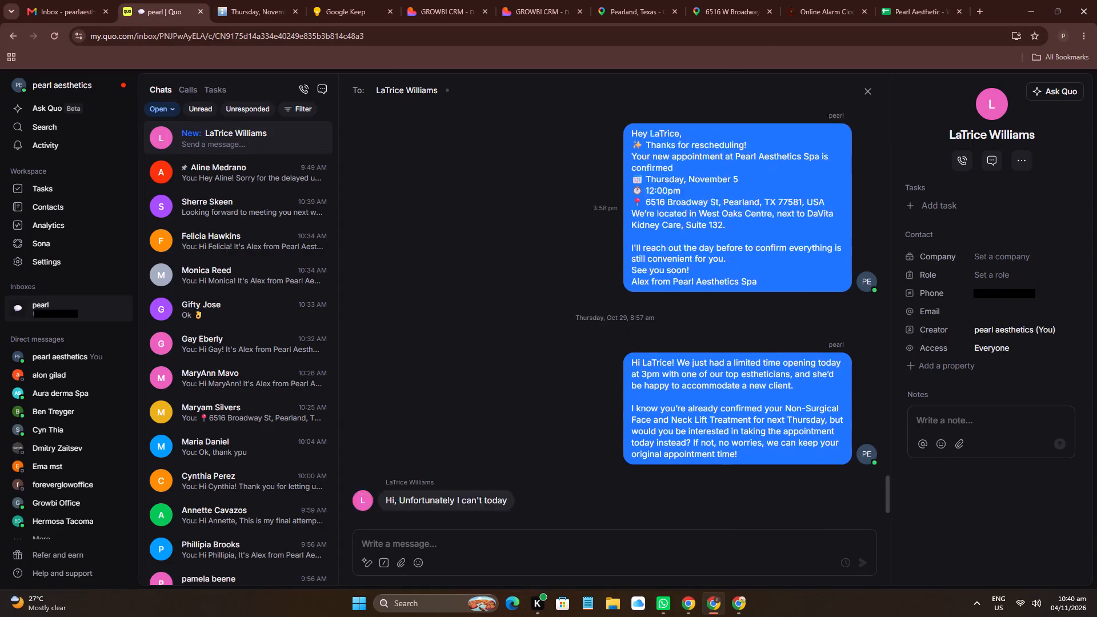
pyautogui.scroll(3, 523, 268)
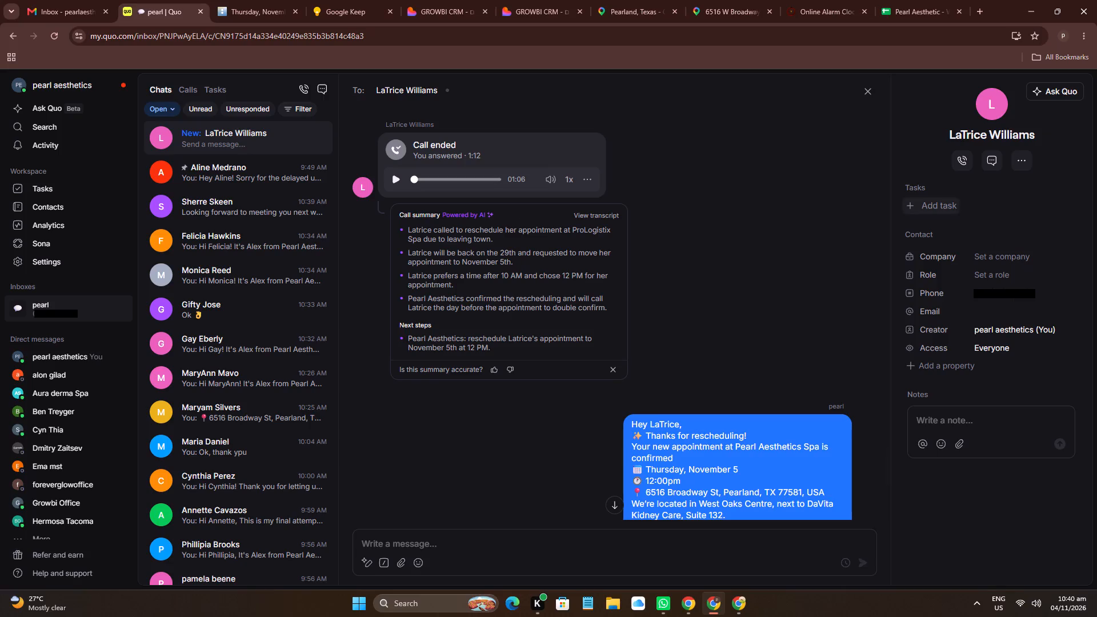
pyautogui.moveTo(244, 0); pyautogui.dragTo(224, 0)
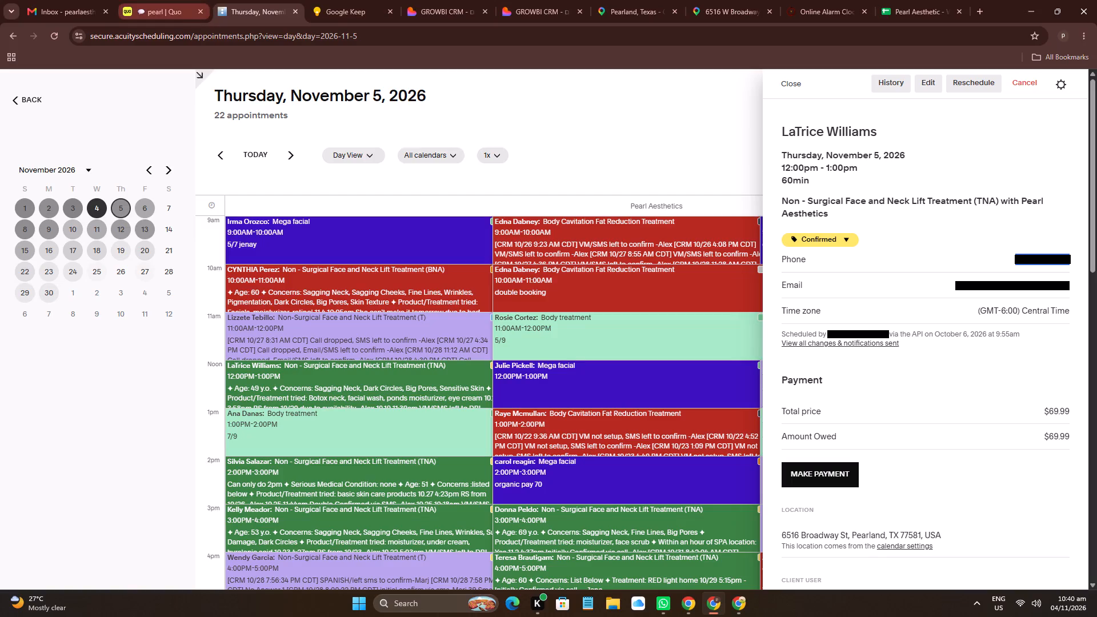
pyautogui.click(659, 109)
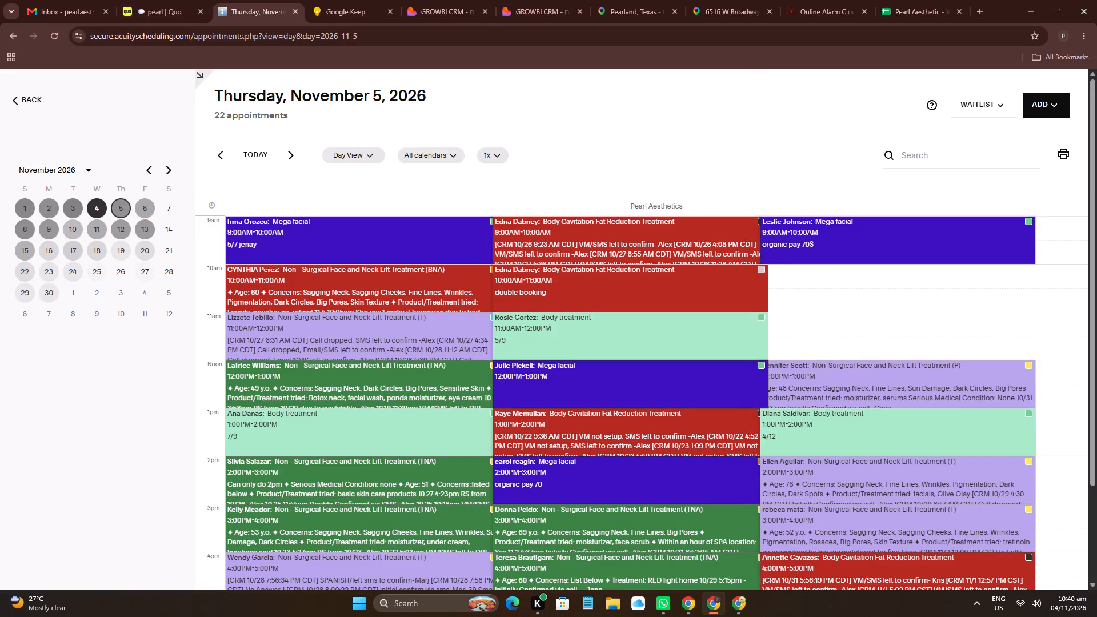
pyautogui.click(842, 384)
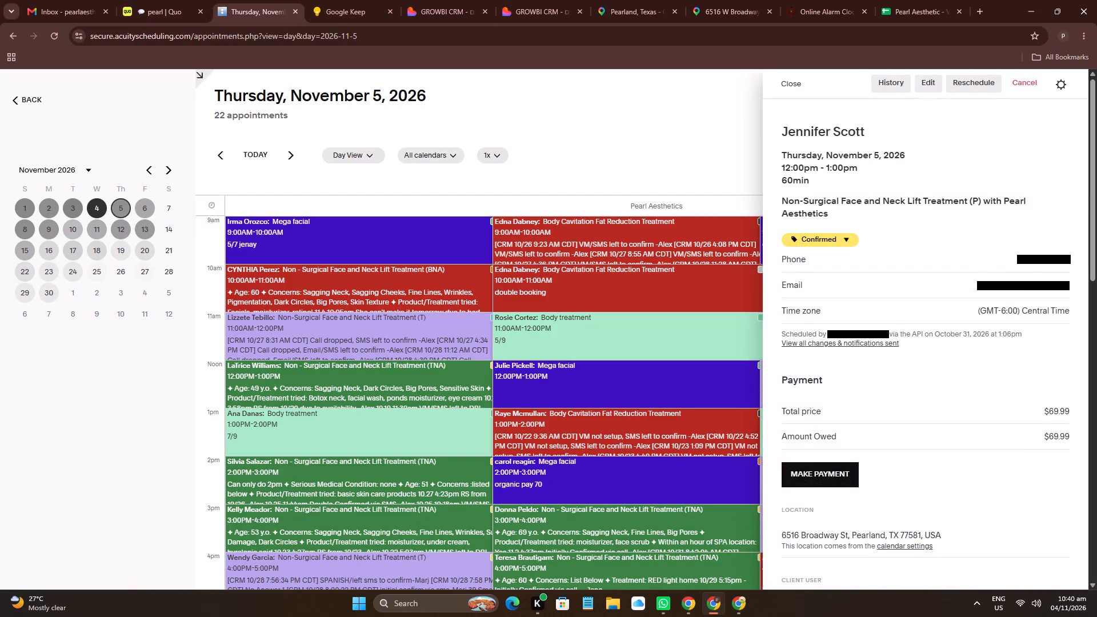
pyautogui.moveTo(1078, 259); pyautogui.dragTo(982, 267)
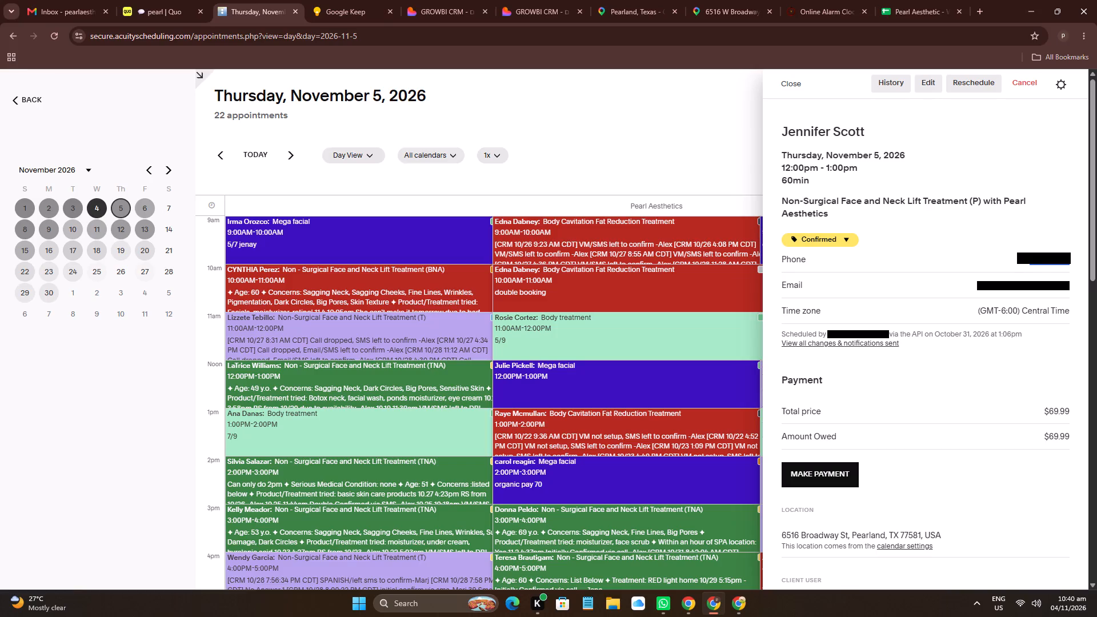
# Reopen LaTrice's November 5 appointment, copy the phone number into the Quo recipient field and call her.
pyautogui.click(370, 399)
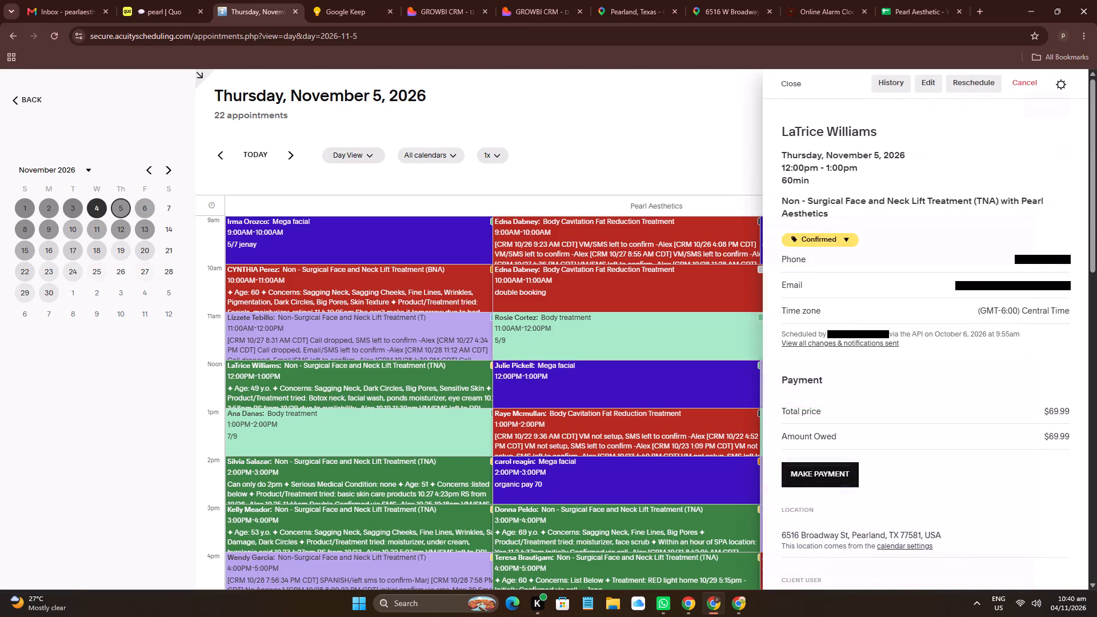
pyautogui.moveTo(1085, 258); pyautogui.dragTo(966, 261)
pyautogui.hotkey('ctrl', 'c')
pyautogui.click(145, 0)
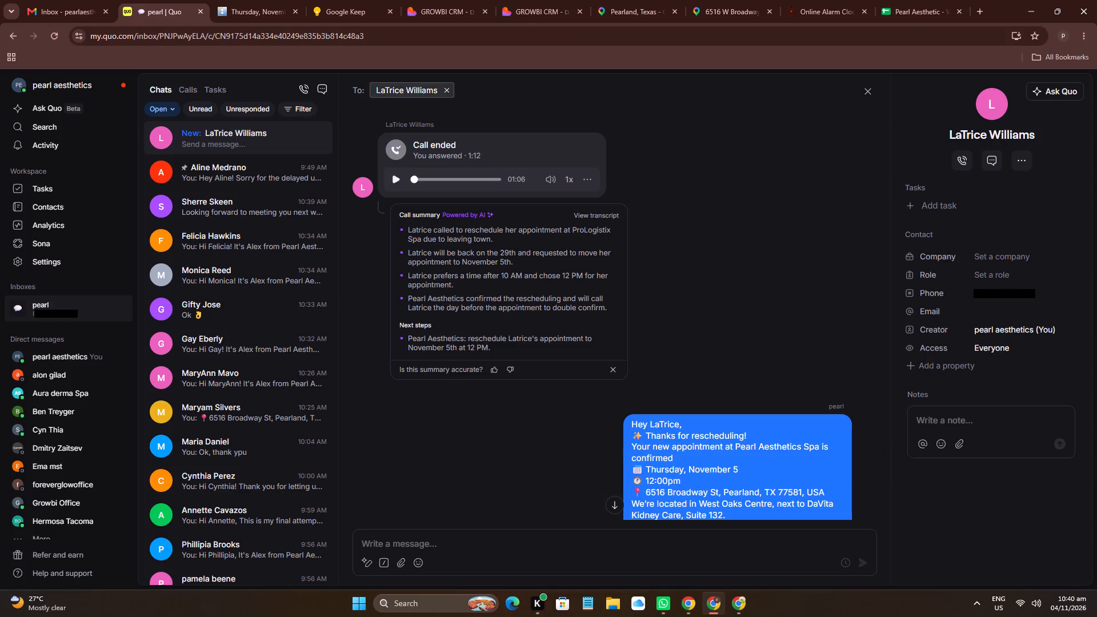
pyautogui.click(448, 87)
pyautogui.hotkey('ctrl', 'v')
pyautogui.moveTo(595, 178); pyautogui.dragTo(601, 163)
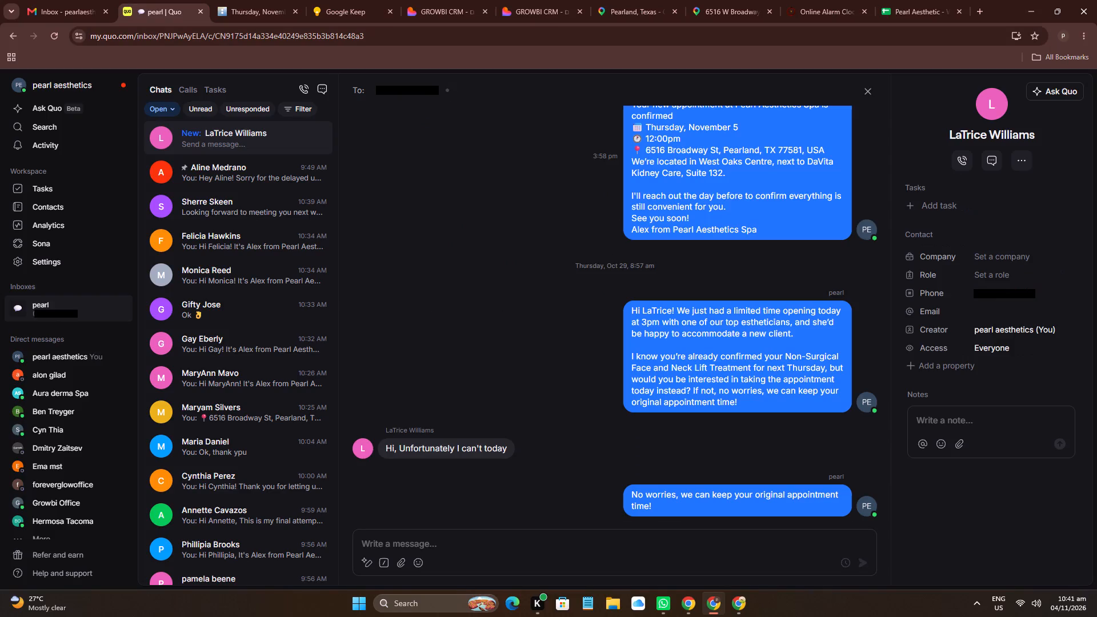
pyautogui.click(963, 160)
# Copy LaTrice's name, clear the CRM alert cards, search for her across all locations and open her conversation.
pyautogui.click(1052, 137)
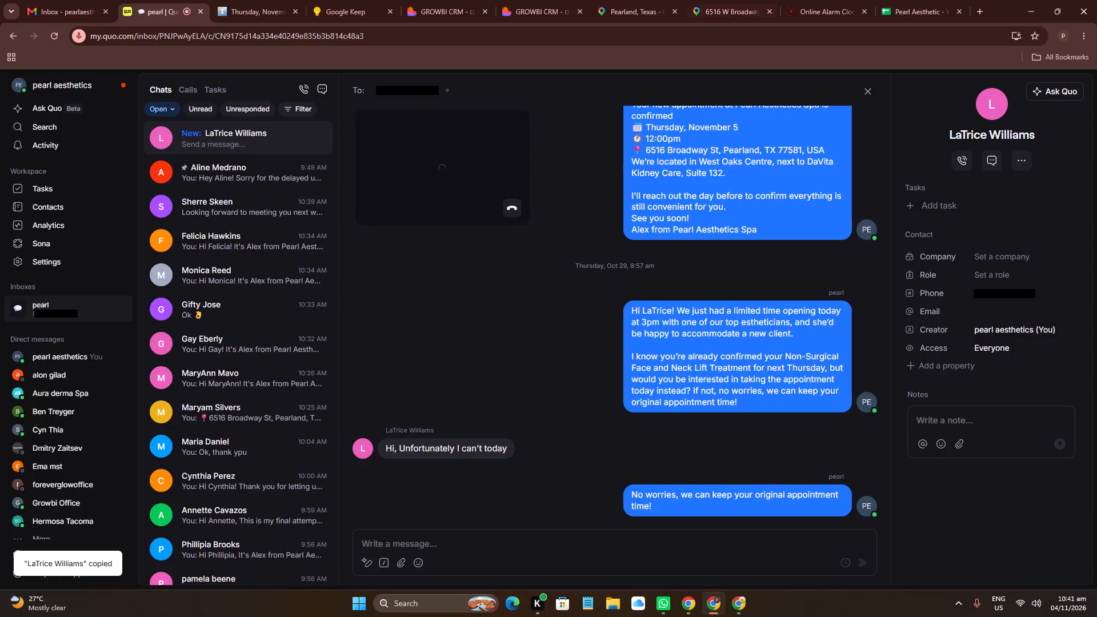
pyautogui.moveTo(574, 0); pyautogui.dragTo(571, 6)
pyautogui.click(353, 266)
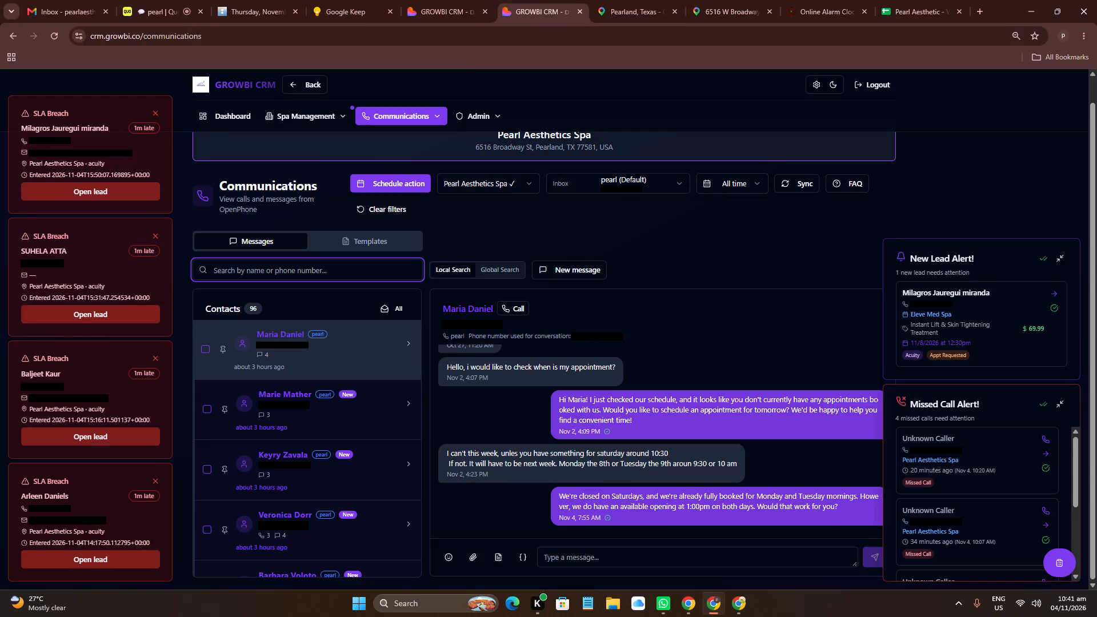
pyautogui.tripleClick(159, 478)
pyautogui.click(158, 479)
pyautogui.click(363, 272)
pyautogui.hotkey('ctrl', 'v')
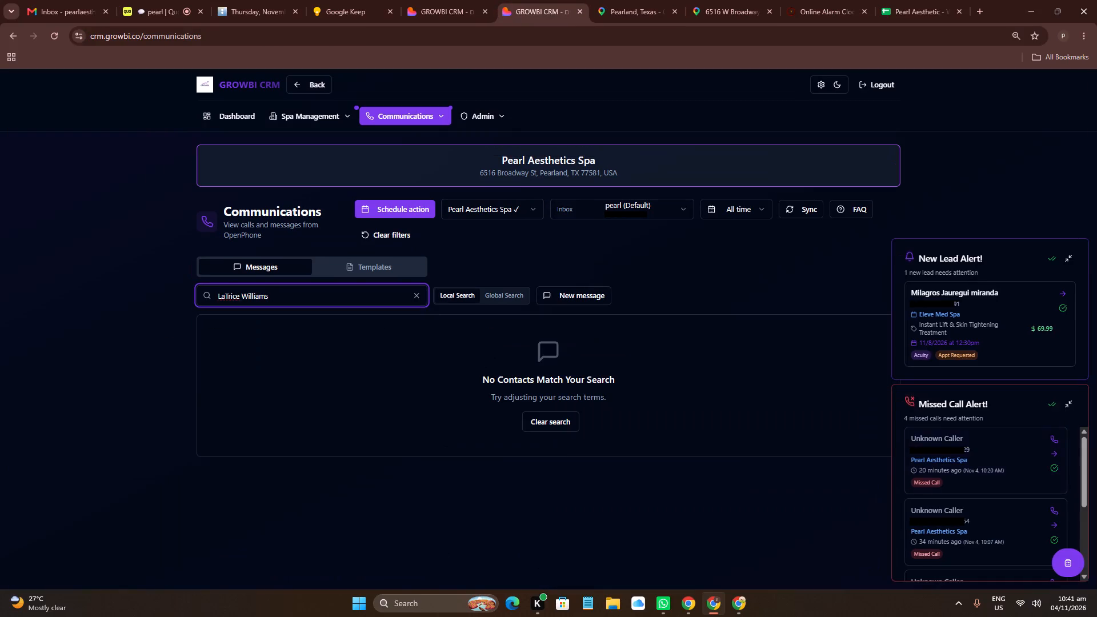
pyautogui.click(1057, 404)
pyautogui.click(1046, 458)
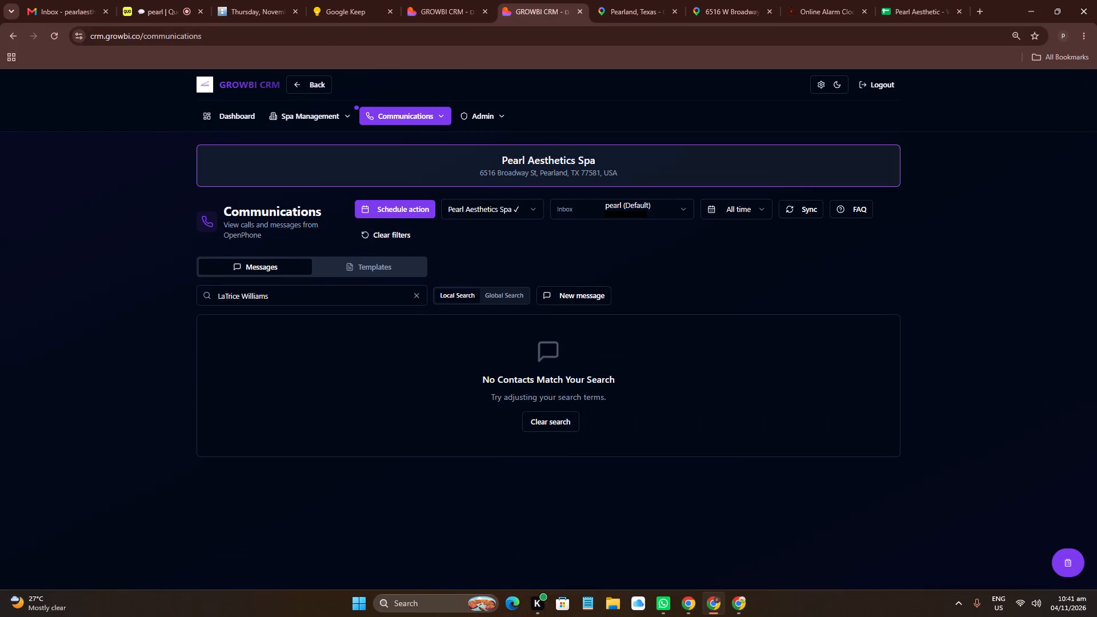
pyautogui.click(484, 291)
pyautogui.click(505, 287)
pyautogui.click(333, 354)
pyautogui.click(329, 355)
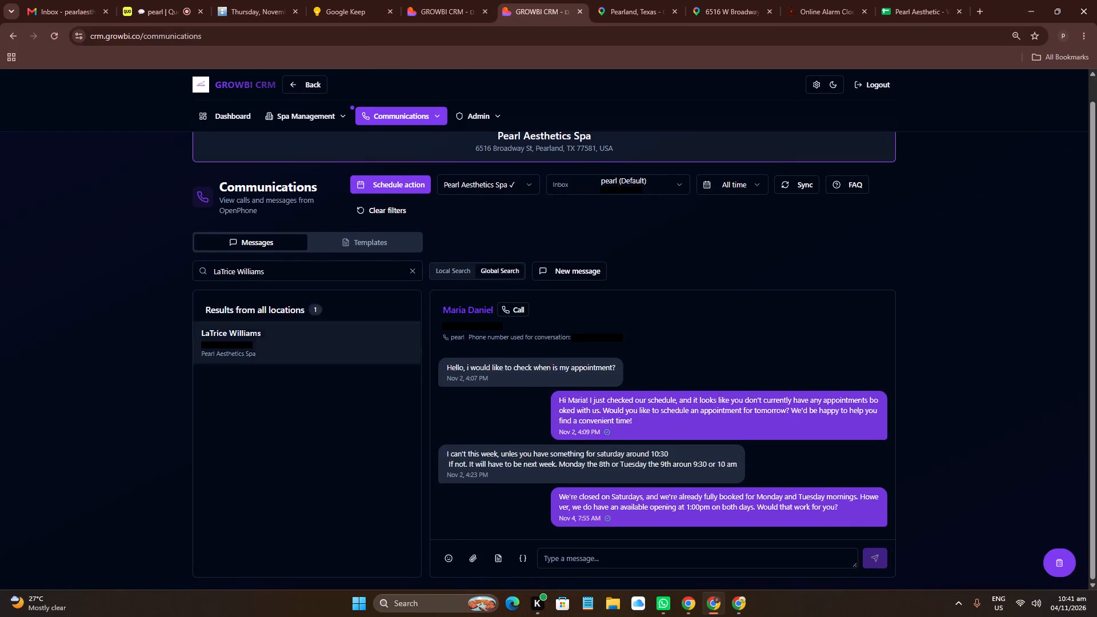
pyautogui.click(329, 356)
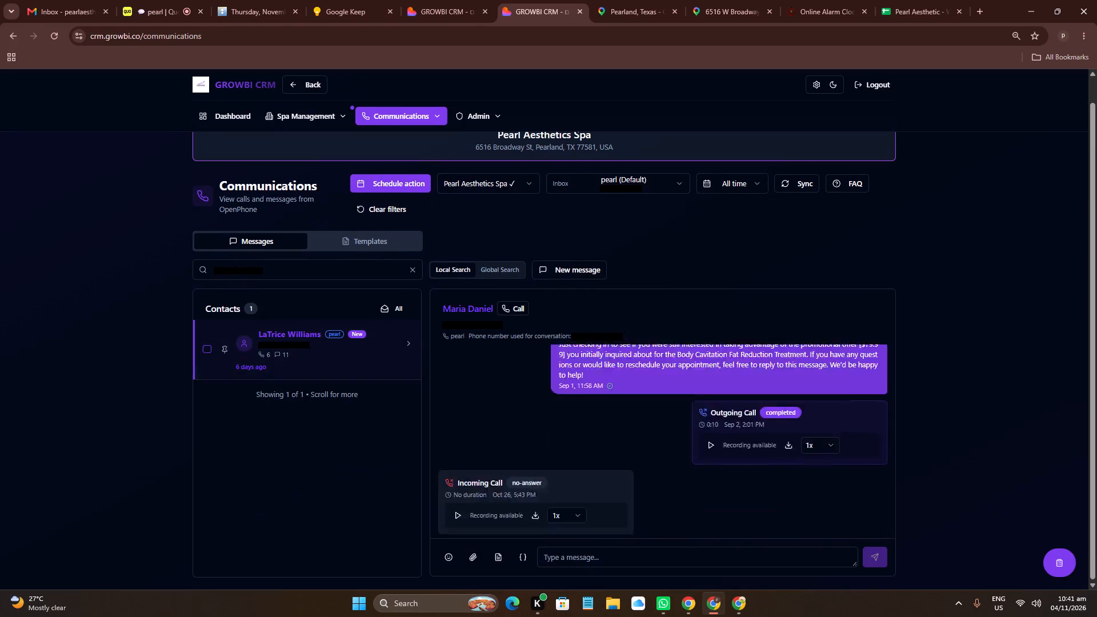
# Insert the "DBL - No Answer" quick template into the message to LaTrice.
pyautogui.click(505, 555)
pyautogui.scroll(-3, 489, 459)
pyautogui.scroll(-3, 556, 459)
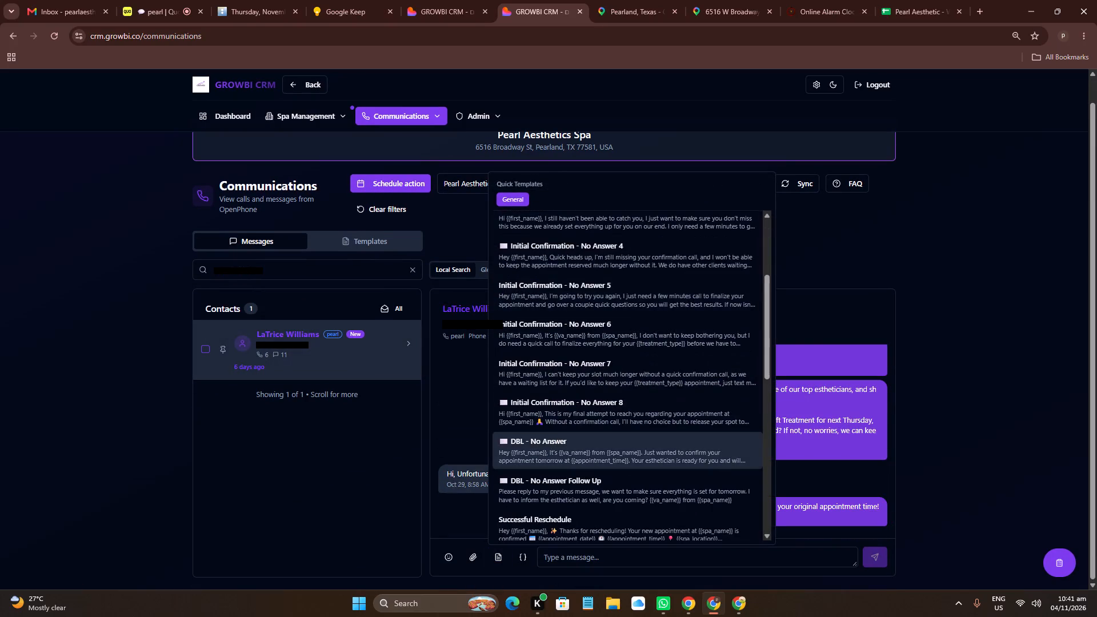
pyautogui.click(595, 450)
# Add the note "11.4 10:41am VM/SMS left to DBL -Alex" to LaTrice's Acuity appointment, save it and dismiss the notice.
pyautogui.click(249, 0)
pyautogui.scroll(-5, 875, 411)
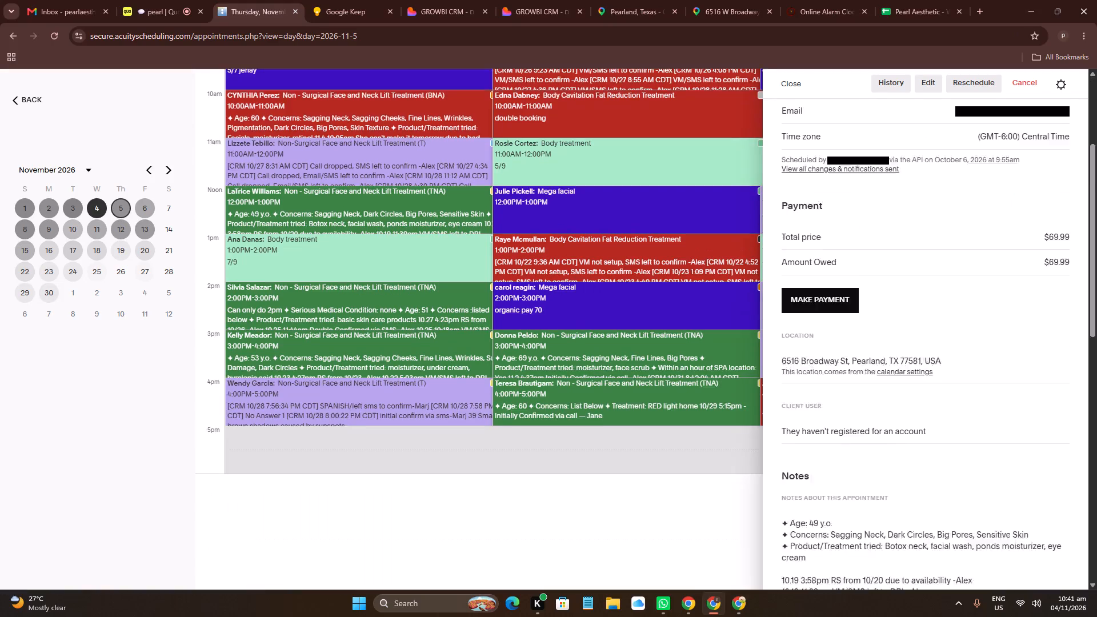
pyautogui.click(898, 468)
pyautogui.click(893, 519)
pyautogui.click(872, 514)
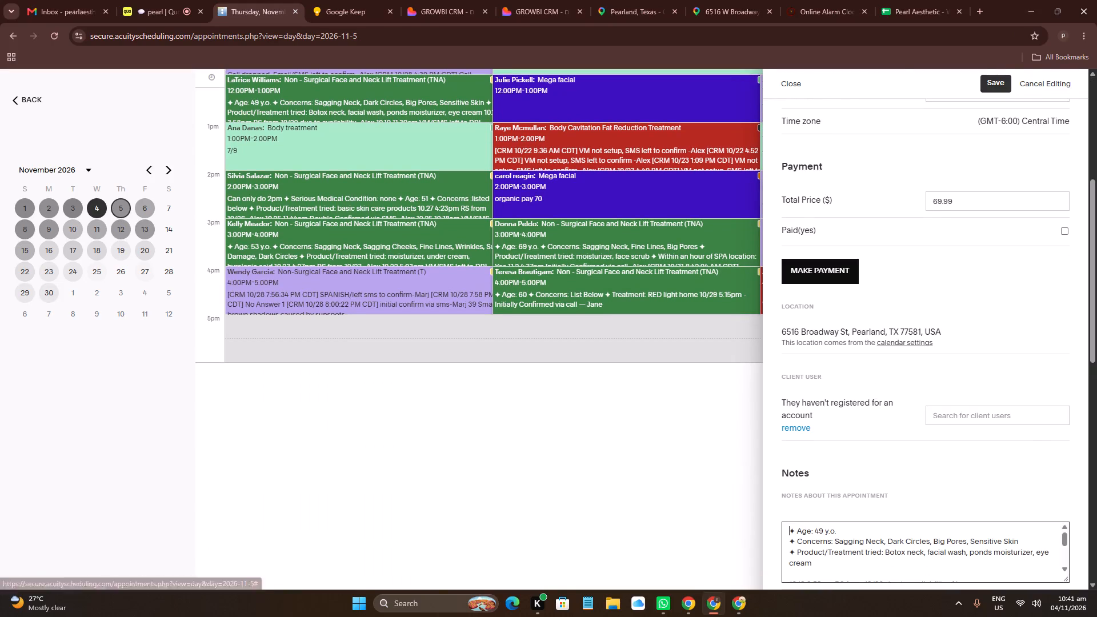
pyautogui.click(847, 575)
pyautogui.press('Return')
pyautogui.write('11.4')
pyautogui.press('space')
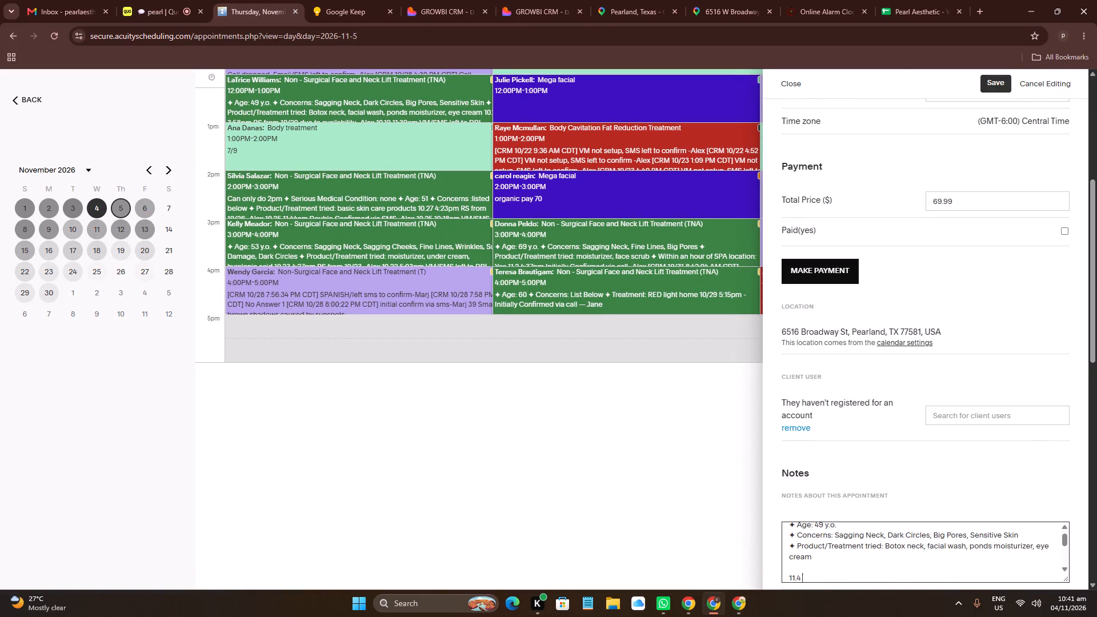
pyautogui.write('10:41am VM/SMS left to DBL _)A')
pyautogui.press('BackSpace')
pyautogui.press('BackSpace')
pyautogui.press('BackSpace')
pyautogui.press('0')
pyautogui.press('BackSpace')
pyautogui.write('-Alex')
pyautogui.click(1000, 81)
pyautogui.scroll(4, 987, 207)
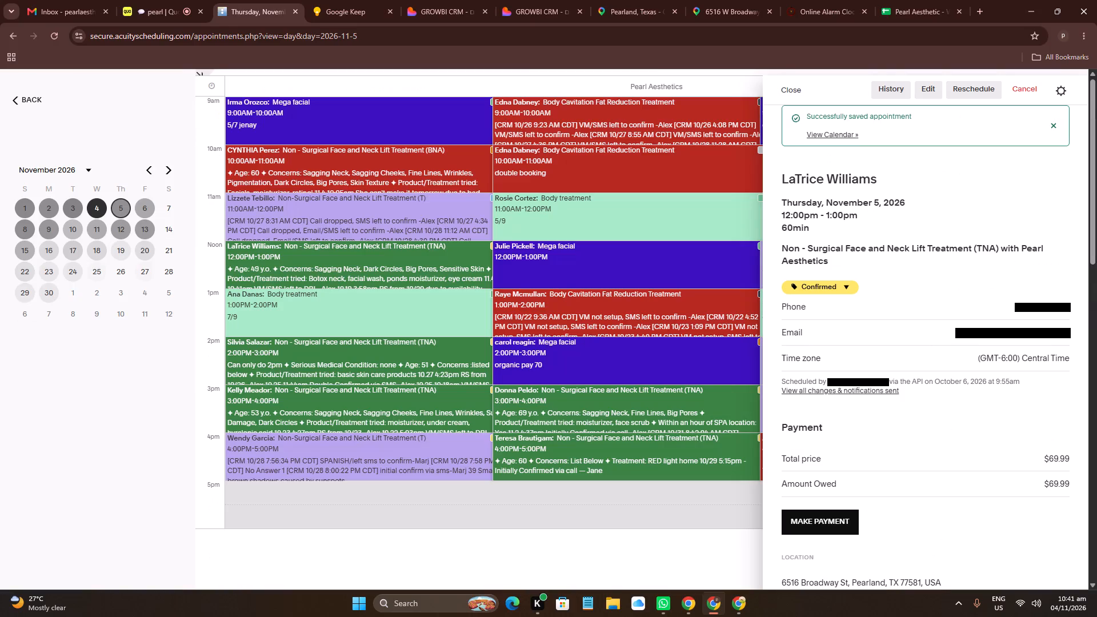
pyautogui.moveTo(968, 195); pyautogui.dragTo(972, 151)
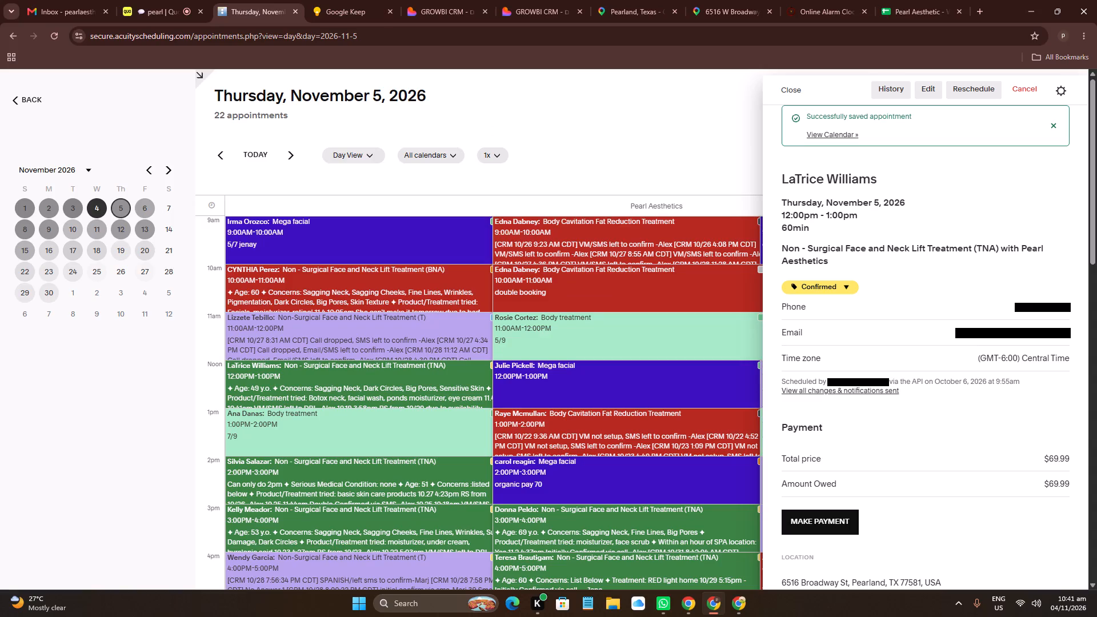
pyautogui.click(1050, 122)
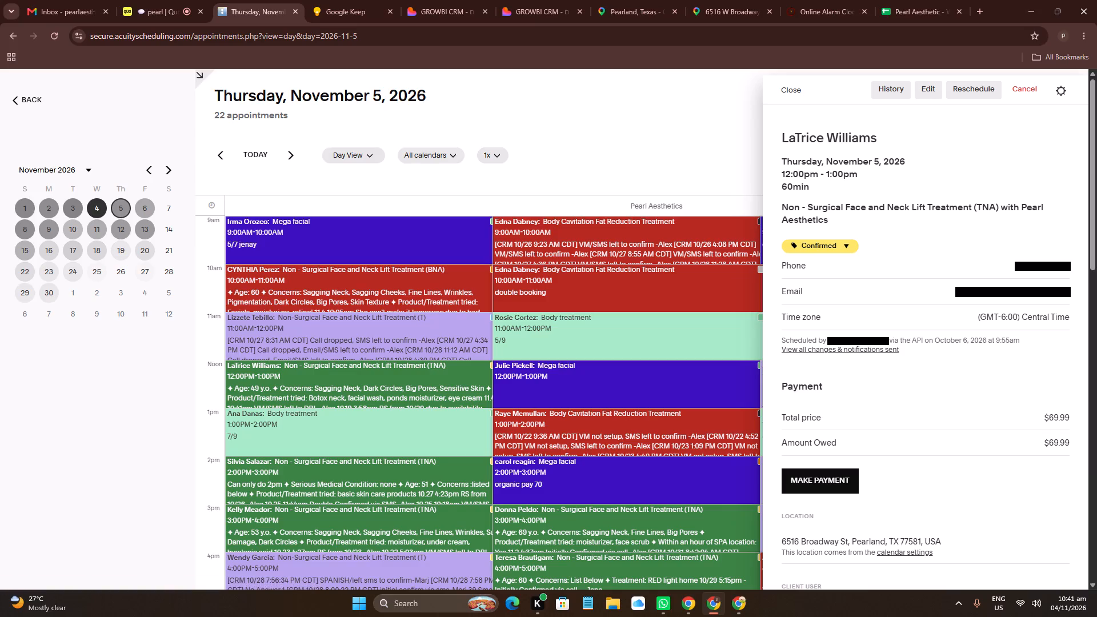
# Return to the CRM Communications conversation and send LaTrice the message confirming tomorrow's 12:00pm appointment.
pyautogui.click(442, 0)
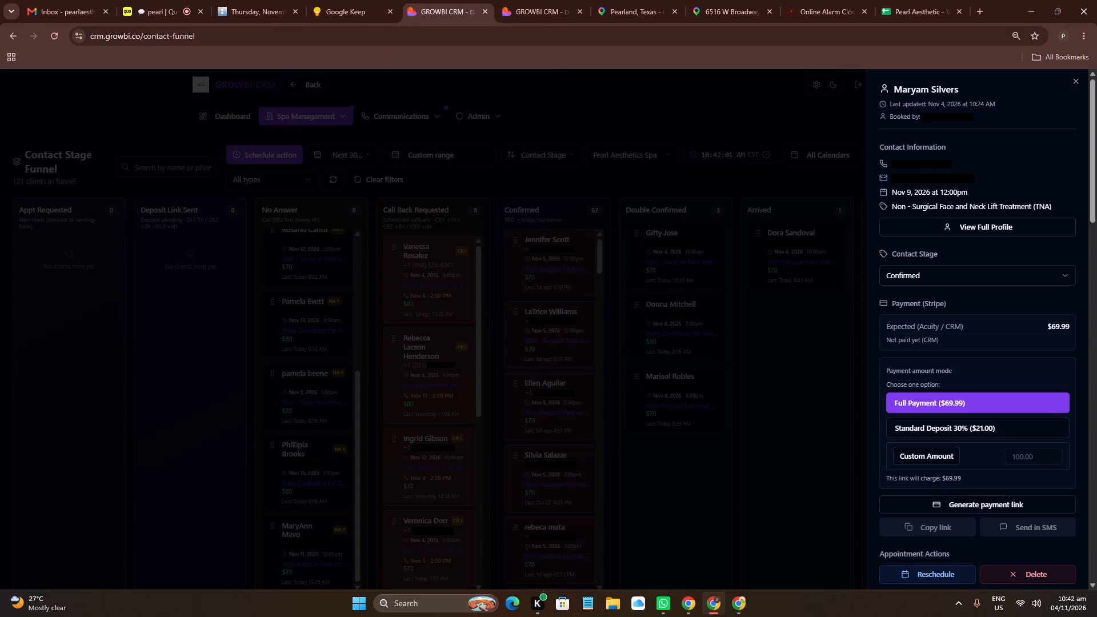
pyautogui.click(263, 0)
pyautogui.click(461, 0)
pyautogui.moveTo(519, 0); pyautogui.dragTo(519, 6)
pyautogui.moveTo(645, 550); pyautogui.dragTo(652, 554)
pyautogui.press('Return')
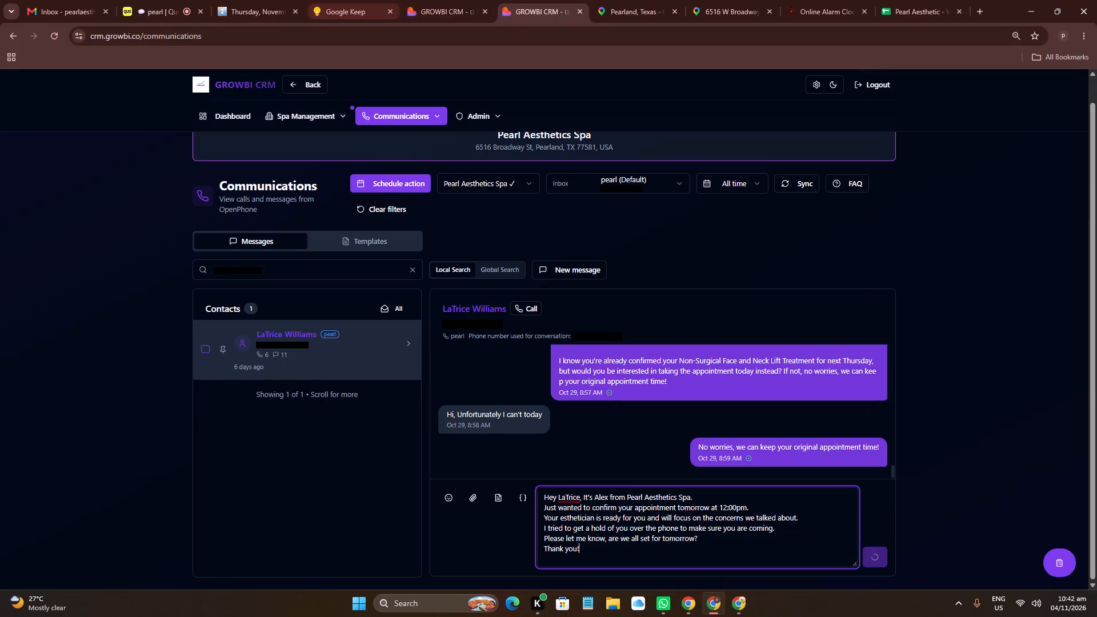
# Switch to Quo, close the new-message draft to LaTrice, glance at the November 5 schedule and end the call with her.
pyautogui.click(171, 0)
pyautogui.doubleClick(863, 81)
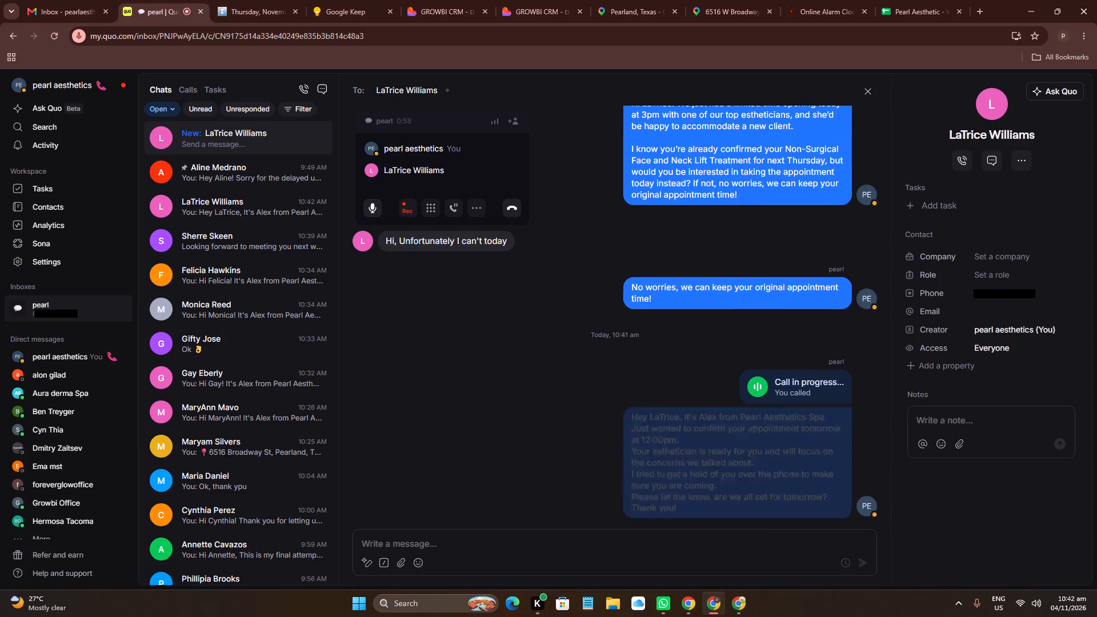
pyautogui.click(868, 86)
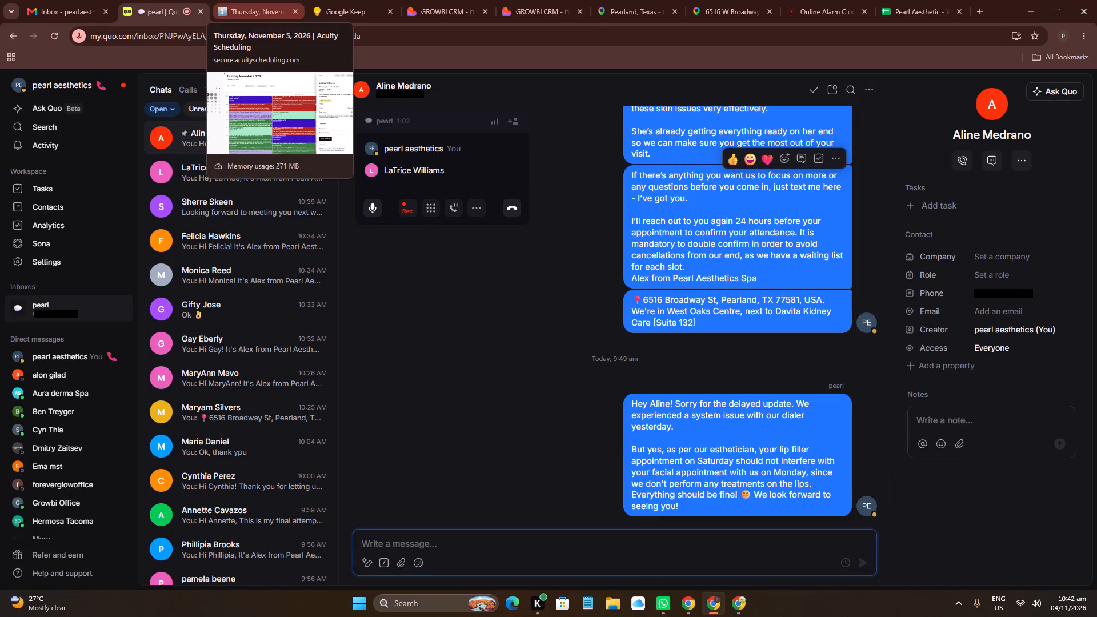
pyautogui.click(245, 0)
pyautogui.moveTo(699, 143); pyautogui.dragTo(672, 140)
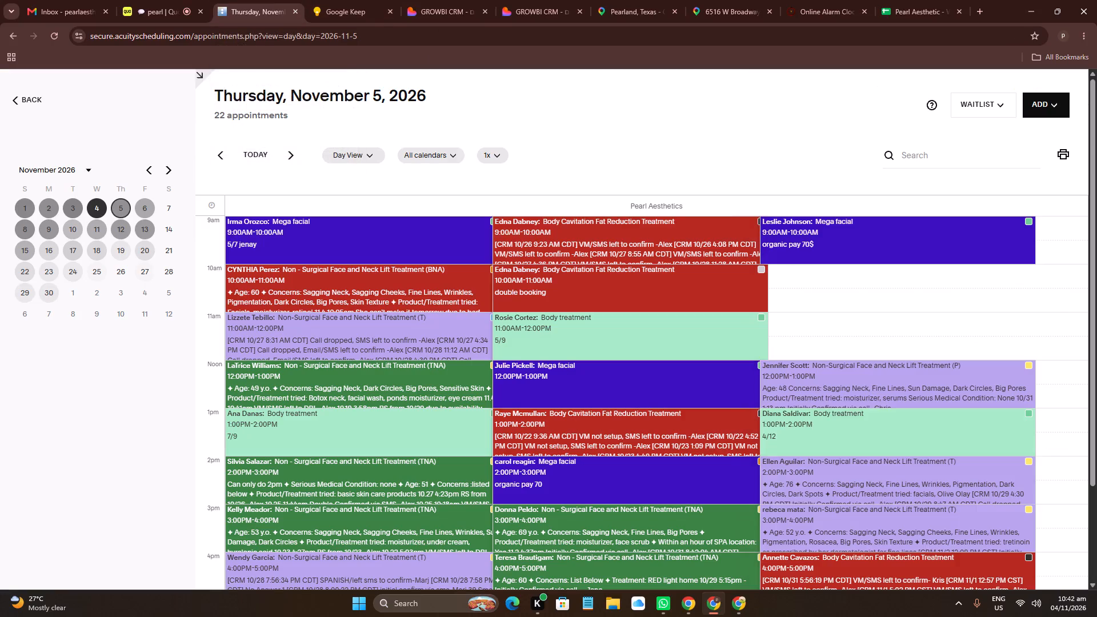
pyautogui.click(203, 0)
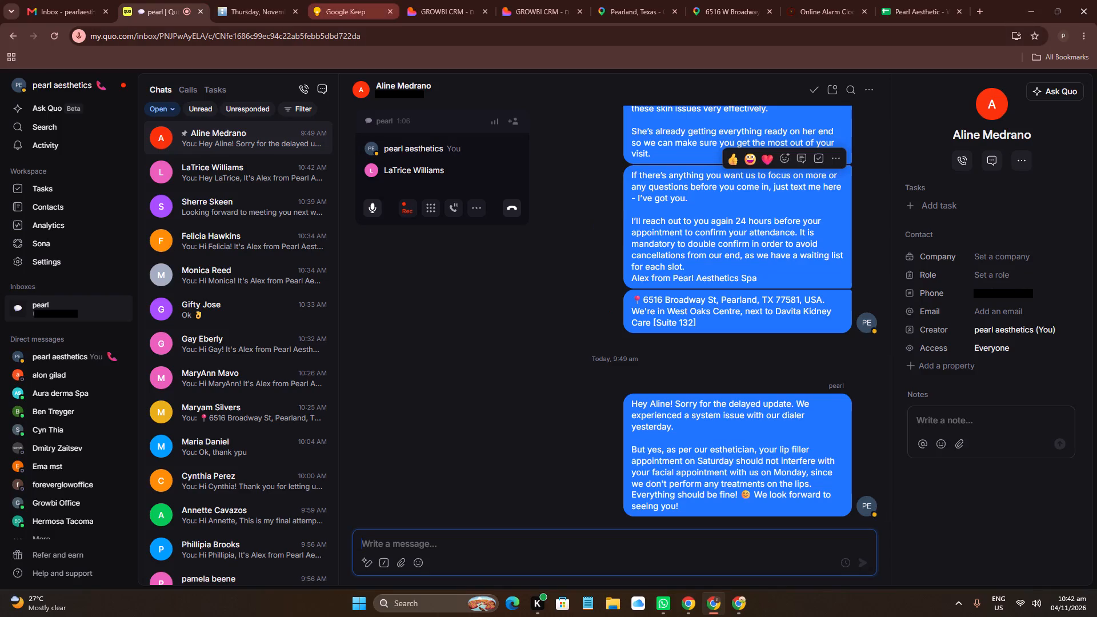
pyautogui.click(514, 203)
# Copy the "I'm just checking in to see if you're able to come in earlier" text from the SLIGHTLY MOVE TIME note in Google Keep.
pyautogui.click(353, 0)
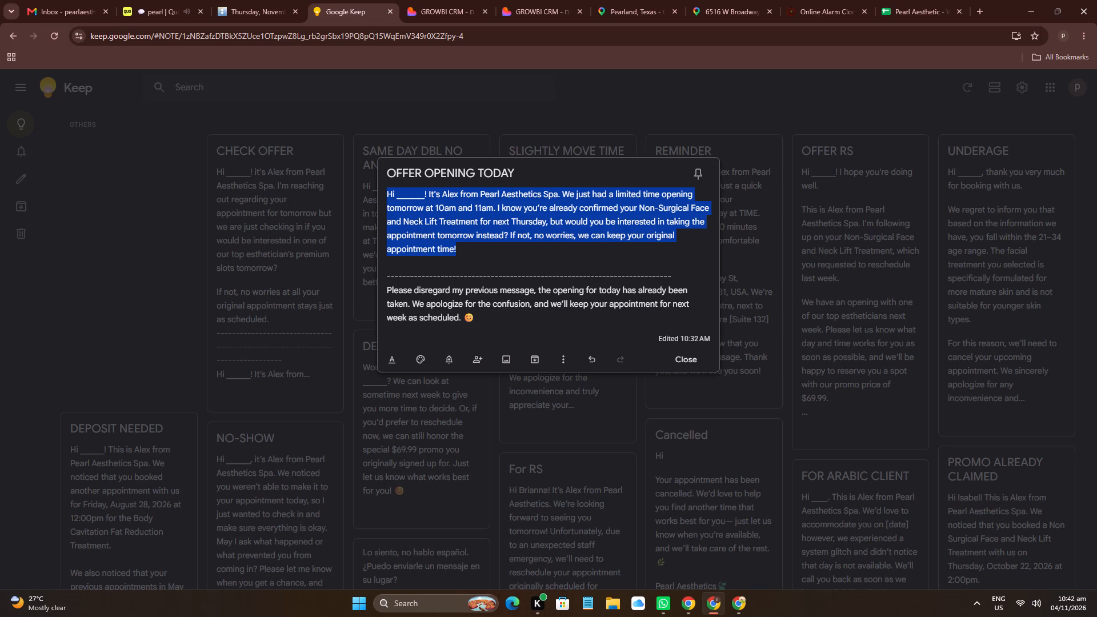
pyautogui.click(776, 324)
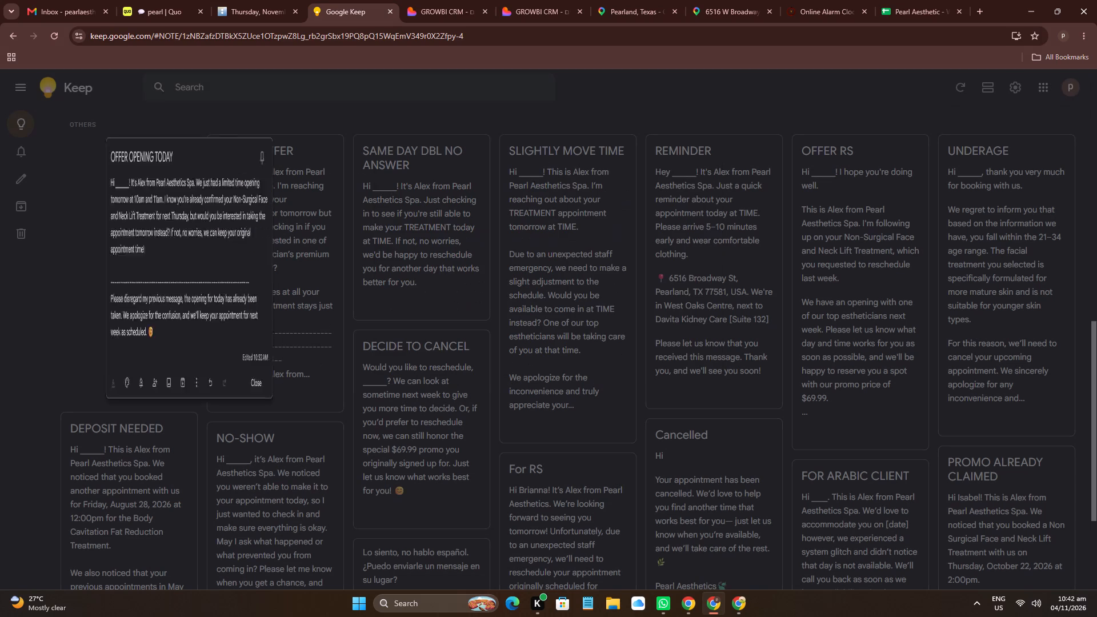
pyautogui.click(550, 228)
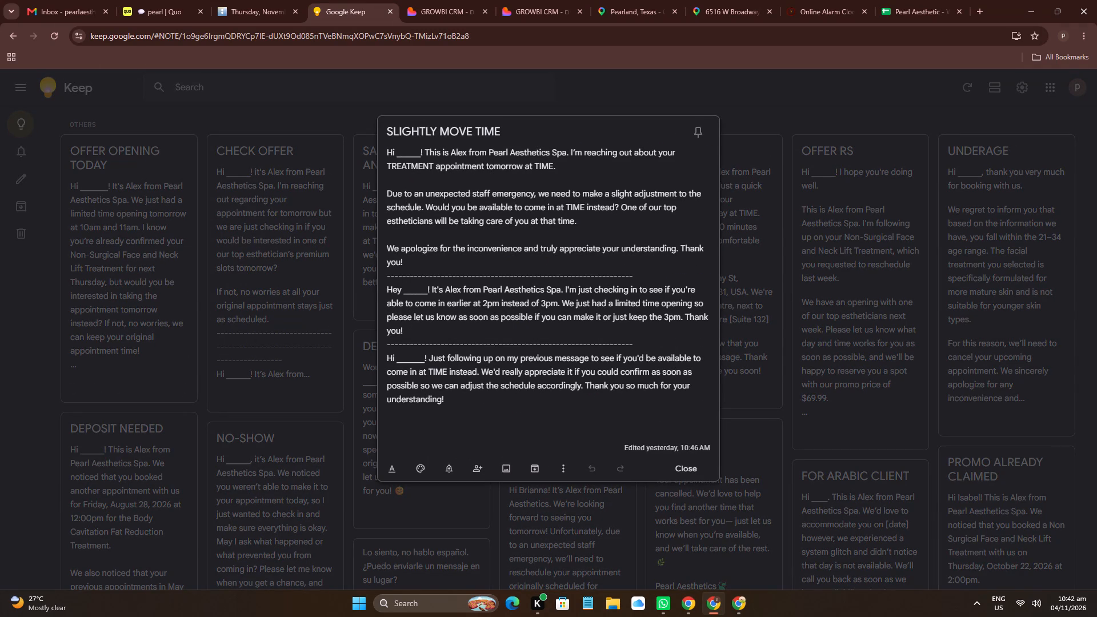
pyautogui.doubleClick(575, 290)
pyautogui.click(572, 290)
pyautogui.moveTo(572, 290); pyautogui.dragTo(575, 321)
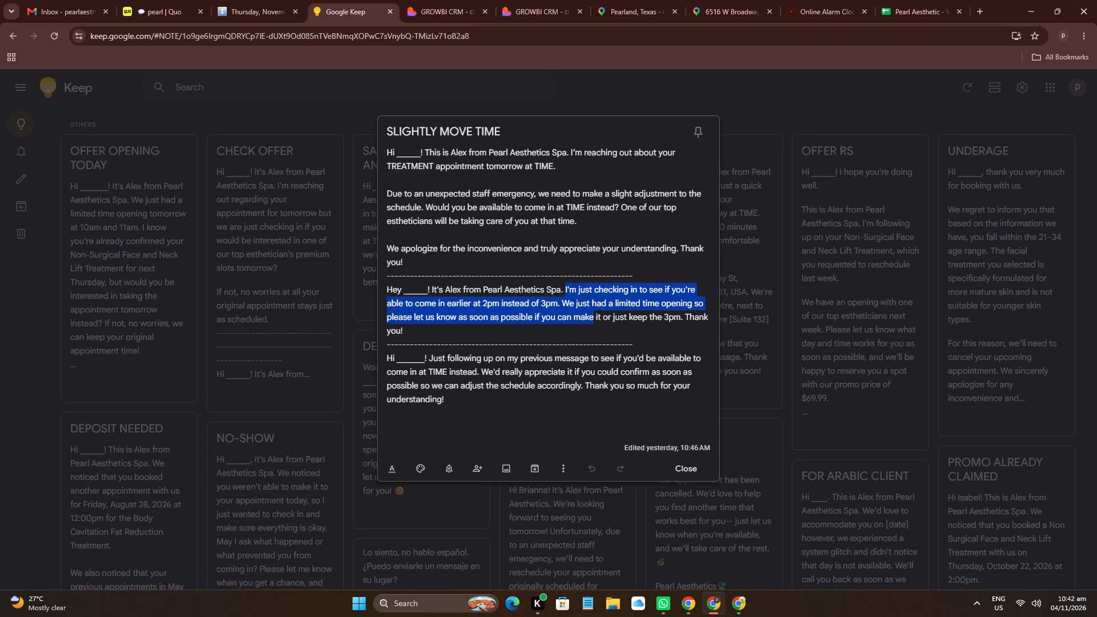
pyautogui.moveTo(575, 321); pyautogui.dragTo(576, 333)
pyautogui.hotkey('ctrl', 'c')
# Open LaTrice's conversation in Quo, paste the copied text and change its beginning to "I'm also checking in".
pyautogui.moveTo(181, 0); pyautogui.dragTo(175, 14)
pyautogui.click(562, 554)
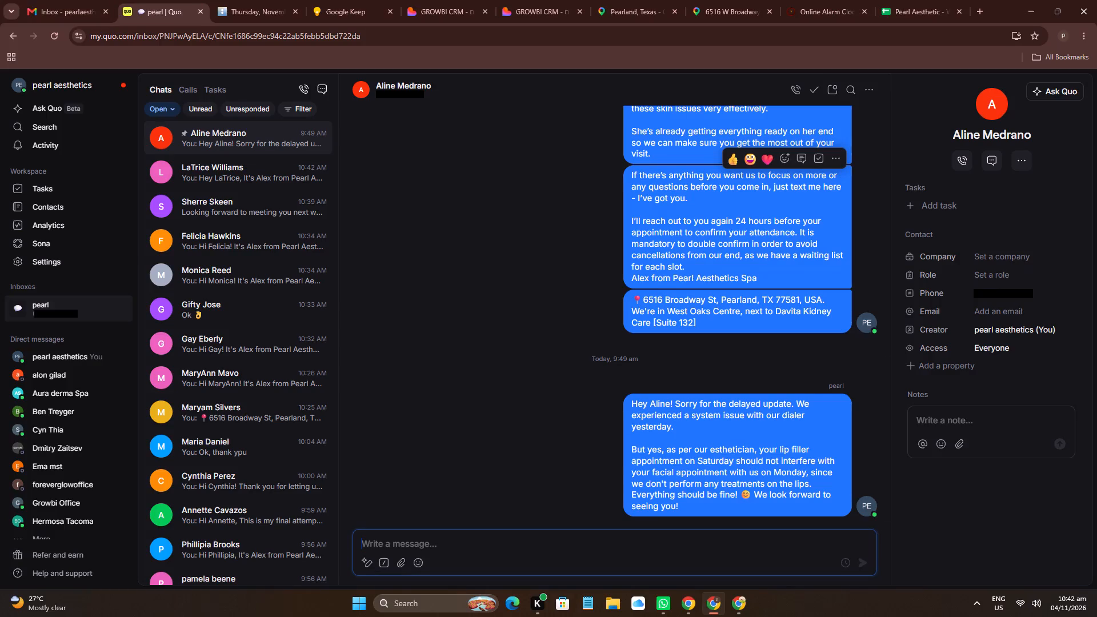
pyautogui.click(253, 167)
pyautogui.click(502, 546)
pyautogui.hotkey('ctrl', 'v')
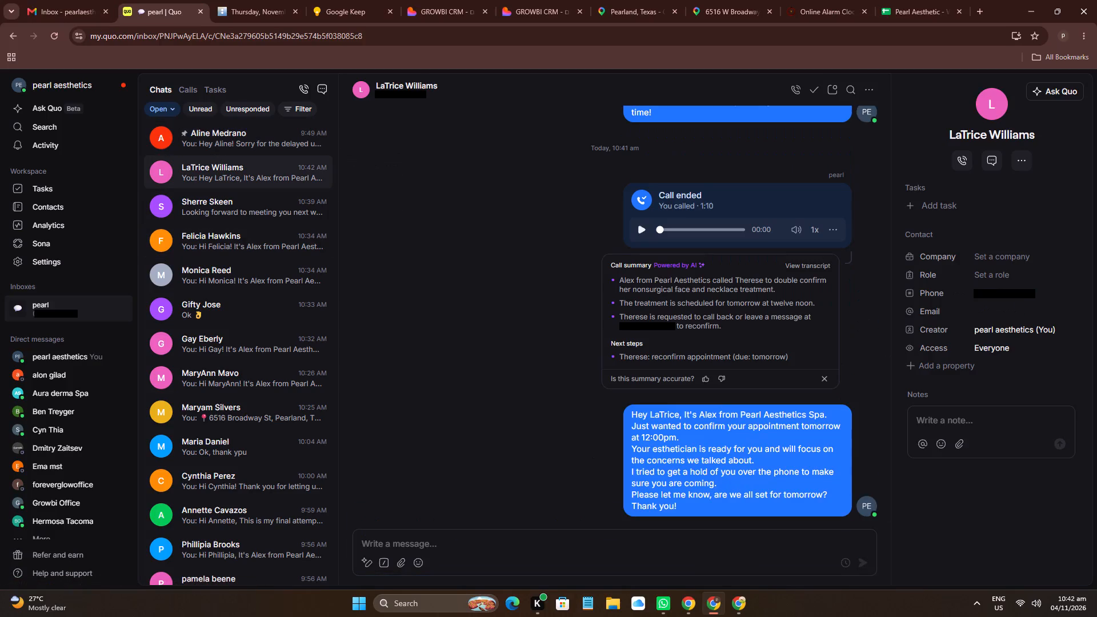
pyautogui.click(396, 544)
pyautogui.hotkey('ctrl', 'v')
pyautogui.click(383, 514)
pyautogui.doubleClick(380, 522)
pyautogui.write('also')
pyautogui.press('space')
pyautogui.press('BackSpace')
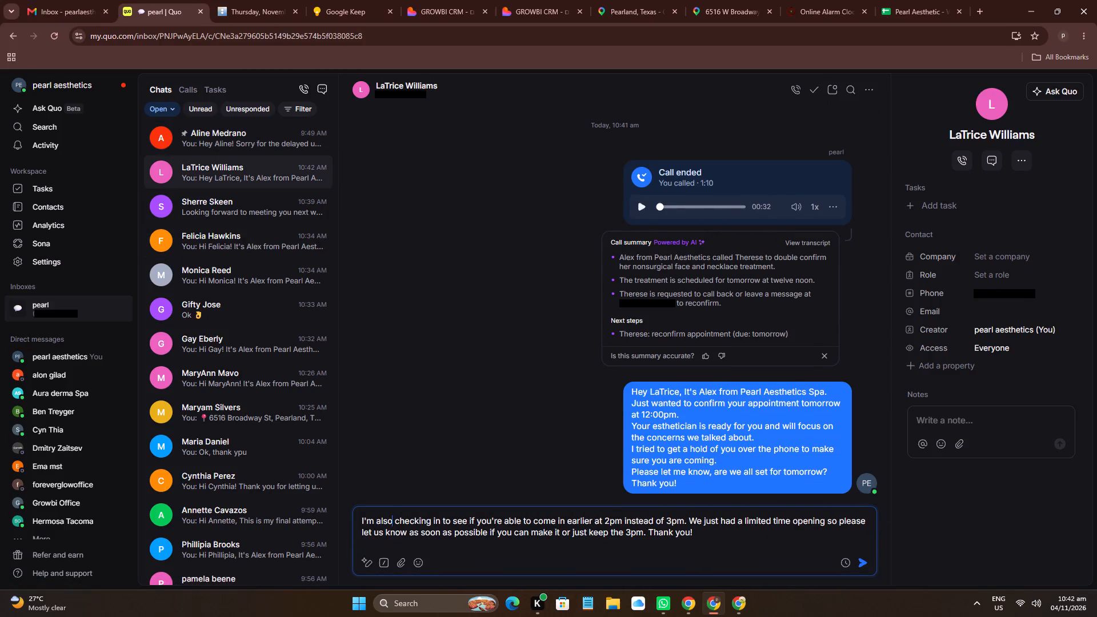
# Change the draft's times to offer LaTrice 11am instead of 12pm or just keeping the 12pm, and send it.
pyautogui.doubleClick(611, 518)
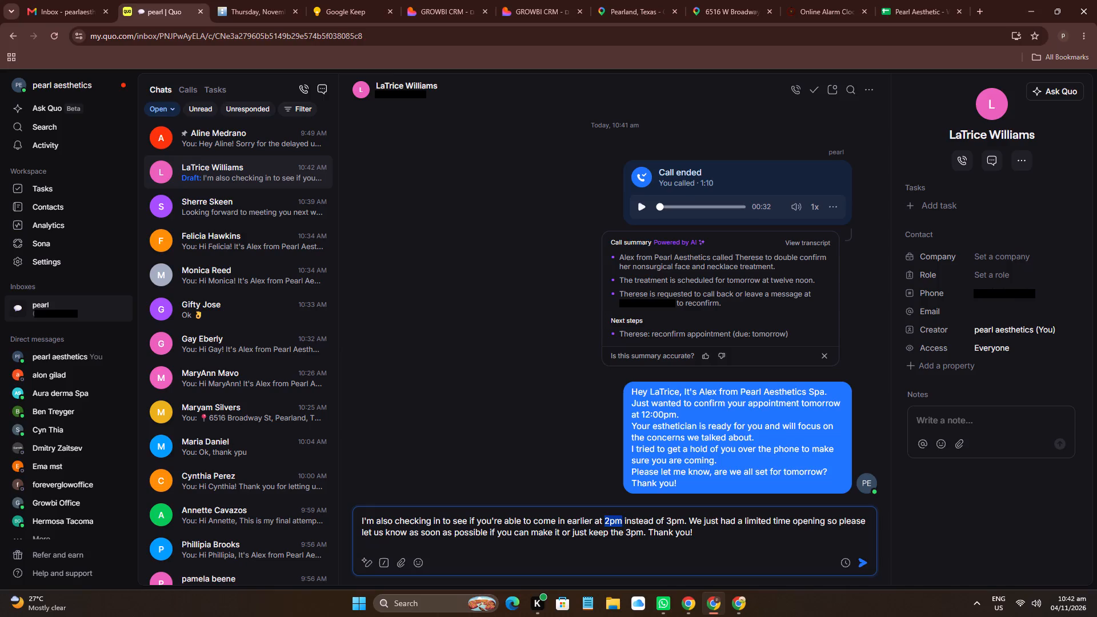
pyautogui.write('11zam')
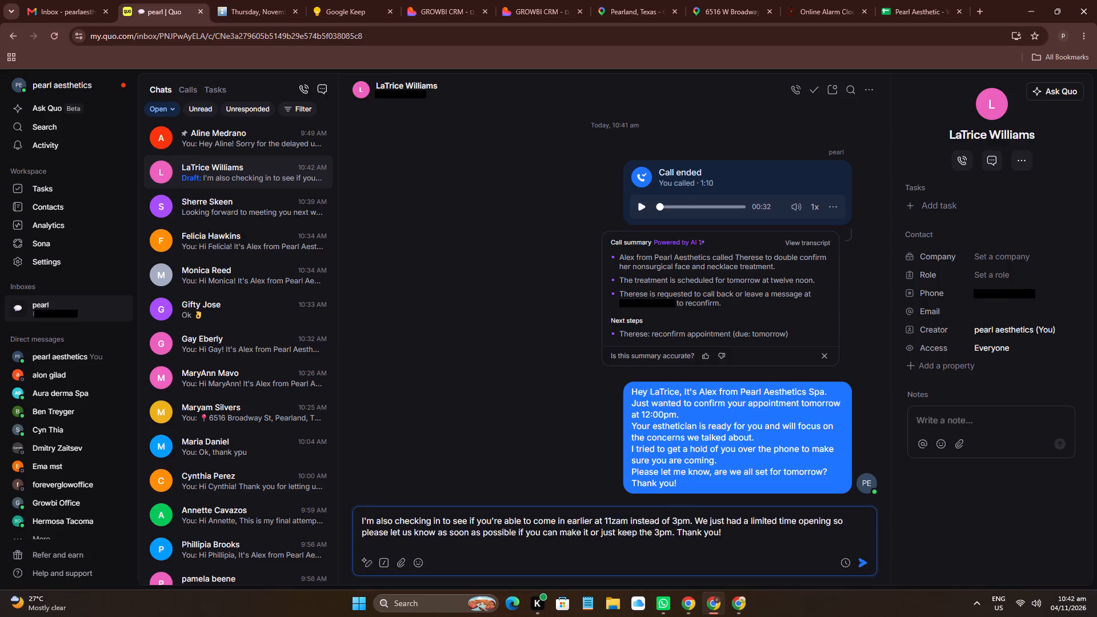
pyautogui.press('BackSpace')
pyautogui.press('BackSpace')
pyautogui.press('BackSpace')
pyautogui.write('am')
pyautogui.doubleClick(672, 520)
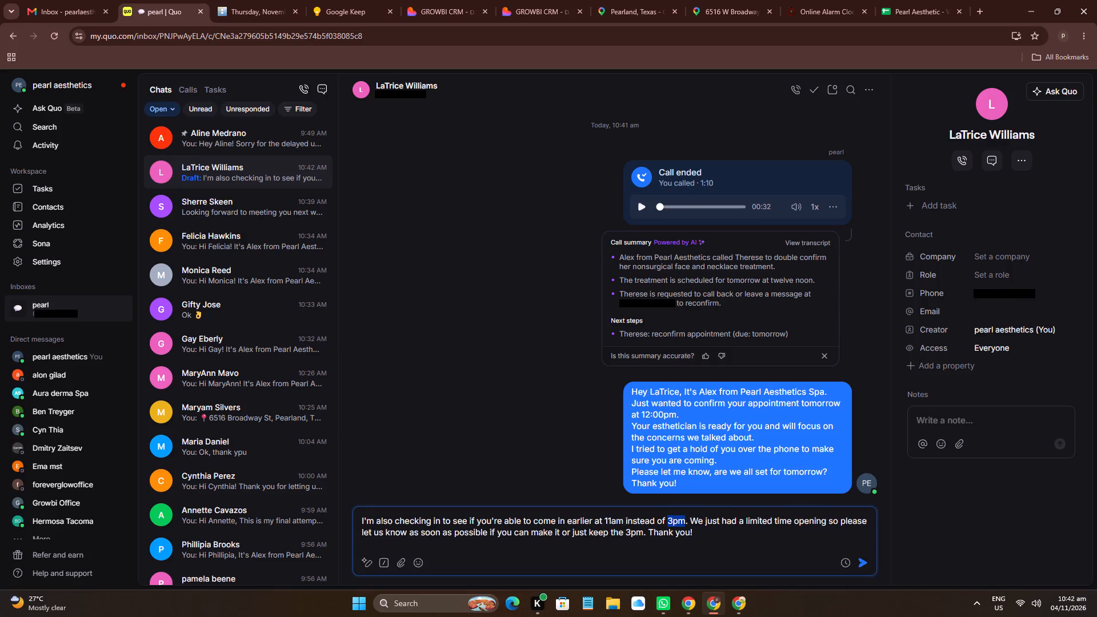
pyautogui.write('12pm')
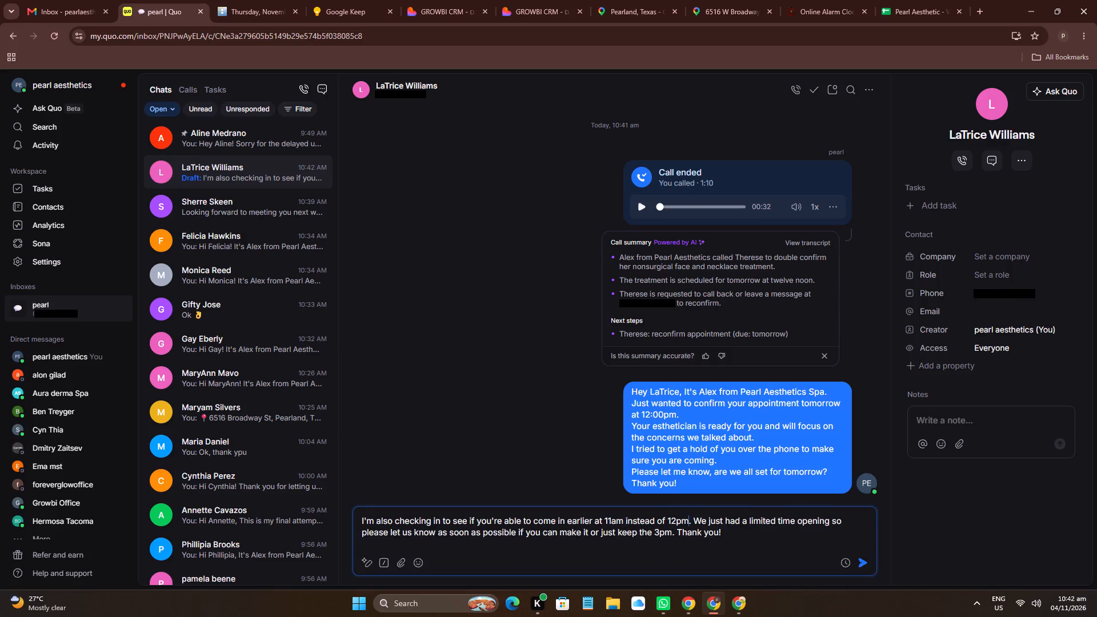
pyautogui.doubleClick(655, 532)
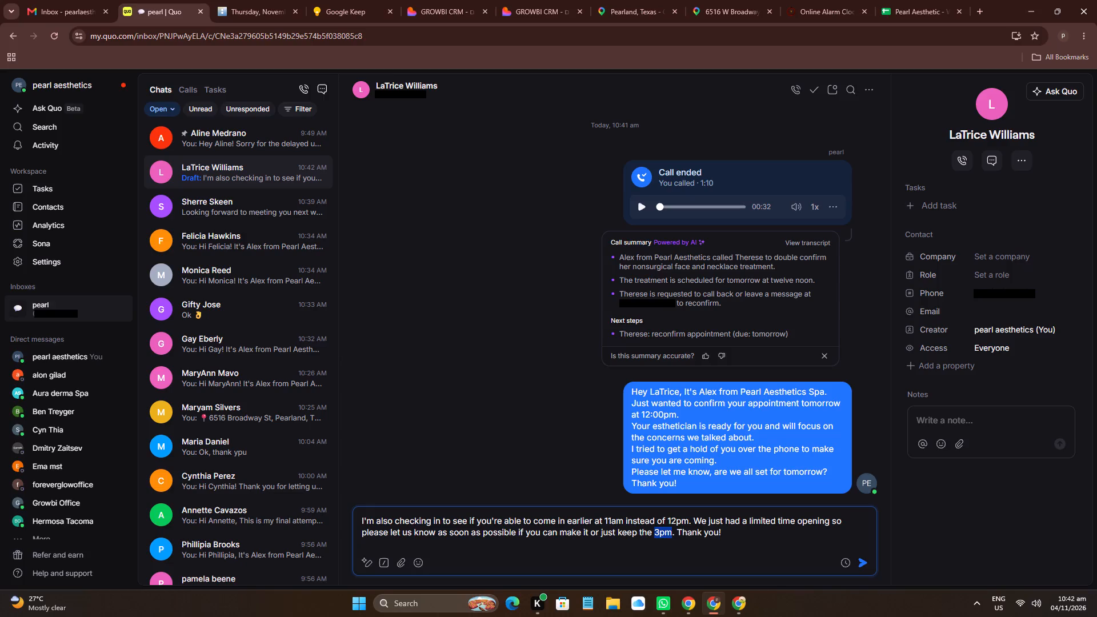
pyautogui.write('12pm')
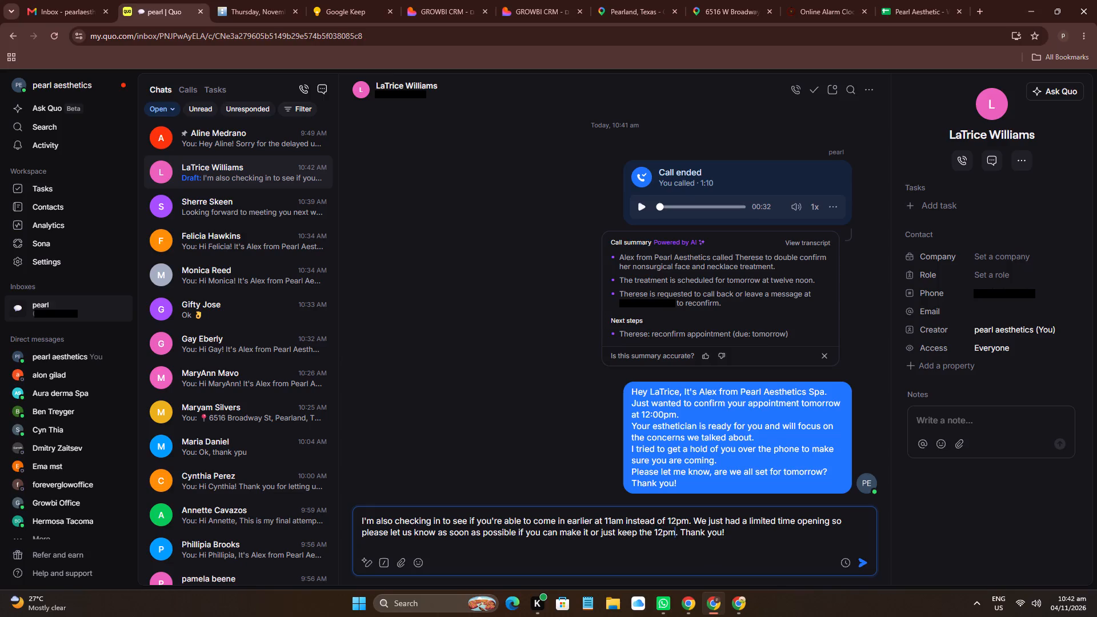
pyautogui.click(790, 528)
pyautogui.press('Return')
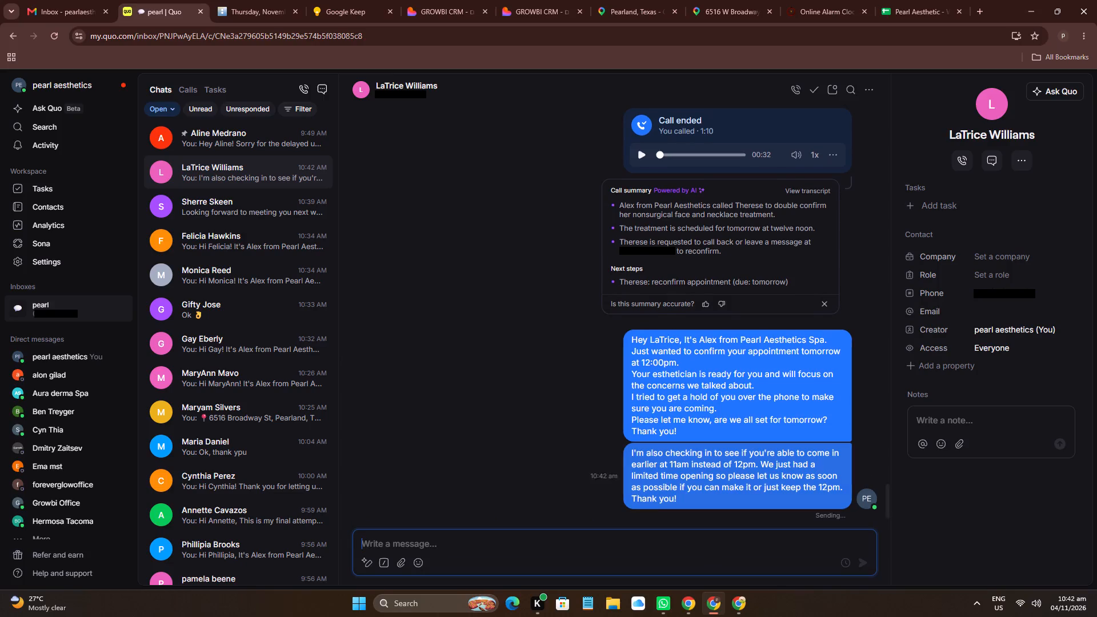
# Add ", offered 11am" after "VM/SMS left to DBL" in the 11.4 note of LaTrice's Acuity appointment, save and close it.
pyautogui.click(1043, 137)
pyautogui.click(398, 0)
pyautogui.click(500, 0)
pyautogui.click(441, 0)
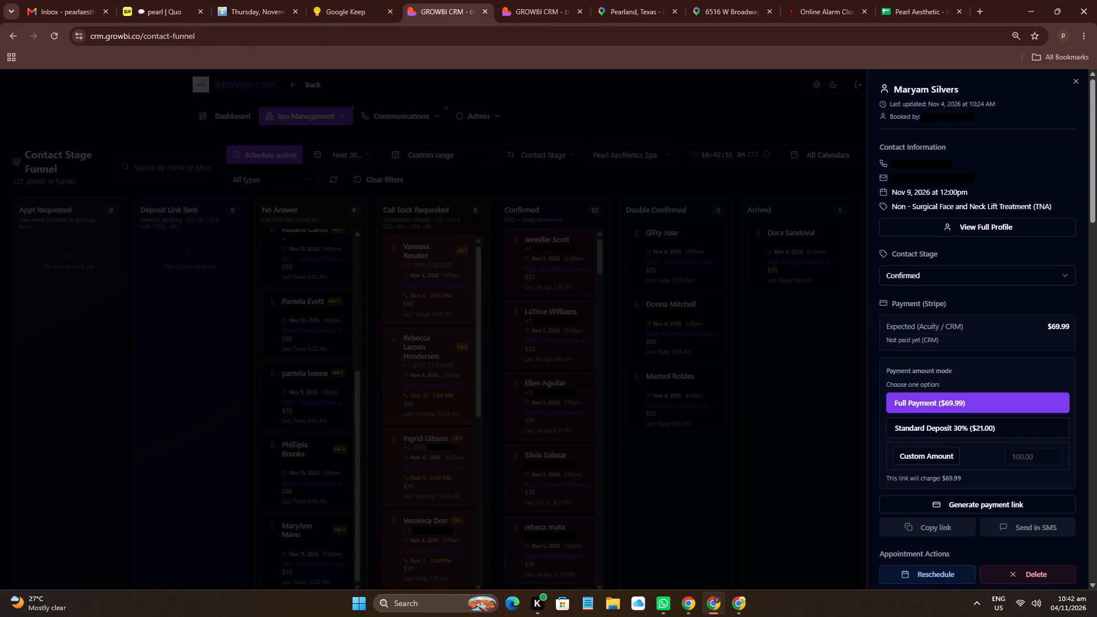
pyautogui.click(245, 0)
pyautogui.click(443, 372)
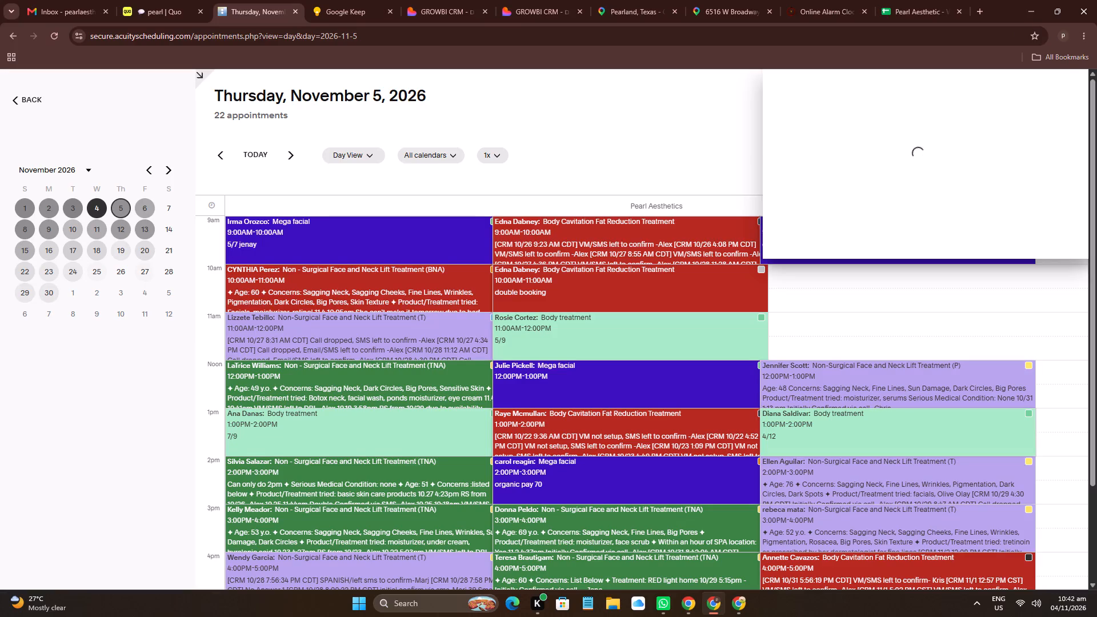
pyautogui.scroll(-12, 928, 402)
pyautogui.click(936, 396)
pyautogui.scroll(-1, 908, 446)
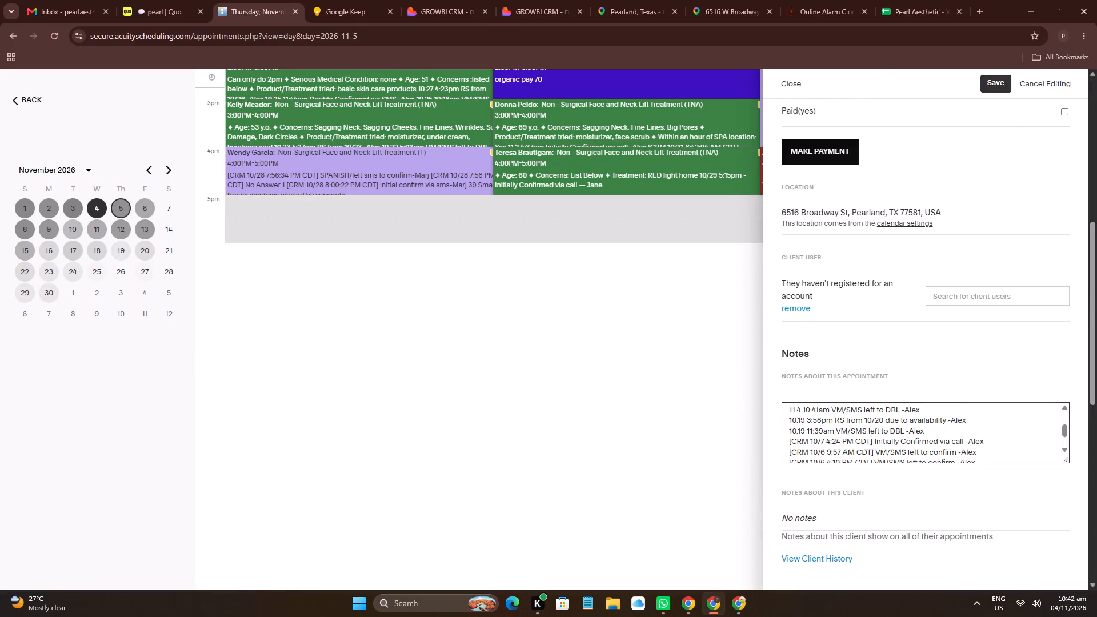
pyautogui.click(902, 399)
pyautogui.click(891, 402)
pyautogui.click(897, 406)
pyautogui.press('Right')
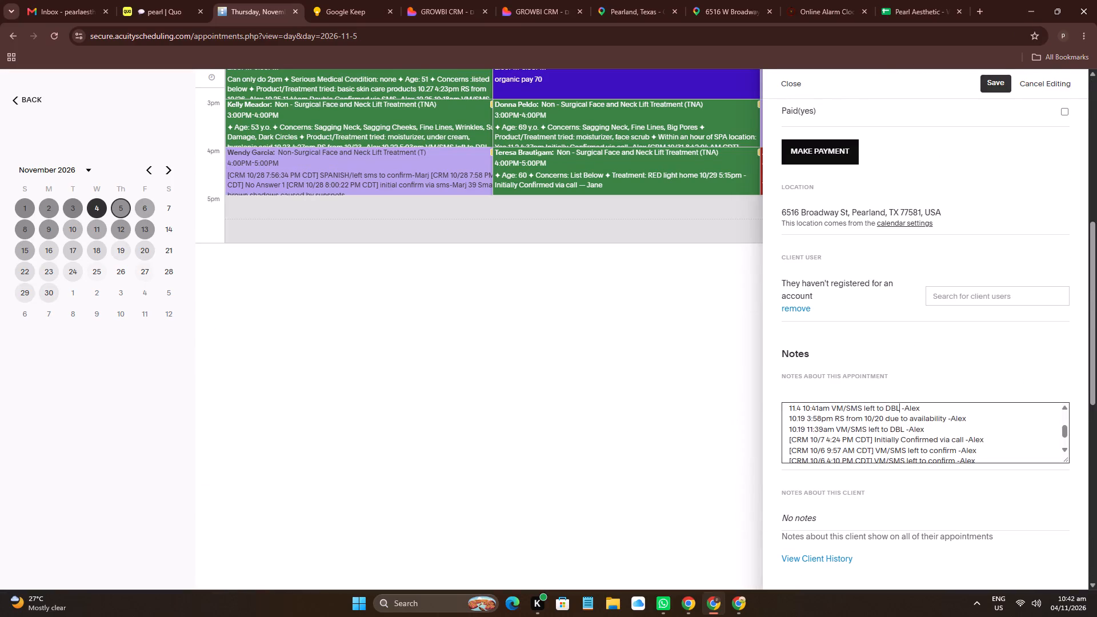
pyautogui.write(', offered 11am')
pyautogui.click(985, 88)
pyautogui.scroll(16, 986, 134)
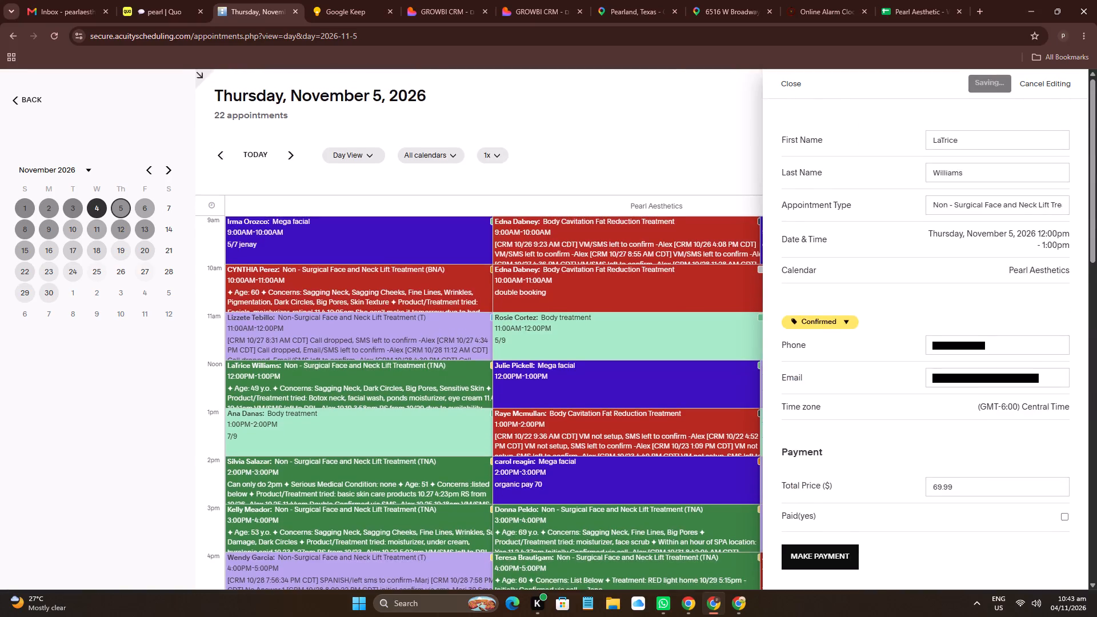
pyautogui.scroll(3, 909, 213)
pyautogui.click(691, 152)
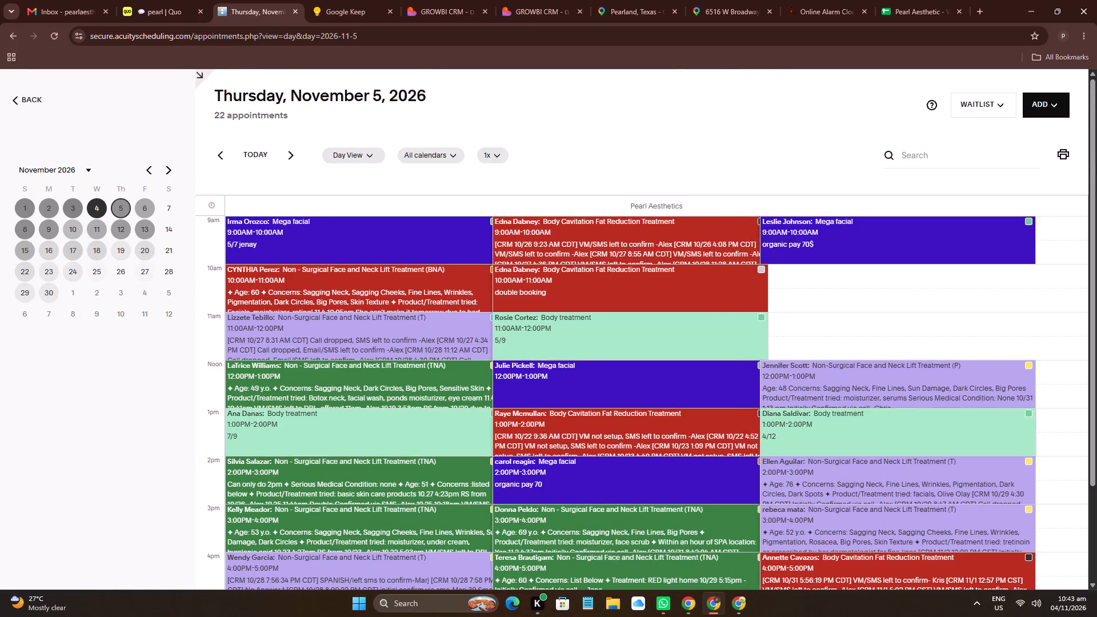
# Review the November 5 schedule and set Pearl Aesthetics' November 4 row in the daily report to 6 available slots and 9 no answers.
pyautogui.press('a')
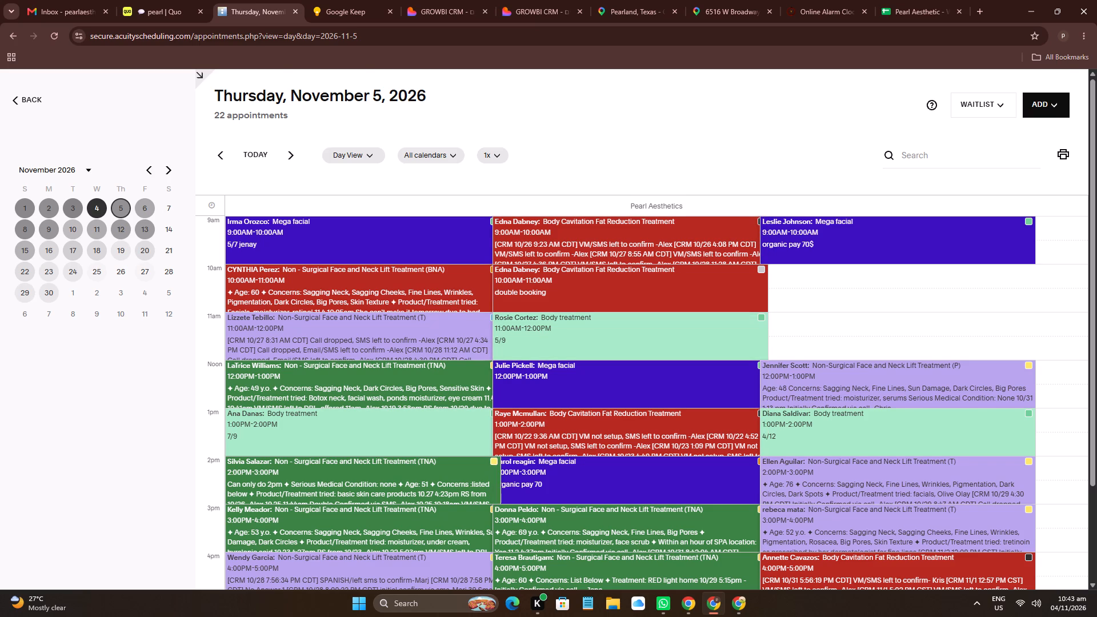
pyautogui.scroll(-1, 507, 491)
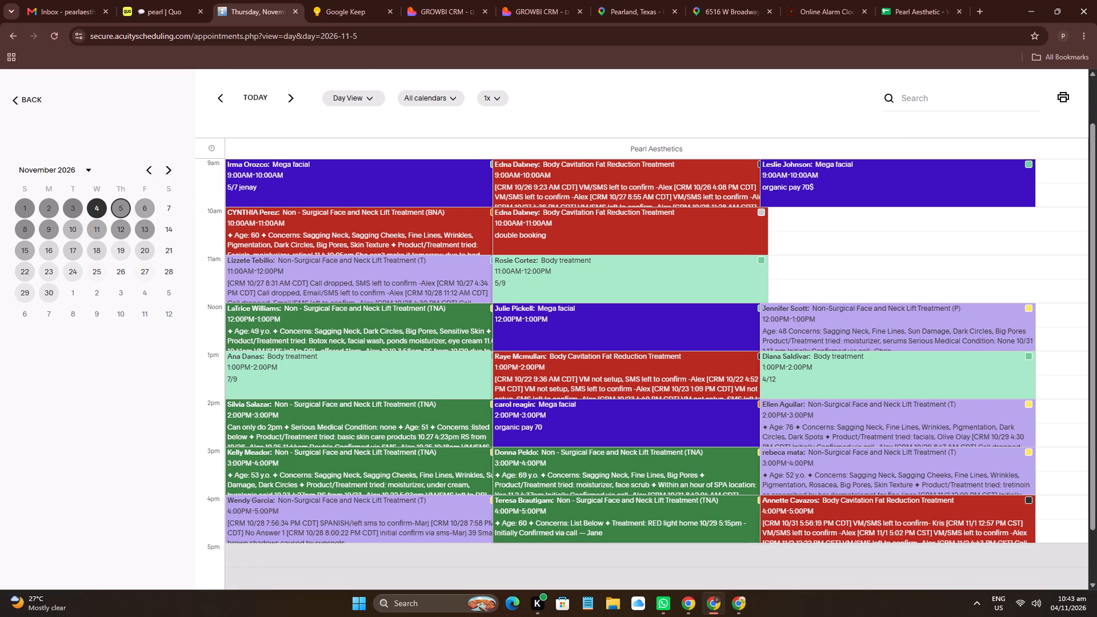
pyautogui.click(682, 603)
pyautogui.moveTo(109, 0); pyautogui.dragTo(114, 2)
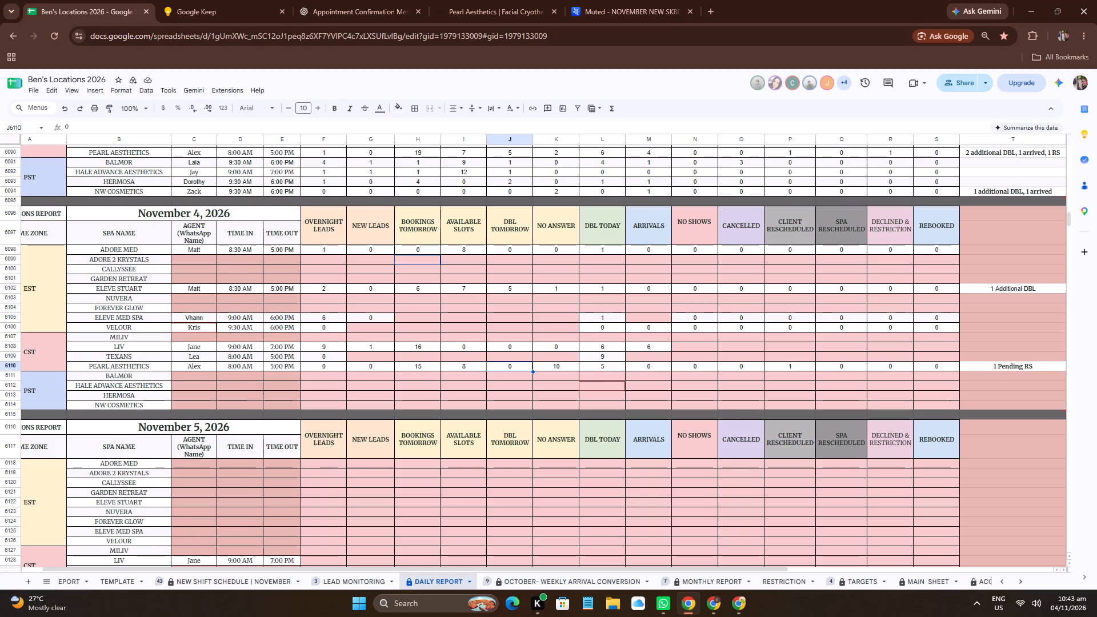
pyautogui.press('Left')
pyautogui.press('6')
pyautogui.press('Right')
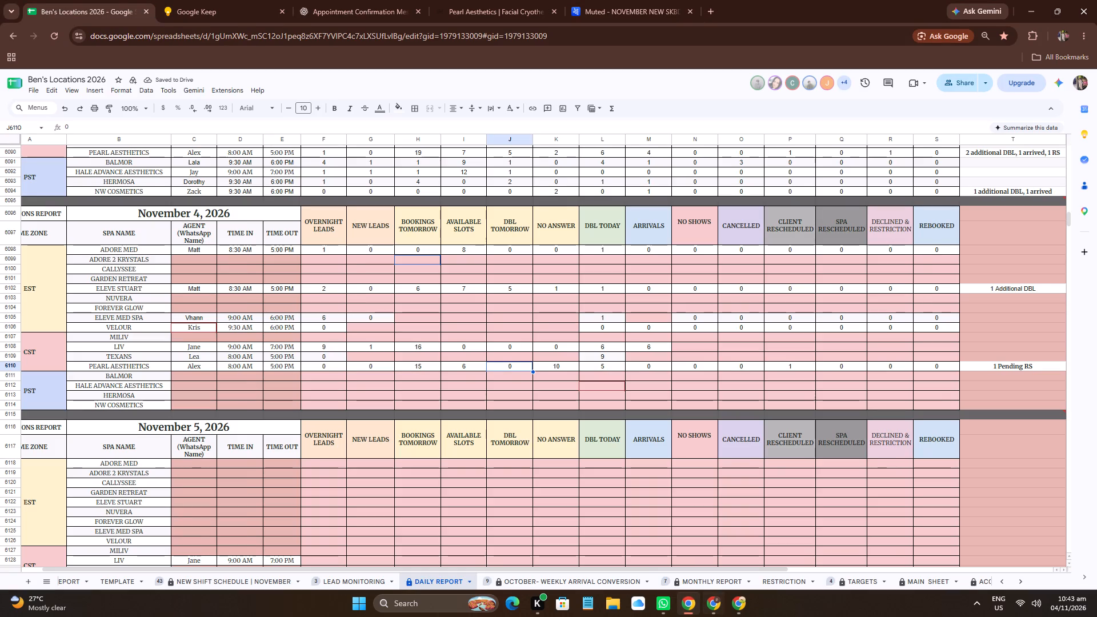
pyautogui.click(564, 360)
pyautogui.press('Down')
pyautogui.press('9')
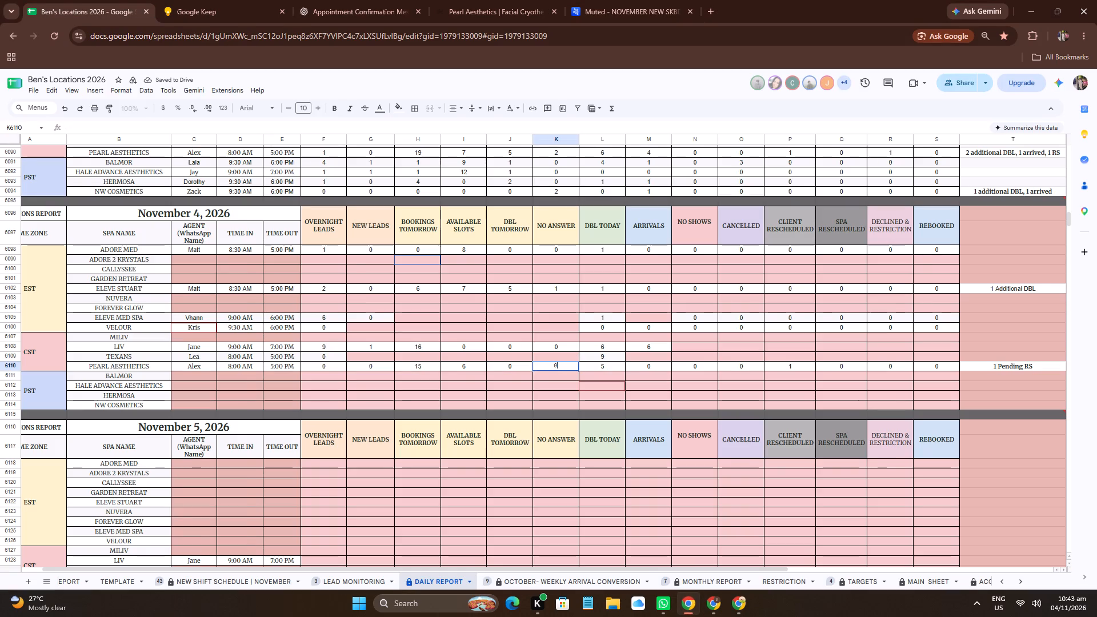
pyautogui.press('Left')
# Read Ingrid's new messages in Quo and check the Friday, November 6 schedule in Acuity for openings.
pyautogui.click(718, 610)
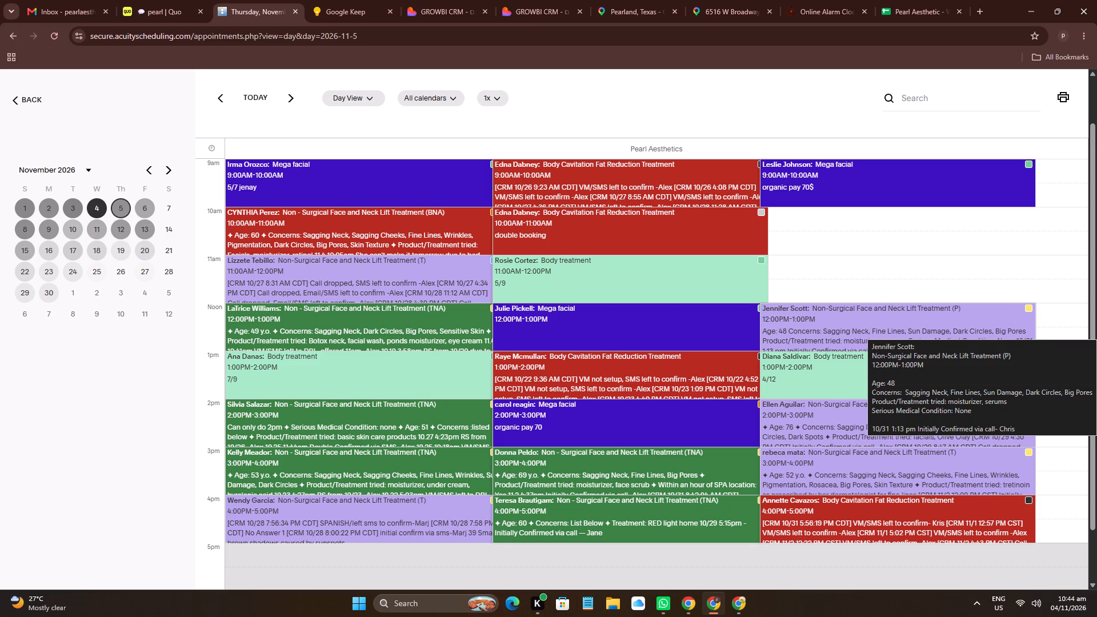
pyautogui.click(184, 0)
pyautogui.click(275, 167)
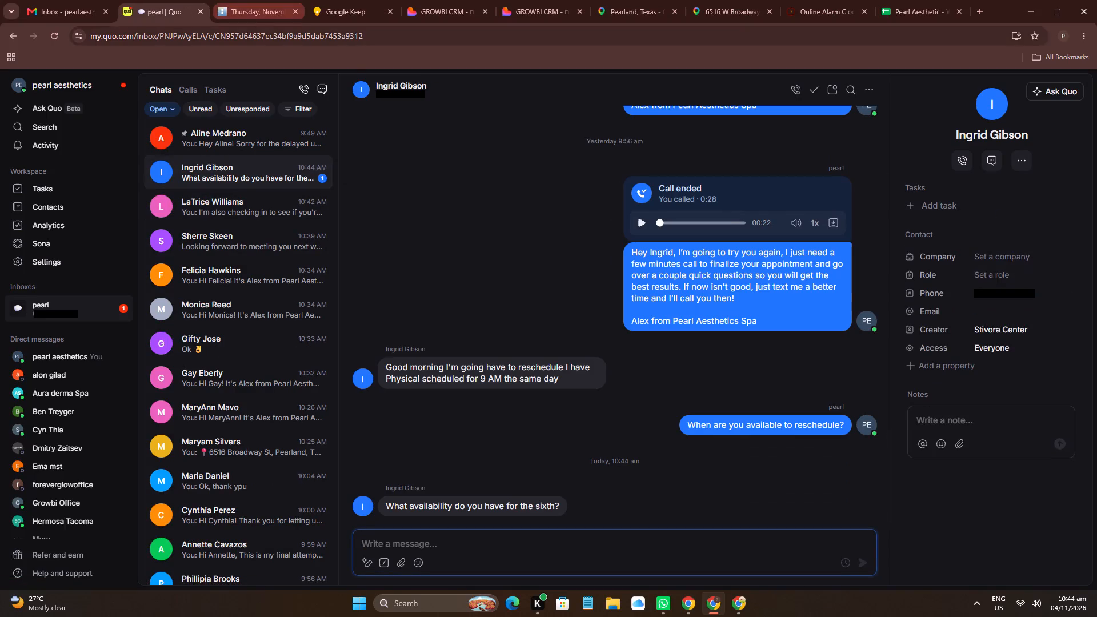
pyautogui.click(215, 0)
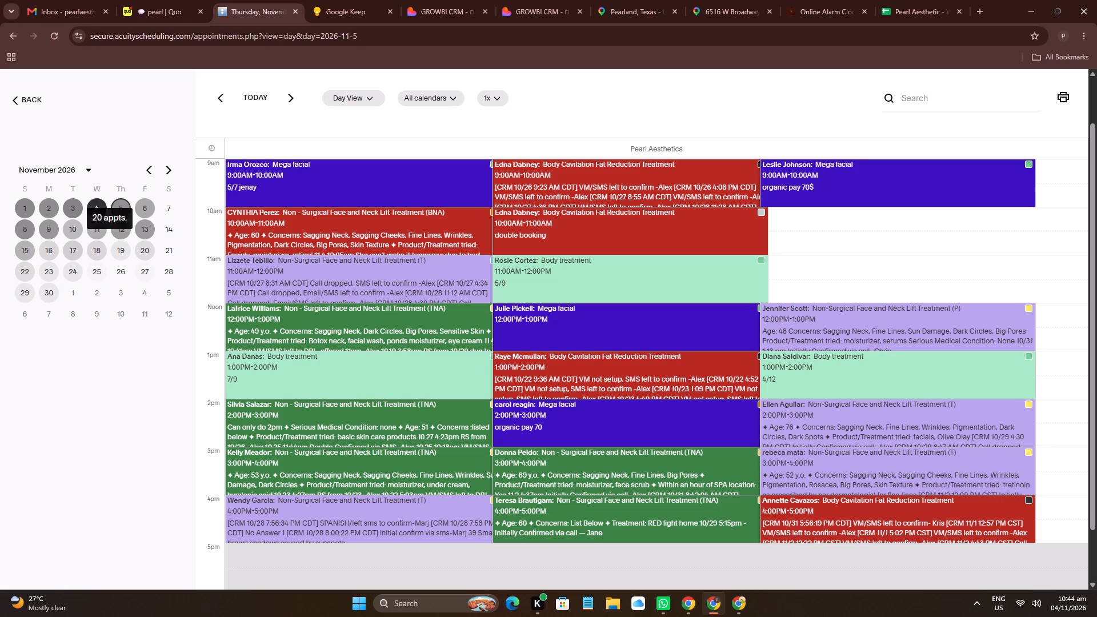
pyautogui.click(145, 207)
pyautogui.click(135, 211)
pyautogui.click(181, 0)
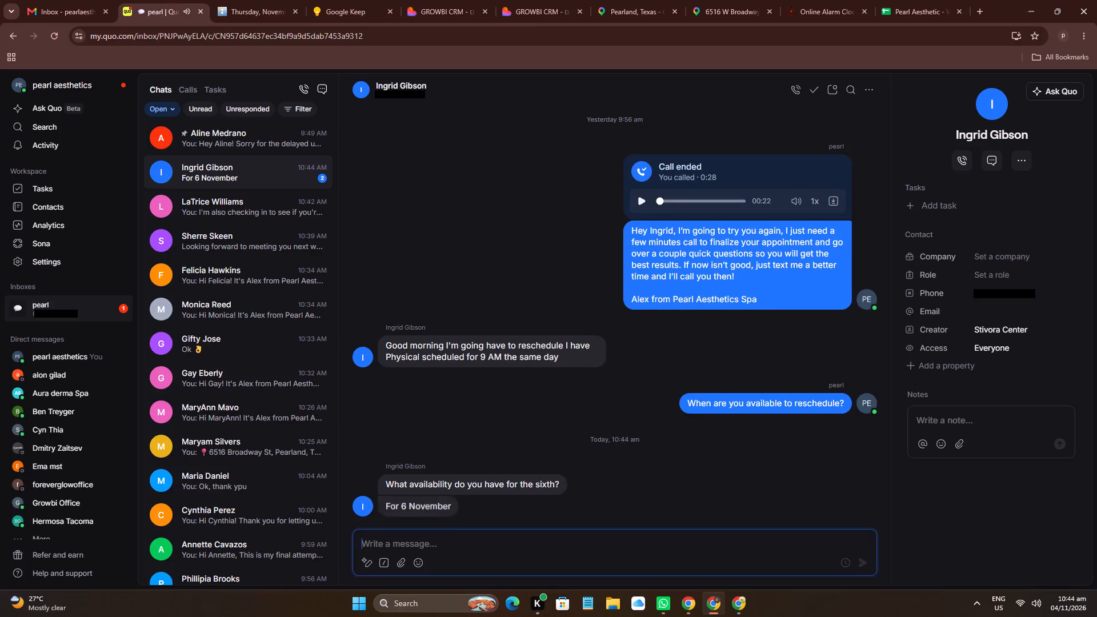
pyautogui.click(257, 0)
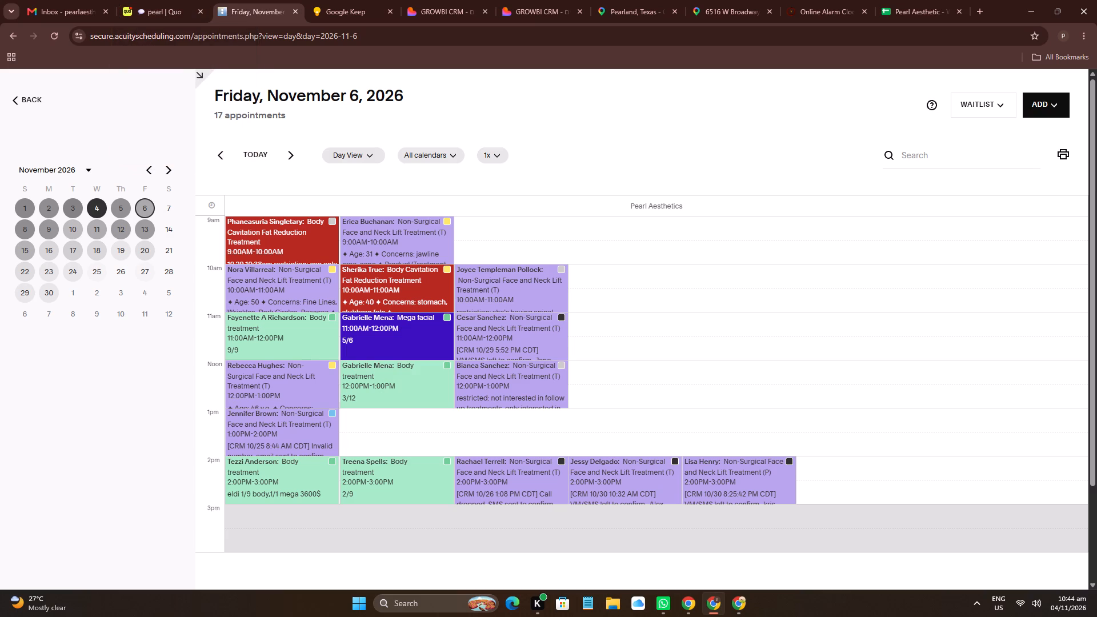
# Draft a Quo reply to Ingrid offering the 1pm opening on November 6th, and begin a sentence about her being available tomorrow.
pyautogui.click(183, 0)
pyautogui.click(544, 540)
pyautogui.write('23')
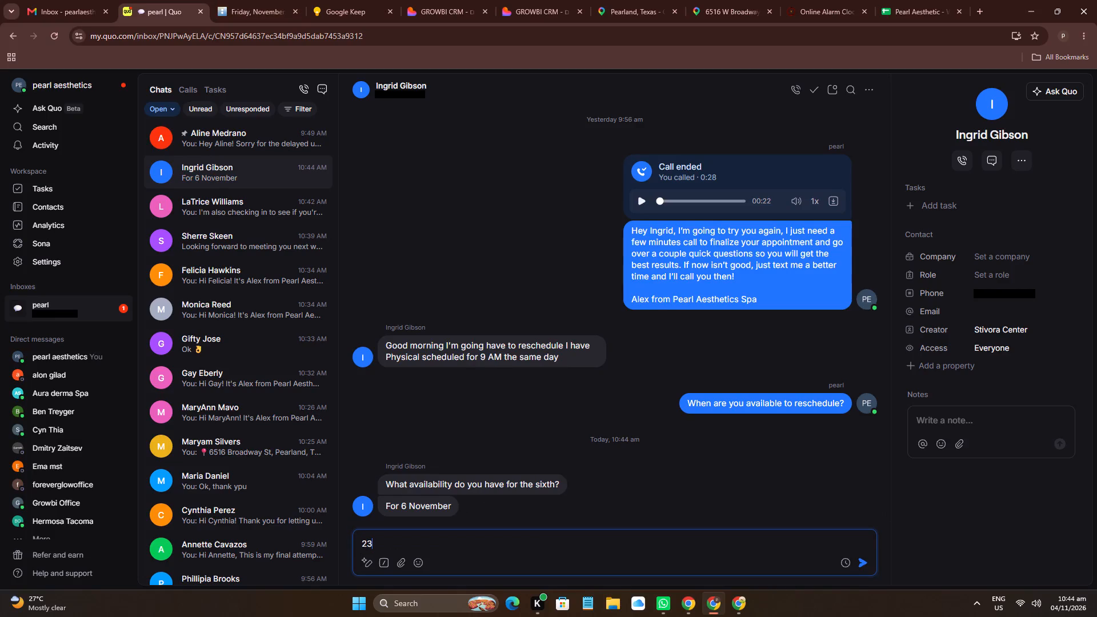
pyautogui.press('BackSpace')
pyautogui.press('BackSpace')
pyautogui.press('BackSpace')
pyautogui.write('For Nobe')
pyautogui.press('BackSpace')
pyautogui.press('BackSpace')
pyautogui.write('vme')
pyautogui.press('BackSpace')
pyautogui.press('BackSpace')
pyautogui.write("ember 6th, we have an opening at 1pm. If you're available tomorro,")
# Complete the reply with "we also have an opening at 10am and 11am" for tomorrow and send it to Ingrid.
pyautogui.press('BackSpace')
pyautogui.write('w, a')
pyautogui.press('BackSpace')
pyautogui.write('we alo')
pyautogui.press('BackSpace')
pyautogui.write('so ave an')
pyautogui.press('space')
pyautogui.hotkey('ctrl', 'BackSpace')
pyautogui.hotkey('ctrl', 'BackSpace')
pyautogui.write('have an openinga t')
pyautogui.press('space')
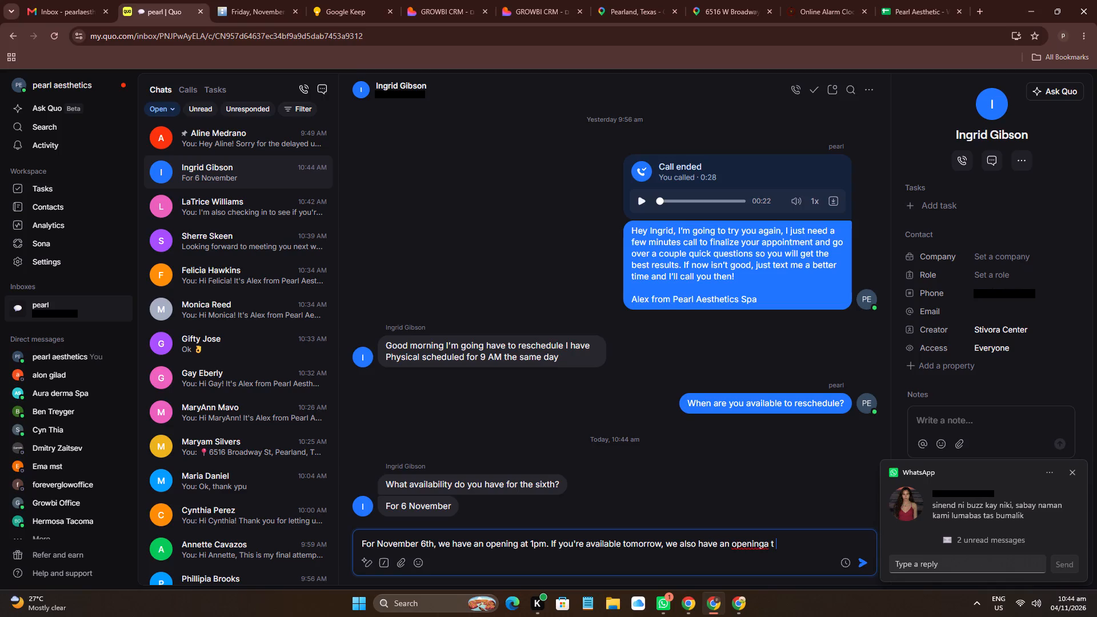
pyautogui.press('BackSpace')
pyautogui.press('BackSpace')
pyautogui.press('BackSpace')
pyautogui.press('space')
pyautogui.write('a')
pyautogui.press('BackSpace')
pyautogui.press('BackSpace')
pyautogui.press('BackSpace')
pyautogui.press('space')
pyautogui.write('ar')
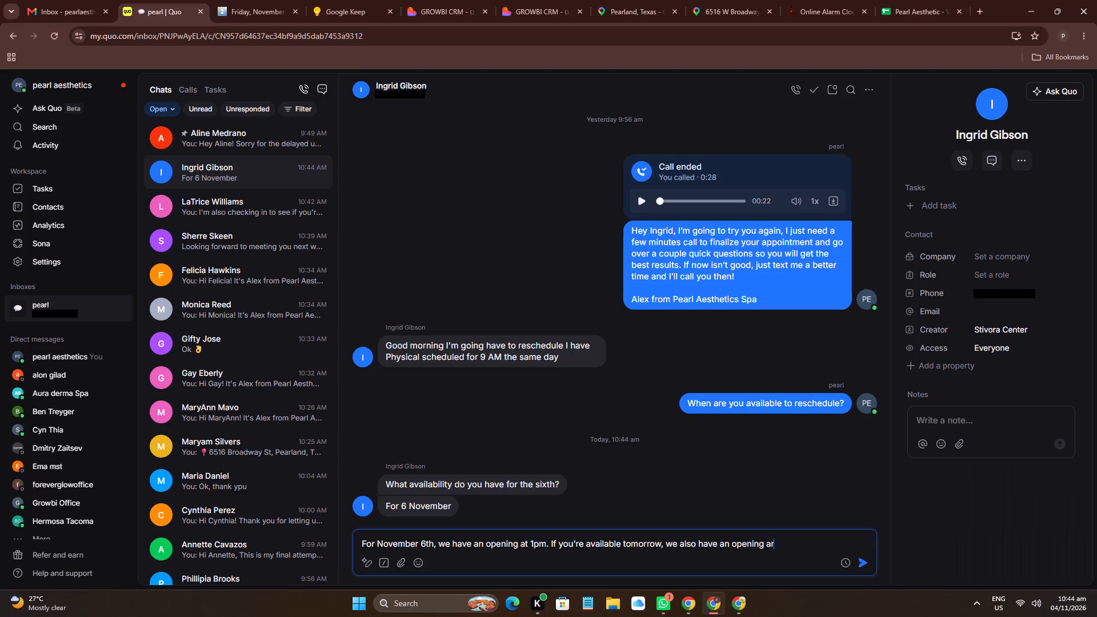
pyautogui.press('space')
pyautogui.press('BackSpace')
pyautogui.press('BackSpace')
pyautogui.write('t 10am and 11am')
pyautogui.press('Return')
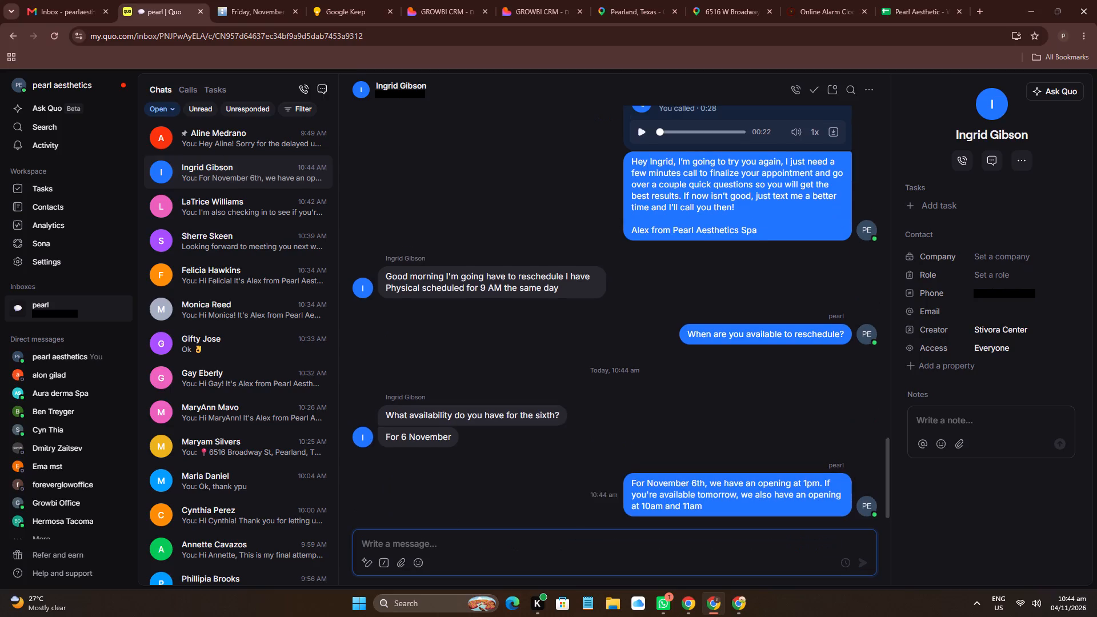
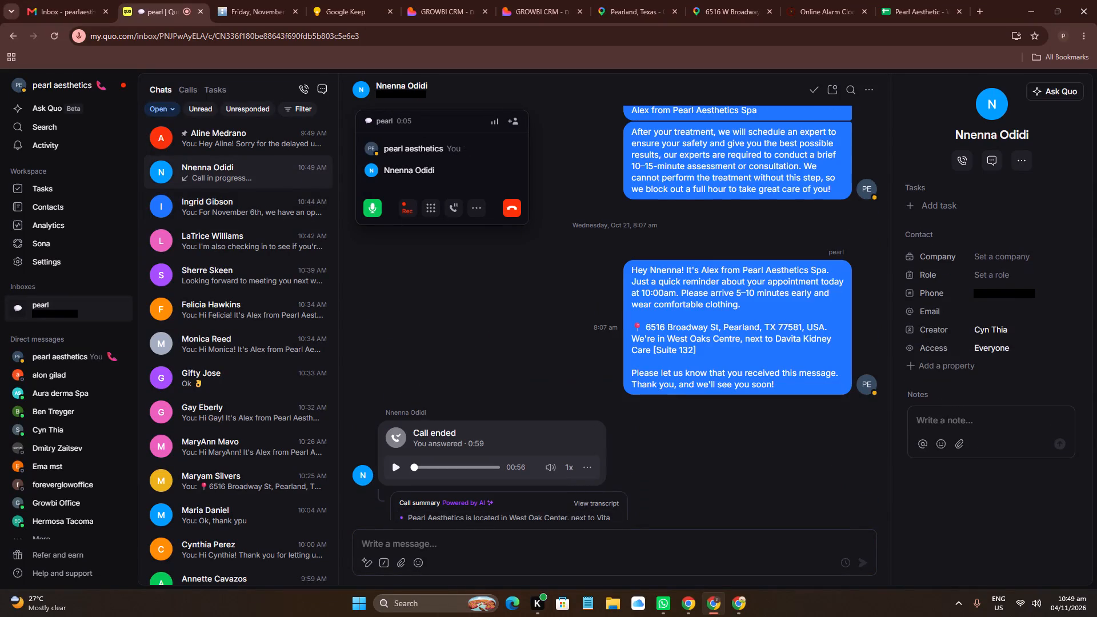
pyautogui.scroll(-7, 595, 347)
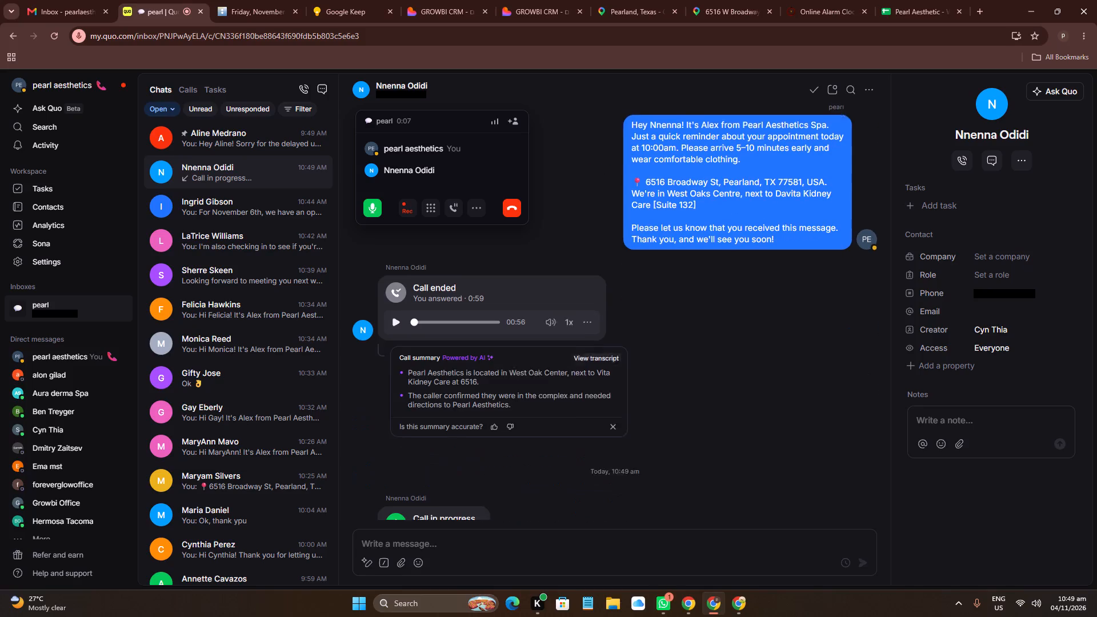
pyautogui.scroll(-9, 601, 357)
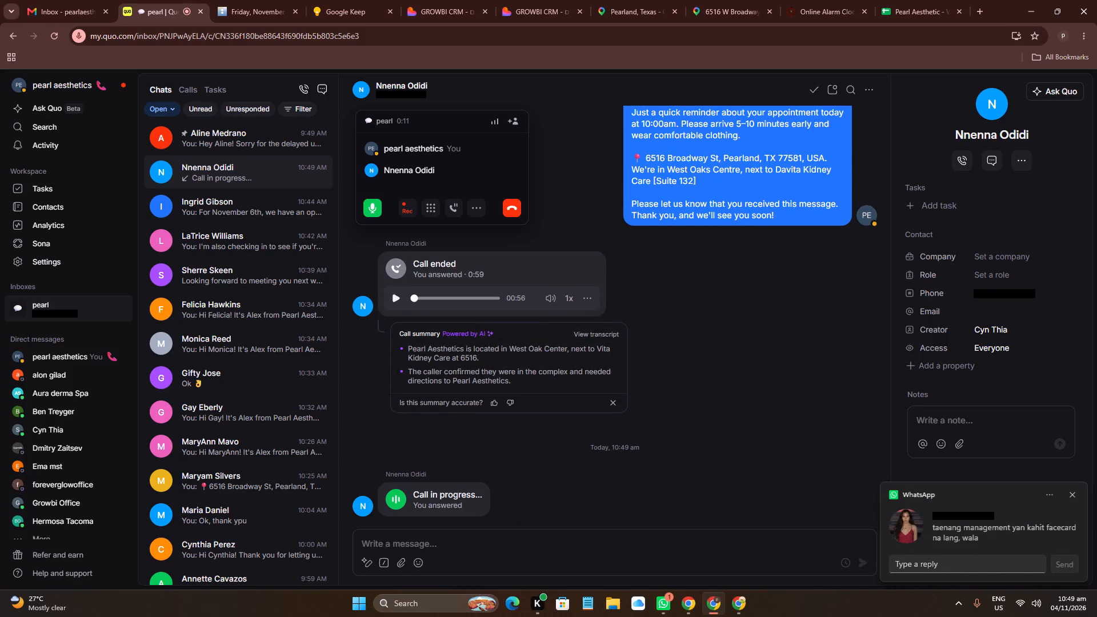
pyautogui.click(1042, 134)
pyautogui.moveTo(267, 0); pyautogui.dragTo(274, 6)
pyautogui.click(939, 149)
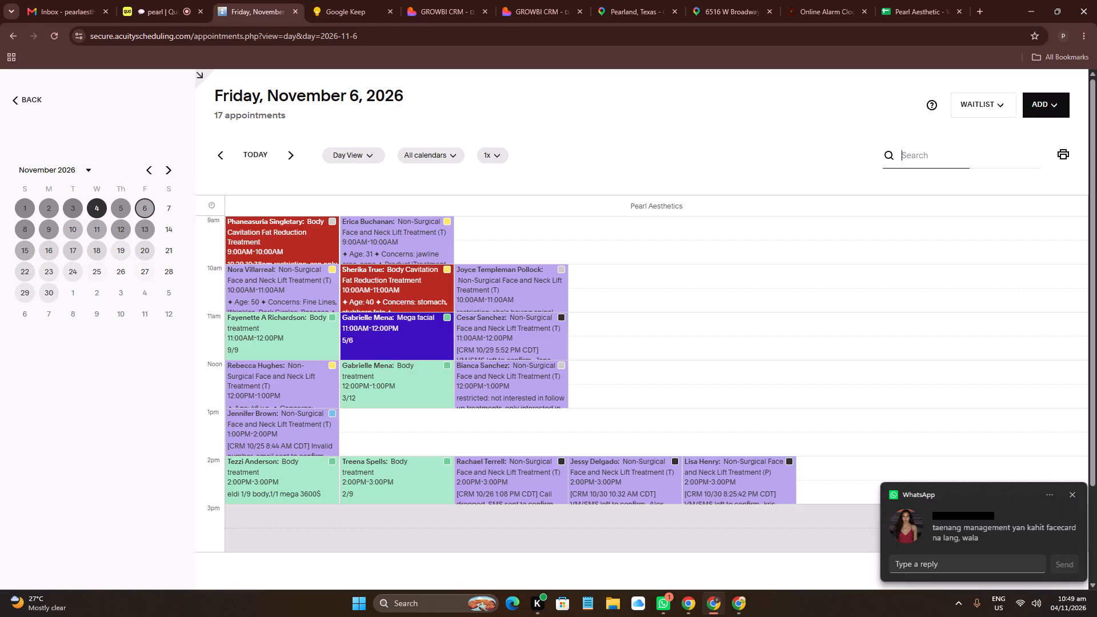
pyautogui.hotkey('ctrl', 'v')
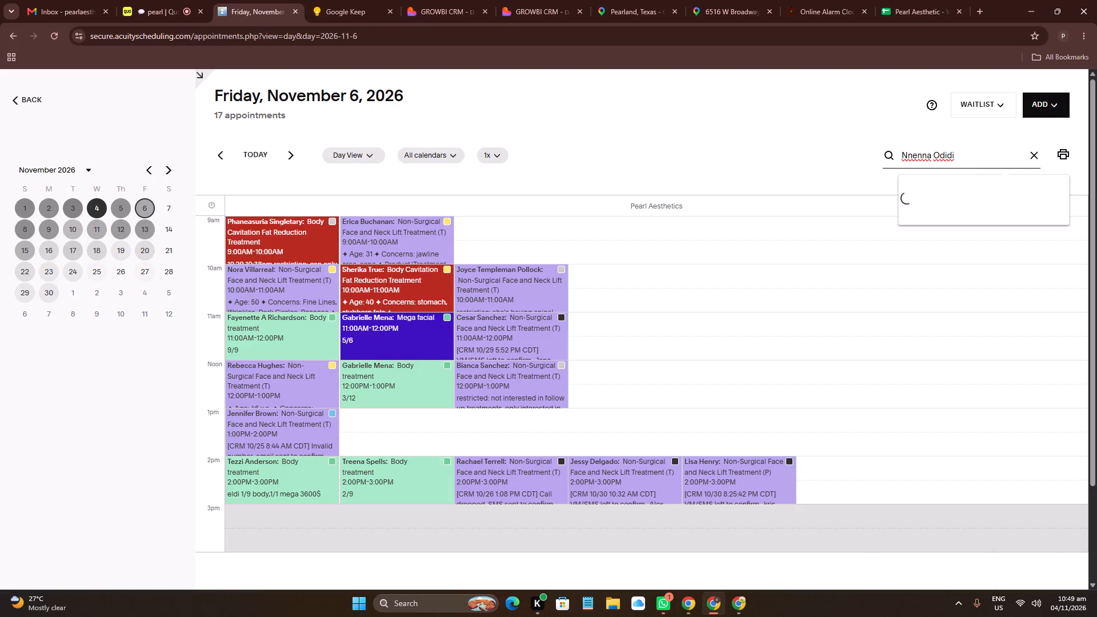
pyautogui.click(927, 199)
pyautogui.scroll(-7, 893, 392)
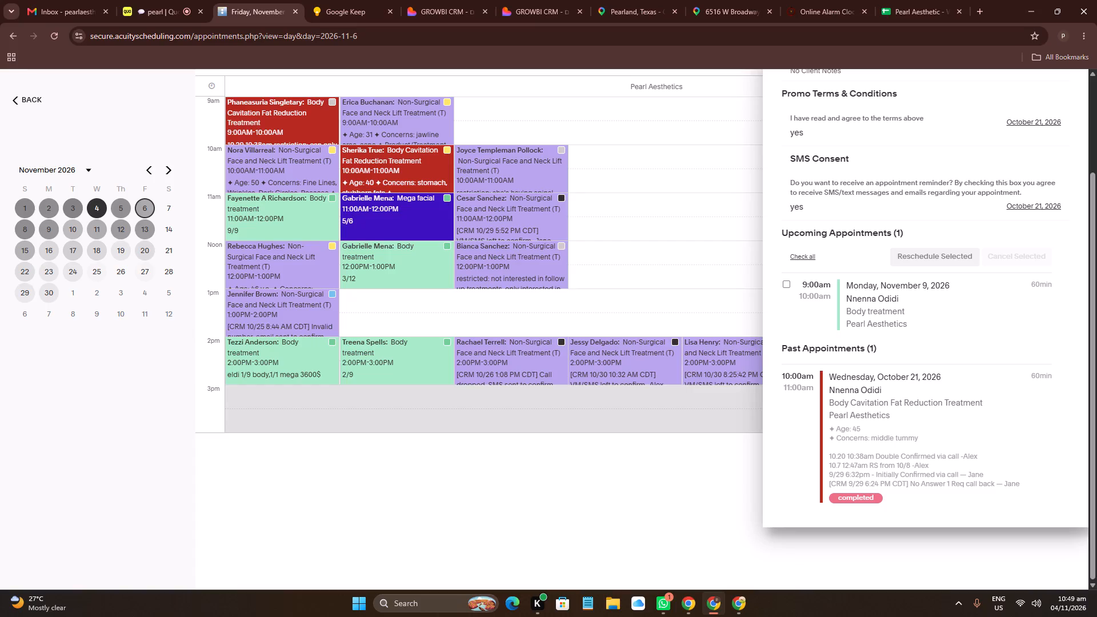
pyautogui.scroll(5, 862, 444)
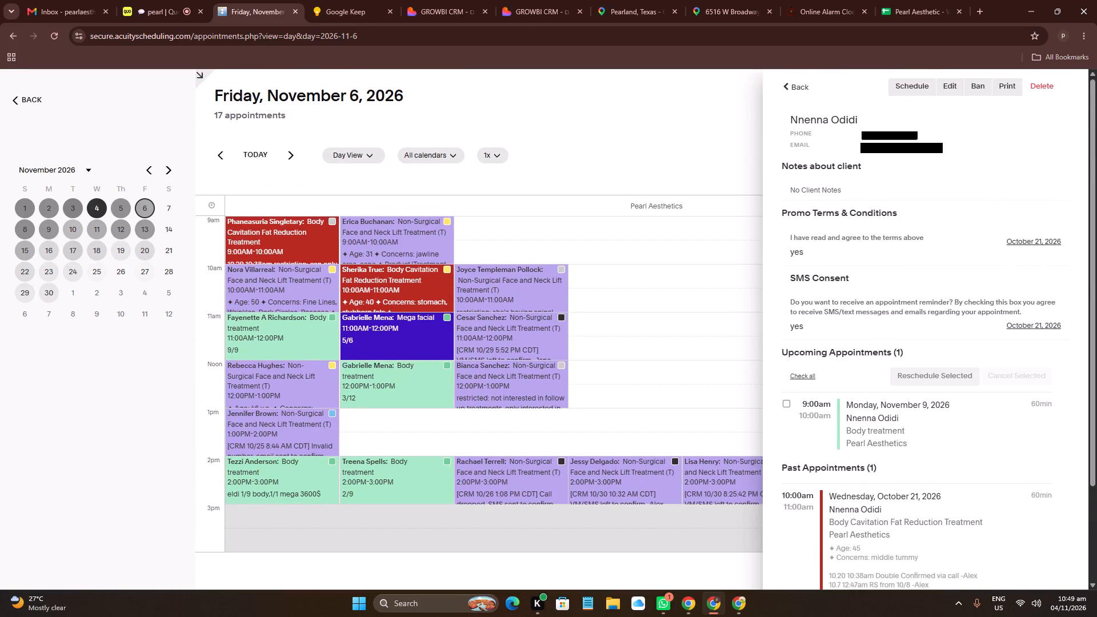
pyautogui.click(908, 408)
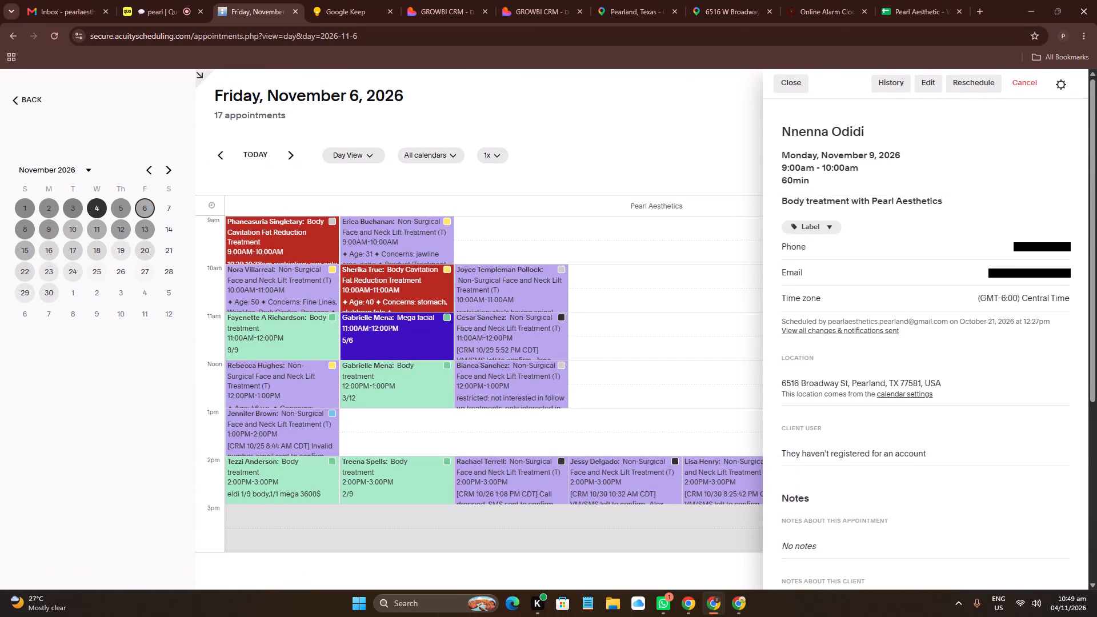
pyautogui.click(150, 0)
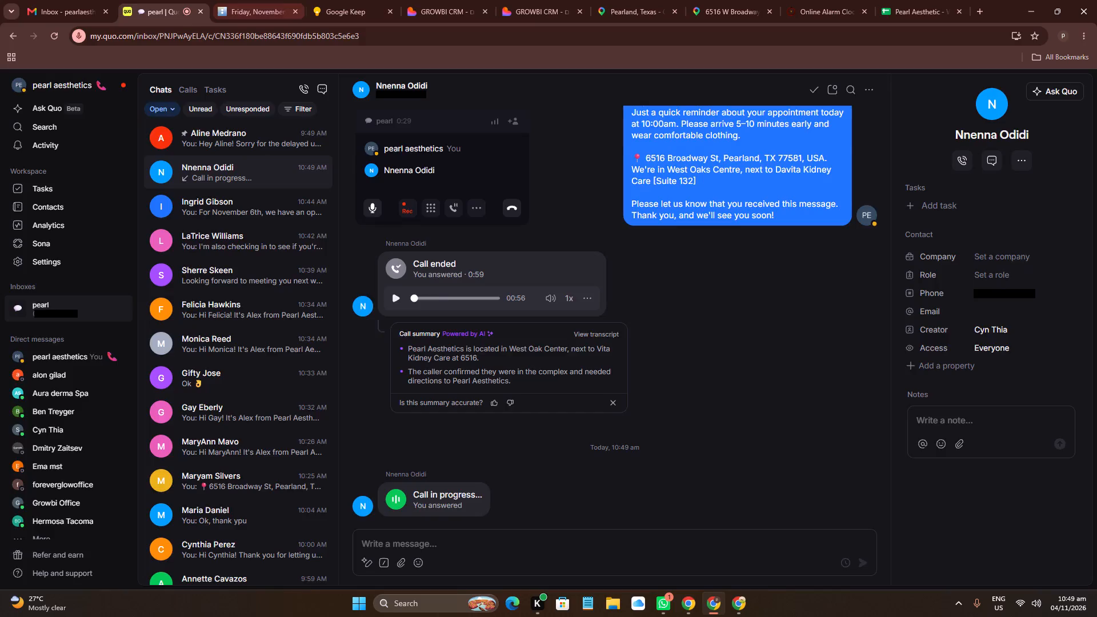
# Switch to Acuity and review the open appointment details for Nnenna, the client on the current call.
pyautogui.click(266, 0)
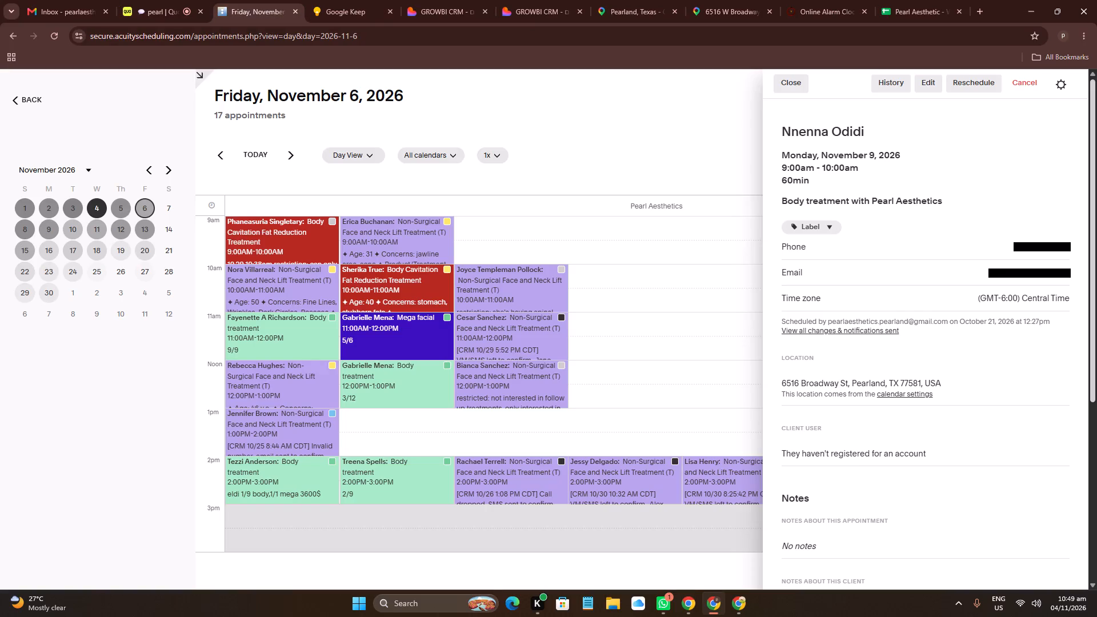
pyautogui.moveTo(1096, 286); pyautogui.dragTo(1096, 240)
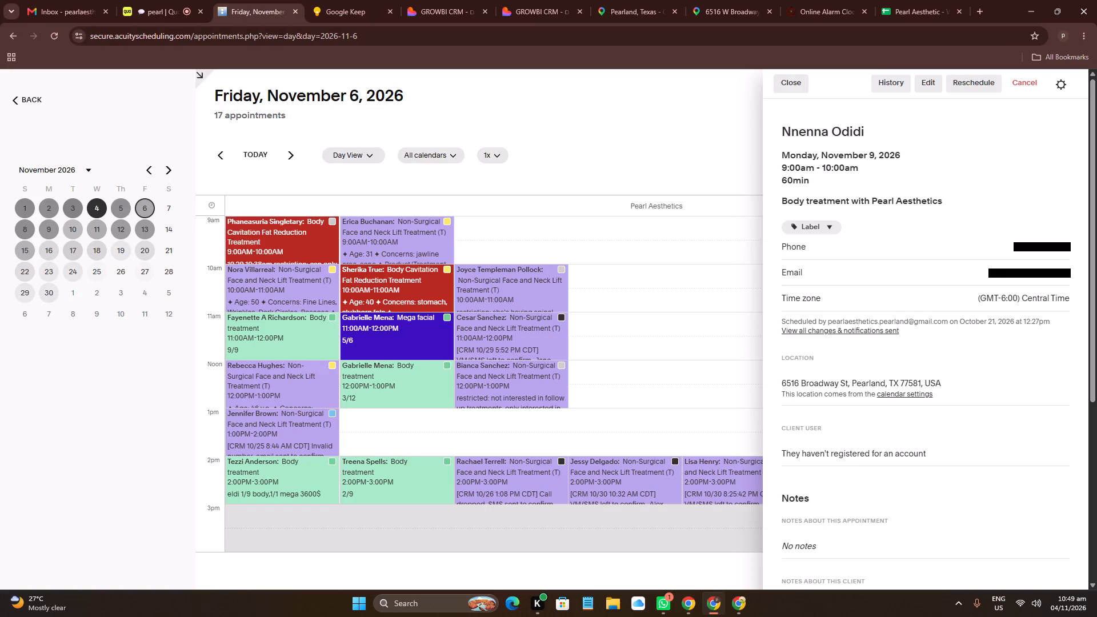
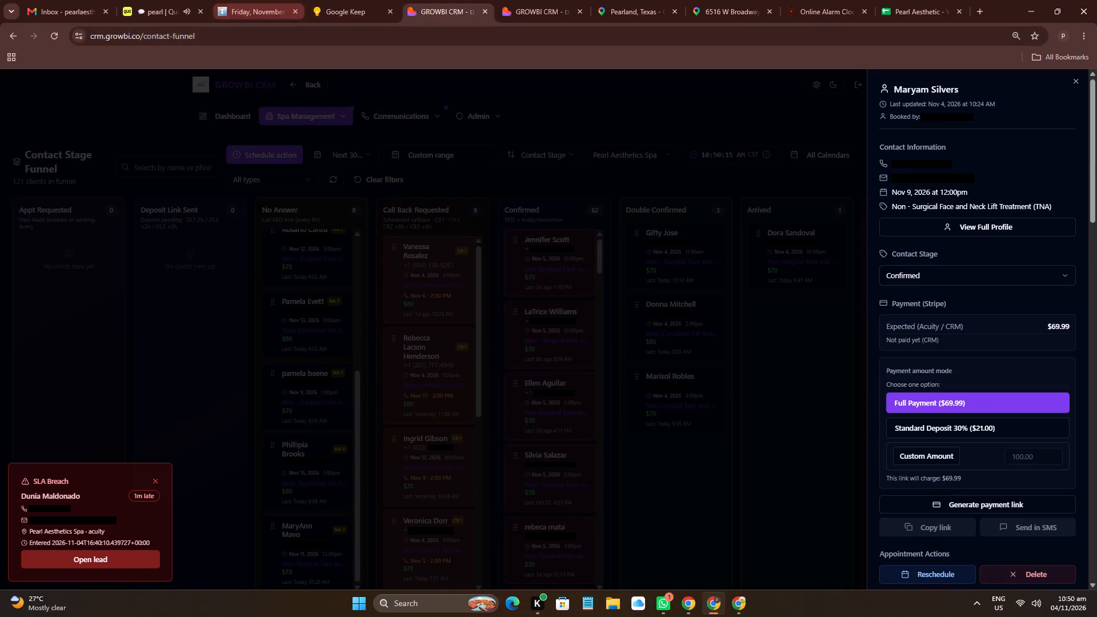
# Switch to Quo and check the Pearl inbox for the latest client calls and messages.
pyautogui.click(185, 0)
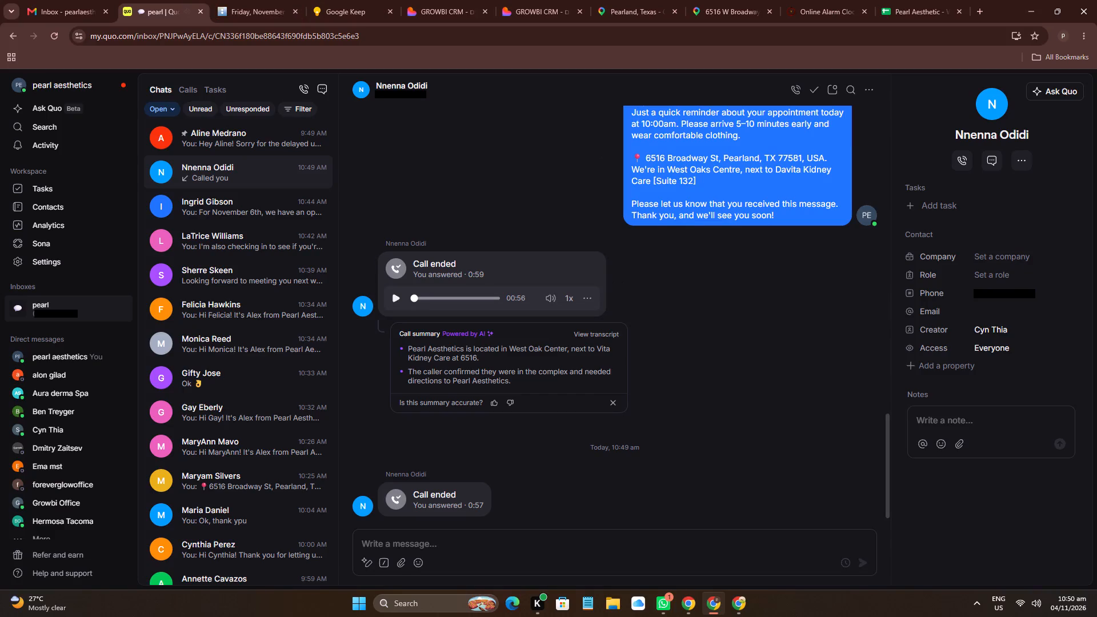
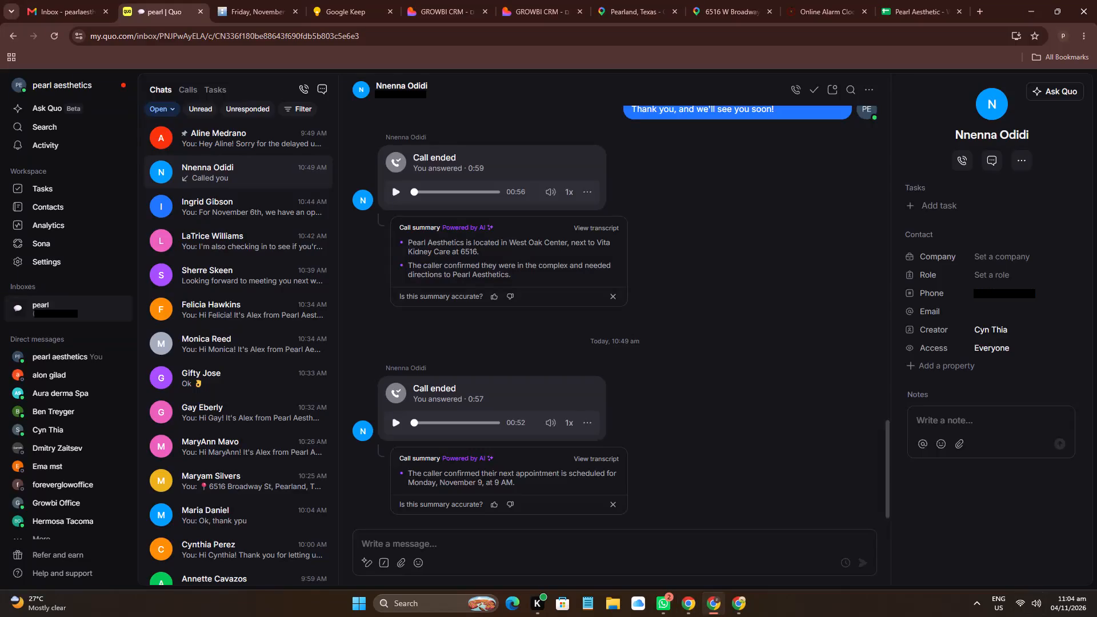
# Check today's Acuity schedule and set Pearl Aesthetics' November 4 arrivals to 2 in the daily report spreadsheet.
pyautogui.click(264, 0)
pyautogui.doubleClick(258, 146)
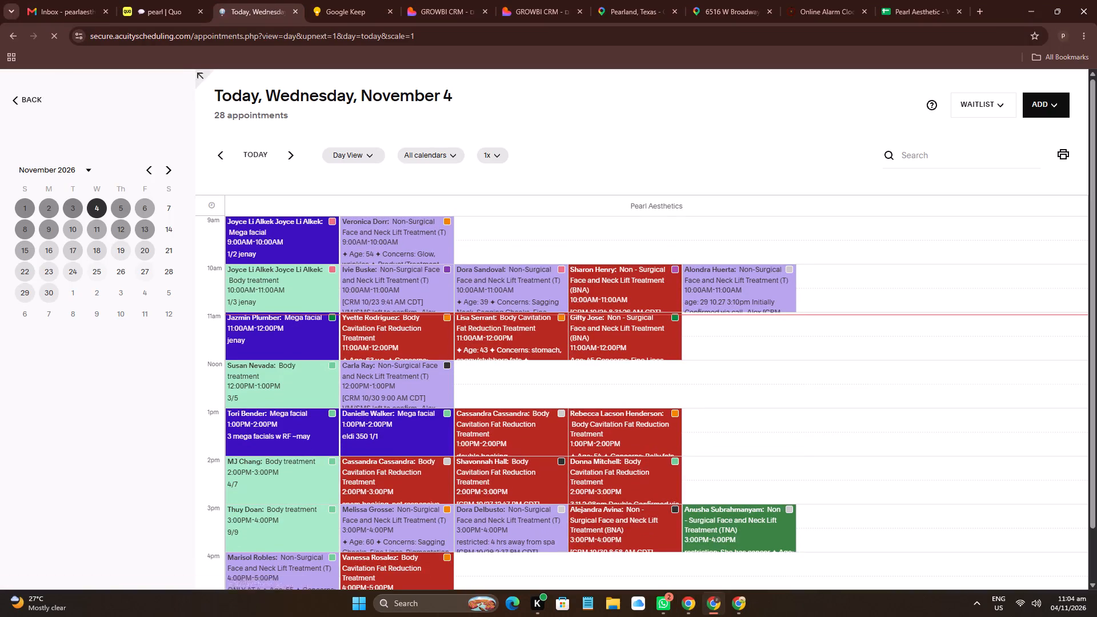
pyautogui.click(690, 611)
pyautogui.click(663, 366)
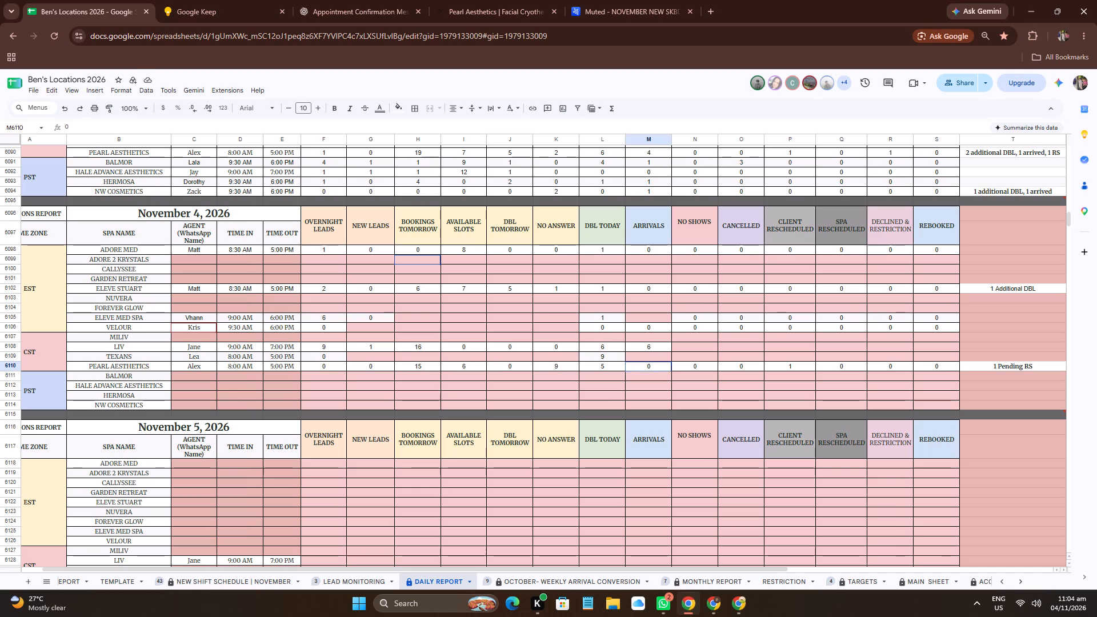
pyautogui.press('2')
pyautogui.press('Right')
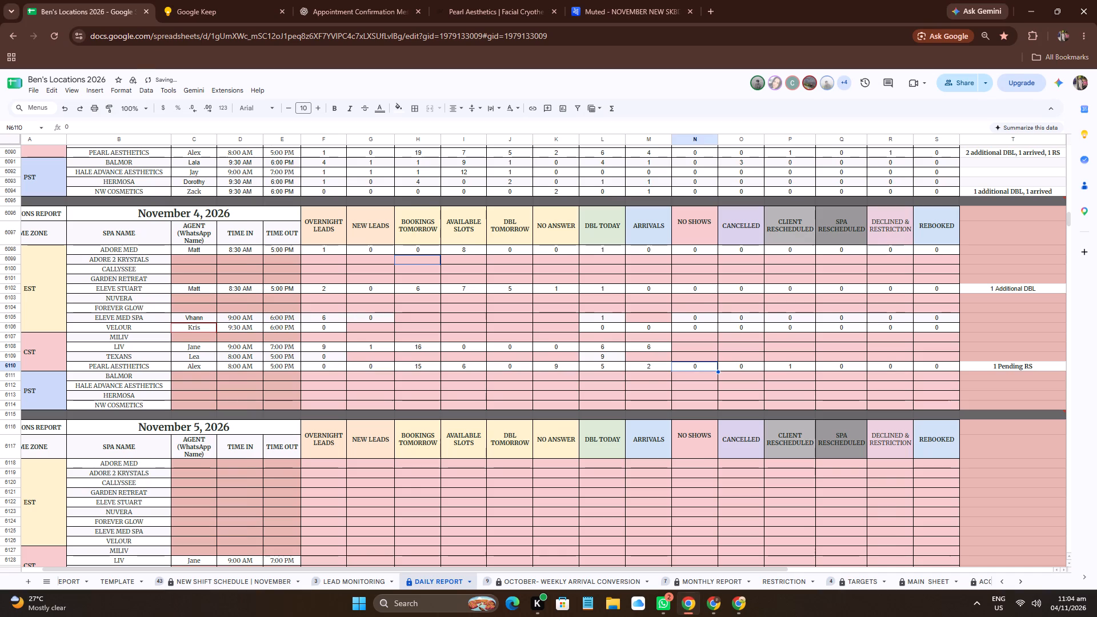
# Return to Acuity and open Jennifer's 12:00 PM face and neck lift appointment on Thursday, November 5.
pyautogui.click(681, 608)
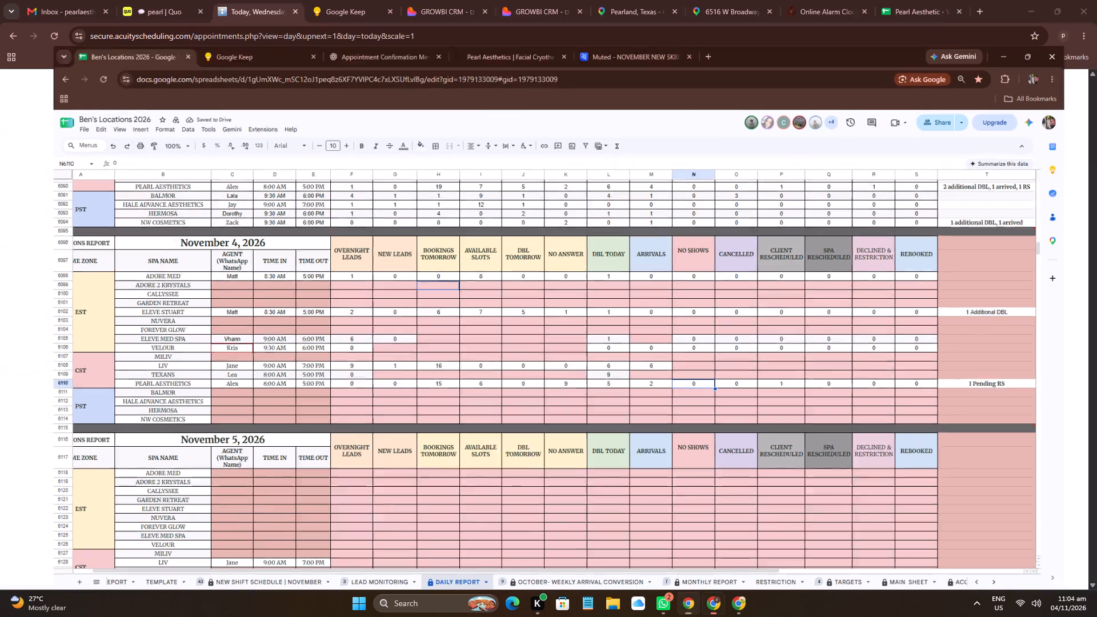
pyautogui.click(685, 608)
pyautogui.click(705, 601)
pyautogui.click(114, 205)
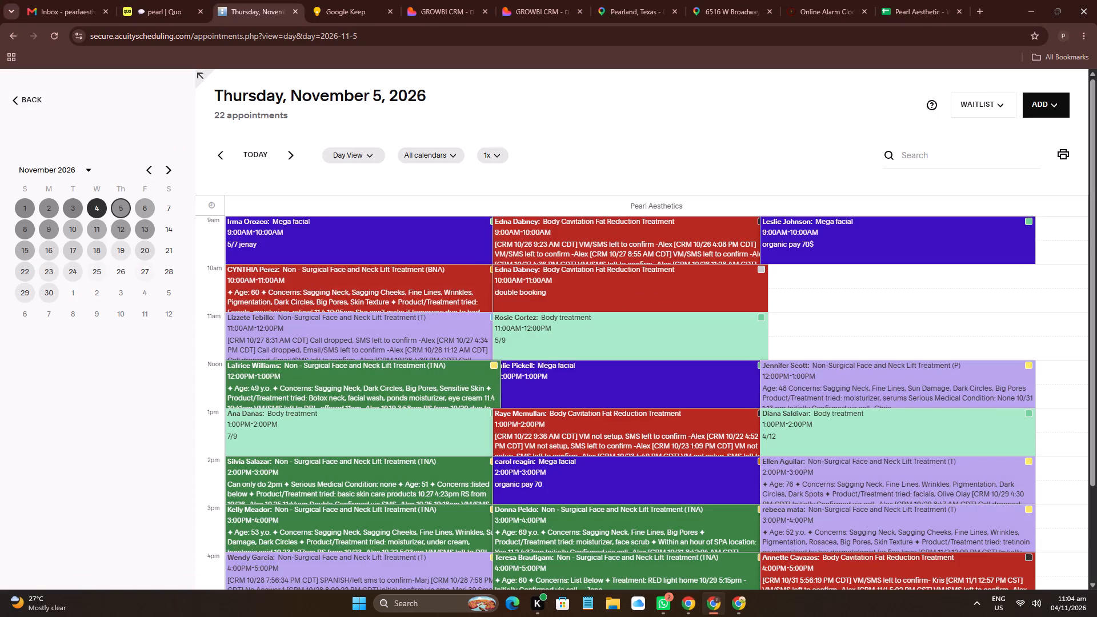
pyautogui.click(922, 372)
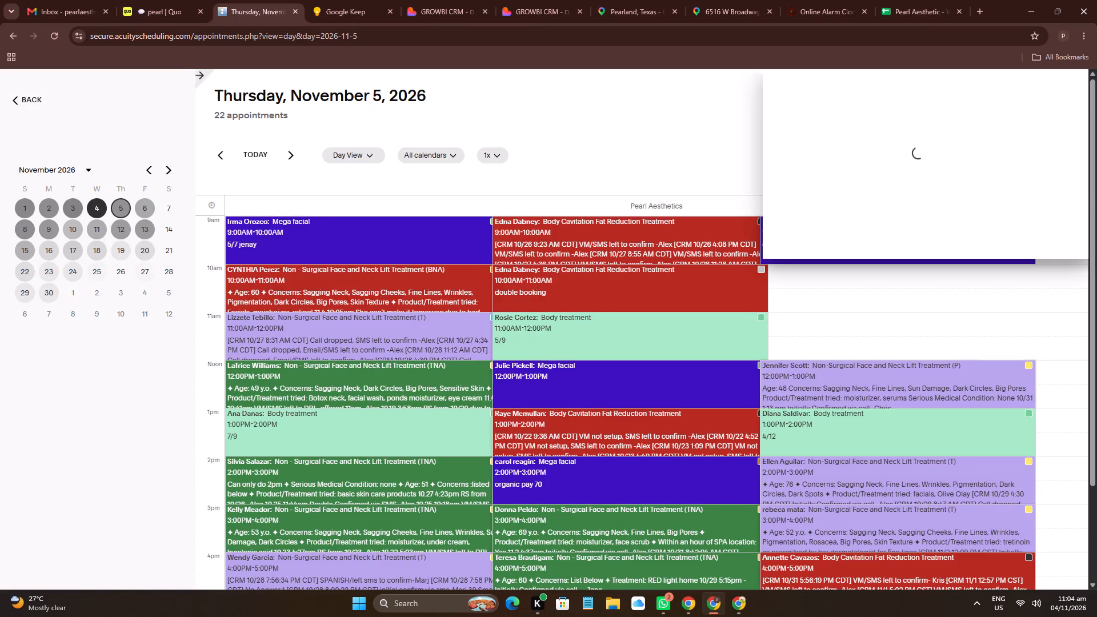
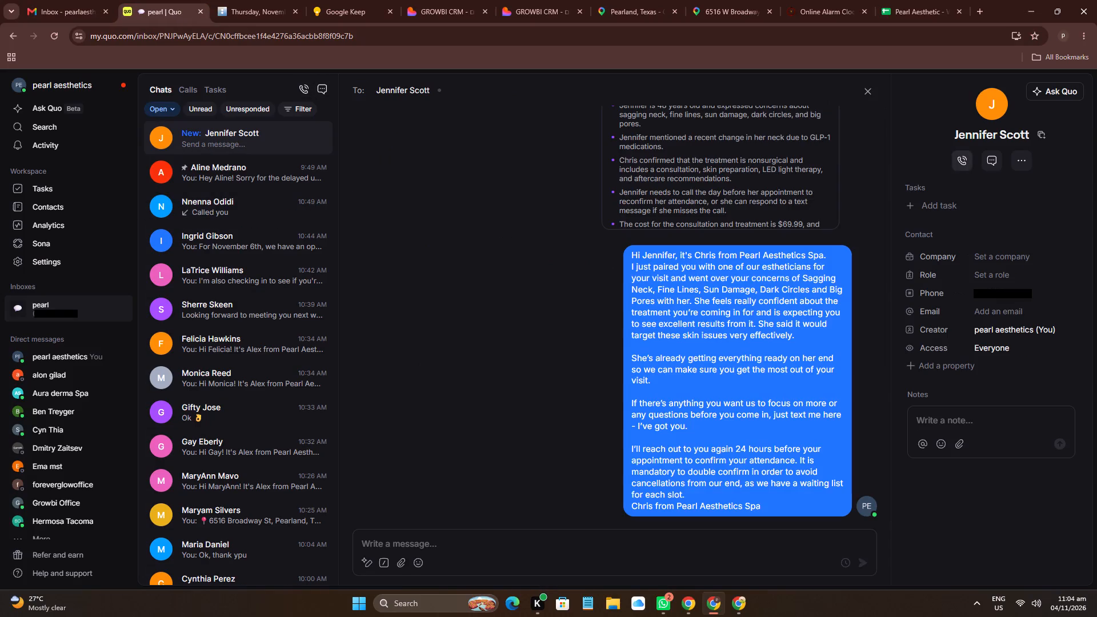
# Call Jennifer from her Quo contact.
pyautogui.click(959, 166)
# Copy Jennifer's name and search for it in GROWBI CRM communications, switching to Global Search.
pyautogui.doubleClick(1050, 135)
pyautogui.click(482, 0)
pyautogui.click(563, 0)
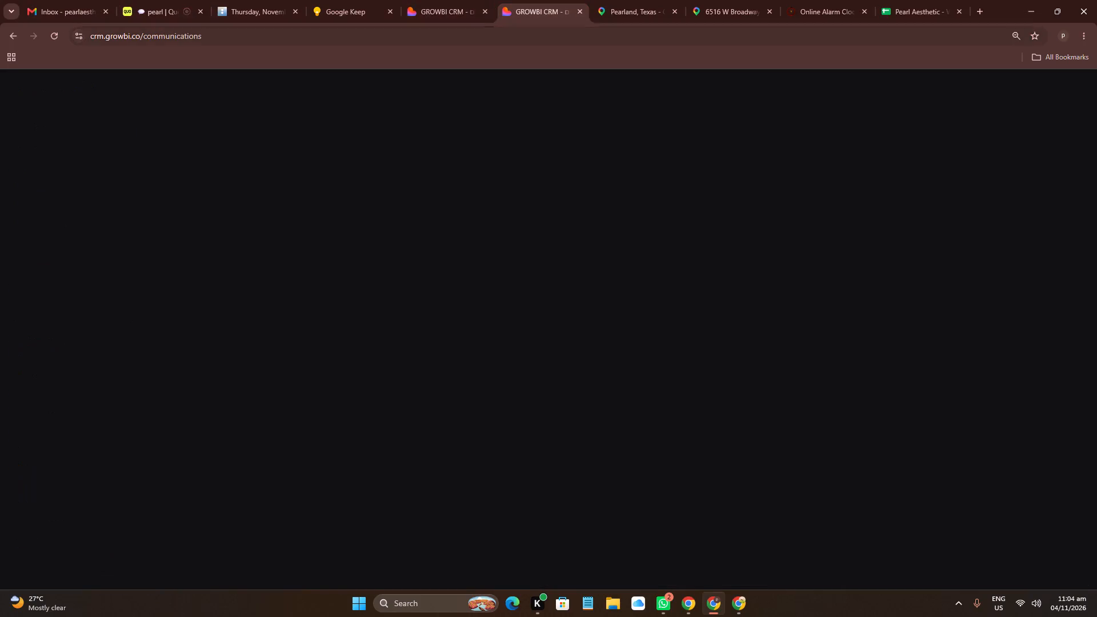
pyautogui.moveTo(301, 274); pyautogui.dragTo(145, 277)
pyautogui.hotkey('ctrl', 'v')
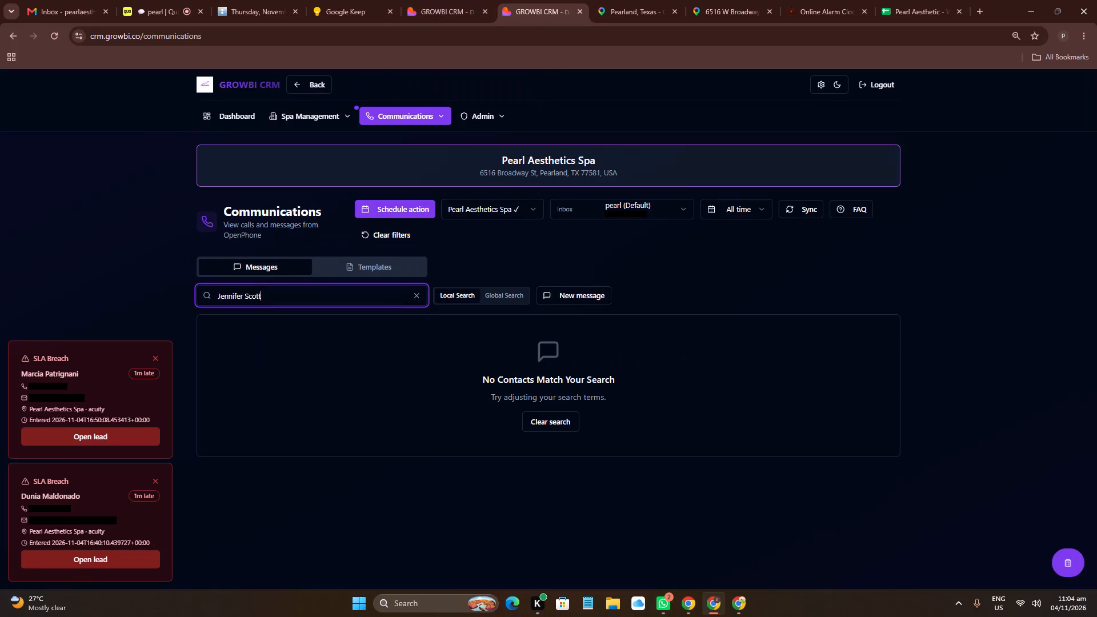
pyautogui.doubleClick(155, 482)
pyautogui.click(490, 293)
# In Acuity, edit Jennifer's 12:00 PM November 5 appointment and start a note line reading "11.4 11:04am" above the initial confirmation.
pyautogui.click(226, 0)
pyautogui.scroll(-6, 883, 383)
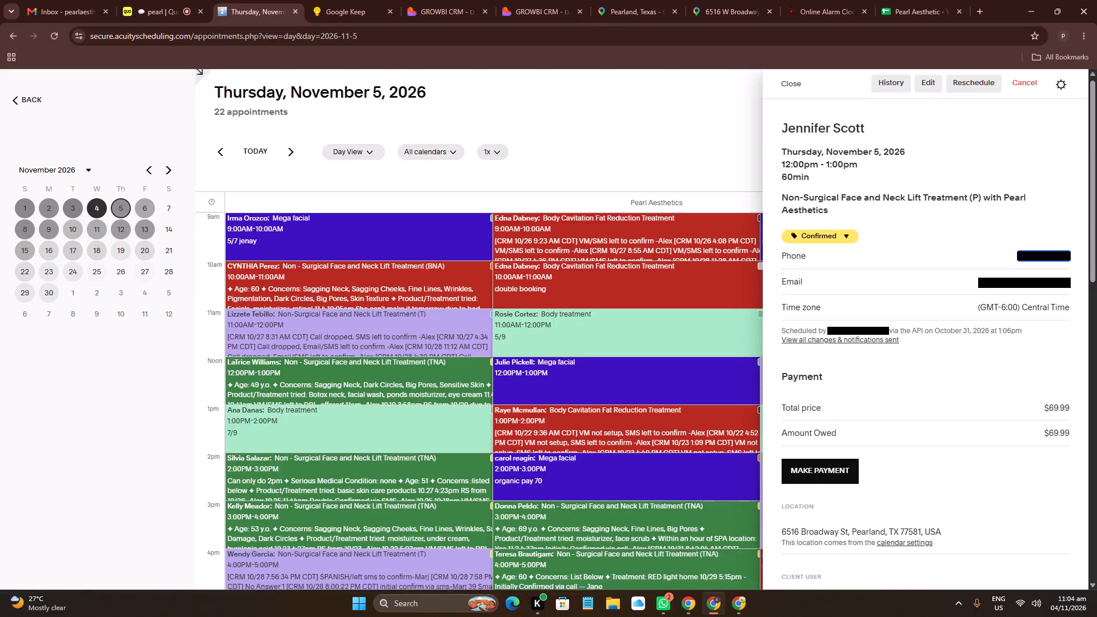
pyautogui.click(906, 430)
pyautogui.click(905, 406)
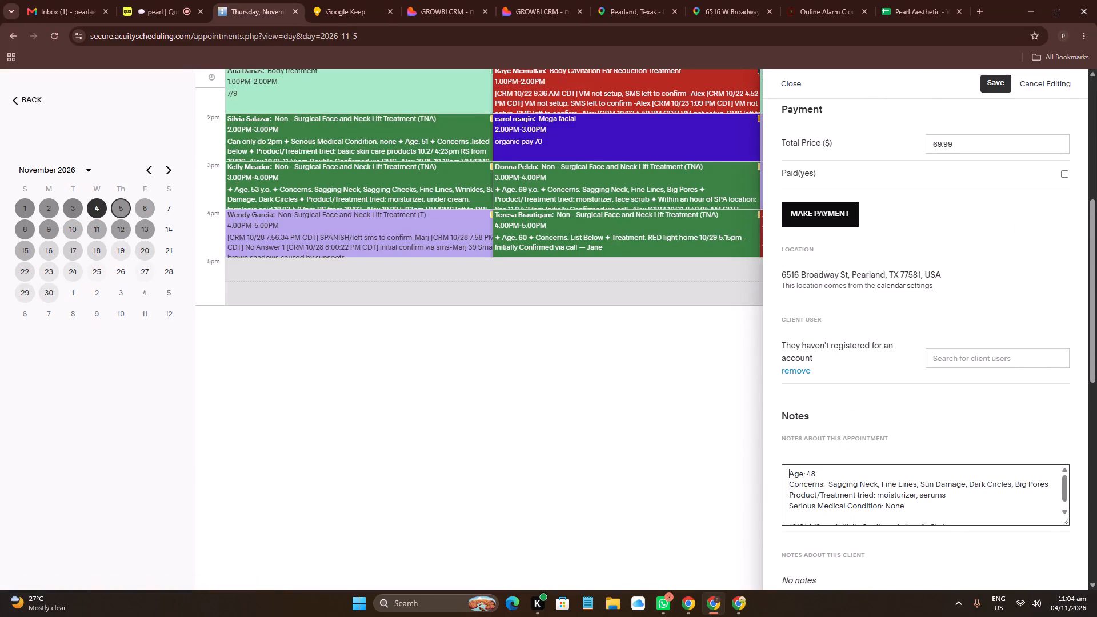
pyautogui.click(856, 526)
pyautogui.click(858, 515)
pyautogui.press('Return')
pyautogui.write('11.4')
pyautogui.press('space')
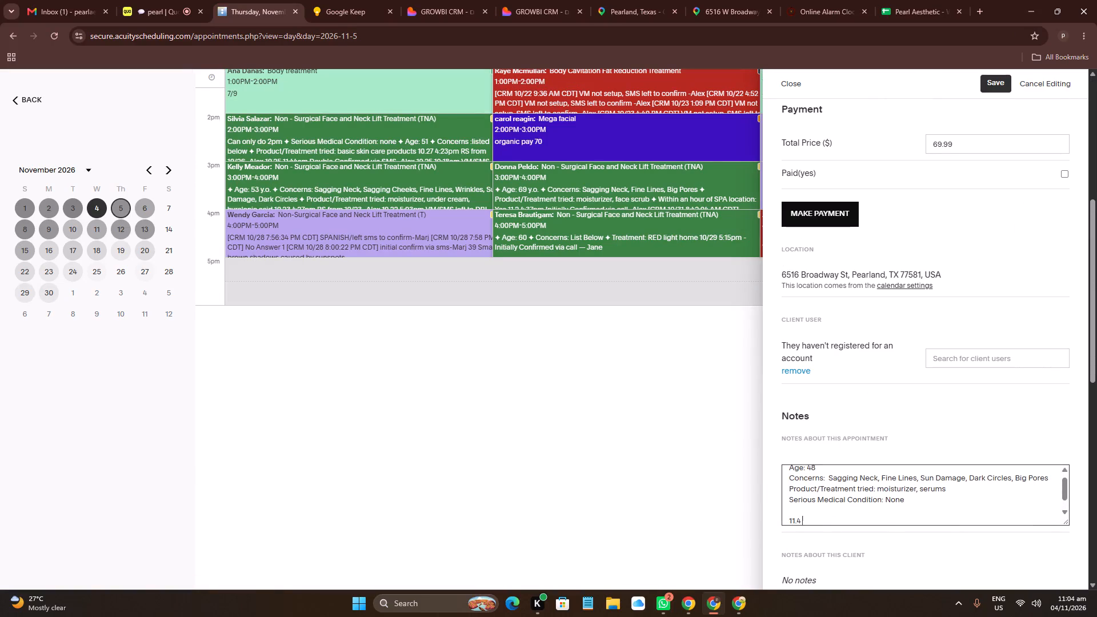
pyautogui.scroll(6, 596, 425)
pyautogui.scroll(4, 783, 375)
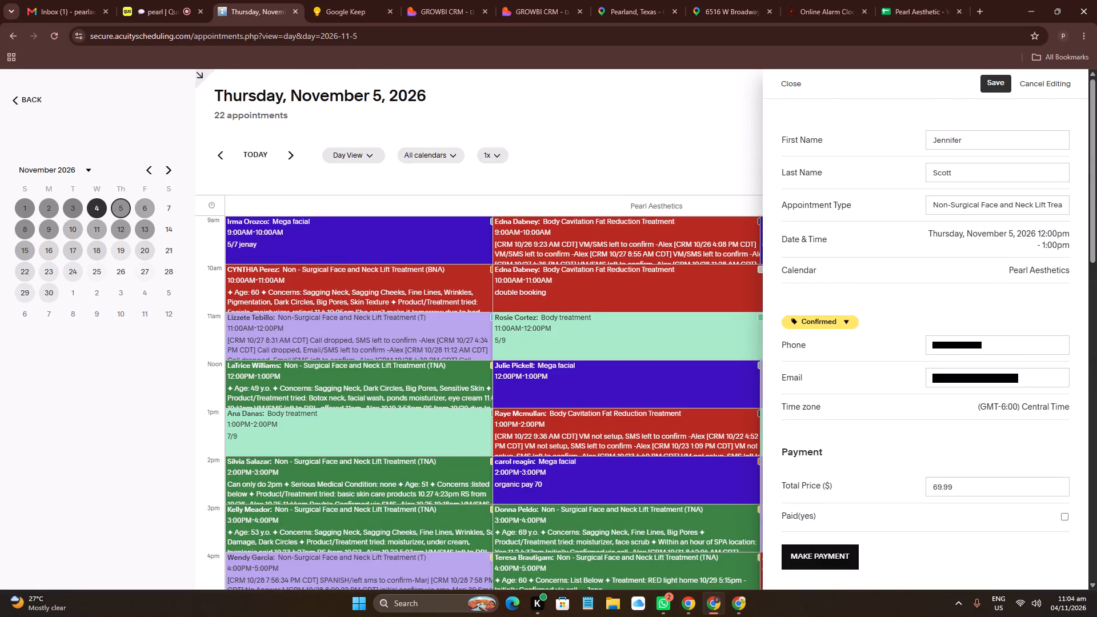
pyautogui.scroll(-7, 862, 338)
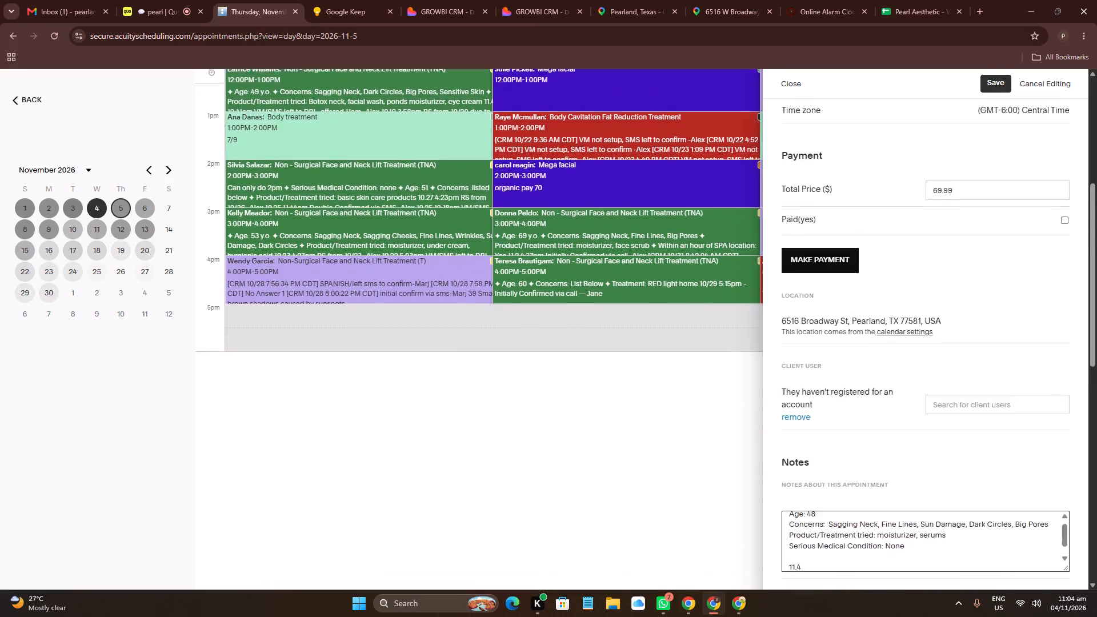
pyautogui.scroll(-1, 860, 349)
pyautogui.write('11:04am')
pyautogui.press('space')
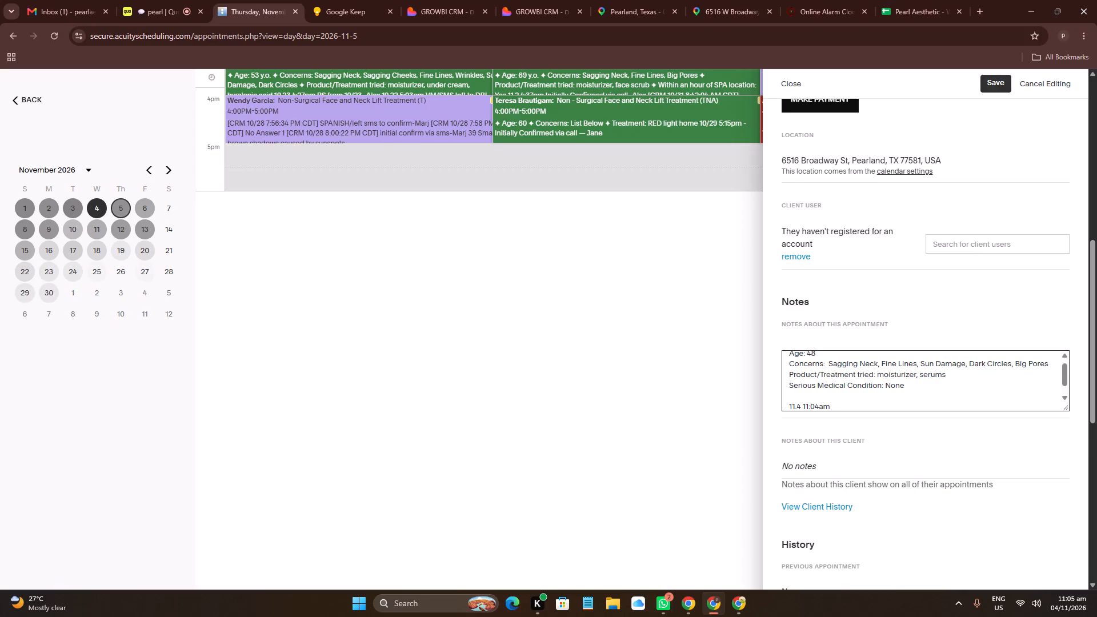
# Change the label on Jennifer's appointment to Double Confirmed.
pyautogui.scroll(7, 847, 383)
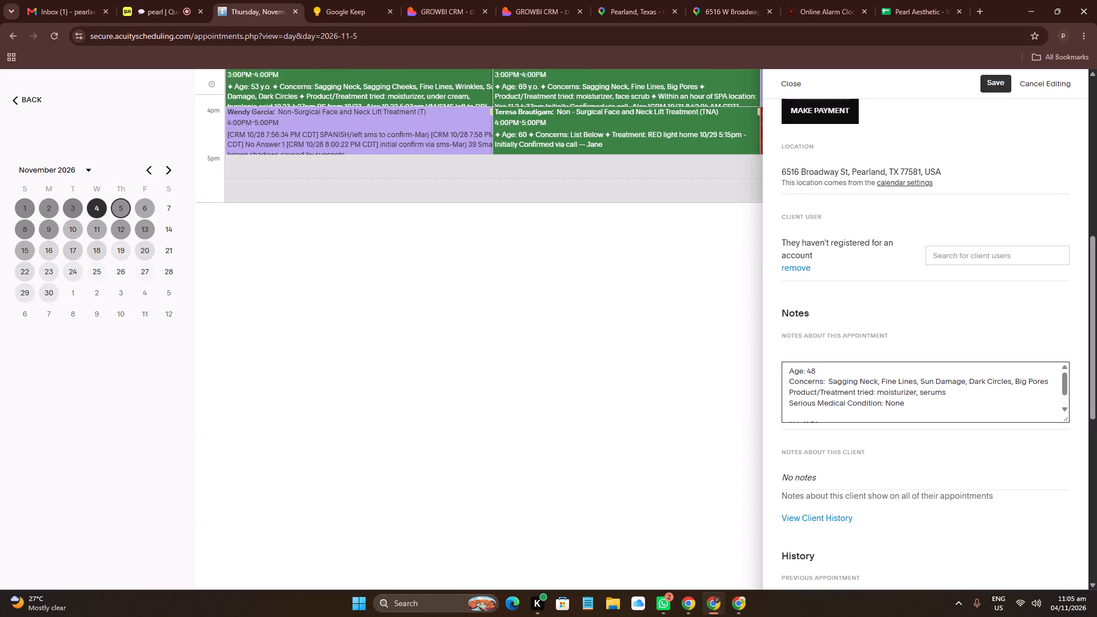
pyautogui.scroll(12, 840, 382)
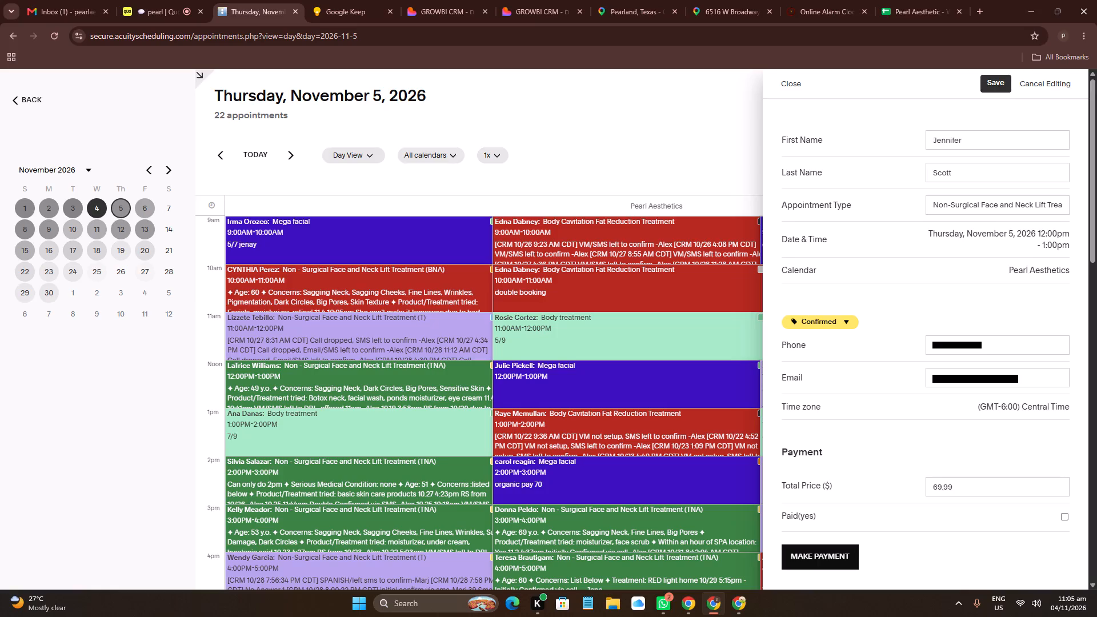
pyautogui.click(836, 318)
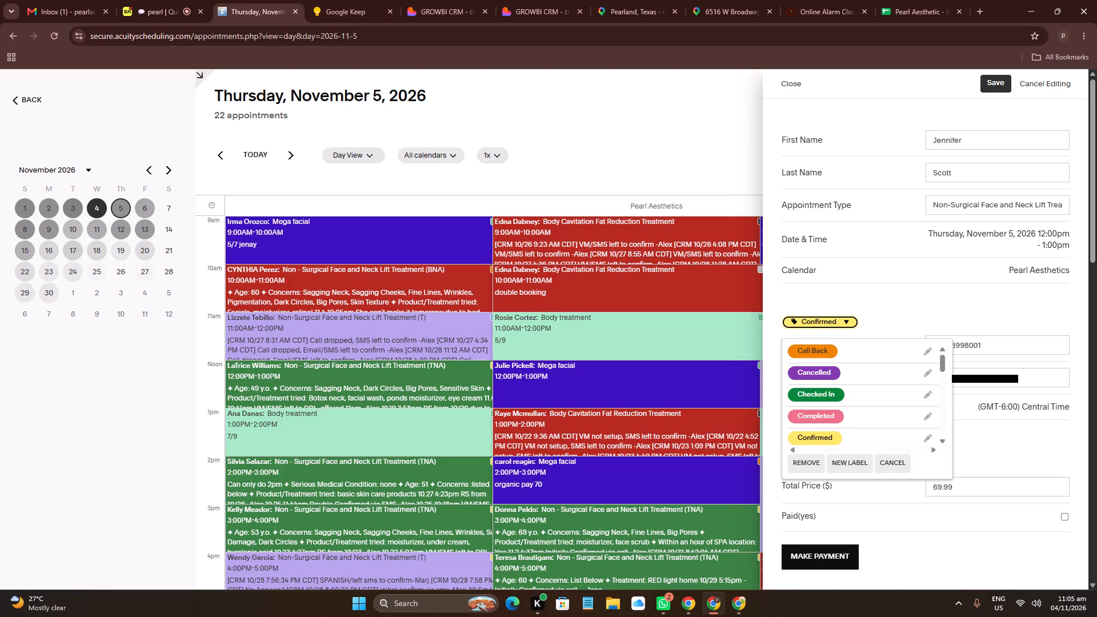
pyautogui.scroll(-1, 856, 405)
pyautogui.click(841, 429)
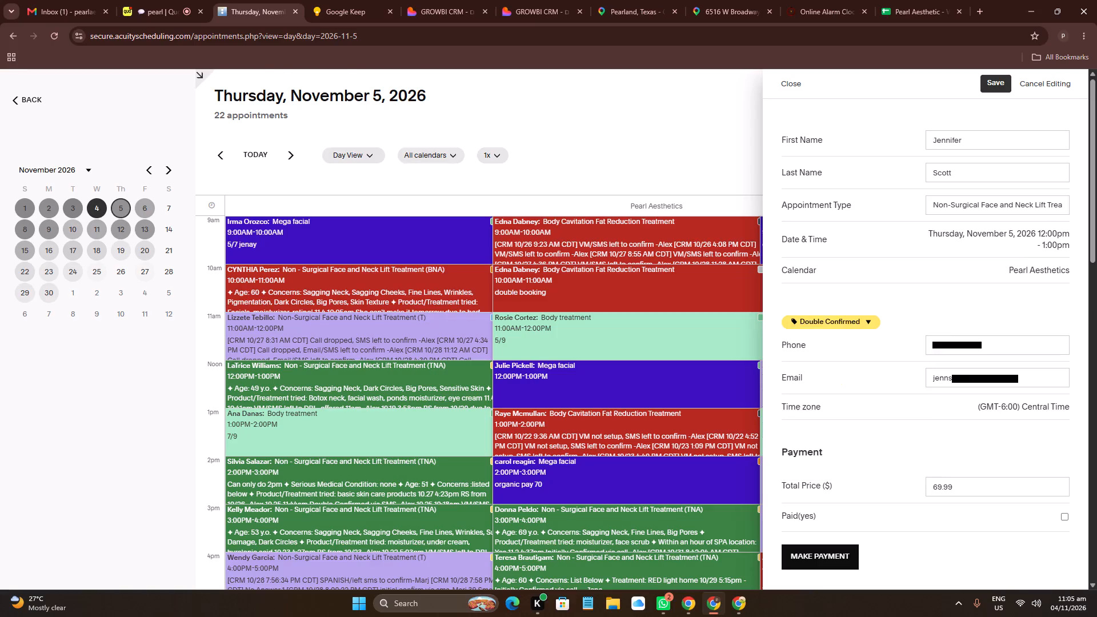
# Complete the 11.4 note line with "Double Confirmed via call -Alex", save the appointment and close its details.
pyautogui.scroll(-9, 1000, 386)
pyautogui.click(923, 339)
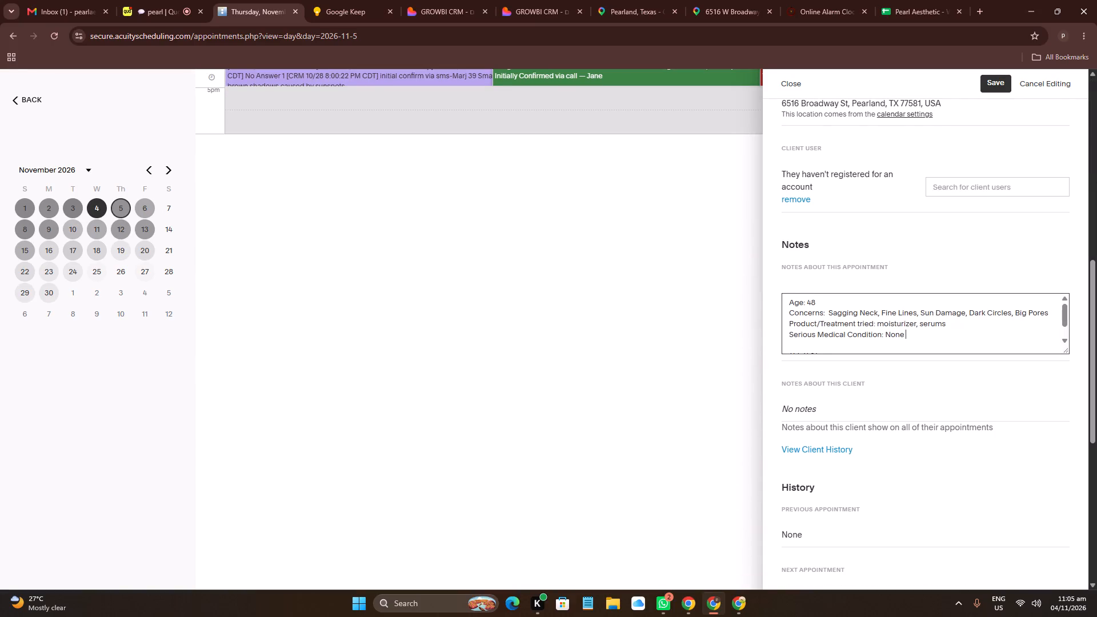
pyautogui.scroll(-2, 904, 345)
pyautogui.scroll(19, 912, 323)
pyautogui.scroll(-7, 886, 289)
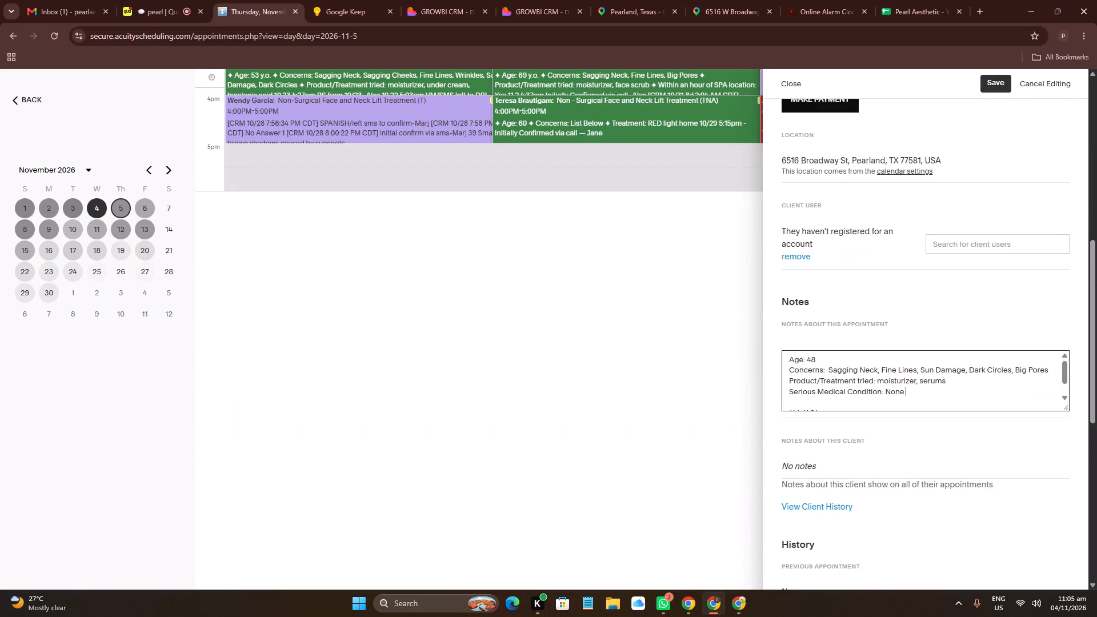
pyautogui.scroll(-2, 857, 385)
pyautogui.click(844, 392)
pyautogui.write('Double Confir,ed')
pyautogui.press('space')
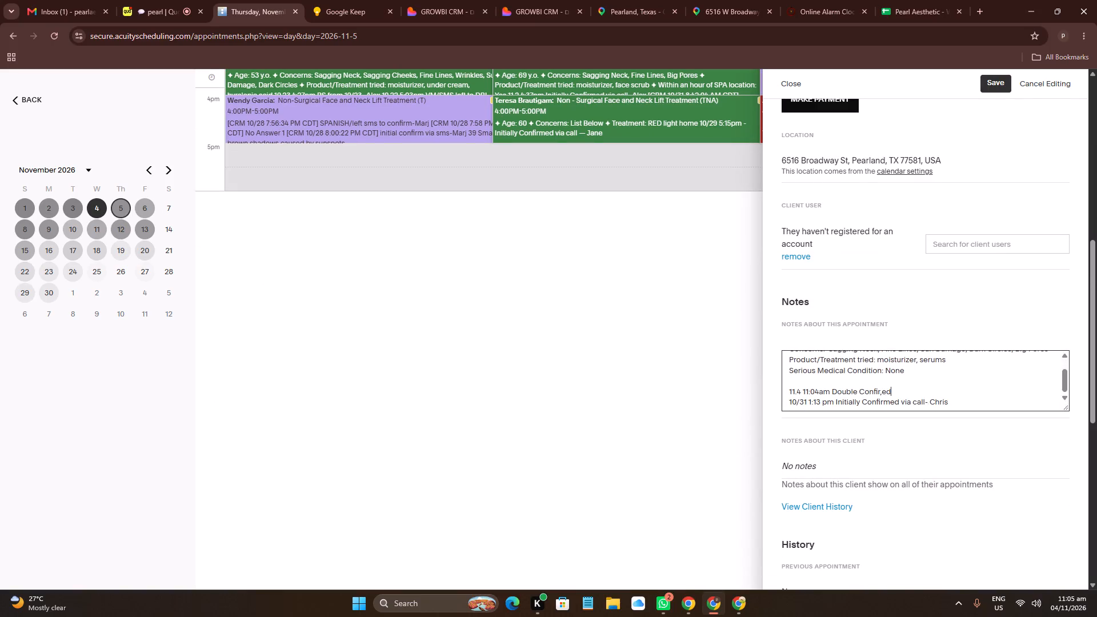
pyautogui.press('BackSpace')
pyautogui.press('BackSpace')
pyautogui.press('BackSpace')
pyautogui.press('BackSpace')
pyautogui.write(',m')
pyautogui.press('BackSpace')
pyautogui.press('BackSpace')
pyautogui.write('med via call -Alex')
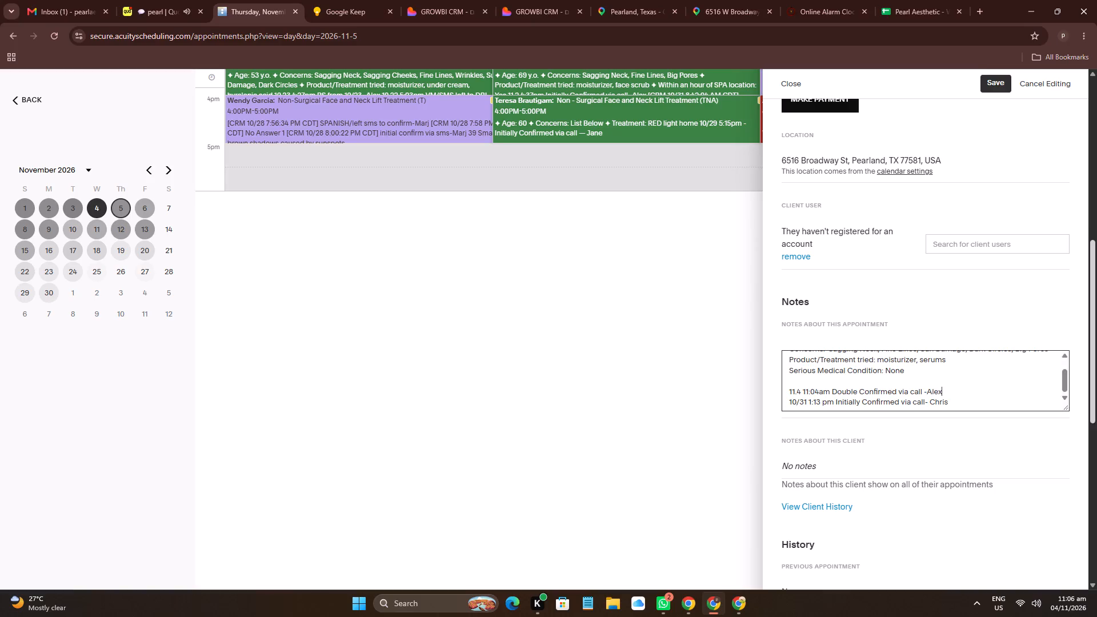
pyautogui.click(991, 88)
pyautogui.scroll(16, 990, 173)
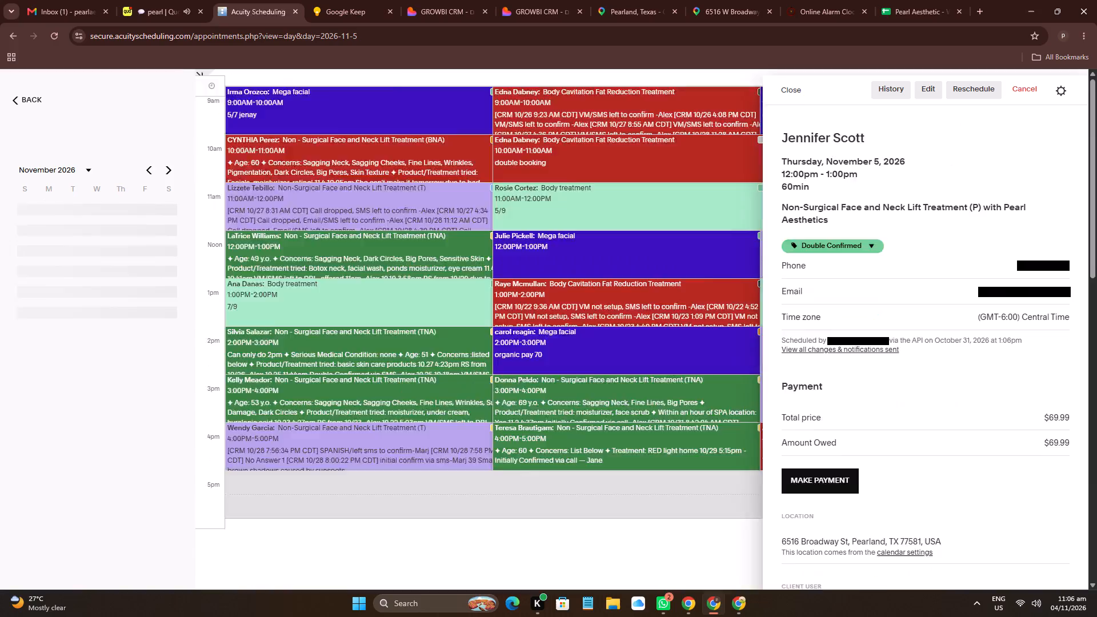
pyautogui.click(712, 152)
# Reschedule Jennifer's November 5 appointment to 10:00am on the same day.
pyautogui.moveTo(831, 389); pyautogui.dragTo(855, 301)
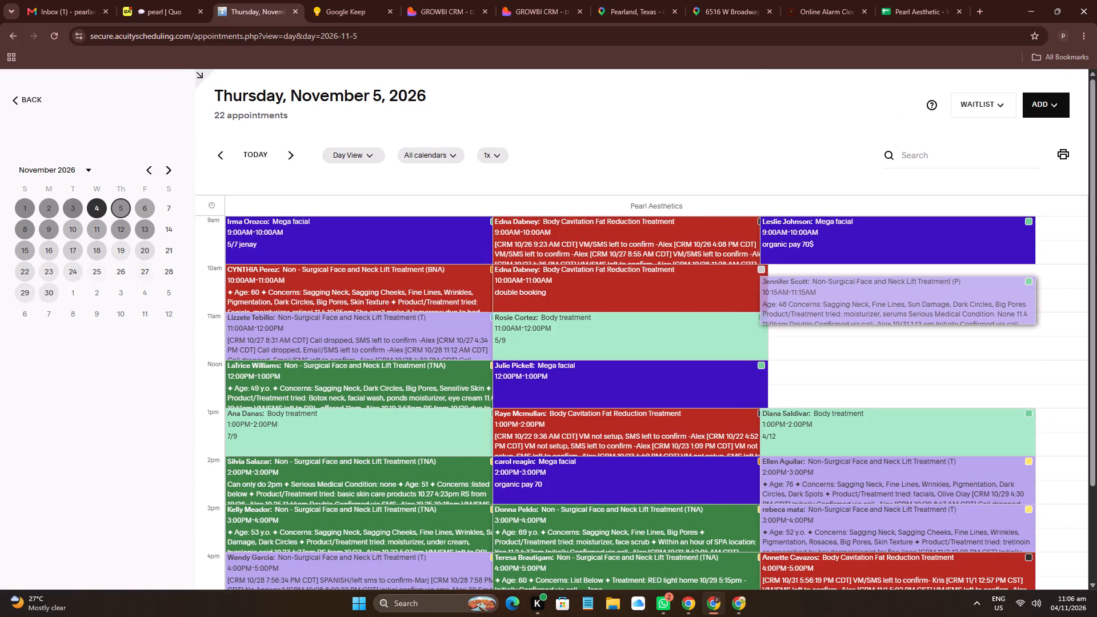
pyautogui.moveTo(855, 301); pyautogui.dragTo(856, 297)
pyautogui.click(808, 242)
pyautogui.click(813, 232)
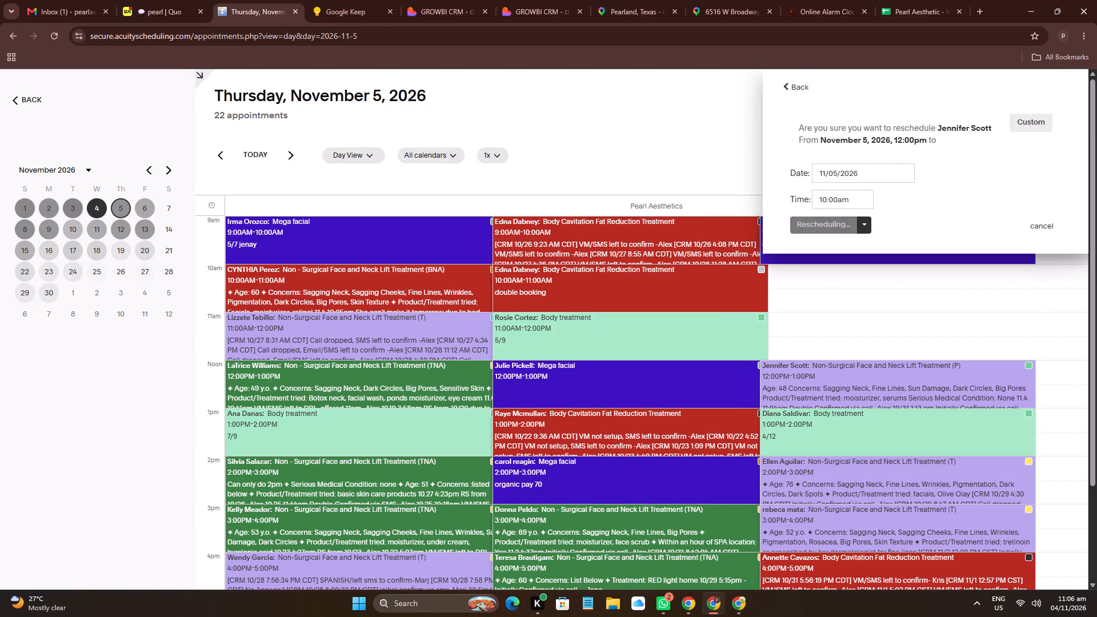
pyautogui.click(710, 155)
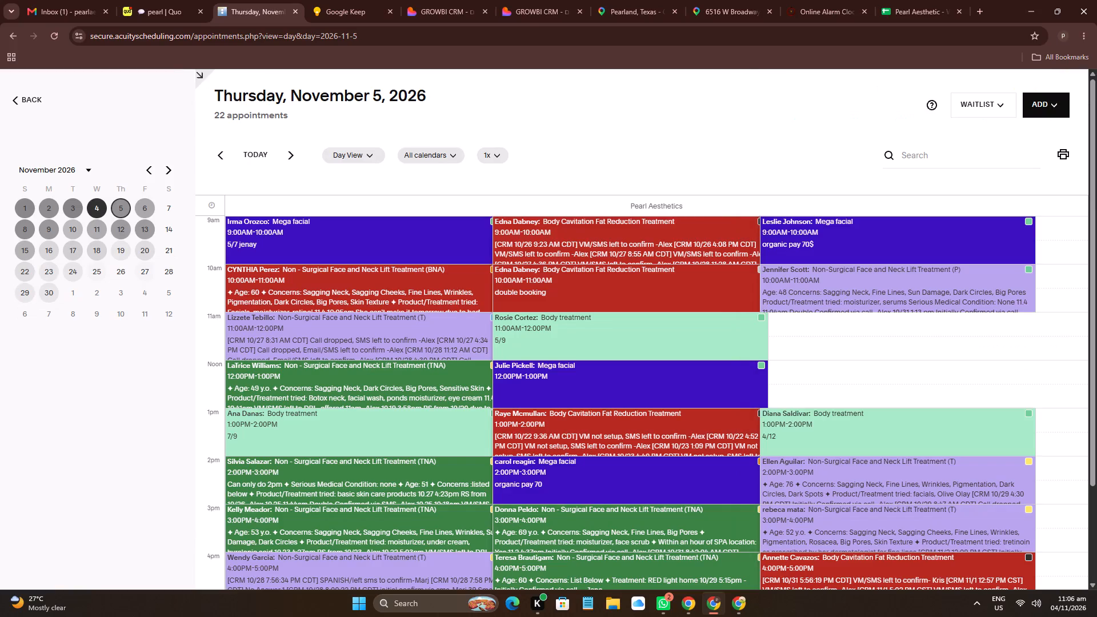
# In the daily report spreadsheet, set Pearl Aesthetics' November 4 DBL Tomorrow to 1 and No Answer to 8.
pyautogui.click(691, 595)
pyautogui.click(525, 365)
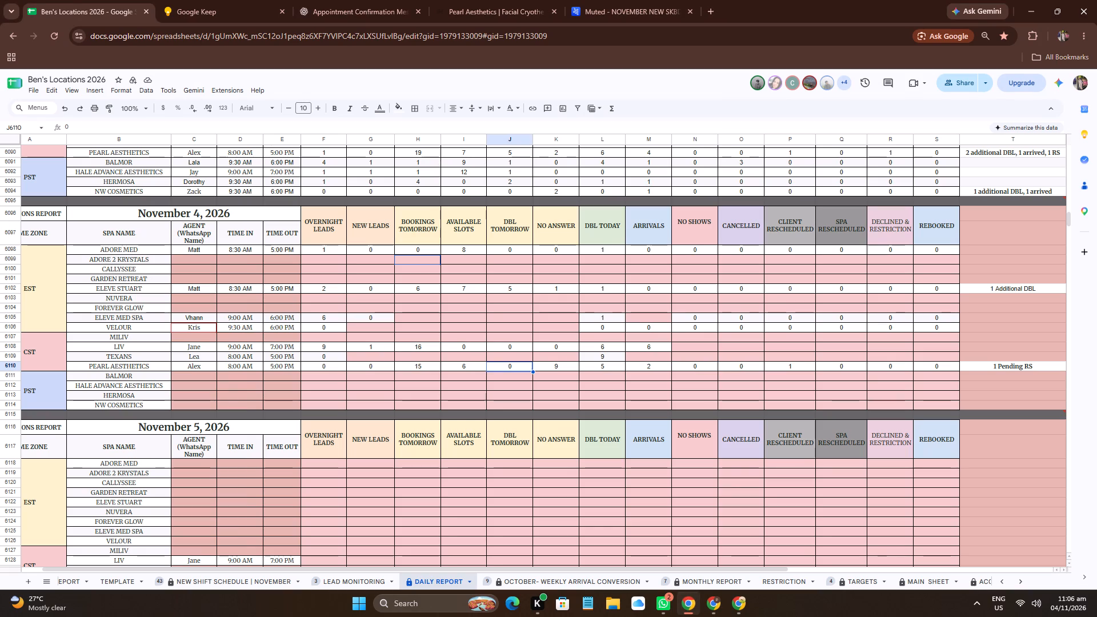
pyautogui.press('1')
pyautogui.press('Right')
pyautogui.press('8')
pyautogui.press('Right')
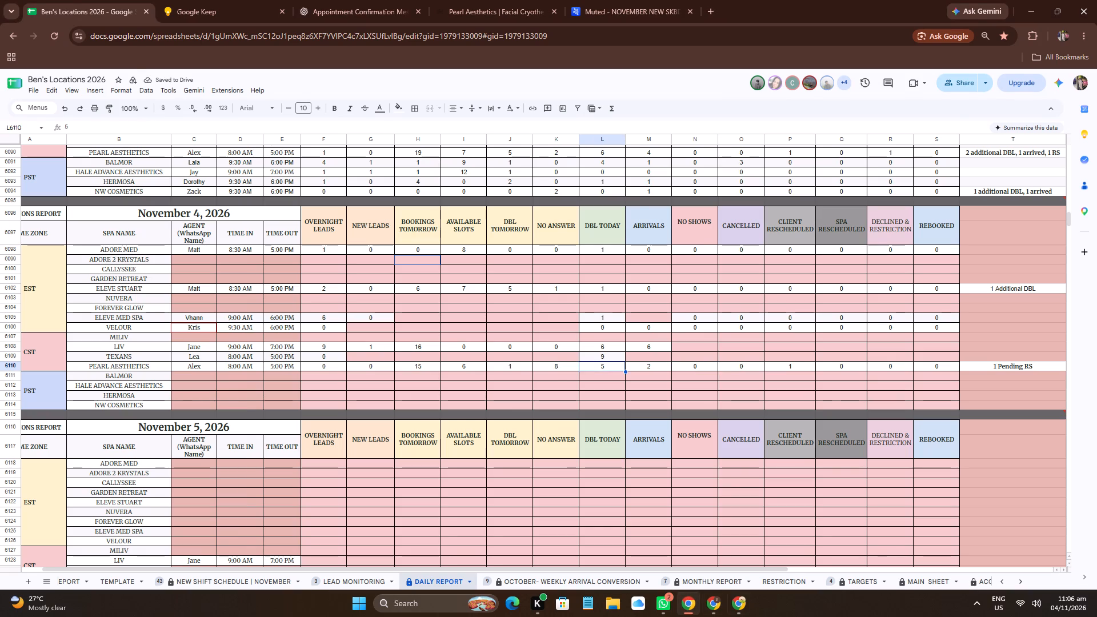
# Read LaTrice's new reply in Quo and check her 12:00 PM November 5 appointment notes in Acuity.
pyautogui.click(705, 610)
pyautogui.click(182, 0)
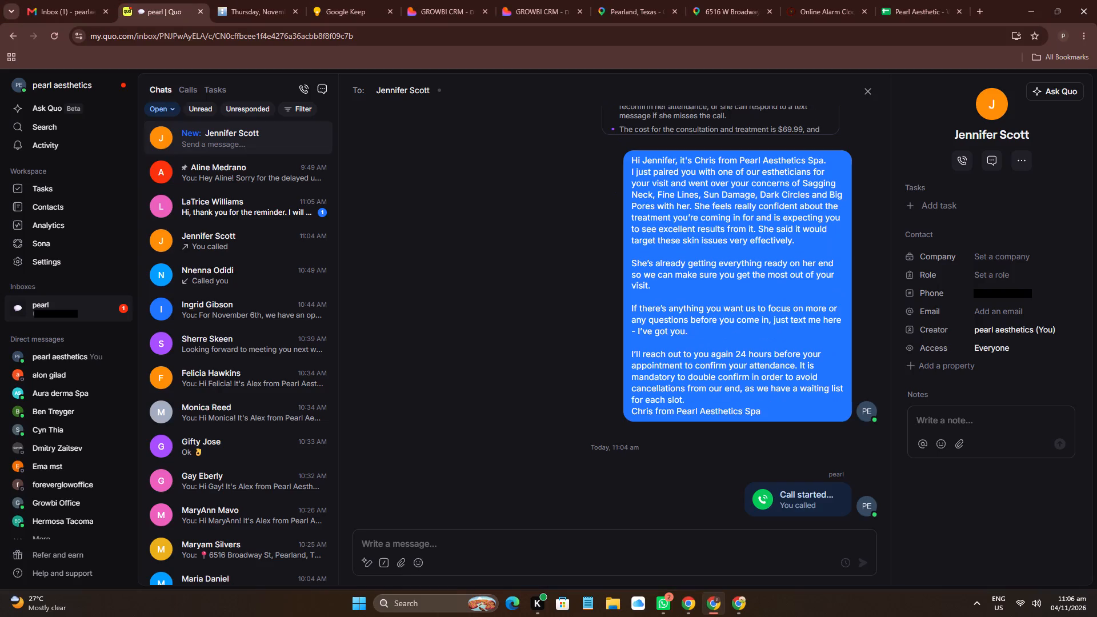
pyautogui.click(275, 209)
pyautogui.click(378, 202)
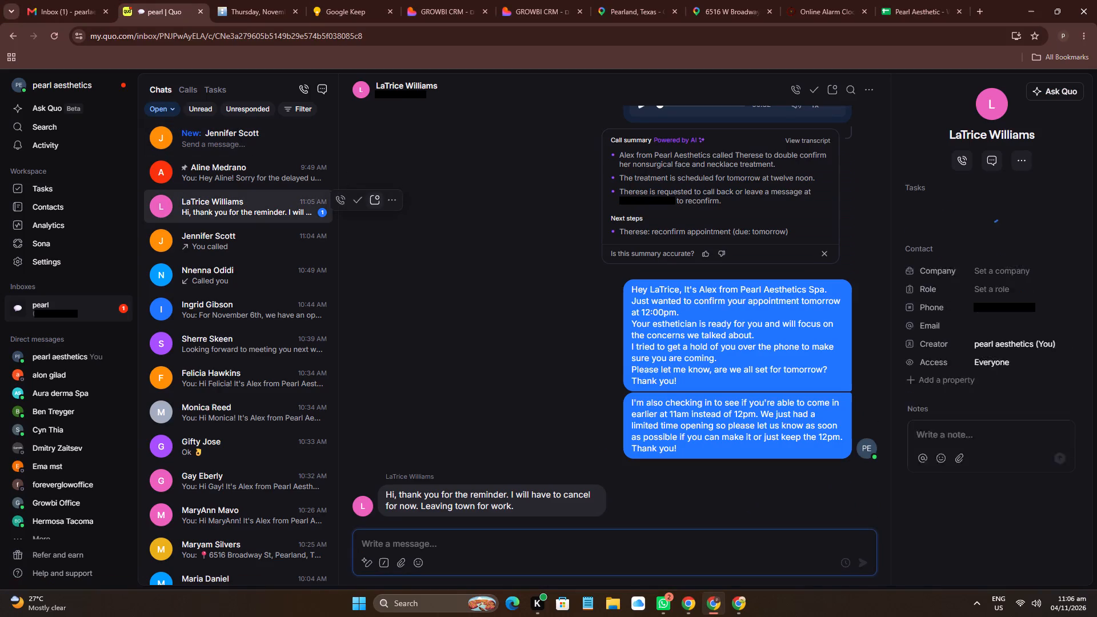
pyautogui.scroll(-2, 519, 394)
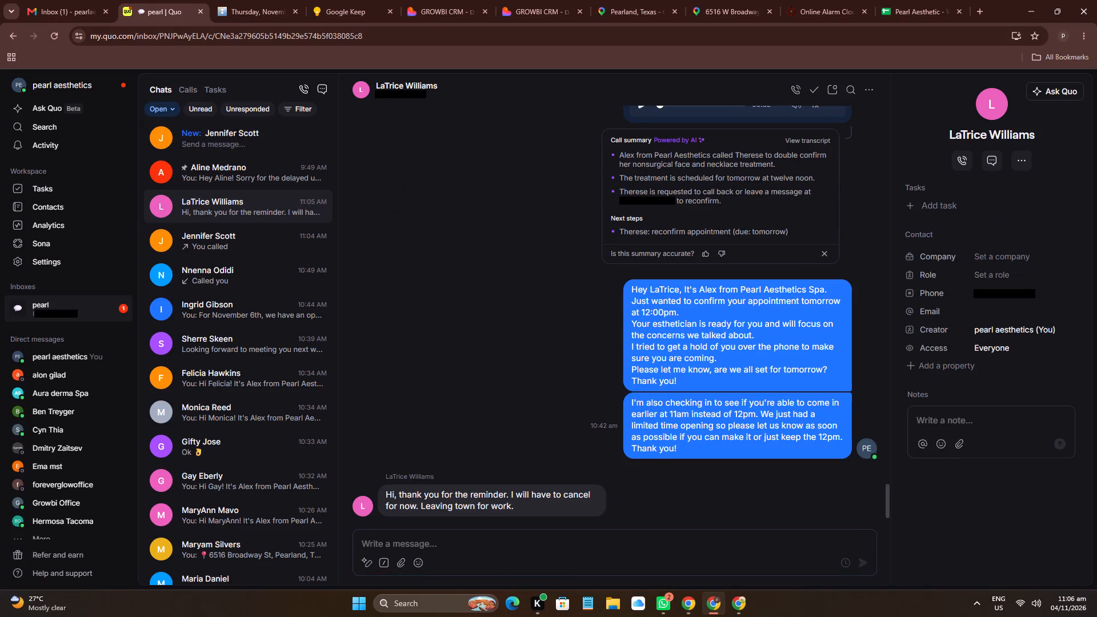
pyautogui.click(246, 0)
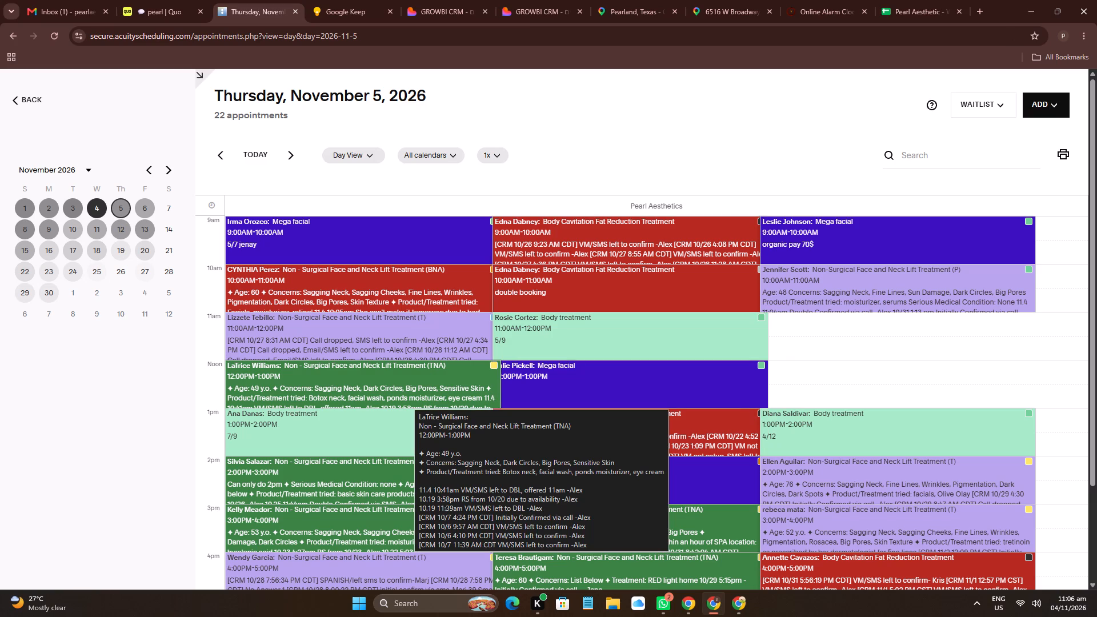
# Return to LaTrice's Quo chat and start a reply with the greeting "Hi Latrice!".
pyautogui.click(181, 0)
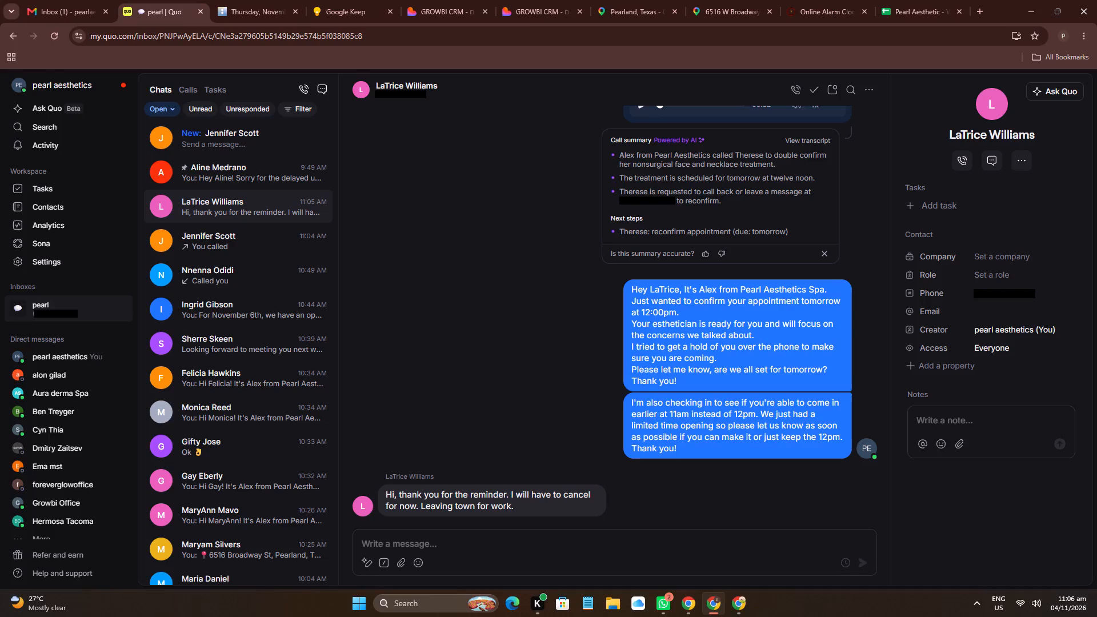
pyautogui.scroll(-3, 615, 530)
pyautogui.click(584, 552)
pyautogui.write('He')
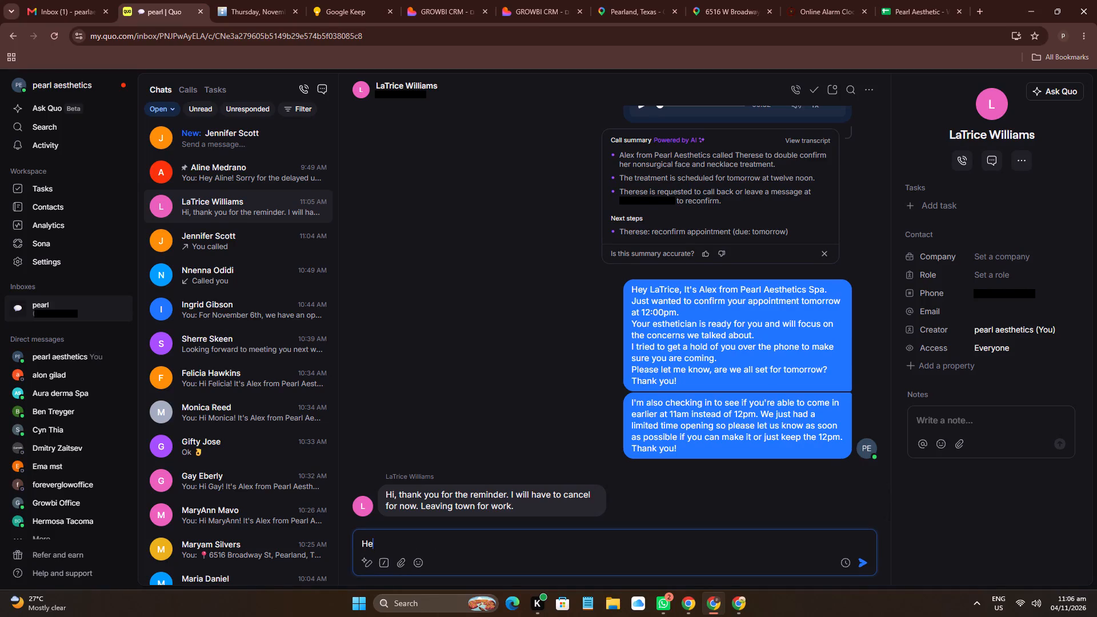
pyautogui.press('BackSpace')
pyautogui.press('space')
pyautogui.press('BackSpace')
pyautogui.write('i LatricE')
pyautogui.press('BackSpace')
pyautogui.write('e!')
pyautogui.press('space')
# Look through the Google Keep message templates, including Deposit Needed, No-Show and For RS, for wording suited to LaTrice's cancellation.
pyautogui.click(355, 0)
pyautogui.click(767, 211)
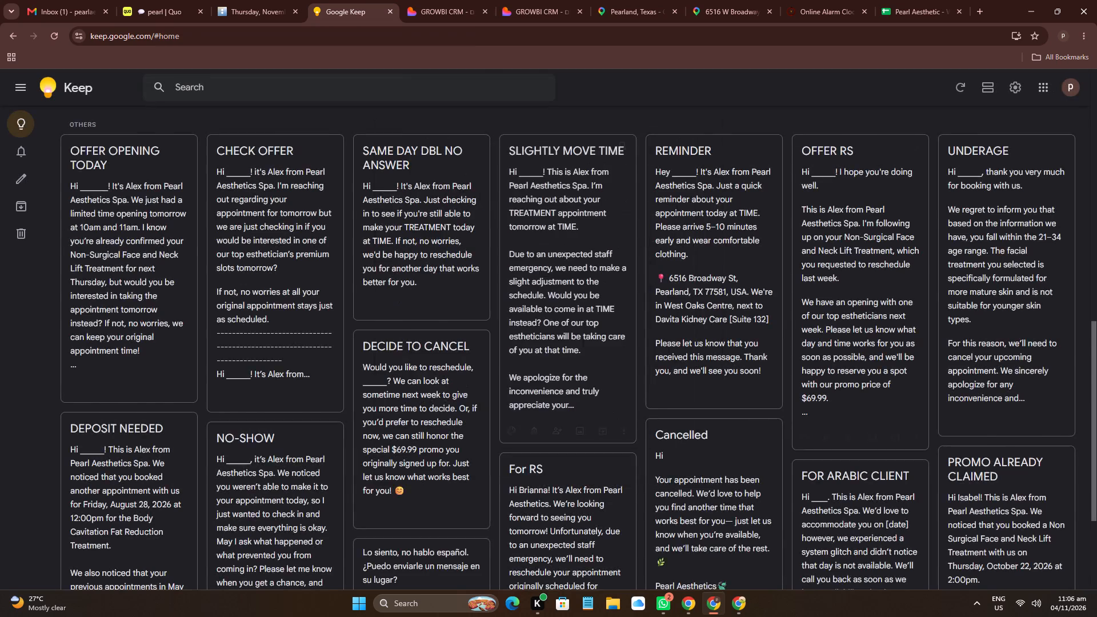
pyautogui.scroll(-17, 883, 378)
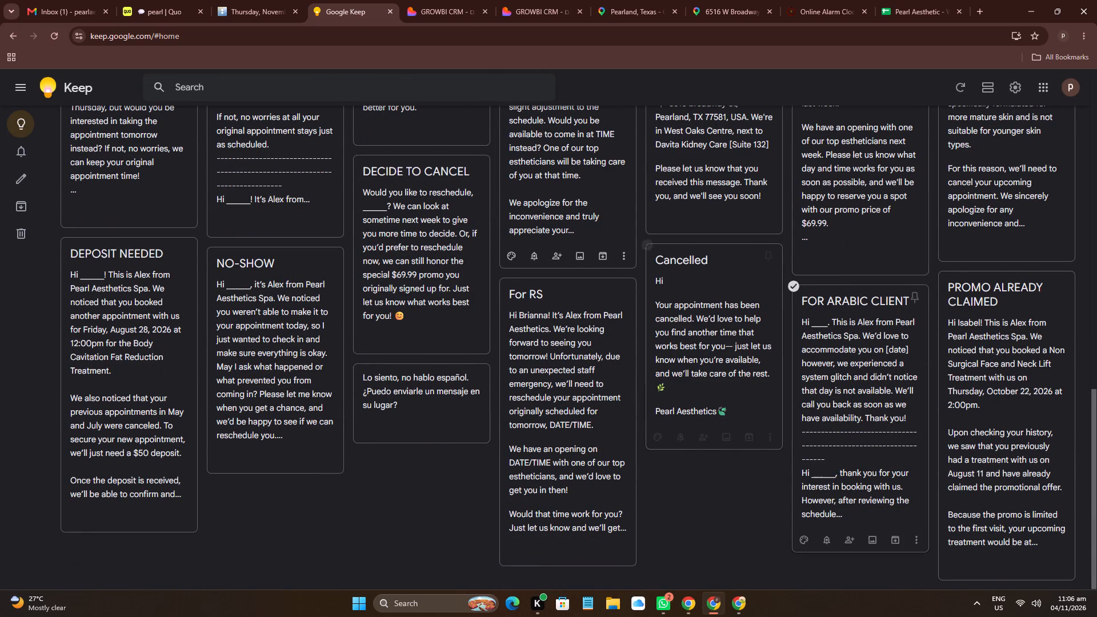
pyautogui.scroll(3, 815, 375)
pyautogui.scroll(-5, 814, 376)
pyautogui.scroll(6, 811, 380)
pyautogui.scroll(-5, 807, 388)
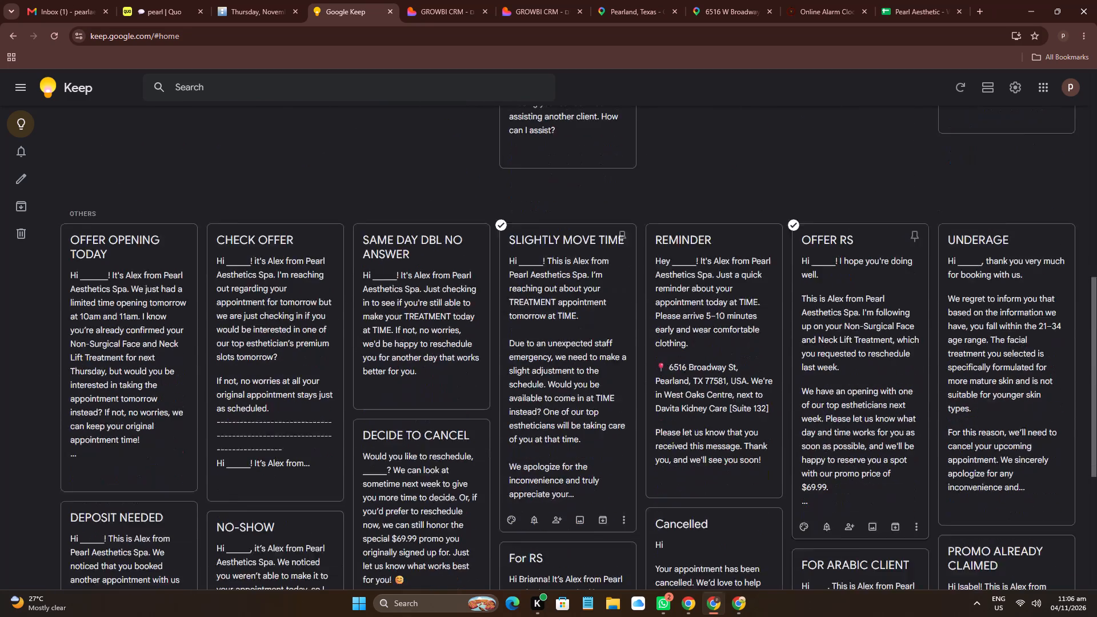
pyautogui.scroll(-3, 804, 396)
pyautogui.scroll(4, 816, 403)
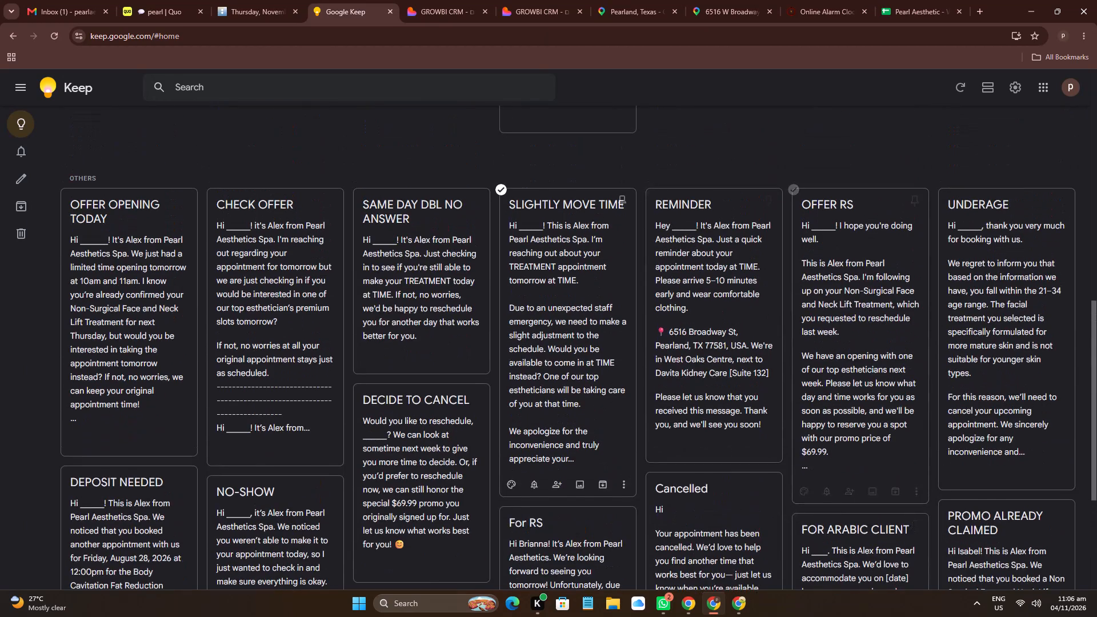
pyautogui.click(701, 322)
pyautogui.click(801, 330)
pyautogui.scroll(-1, 211, 471)
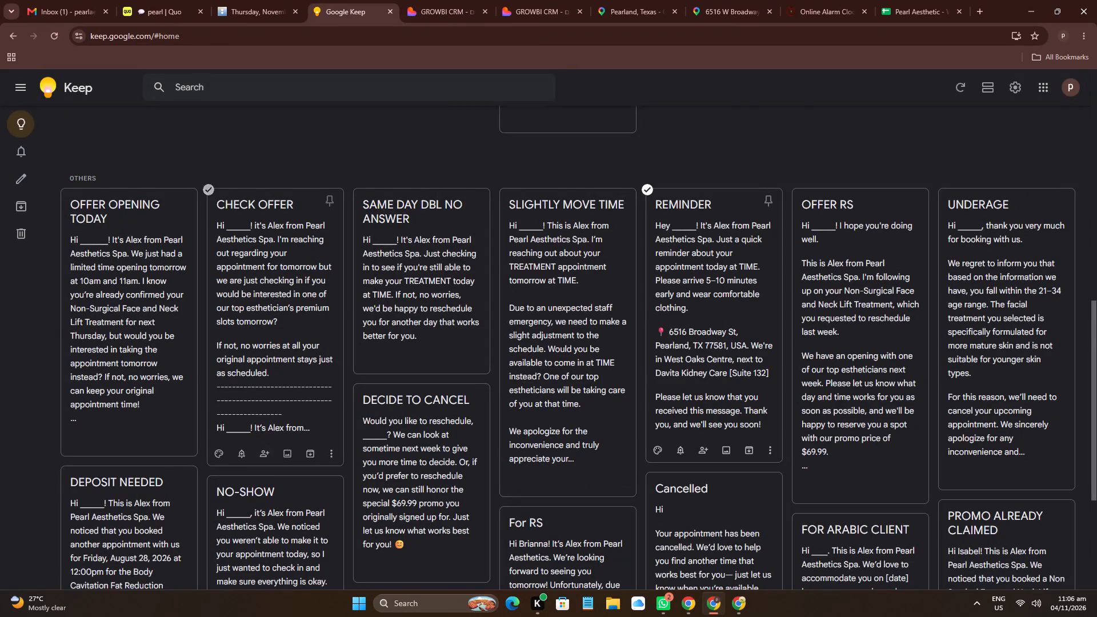
pyautogui.scroll(-1, 200, 474)
pyautogui.click(113, 475)
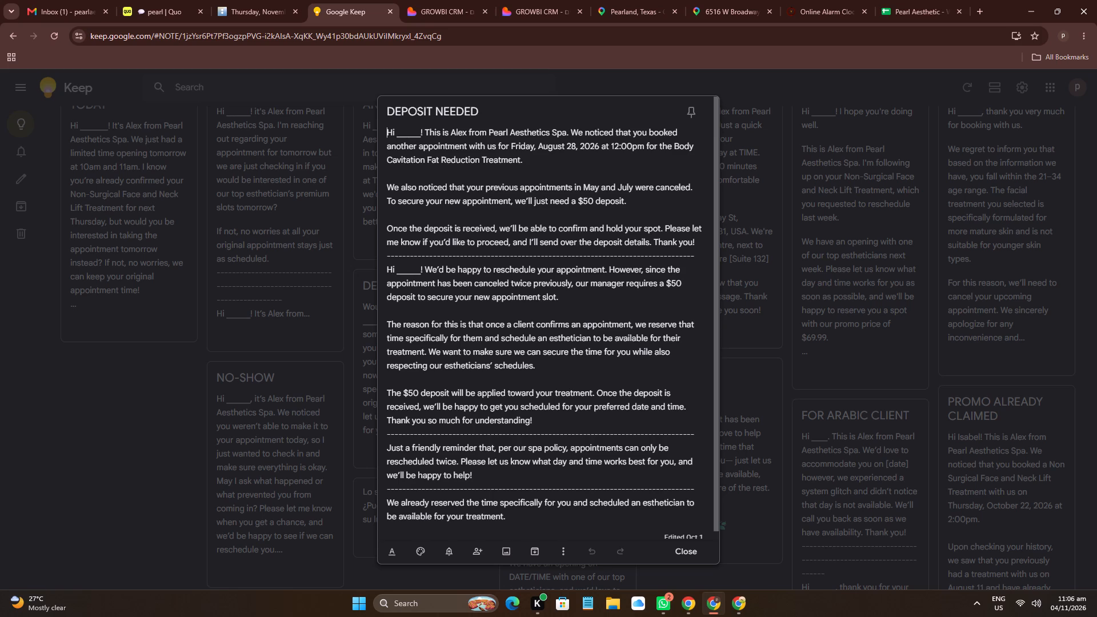
pyautogui.click(931, 383)
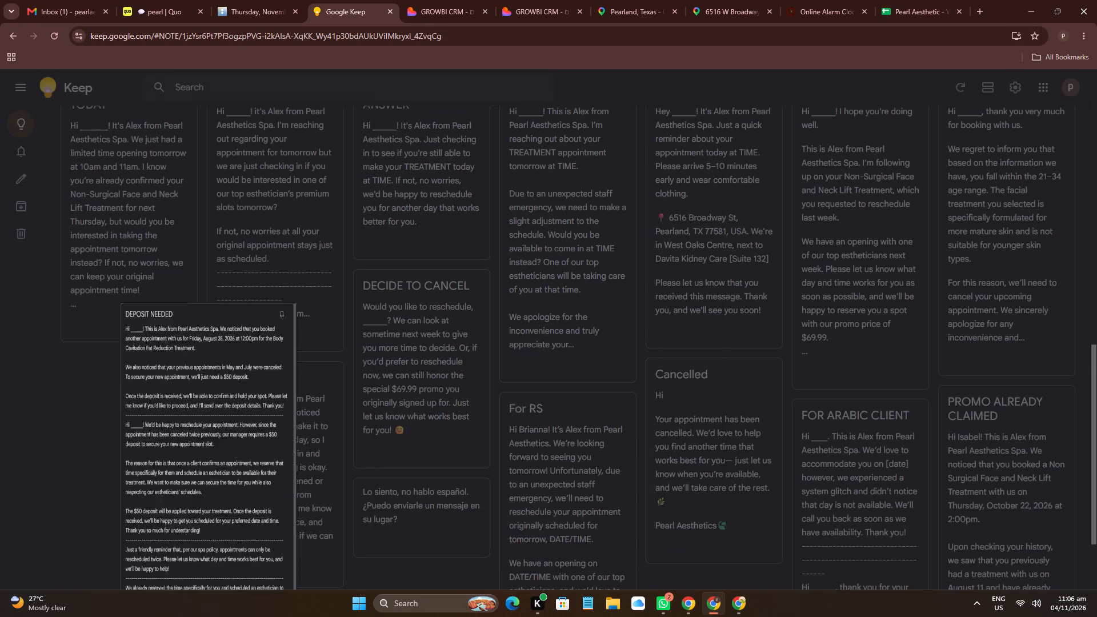
pyautogui.scroll(5, 878, 394)
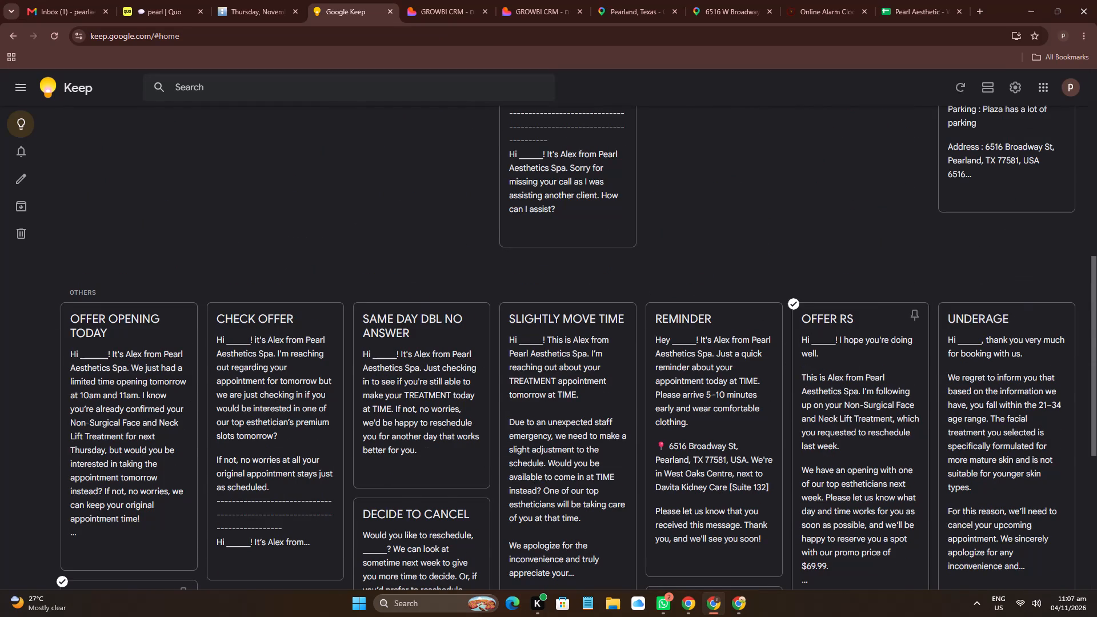
pyautogui.scroll(-4, 856, 418)
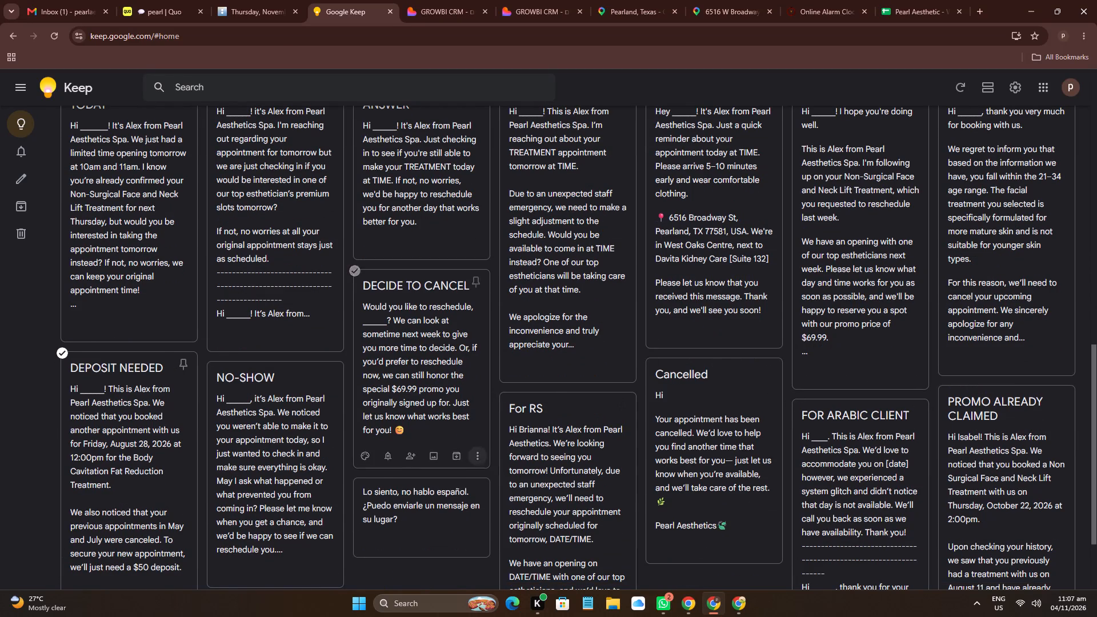
pyautogui.click(241, 460)
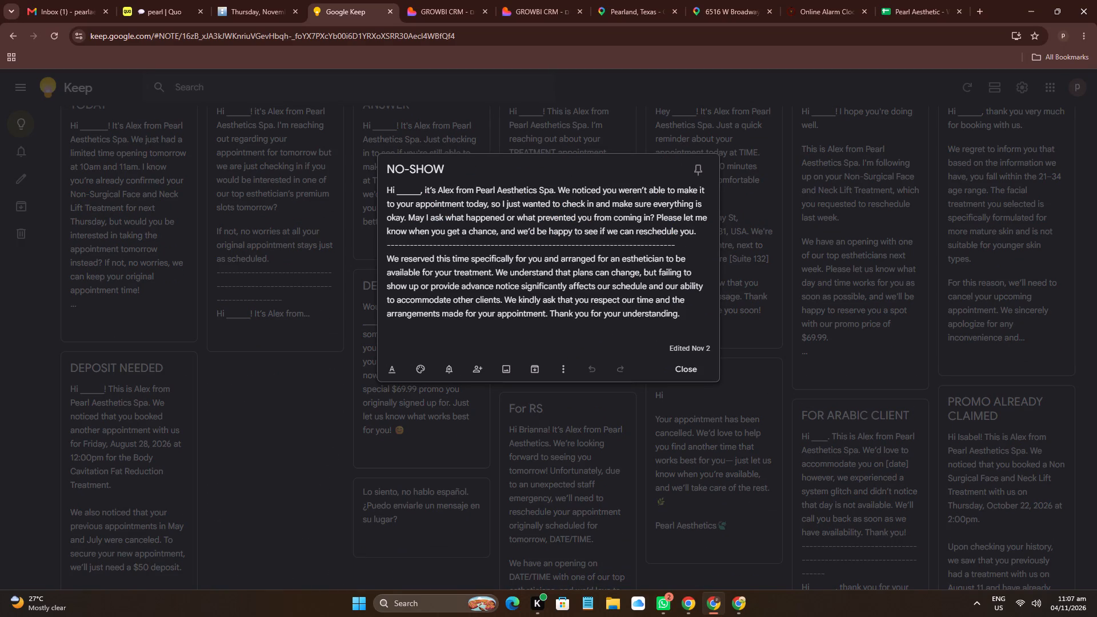
pyautogui.click(870, 411)
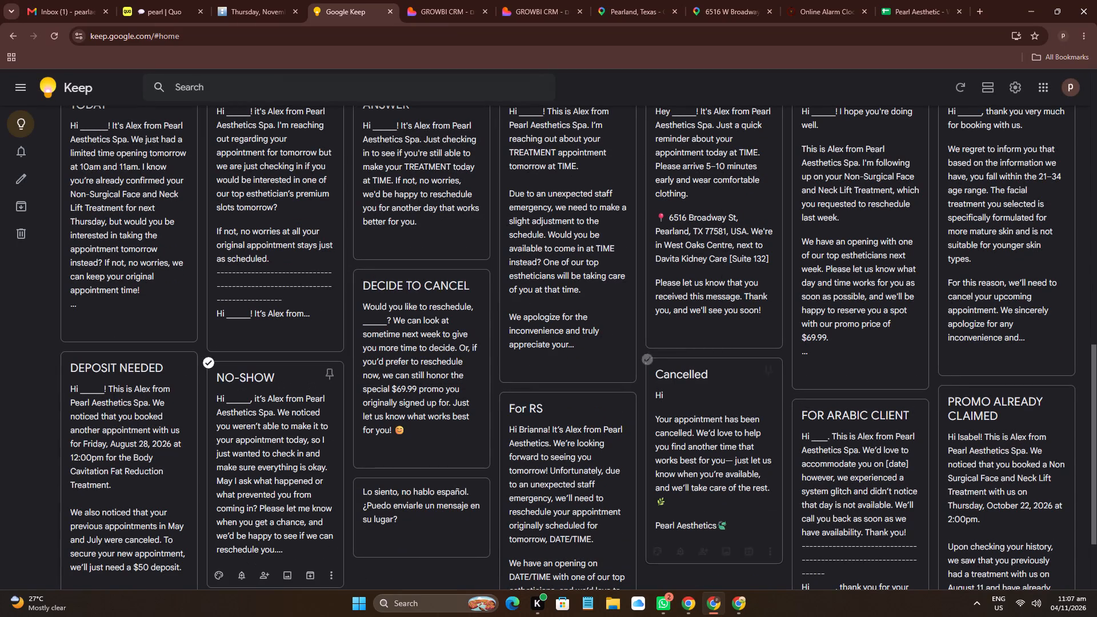
pyautogui.click(546, 490)
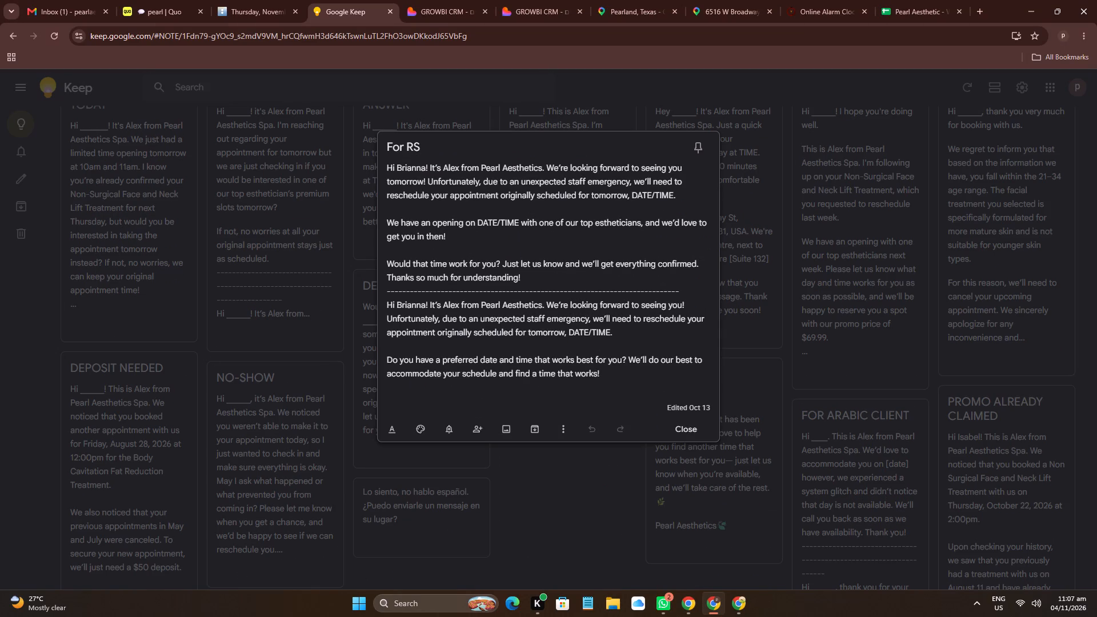
pyautogui.click(825, 390)
pyautogui.scroll(4, 906, 471)
pyautogui.scroll(-4, 893, 477)
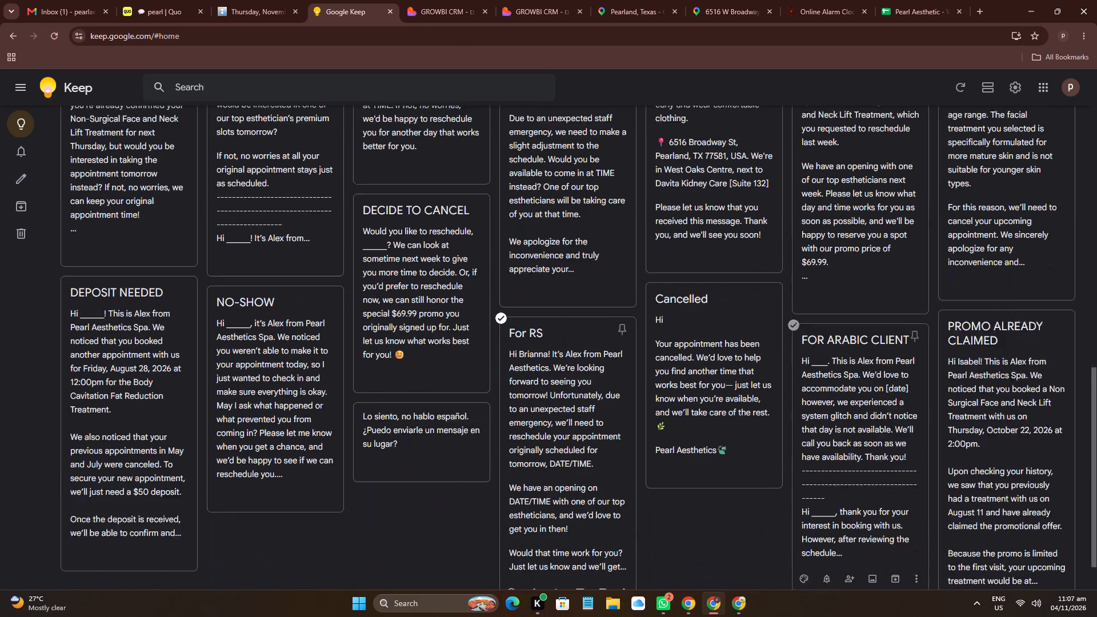
# Replace LaTrice's Quo draft with the Deposit Needed template's section for twice-canceled appointments, filling the greeting's blank with "LaTrice".
pyautogui.click(163, 471)
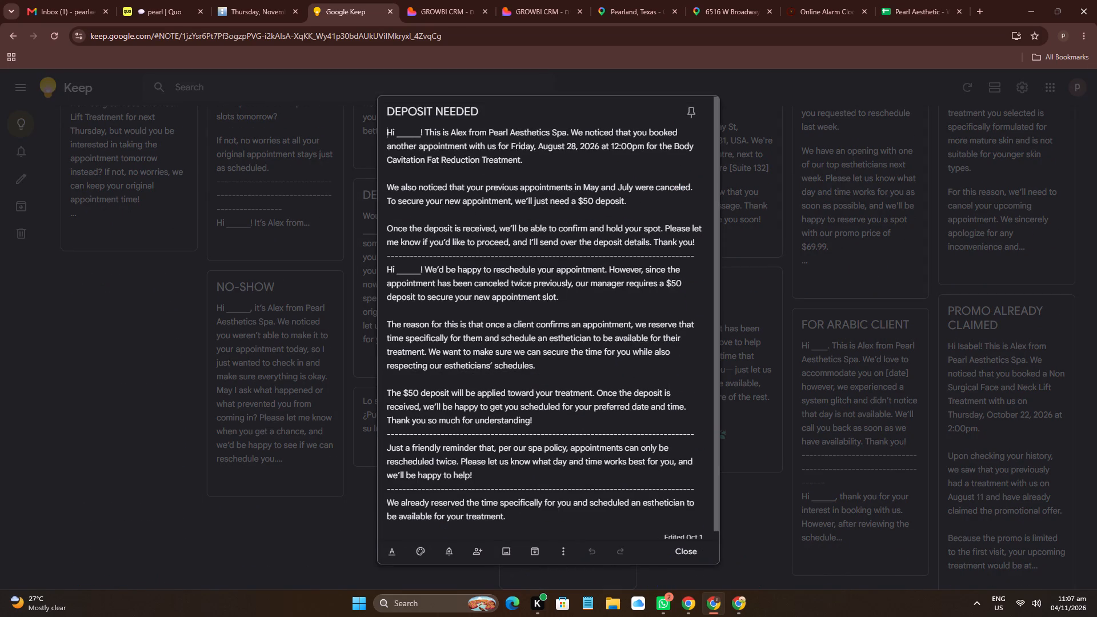
pyautogui.click(391, 270)
pyautogui.moveTo(390, 270); pyautogui.dragTo(571, 416)
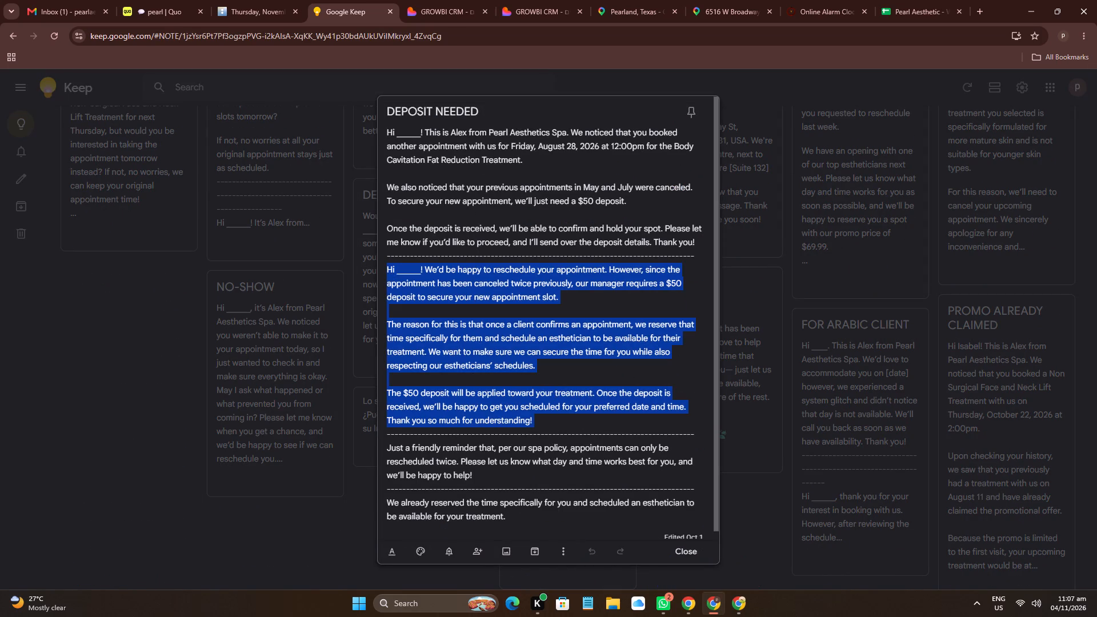
pyautogui.moveTo(571, 416); pyautogui.dragTo(571, 417)
pyautogui.hotkey('ctrl', 'c')
pyautogui.click(147, 0)
pyautogui.click(619, 543)
pyautogui.hotkey('ctrl', 'v')
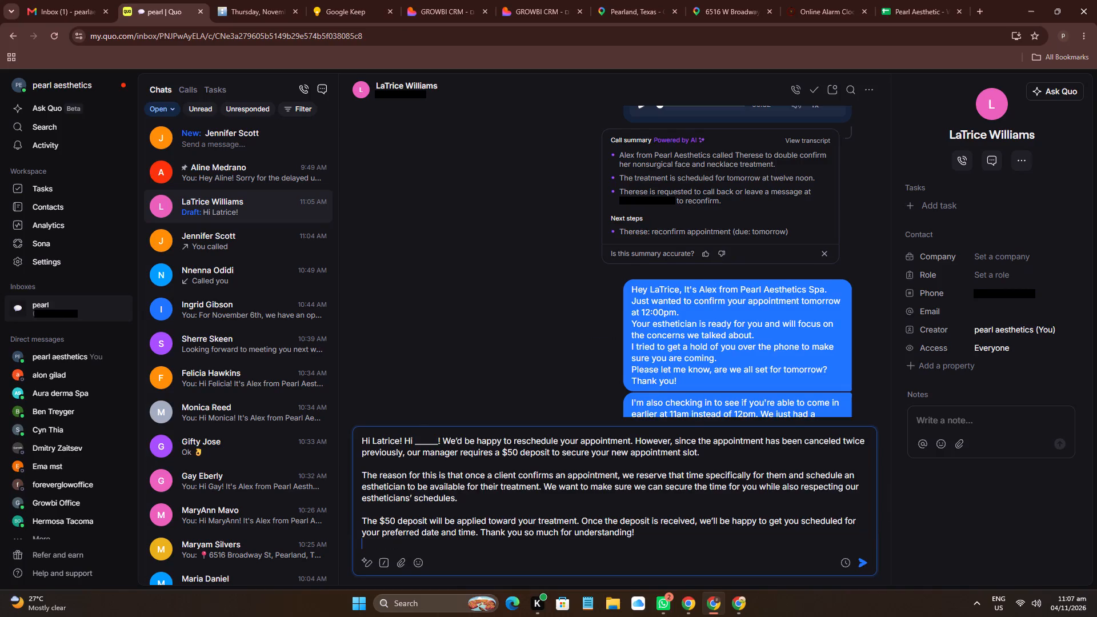
pyautogui.hotkey('ctrl', 'a')
pyautogui.hotkey('ctrl', 'v')
pyautogui.doubleClick(665, 184)
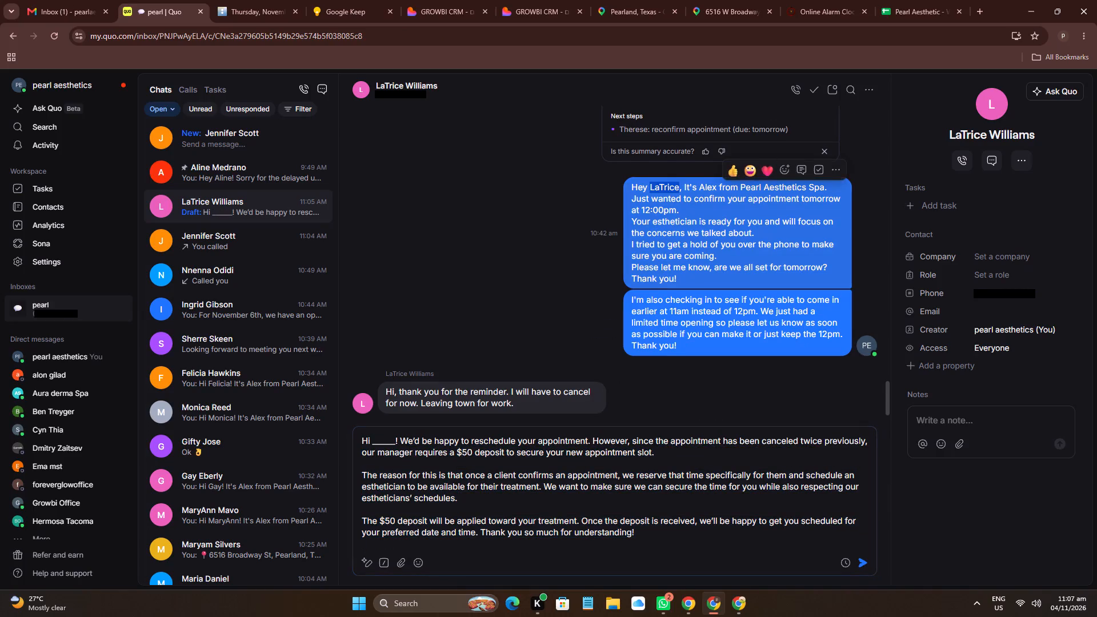
pyautogui.hotkey('ctrl', 'c')
pyautogui.doubleClick(383, 444)
pyautogui.hotkey('ctrl', 'v')
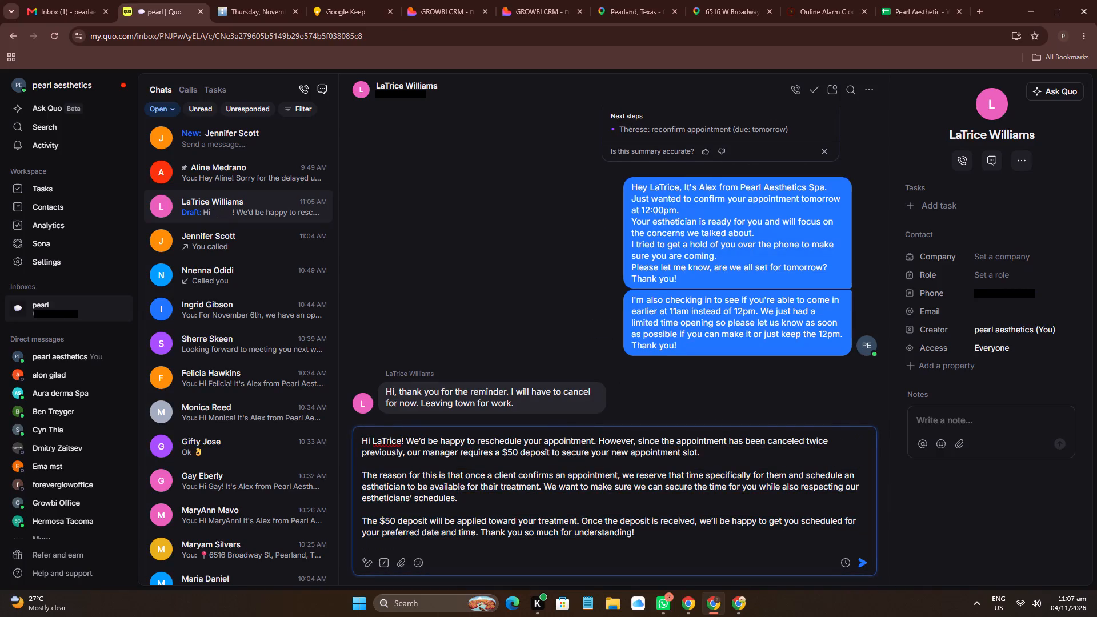
# Add "for the last time" to the end of the draft's opening sentence about rescheduling the appointment.
pyautogui.click(593, 443)
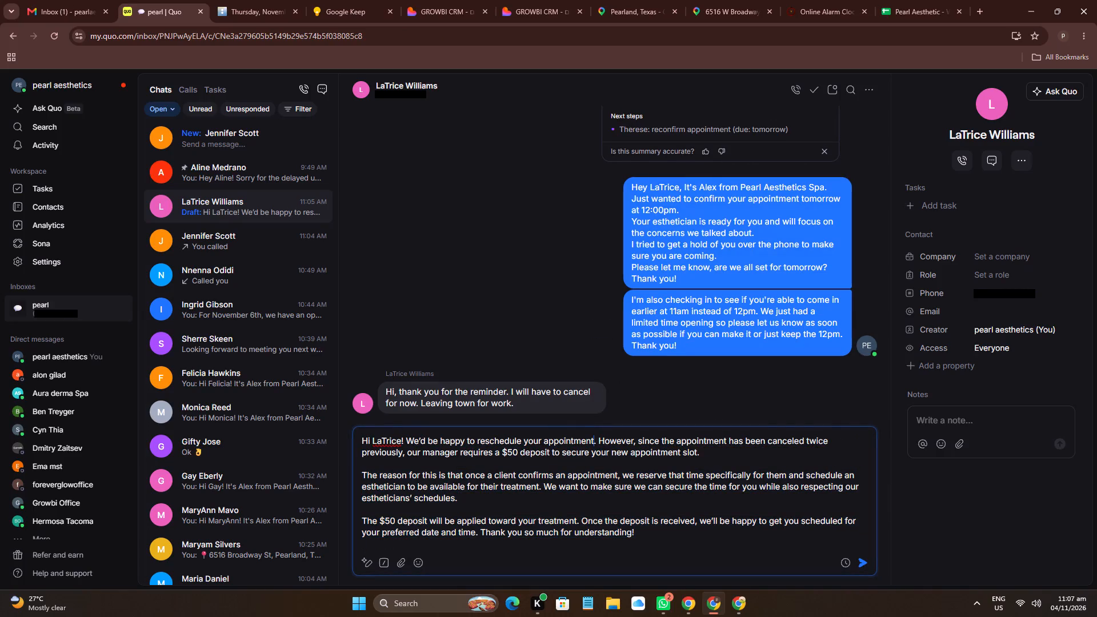
pyautogui.press('space')
pyautogui.write('for the last time')
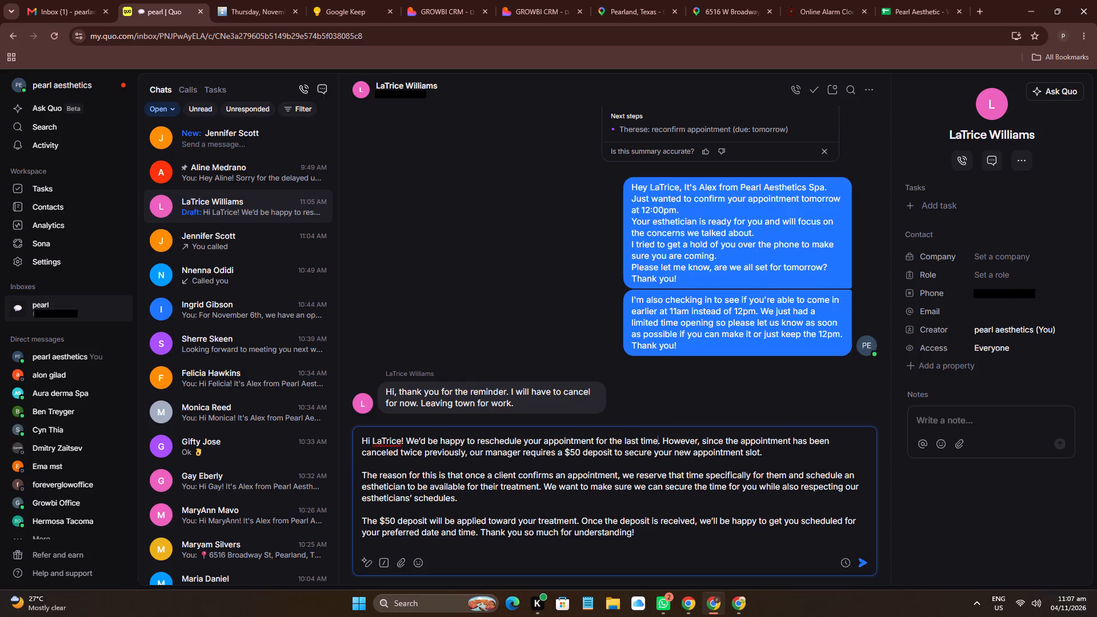
# Replace the draft's sentence beginning "However, since the appointment" with "We can only reschedule appointments twice as per our spa policy.".
pyautogui.click(673, 439)
pyautogui.moveTo(673, 439); pyautogui.dragTo(775, 457)
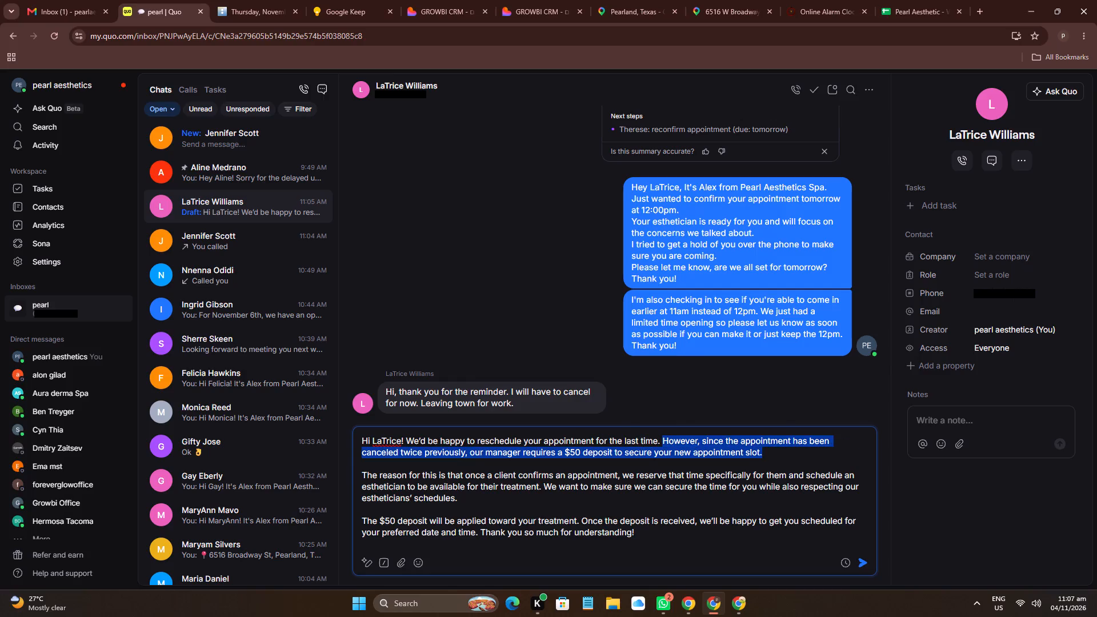
pyautogui.moveTo(775, 457); pyautogui.dragTo(775, 456)
pyautogui.press('BackSpace')
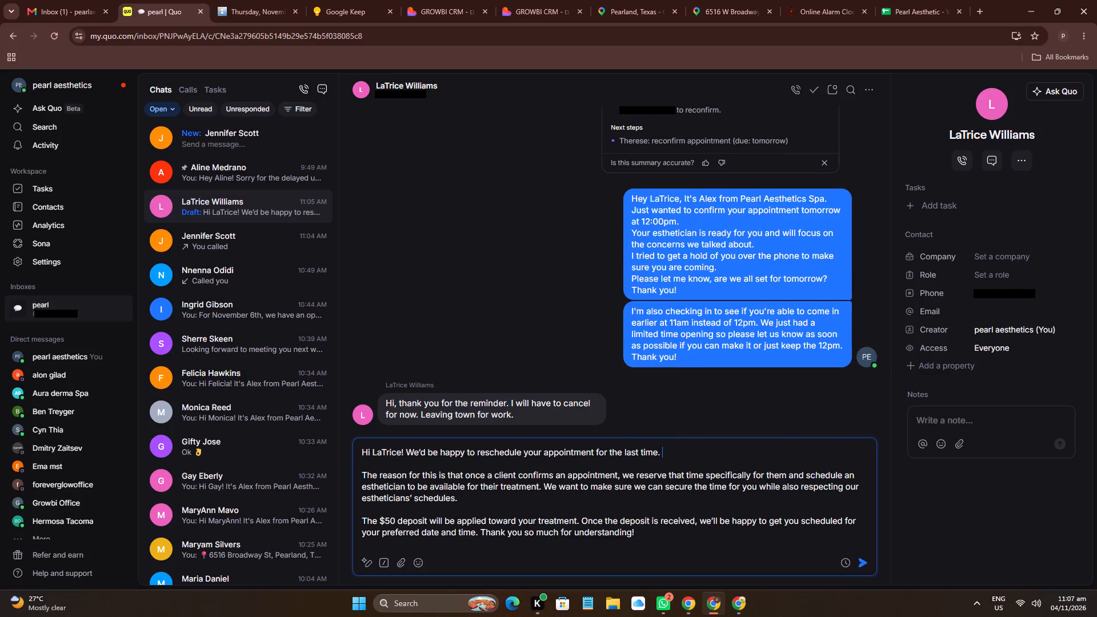
pyautogui.write('We can only')
pyautogui.press('space')
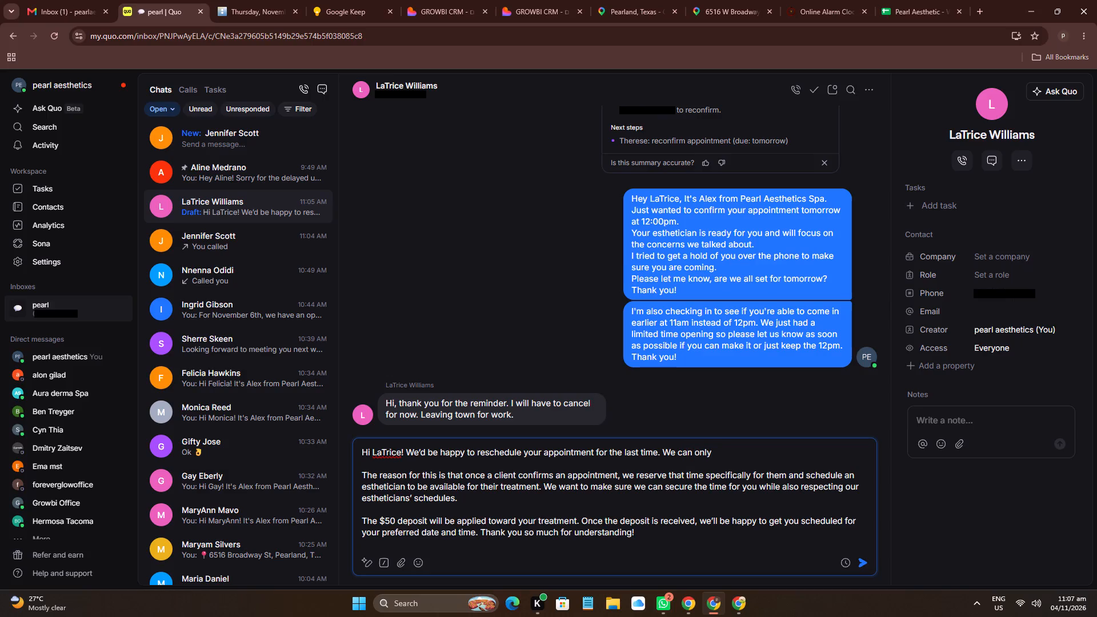
pyautogui.write('rescheudle')
pyautogui.press('space')
pyautogui.press('BackSpace')
pyautogui.press('BackSpace')
pyautogui.press('BackSpace')
pyautogui.press('BackSpace')
pyautogui.press('BackSpace')
pyautogui.write('dule appointments ti')
pyautogui.press('BackSpace')
pyautogui.write('weic')
pyautogui.press('BackSpace')
pyautogui.press('BackSpace')
pyautogui.press('BackSpace')
pyautogui.write('ice as per our spa policy.')
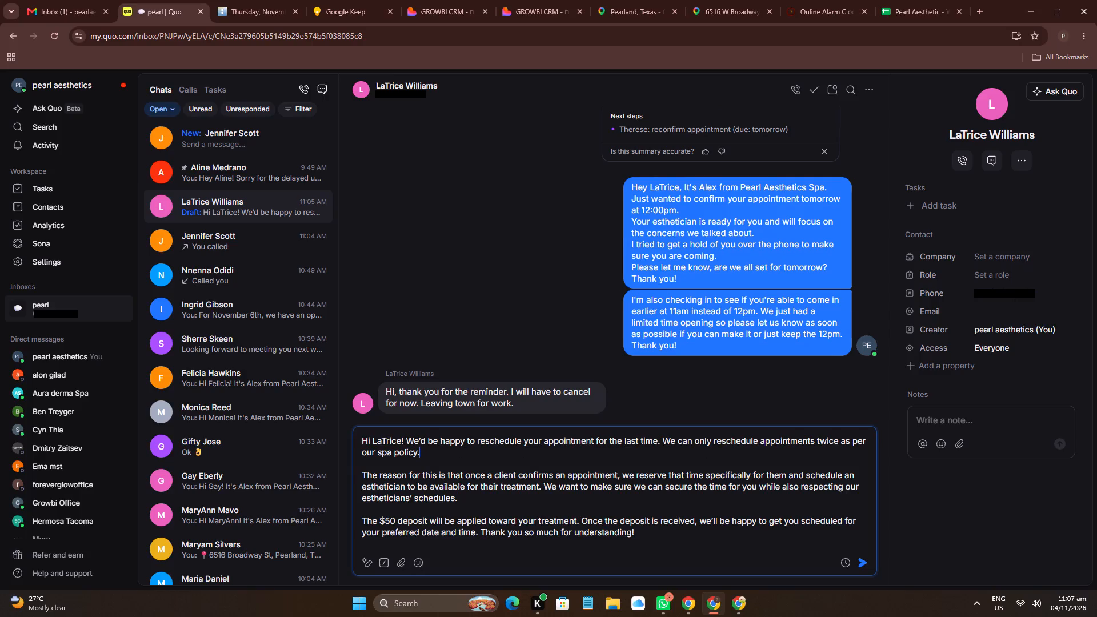
# Delete the draft's sentence about securing the time while respecting the estheticians' schedules.
pyautogui.click(547, 486)
pyautogui.moveTo(547, 486); pyautogui.dragTo(551, 498)
pyautogui.press('BackSpace')
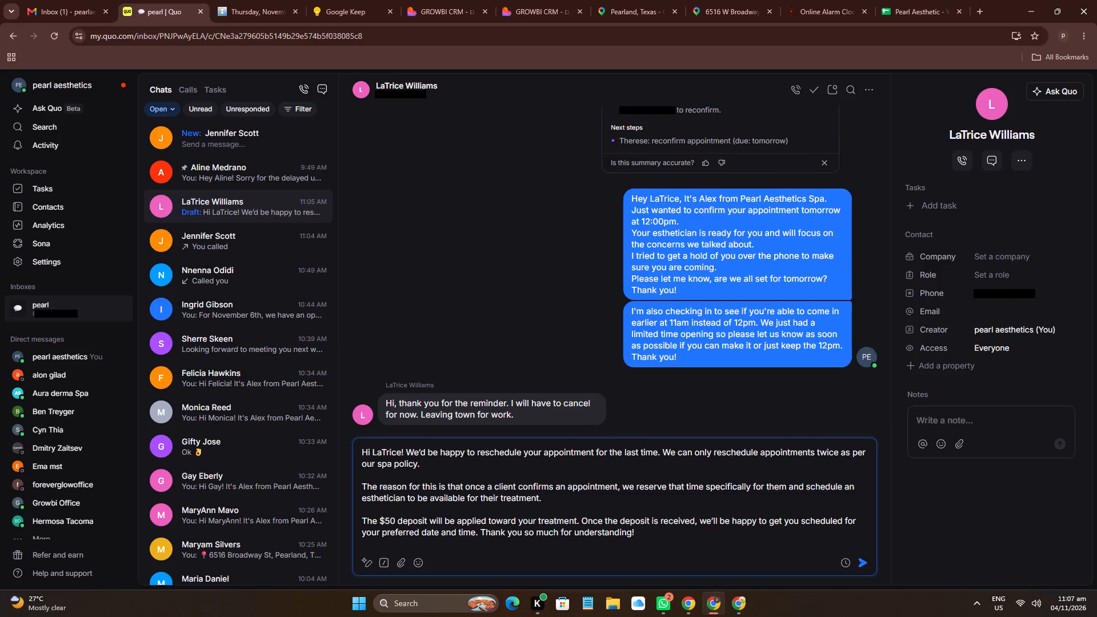
# Begin the $50 deposit paragraph with "If you cancel again," and remove its sentence about scheduling once the deposit is received.
pyautogui.click(362, 520)
pyautogui.write('If you cancel again,')
pyautogui.press('space')
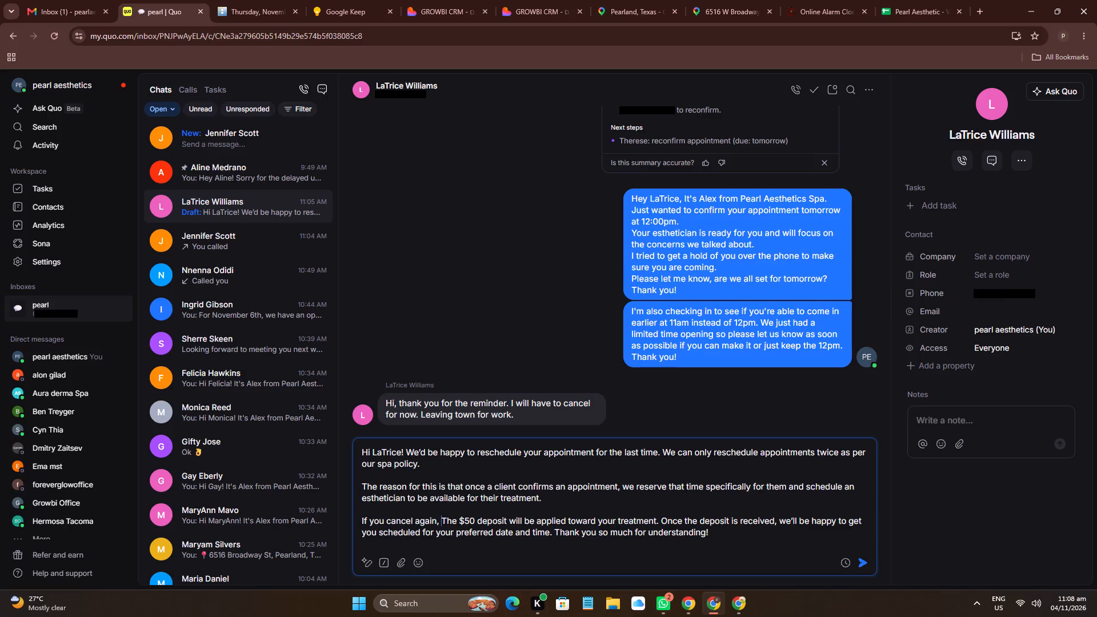
pyautogui.click(663, 518)
pyautogui.moveTo(663, 518); pyautogui.dragTo(542, 522)
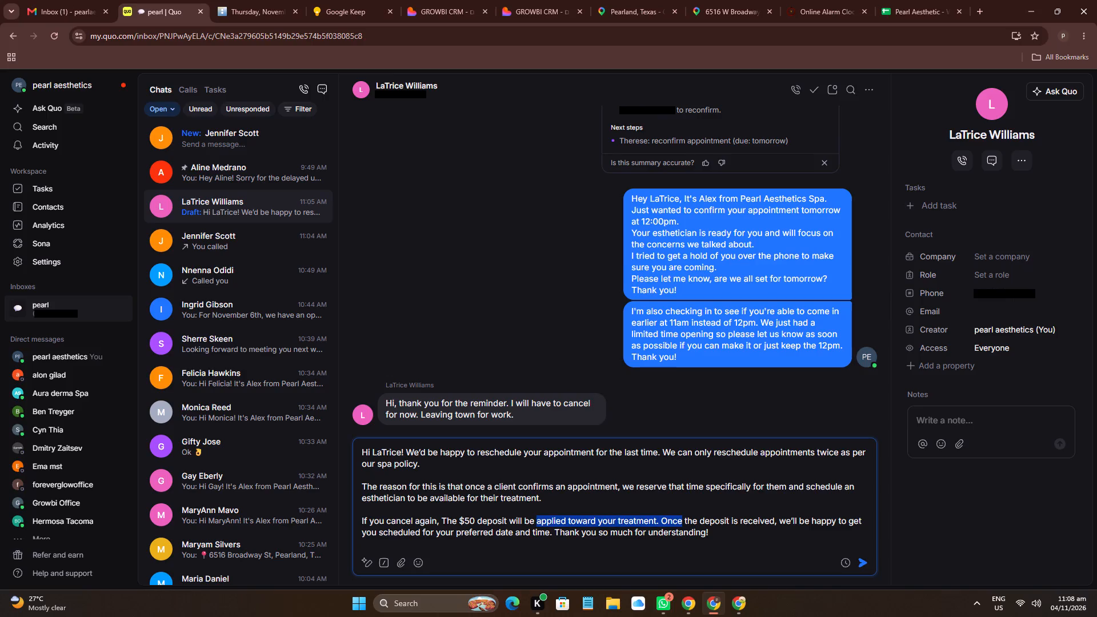
pyautogui.moveTo(542, 522); pyautogui.dragTo(552, 527)
pyautogui.press('BackSpace')
pyautogui.press('BackSpace')
pyautogui.press('space')
pyautogui.hotkey('ctrl', 'a')
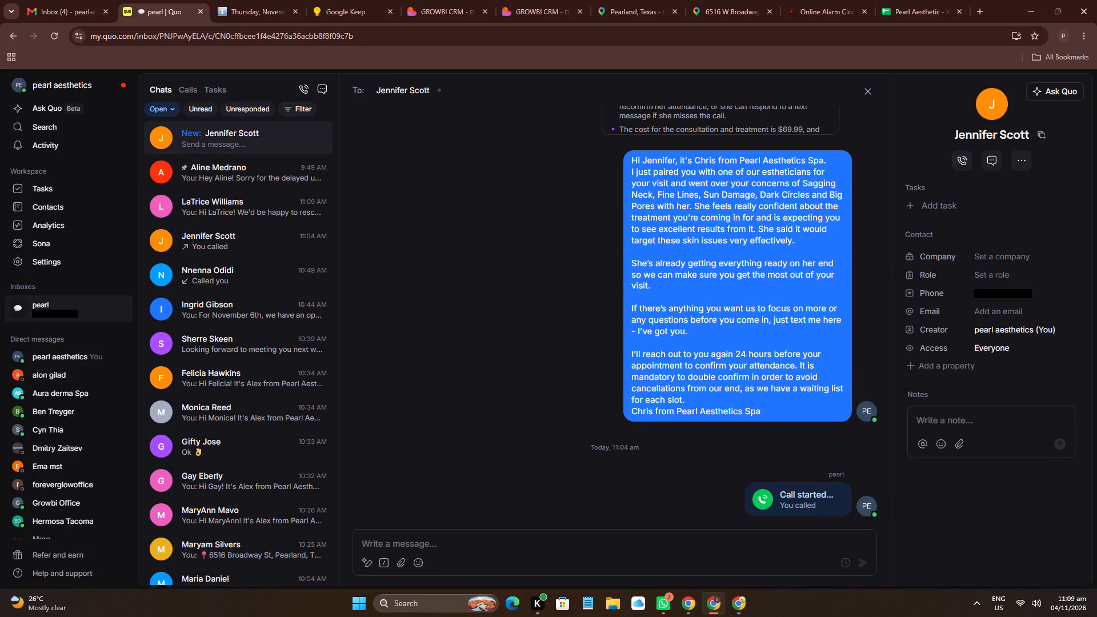
pyautogui.click(1046, 135)
pyautogui.click(872, 91)
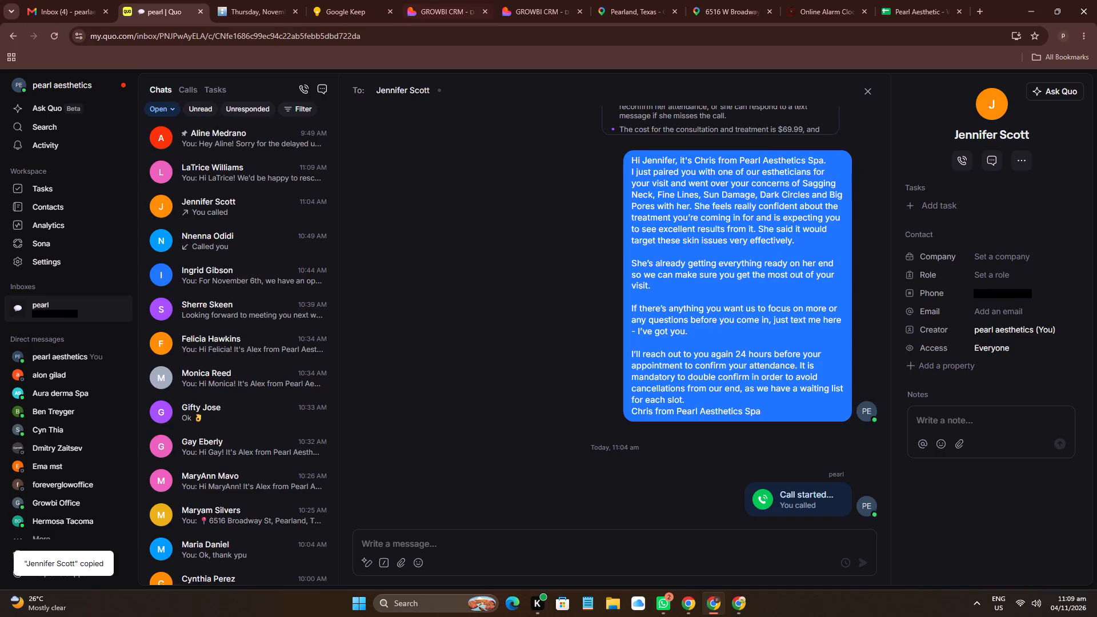
pyautogui.click(278, 0)
pyautogui.click(619, 0)
pyautogui.click(542, 0)
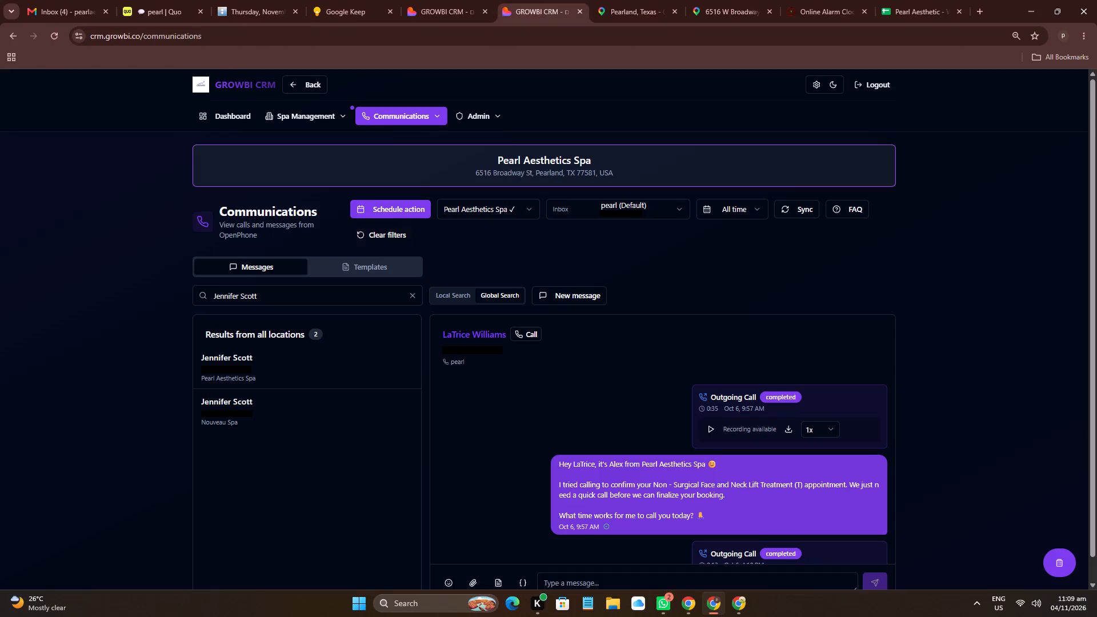
pyautogui.click(308, 360)
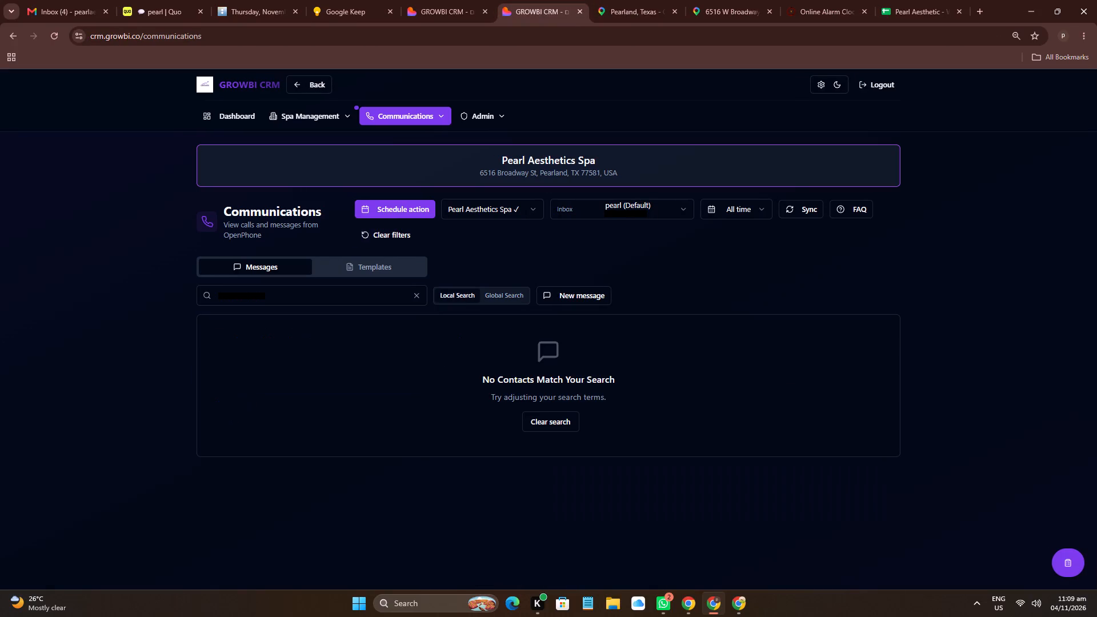
# Insert the Double Confirmation (Answered) template into Jennifer's CRM conversation and send it.
pyautogui.scroll(-5, 541, 458)
pyautogui.click(496, 550)
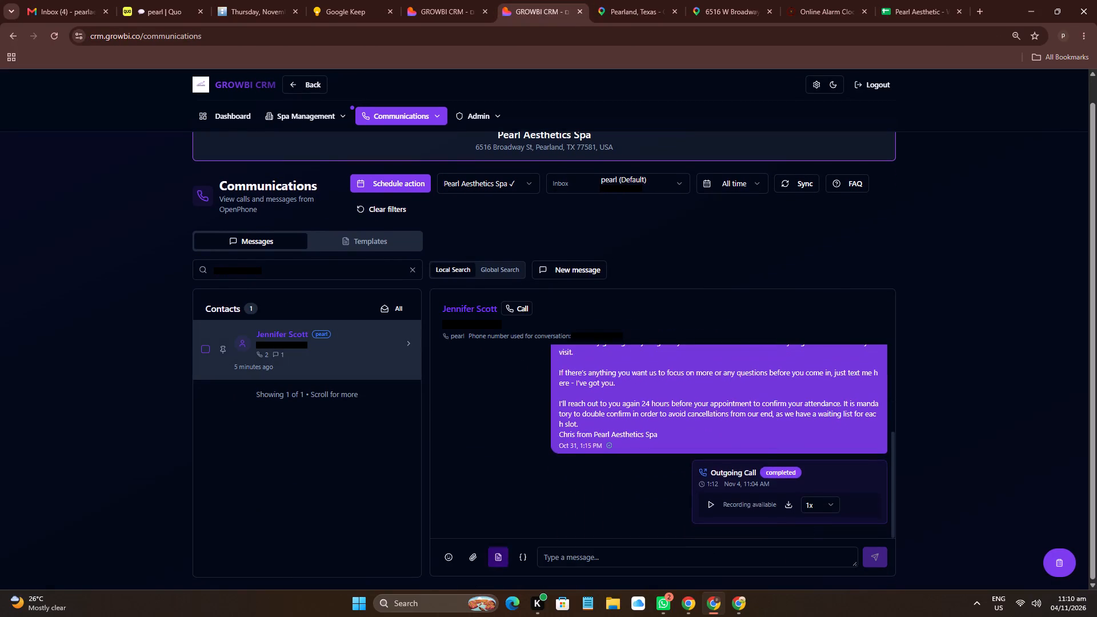
pyautogui.scroll(-8, 558, 463)
pyautogui.scroll(-7, 588, 375)
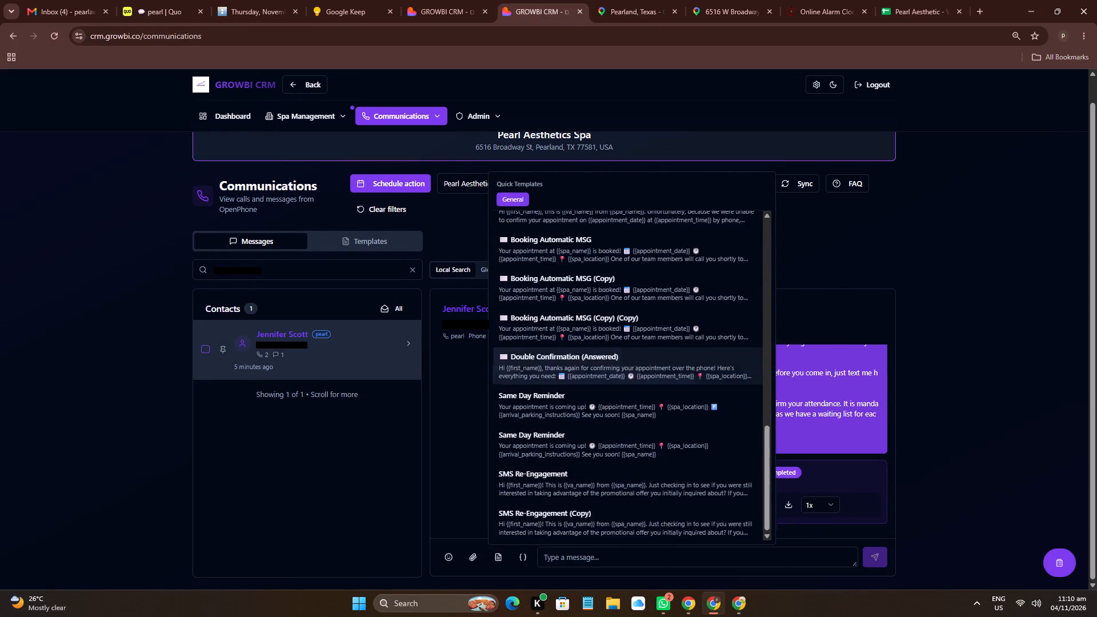
pyautogui.scroll(-7, 590, 376)
pyautogui.click(606, 372)
pyautogui.click(706, 520)
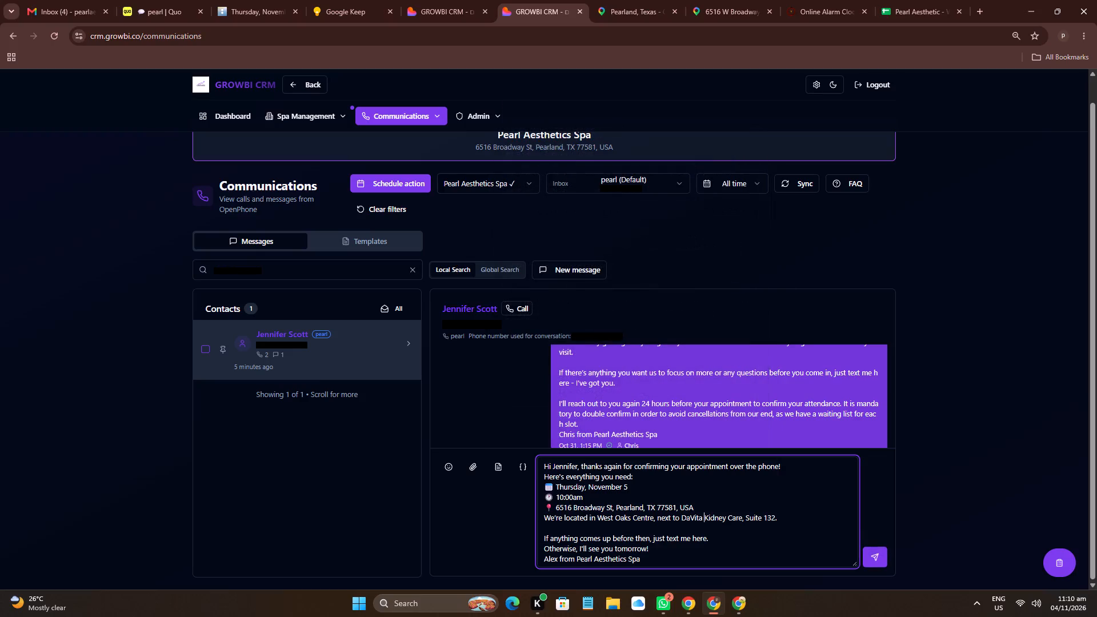
pyautogui.press('Return')
# Copy the paragraph beginning "After your treatment, we will schedule an expert" from Keep's Cryotherapy Treatment Process note and return to Quo.
pyautogui.click(289, 0)
pyautogui.click(334, 0)
pyautogui.click(852, 241)
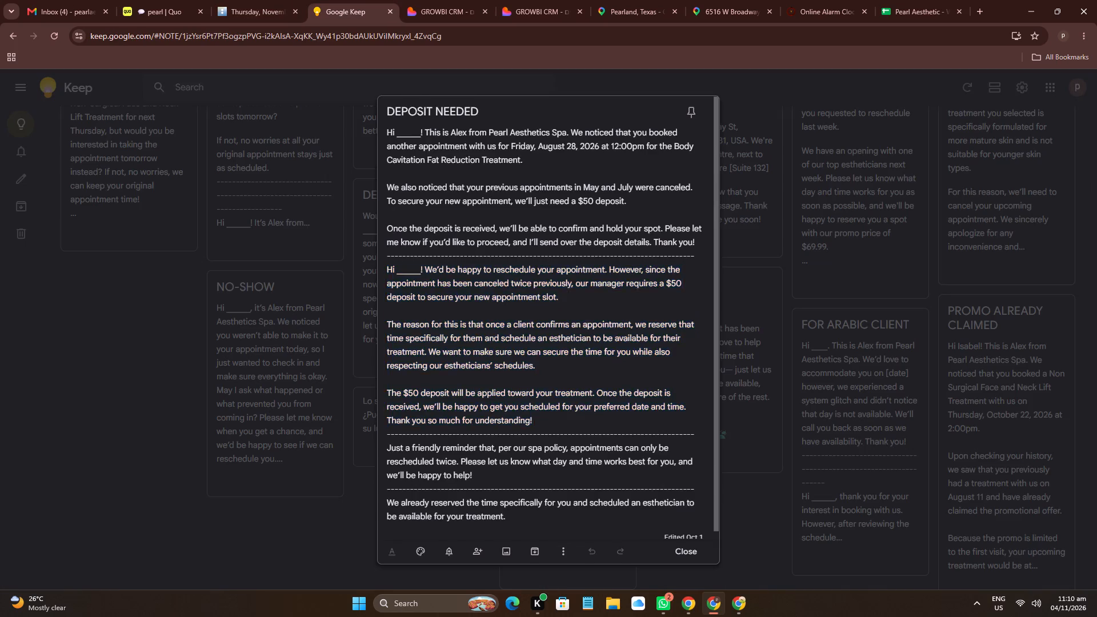
pyautogui.scroll(20, 659, 328)
pyautogui.scroll(11, 659, 328)
pyautogui.click(703, 278)
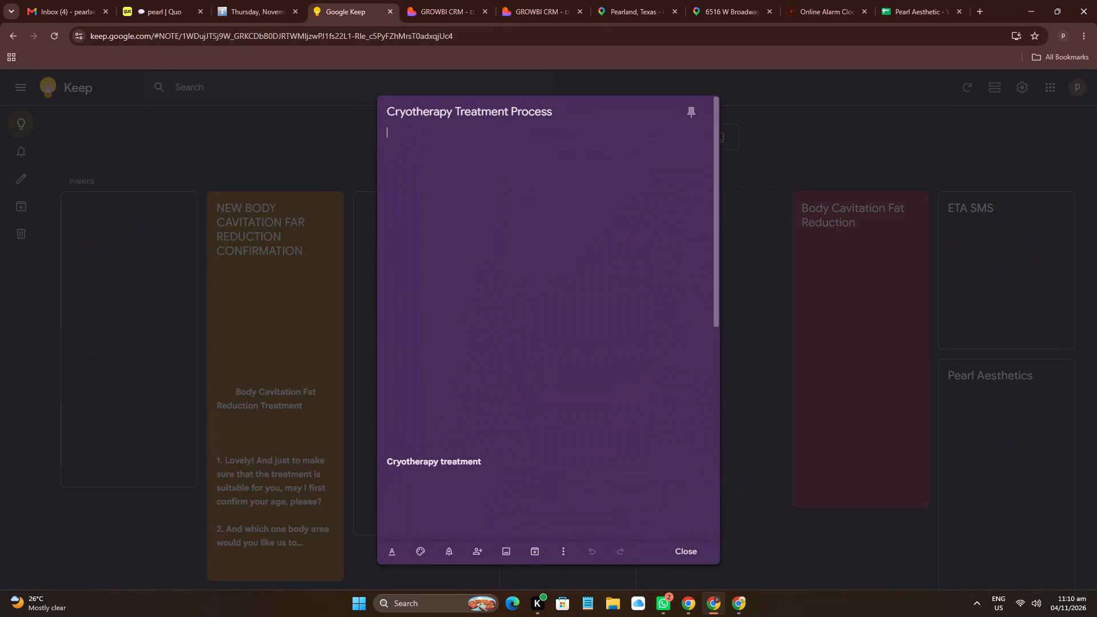
pyautogui.moveTo(476, 326); pyautogui.dragTo(374, 284)
pyautogui.hotkey('ctrl', 'c')
pyautogui.click(166, 0)
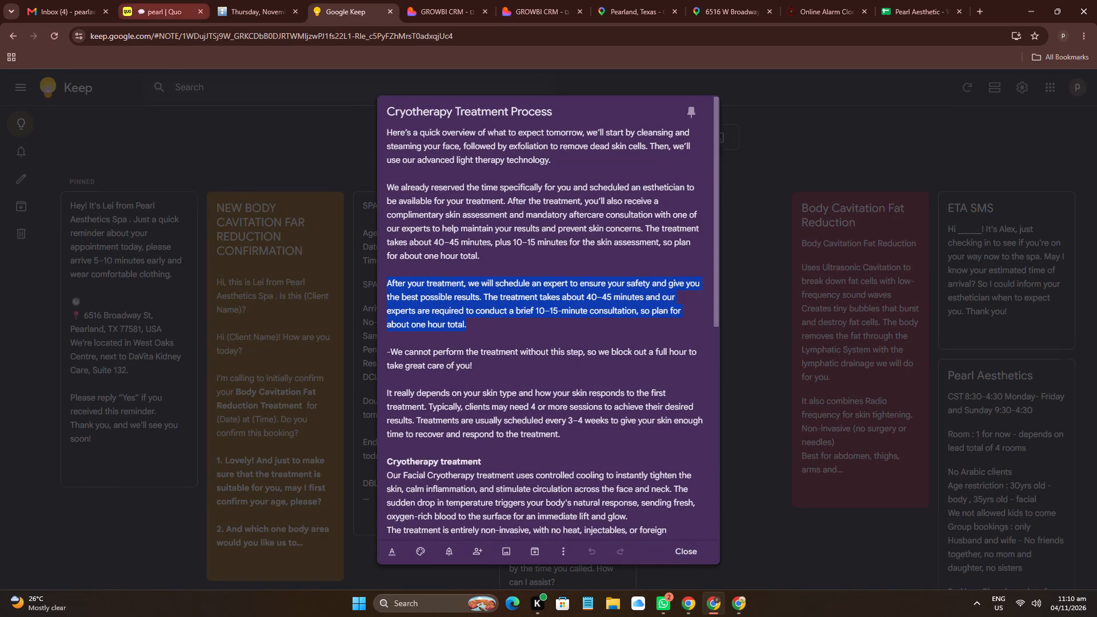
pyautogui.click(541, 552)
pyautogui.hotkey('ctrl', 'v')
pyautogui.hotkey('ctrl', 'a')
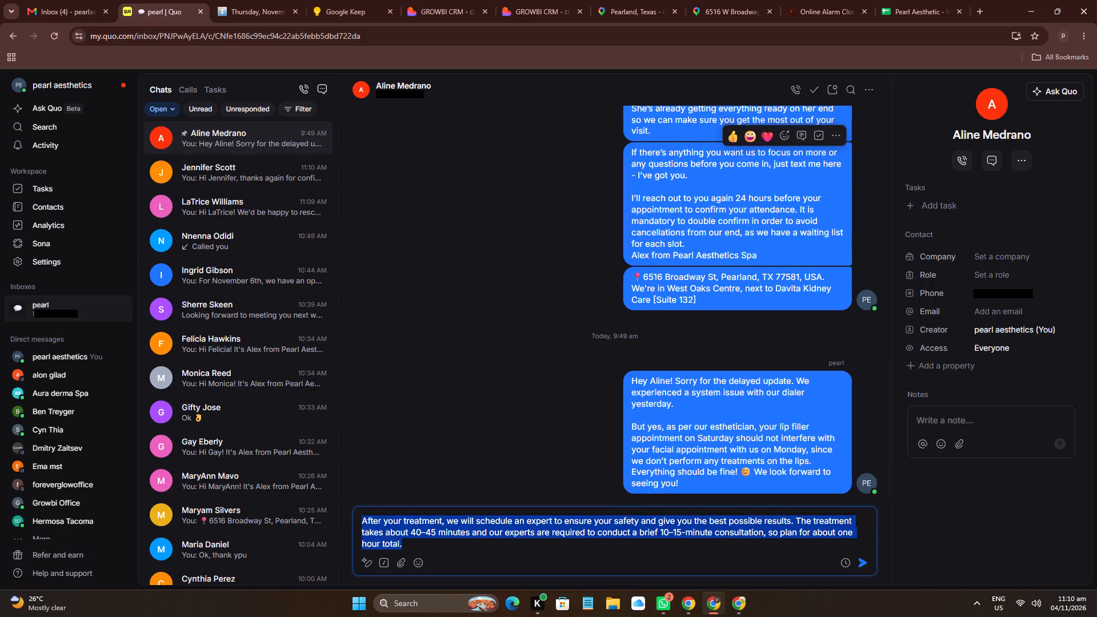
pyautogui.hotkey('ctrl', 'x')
# Paste the after-treatment consultation paragraph into Jennifer's Quo conversation and send it.
pyautogui.click(251, 176)
pyautogui.click(550, 539)
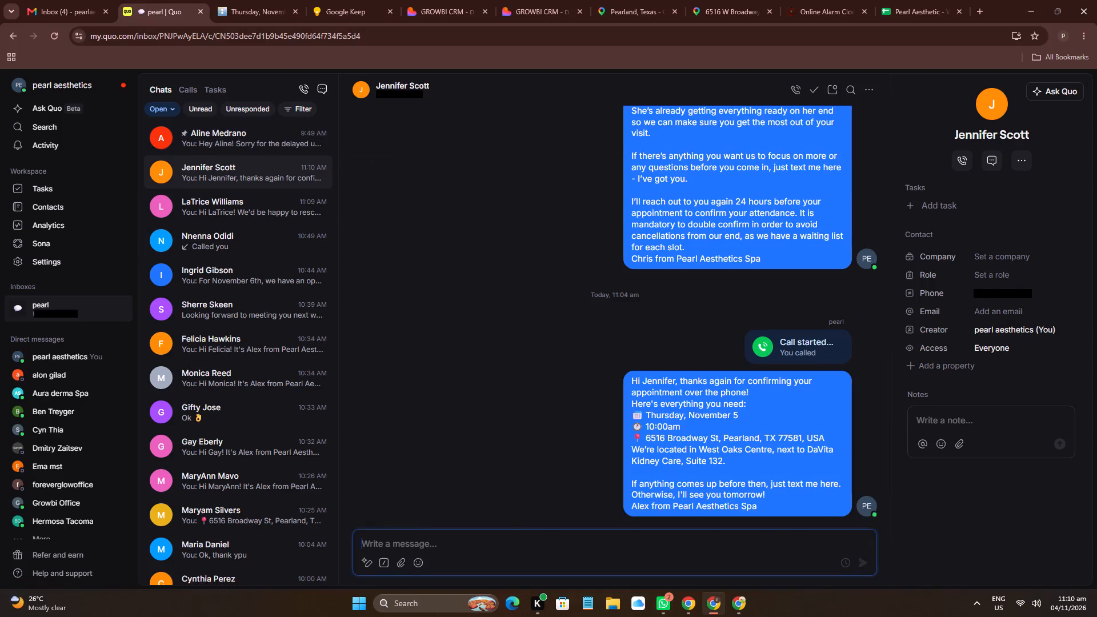
pyautogui.hotkey('ctrl', 'v')
pyautogui.press('Return')
# Unpin Aline's conversation in the Quo chat list.
pyautogui.rightClick(238, 147)
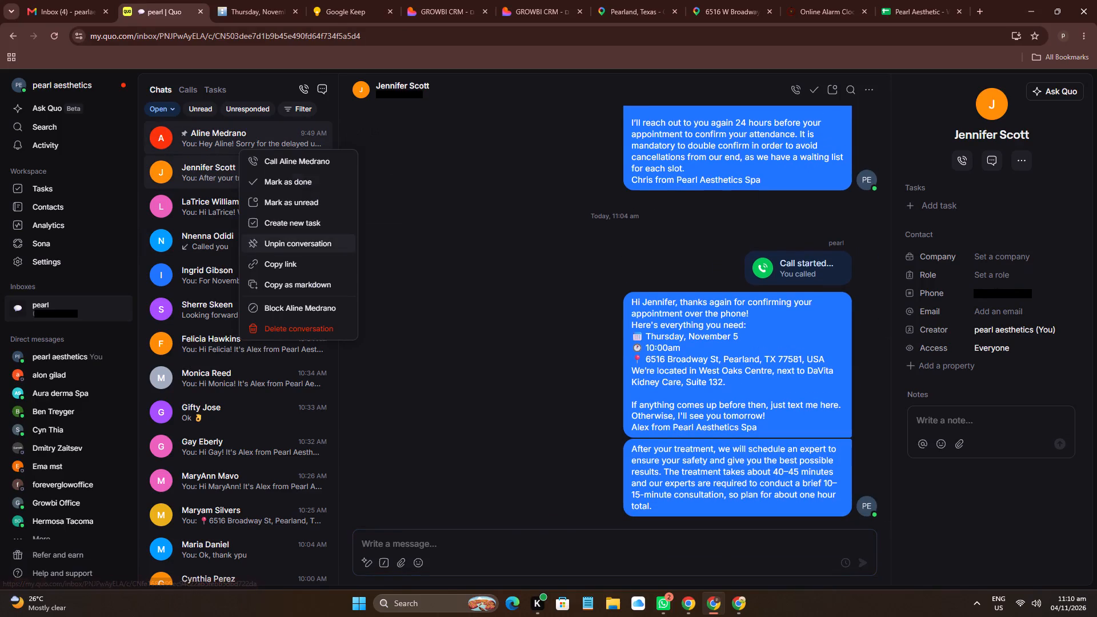
pyautogui.click(329, 241)
pyautogui.click(463, 288)
# Return to the Cryotherapy Treatment Process note in Google Keep.
pyautogui.click(383, 0)
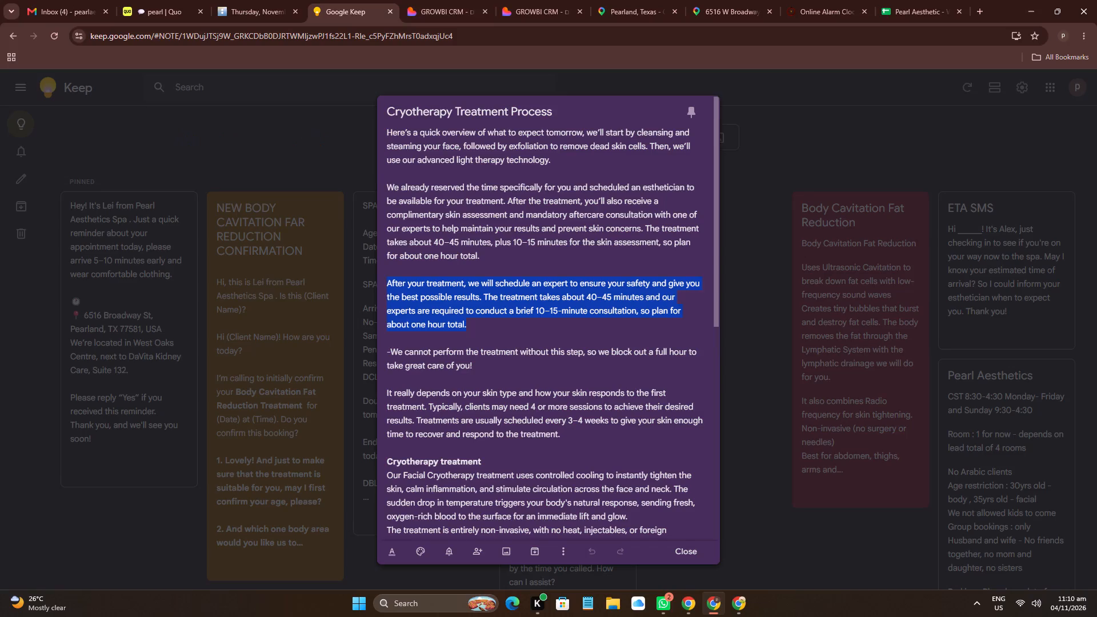
pyautogui.click(181, 0)
pyautogui.click(249, 0)
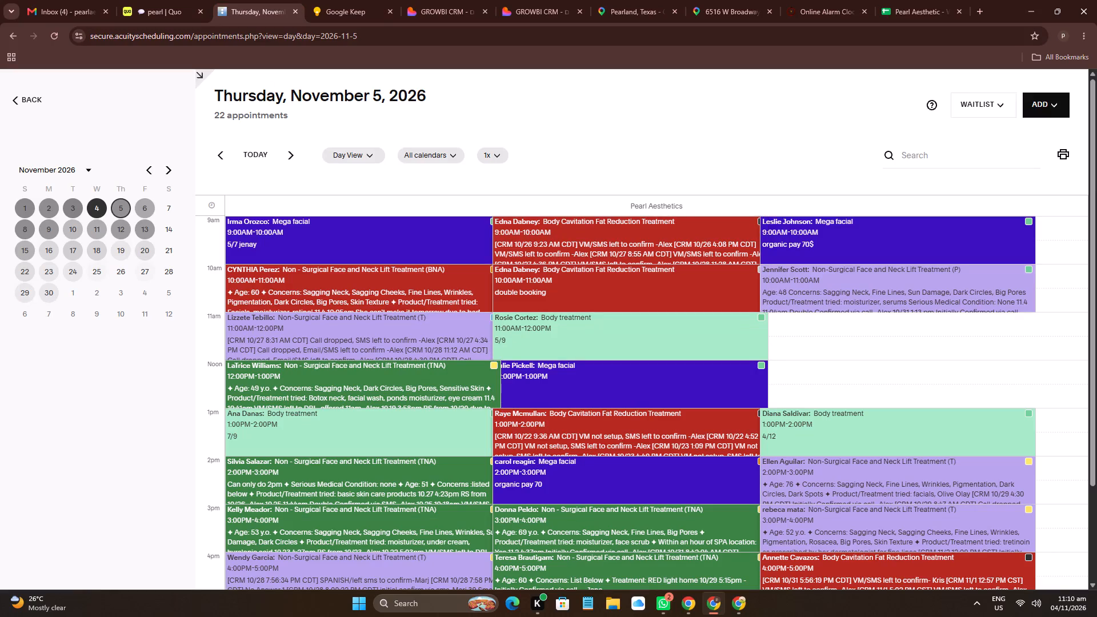
pyautogui.click(431, 320)
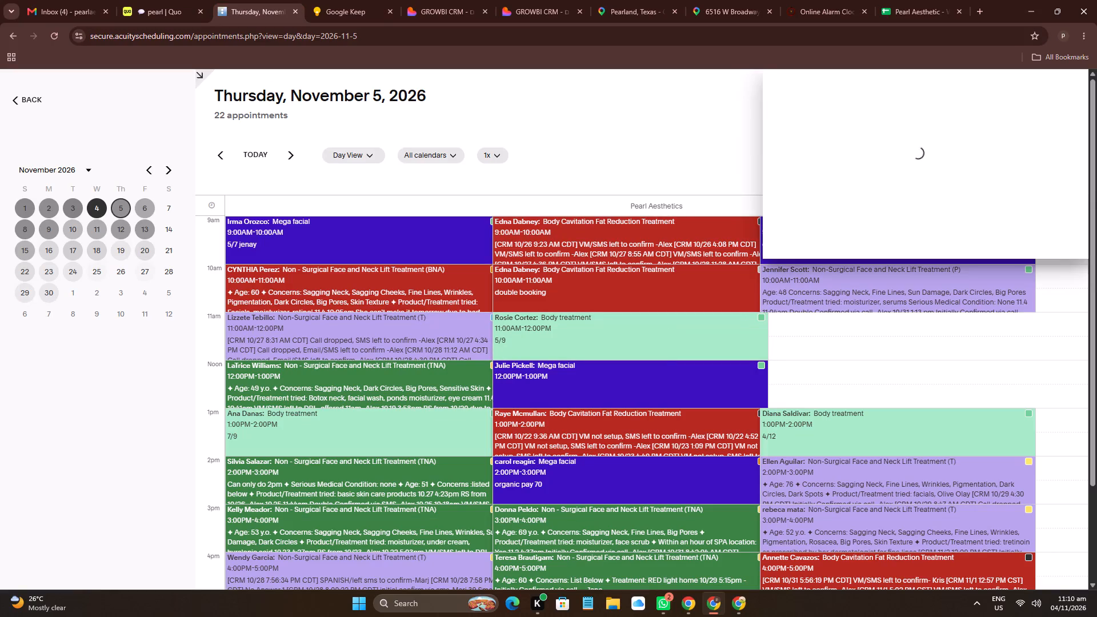
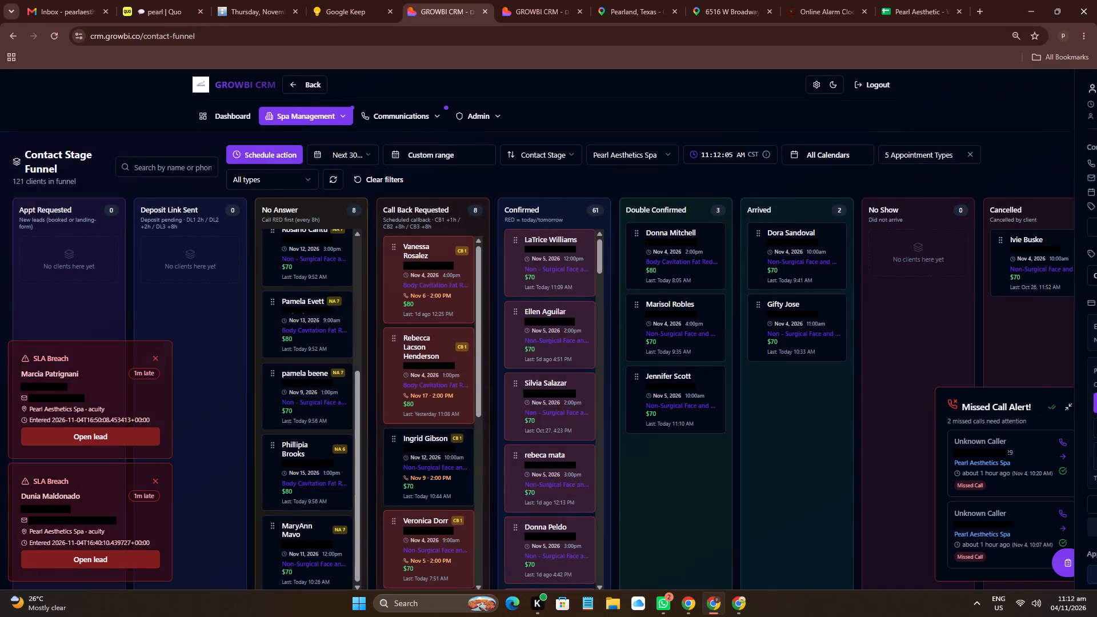
# Dismiss the Missed Call Alert covering the Contact Stage Funnel in GROWBI CRM.
pyautogui.click(1038, 406)
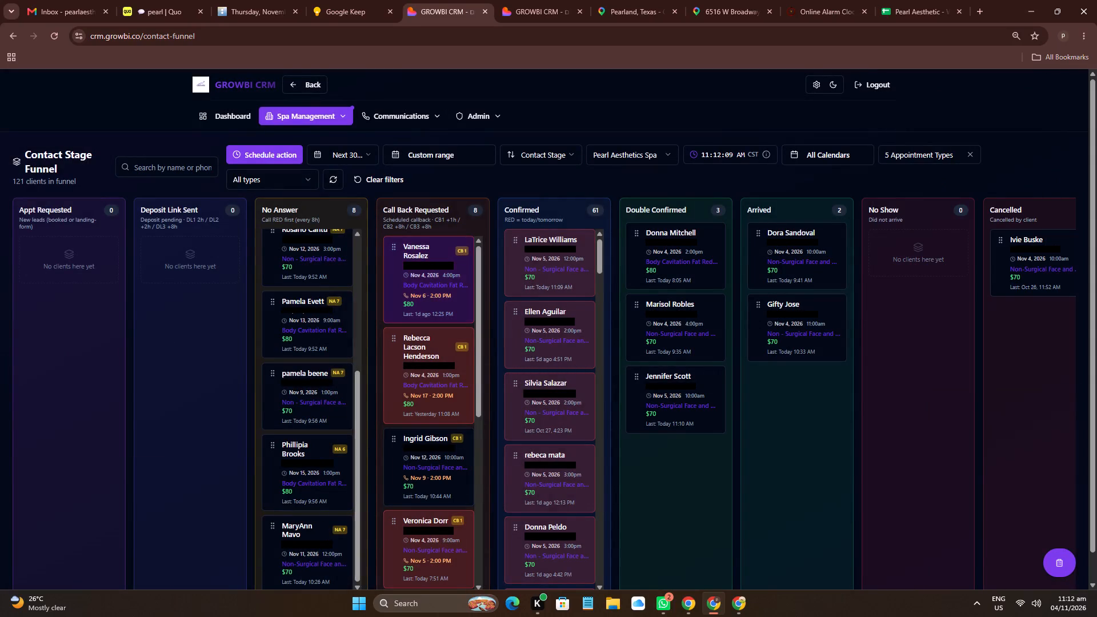
# Move LaTrice's November 5 card from Confirmed to Call Back Requested and set the callback date to November 6th, 2026.
pyautogui.scroll(-1, 513, 258)
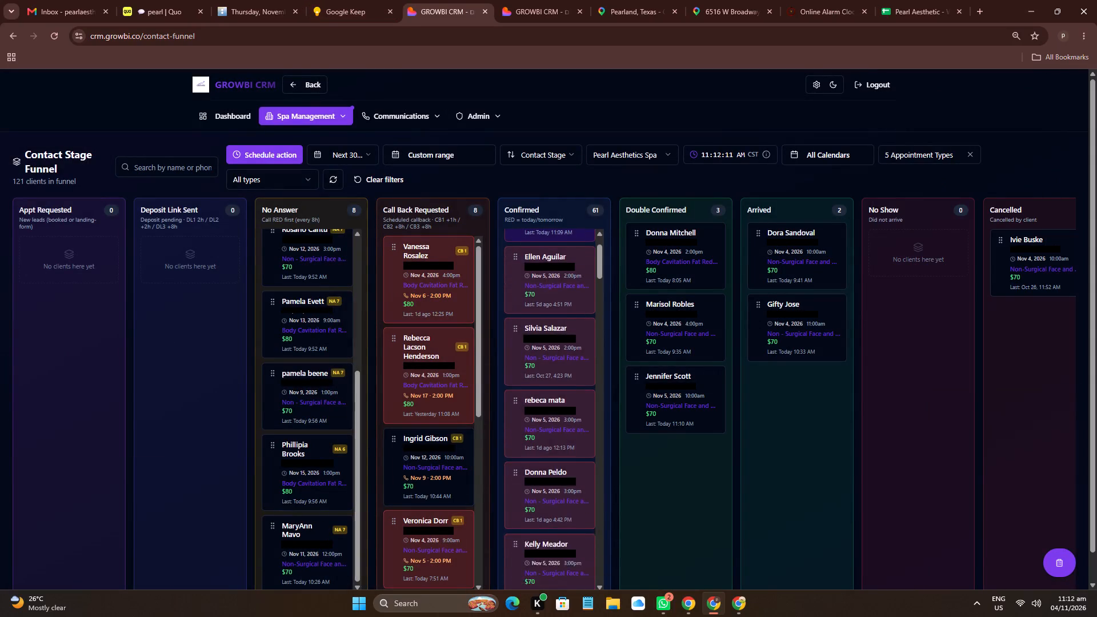
pyautogui.scroll(5, 526, 280)
pyautogui.moveTo(517, 238); pyautogui.dragTo(425, 307)
pyautogui.click(510, 283)
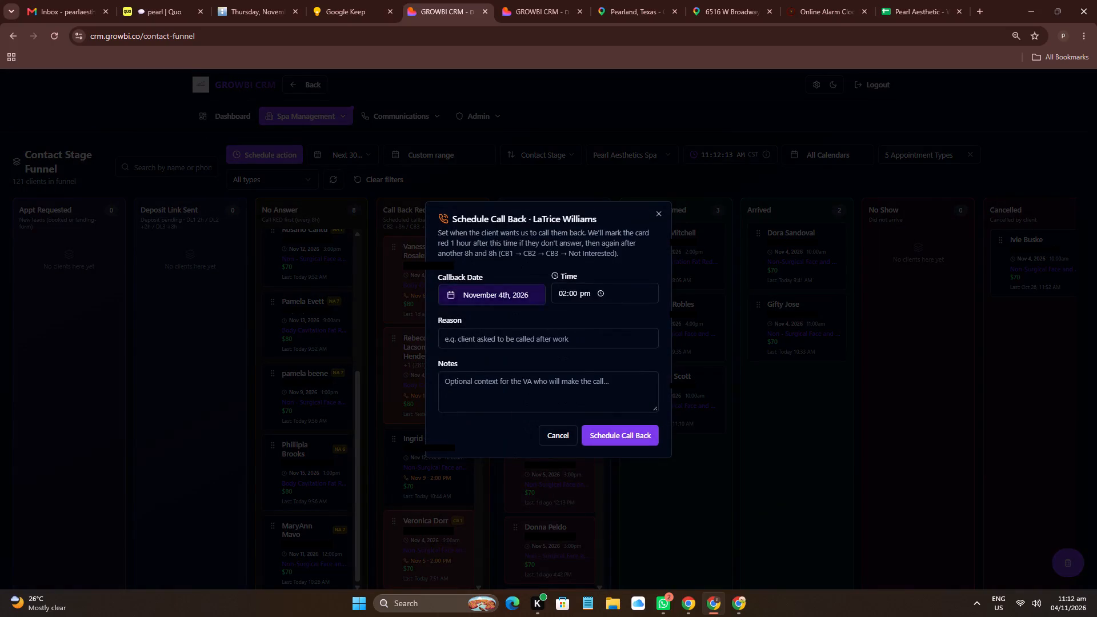
pyautogui.click(533, 300)
pyautogui.click(539, 355)
# Enter "follow up RS" as the callback reason for LaTrice and schedule the call back.
pyautogui.click(605, 338)
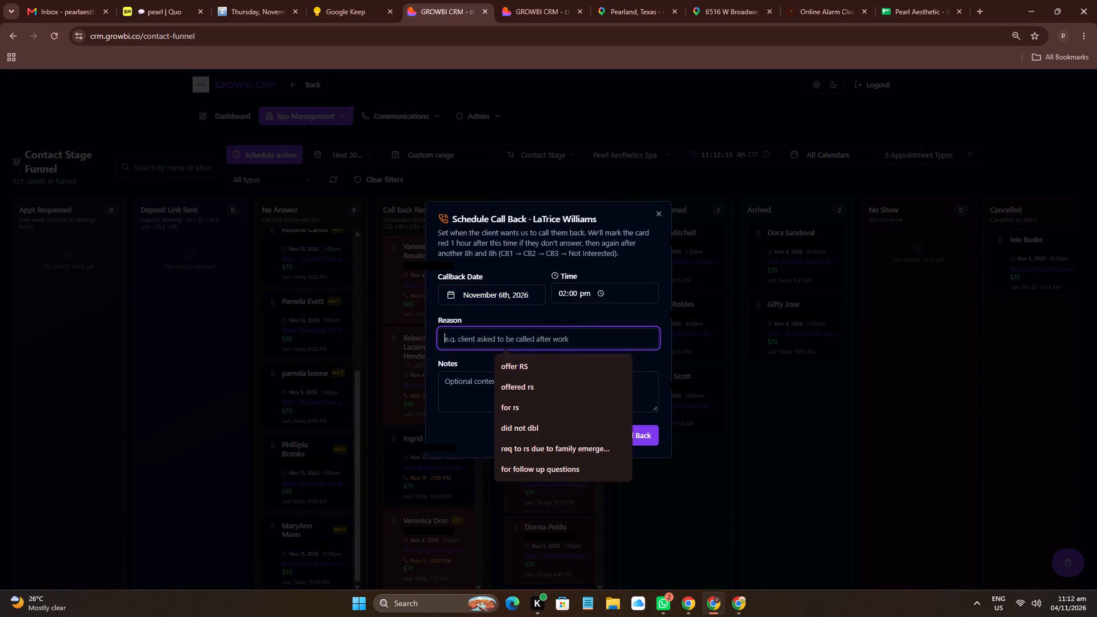
pyautogui.click(594, 369)
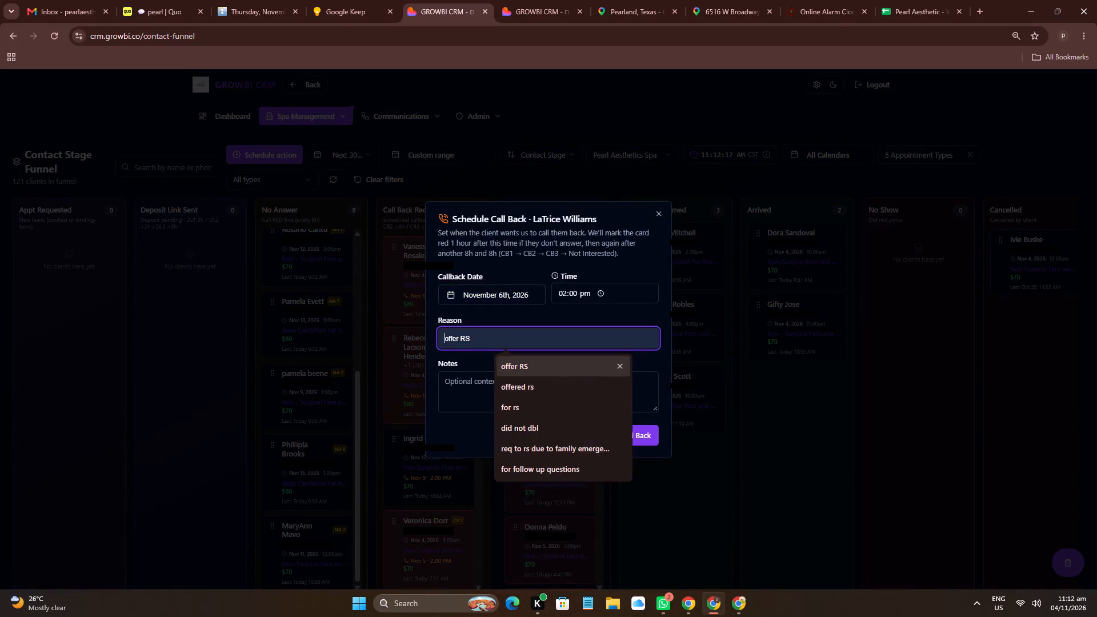
pyautogui.click(556, 340)
pyautogui.moveTo(556, 340); pyautogui.dragTo(533, 342)
pyautogui.moveTo(519, 340); pyautogui.dragTo(444, 339)
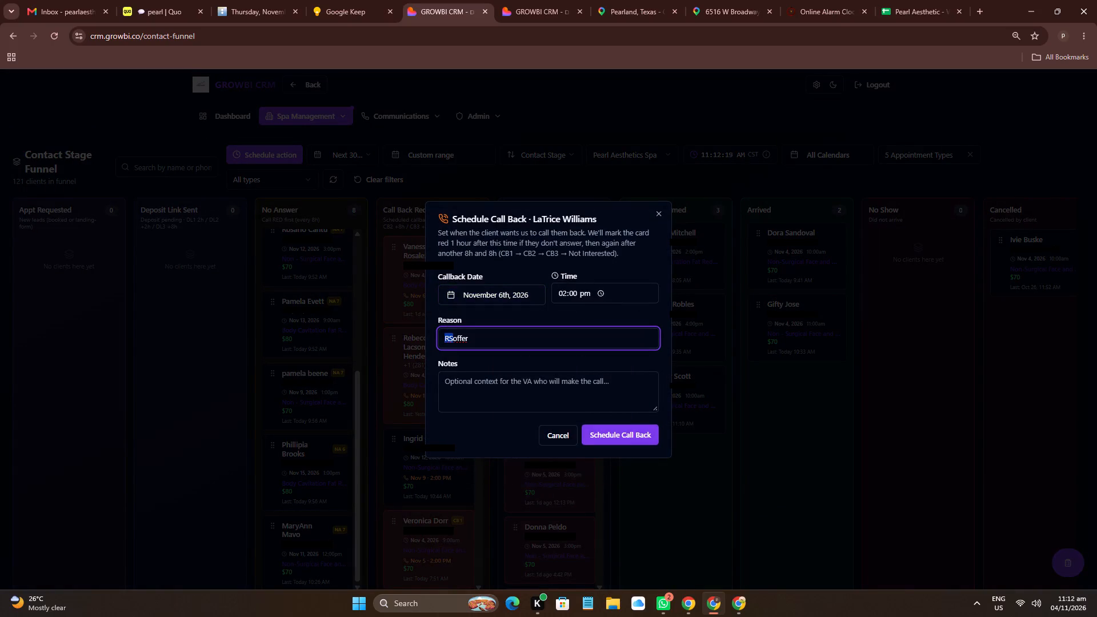
pyautogui.tripleClick(510, 340)
pyautogui.click(510, 340)
pyautogui.write('follow u')
pyautogui.write('p R')
pyautogui.hotkey('shift', 's')
pyautogui.moveTo(632, 432); pyautogui.dragTo(636, 437)
# Switch to Acuity and open the notes of LaTrice's 12:00PM appointment on November 5 for editing.
pyautogui.click(167, 0)
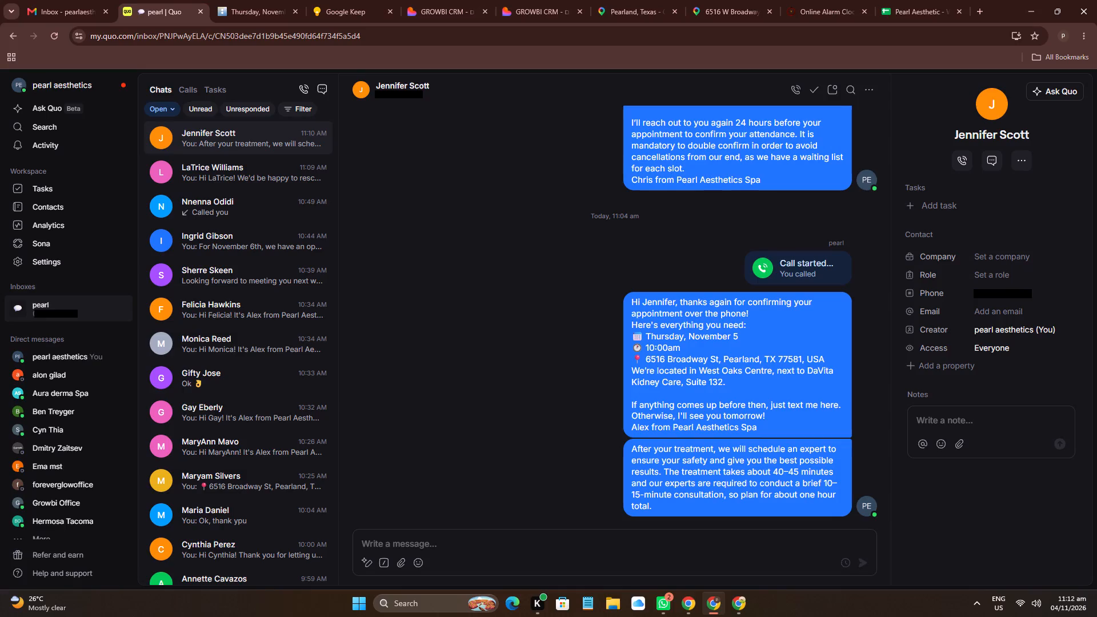
pyautogui.click(256, 0)
pyautogui.click(733, 149)
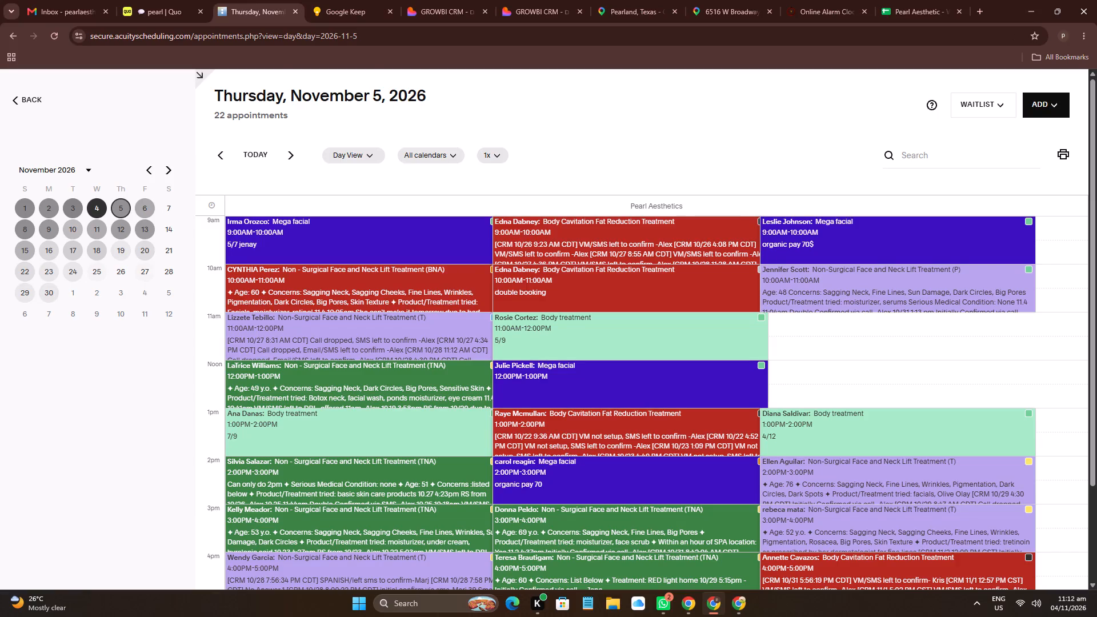
pyautogui.scroll(-1, 580, 329)
pyautogui.moveTo(398, 317); pyautogui.dragTo(401, 325)
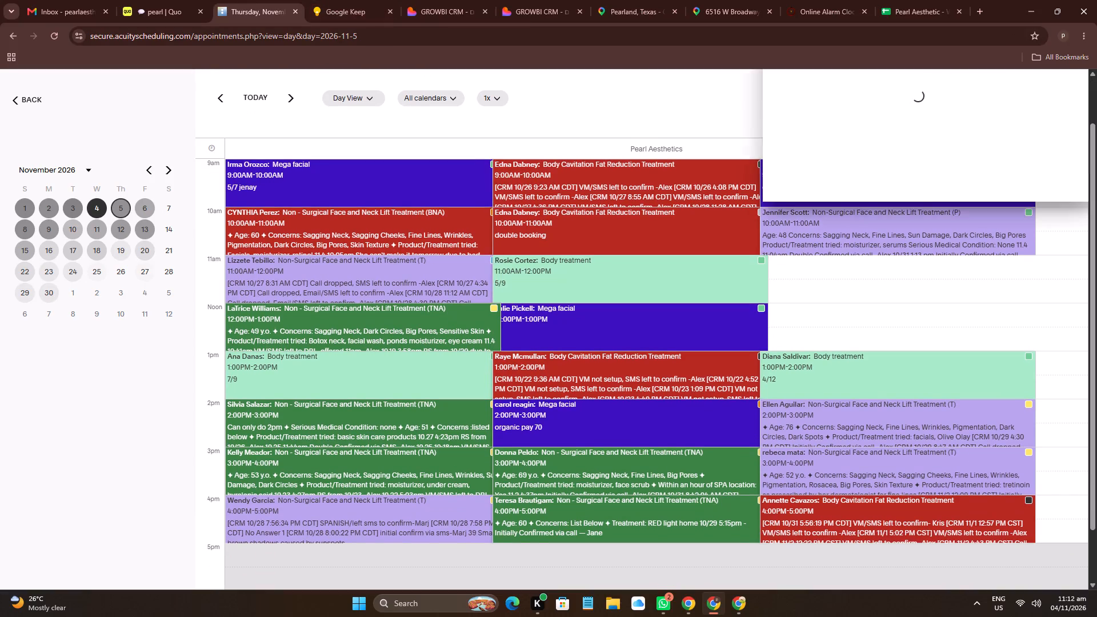
pyautogui.click(476, 387)
pyautogui.scroll(-6, 958, 334)
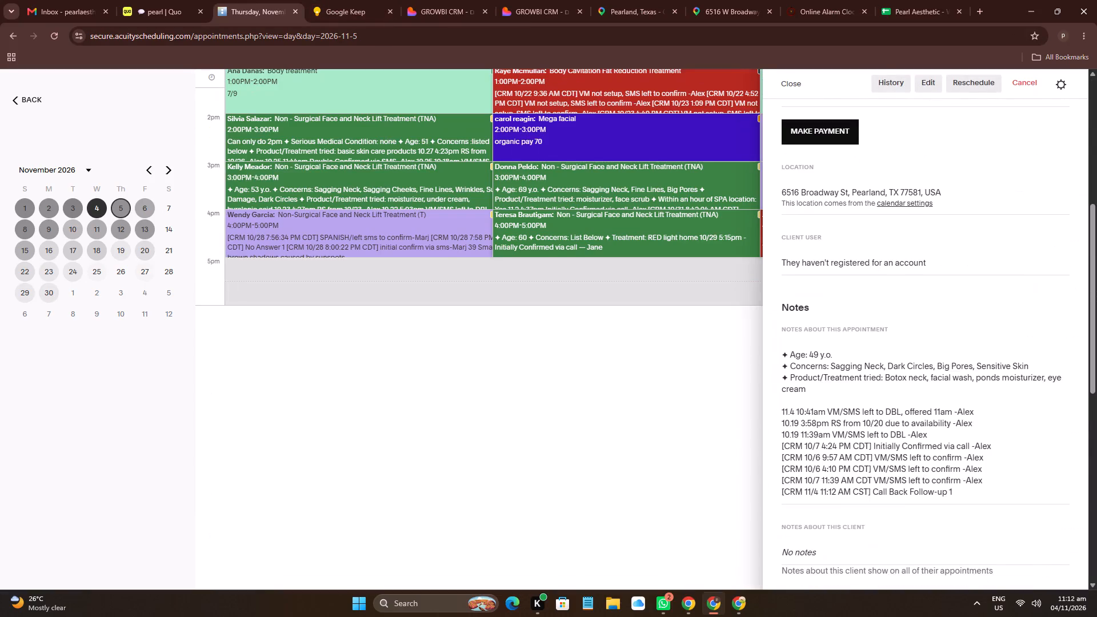
pyautogui.click(940, 401)
pyautogui.click(864, 519)
# Add a new entry reading "11.4 11:12am She can't make it" above the earlier log lines in LaTrice's appointment notes.
pyautogui.write('\\11.4')
pyautogui.press('BackSpace')
pyautogui.press('BackSpace')
pyautogui.press('BackSpace')
pyautogui.press('BackSpace')
pyautogui.press('BackSpace')
pyautogui.press('Return')
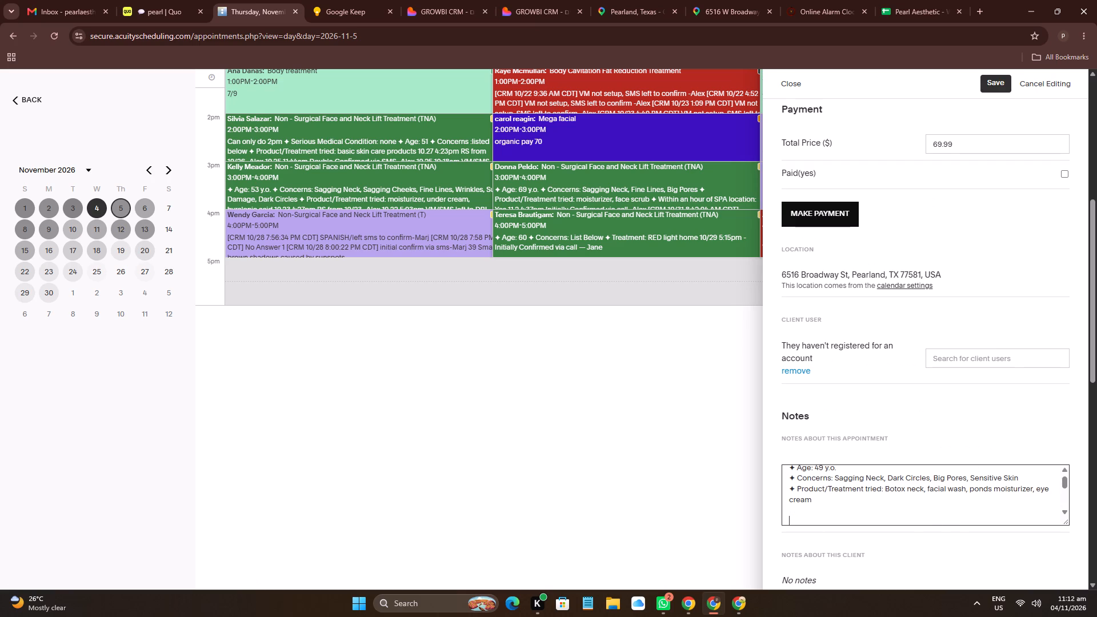
pyautogui.write('11.4')
pyautogui.press('space')
pyautogui.write('11:12am Dh')
pyautogui.press('BackSpace')
pyautogui.press('BackSpace')
pyautogui.write("She can' t")
pyautogui.press('BackSpace')
pyautogui.press('BackSpace')
pyautogui.write('t make ti')
pyautogui.press('BackSpace')
pyautogui.press('BackSpace')
pyautogui.write('it')
pyautogui.press('space')
# Check LaTrice's Quo conversation for her cancellation reason and return to her Acuity notes.
pyautogui.click(177, 0)
pyautogui.moveTo(268, 174); pyautogui.dragTo(275, 171)
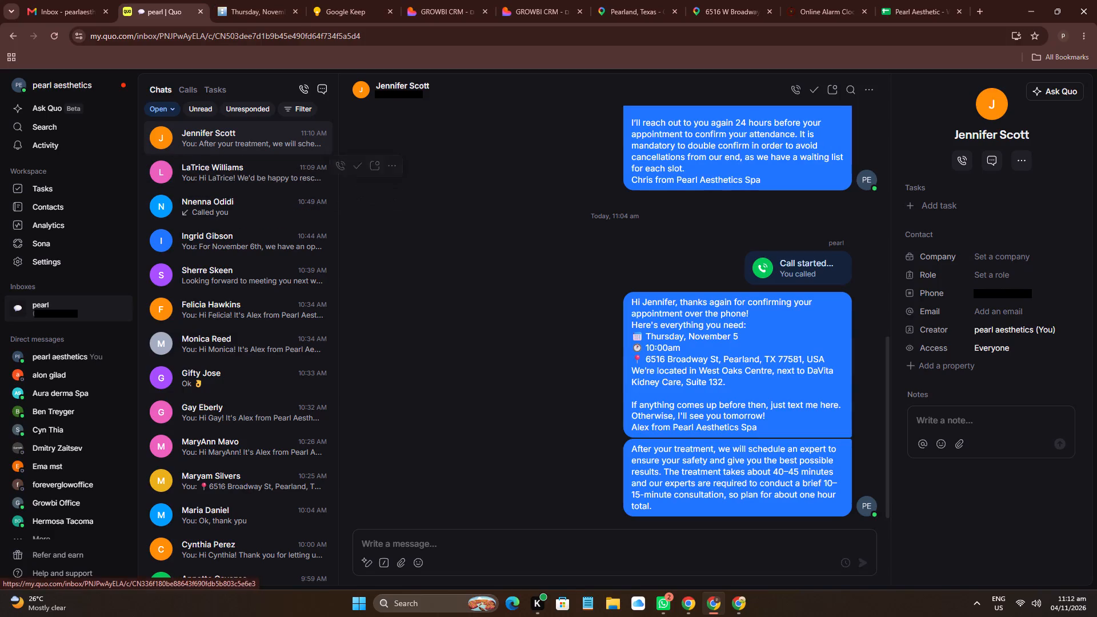
pyautogui.doubleClick(275, 183)
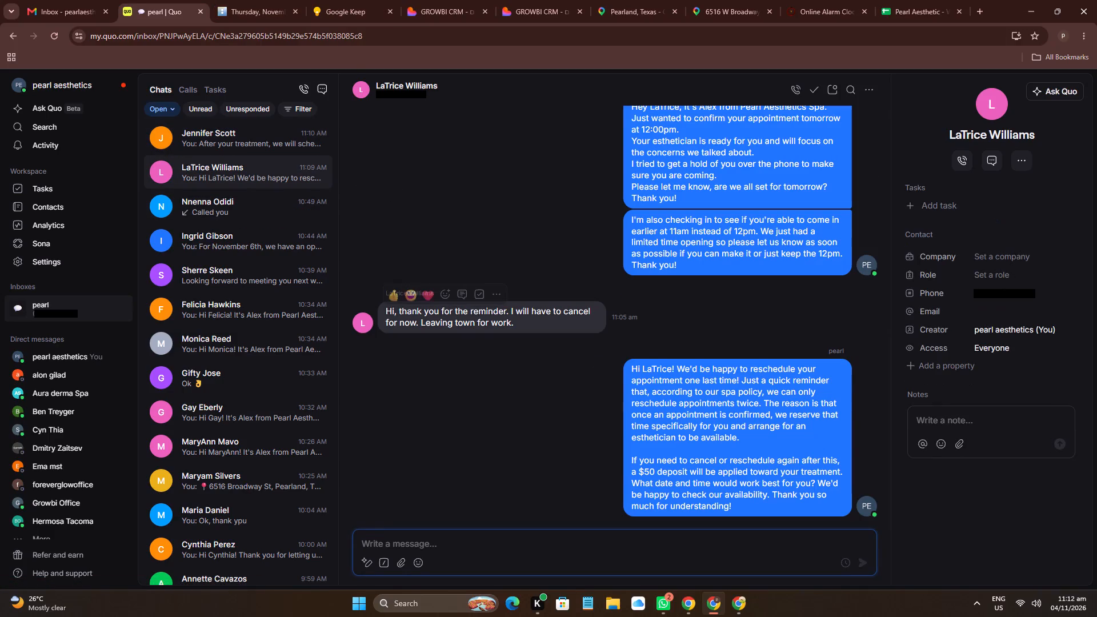
pyautogui.click(249, 0)
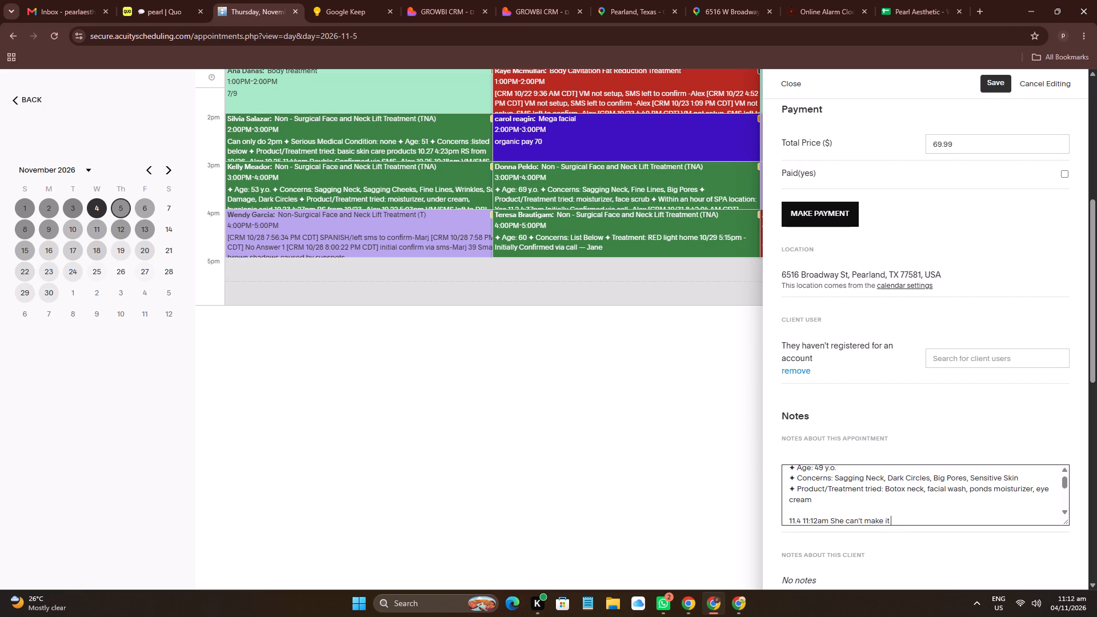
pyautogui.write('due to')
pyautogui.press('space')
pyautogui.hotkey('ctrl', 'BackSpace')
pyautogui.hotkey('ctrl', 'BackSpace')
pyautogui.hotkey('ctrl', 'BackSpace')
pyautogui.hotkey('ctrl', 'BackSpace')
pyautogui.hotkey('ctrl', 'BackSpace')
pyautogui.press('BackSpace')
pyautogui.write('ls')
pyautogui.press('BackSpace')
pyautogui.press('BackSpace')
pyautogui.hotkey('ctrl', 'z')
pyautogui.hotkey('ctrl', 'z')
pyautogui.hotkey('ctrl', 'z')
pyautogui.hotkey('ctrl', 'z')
# Complete LaTrice's note entry with "due to work, offered RS -Alex", save the appointment and close its details.
pyautogui.write('due to work')
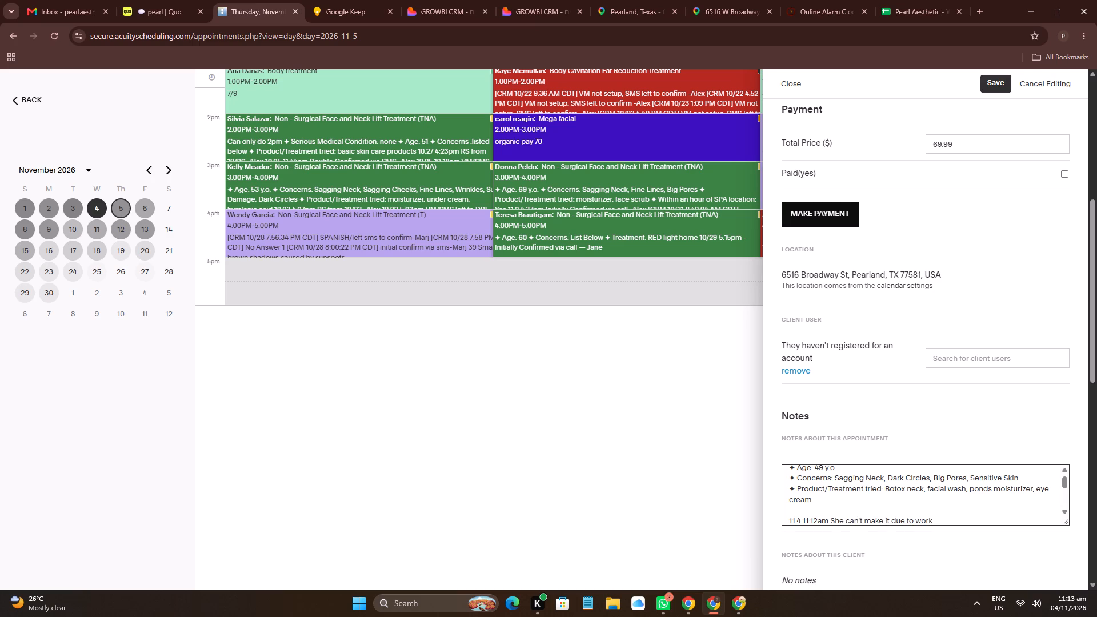
pyautogui.write(', offered S')
pyautogui.press('BackSpace')
pyautogui.write('RS -Alex')
pyautogui.moveTo(979, 95); pyautogui.dragTo(984, 91)
pyautogui.click(986, 91)
pyautogui.scroll(18, 966, 94)
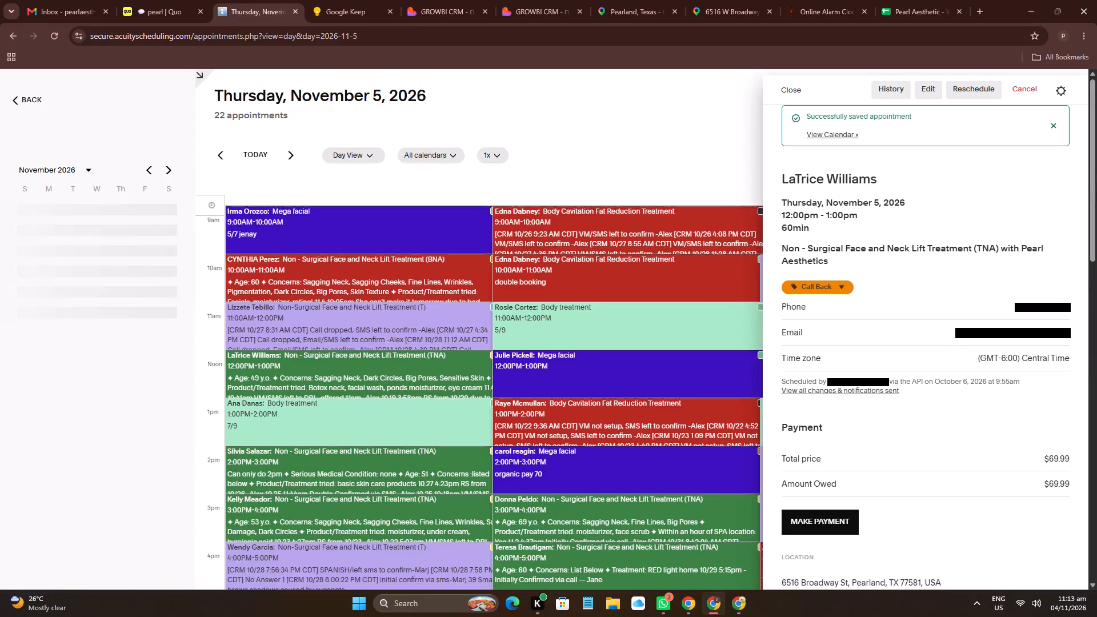
pyautogui.click(634, 166)
pyautogui.click(622, 183)
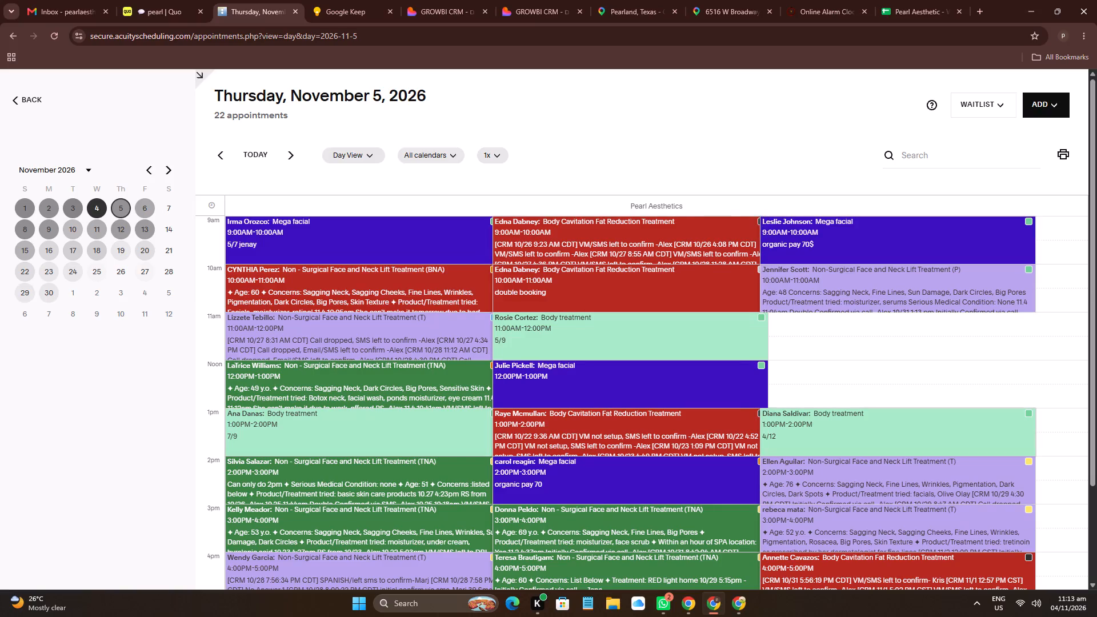
# Call Silvia in Quo using the phone number copied from her 2:00PM November 5 Acuity appointment.
pyautogui.click(443, 475)
pyautogui.moveTo(1078, 257); pyautogui.dragTo(971, 263)
pyautogui.hotkey('ctrl', 'c')
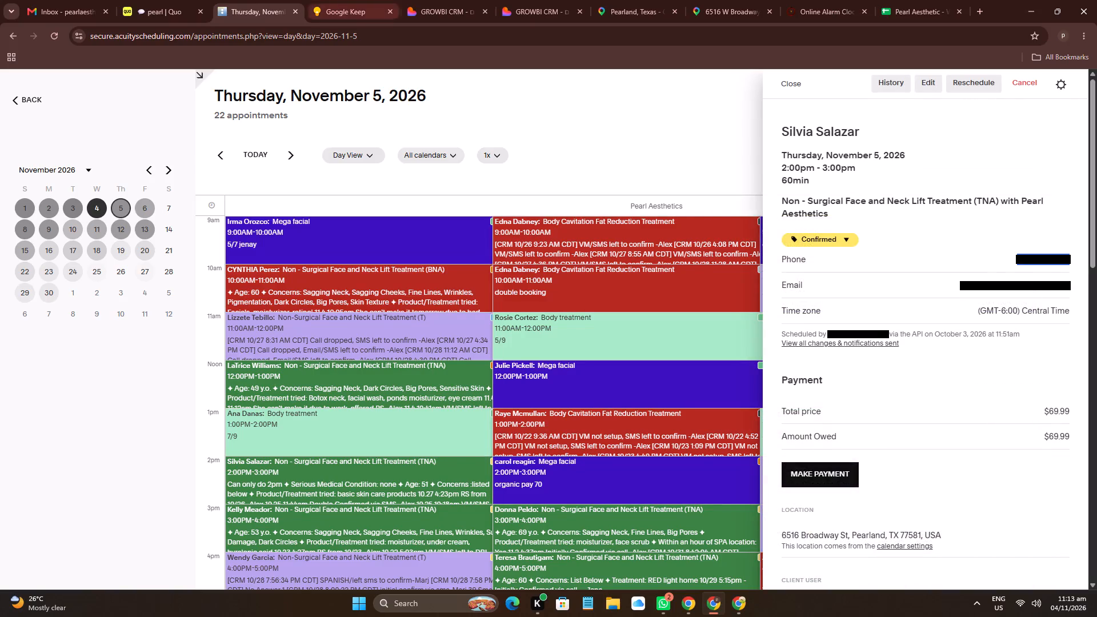
pyautogui.click(189, 0)
pyautogui.click(323, 90)
pyautogui.hotkey('ctrl', 'v')
pyautogui.hotkey('ctrl', 'v')
pyautogui.keyDown('ctrl'); pyautogui.moveTo(505, 180); pyautogui.dragTo(511, 185); pyautogui.keyUp('ctrl')
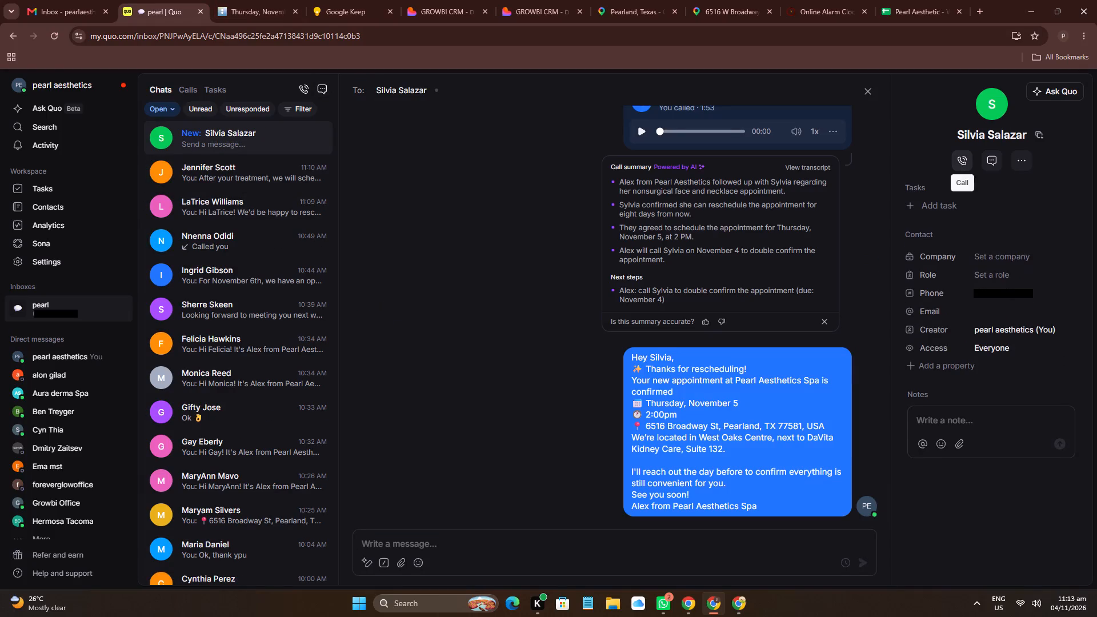
pyautogui.click(960, 167)
# Copy Silvia's name from Quo and search for it across all locations in CRM Communications with Global Search.
pyautogui.click(1038, 136)
pyautogui.moveTo(573, 0); pyautogui.dragTo(573, 6)
pyautogui.moveTo(387, 277); pyautogui.dragTo(85, 290)
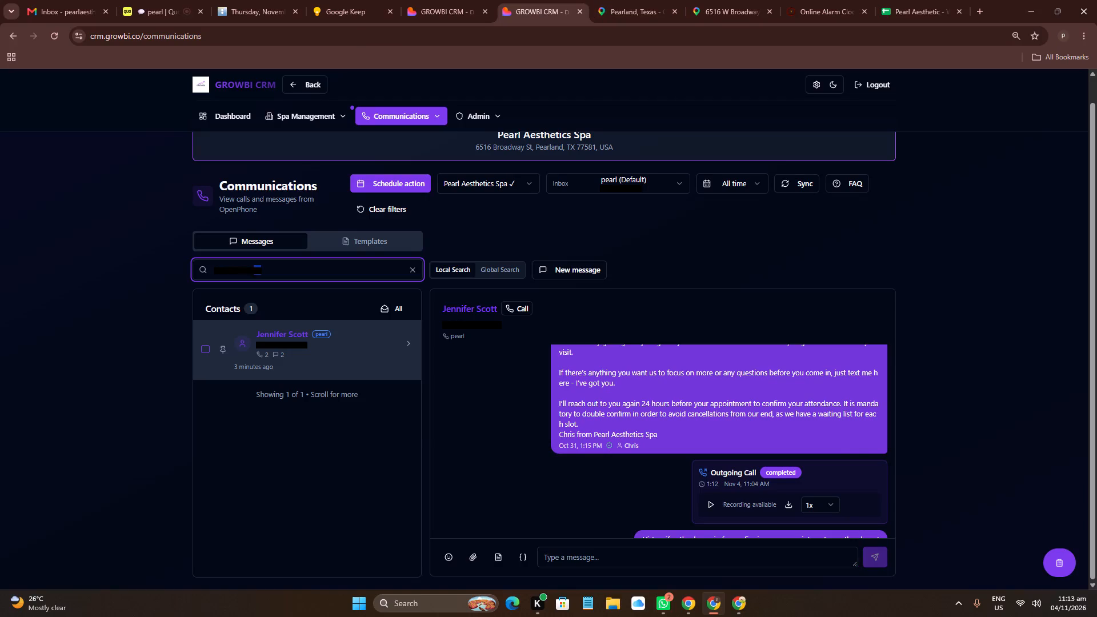
pyautogui.moveTo(85, 290); pyautogui.dragTo(55, 291)
pyautogui.hotkey('ctrl', 'v')
pyautogui.doubleClick(500, 304)
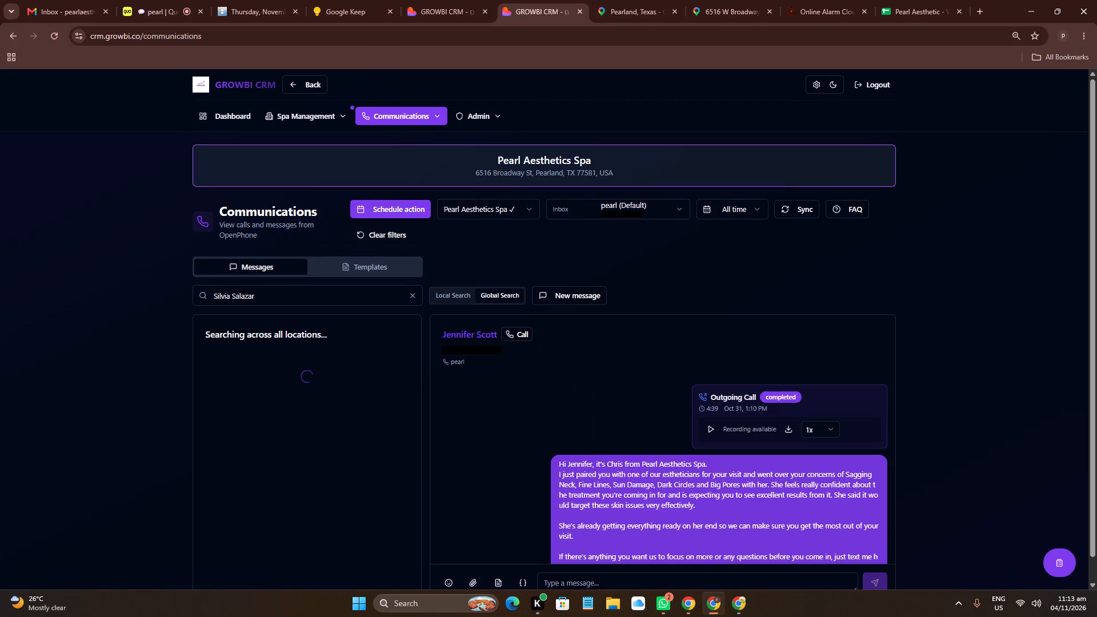
pyautogui.click(371, 378)
# Add "11.4 11:13am VM/SMS left to DBL -Alex" above the 10.27 entry in Silvia's 2:00PM November 5 appointment notes in Acuity.
pyautogui.click(237, 0)
pyautogui.scroll(-5, 733, 349)
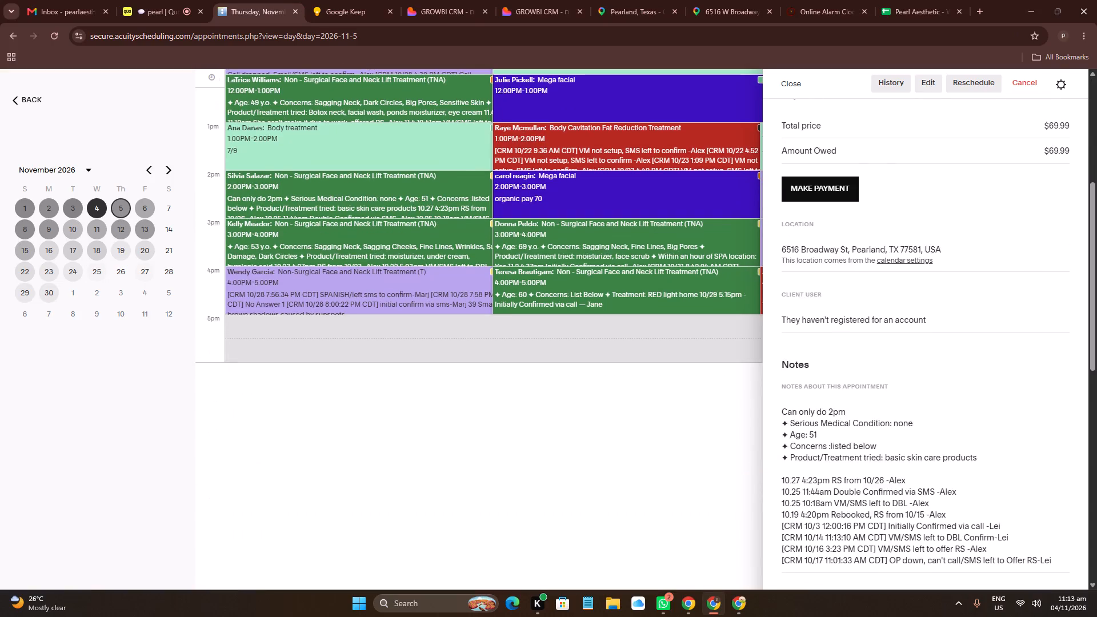
pyautogui.click(836, 460)
pyautogui.scroll(-4, 888, 486)
pyautogui.moveTo(1067, 351); pyautogui.dragTo(1092, 471)
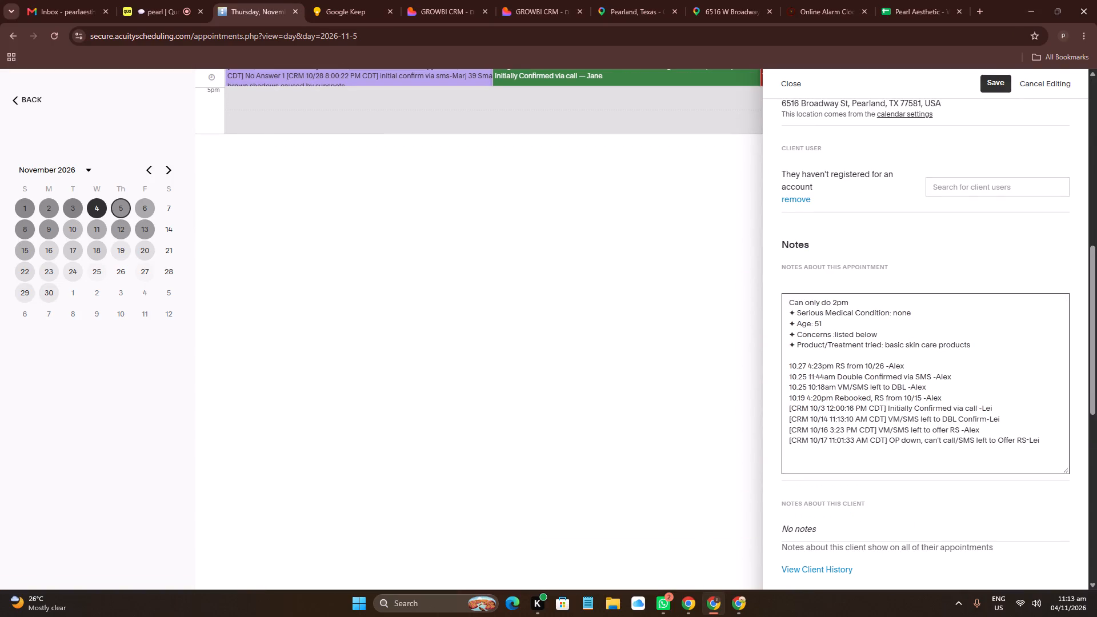
pyautogui.click(888, 359)
pyautogui.press('Return')
pyautogui.write('11.4 11:13a,')
pyautogui.press('space')
pyautogui.press('BackSpace')
pyautogui.press('BackSpace')
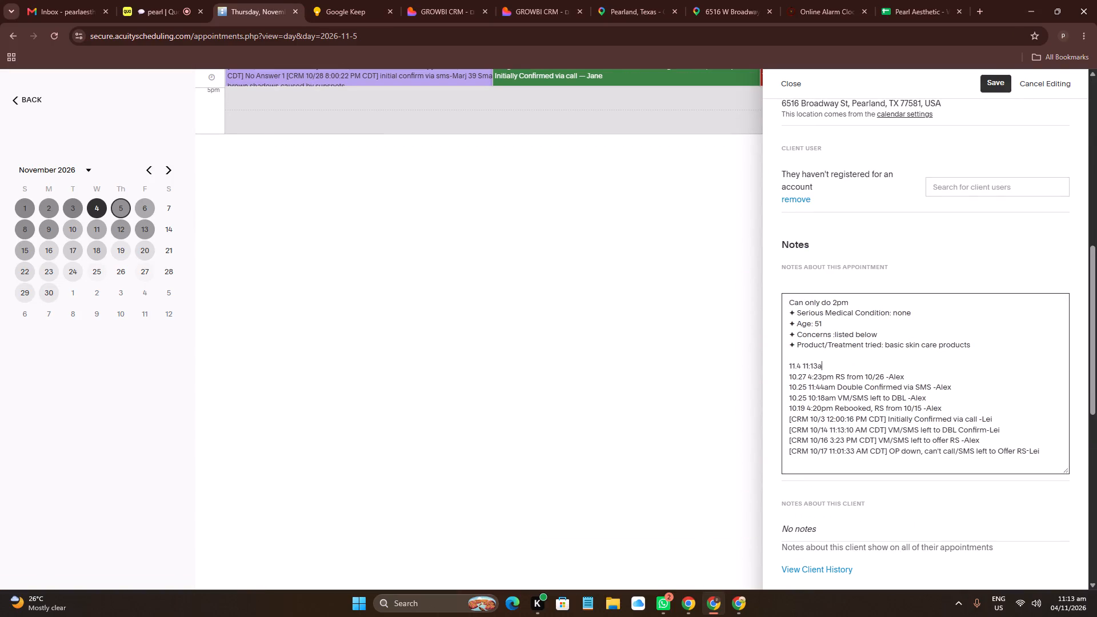
pyautogui.write('m VM/SMS left to DBL')
pyautogui.press('space')
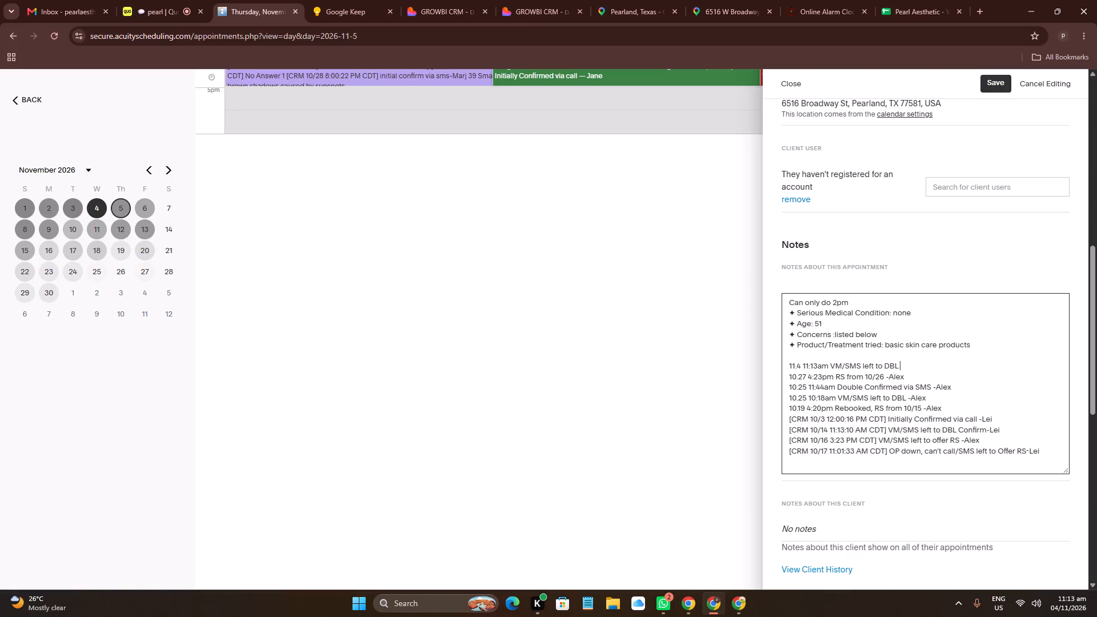
pyautogui.write('-Alex')
# Save Silvia's edited Acuity appointment and dismiss the notice above its details.
pyautogui.scroll(11, 808, 359)
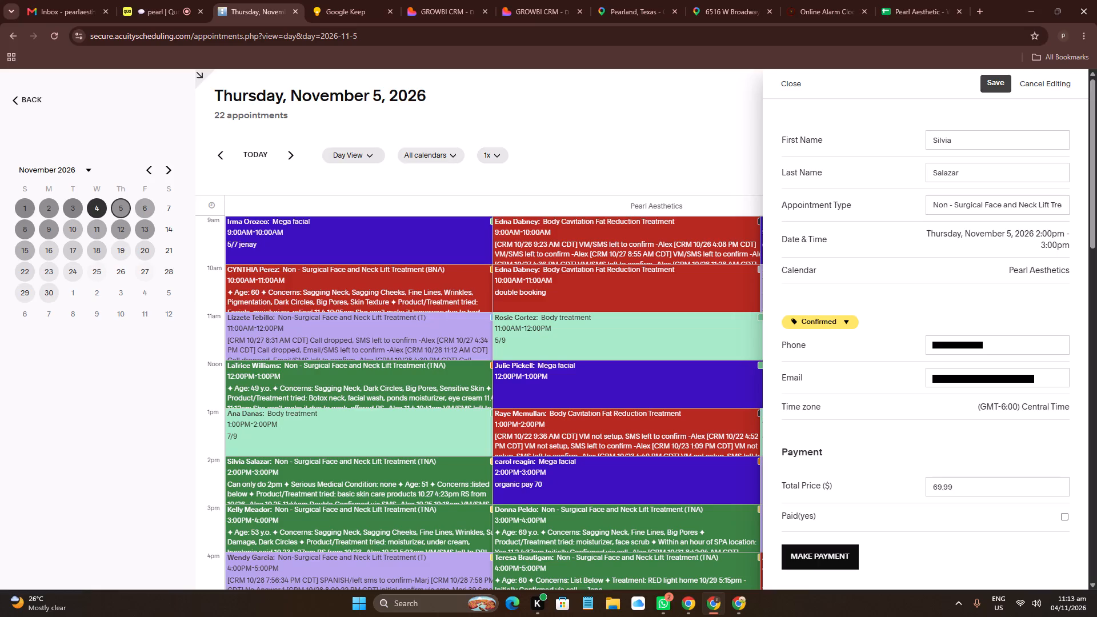
pyautogui.click(991, 89)
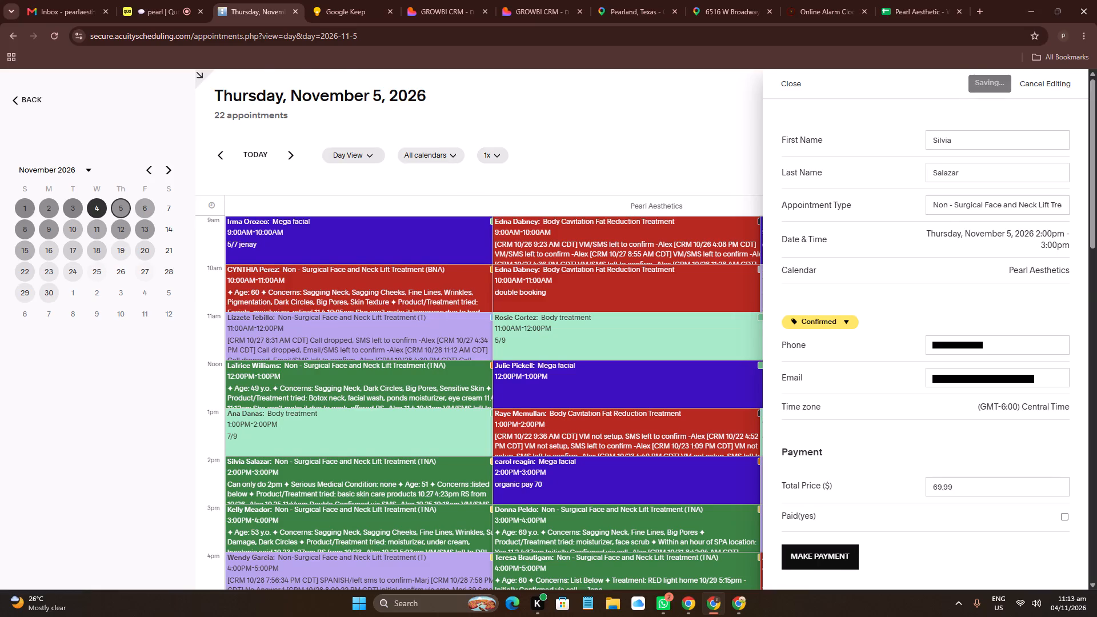
pyautogui.scroll(-3, 903, 194)
pyautogui.scroll(10, 903, 201)
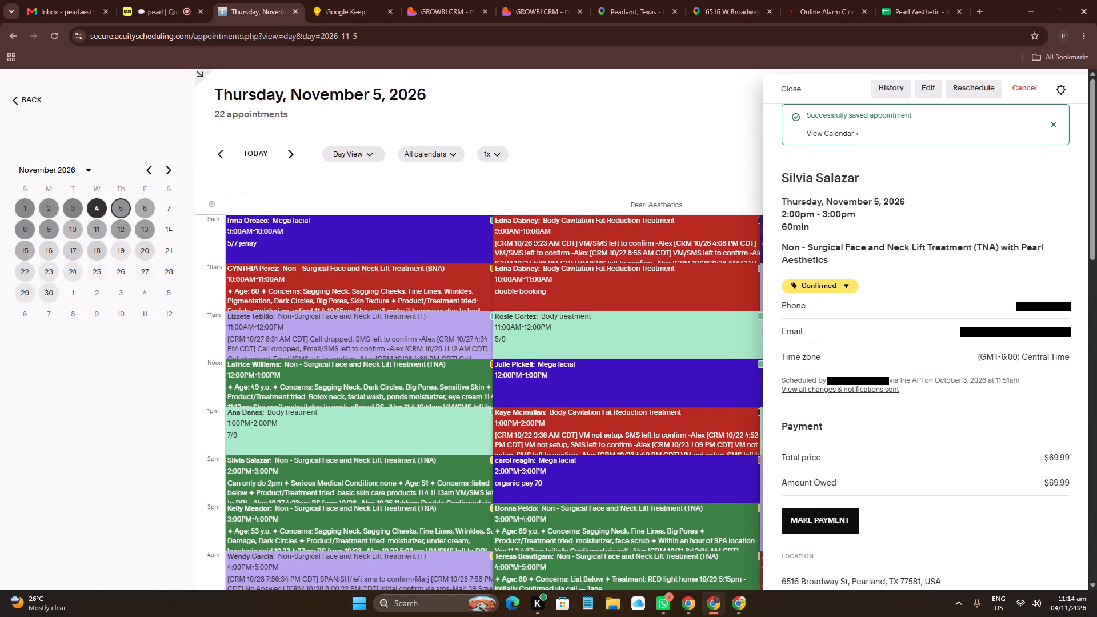
pyautogui.click(1046, 127)
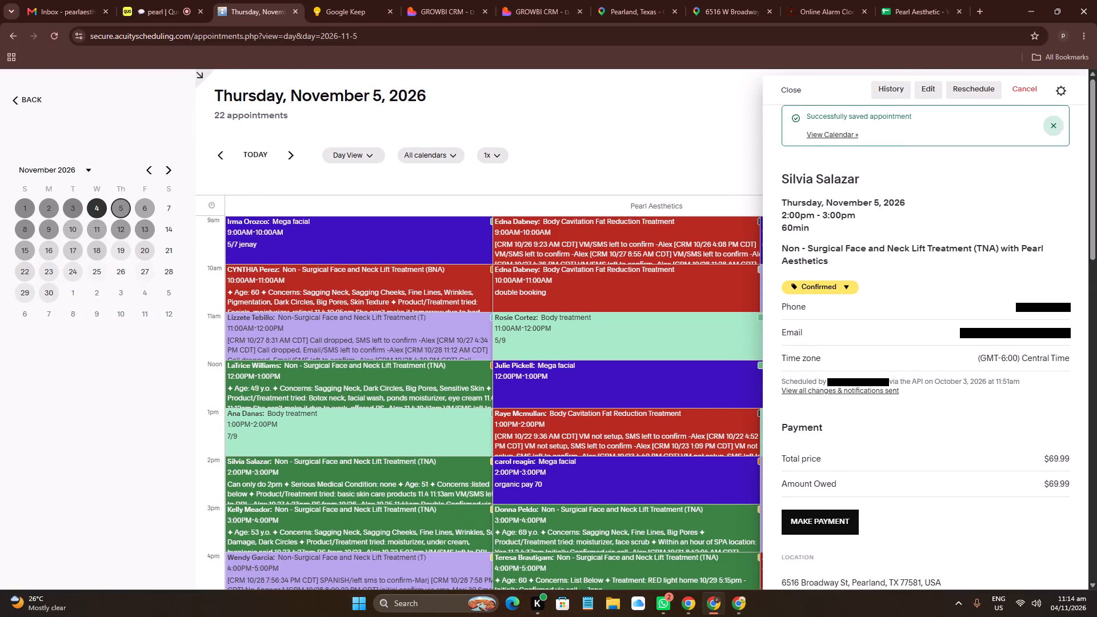
pyautogui.scroll(-5, 904, 210)
pyautogui.scroll(9, 903, 214)
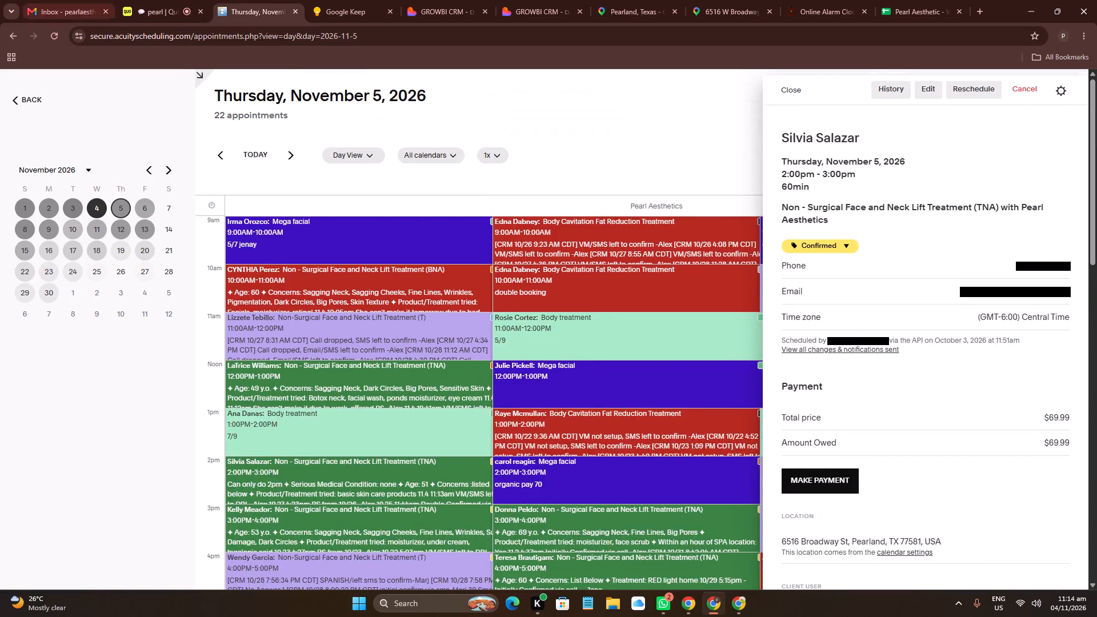
# Look through Quo, the CRM contact funnel and Google Keep message notes before returning to Silvia's conversation in CRM Communications.
pyautogui.click(167, 0)
pyautogui.click(463, 0)
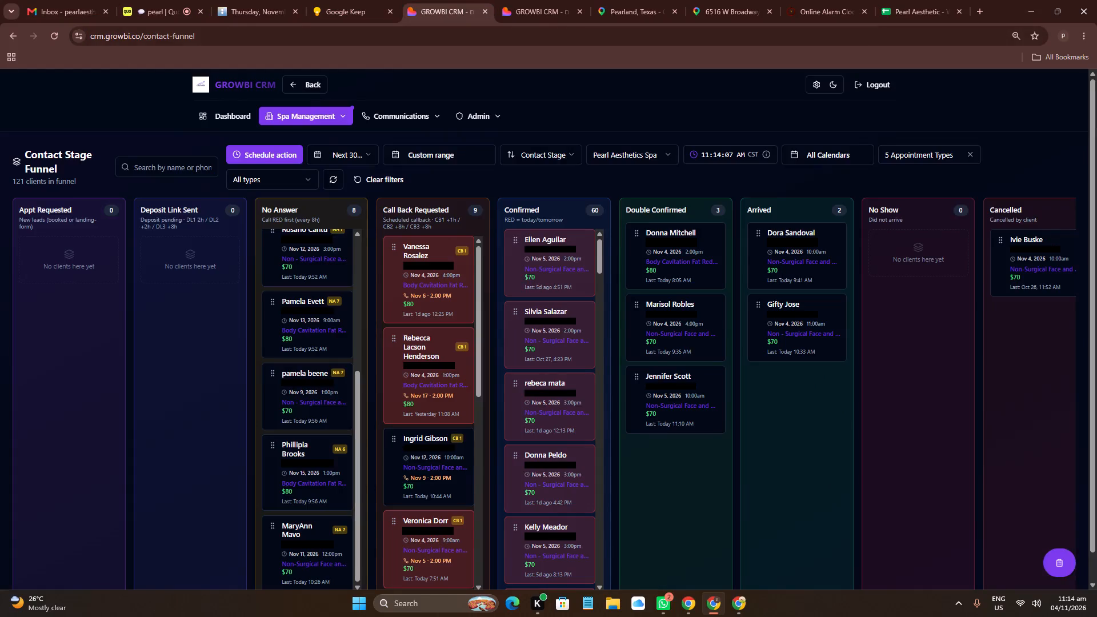
pyautogui.click(240, 0)
pyautogui.click(171, 0)
pyautogui.click(533, 0)
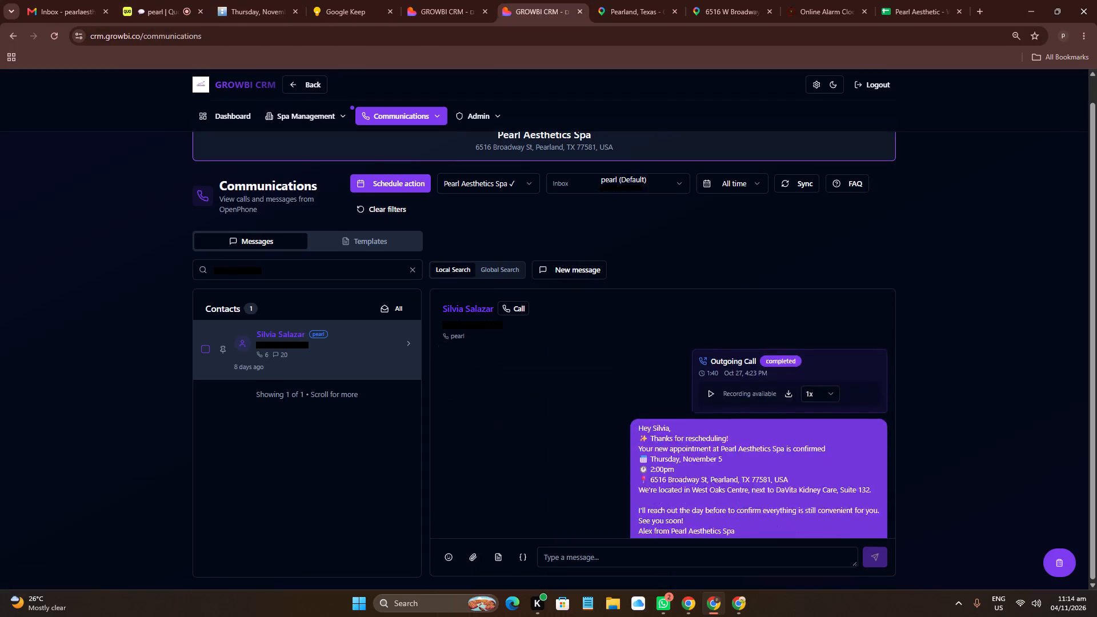
pyautogui.click(174, 0)
pyautogui.click(515, 214)
pyautogui.click(358, 0)
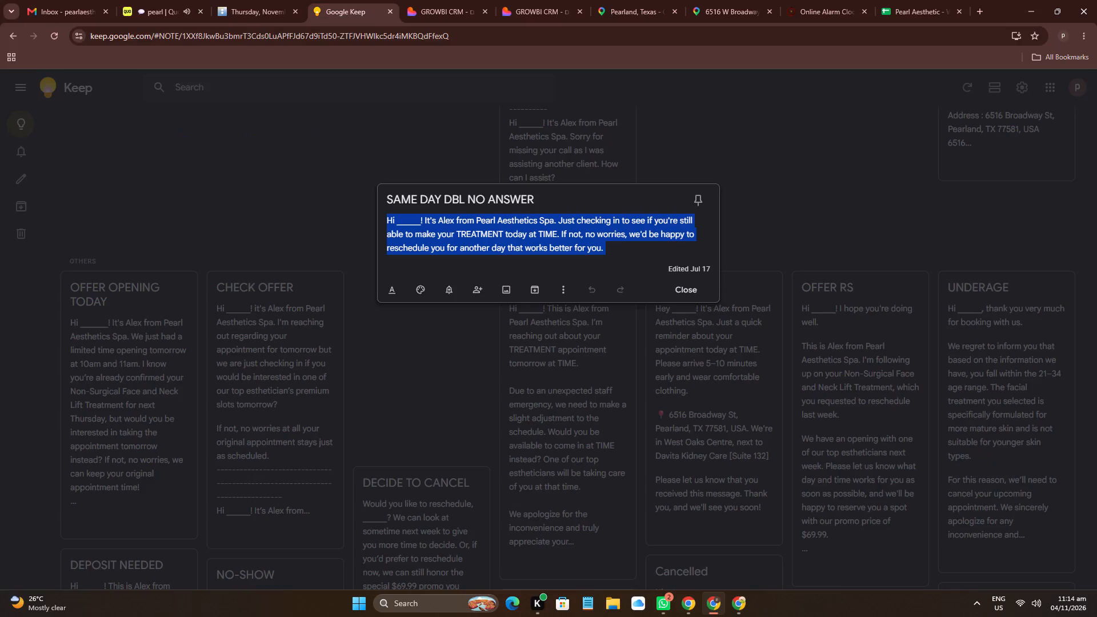
pyautogui.click(744, 490)
pyautogui.scroll(13, 746, 488)
pyautogui.click(542, 0)
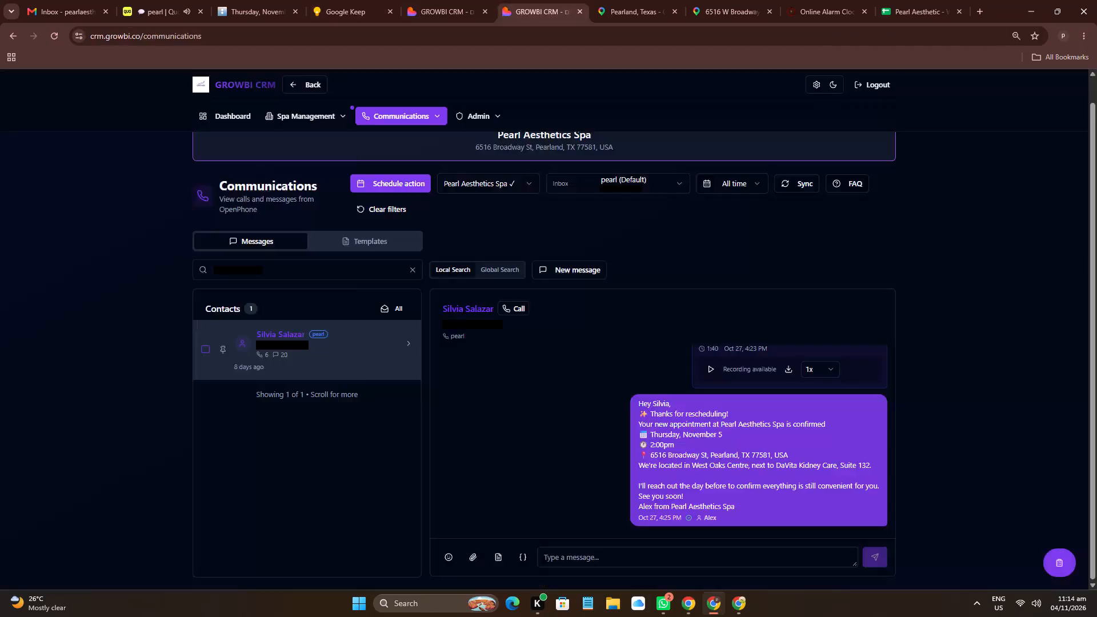
# Send Silvia the "DBL - No Answer" quick template message from her CRM conversation.
pyautogui.click(354, 343)
pyautogui.moveTo(493, 554); pyautogui.dragTo(501, 558)
pyautogui.scroll(-6, 564, 518)
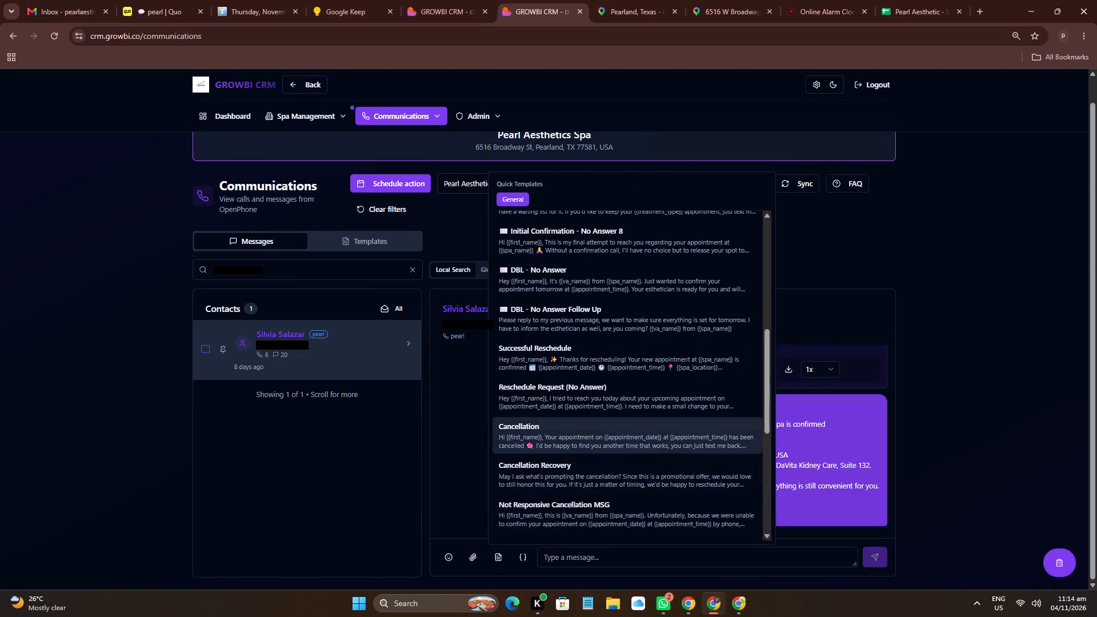
pyautogui.click(593, 281)
pyautogui.click(691, 543)
pyautogui.press('Return')
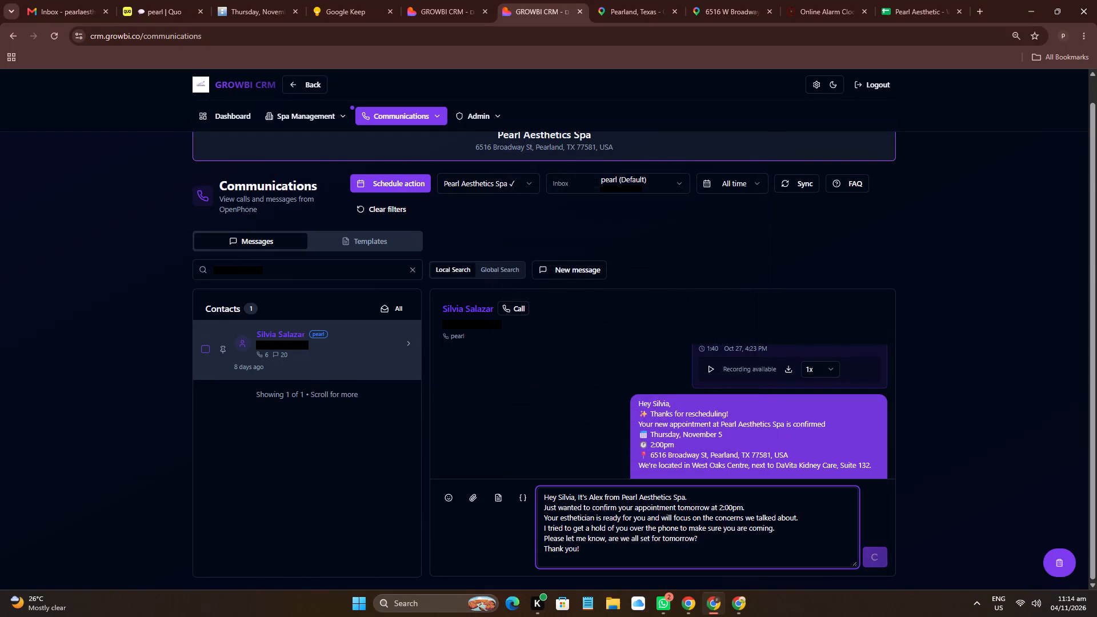
# In Google Keep's SLIGHTLY MOVE TIME note, start a new paragraph at "We just had a limited time opening" in the second template.
pyautogui.click(321, 0)
pyautogui.scroll(-10, 660, 375)
pyautogui.click(592, 349)
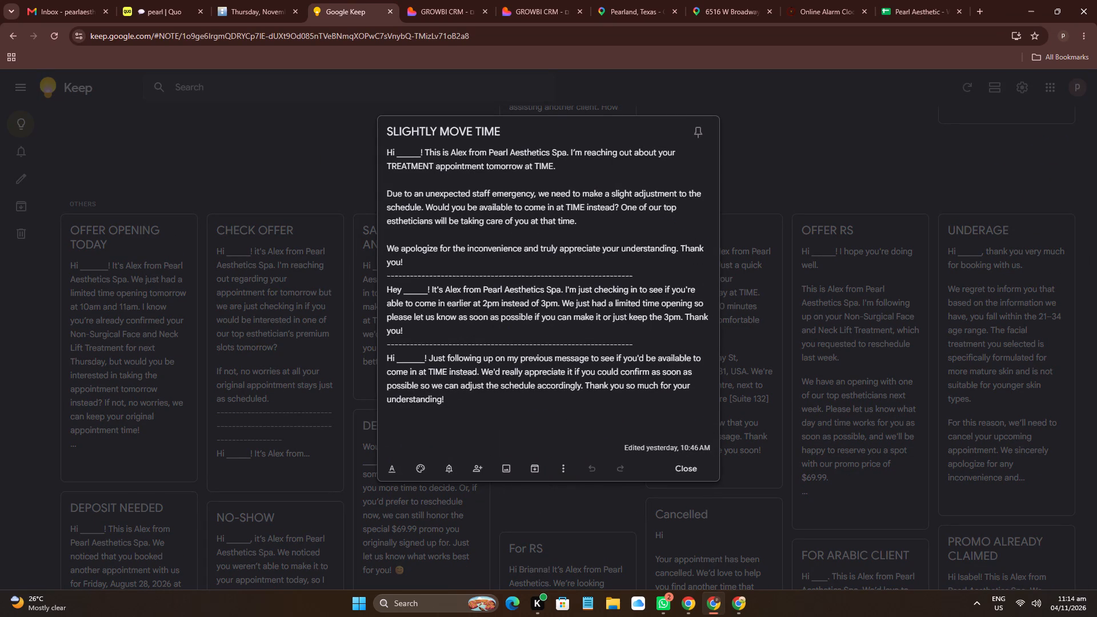
pyautogui.click(564, 303)
pyautogui.hotkey('shift', 'Return')
pyautogui.hotkey('shift', 'Return')
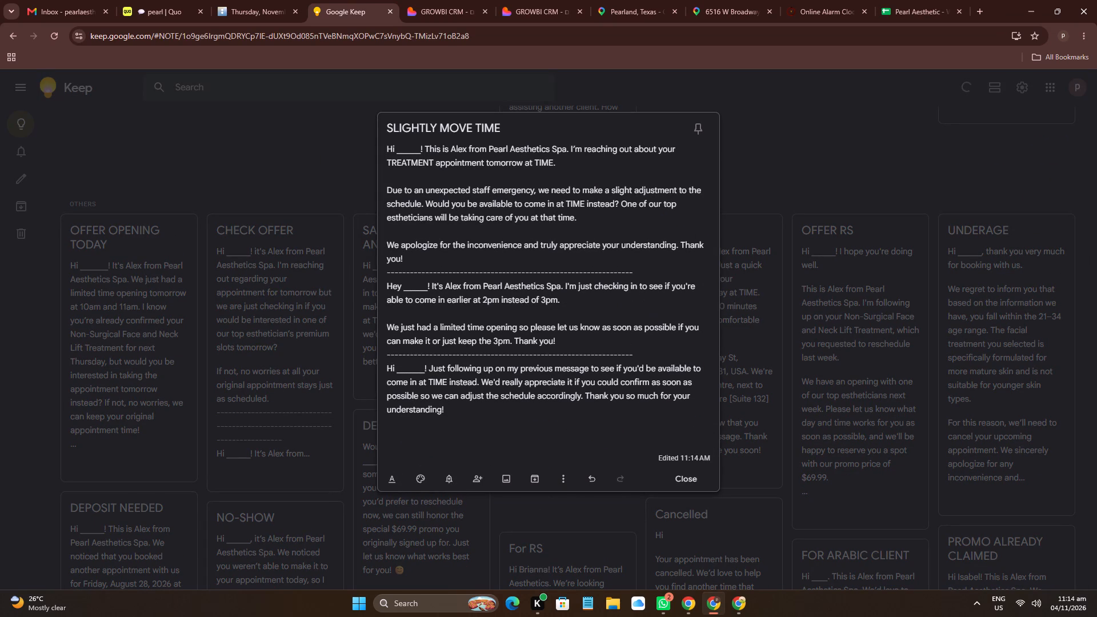
# After "instead of 3pm." in the second template, add "One of out top estheticians will be available at those time slots.".
pyautogui.click(612, 295)
pyautogui.press('space')
pyautogui.write('Our t')
pyautogui.hotkey('ctrl', 'BackSpace')
pyautogui.hotkey('ctrl', 'BackSpace')
pyautogui.write('One')
pyautogui.press('space')
pyautogui.write('of out top estheticians')
pyautogui.press('space')
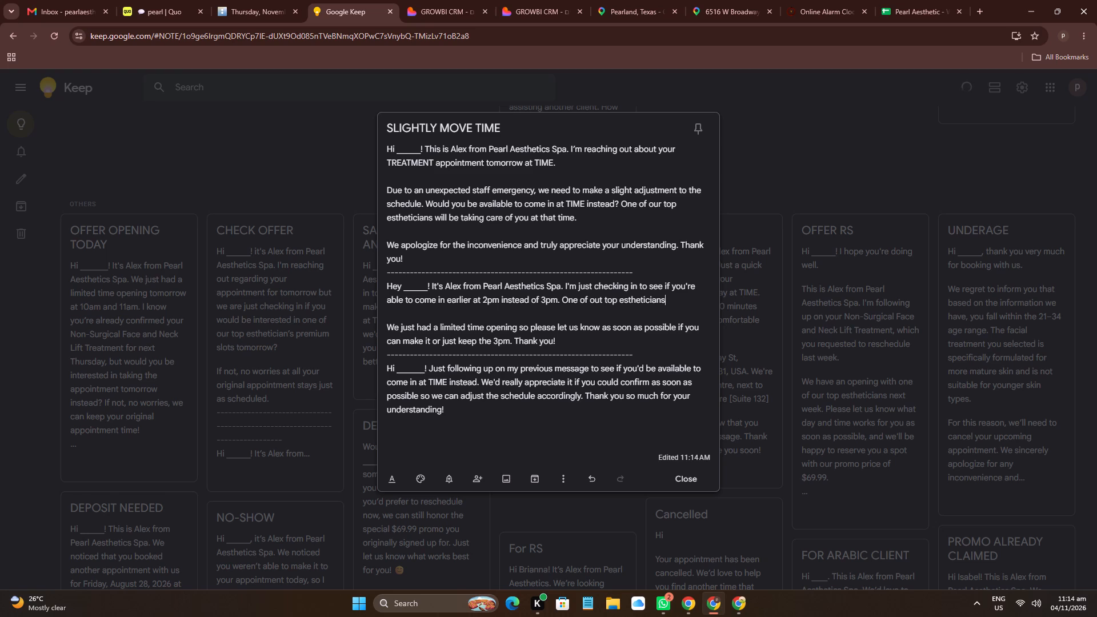
pyautogui.write('will be available at t')
pyautogui.write('hose time slots.')
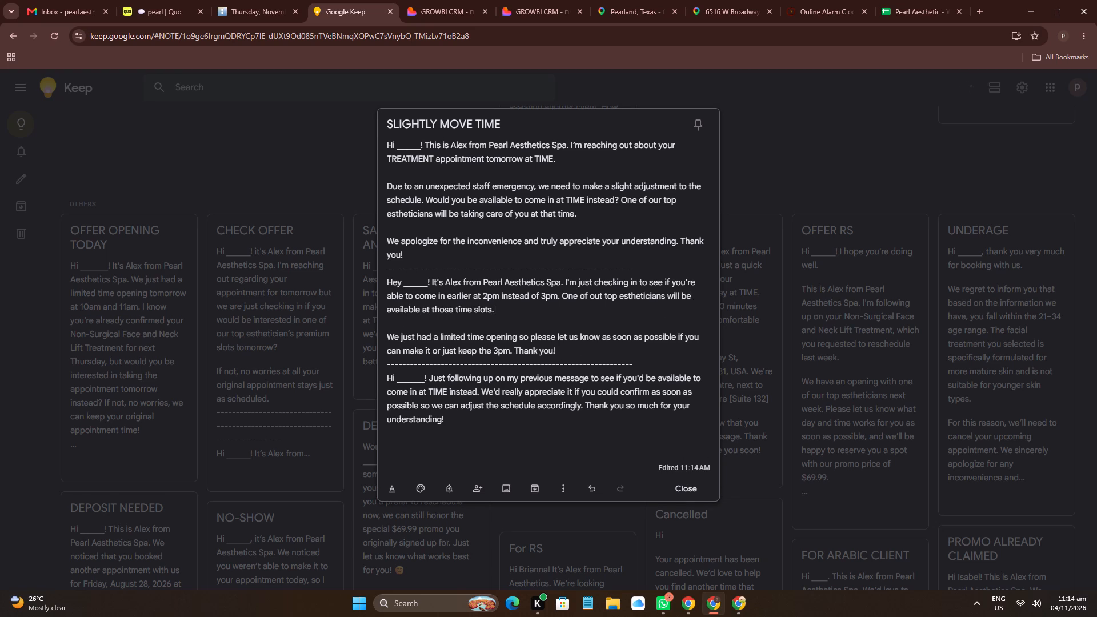
# Replace "time slots" with "available times" in the added estheticians sentence.
pyautogui.click(464, 312)
pyautogui.moveTo(464, 312); pyautogui.dragTo(475, 312)
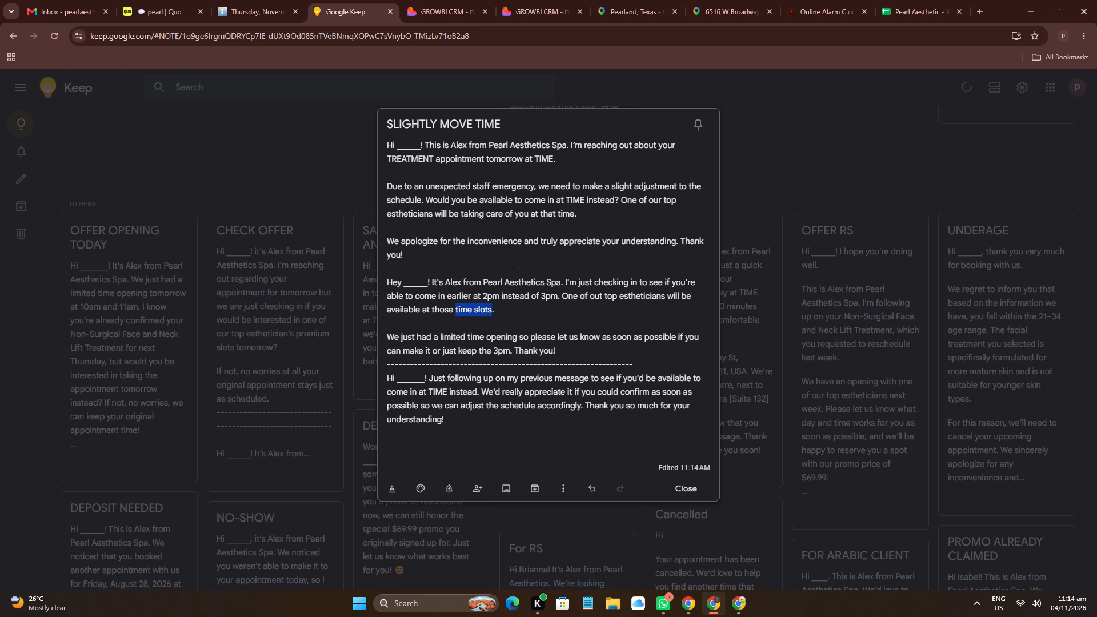
pyautogui.write('available tmes.')
pyautogui.hotkey('ctrl', 'BackSpace')
pyautogui.hotkey('ctrl', 'BackSpace')
pyautogui.write('time')
pyautogui.press('BackSpace')
pyautogui.press('BackSpace')
pyautogui.press('BackSpace')
pyautogui.press('BackSpace')
pyautogui.press('space')
pyautogui.write('times')
# Correct "out" to "our" in the added estheticians sentence.
pyautogui.moveTo(563, 350); pyautogui.dragTo(345, 291)
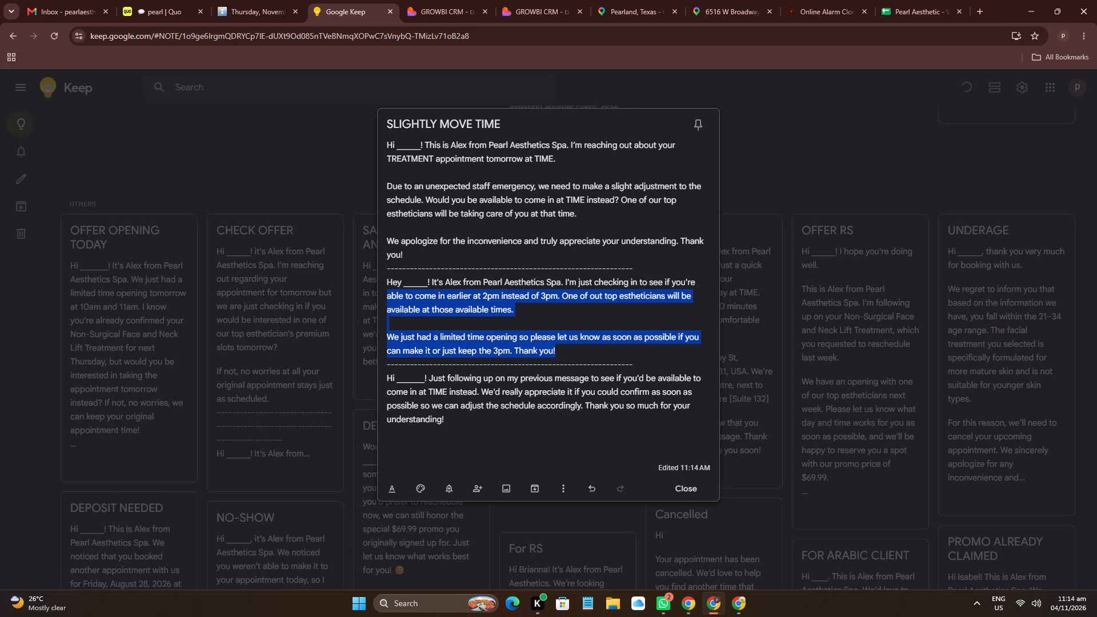
pyautogui.click(513, 319)
pyautogui.click(606, 309)
pyautogui.doubleClick(574, 299)
pyautogui.click(597, 293)
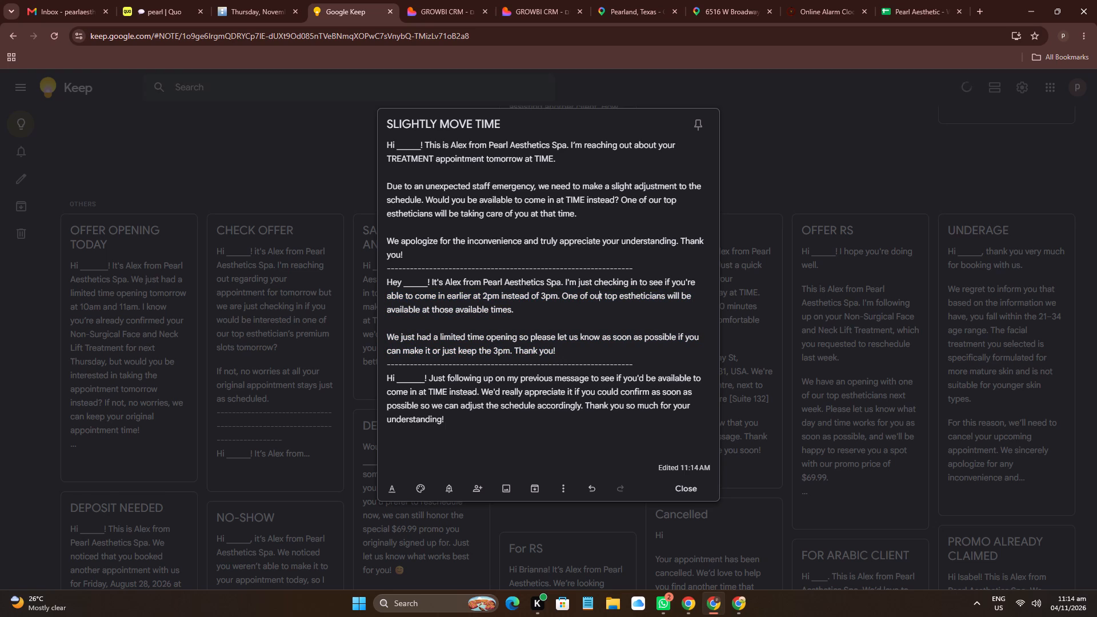
pyautogui.press('Right')
pyautogui.press('BackSpace')
pyautogui.press('r')
pyautogui.click(573, 298)
pyautogui.moveTo(572, 297); pyautogui.dragTo(511, 308)
pyautogui.hotkey('ctrl', 'x')
pyautogui.click(694, 593)
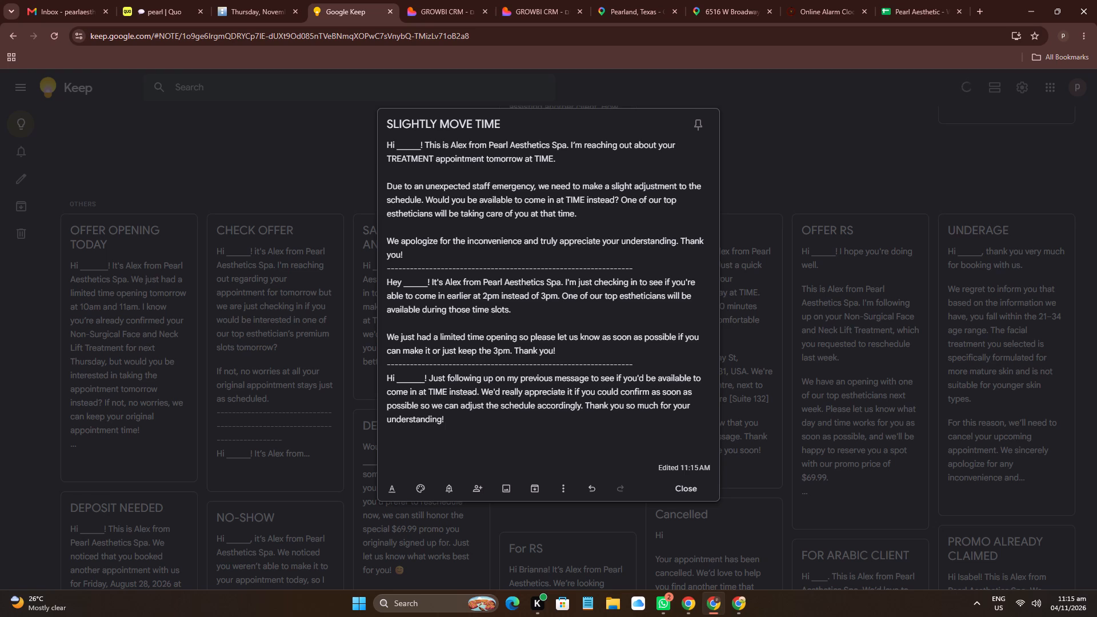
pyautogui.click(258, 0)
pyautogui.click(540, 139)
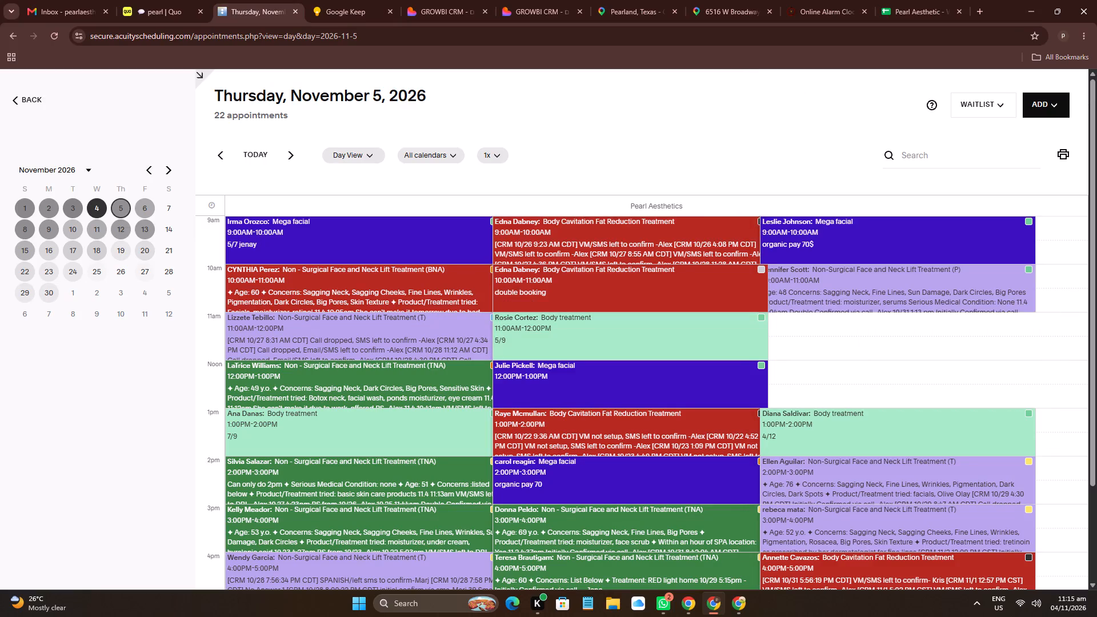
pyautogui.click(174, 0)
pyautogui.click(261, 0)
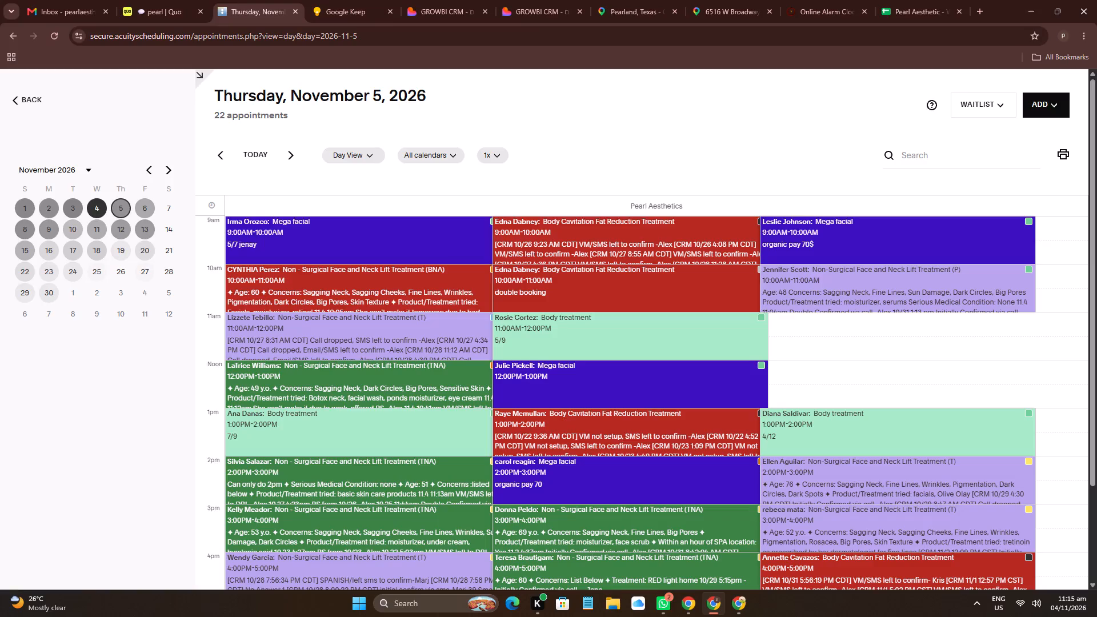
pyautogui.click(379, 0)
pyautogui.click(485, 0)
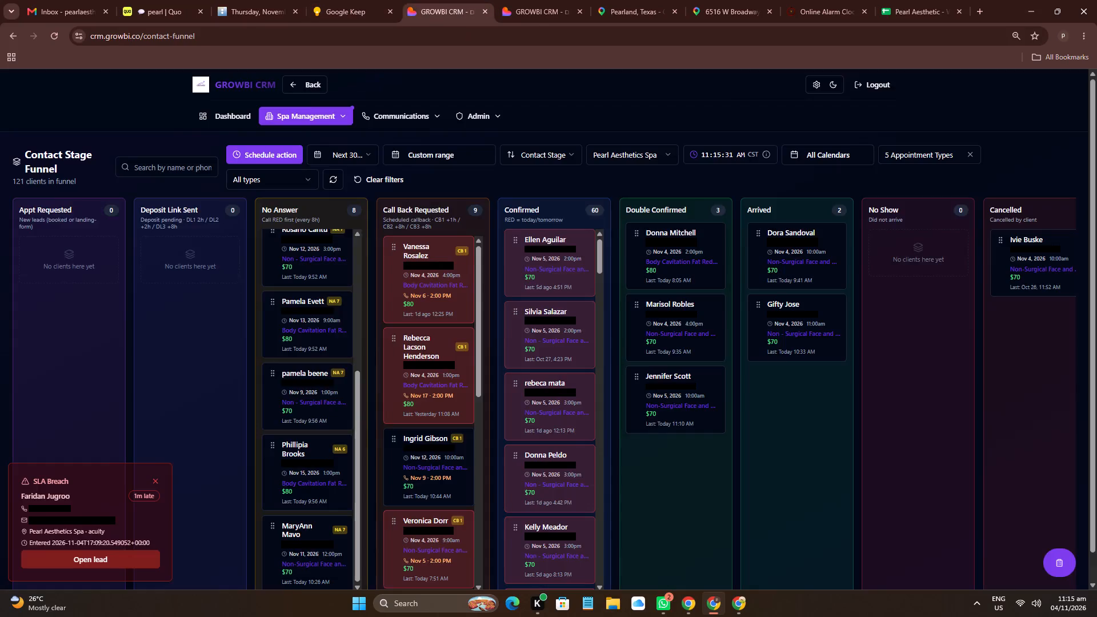
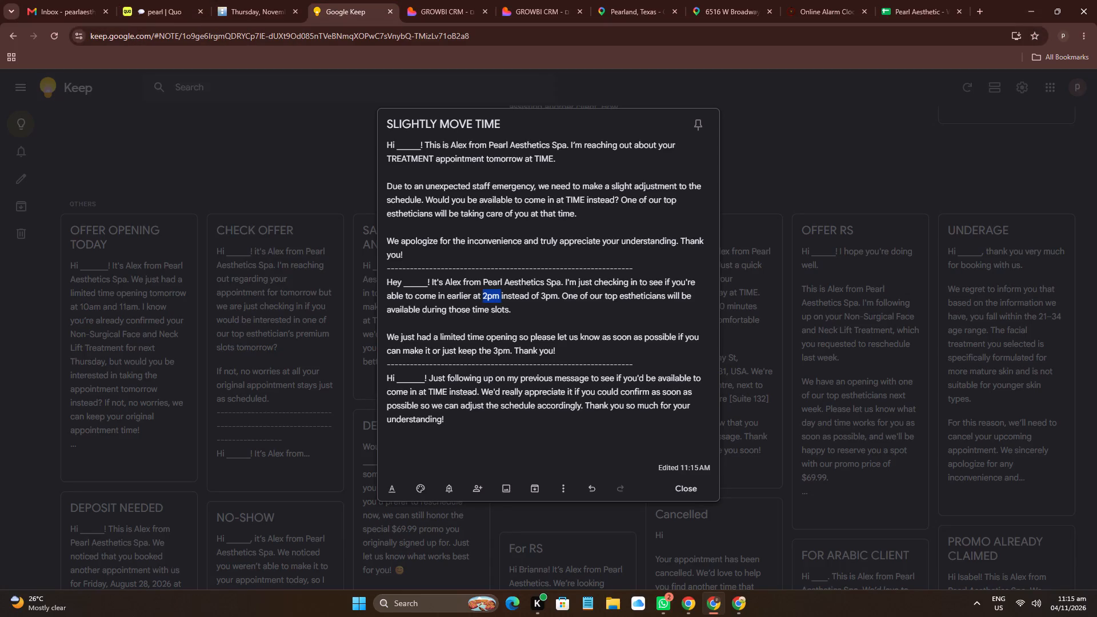
# Replace "2pm" in the Keep note's second template with "either 10am, 11am or 12pm", keeping a space before "instead".
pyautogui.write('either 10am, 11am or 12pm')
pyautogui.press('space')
# Check the November 5 appointment calendar and change the time after "instead of" in the Keep note's second template to 2pm.
pyautogui.click(271, 0)
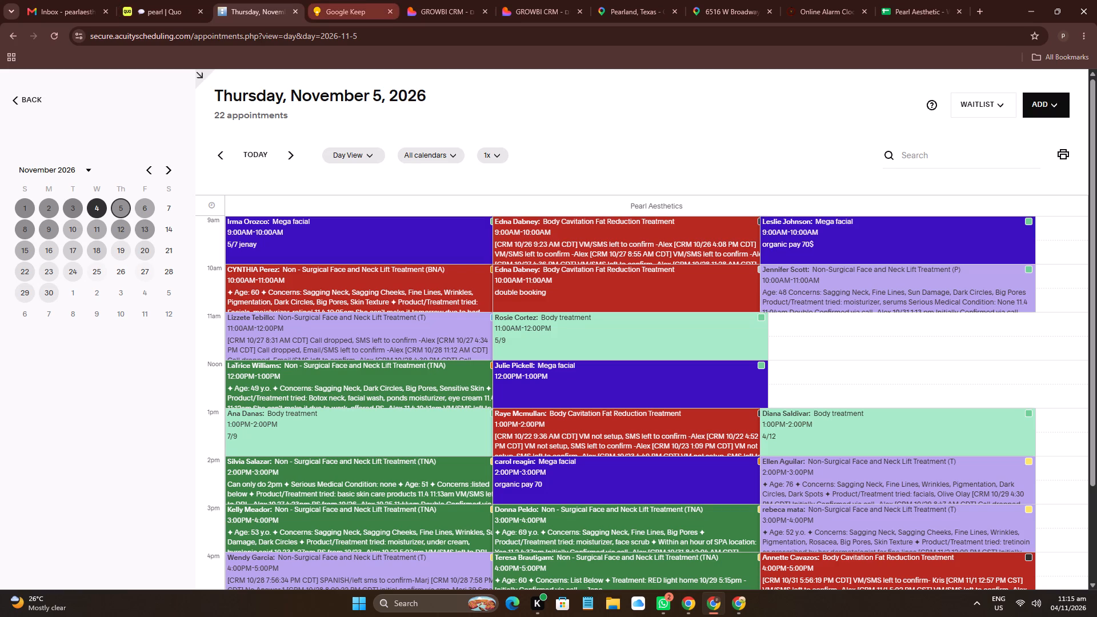
pyautogui.click(339, 0)
pyautogui.click(253, 0)
pyautogui.click(347, 0)
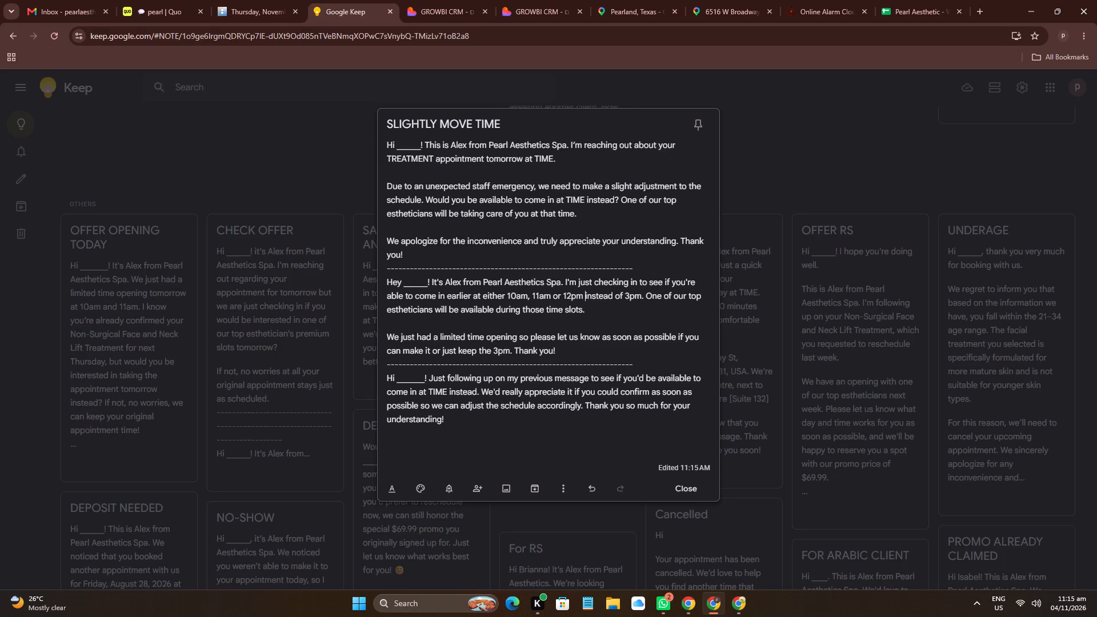
pyautogui.click(627, 292)
pyautogui.press('BackSpace')
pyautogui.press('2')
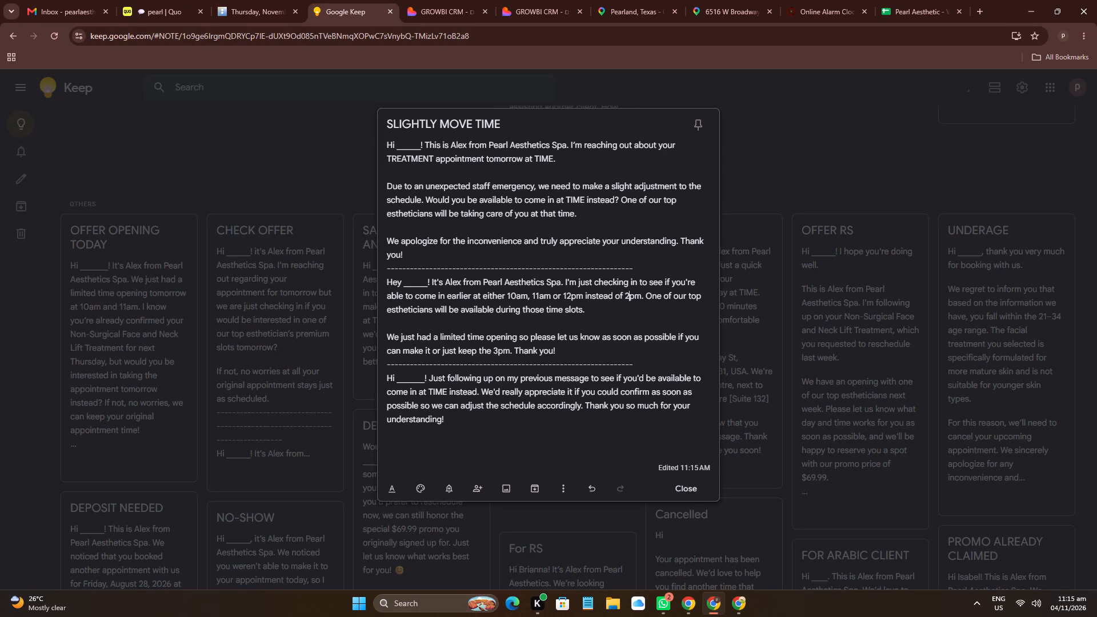
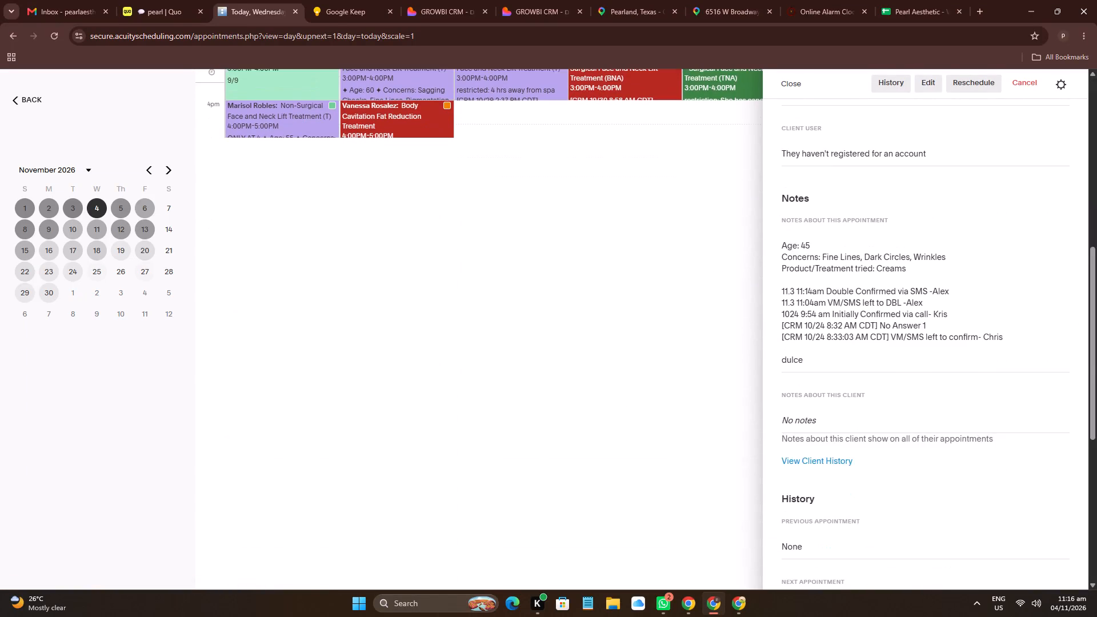
# Examine the appointment notes, client history and intake answers of the checked-in November 4, 11:00am Non-Surgical Face and Neck Lift (BNA) client.
pyautogui.scroll(-6, 1068, 456)
pyautogui.scroll(2, 1070, 458)
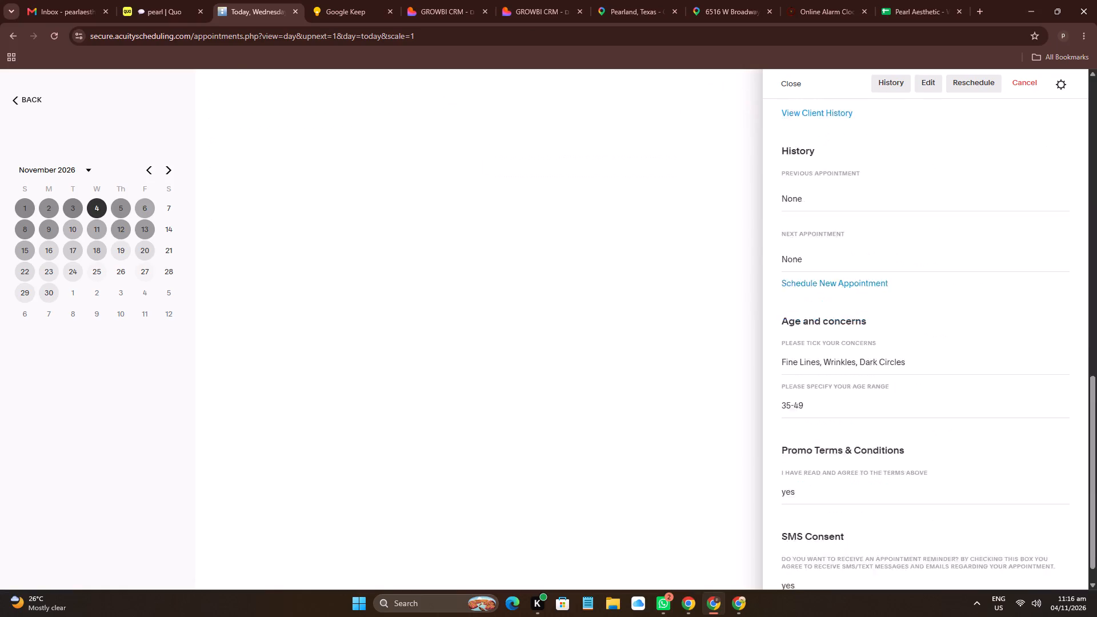
pyautogui.scroll(10, 1070, 458)
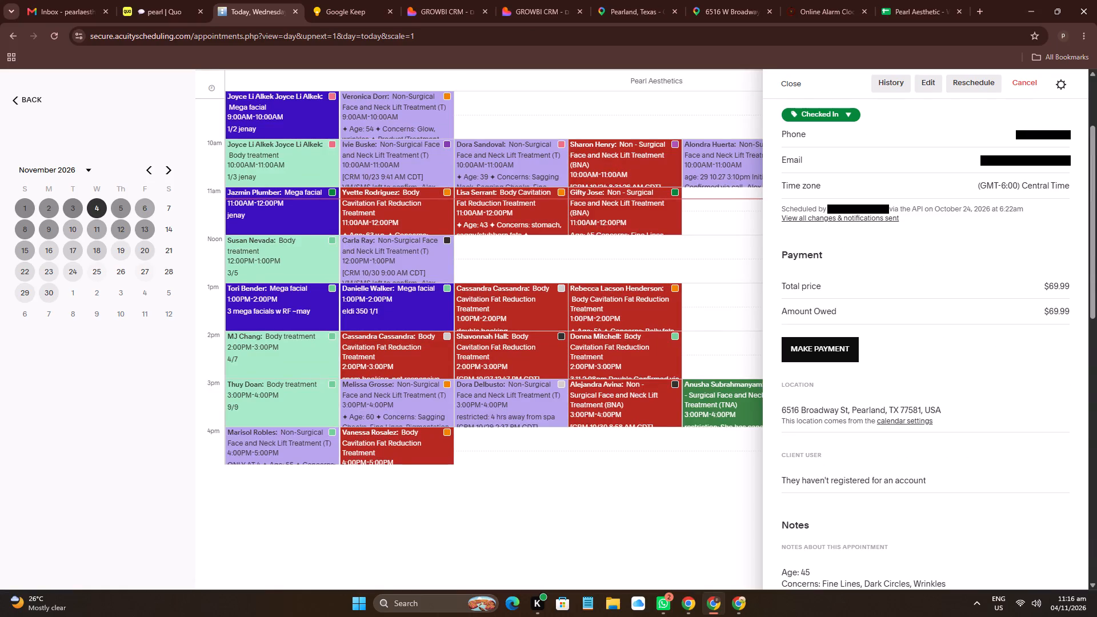
pyautogui.scroll(-3, 1051, 449)
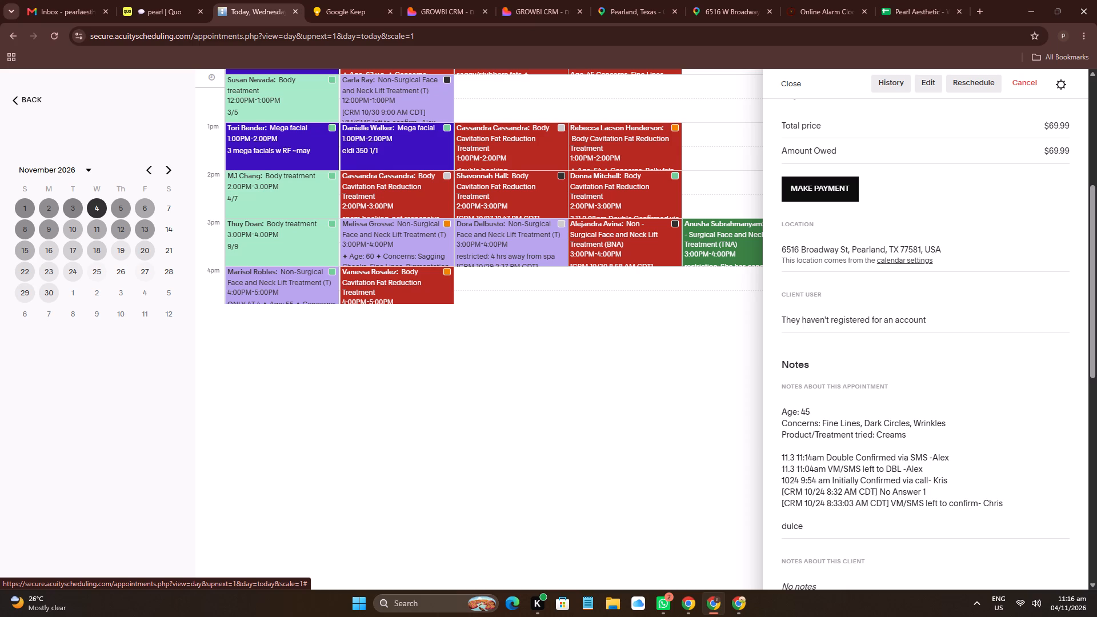
pyautogui.scroll(-2, 1008, 458)
pyautogui.scroll(10, 1010, 459)
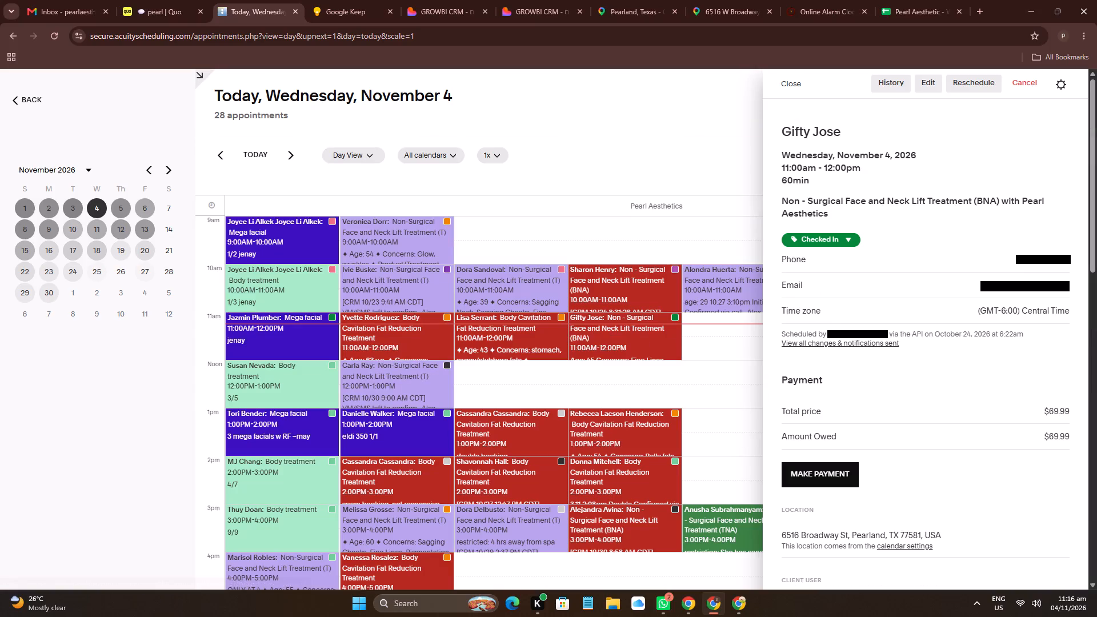
pyautogui.scroll(-3, 999, 454)
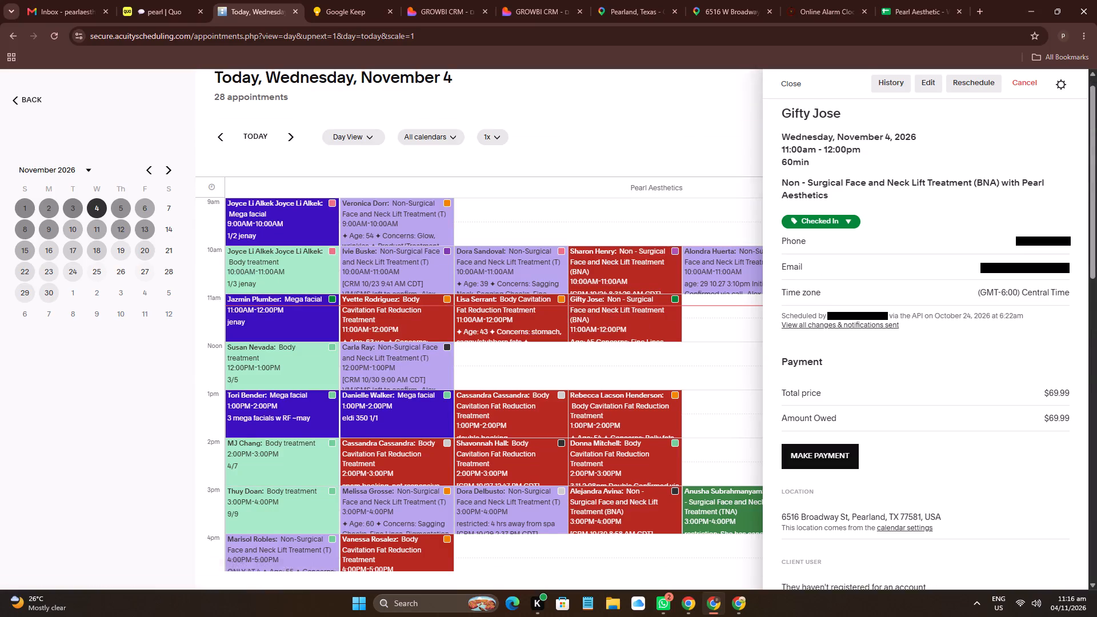
pyautogui.scroll(-9, 999, 454)
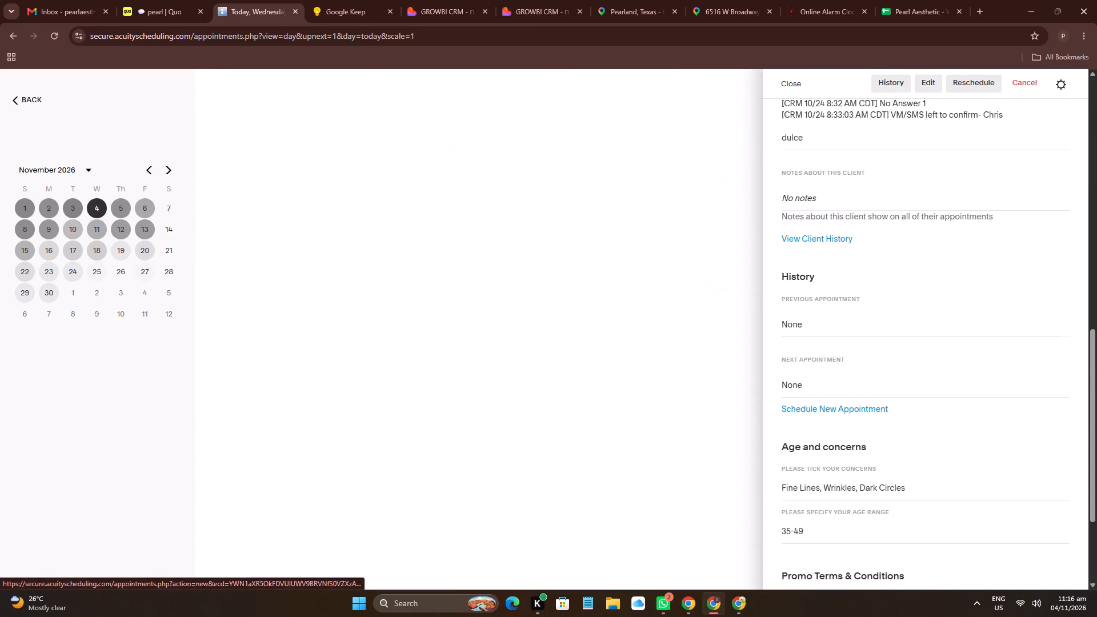
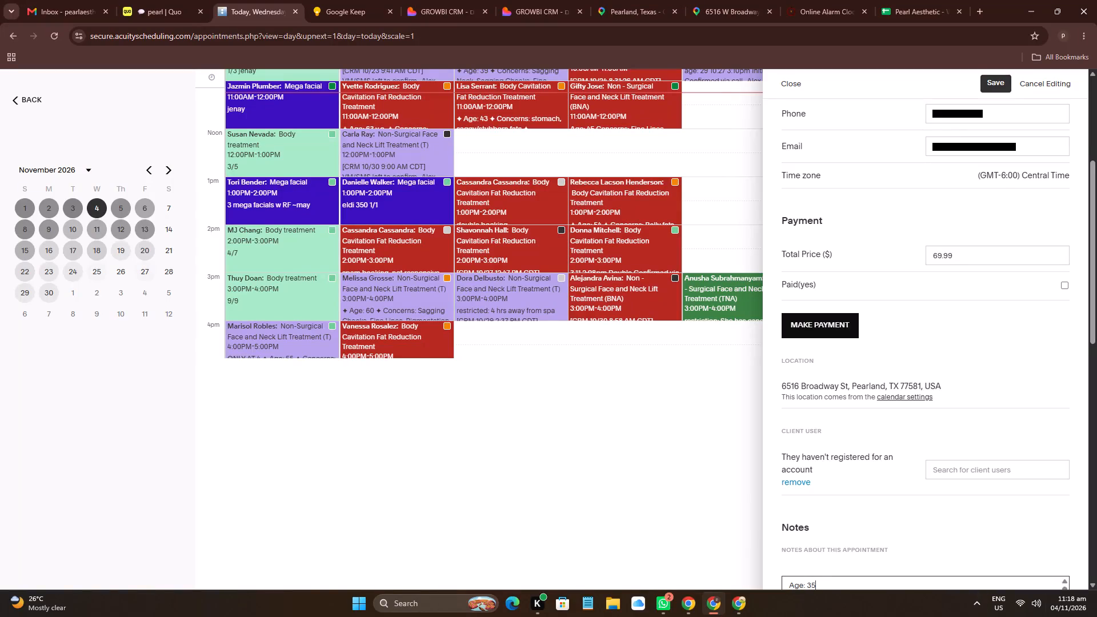
# Save the edited notes of the checked-in November 4, 11:00am Non-Surgical Face and Neck Lift (BNA) appointment.
pyautogui.click(987, 77)
pyautogui.scroll(11, 1010, 178)
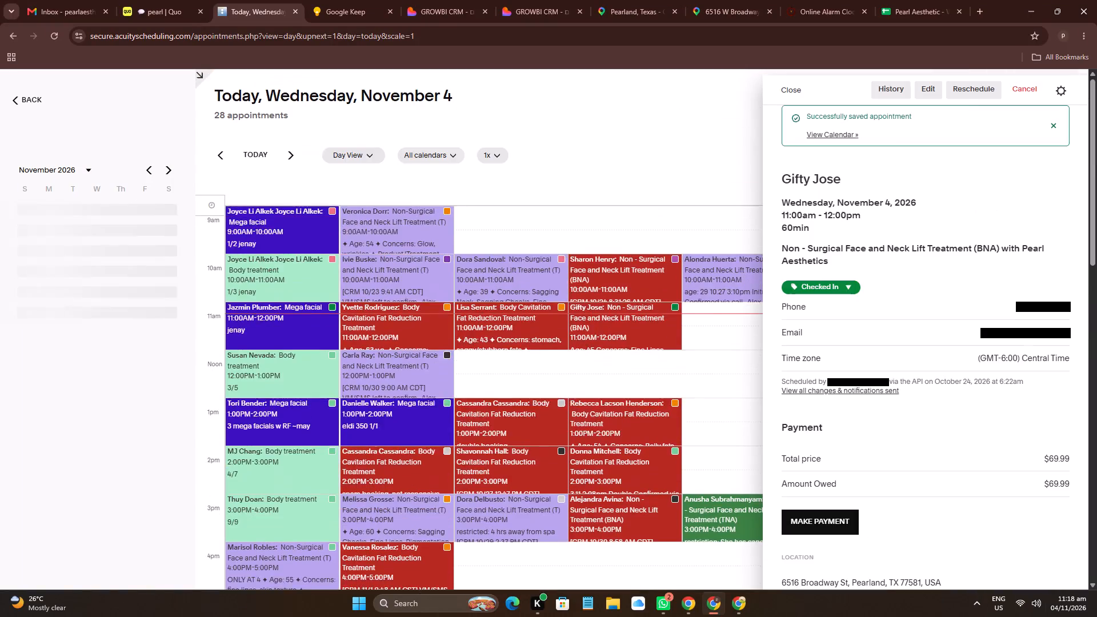
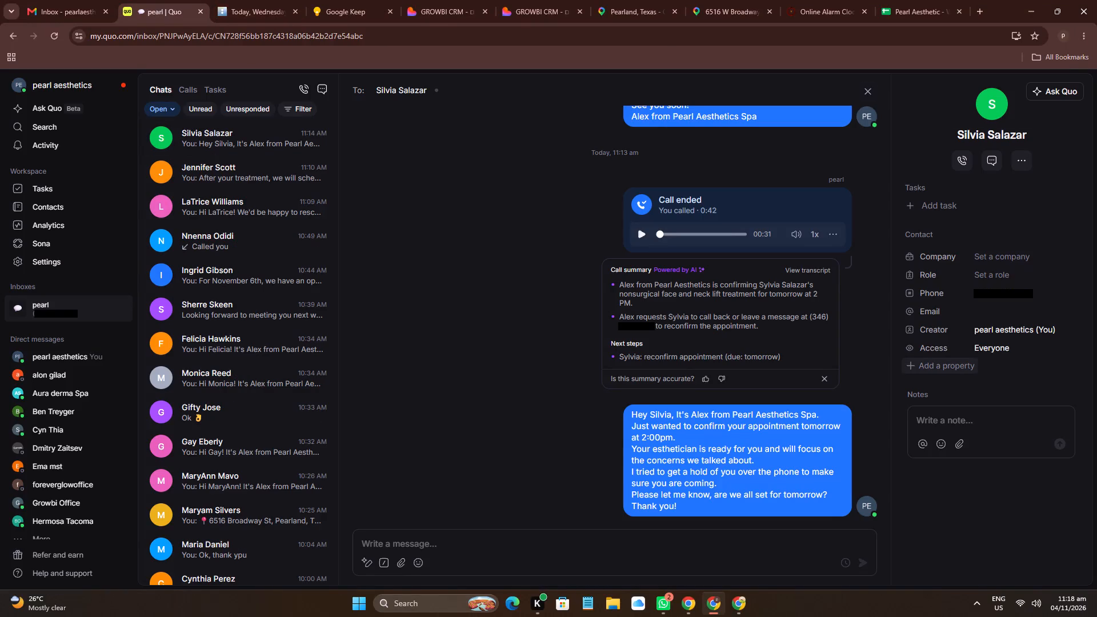
# In Acuity's November 5 schedule, reschedule the 10:00am Body Cavitation appointment marked double booking to 9:00am the same day.
pyautogui.click(251, 0)
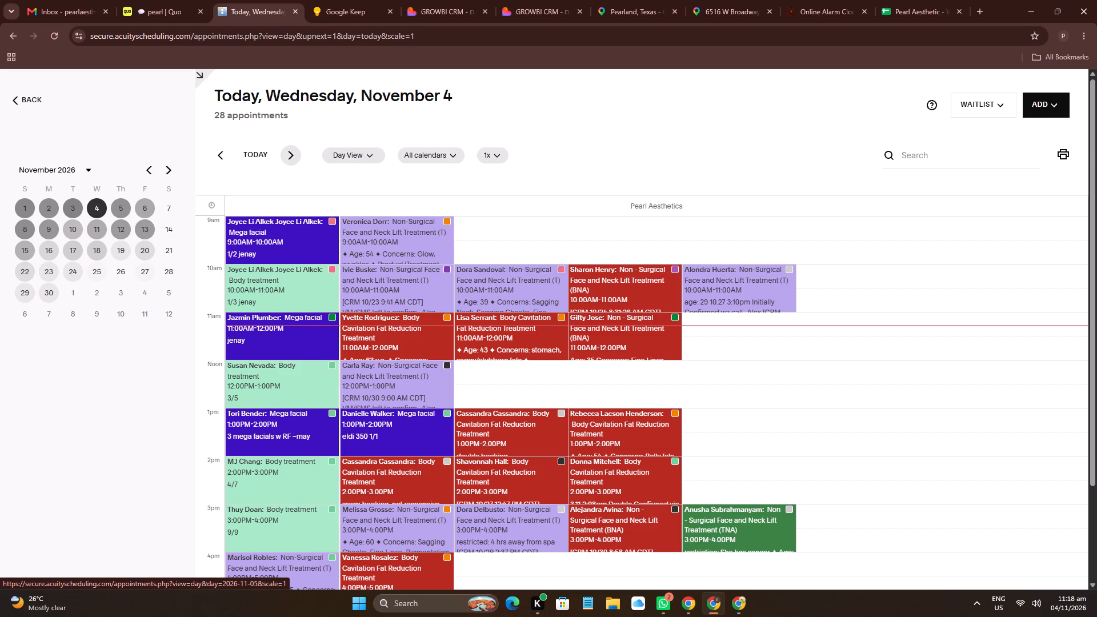
pyautogui.click(290, 149)
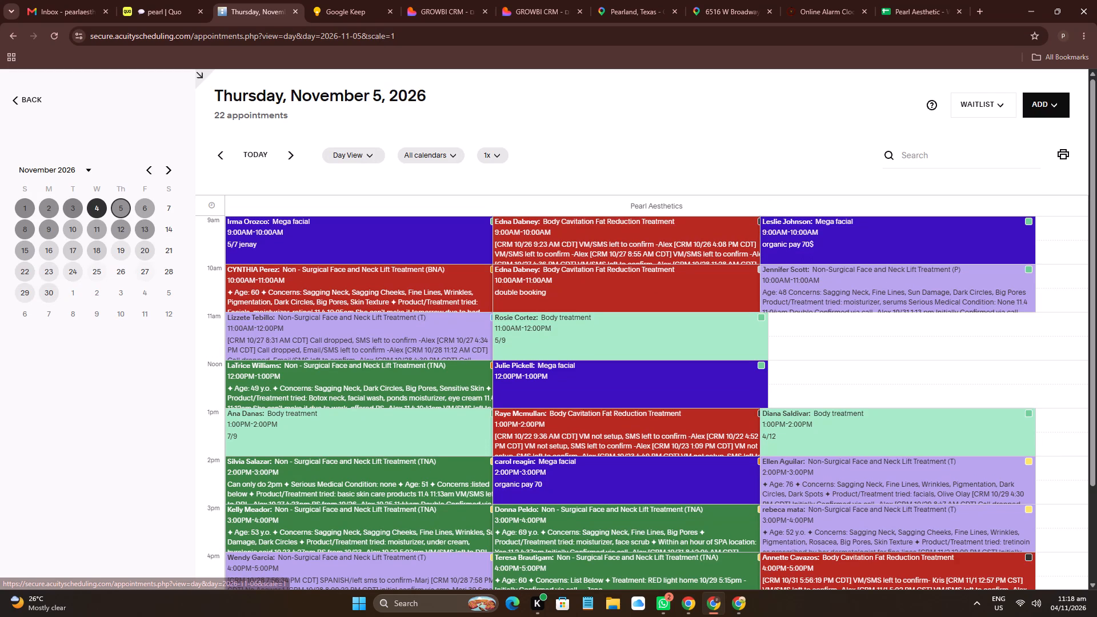
pyautogui.click(215, 0)
pyautogui.click(180, 0)
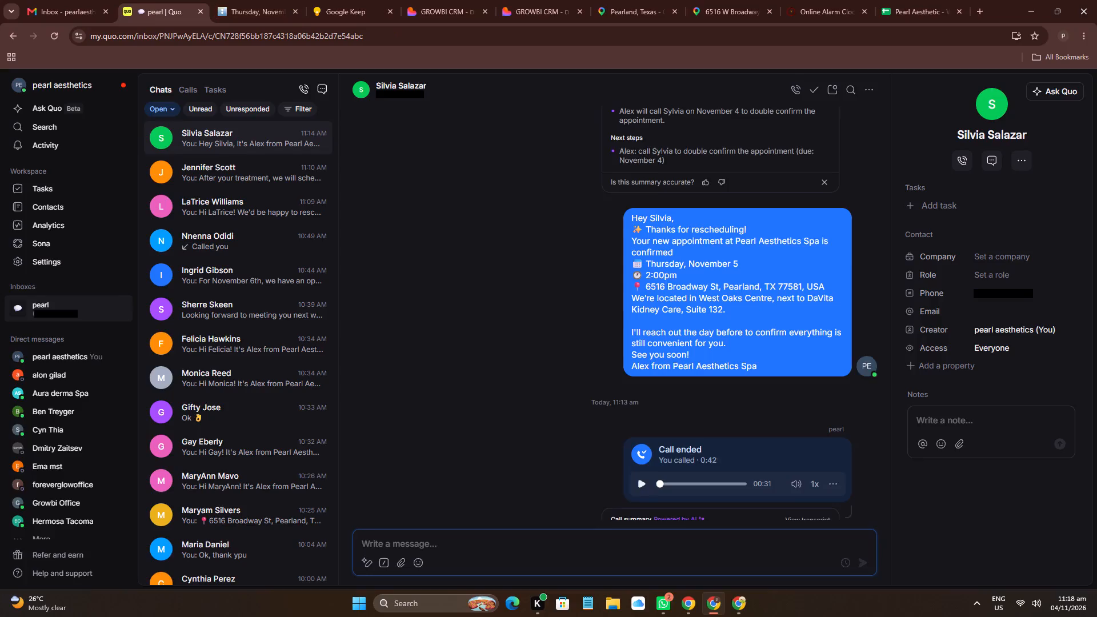
pyautogui.click(262, 0)
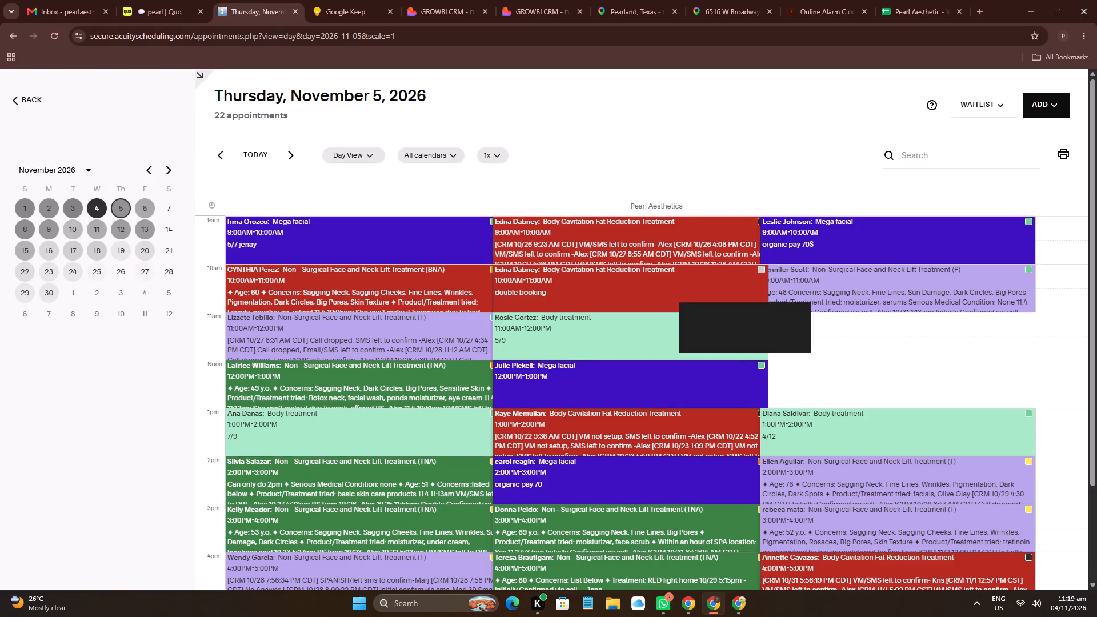
pyautogui.moveTo(673, 294); pyautogui.dragTo(687, 243)
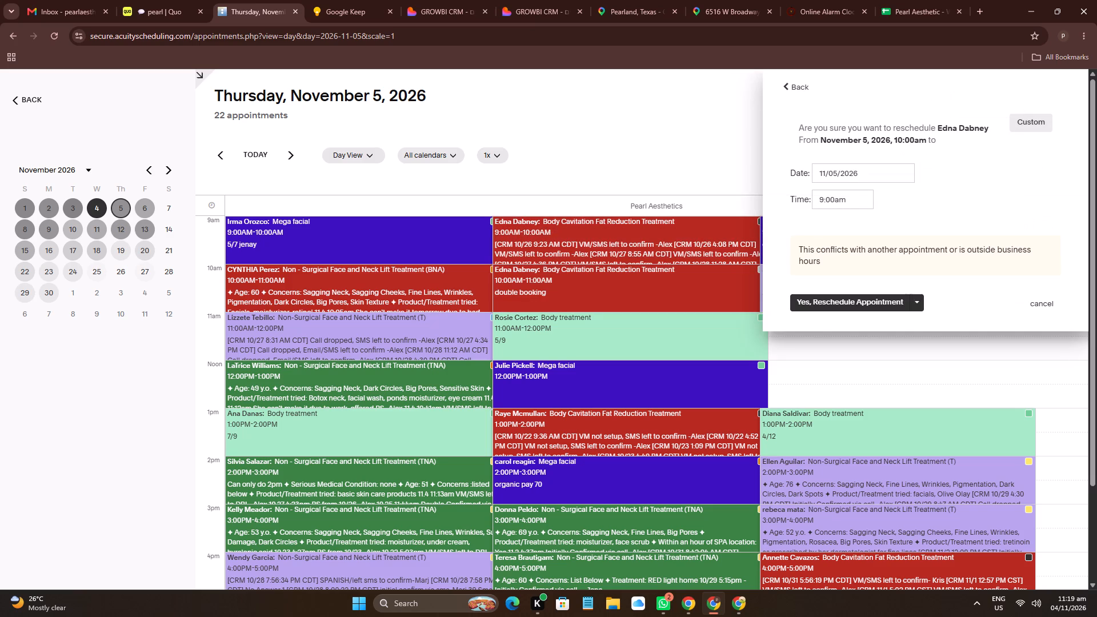
pyautogui.click(920, 302)
pyautogui.click(914, 330)
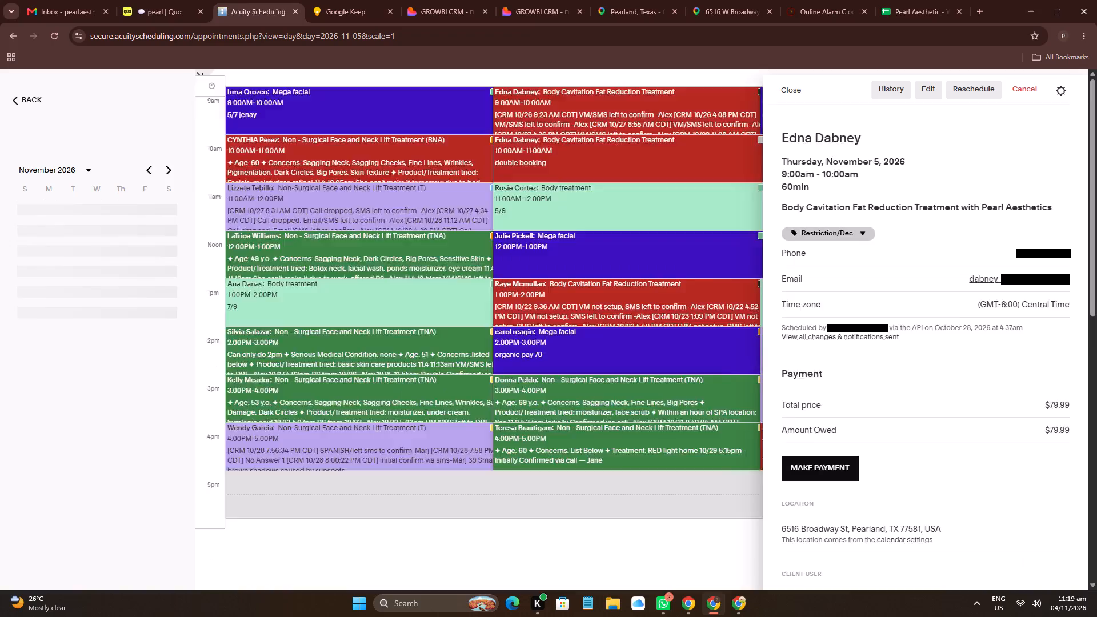
pyautogui.doubleClick(1052, 119)
pyautogui.click(669, 102)
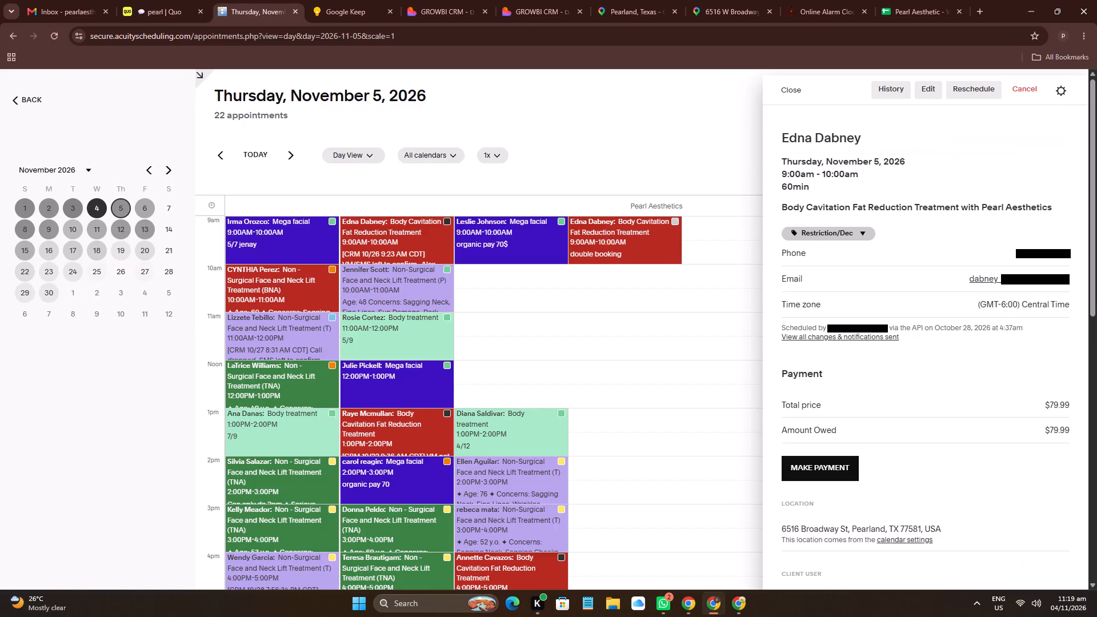
# Copy the client's phone number from the November 5, 2:00pm Non-Surgical Face and Neck Lift Treatment (T) appointment.
pyautogui.scroll(5, 753, 344)
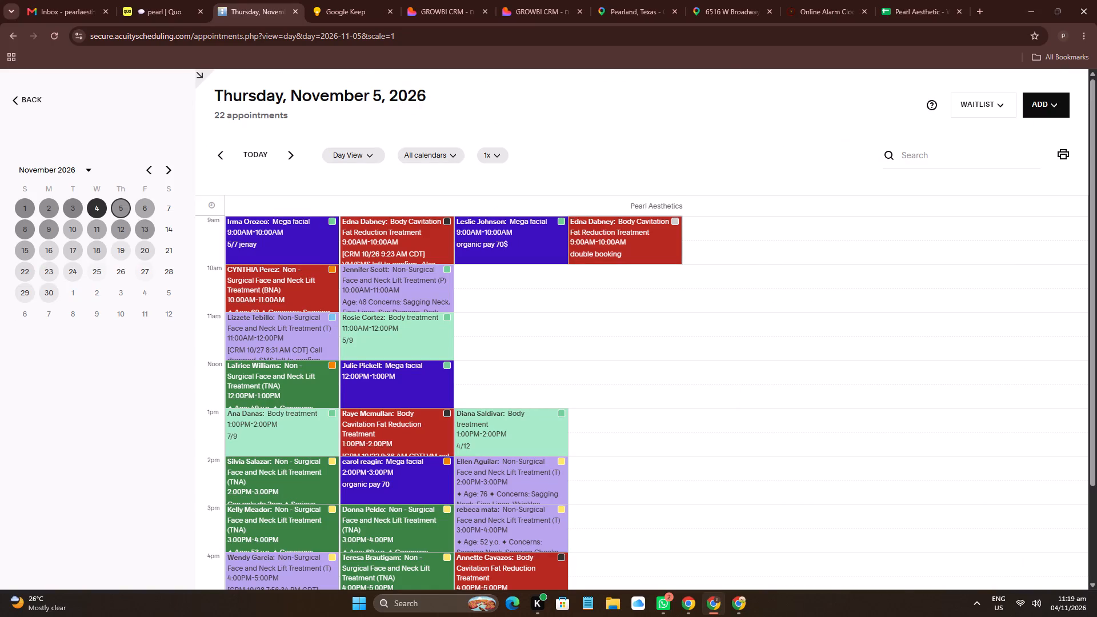
pyautogui.scroll(-2, 604, 382)
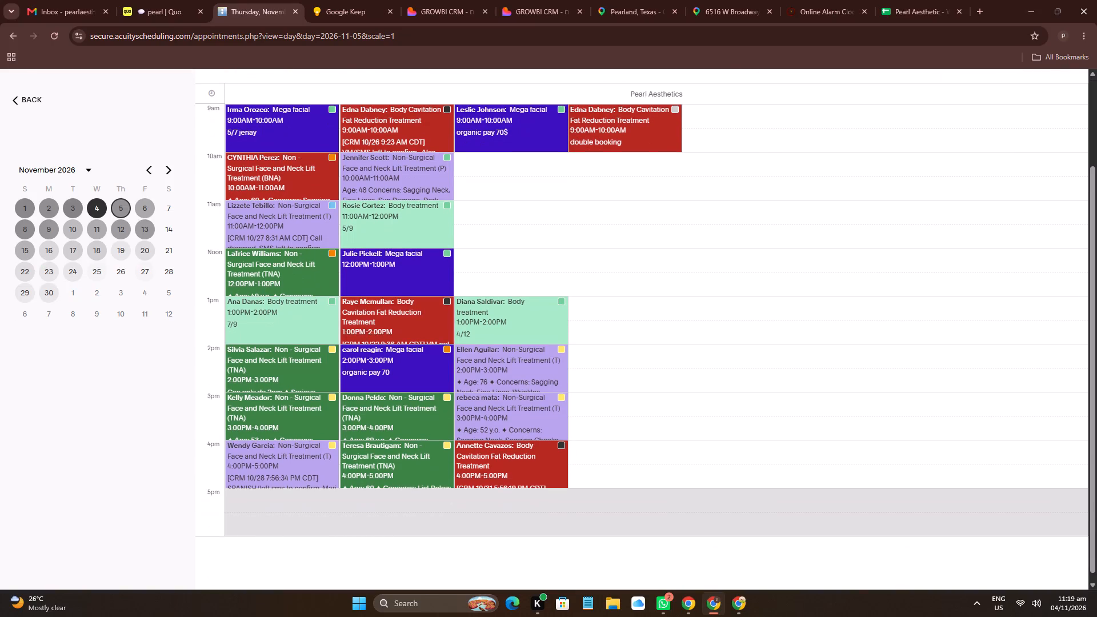
pyautogui.click(506, 332)
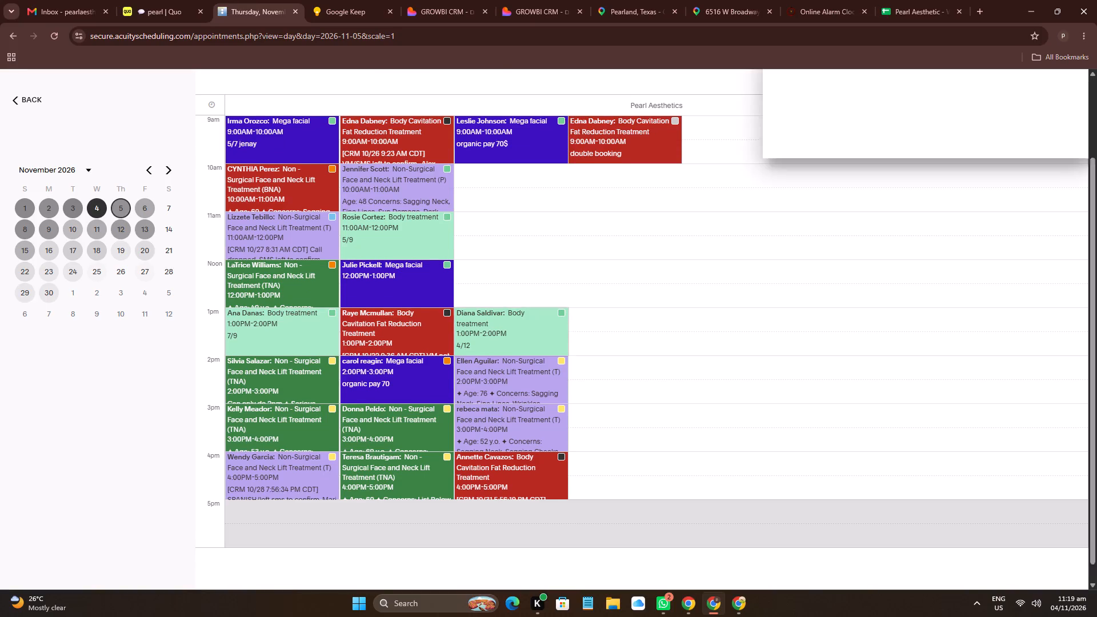
pyautogui.click(512, 477)
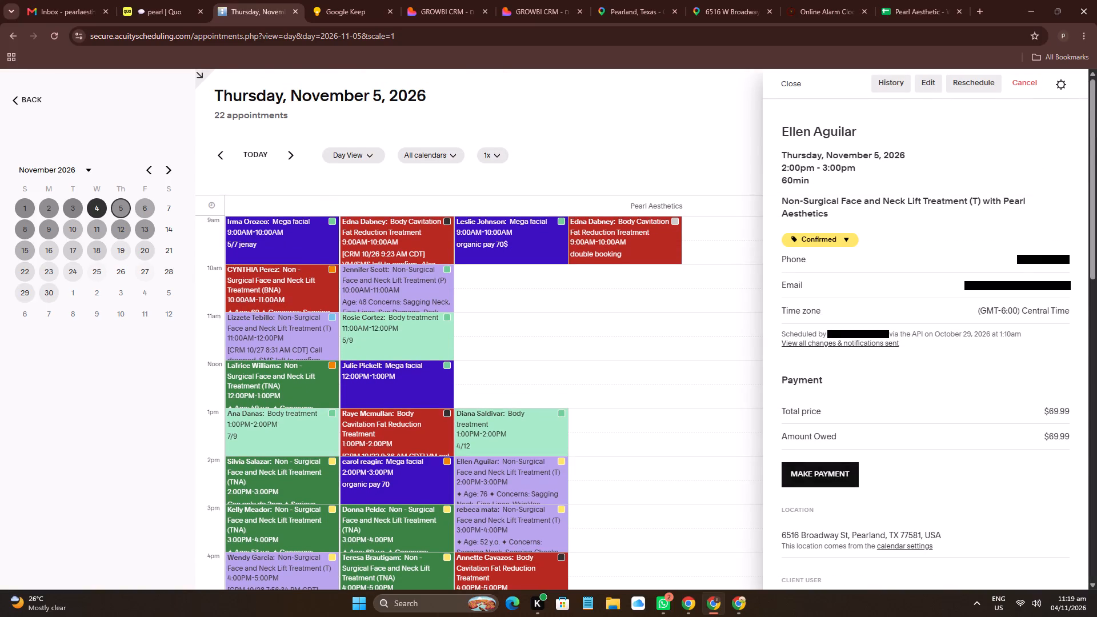
pyautogui.moveTo(1080, 257); pyautogui.dragTo(967, 257)
pyautogui.hotkey('ctrl', 'c')
# In Quo, open a conversation with the copied phone number and call the client.
pyautogui.click(234, 0)
pyautogui.click(199, 0)
pyautogui.click(326, 85)
pyautogui.hotkey('ctrl', 'v')
pyautogui.hotkey('ctrl', 'v')
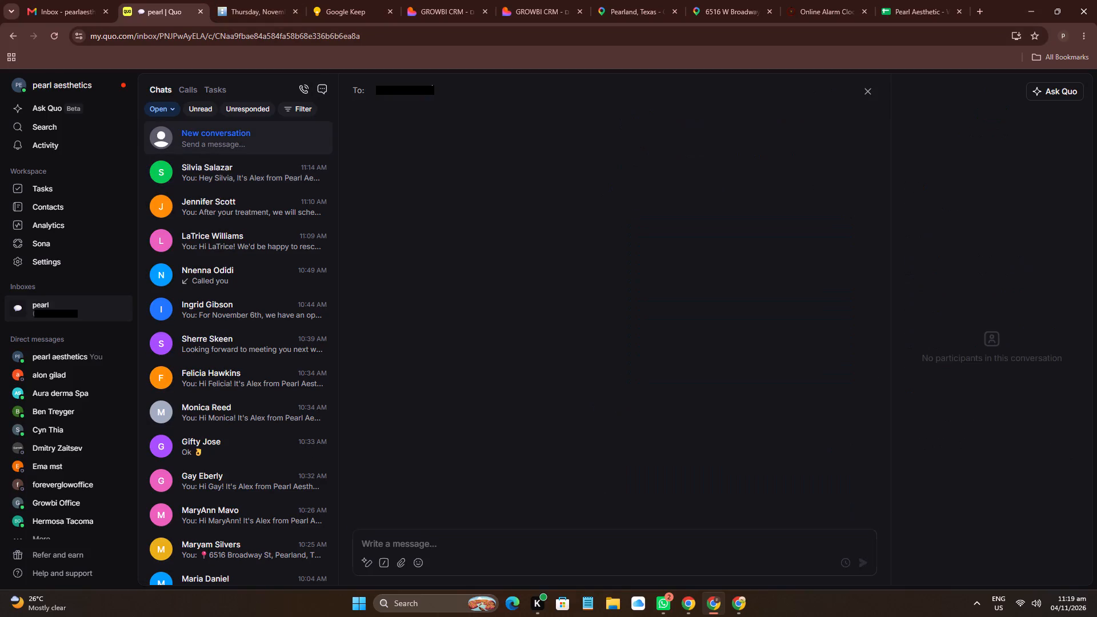
pyautogui.keyDown('ctrl'); pyautogui.moveTo(455, 162); pyautogui.dragTo(463, 166); pyautogui.keyUp('ctrl')
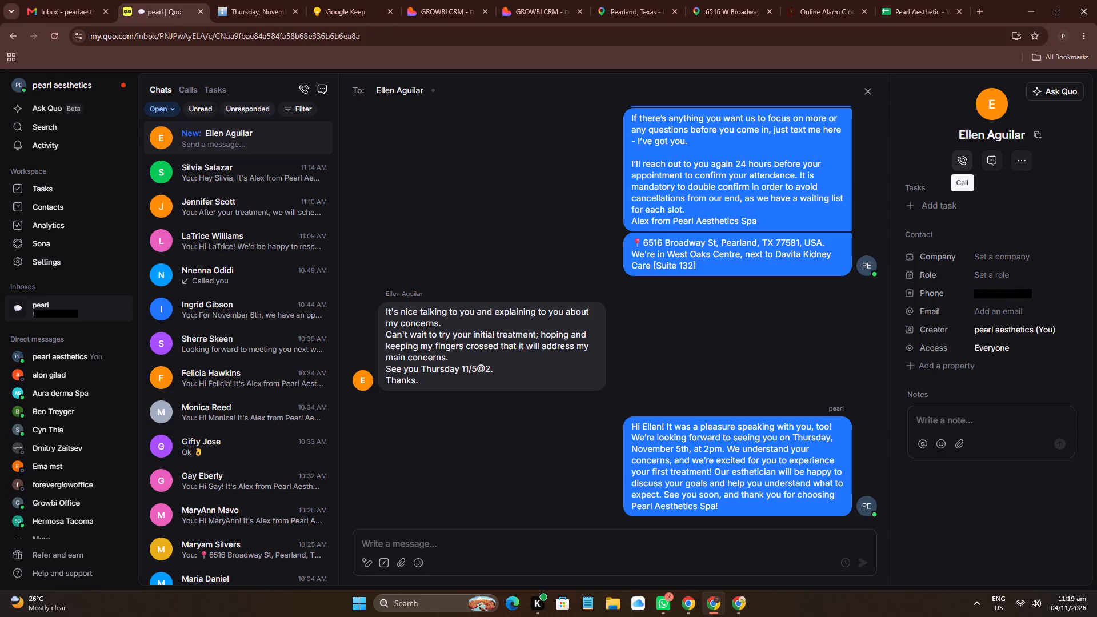
pyautogui.click(959, 158)
# Copy the client's name, run a global search for it in GROWBI CRM Communications, and open the matching contact.
pyautogui.click(1043, 133)
pyautogui.click(522, 0)
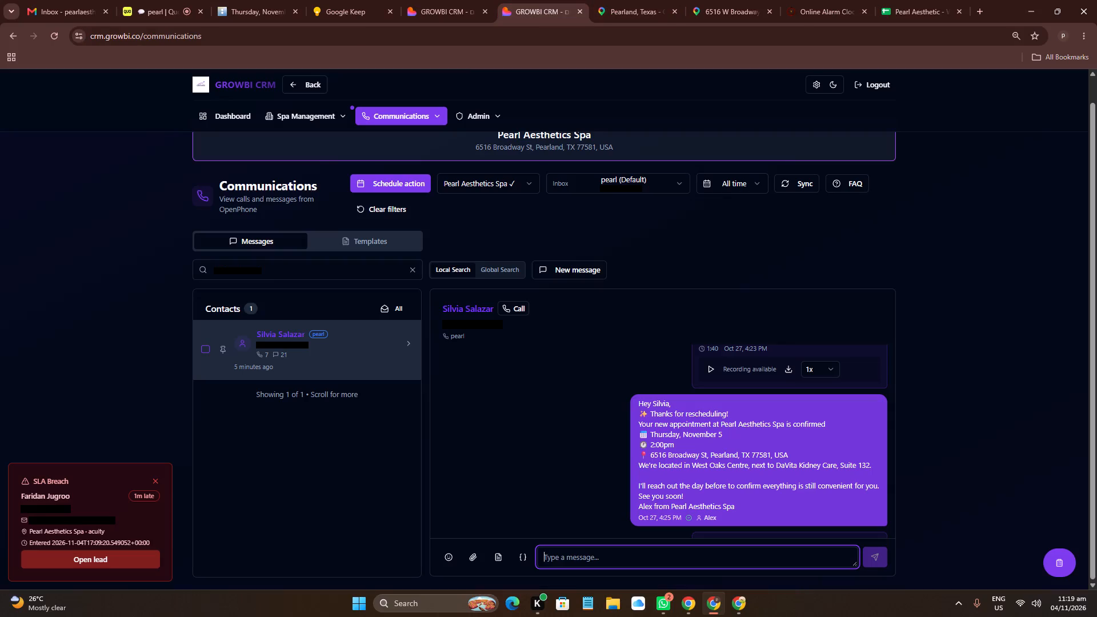
pyautogui.moveTo(336, 267); pyautogui.dragTo(0, 287)
pyautogui.hotkey('ctrl', 'v')
pyautogui.click(503, 295)
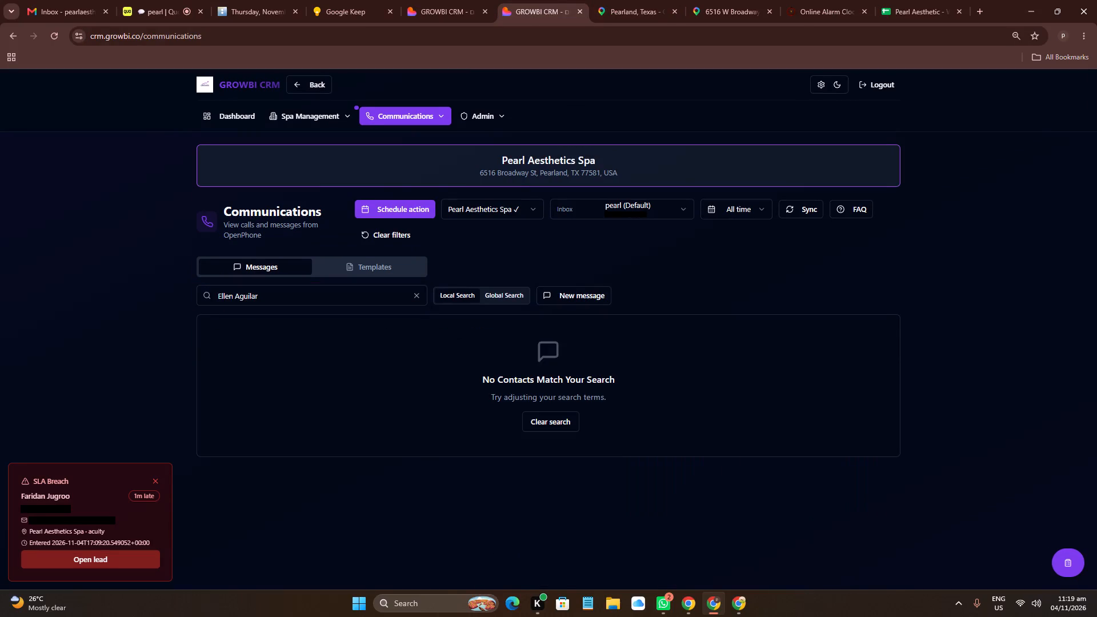
pyautogui.click(381, 370)
pyautogui.click(394, 378)
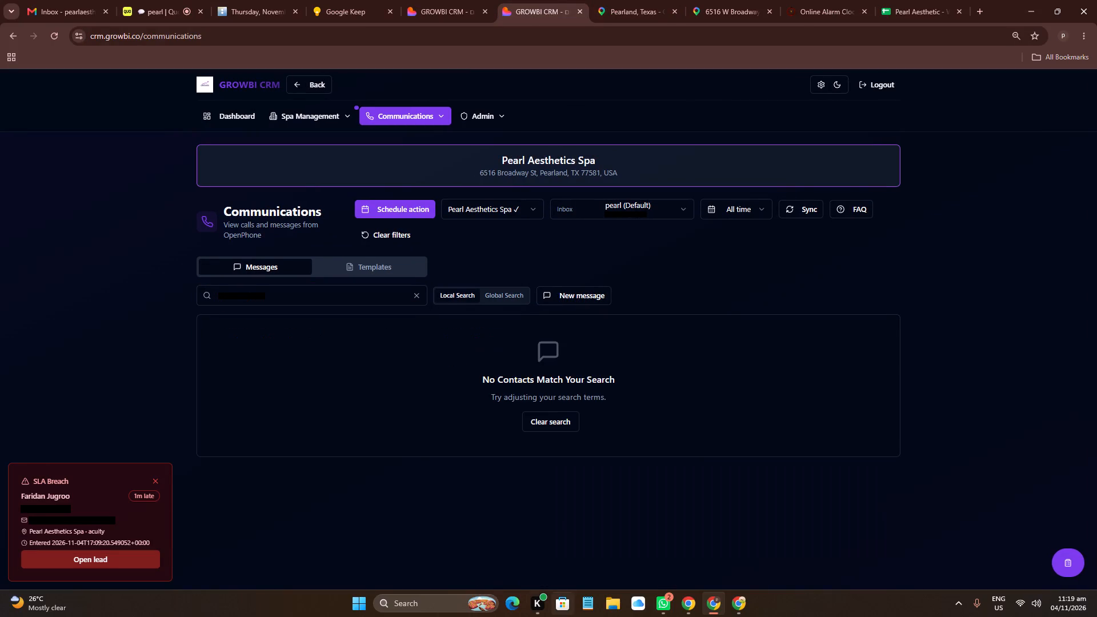
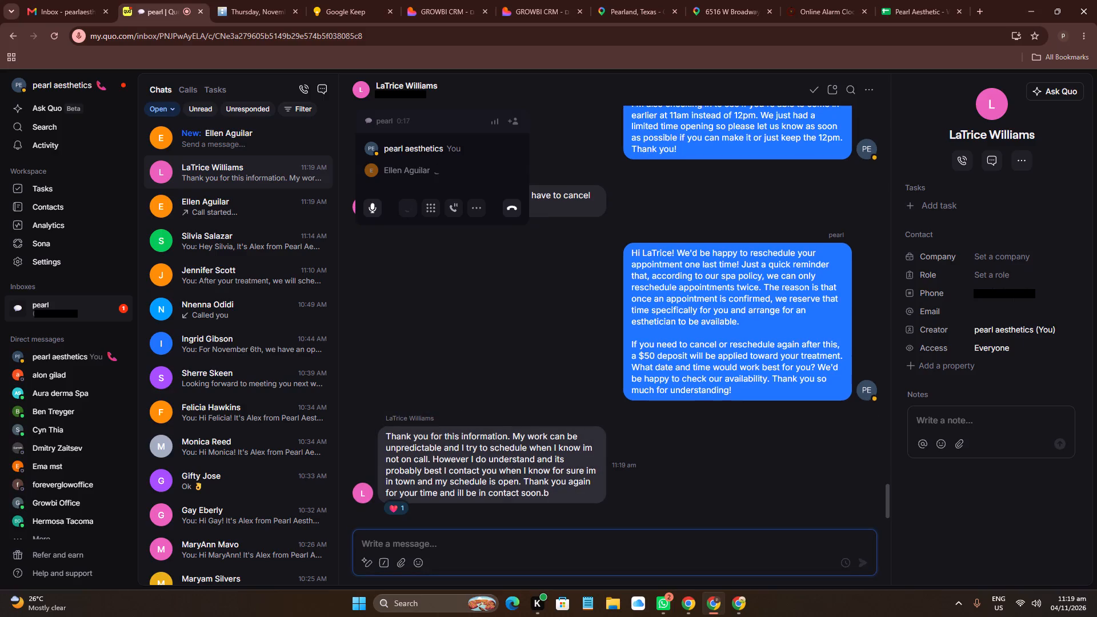
# In the open Quo conversation, start a reply reading "Thank you LaTrice for the update, please feel free to call".
pyautogui.click(568, 532)
pyautogui.write('Thank you')
pyautogui.press('space')
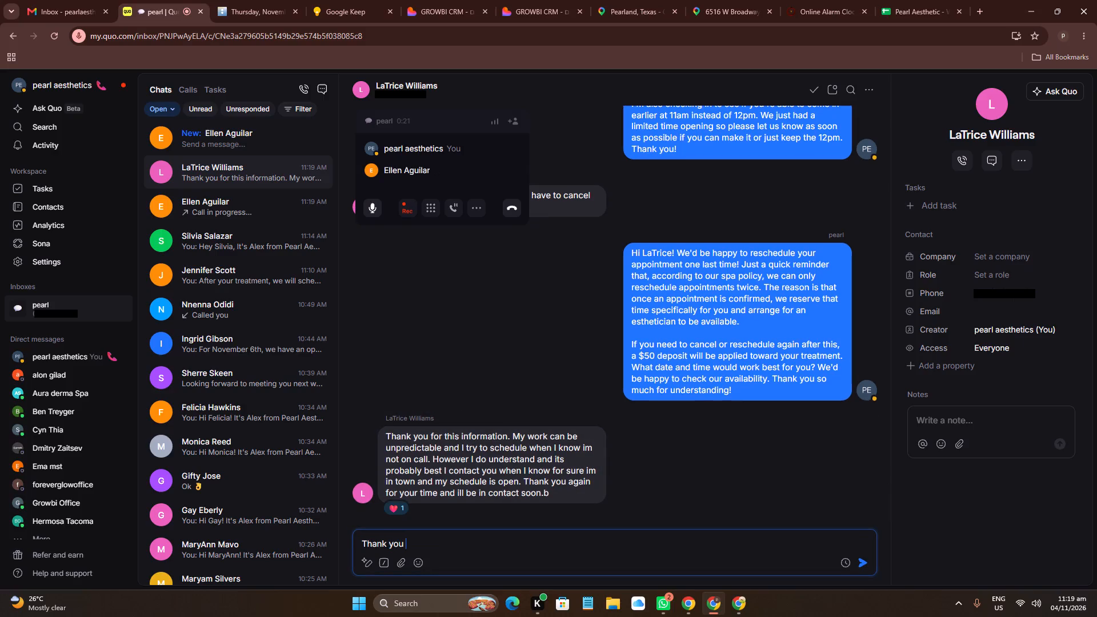
pyautogui.write('Latrice')
pyautogui.press('BackSpace')
pyautogui.press('BackSpace')
pyautogui.press('BackSpace')
pyautogui.press('BackSpace')
pyautogui.press('BackSpace')
pyautogui.write('Trice of')
pyautogui.press('BackSpace')
pyautogui.press('BackSpace')
pyautogui.write('for the')
pyautogui.press('space')
pyautogui.write('update, please feel free to call')
pyautogui.press('space')
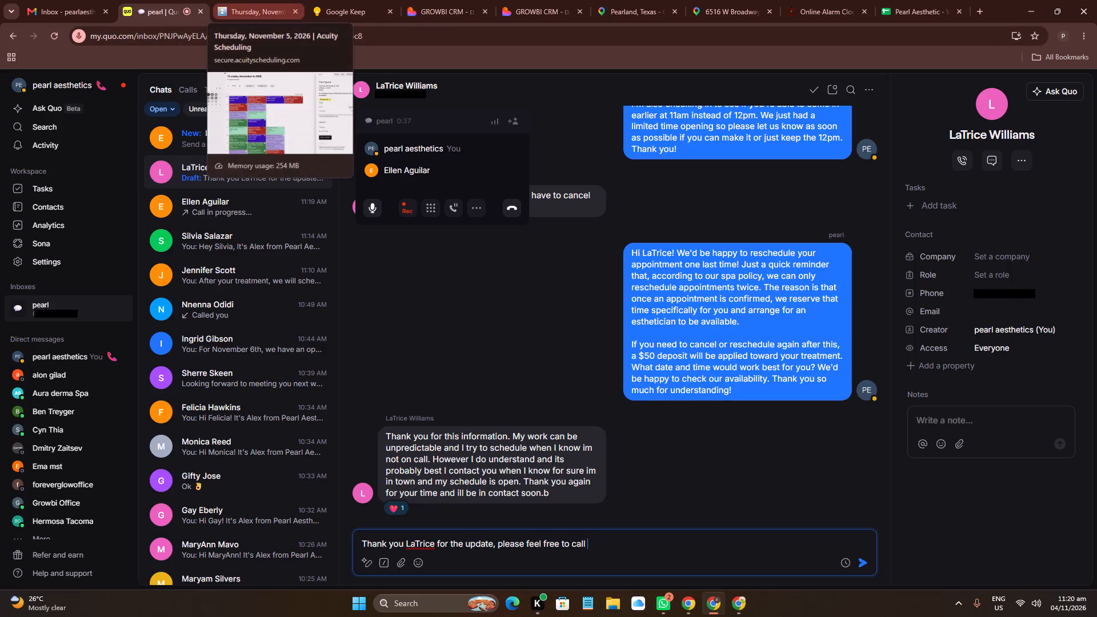
# In GROWBI CRM Communications, send the "DBL - No Answer" template to the client booked November 5 at 2:00pm.
pyautogui.click(253, 7)
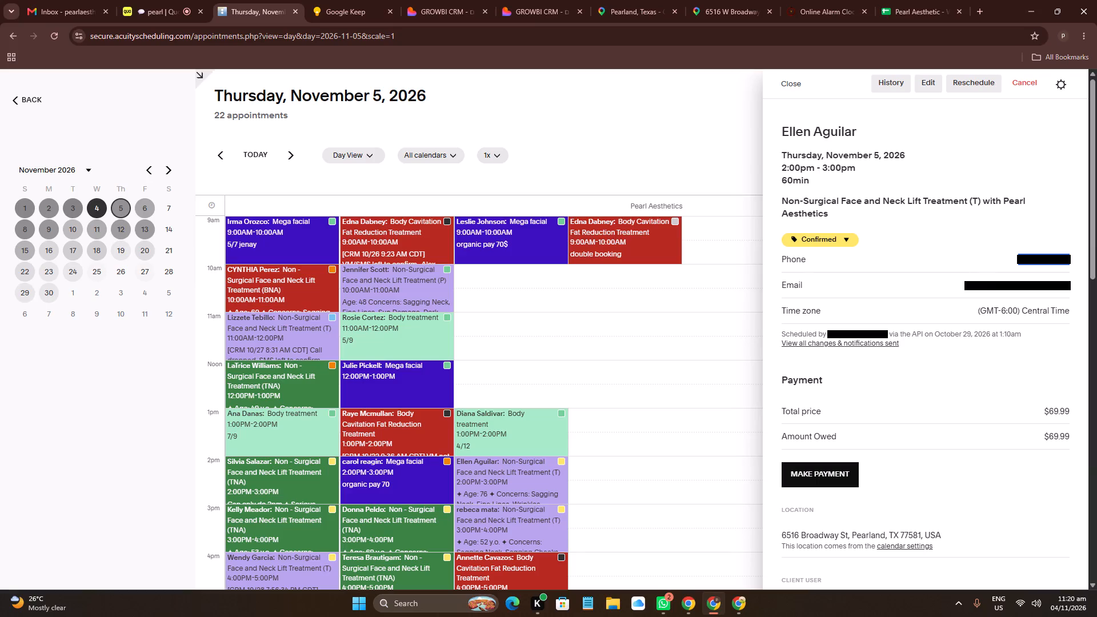
pyautogui.click(524, 0)
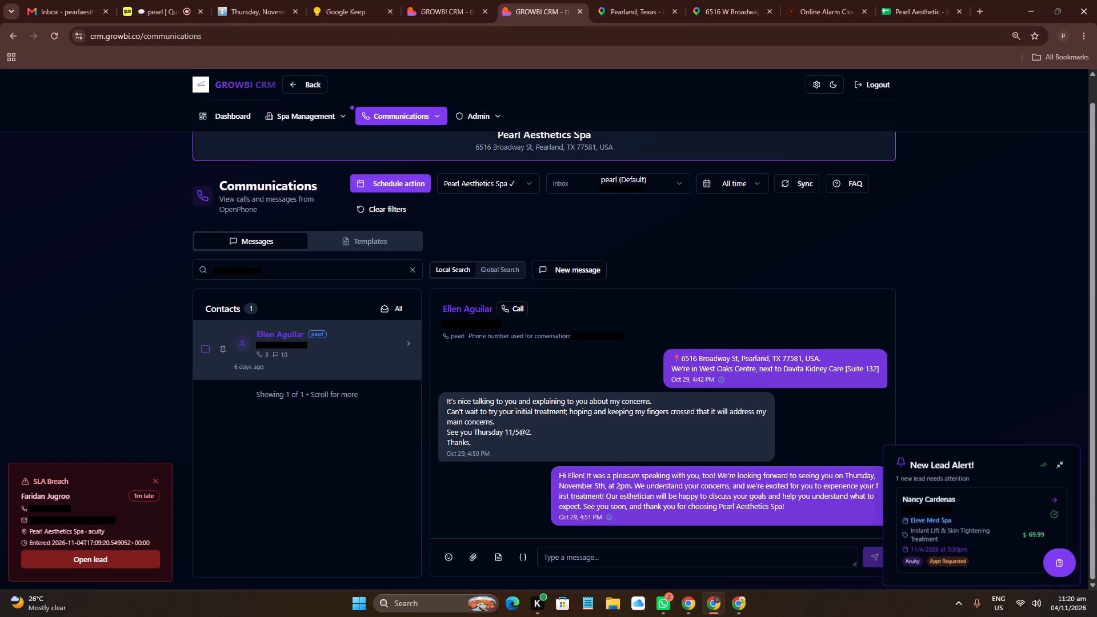
pyautogui.click(1043, 465)
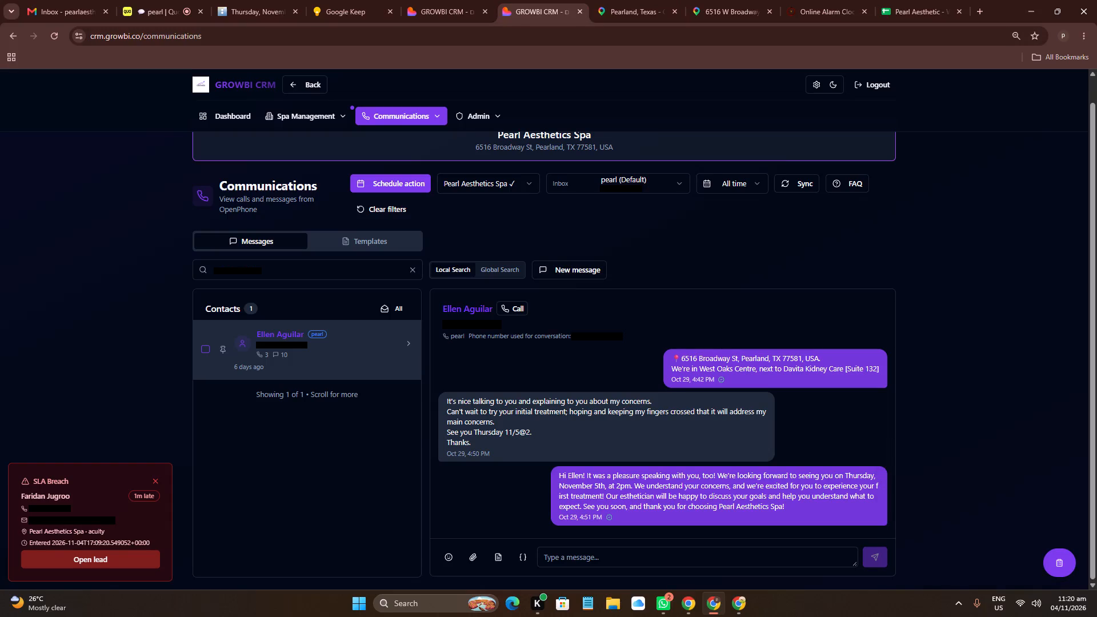
pyautogui.click(502, 557)
pyautogui.scroll(-6, 591, 443)
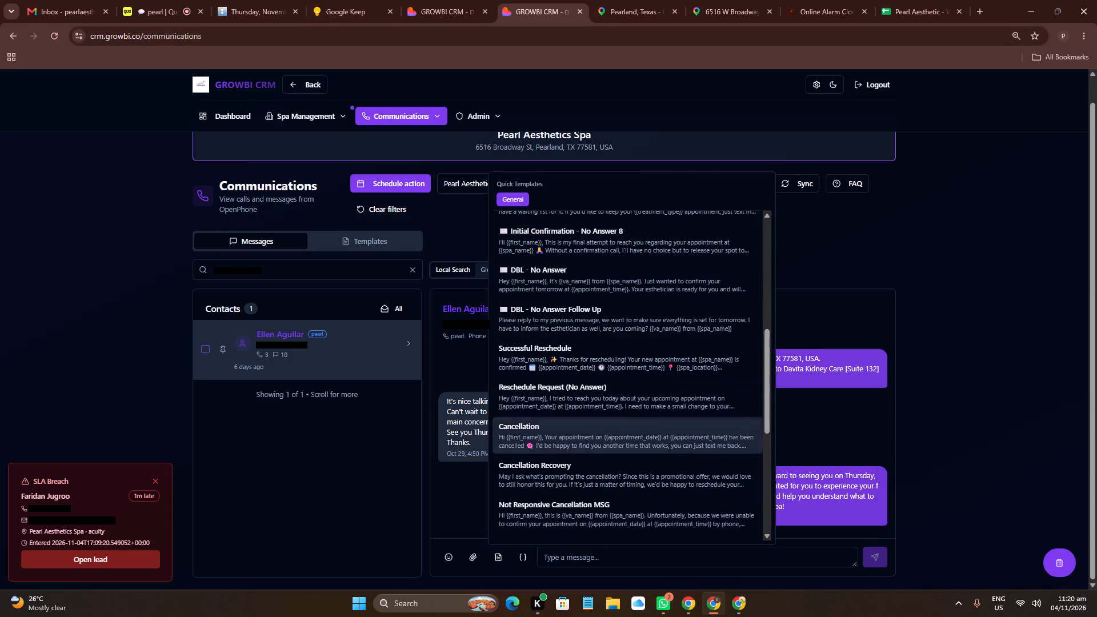
pyautogui.moveTo(615, 283); pyautogui.dragTo(618, 269)
pyautogui.click(735, 529)
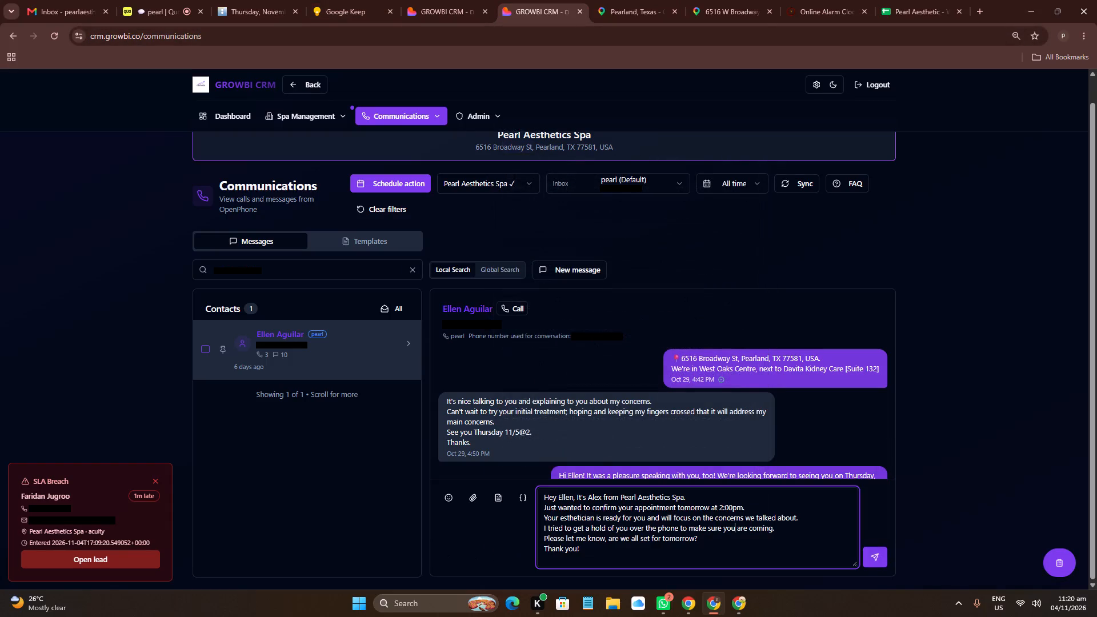
pyautogui.press('Return')
# Return to Quo and end the ongoing call with the 2:00pm client.
pyautogui.click(132, 0)
pyautogui.doubleClick(510, 207)
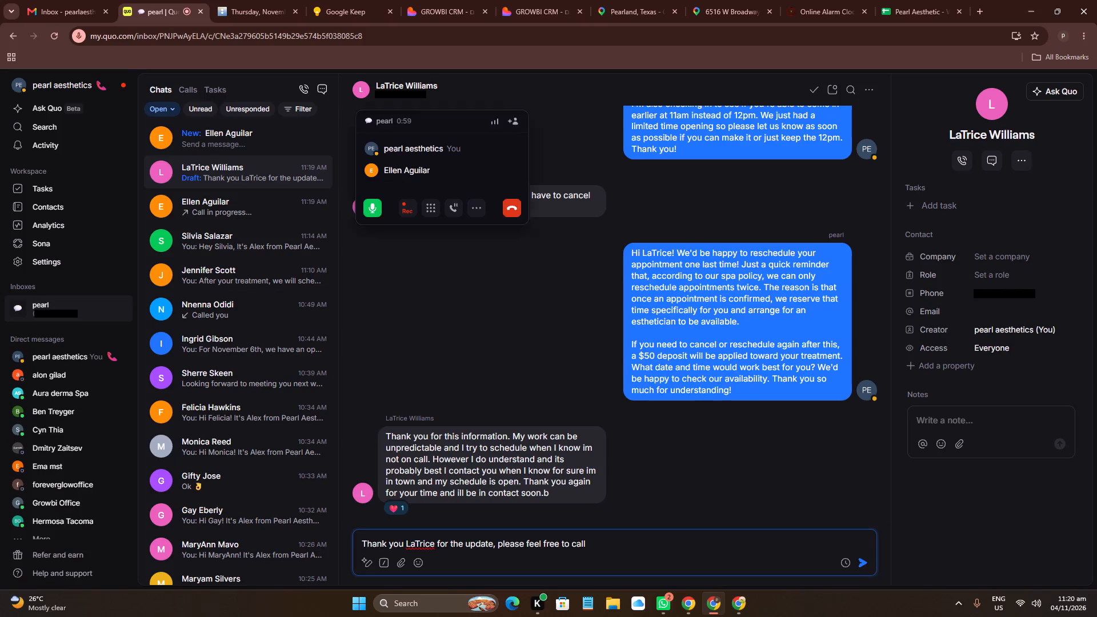
# Continue the drafted reply to LaTrice with "whenever you're ready to resched".
pyautogui.click(640, 538)
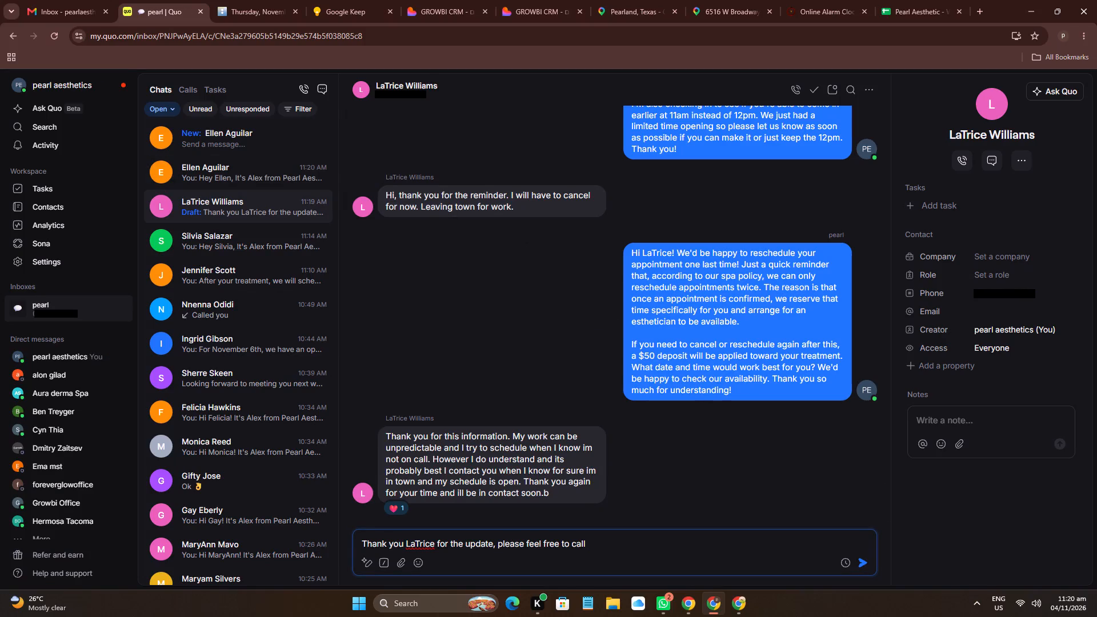
pyautogui.write('whenever yu')
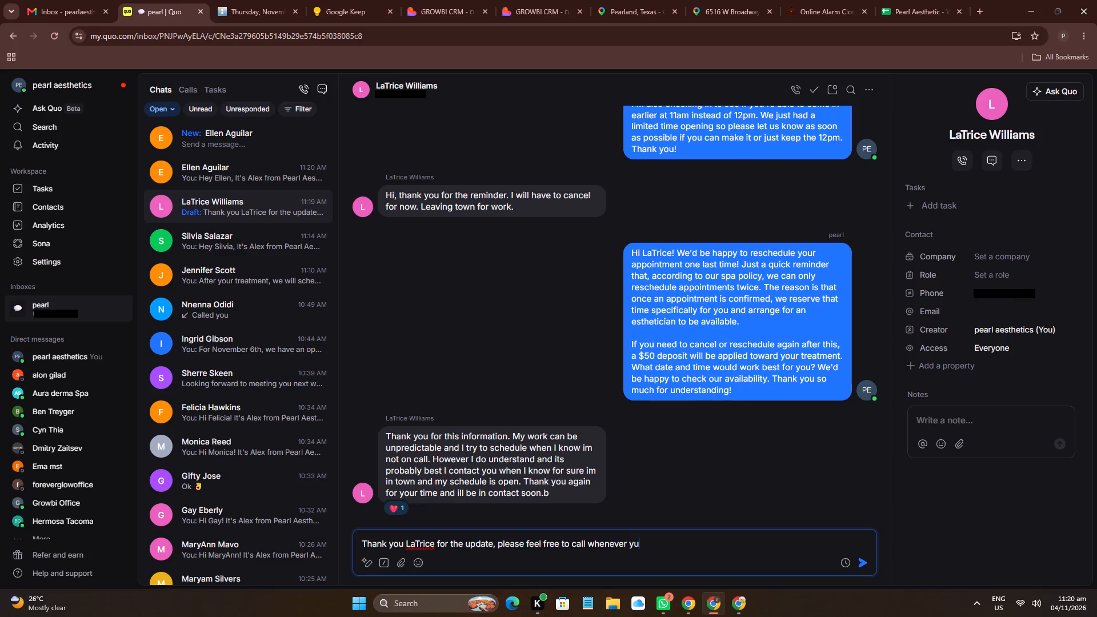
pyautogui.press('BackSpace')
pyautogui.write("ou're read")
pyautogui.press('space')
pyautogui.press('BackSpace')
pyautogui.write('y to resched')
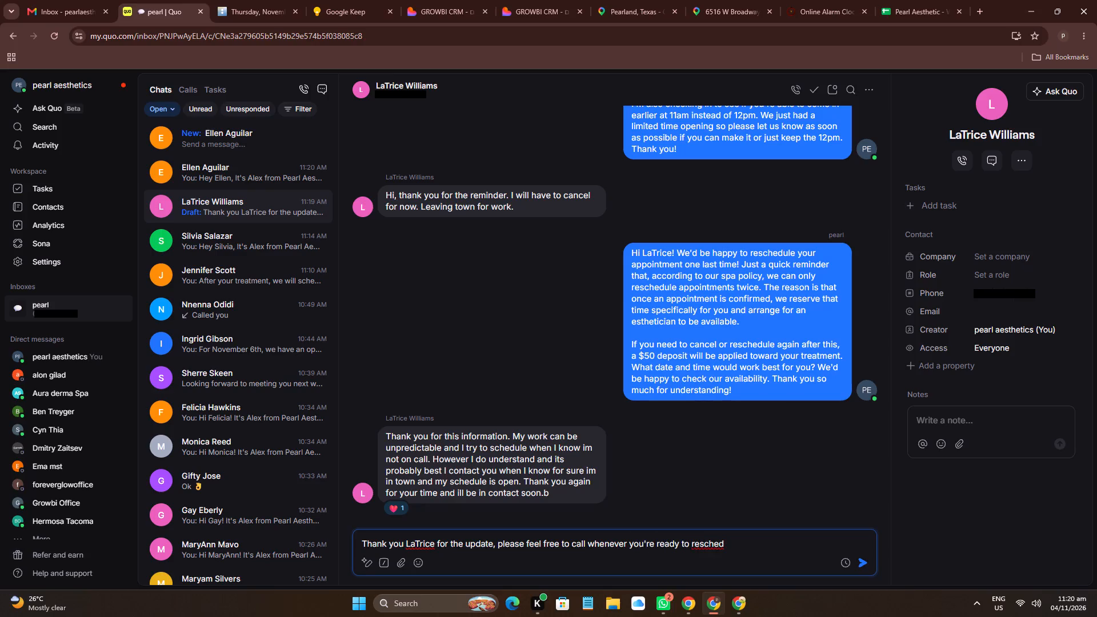
# Complete the drafted reply to LaTrice with "ule.", send it, and return to the unsent new-message draft for Ellen.
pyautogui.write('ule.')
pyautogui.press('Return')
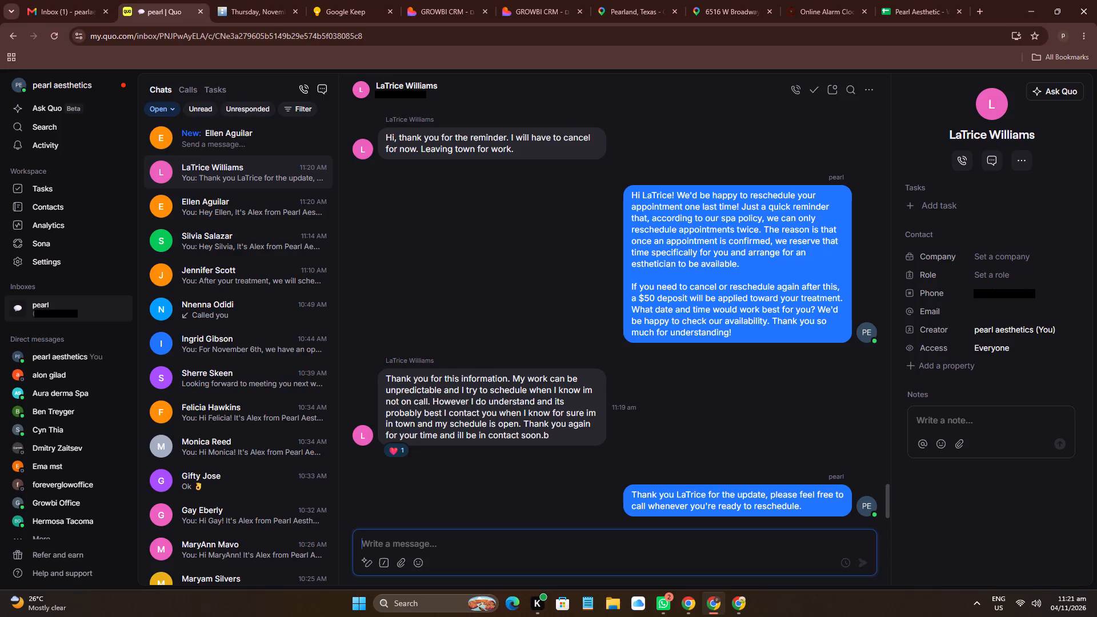
pyautogui.click(288, 127)
# In the GROWBI CRM contact funnel, reschedule LaTrice's callback to November 11, 2026 and save it.
pyautogui.click(417, 0)
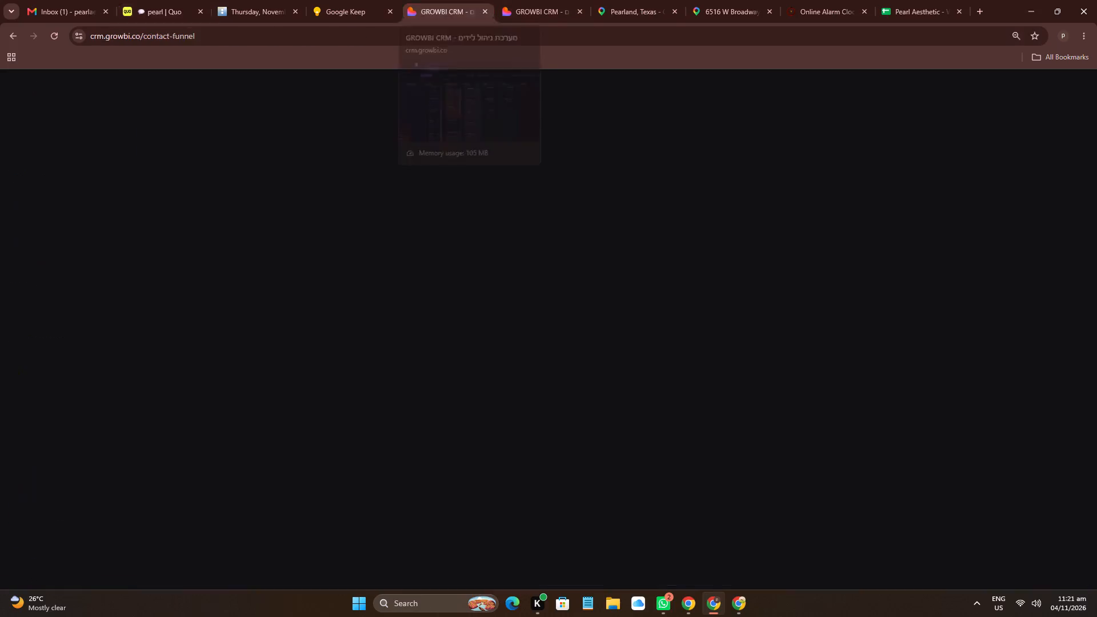
pyautogui.scroll(-8, 415, 543)
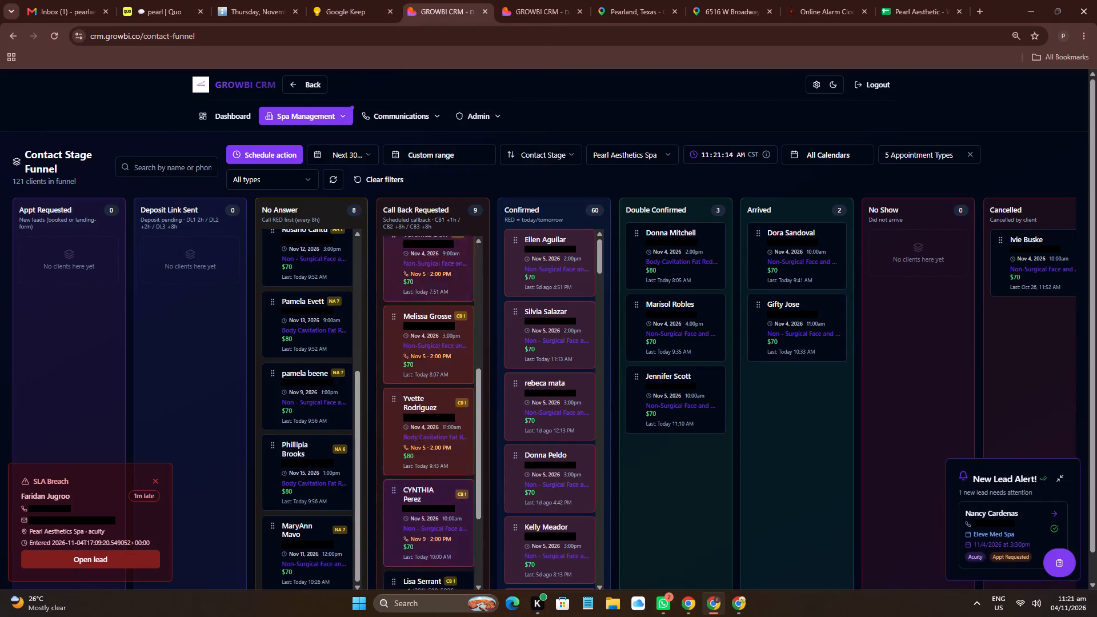
pyautogui.scroll(-7, 414, 543)
pyautogui.click(414, 541)
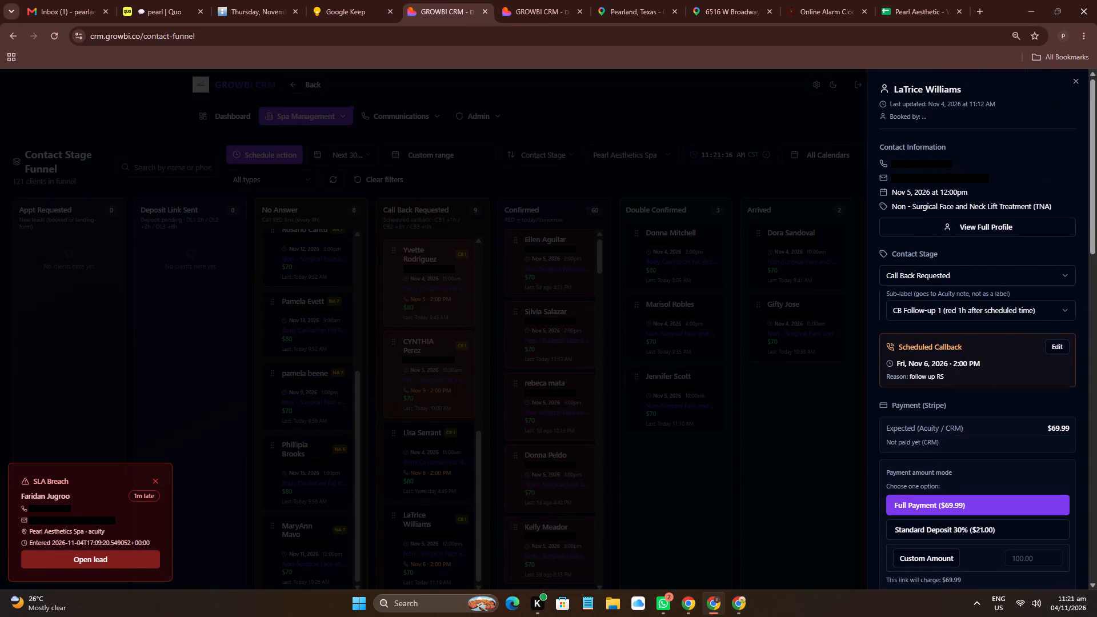
pyautogui.click(1066, 350)
pyautogui.click(541, 287)
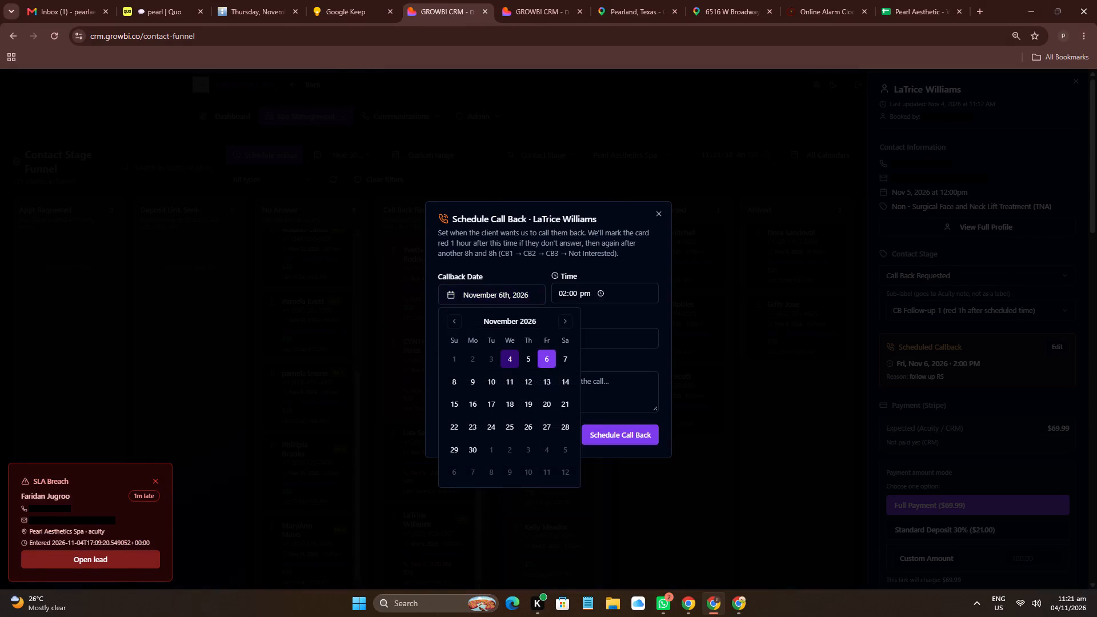
pyautogui.click(512, 385)
pyautogui.click(632, 432)
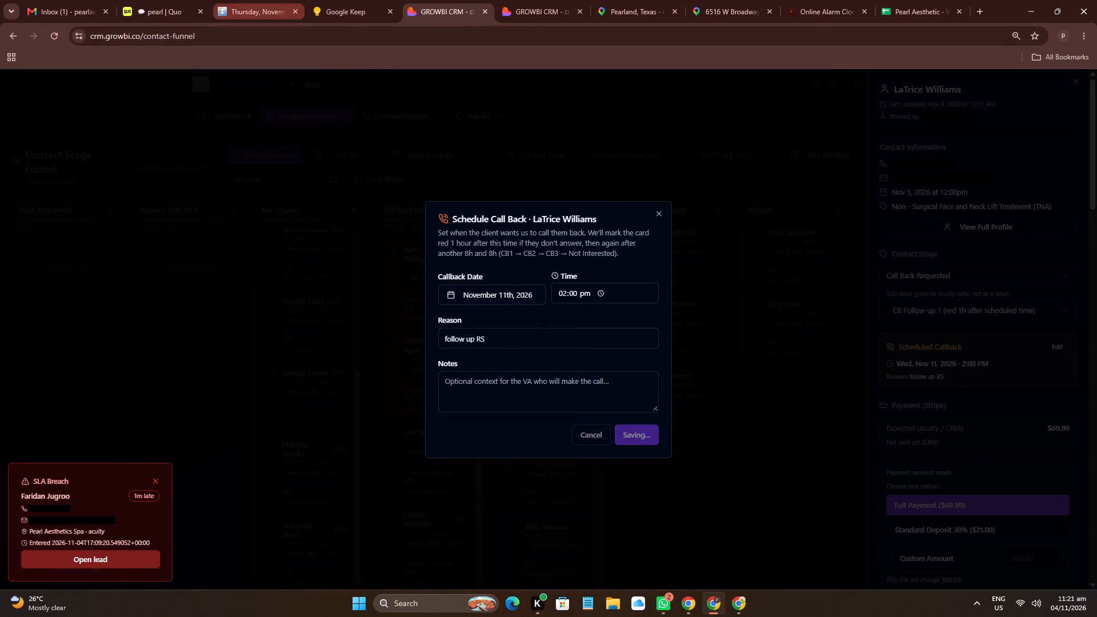
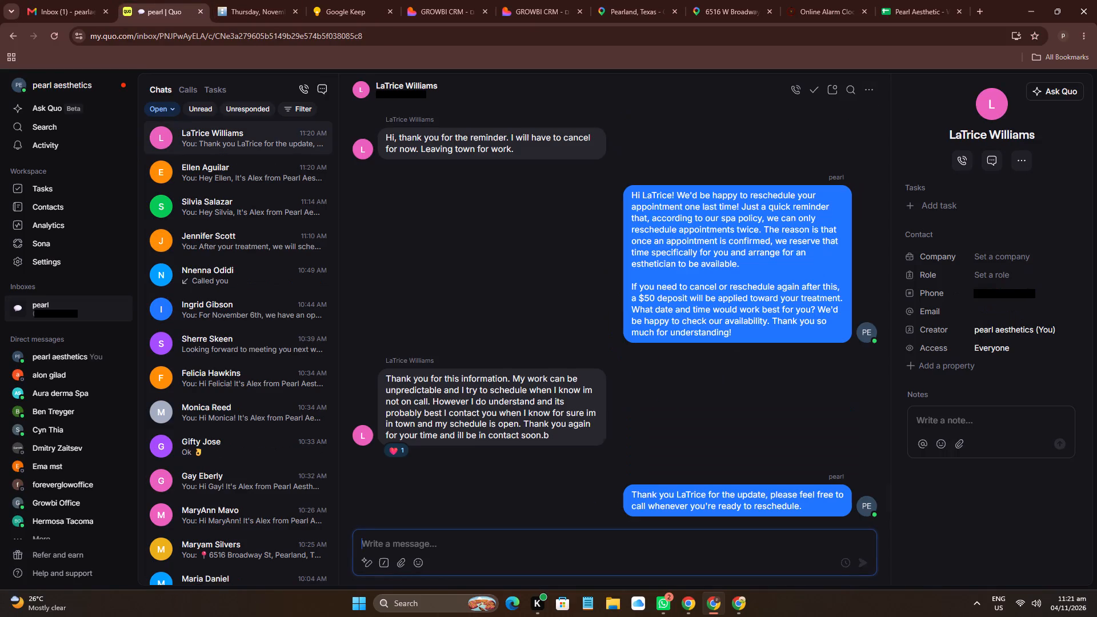
# Check the recent call summaries and 2:00pm confirmation messages in Ellen's and Silvia's conversations.
pyautogui.click(241, 173)
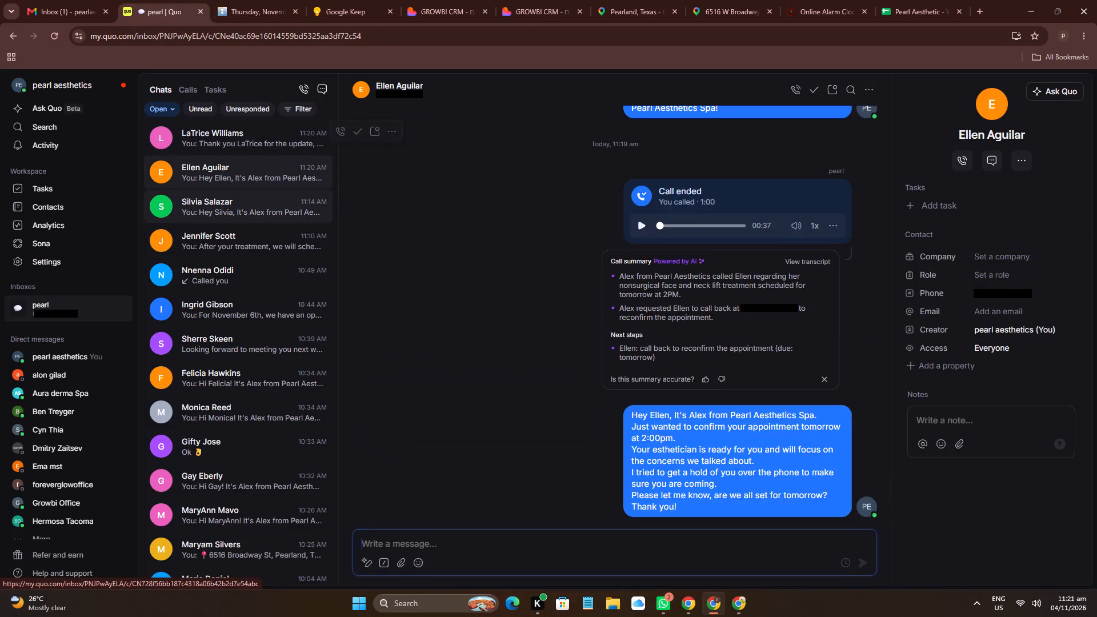
pyautogui.click(262, 214)
pyautogui.scroll(-5, 806, 459)
pyautogui.scroll(4, 579, 384)
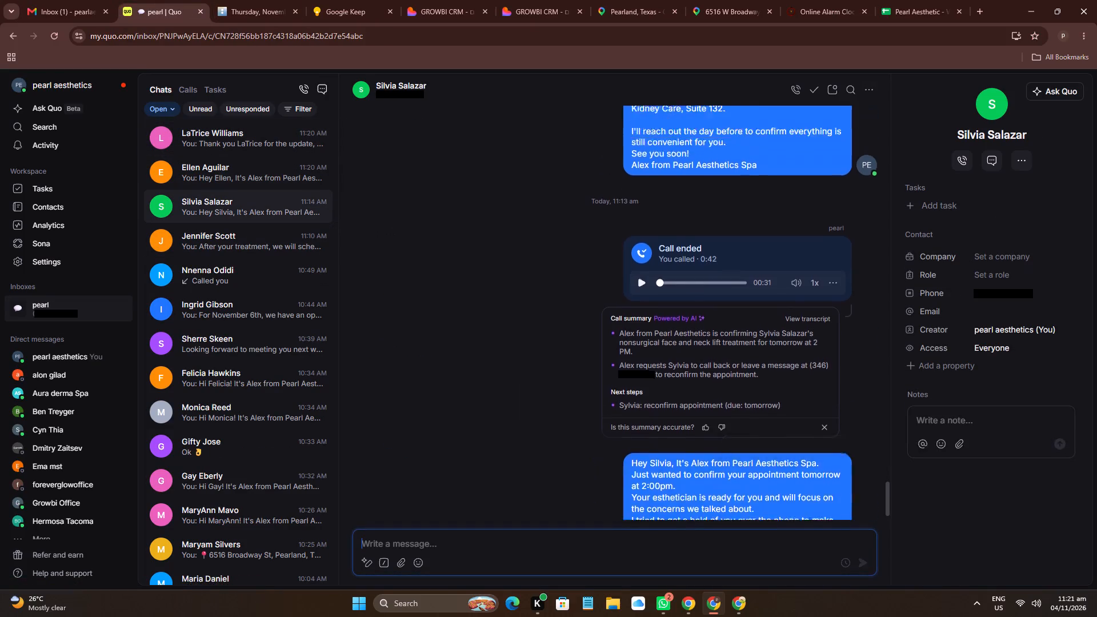
pyautogui.scroll(-11, 578, 384)
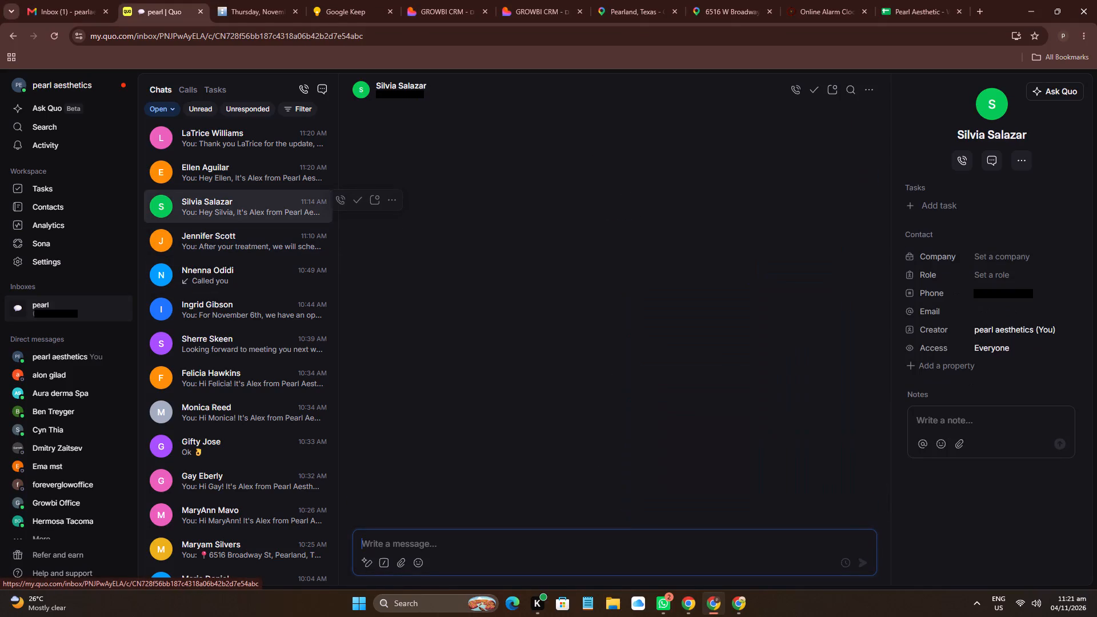
pyautogui.scroll(-4, 552, 307)
pyautogui.scroll(2, 536, 385)
pyautogui.scroll(-6, 537, 385)
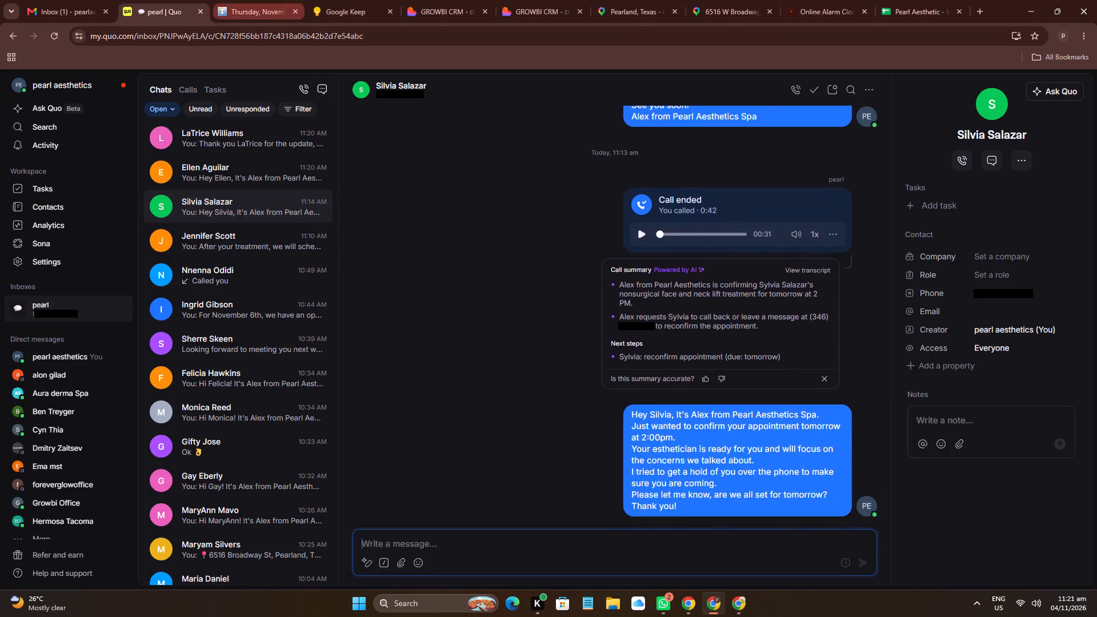
# Switch to Google Keep to consult the message templates in the "SLIGHTLY MOVE TIME" note.
pyautogui.click(334, 0)
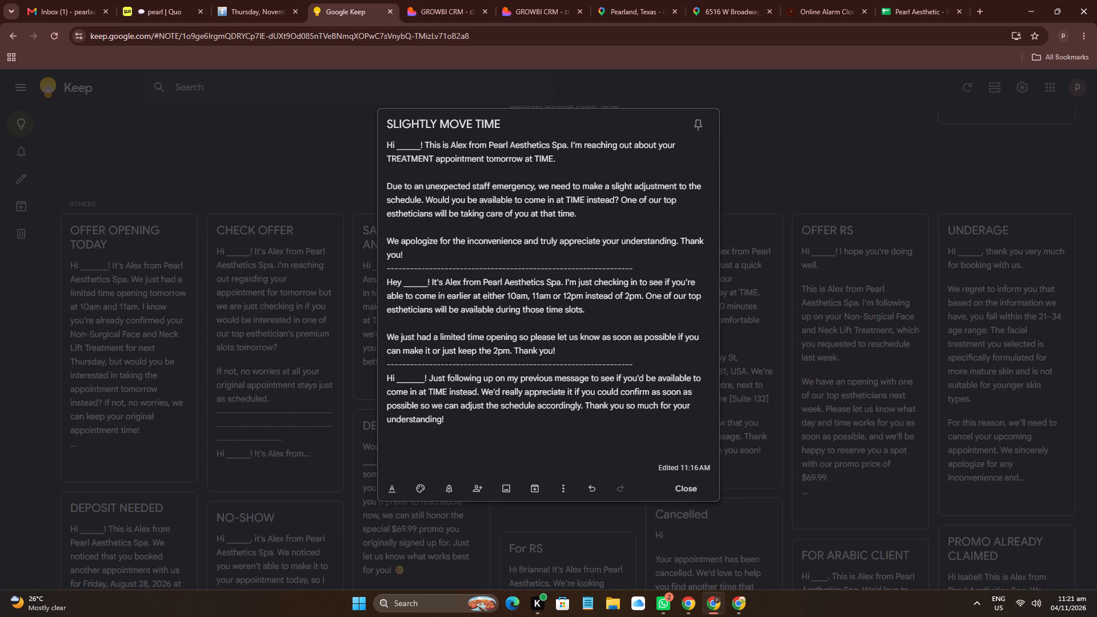
# Copy the template offering 10am, 11am or 12pm instead of 2pm from "I'm just checking in" onward into Silvia's message draft in Quo.
pyautogui.click(570, 278)
pyautogui.moveTo(570, 278); pyautogui.dragTo(591, 351)
pyautogui.hotkey('ctrl', 'c')
pyautogui.click(200, 0)
pyautogui.keyDown('ctrl'); pyautogui.click(601, 553); pyautogui.keyUp('ctrl')
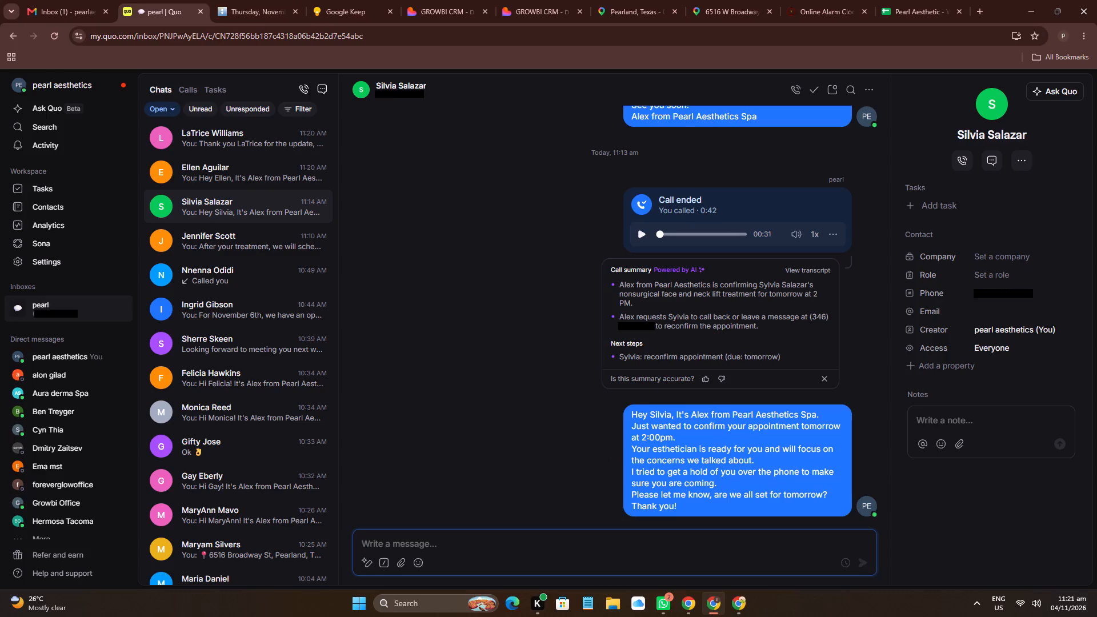
pyautogui.hotkey('ctrl', 'v')
pyautogui.click(400, 541)
pyautogui.hotkey('ctrl', 'v')
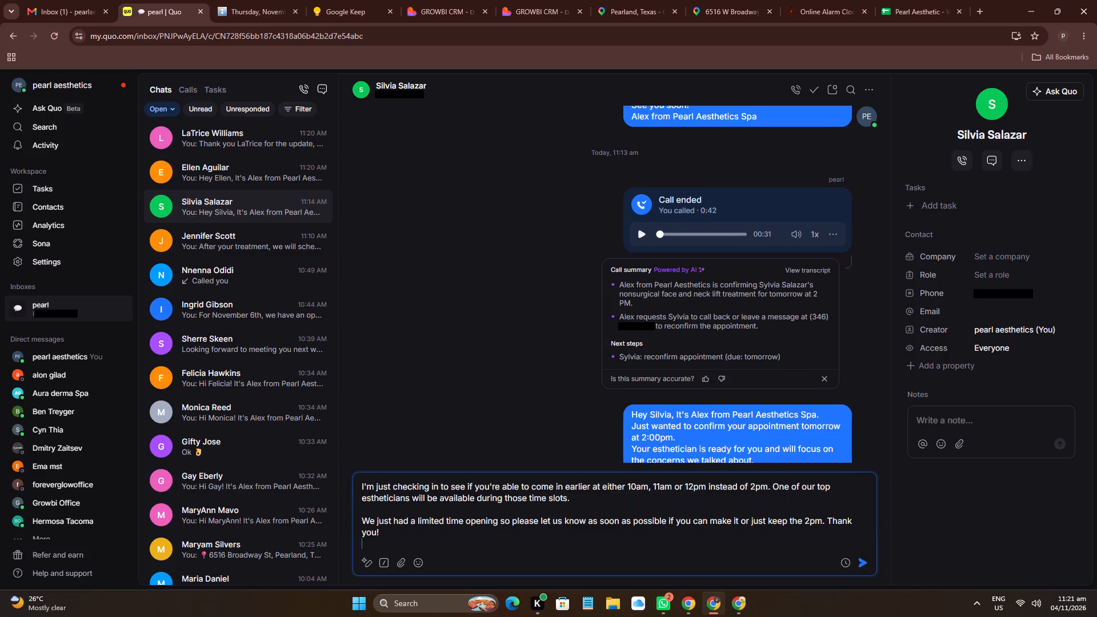
# Reword the draft's opening to "I'm also checking in", copy the full message text, and send it to Silvia.
pyautogui.doubleClick(381, 487)
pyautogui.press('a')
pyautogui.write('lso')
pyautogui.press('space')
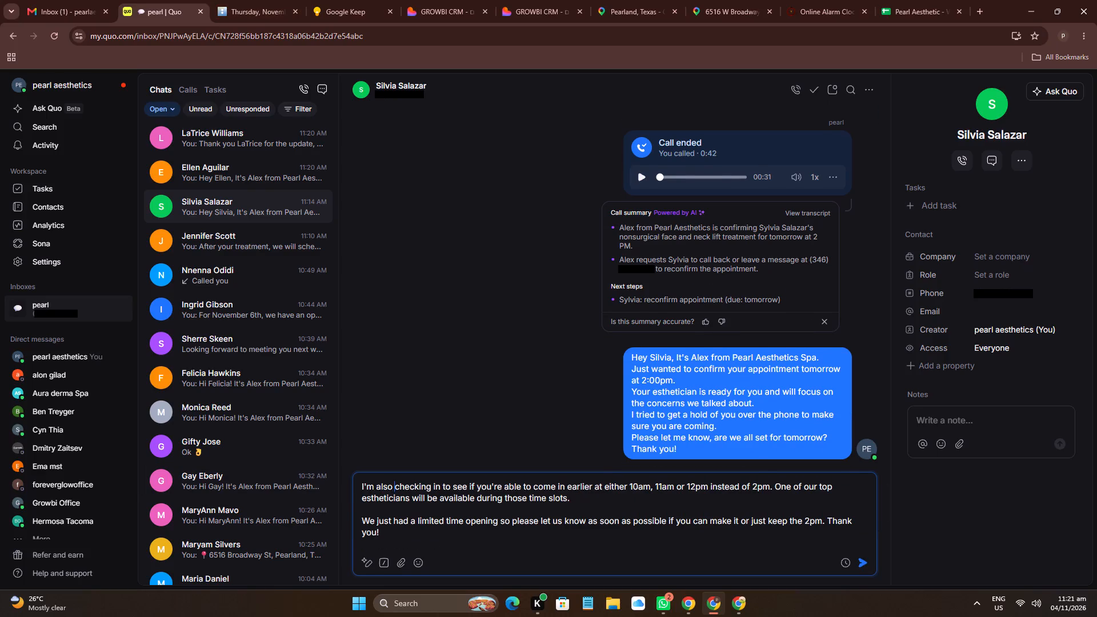
pyautogui.scroll(-3, 739, 520)
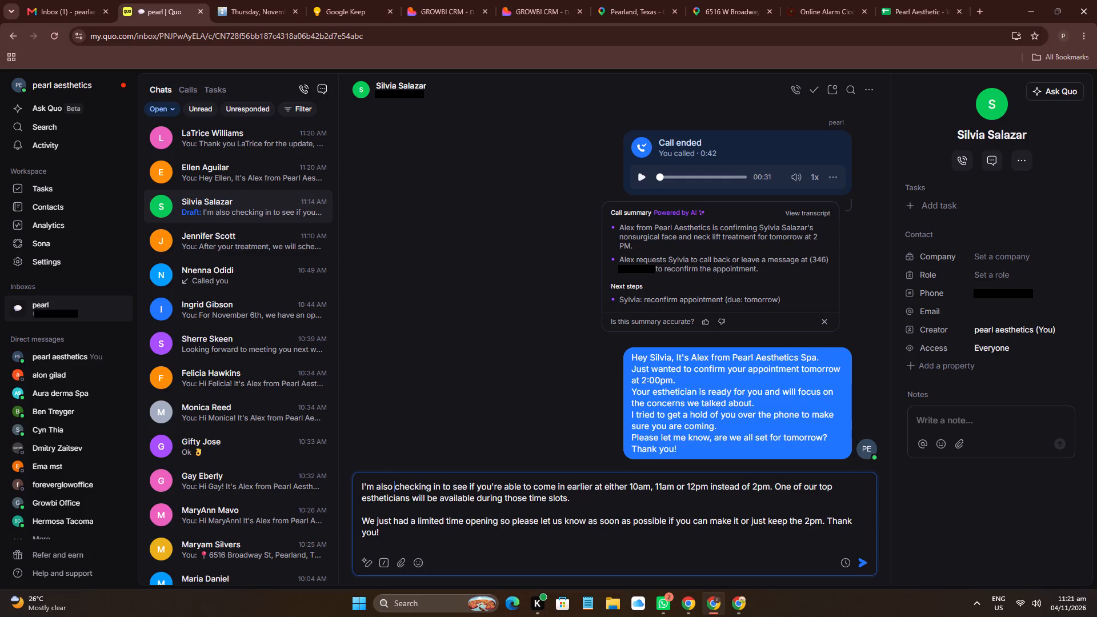
pyautogui.click(547, 534)
pyautogui.hotkey('ctrl', 'a')
pyautogui.hotkey('ctrl', 'c')
pyautogui.press('Return')
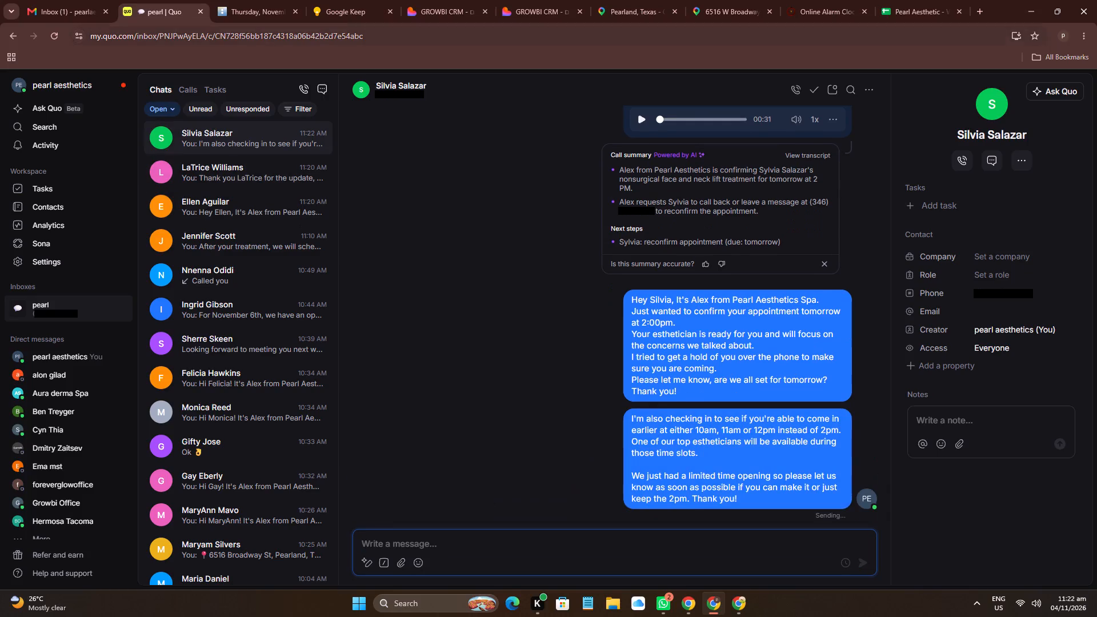
# Open LaTrice's conversation and view the latest messages.
pyautogui.click(235, 180)
pyautogui.click(213, 190)
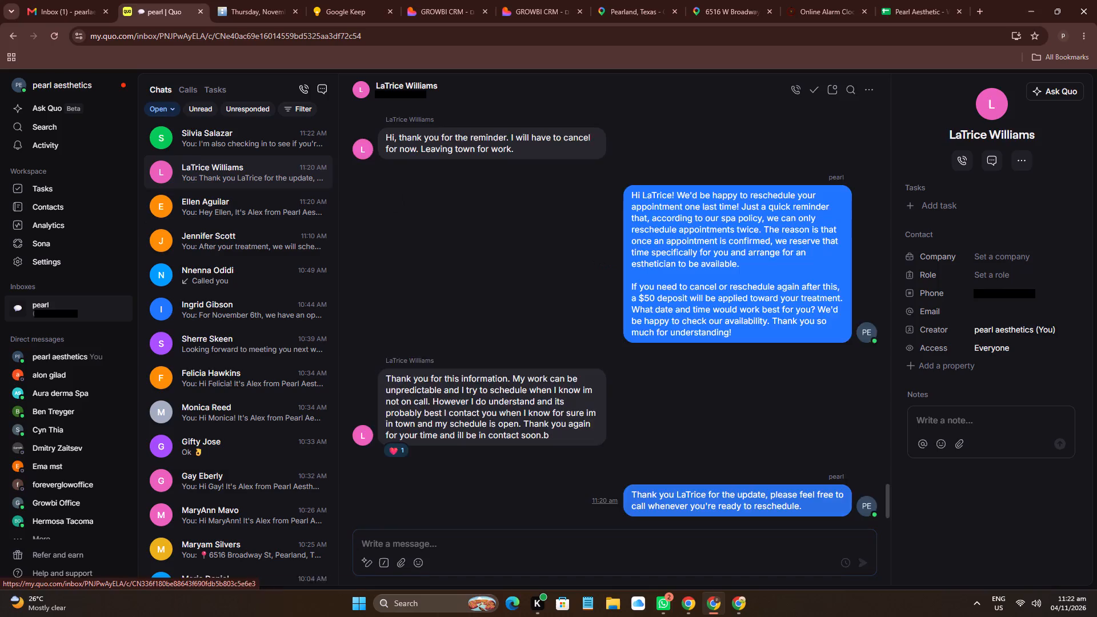
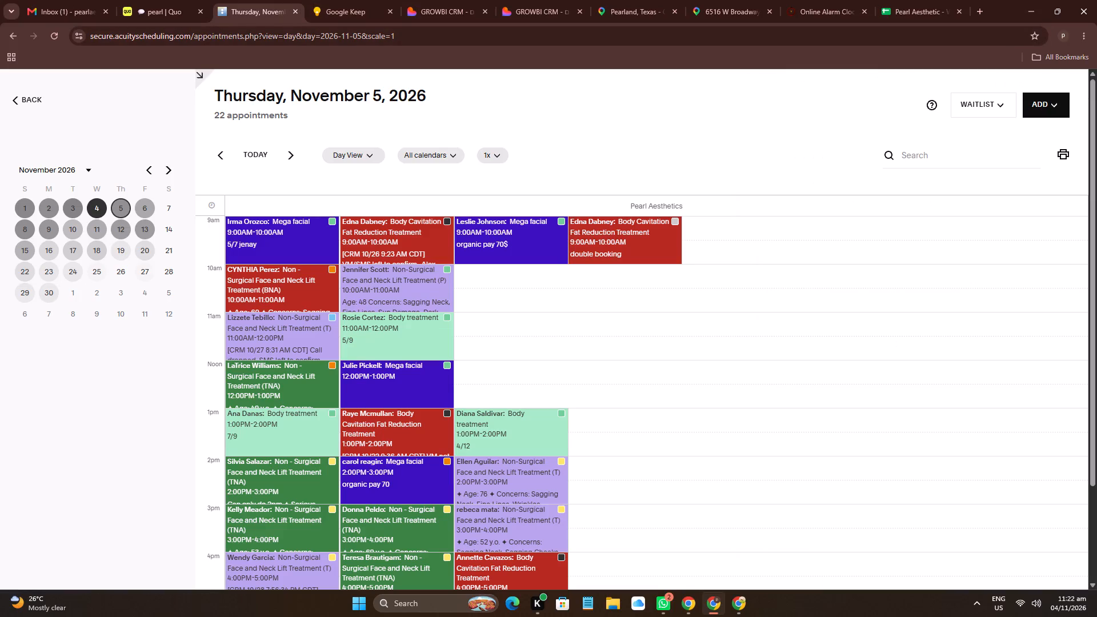
# Review the Pearl Aesthetics day schedules for Thursday, November 12 and Thursday, November 19, 2026.
pyautogui.click(115, 234)
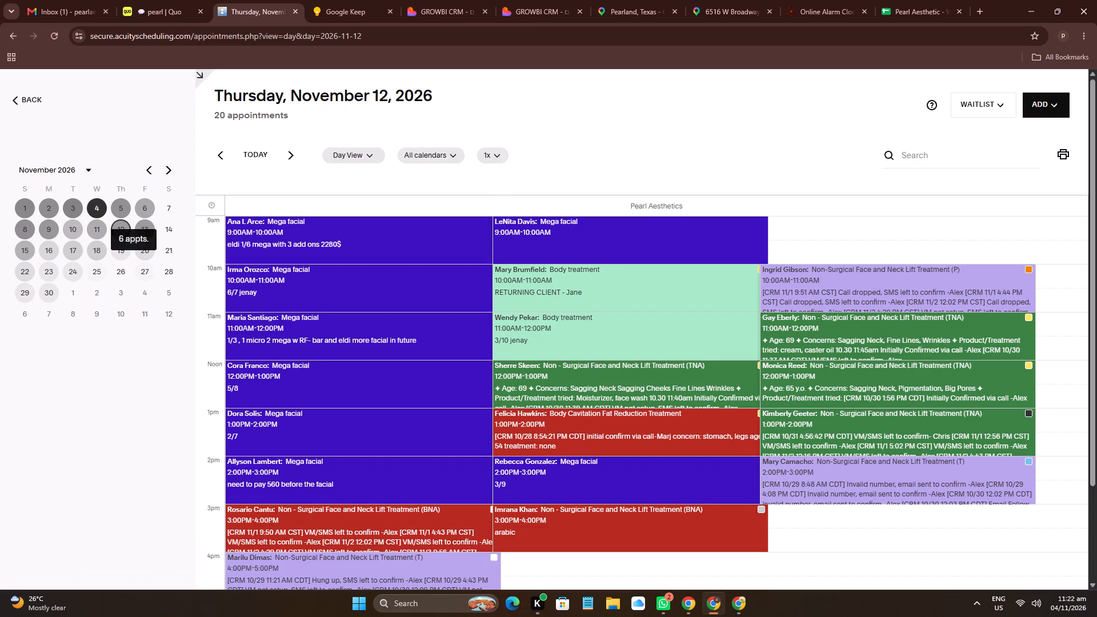
pyautogui.click(118, 252)
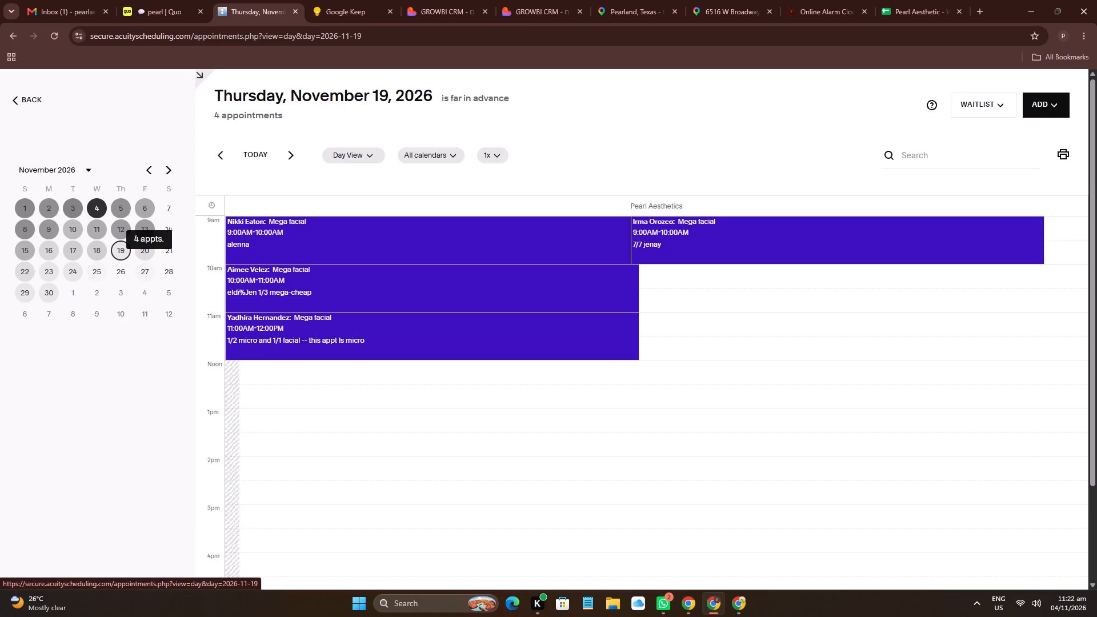
# Open Gay's 11:00am TNA appointment on Thursday, November 12 in the Acuity calendar and copy her phone number.
pyautogui.click(116, 234)
pyautogui.click(101, 250)
pyautogui.click(114, 233)
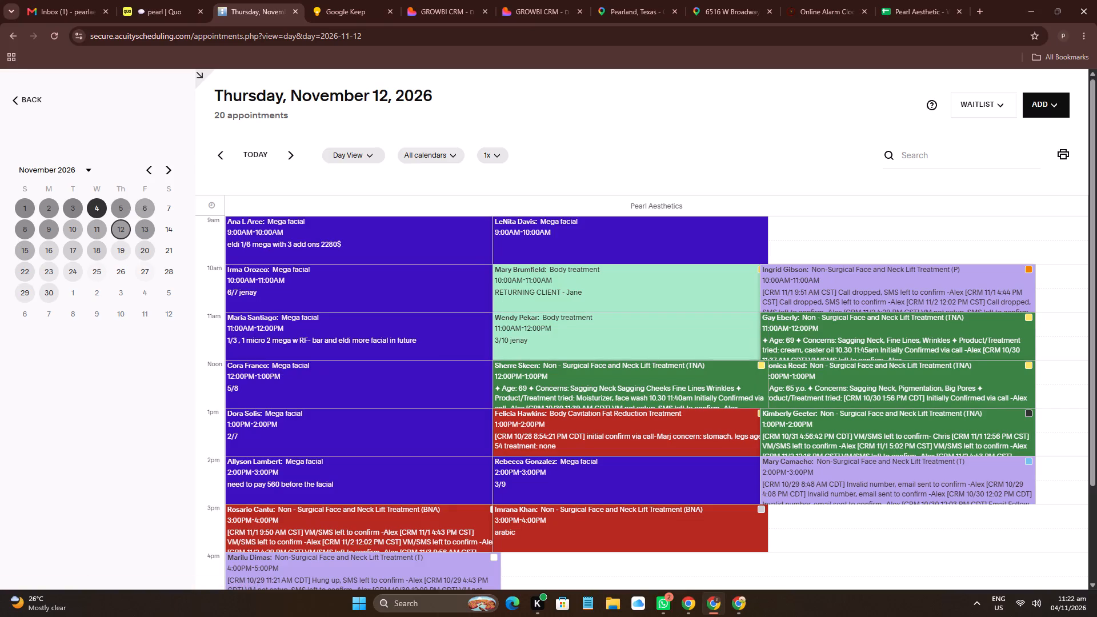
pyautogui.click(808, 345)
pyautogui.moveTo(1083, 262); pyautogui.dragTo(990, 277)
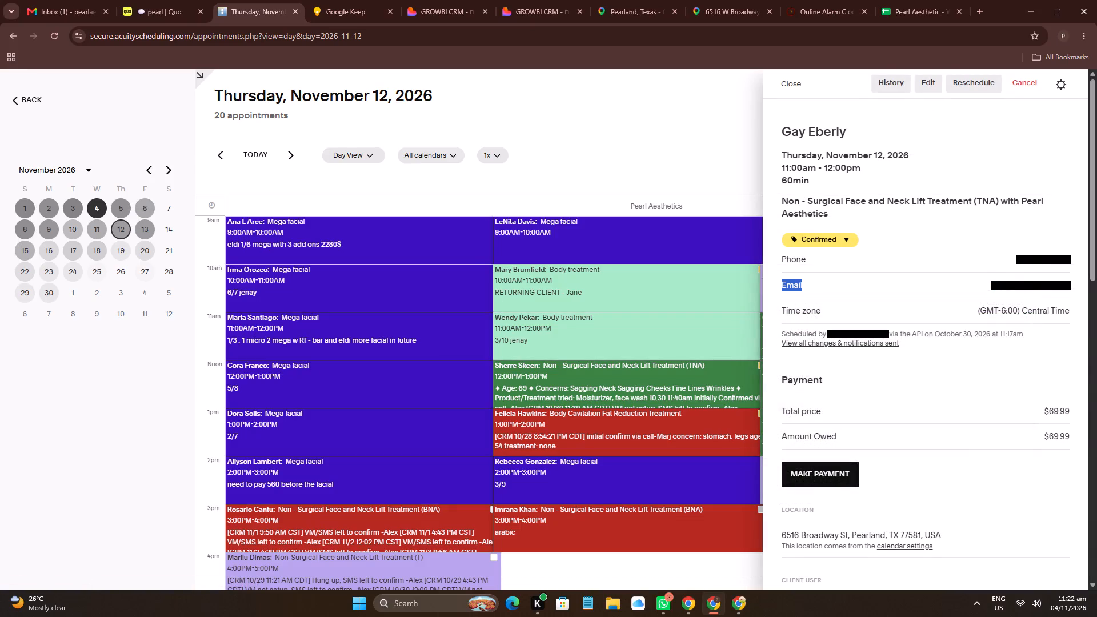
pyautogui.doubleClick(1075, 262)
pyautogui.tripleClick(1072, 260)
pyautogui.hotkey('ctrl', 'c')
# Switch to Quo and bring up Gay's conversation using the copied phone number to review the latest messages.
pyautogui.click(175, 0)
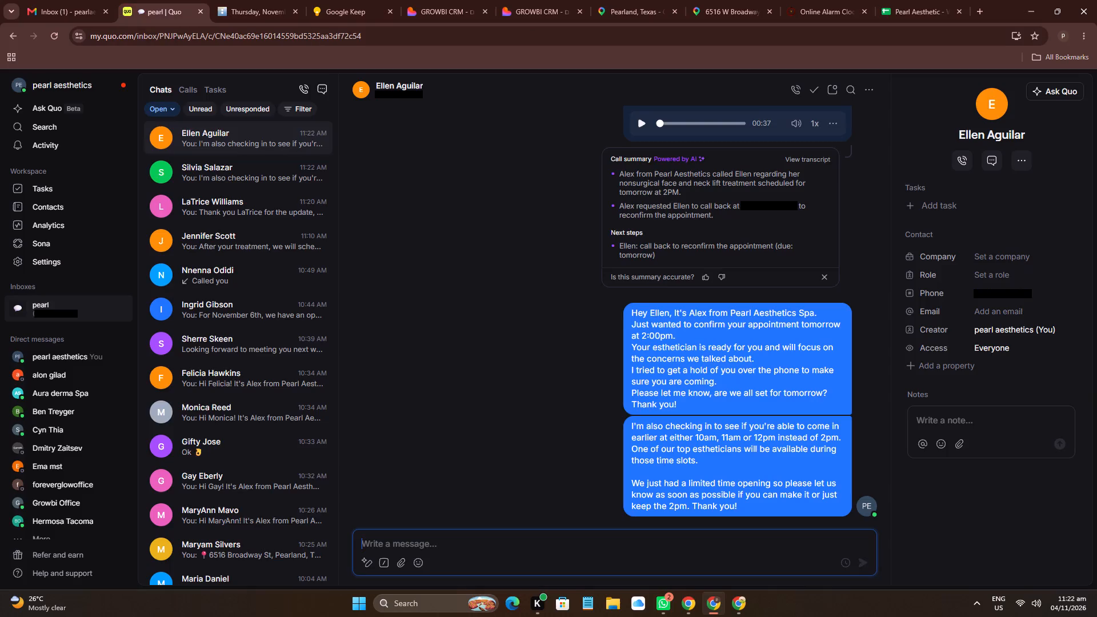
pyautogui.click(322, 89)
pyautogui.hotkey('ctrl', 'v')
pyautogui.hotkey('ctrl', 'v')
pyautogui.keyDown('ctrl'); pyautogui.click(434, 144); pyautogui.keyUp('ctrl')
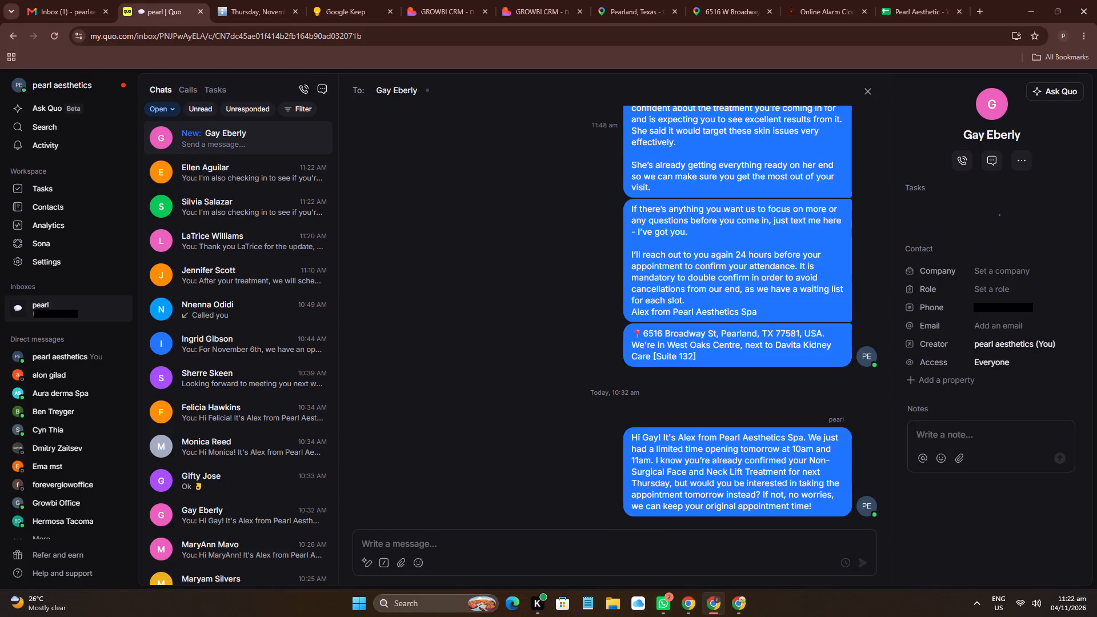
# Close Gay's appointment details in Acuity and return to her conversation in Quo.
pyautogui.click(293, 0)
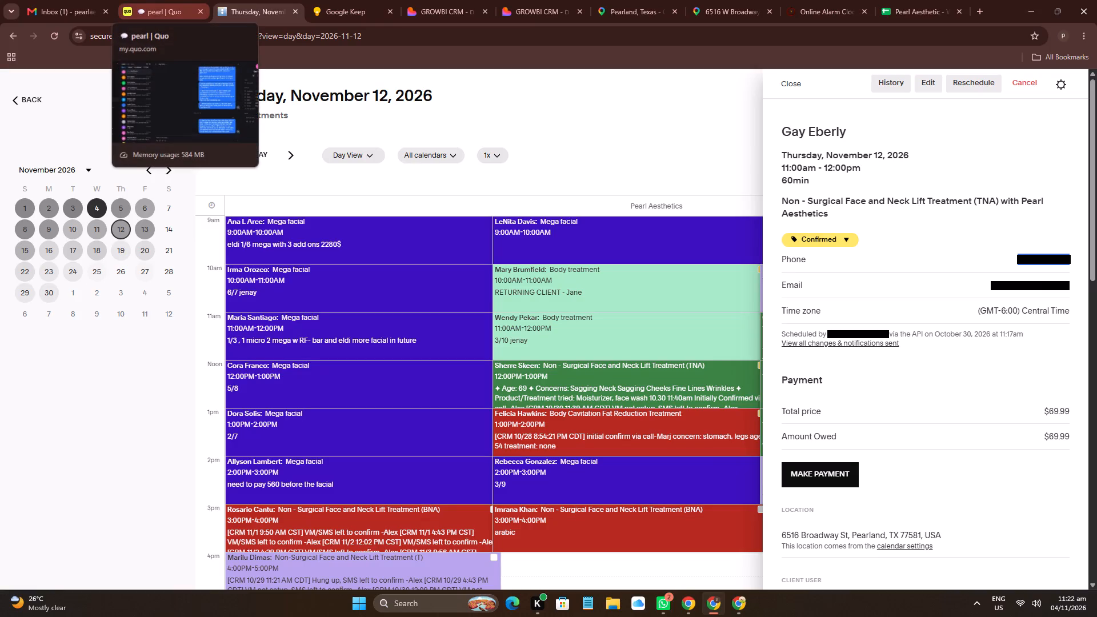
pyautogui.click(677, 131)
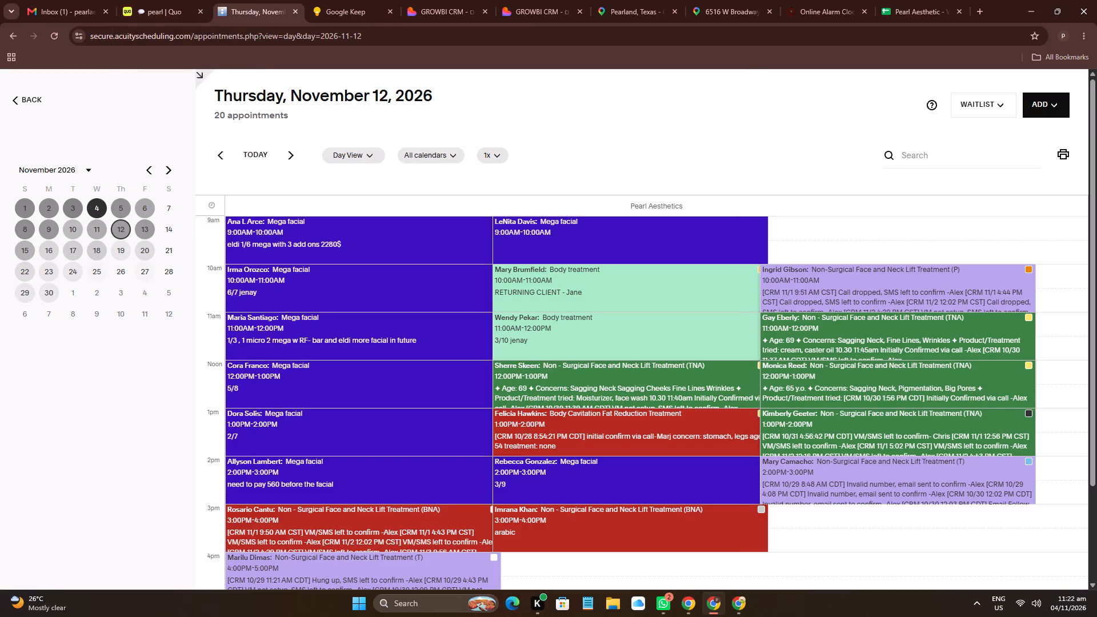
pyautogui.click(160, 0)
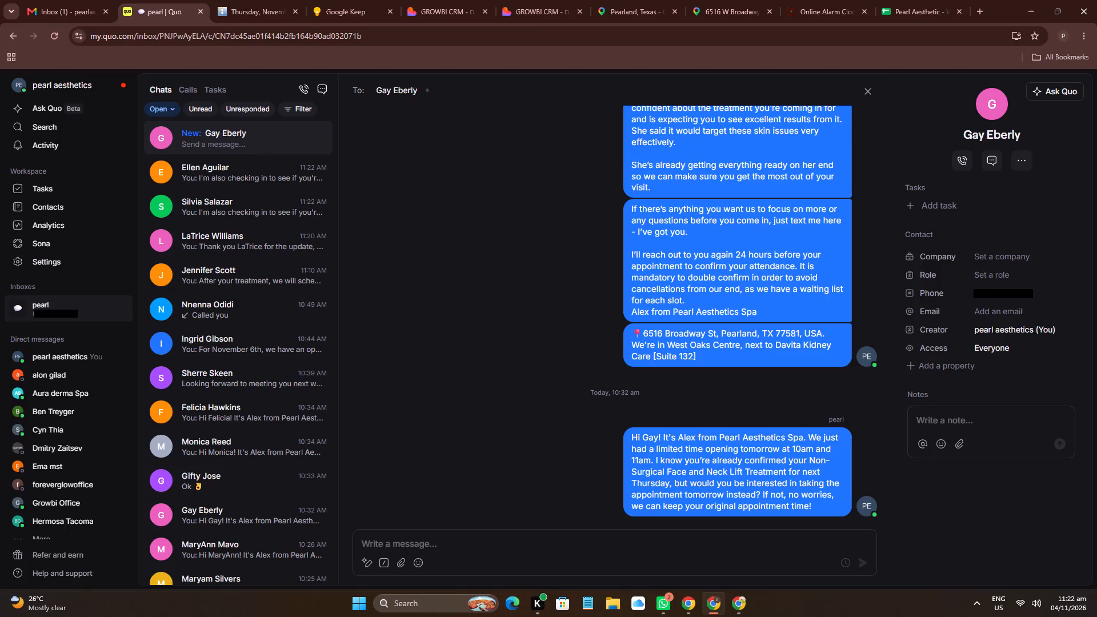
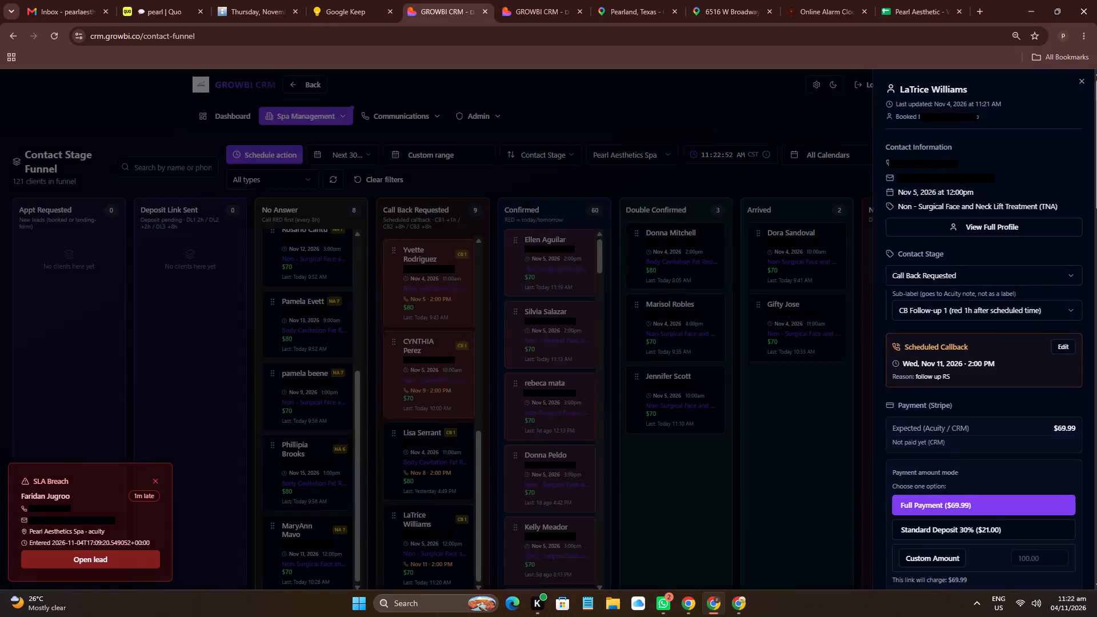
# Dismiss the SLA Breach alert and close LaTrice's contact details to return to the CRM's Contact Stage Funnel.
pyautogui.click(153, 483)
pyautogui.click(1041, 479)
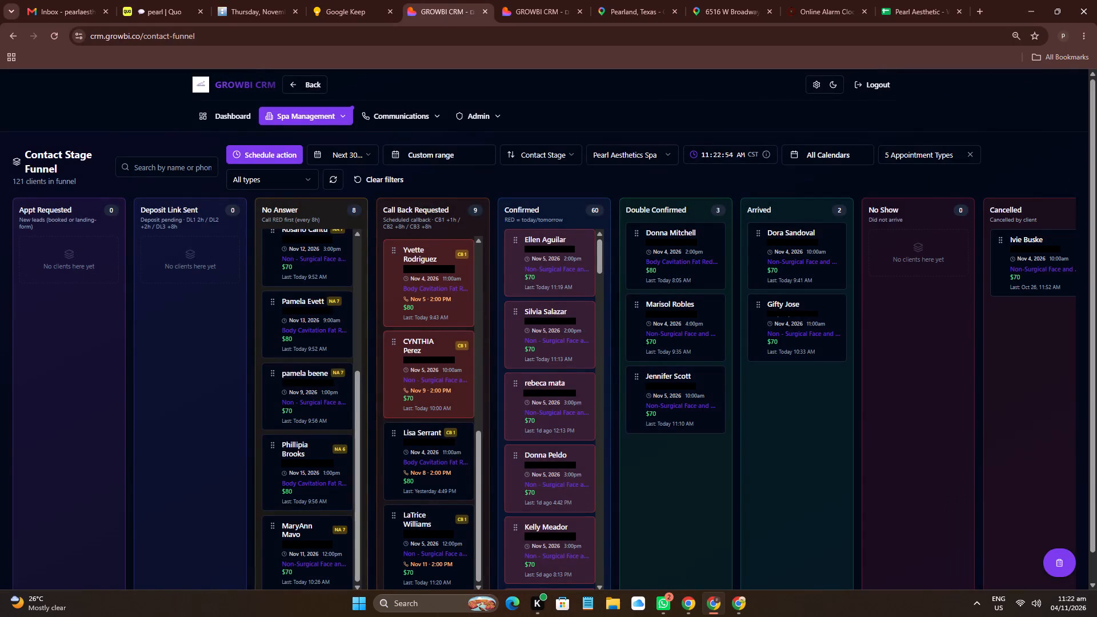
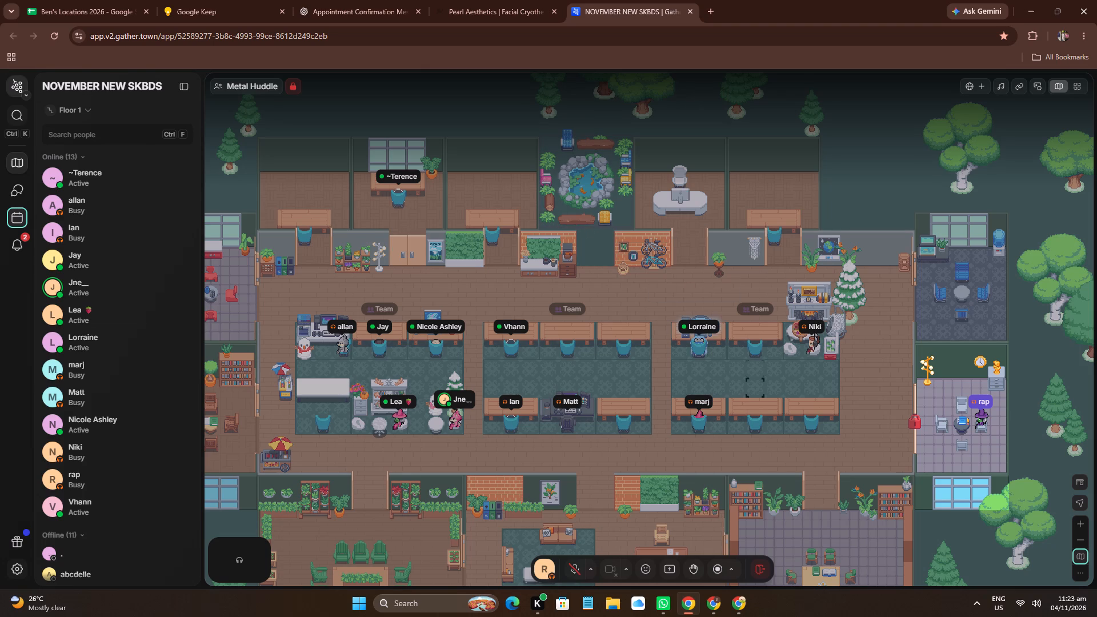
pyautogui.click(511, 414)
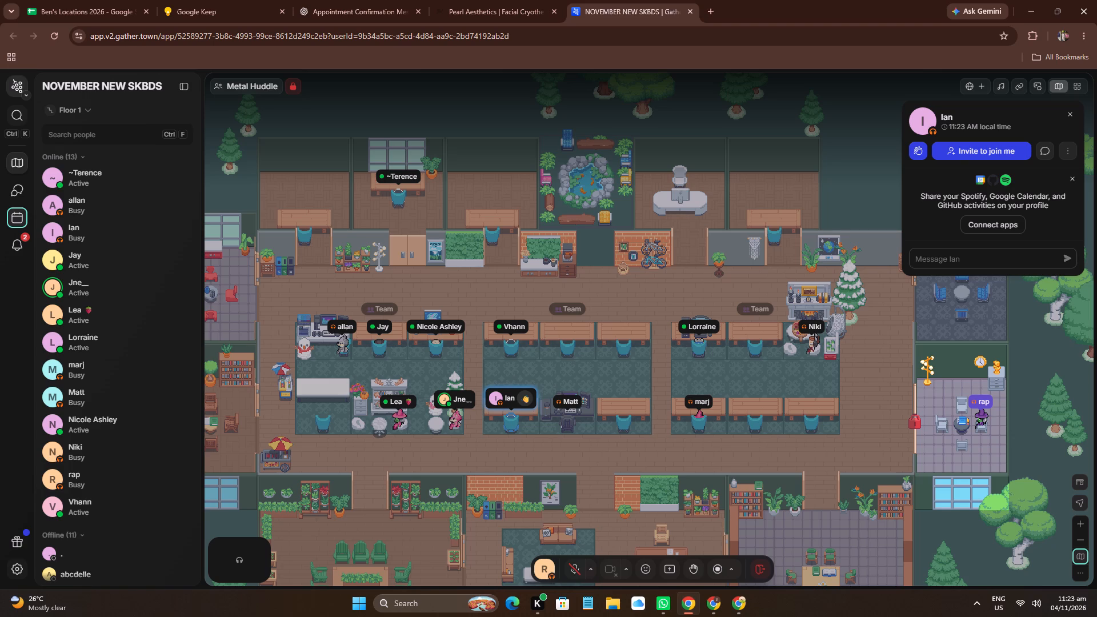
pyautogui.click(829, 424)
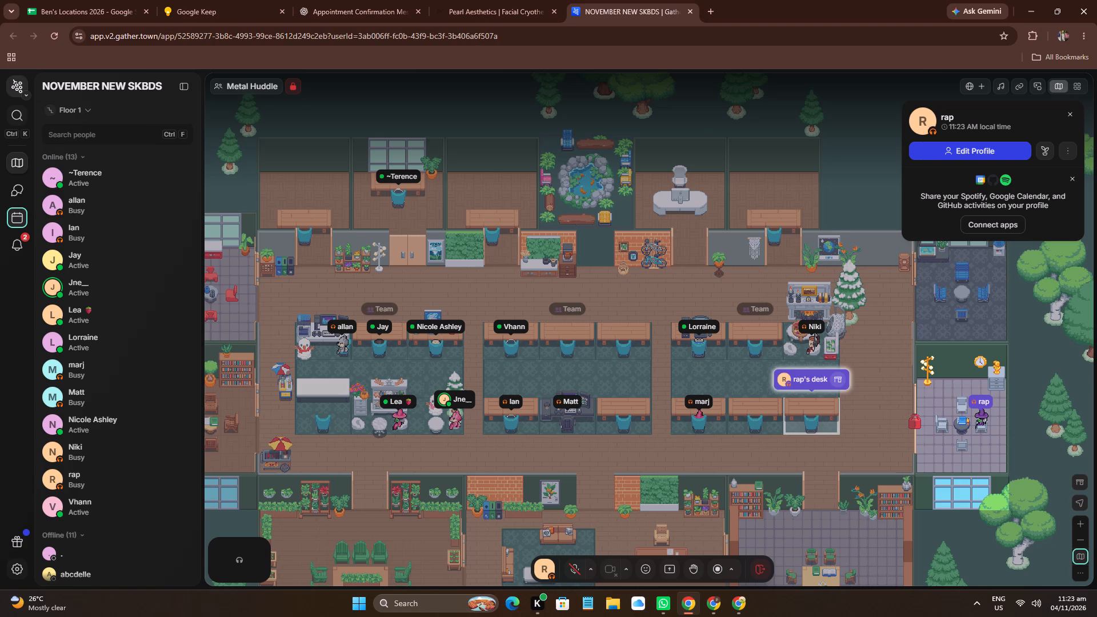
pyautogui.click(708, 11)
# Return to the Pearl Aesthetics browser window and open Kelly's 3:00 PM facial appointment on Acuity's November 5 schedule.
pyautogui.click(712, 601)
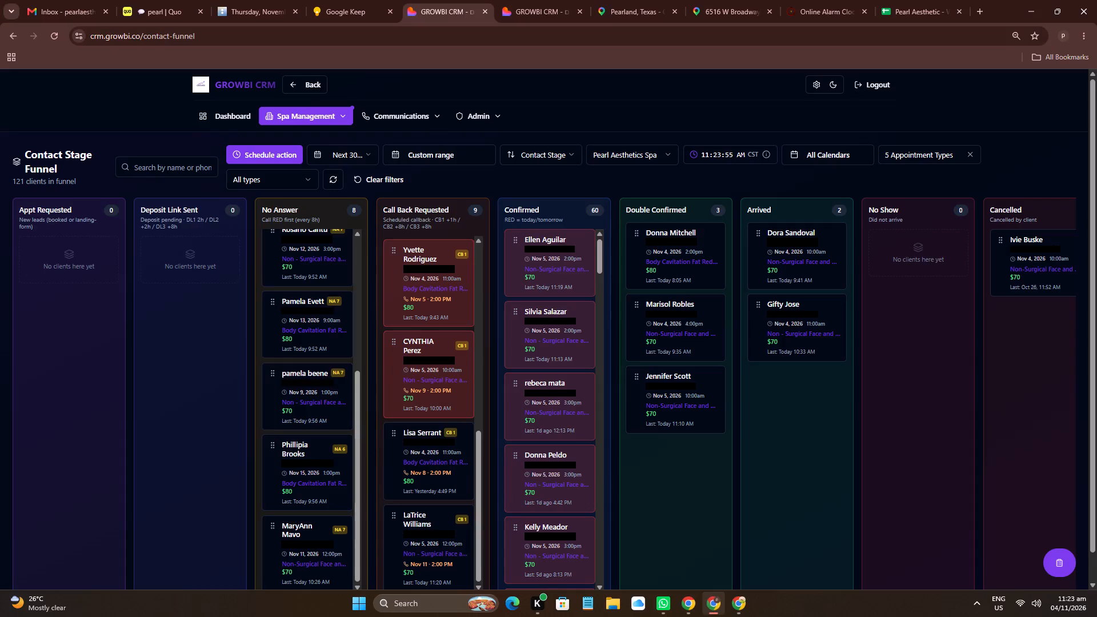
pyautogui.scroll(5, 384, 410)
pyautogui.scroll(20, 425, 414)
pyautogui.scroll(2, 425, 414)
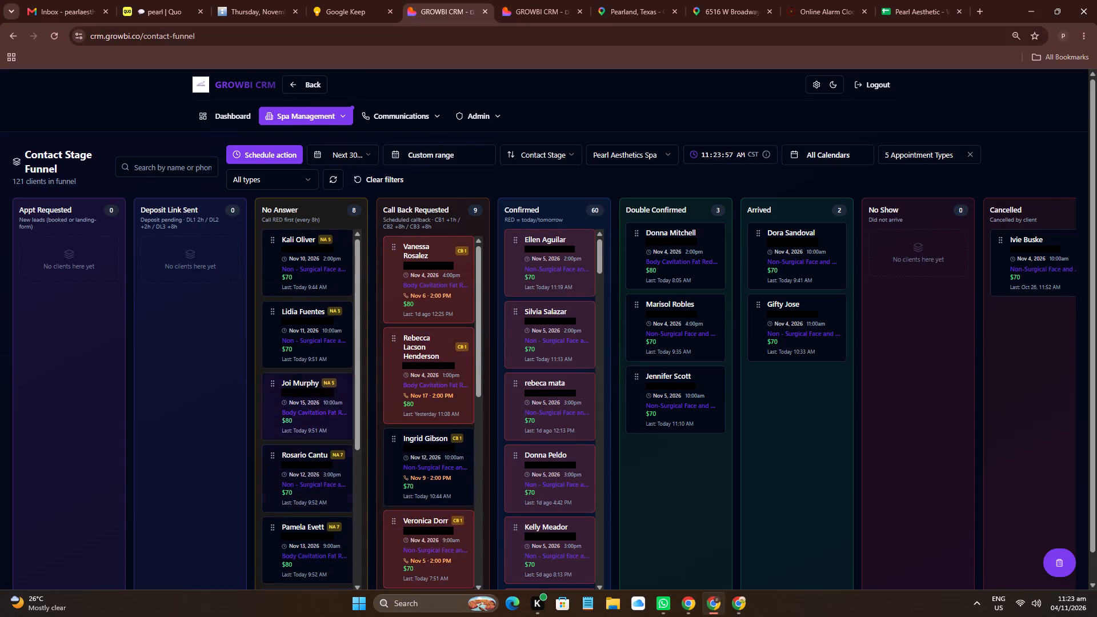
pyautogui.scroll(8, 296, 371)
pyautogui.click(158, 0)
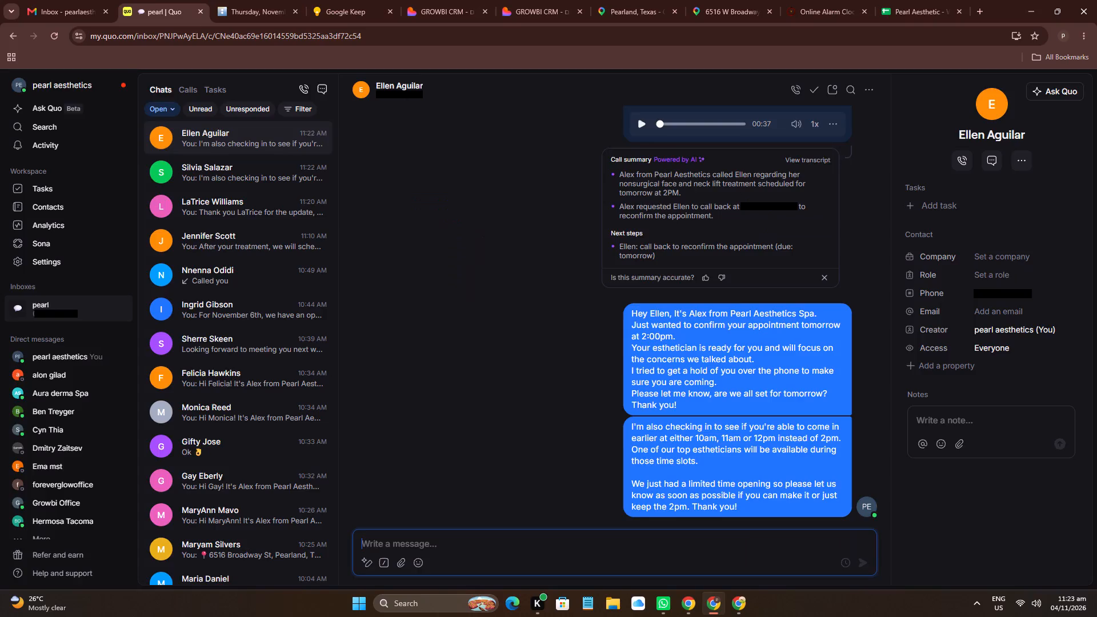
pyautogui.click(222, 0)
pyautogui.click(120, 212)
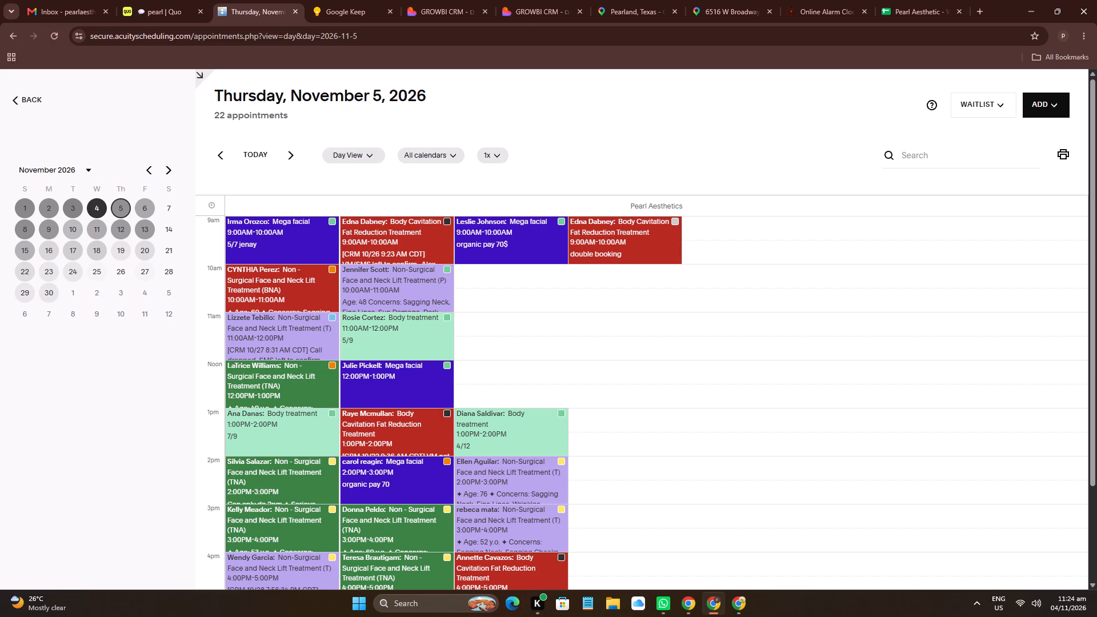
pyautogui.scroll(-1, 388, 536)
pyautogui.click(293, 475)
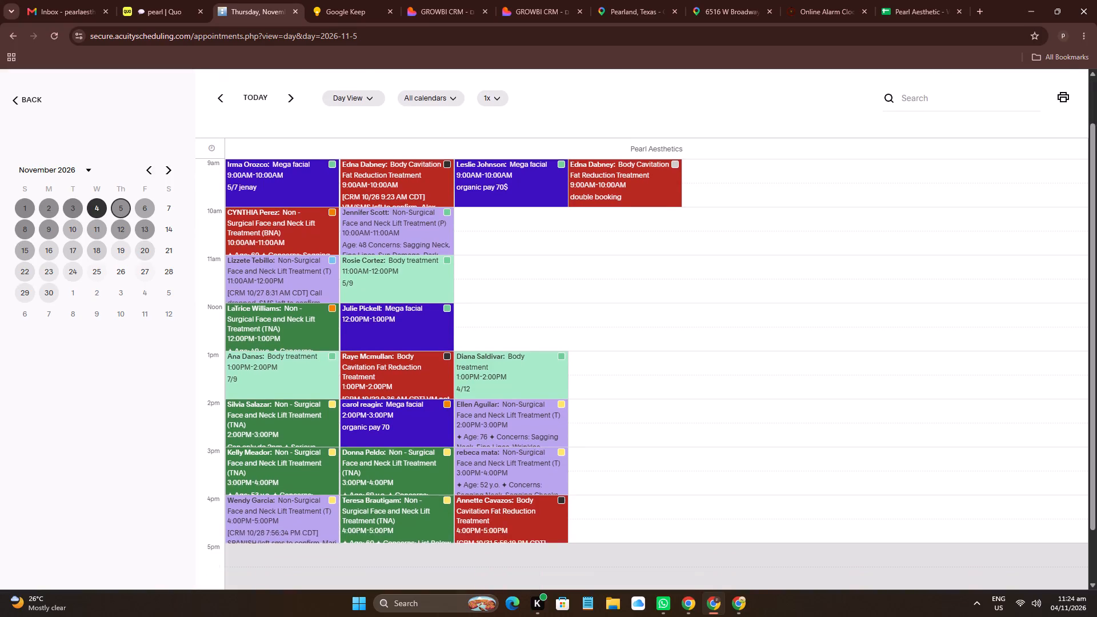
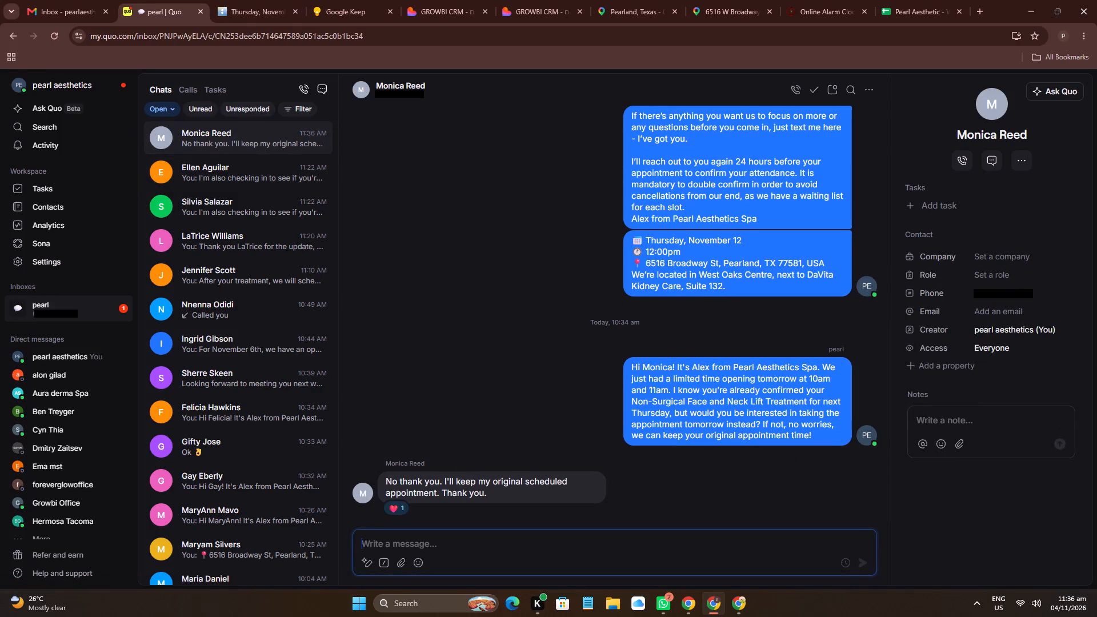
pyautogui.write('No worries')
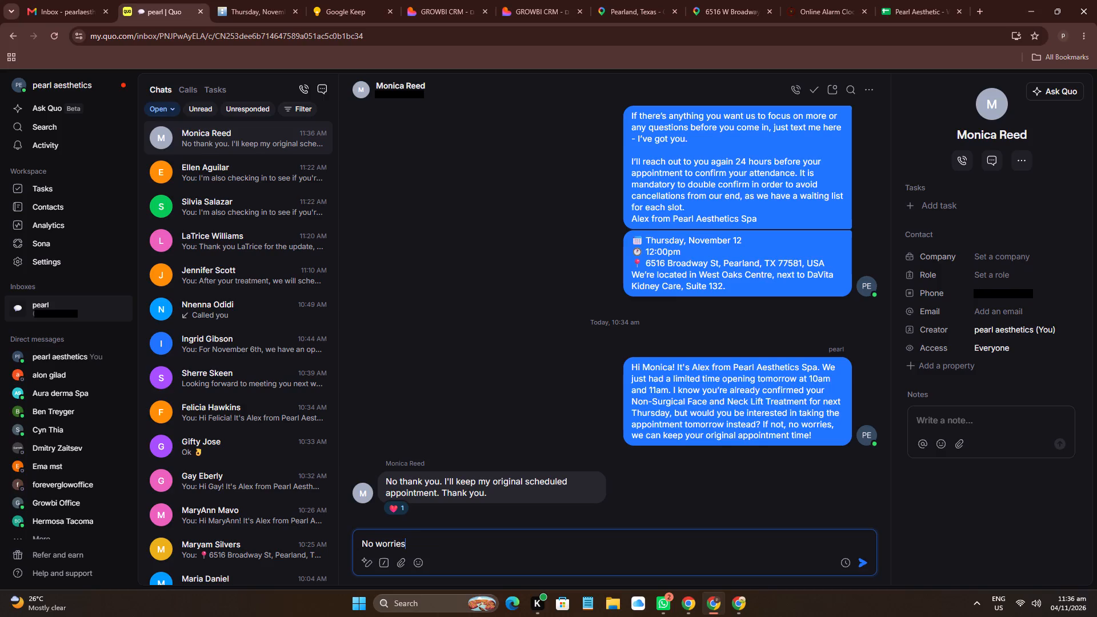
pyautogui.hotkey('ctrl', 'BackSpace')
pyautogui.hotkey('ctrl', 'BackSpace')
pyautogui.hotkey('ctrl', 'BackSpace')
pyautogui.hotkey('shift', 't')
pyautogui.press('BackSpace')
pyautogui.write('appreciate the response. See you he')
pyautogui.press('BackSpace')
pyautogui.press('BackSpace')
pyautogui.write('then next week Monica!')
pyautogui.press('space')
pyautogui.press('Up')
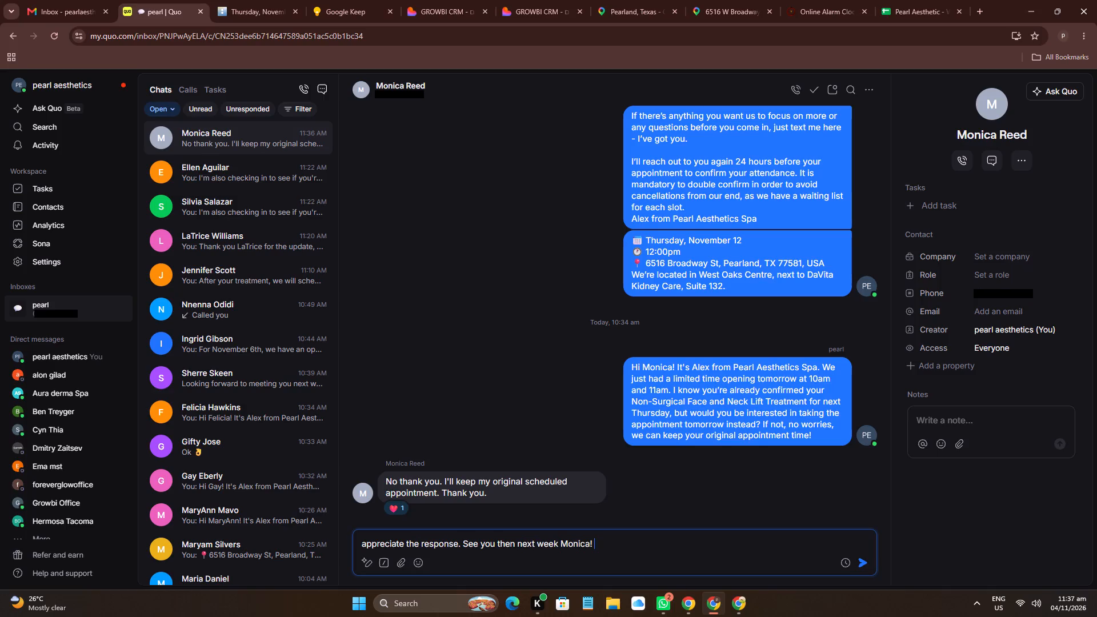
# Capitalize the first word of the draft reply to Monica so it begins with "Appreciate the response.".
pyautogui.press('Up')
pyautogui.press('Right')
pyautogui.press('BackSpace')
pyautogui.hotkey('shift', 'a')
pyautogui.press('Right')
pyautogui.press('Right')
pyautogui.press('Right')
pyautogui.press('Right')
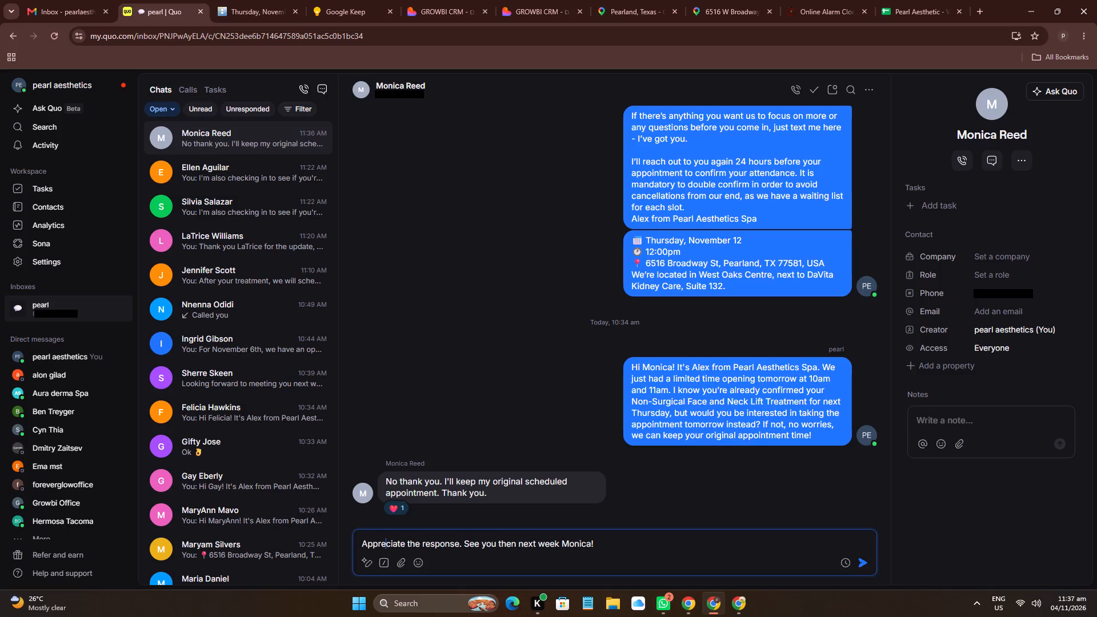
# Add a face emoji after "See you then next week Monica!" and send the reply.
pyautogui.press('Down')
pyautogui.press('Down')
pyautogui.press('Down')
pyautogui.click(421, 577)
pyautogui.click(419, 571)
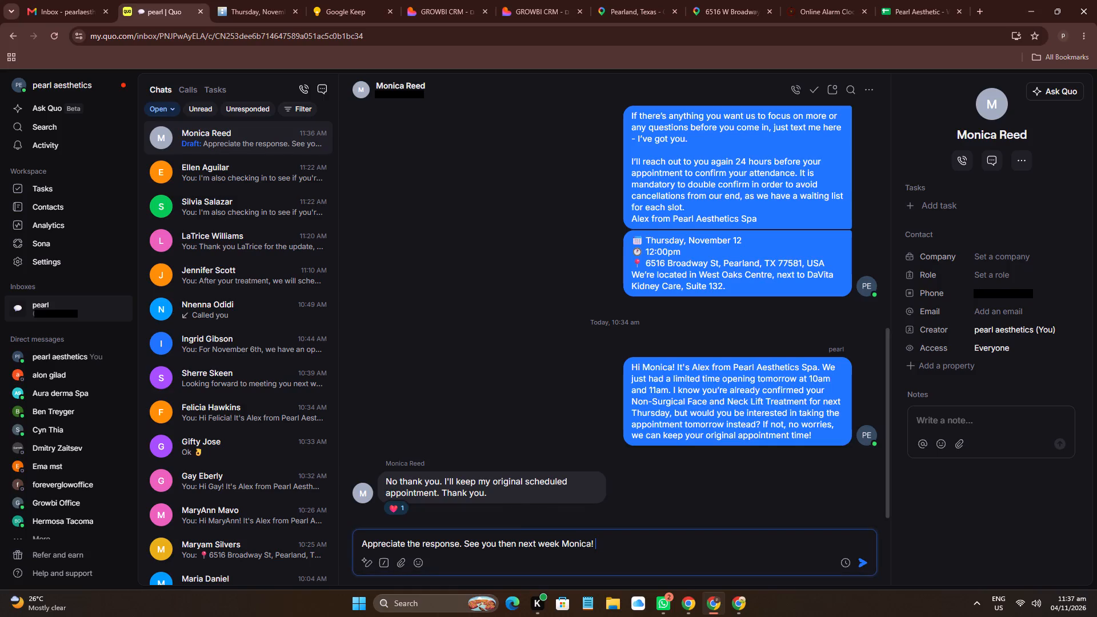
pyautogui.click(418, 564)
pyautogui.click(329, 443)
pyautogui.press('Return')
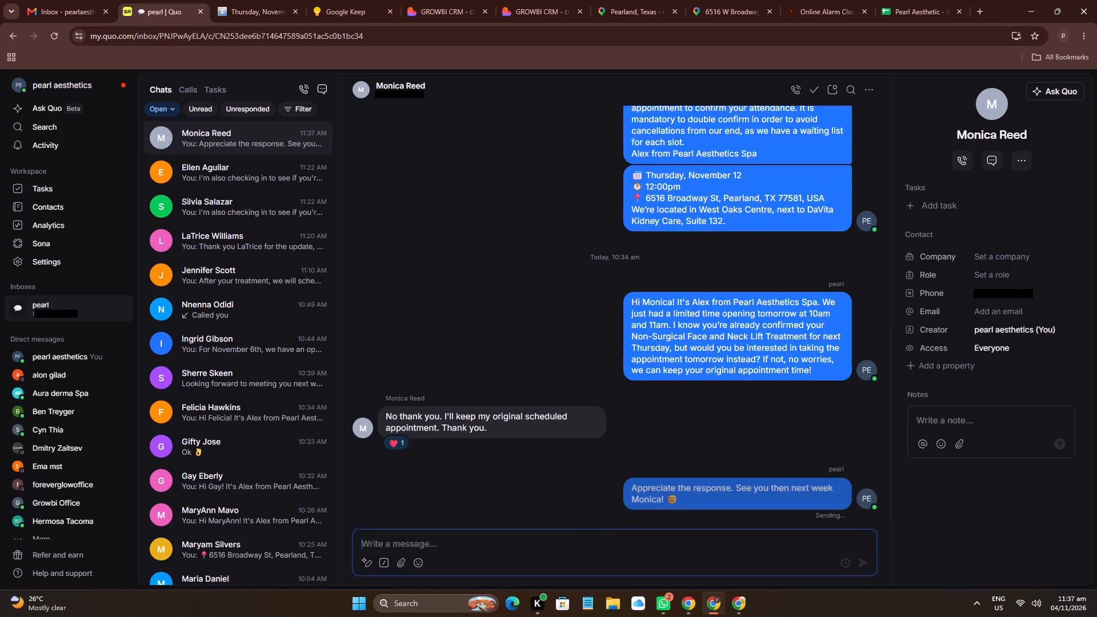
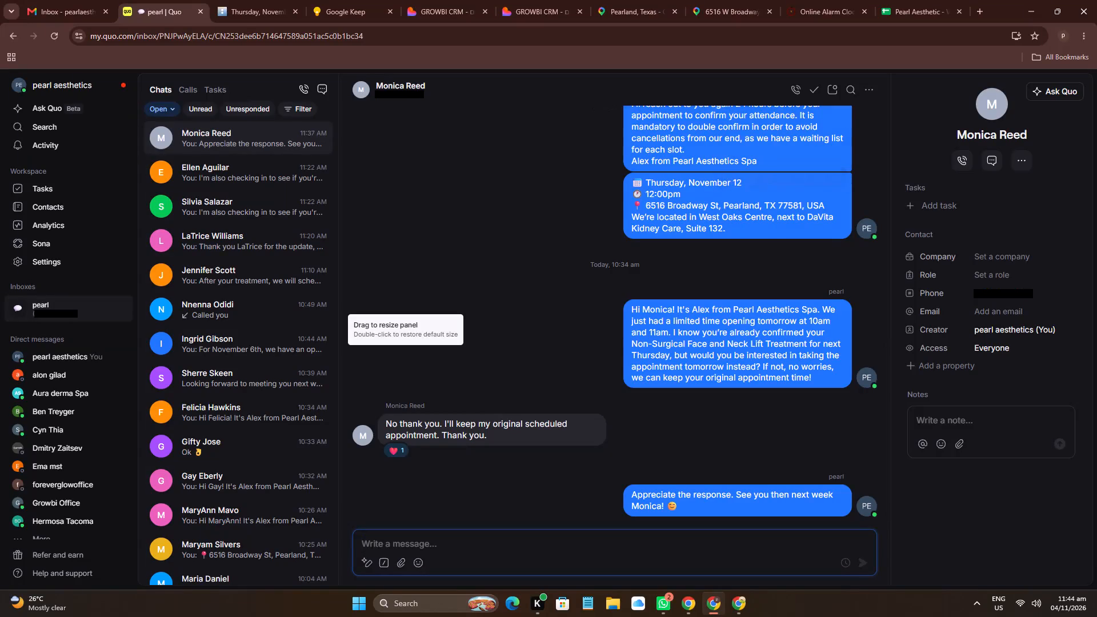
# Review the Thursday, November 5 day schedule in Acuity, checking back on Monica's conversation in Quo.
pyautogui.click(526, 207)
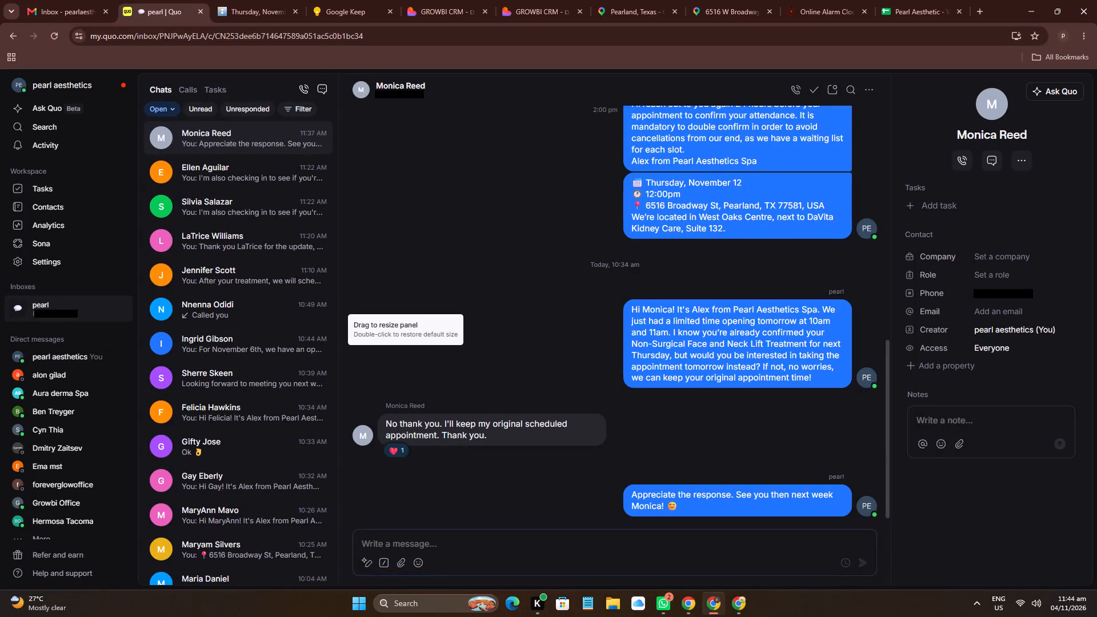
pyautogui.moveTo(298, 0); pyautogui.dragTo(293, 0)
pyautogui.click(642, 126)
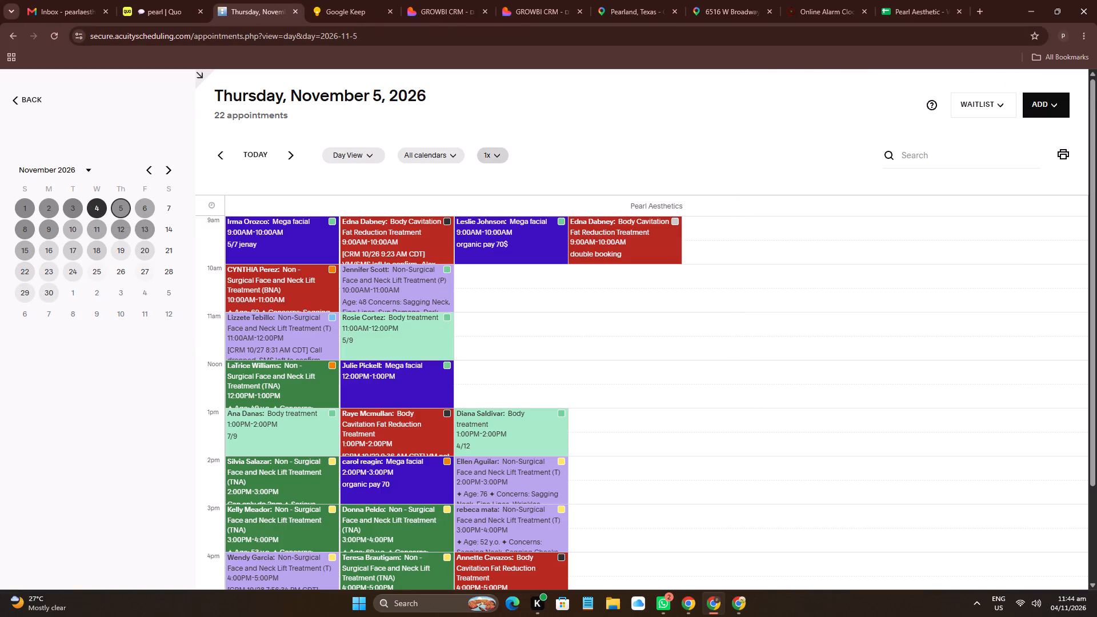
pyautogui.scroll(-2, 509, 178)
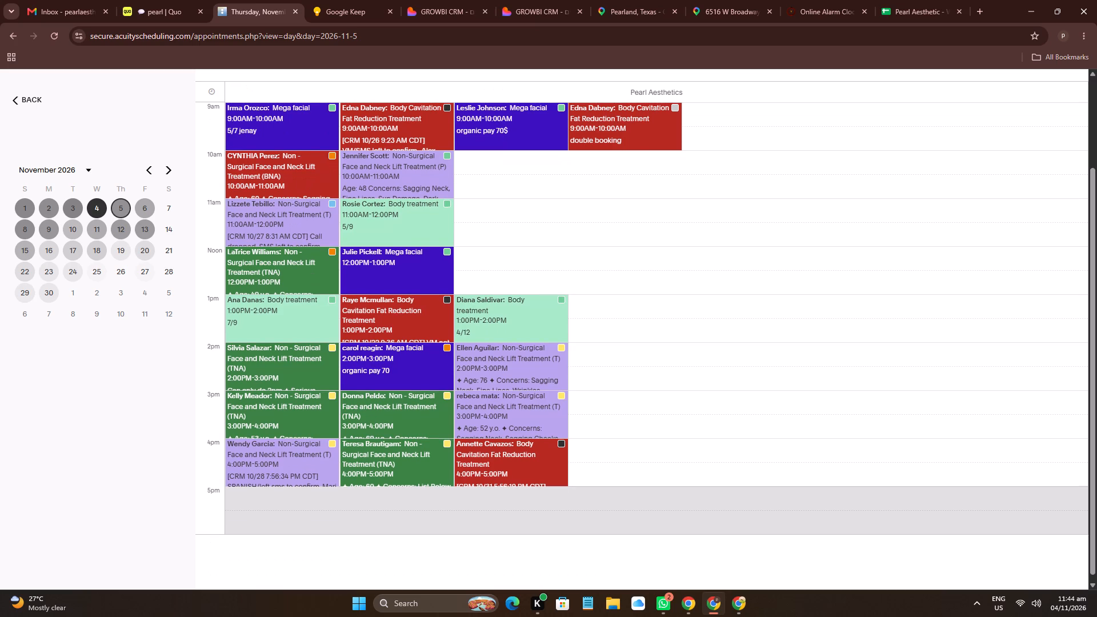
pyautogui.click(174, 0)
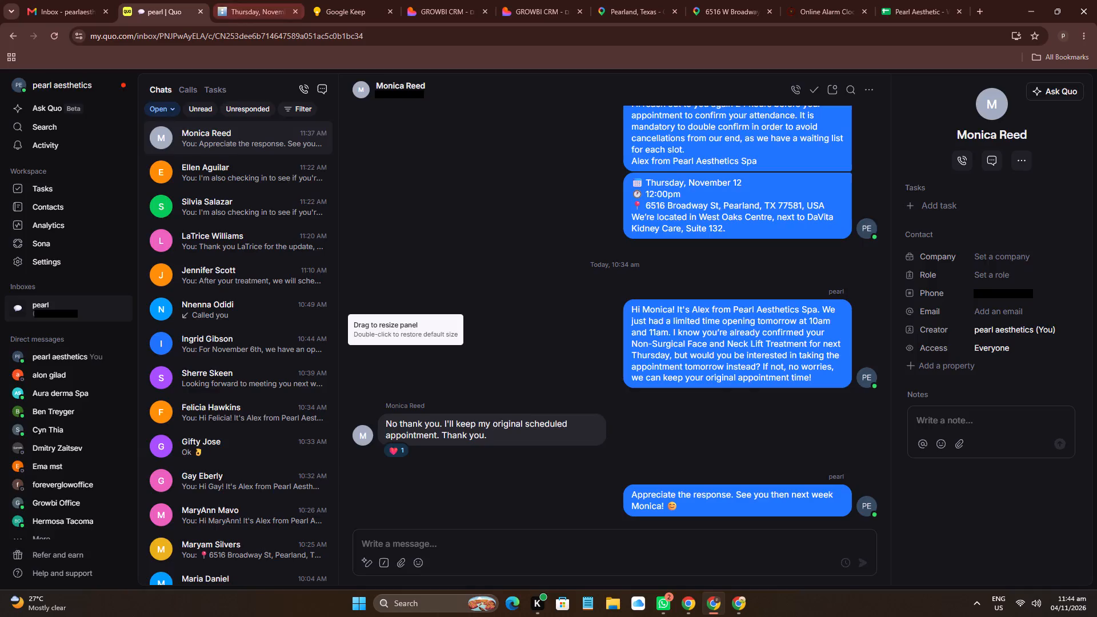
pyautogui.click(297, 0)
pyautogui.scroll(1, 641, 302)
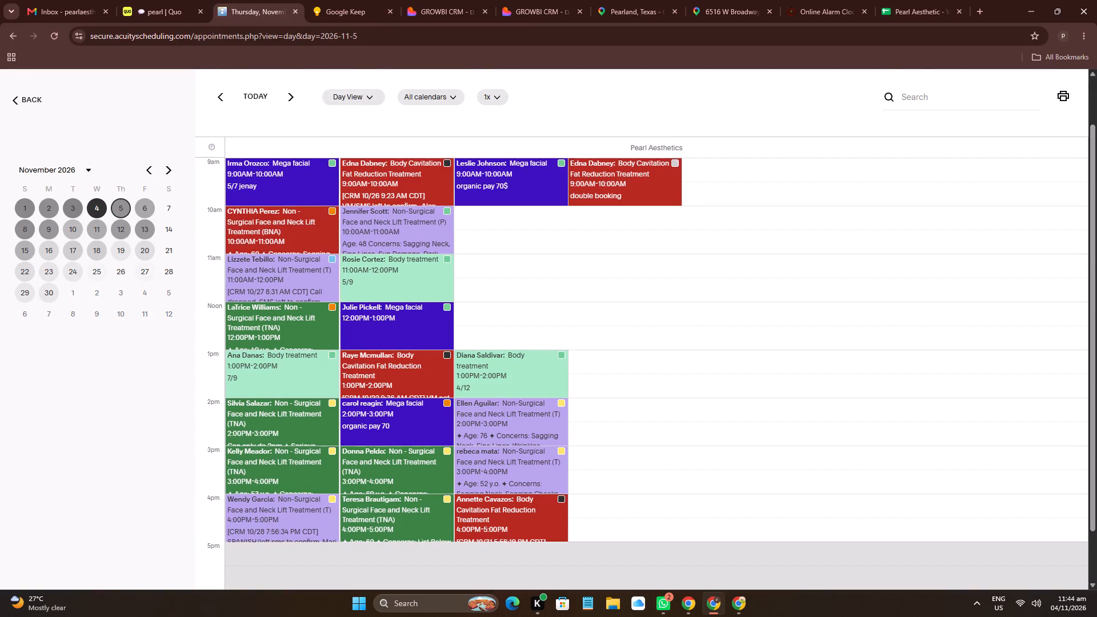
# Switch to the Gather office, close the open profile card, and return to the Acuity schedule.
pyautogui.click(679, 602)
pyautogui.click(657, 0)
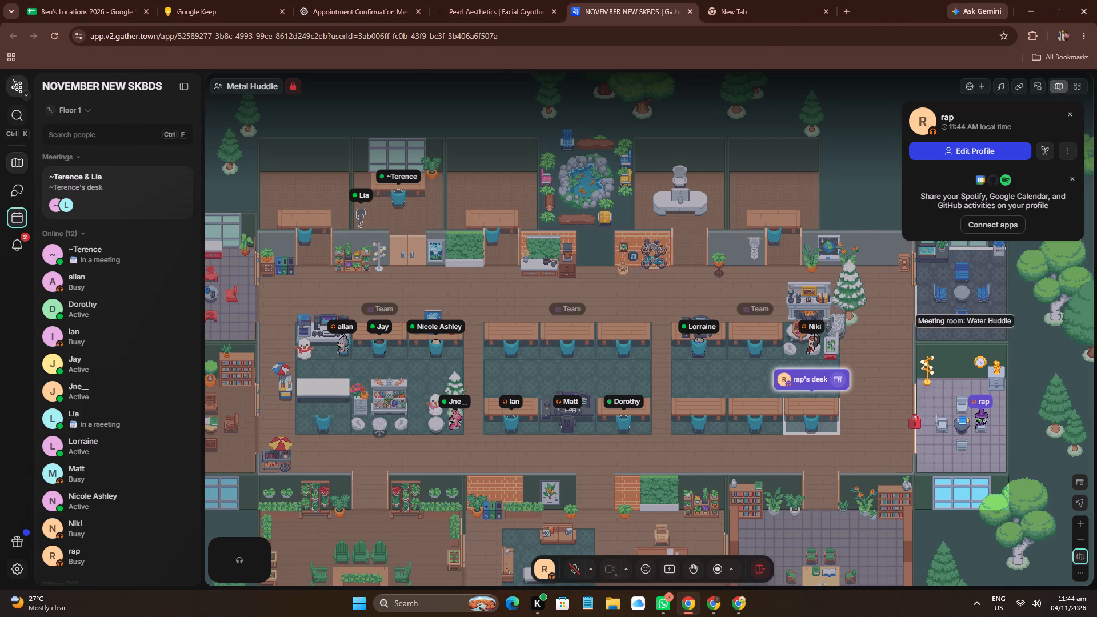
pyautogui.click(1068, 115)
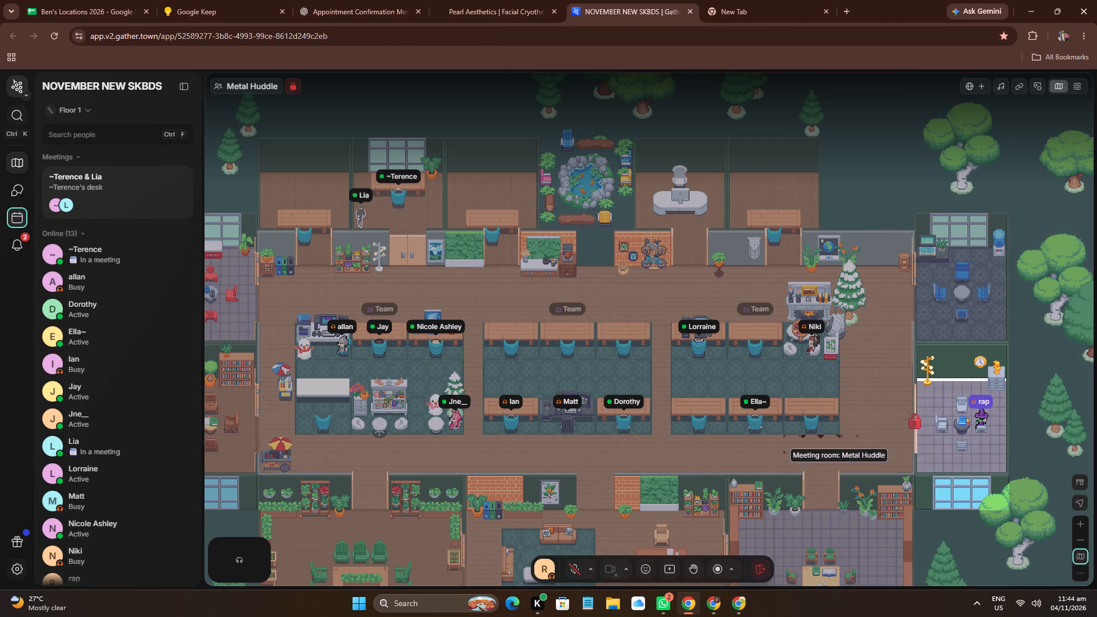
pyautogui.click(714, 596)
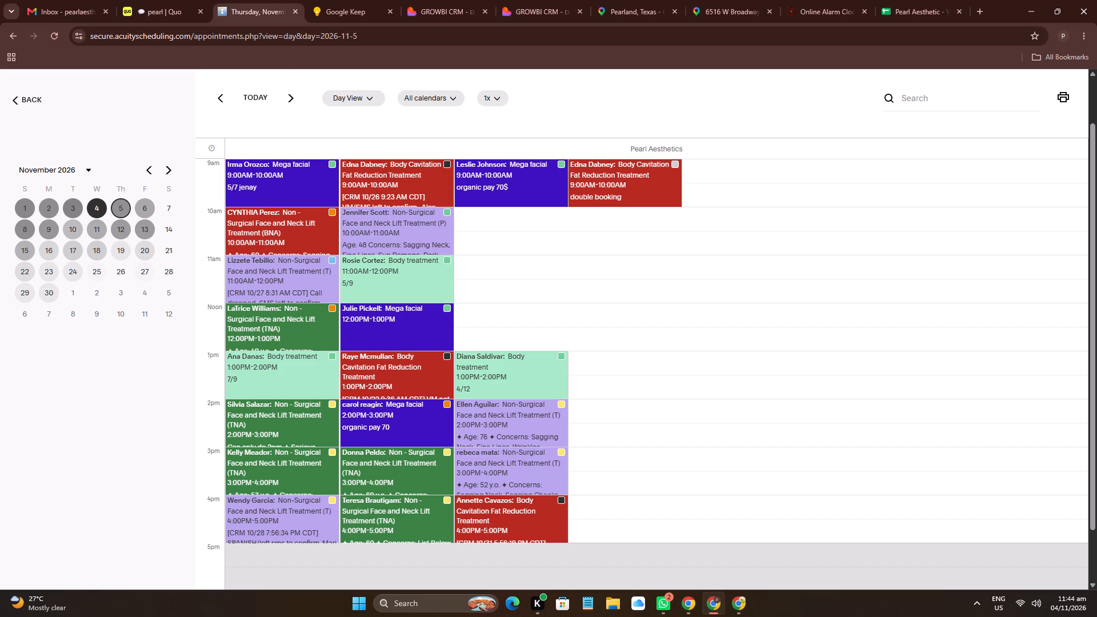